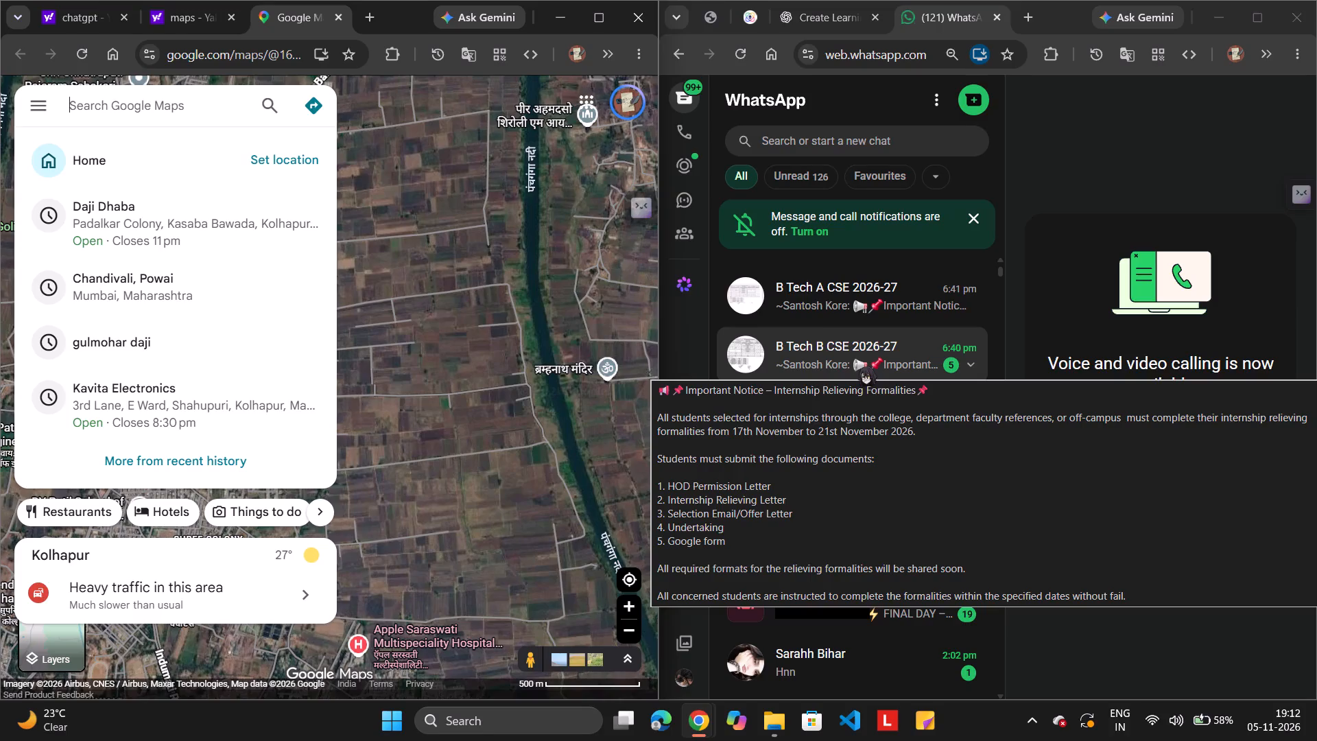
Search the map for "korea".
{"action": "left_click", "coordinate": [173, 109]}
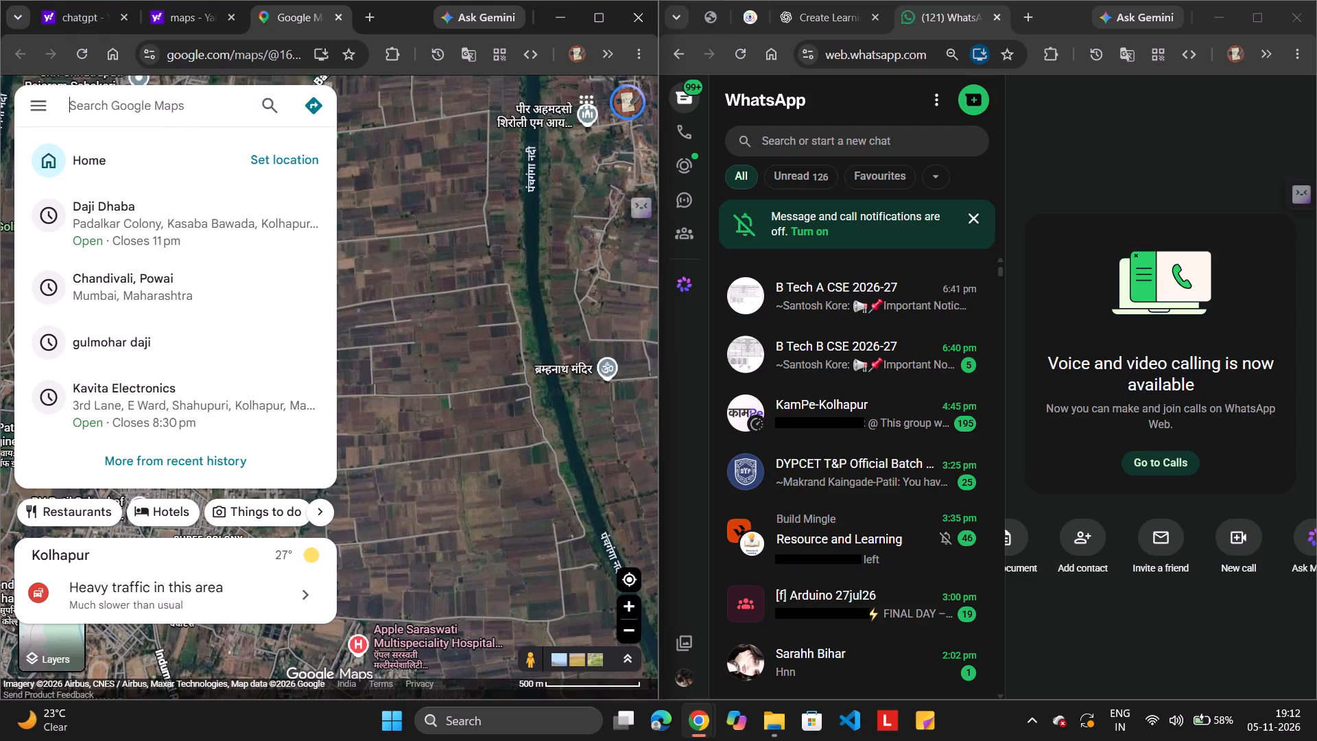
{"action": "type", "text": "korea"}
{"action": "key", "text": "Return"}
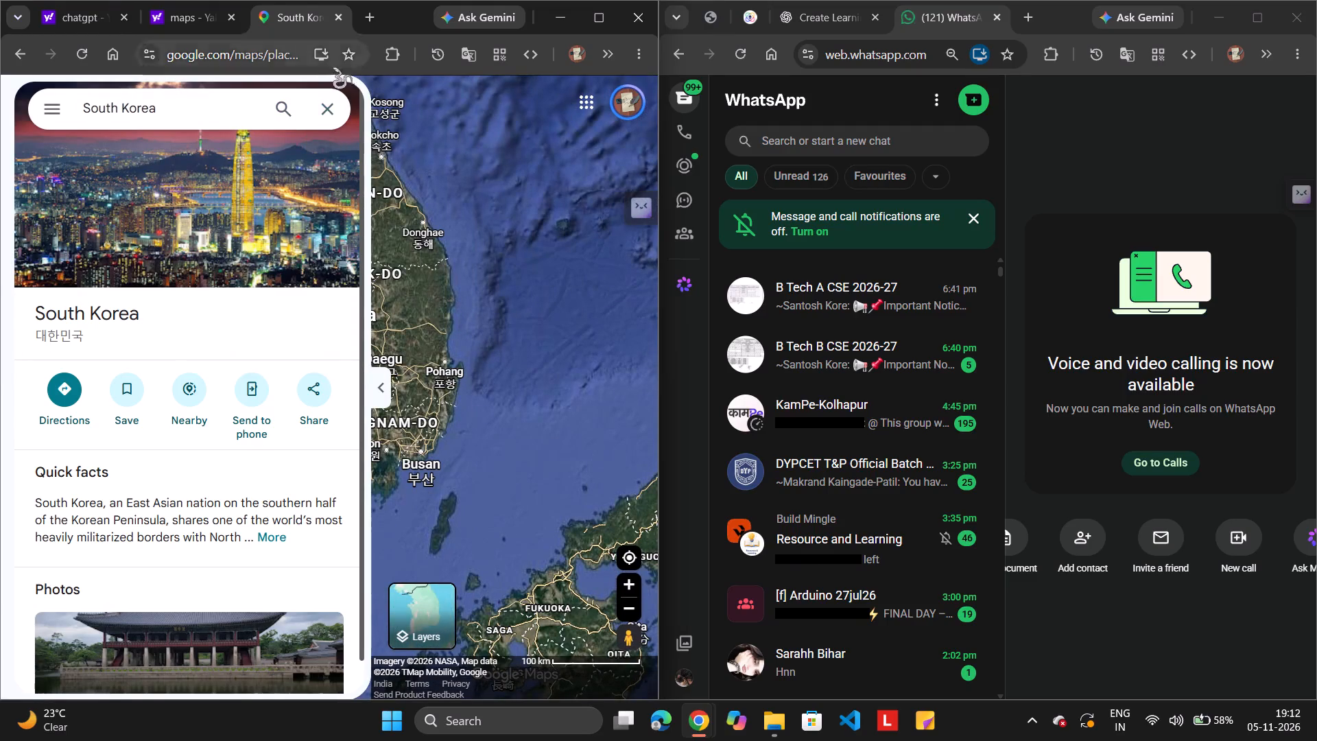
Clear the South Korea search and examine the satellite map from the southern coast past Gwangju and Naju to the streets of Mokpo.
{"action": "left_click", "coordinate": [332, 113]}
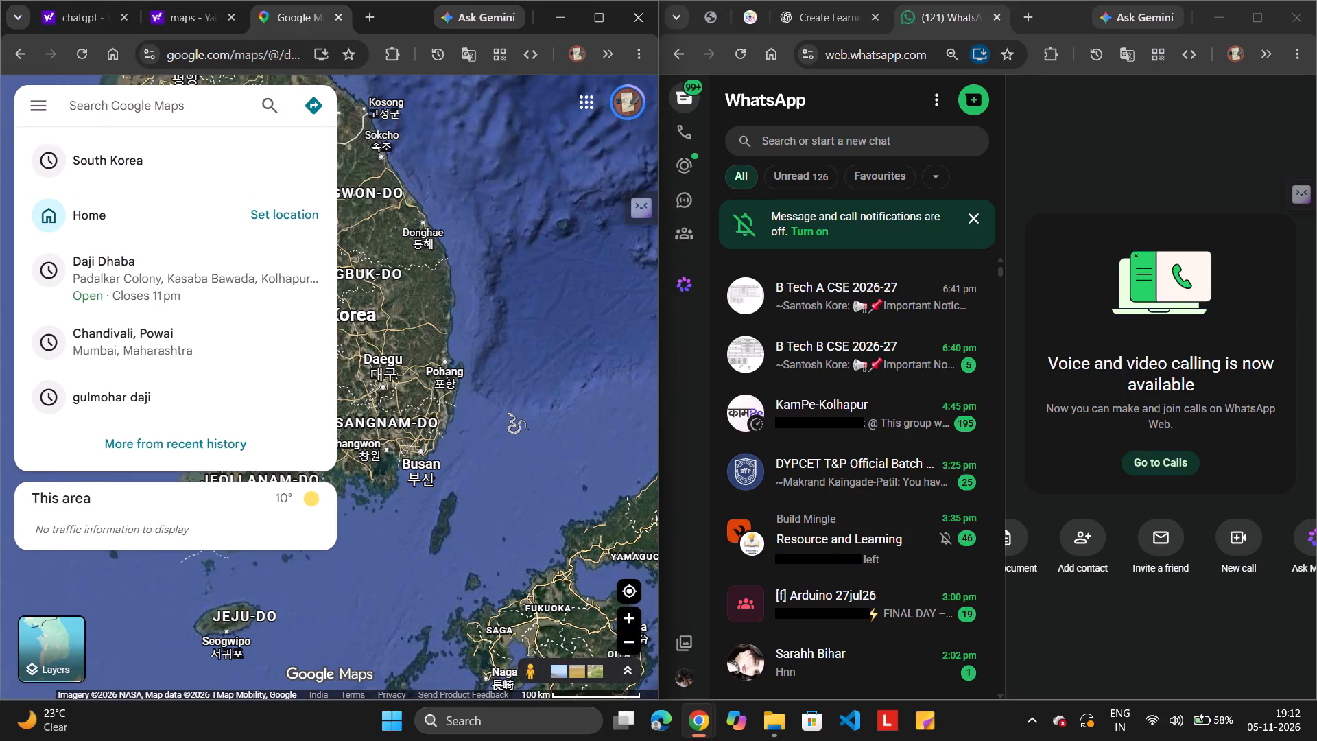
{"action": "left_click", "coordinate": [508, 412]}
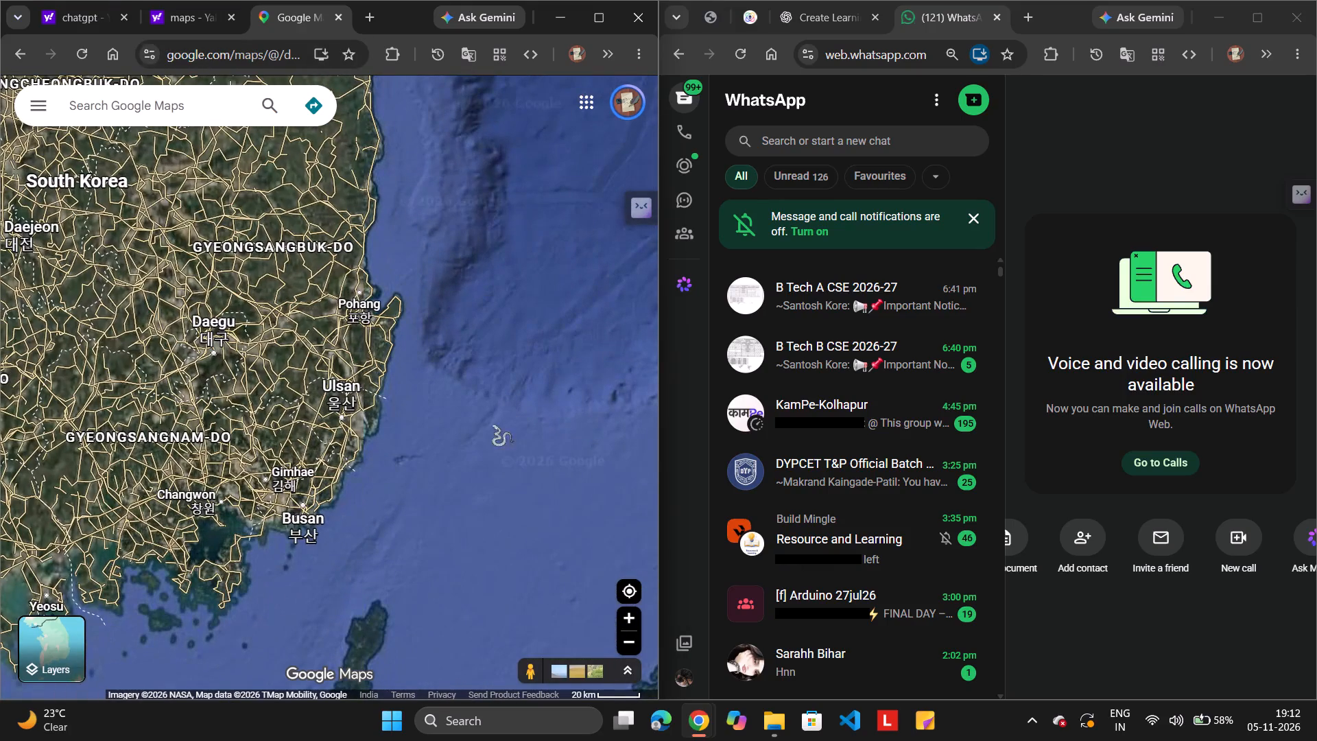
{"action": "left_click_drag", "start_coordinate": [279, 554], "coordinate": [562, 472]}
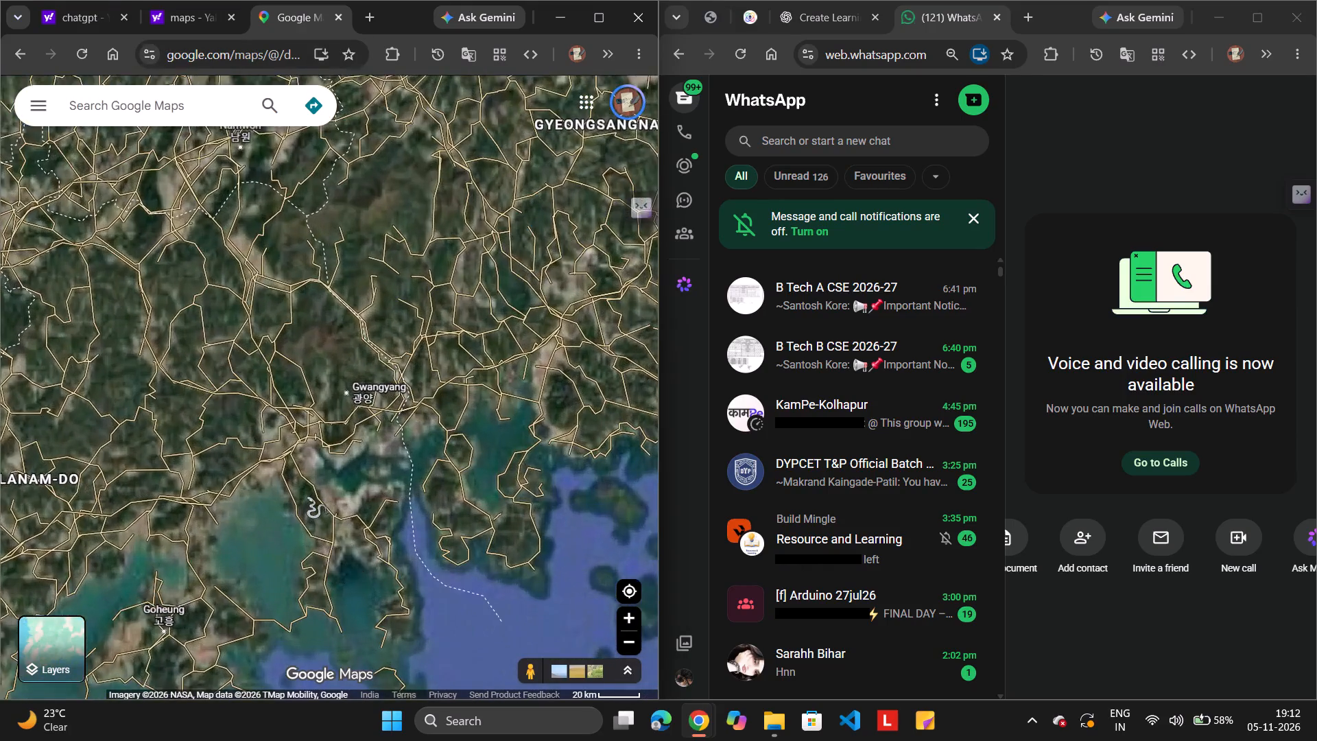
{"action": "left_click_drag", "start_coordinate": [307, 497], "coordinate": [289, 484]}
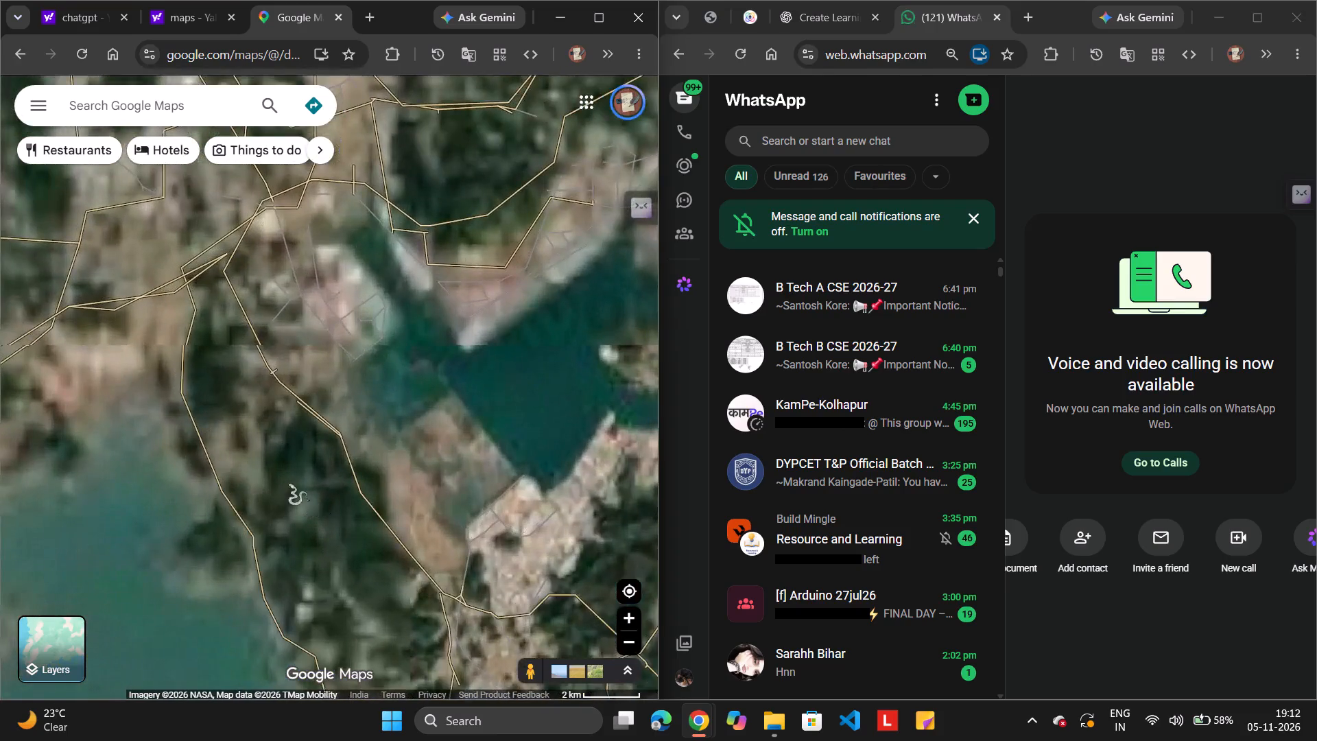
{"action": "left_click_drag", "start_coordinate": [289, 484], "coordinate": [158, 372]}
{"action": "left_click_drag", "start_coordinate": [158, 372], "coordinate": [227, 432]}
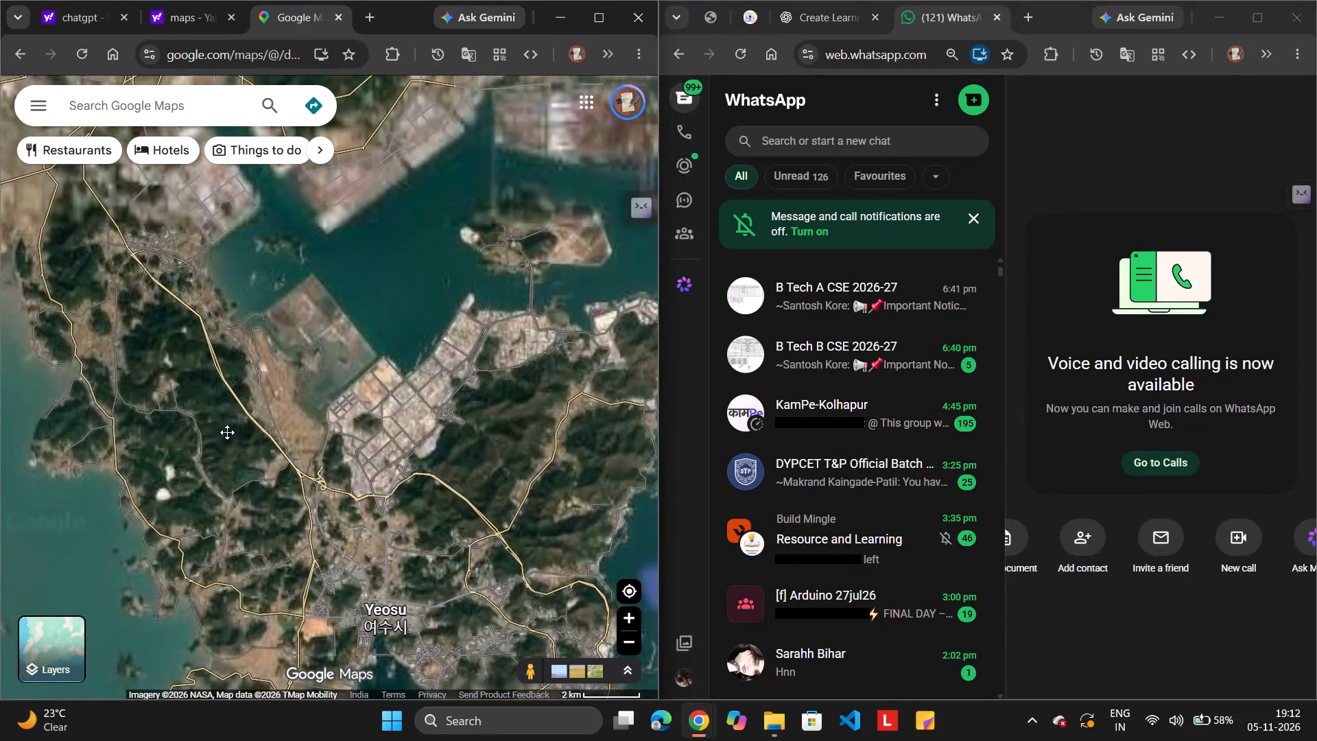
{"action": "left_click_drag", "start_coordinate": [227, 432], "coordinate": [624, 628]}
{"action": "left_click_drag", "start_coordinate": [257, 552], "coordinate": [657, 532]}
{"action": "left_click_drag", "start_coordinate": [241, 445], "coordinate": [611, 518]}
{"action": "left_click_drag", "start_coordinate": [280, 451], "coordinate": [539, 525]}
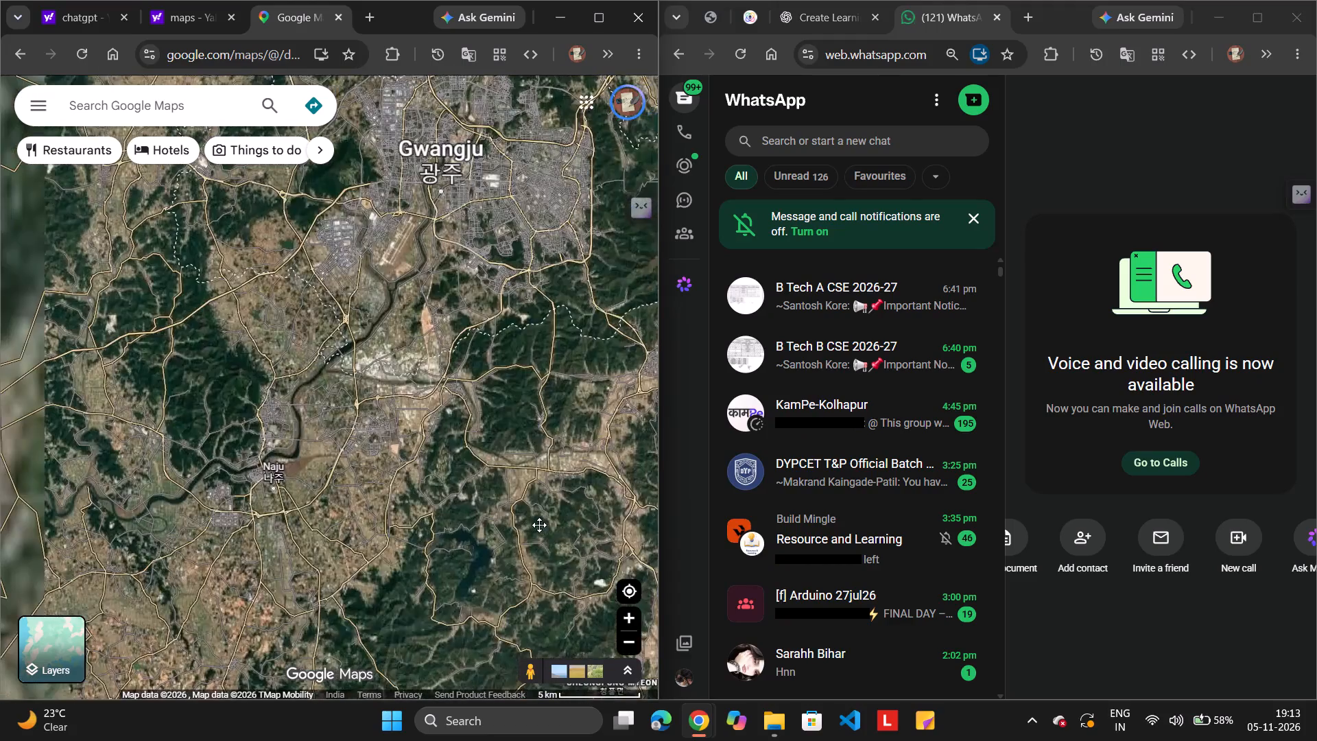
{"action": "left_click_drag", "start_coordinate": [539, 525], "coordinate": [536, 523]}
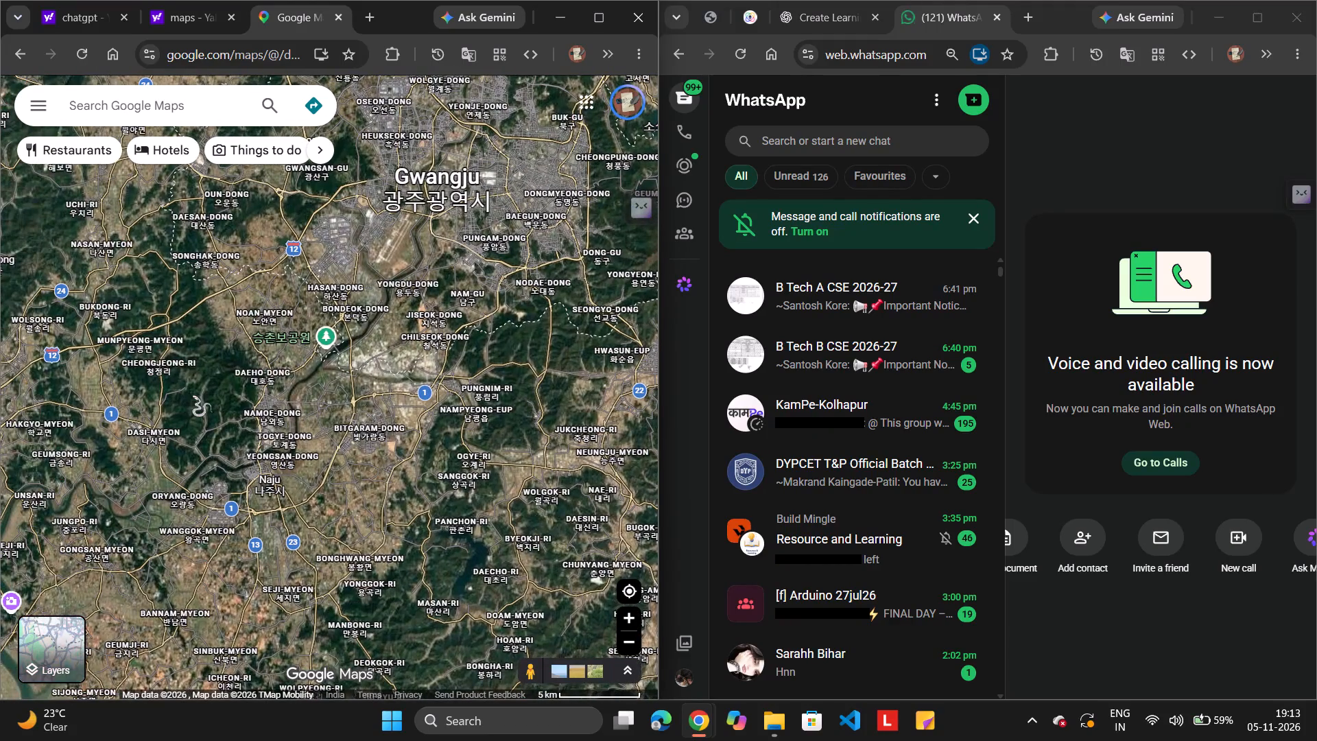
{"action": "left_click_drag", "start_coordinate": [193, 395], "coordinate": [183, 513]}
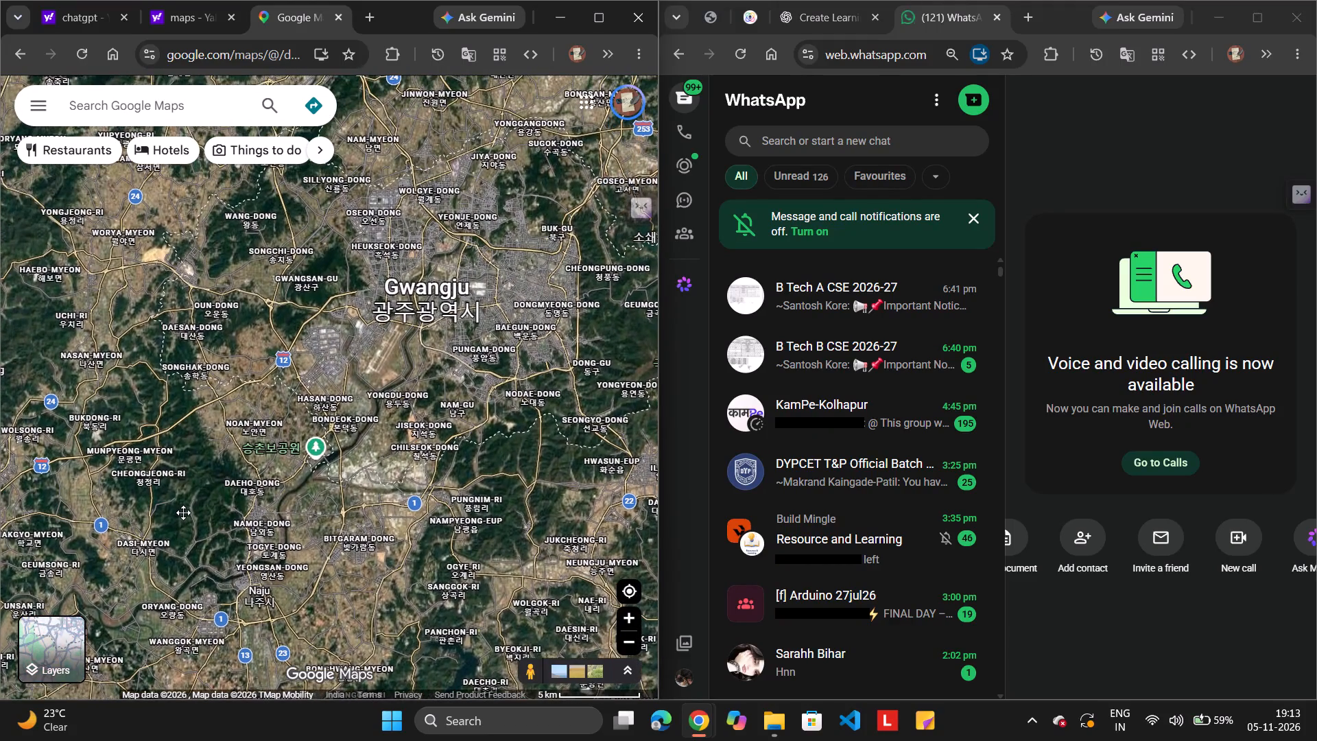
{"action": "left_click_drag", "start_coordinate": [183, 513], "coordinate": [377, 305]}
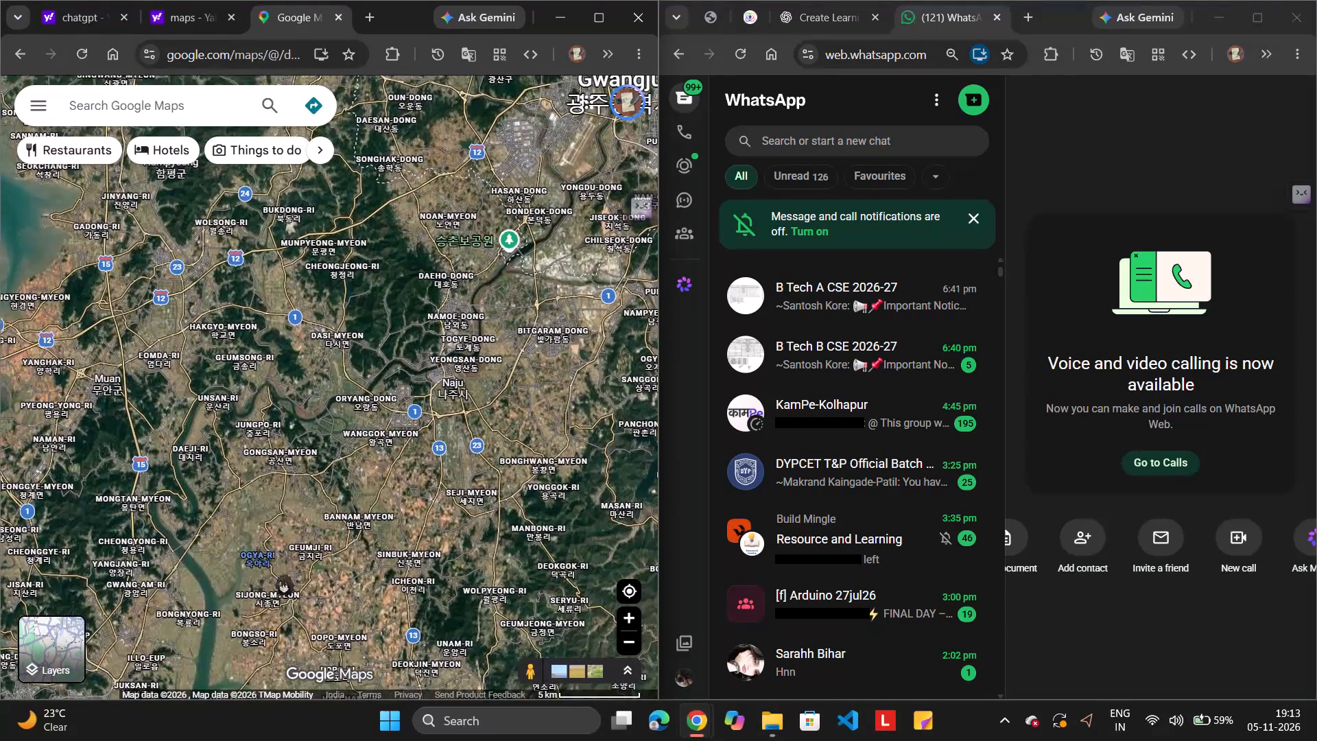
{"action": "left_click_drag", "start_coordinate": [311, 587], "coordinate": [475, 399]}
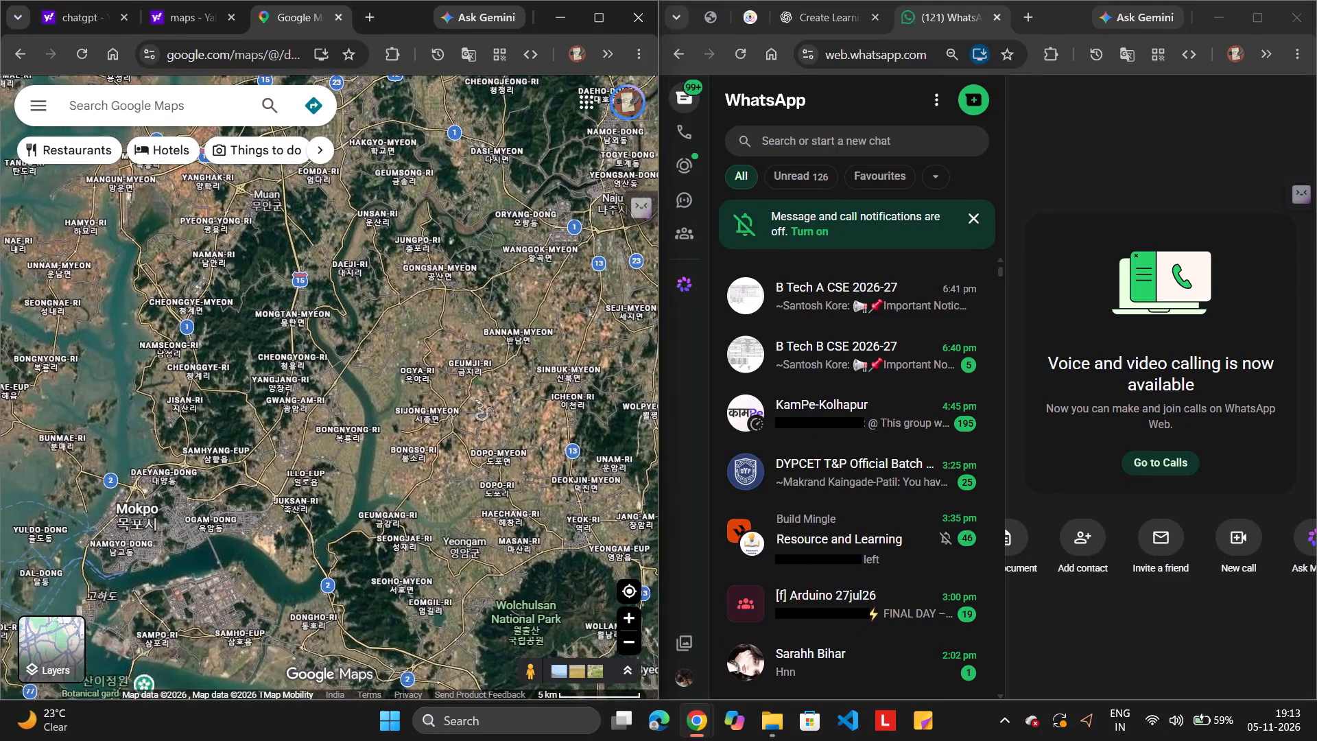
{"action": "left_click_drag", "start_coordinate": [139, 534], "coordinate": [217, 535]}
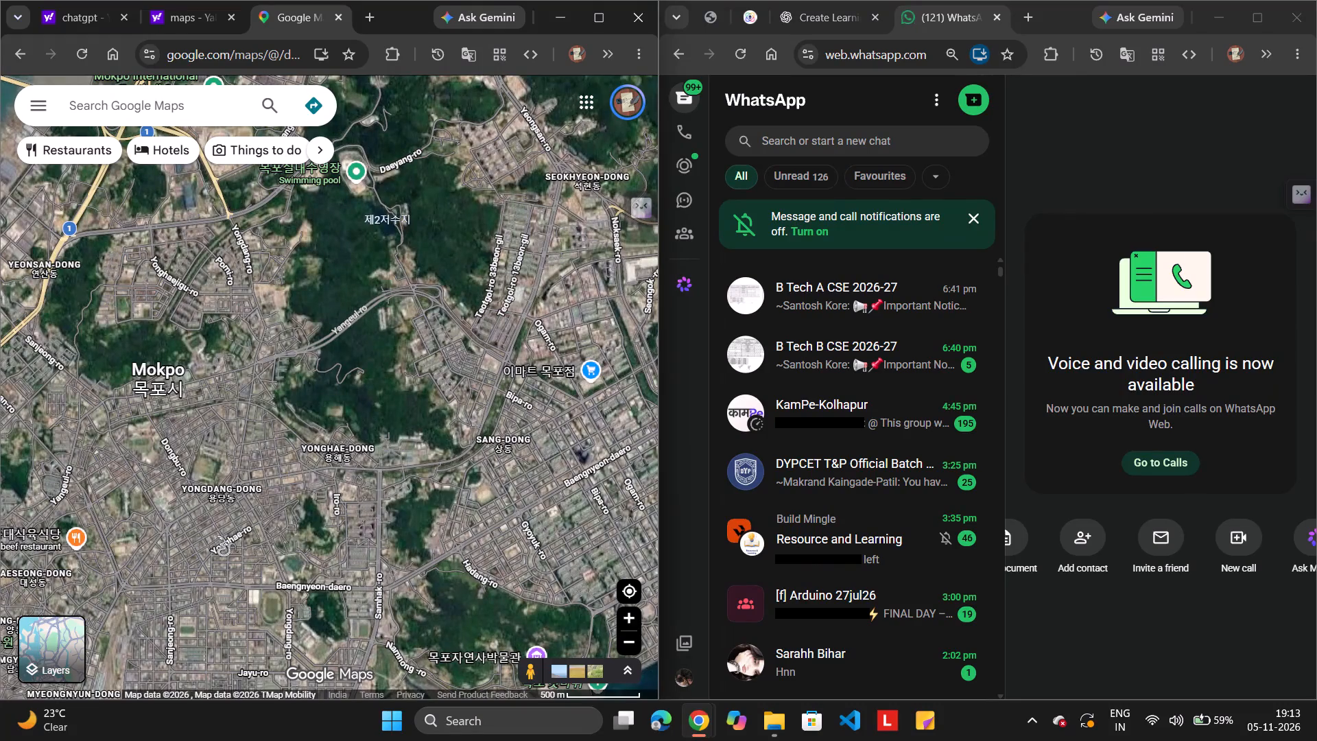
Enter a map search for restaurants in a place, beginning with "restraunts in".
{"action": "left_click", "coordinate": [203, 102]}
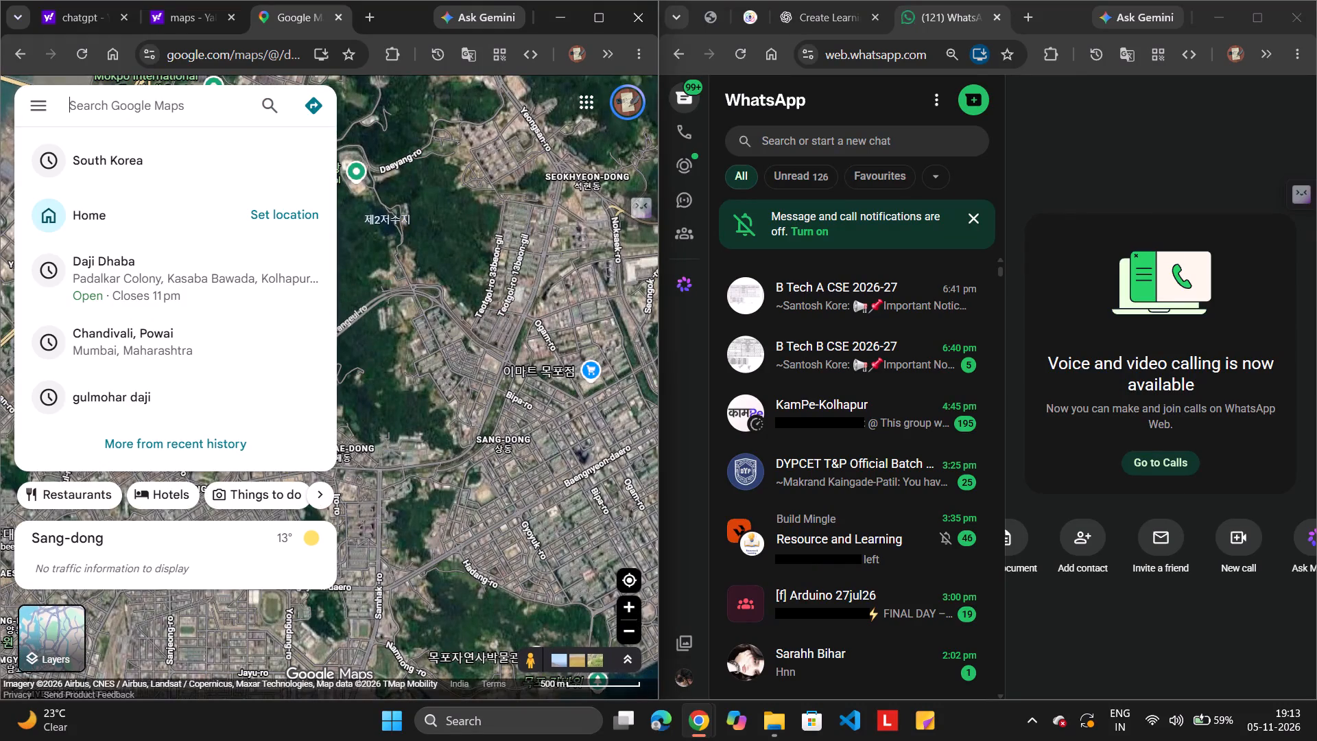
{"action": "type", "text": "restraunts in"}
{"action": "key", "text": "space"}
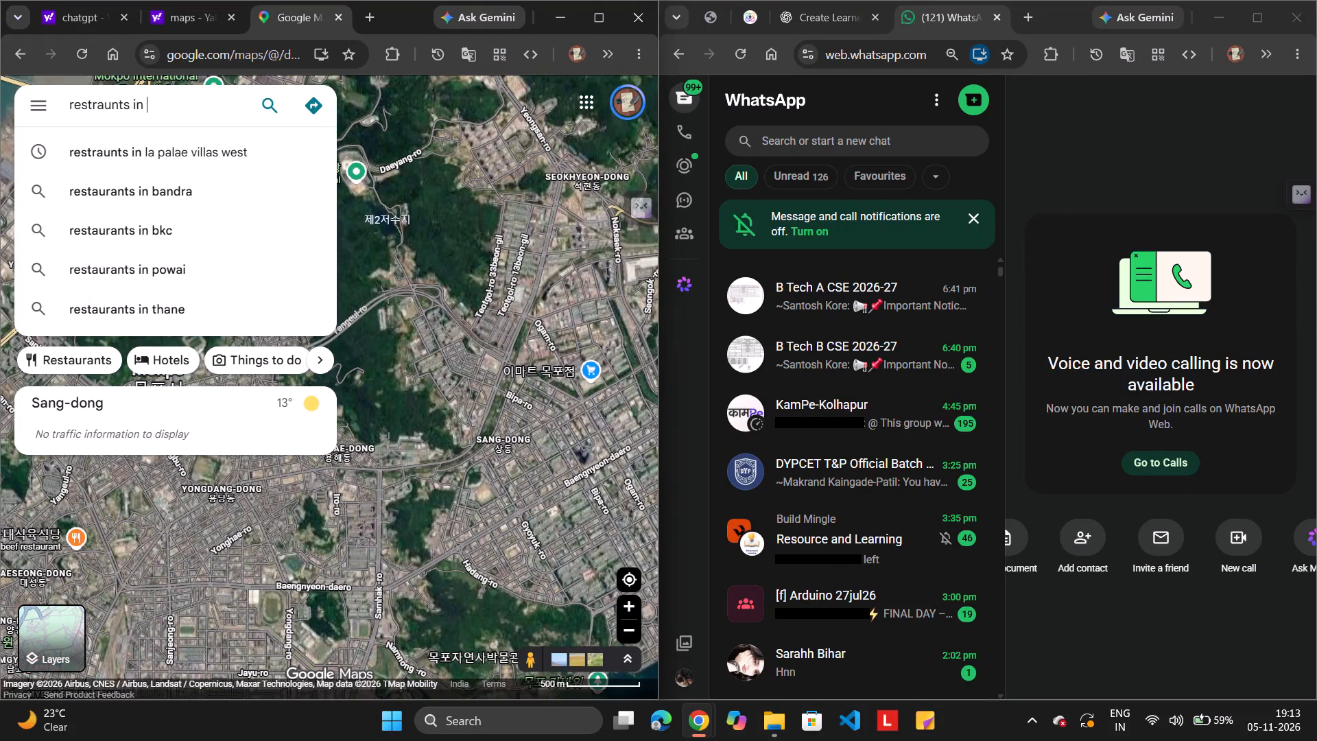
Search the map for restaurants in Sang-dong, Mokpo-si.
{"action": "type", "text": "ang"}
{"action": "key", "text": "space"}
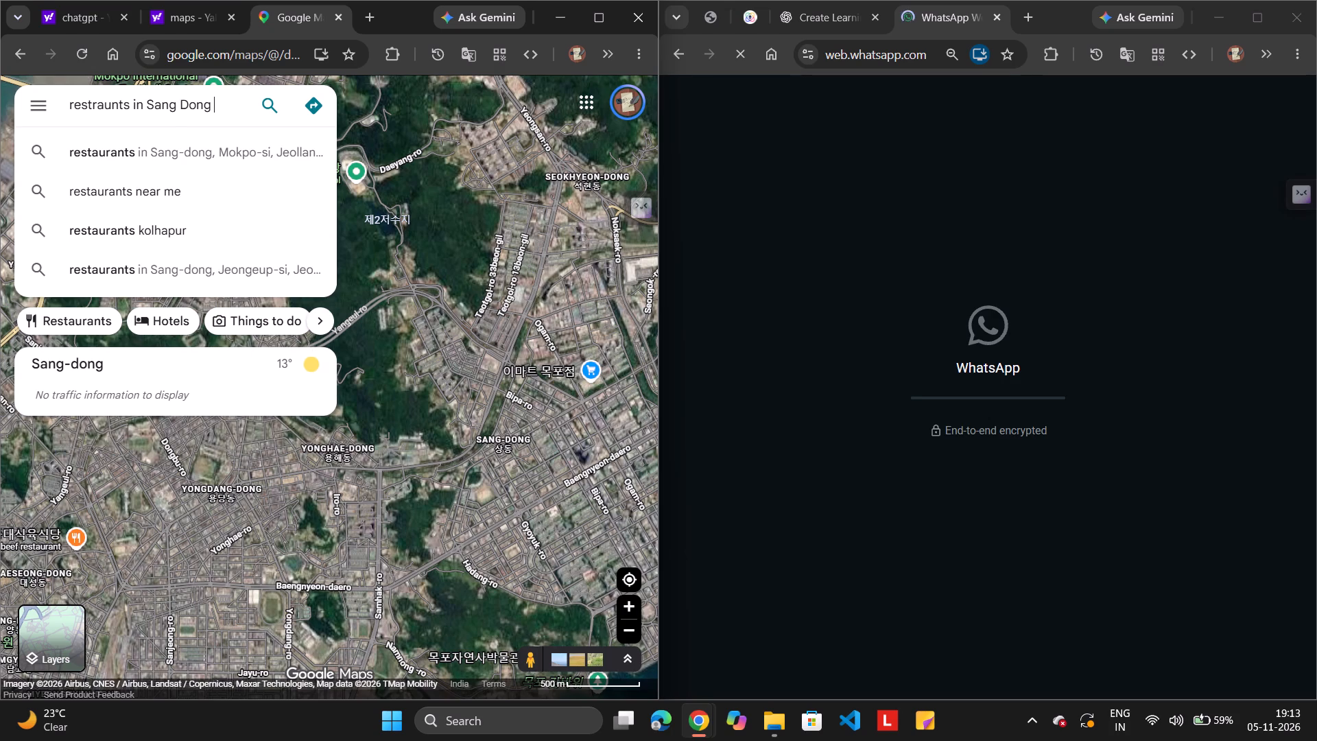
{"action": "left_click", "coordinate": [173, 161]}
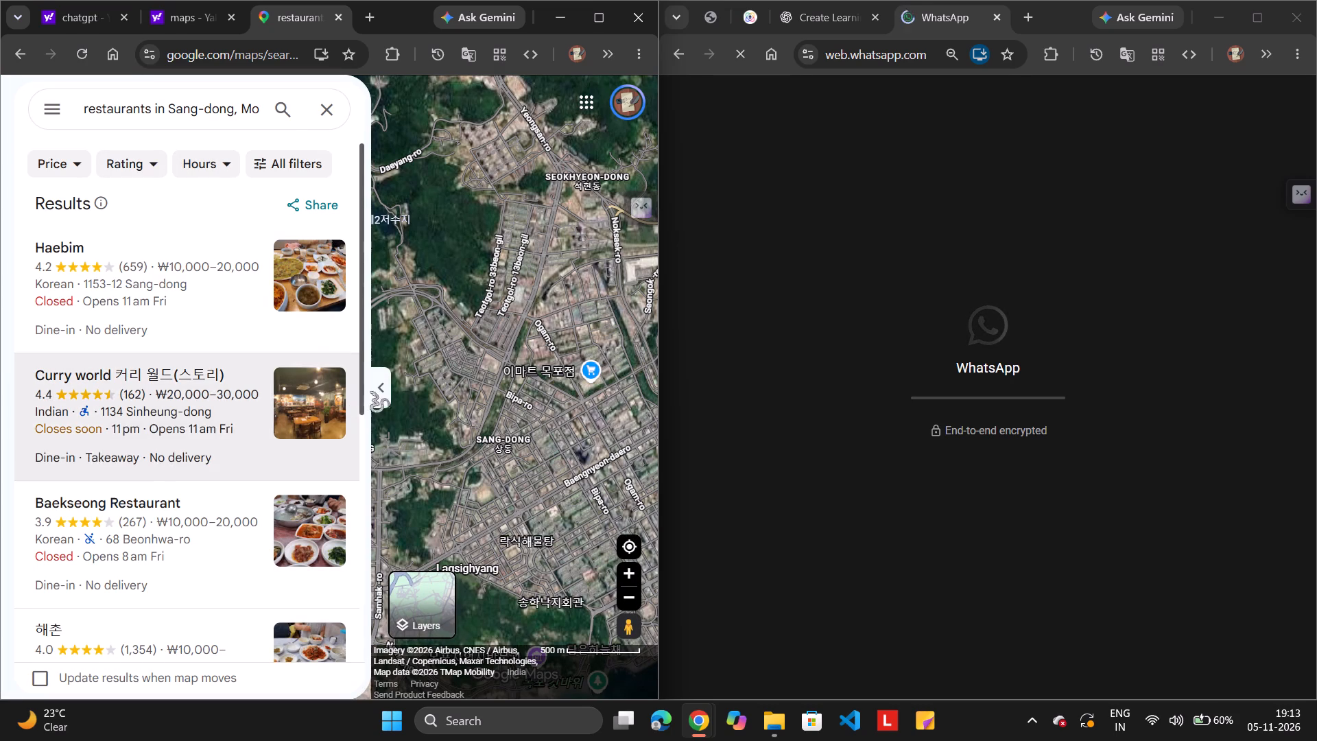
Browse the Sang-dong restaurant results and open the details of Manseon Restaurant to review its overview.
{"action": "left_click_drag", "start_coordinate": [483, 381], "coordinate": [379, 199]}
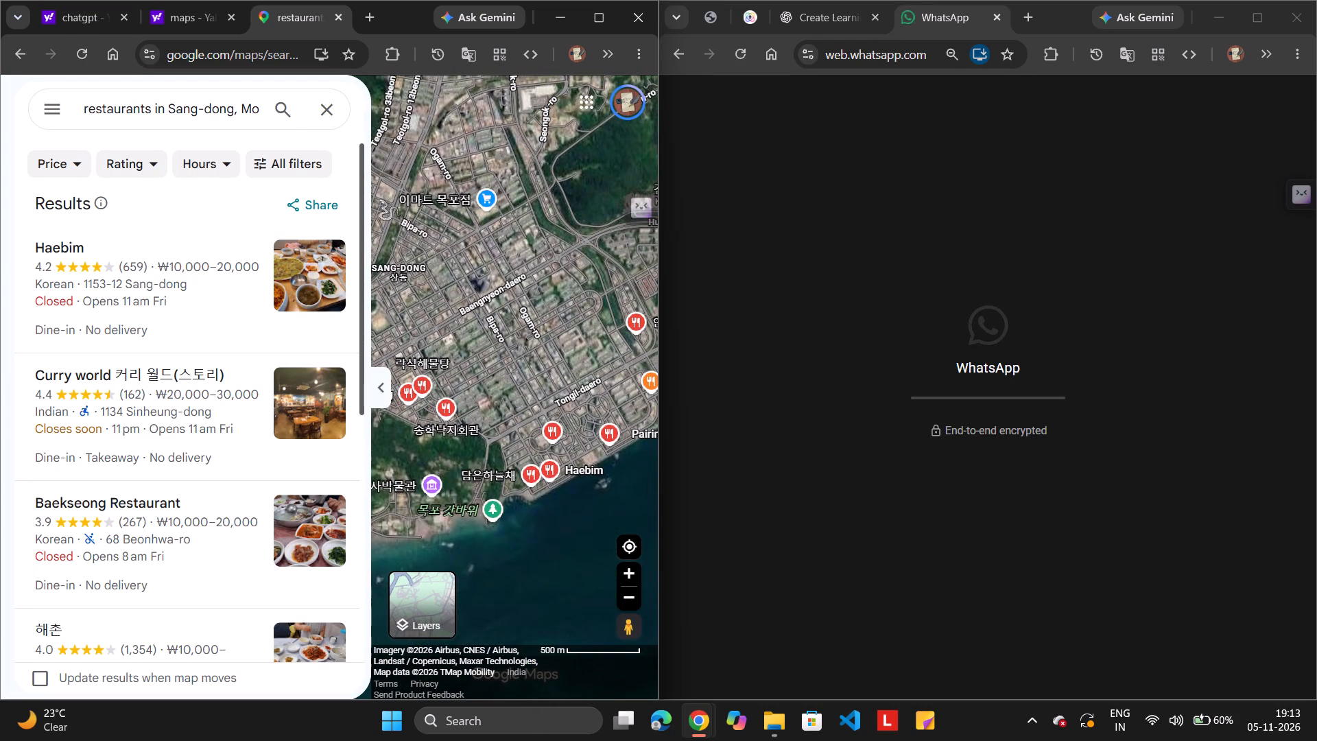
{"action": "left_click_drag", "start_coordinate": [523, 414], "coordinate": [569, 432]}
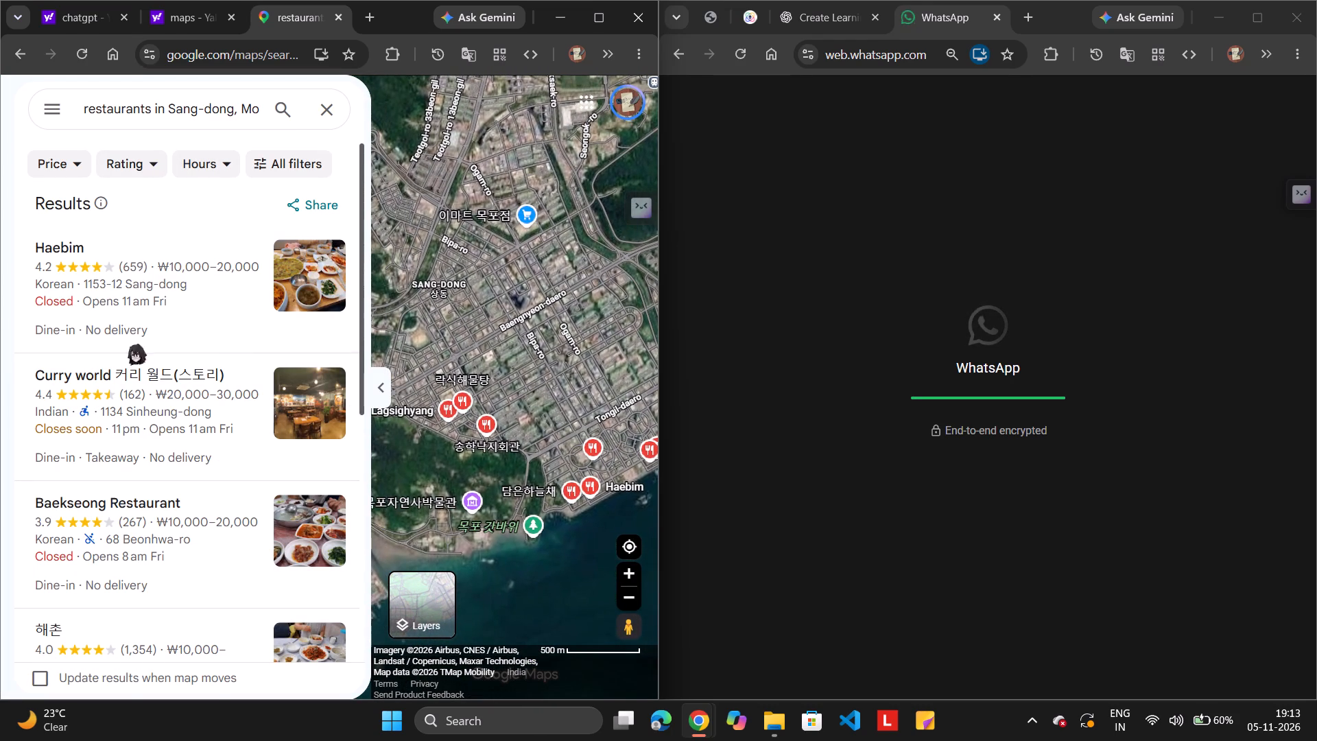
{"action": "scroll", "coordinate": [238, 354], "scroll_direction": "down", "scroll_amount": 5}
{"action": "scroll", "coordinate": [238, 354], "scroll_direction": "up", "scroll_amount": 1}
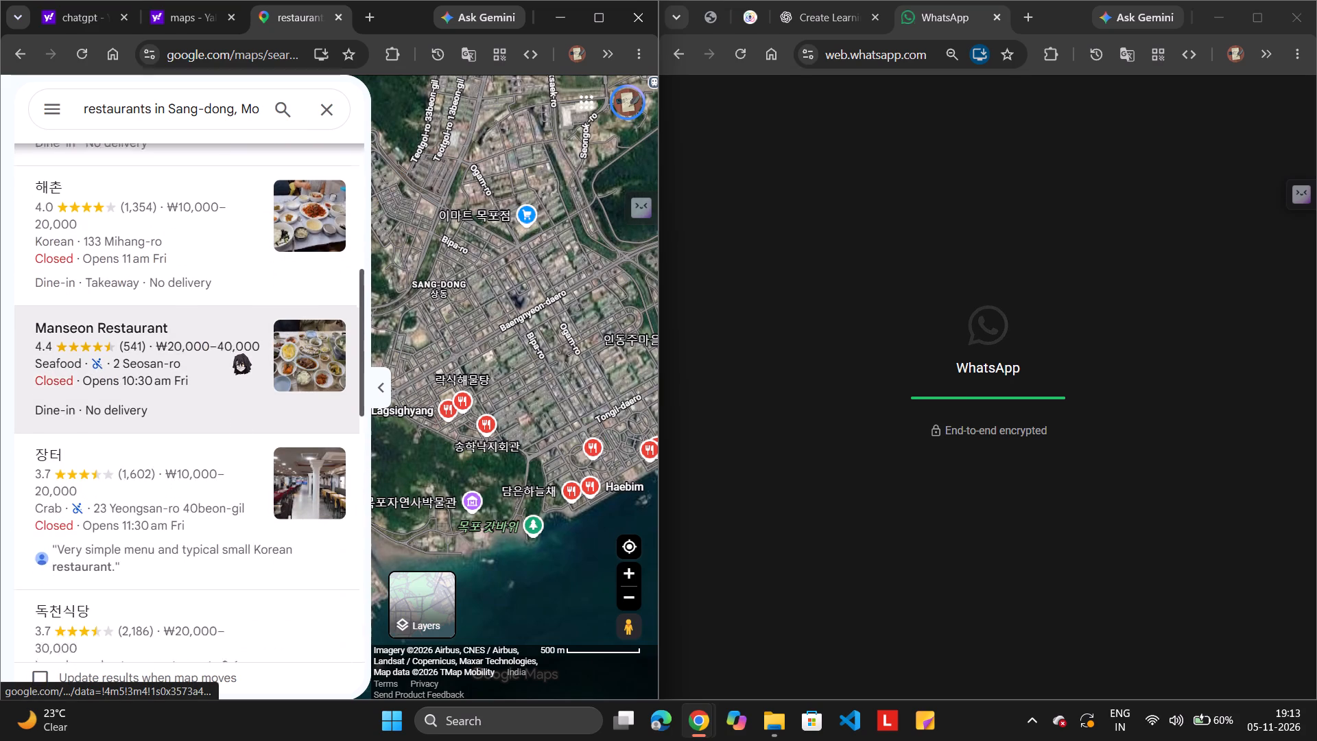
{"action": "scroll", "coordinate": [238, 354], "scroll_direction": "up", "scroll_amount": 1}
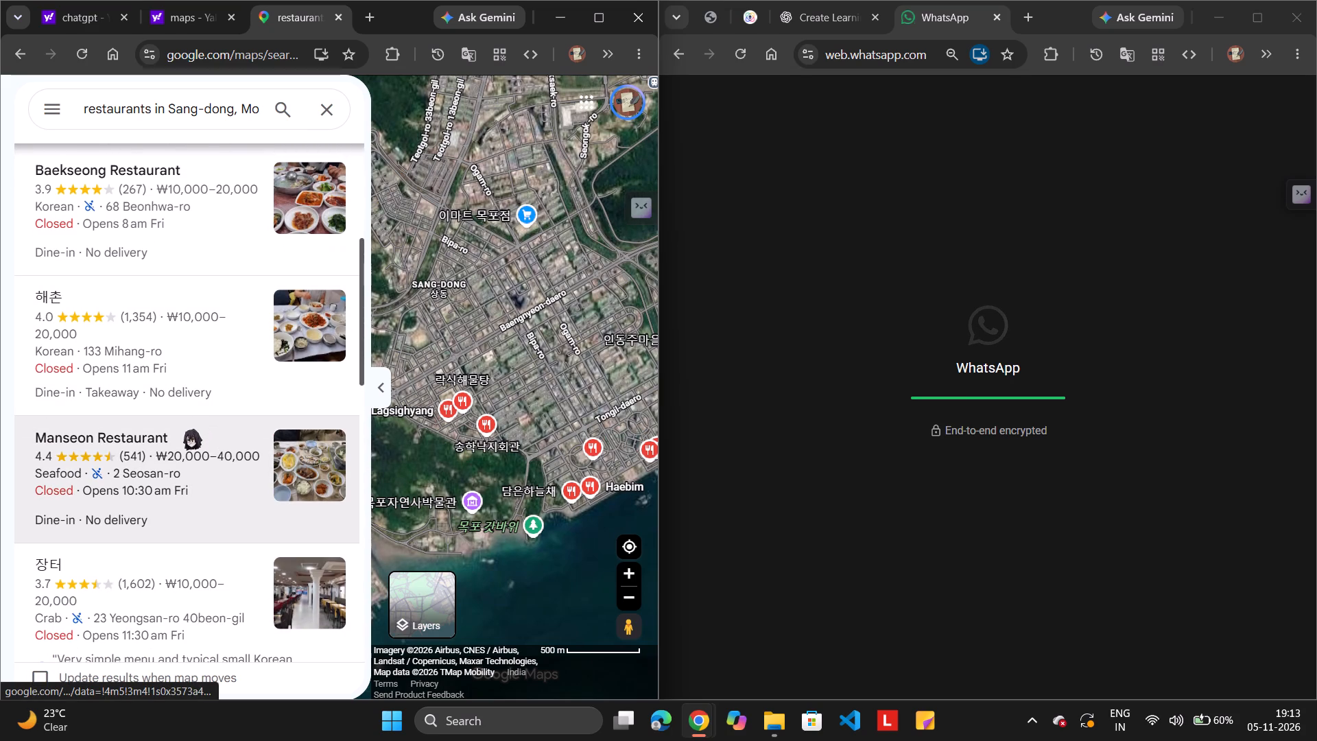
{"action": "left_click", "coordinate": [189, 430]}
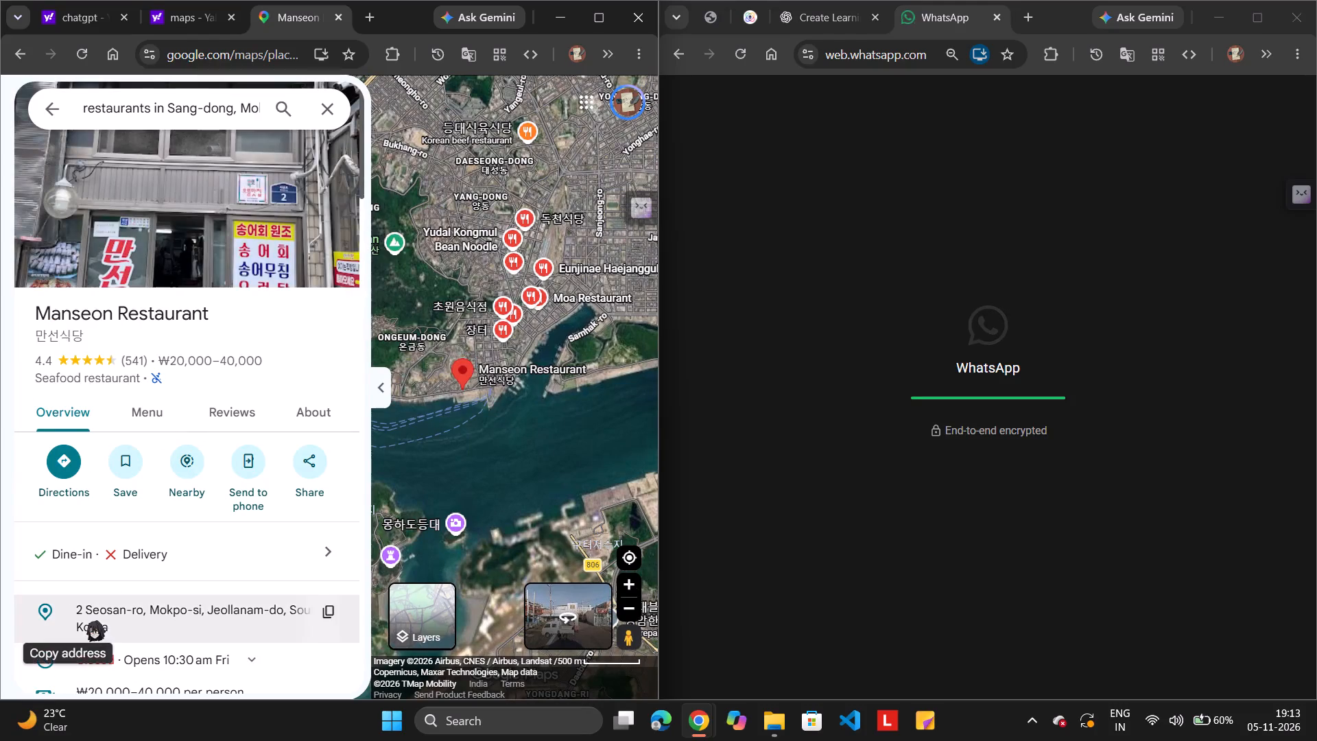
{"action": "scroll", "coordinate": [92, 621], "scroll_direction": "down", "scroll_amount": 2}
{"action": "scroll", "coordinate": [92, 621], "scroll_direction": "up", "scroll_amount": 2}
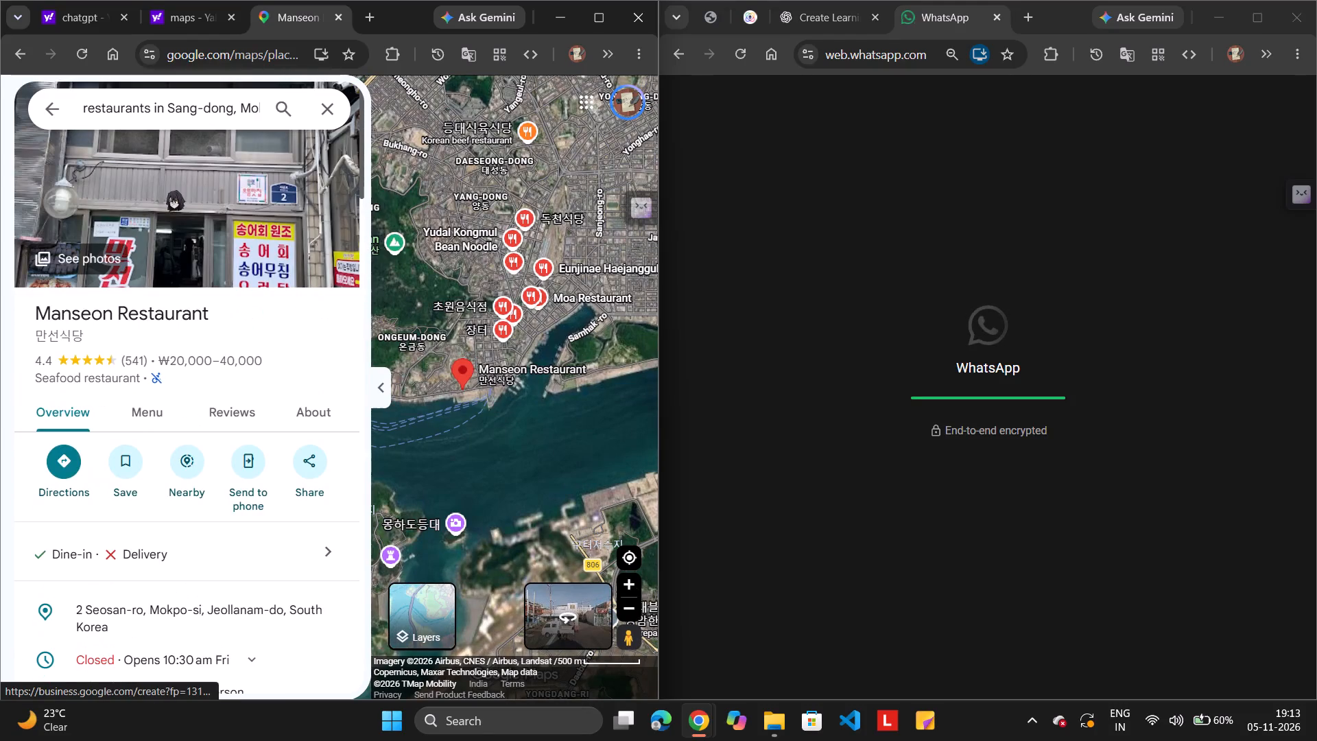
{"action": "scroll", "coordinate": [171, 191], "scroll_direction": "up", "scroll_amount": 1}
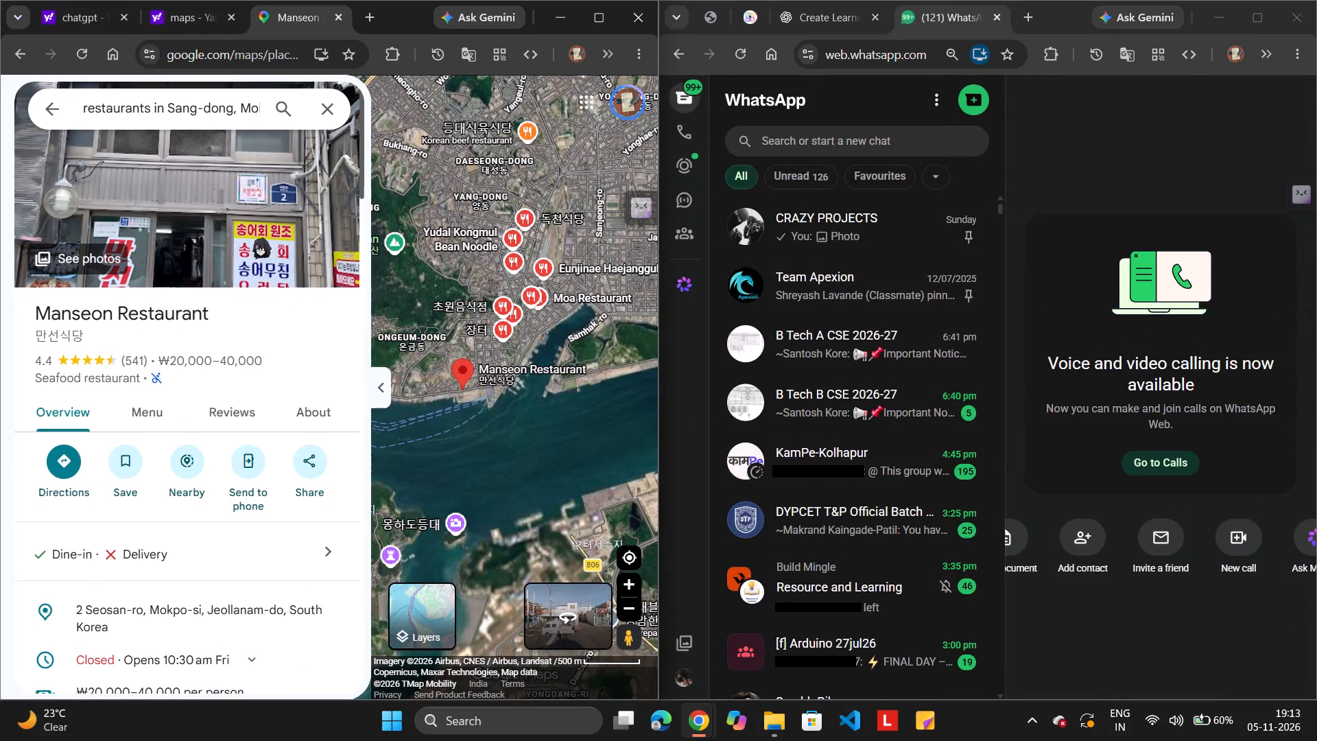
Open the details of the restaurant 장터 from its marker on the map.
{"action": "left_click", "coordinate": [495, 329]}
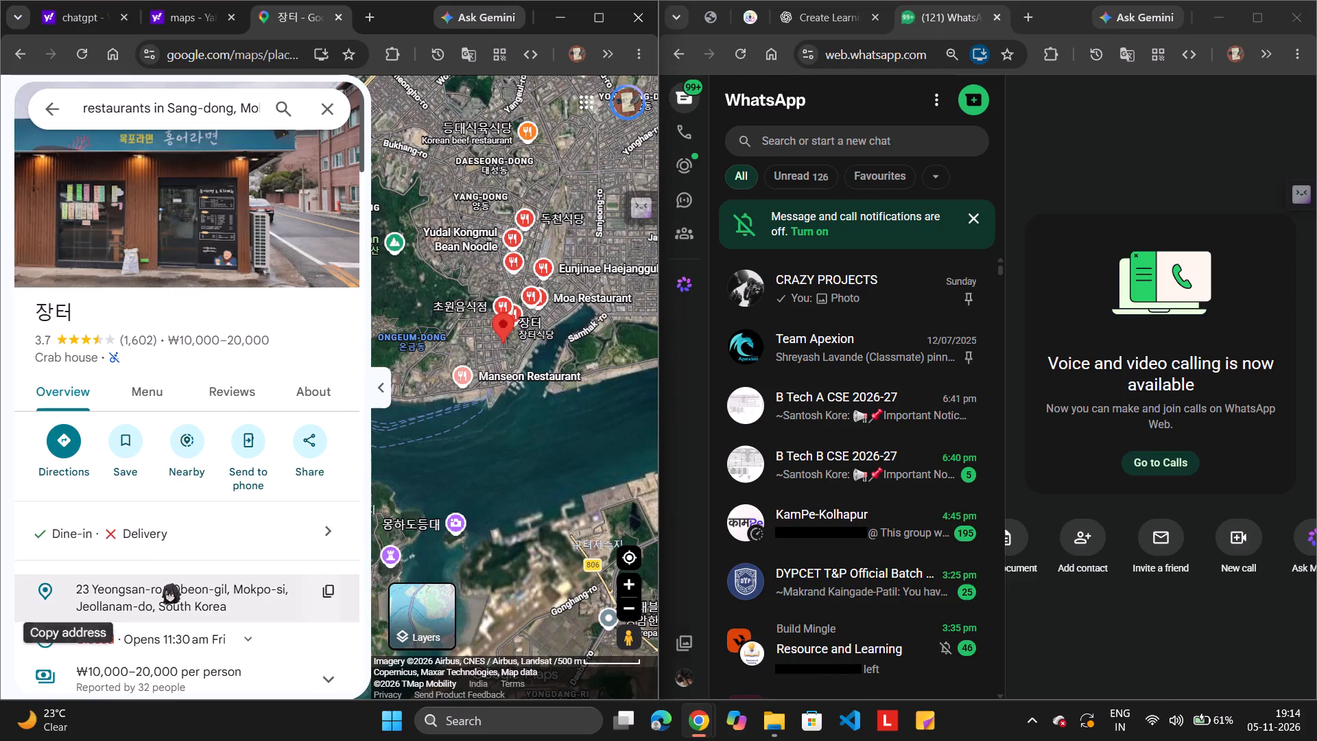
{"action": "scroll", "coordinate": [167, 584], "scroll_direction": "down", "scroll_amount": 3}
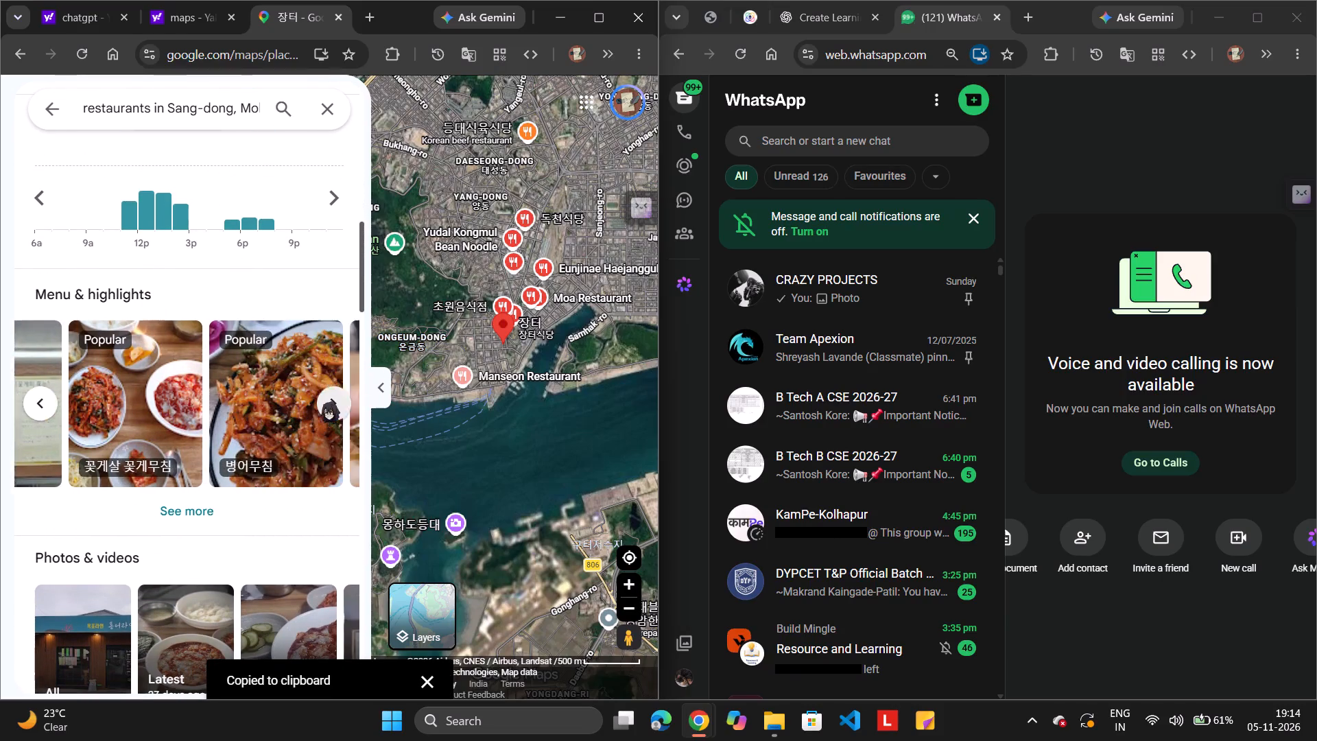
{"action": "left_click", "coordinate": [327, 402]}
{"action": "scroll", "coordinate": [156, 427], "scroll_direction": "up", "scroll_amount": 5}
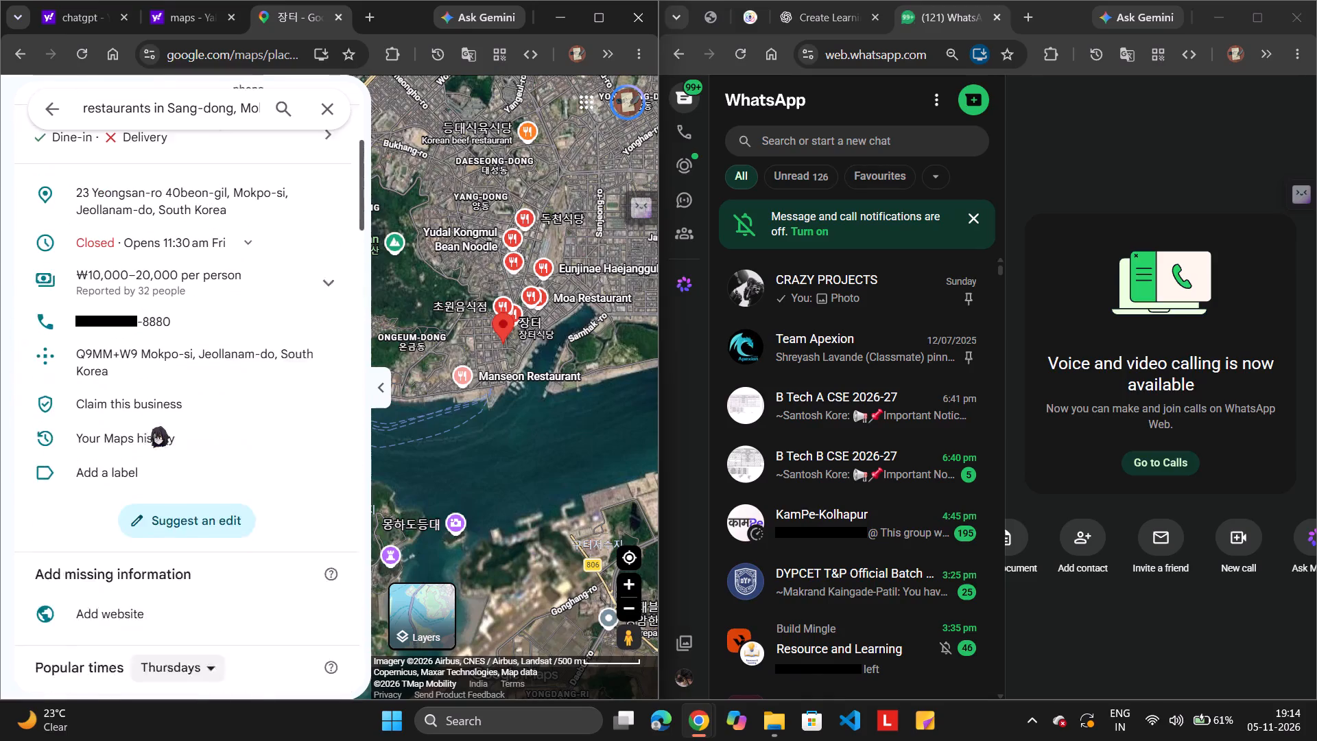
{"action": "scroll", "coordinate": [156, 427], "scroll_direction": "down", "scroll_amount": 1}
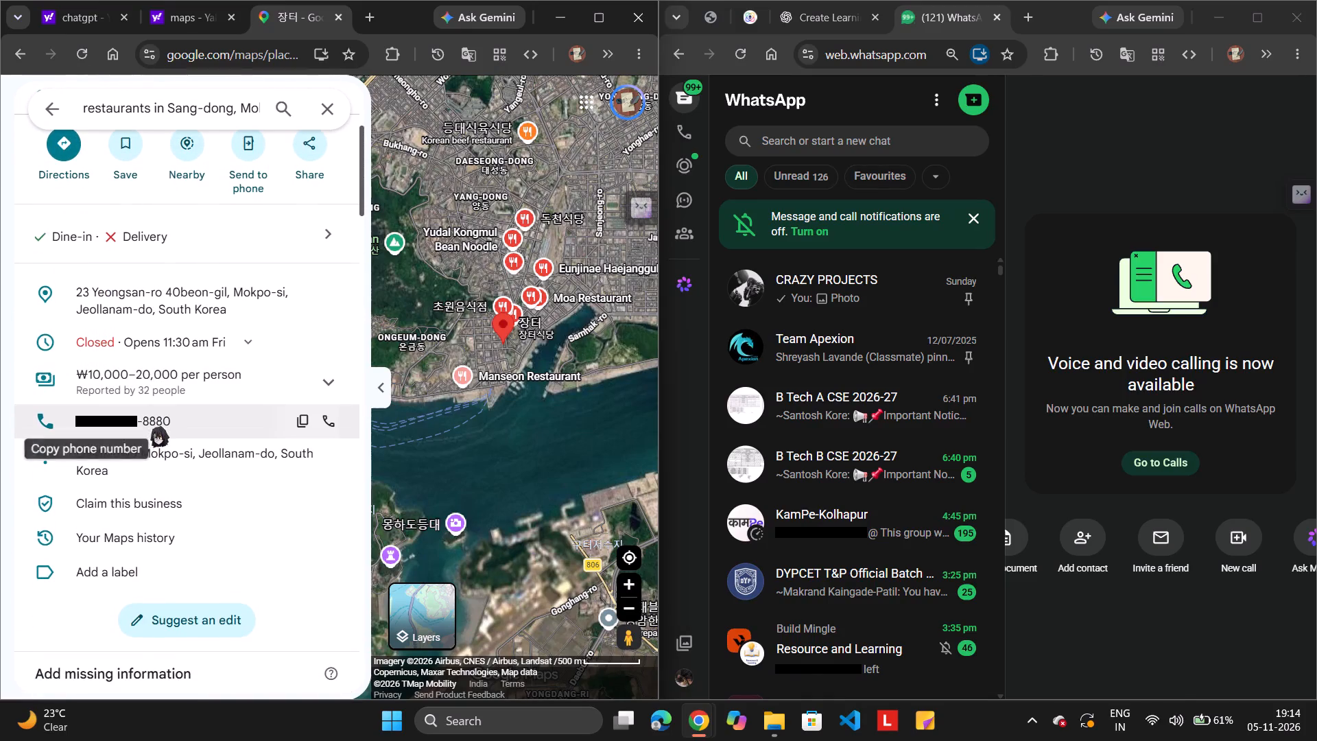
Open a new browser tab ready for a web search.
{"action": "left_click", "coordinate": [186, 13]}
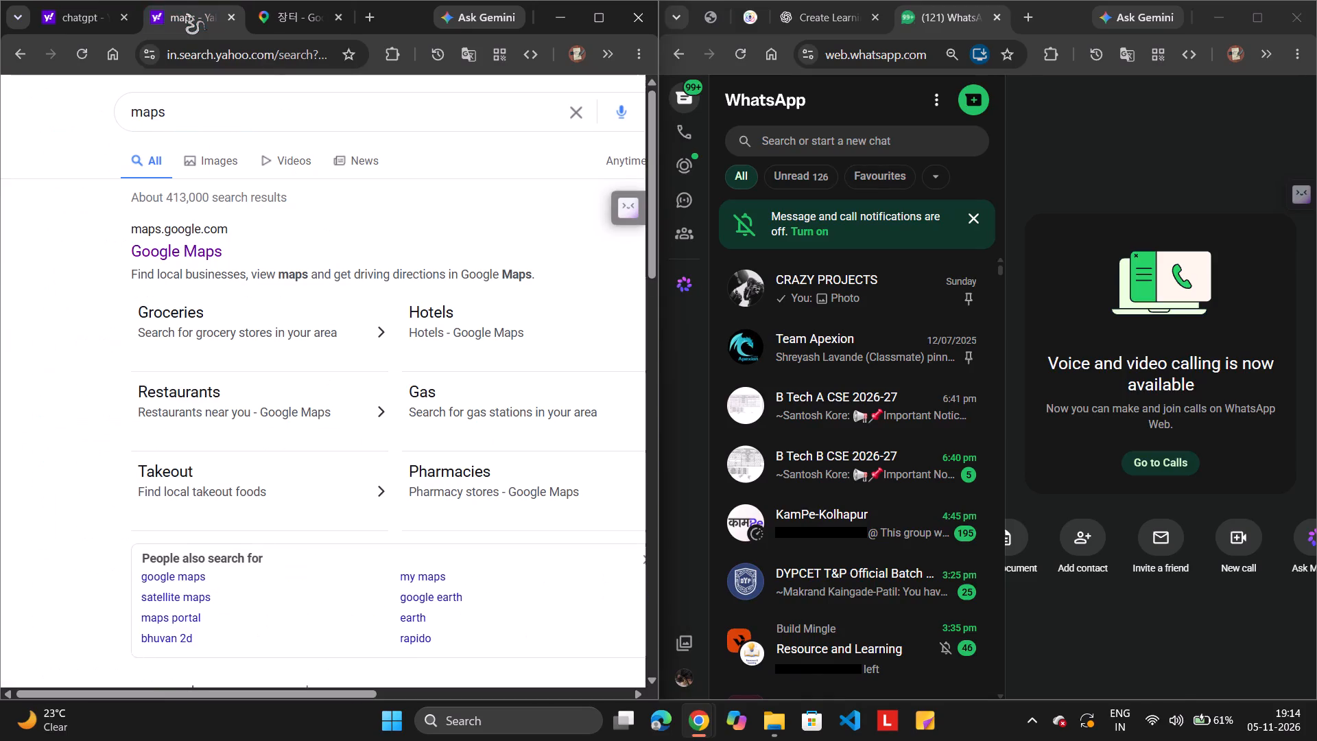
{"action": "left_click", "coordinate": [368, 17]}
{"action": "left_click", "coordinate": [291, 51]}
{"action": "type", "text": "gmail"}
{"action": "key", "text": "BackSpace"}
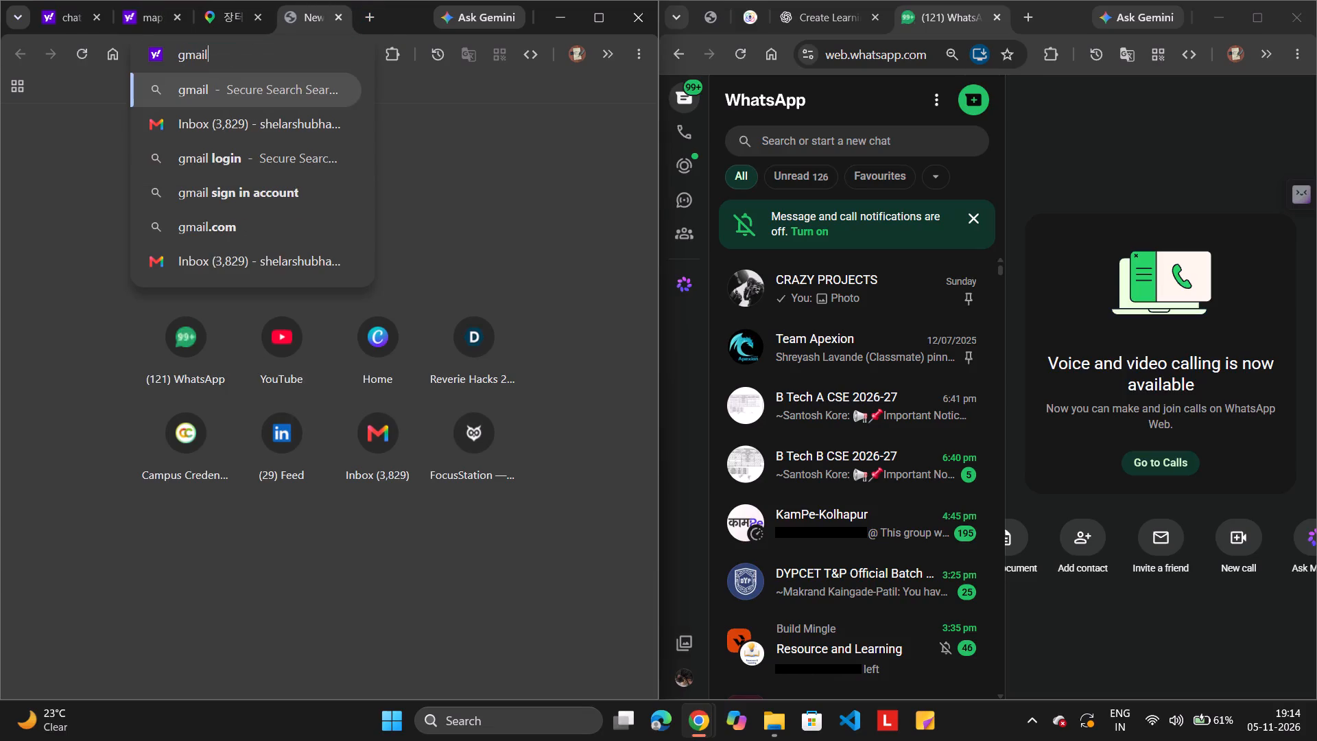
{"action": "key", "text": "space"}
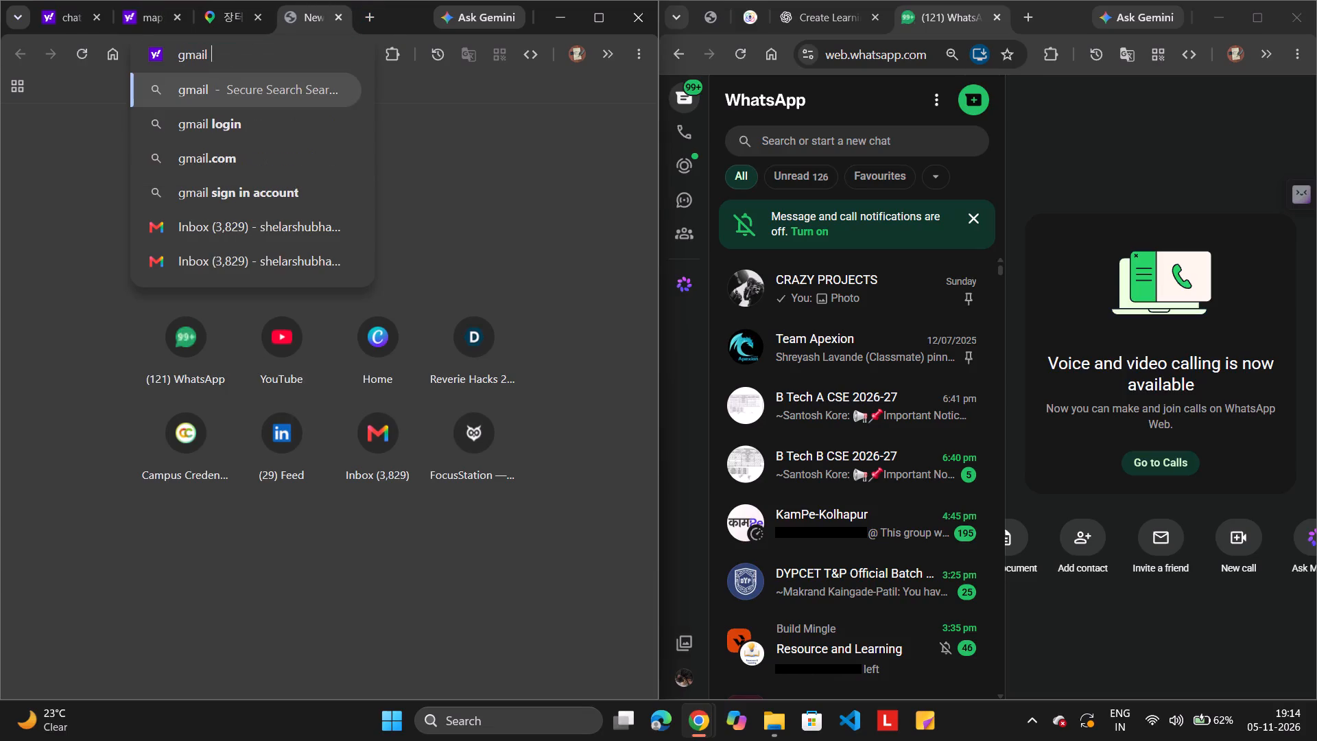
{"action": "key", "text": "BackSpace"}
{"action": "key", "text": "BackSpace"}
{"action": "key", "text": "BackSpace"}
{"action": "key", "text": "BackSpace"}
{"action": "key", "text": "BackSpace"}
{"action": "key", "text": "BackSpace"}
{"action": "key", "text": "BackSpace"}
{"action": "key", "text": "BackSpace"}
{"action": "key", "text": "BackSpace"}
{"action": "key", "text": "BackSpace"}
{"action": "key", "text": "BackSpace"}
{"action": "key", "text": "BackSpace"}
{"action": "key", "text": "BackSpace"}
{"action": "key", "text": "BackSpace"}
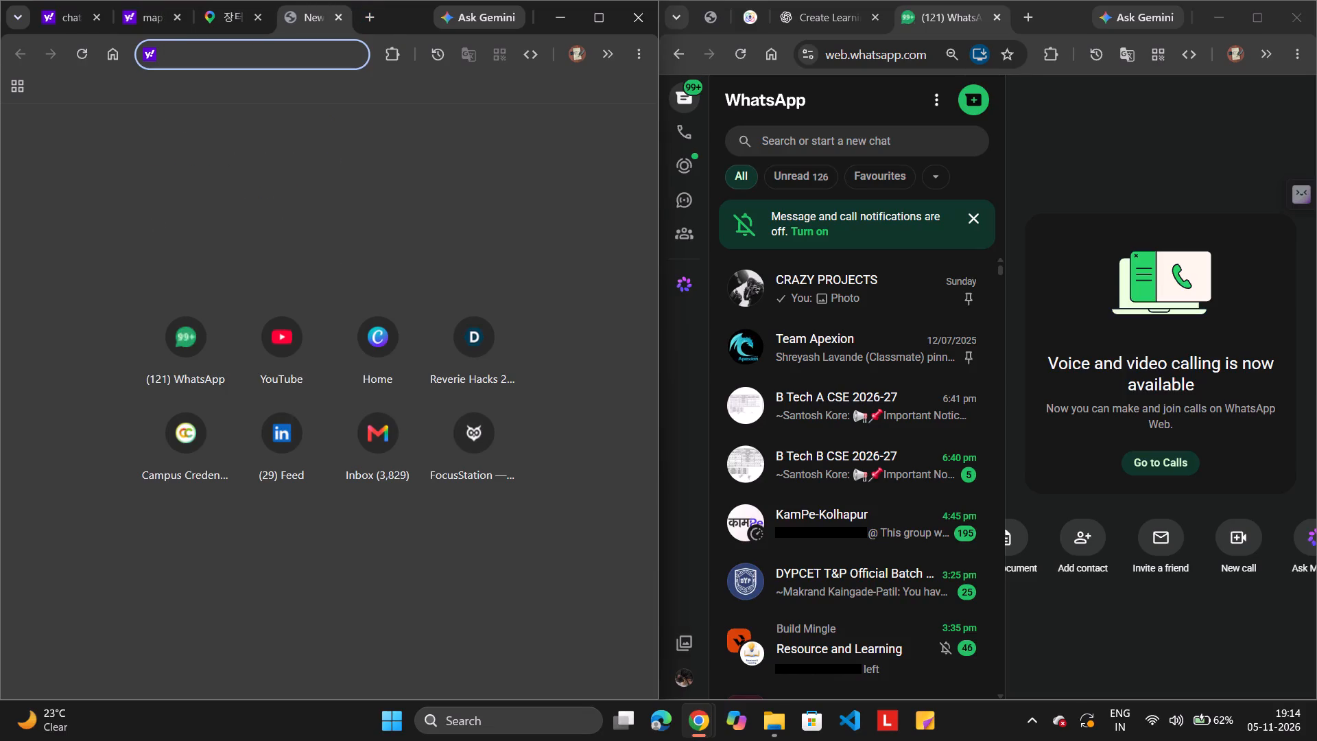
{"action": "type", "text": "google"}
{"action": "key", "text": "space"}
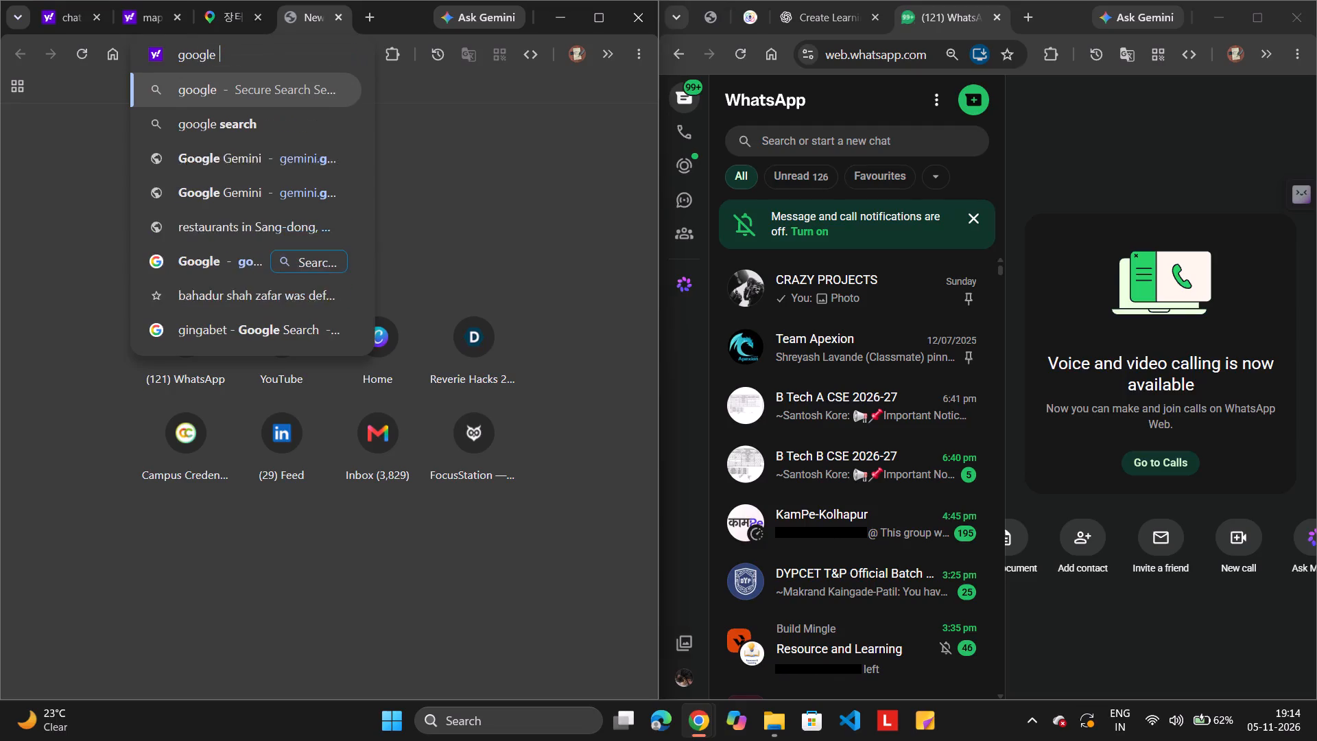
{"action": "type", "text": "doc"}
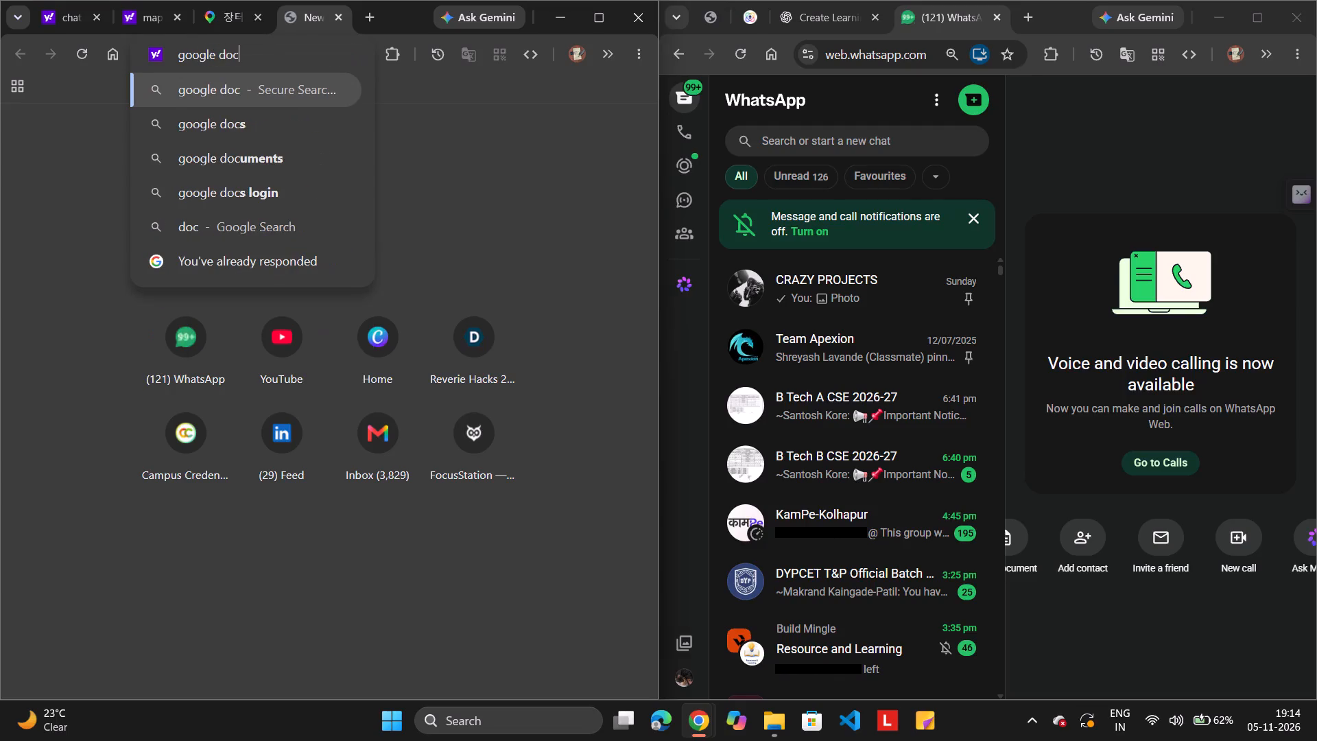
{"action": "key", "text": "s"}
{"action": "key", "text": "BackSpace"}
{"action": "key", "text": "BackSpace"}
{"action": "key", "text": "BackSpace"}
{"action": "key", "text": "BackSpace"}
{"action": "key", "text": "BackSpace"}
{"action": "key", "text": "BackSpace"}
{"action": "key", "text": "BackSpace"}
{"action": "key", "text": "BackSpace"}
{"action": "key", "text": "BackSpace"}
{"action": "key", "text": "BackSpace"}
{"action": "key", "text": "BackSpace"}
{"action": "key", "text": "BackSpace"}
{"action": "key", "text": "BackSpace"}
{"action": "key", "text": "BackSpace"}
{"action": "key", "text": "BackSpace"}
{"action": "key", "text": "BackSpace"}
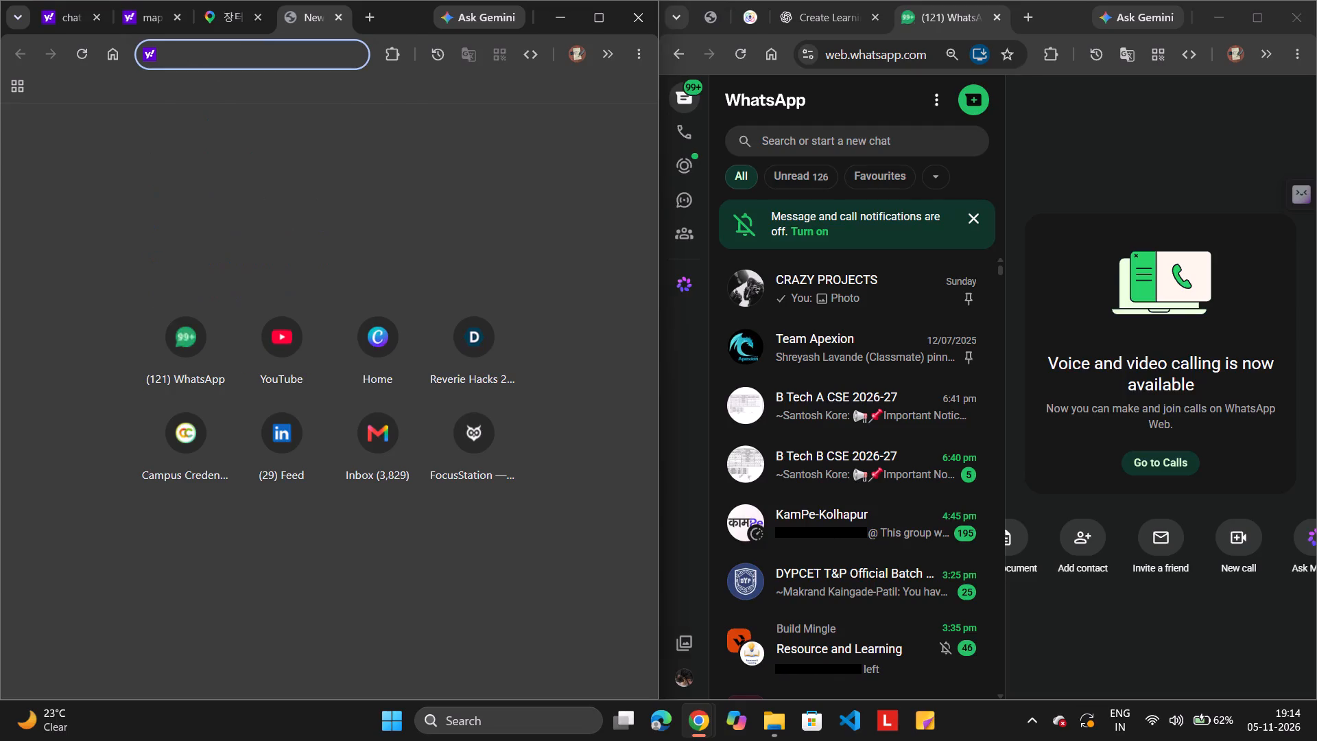
Search the web for "google worksheet" and open Google Sheets from the results.
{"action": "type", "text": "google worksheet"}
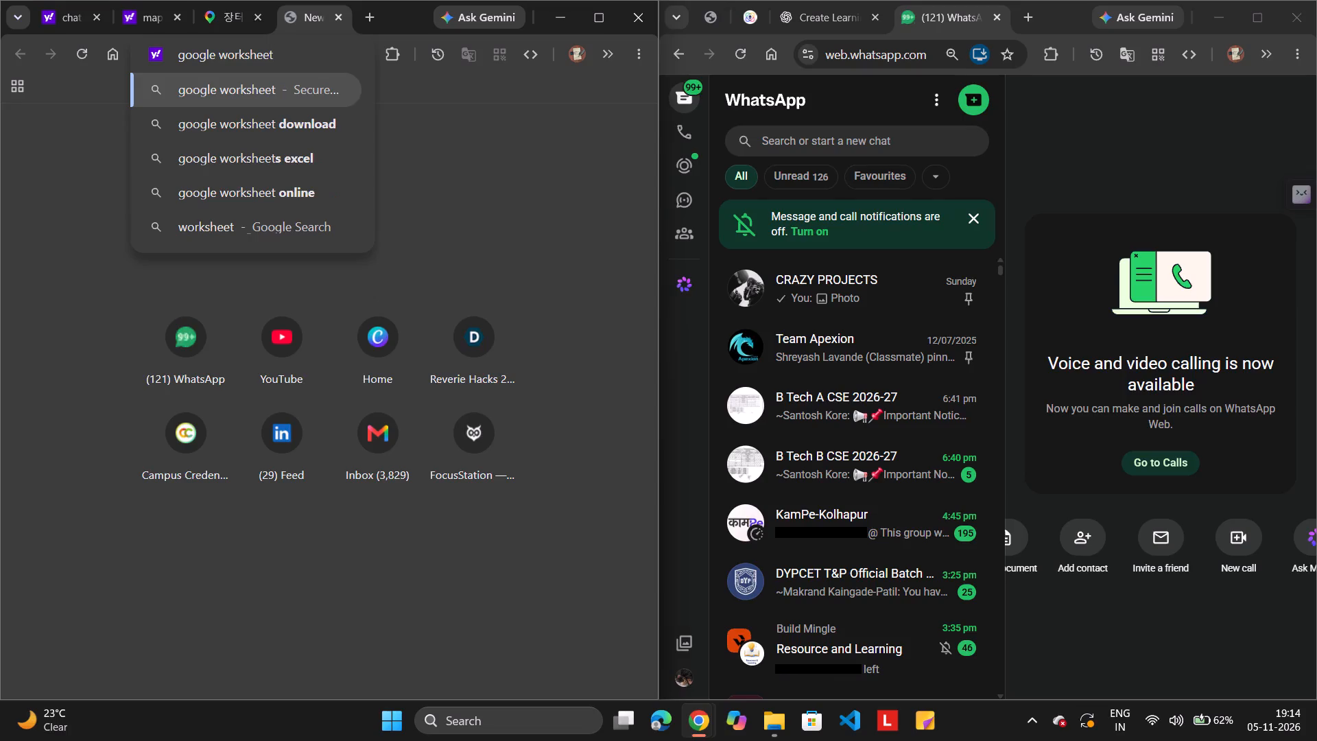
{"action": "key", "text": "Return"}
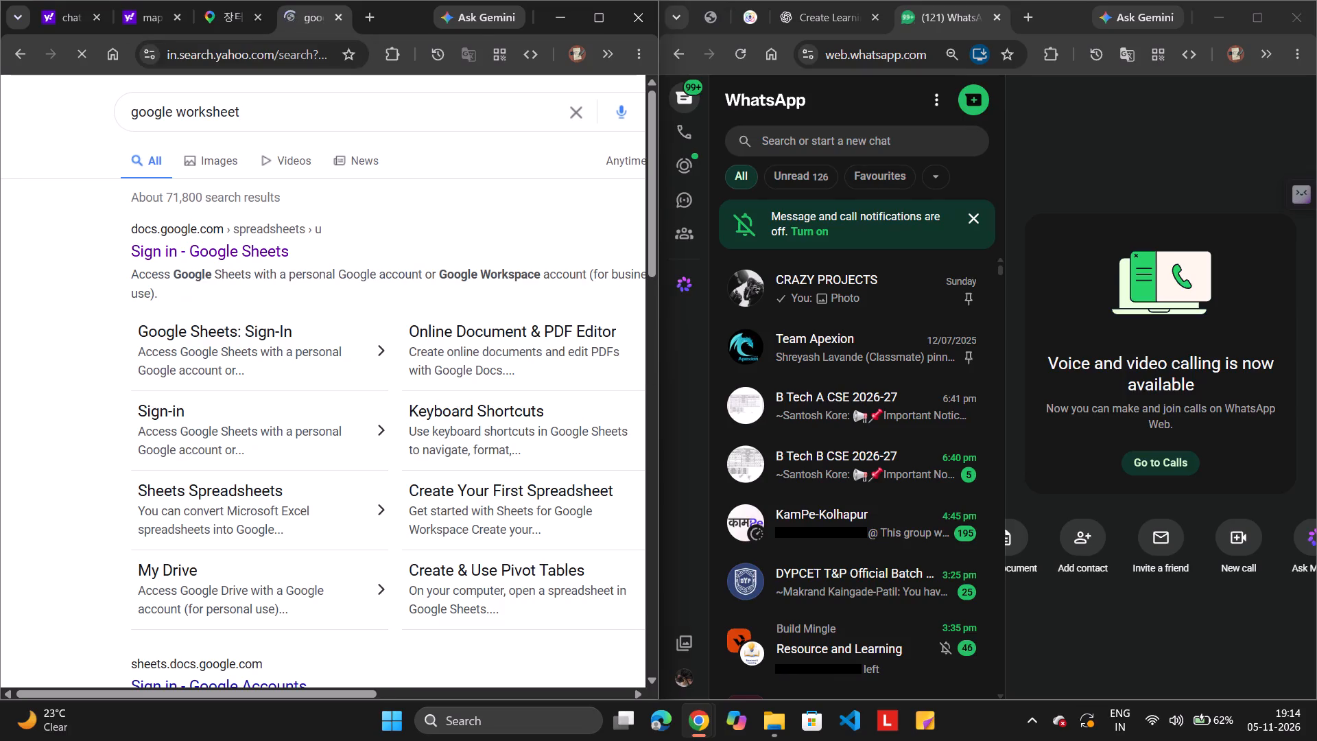
{"action": "left_click", "coordinate": [176, 257]}
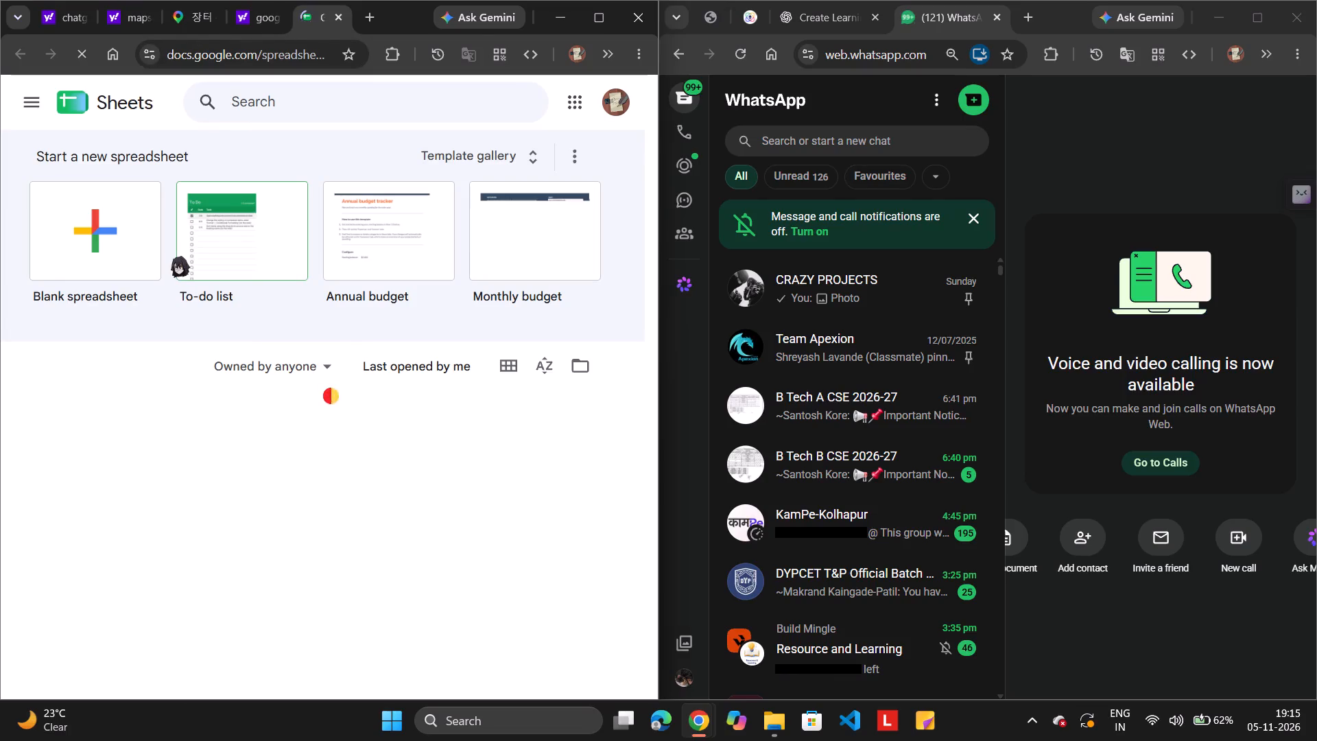
Create a blank spreadsheet in Google Sheets and dismiss the introduction to tables.
{"action": "left_click", "coordinate": [80, 242]}
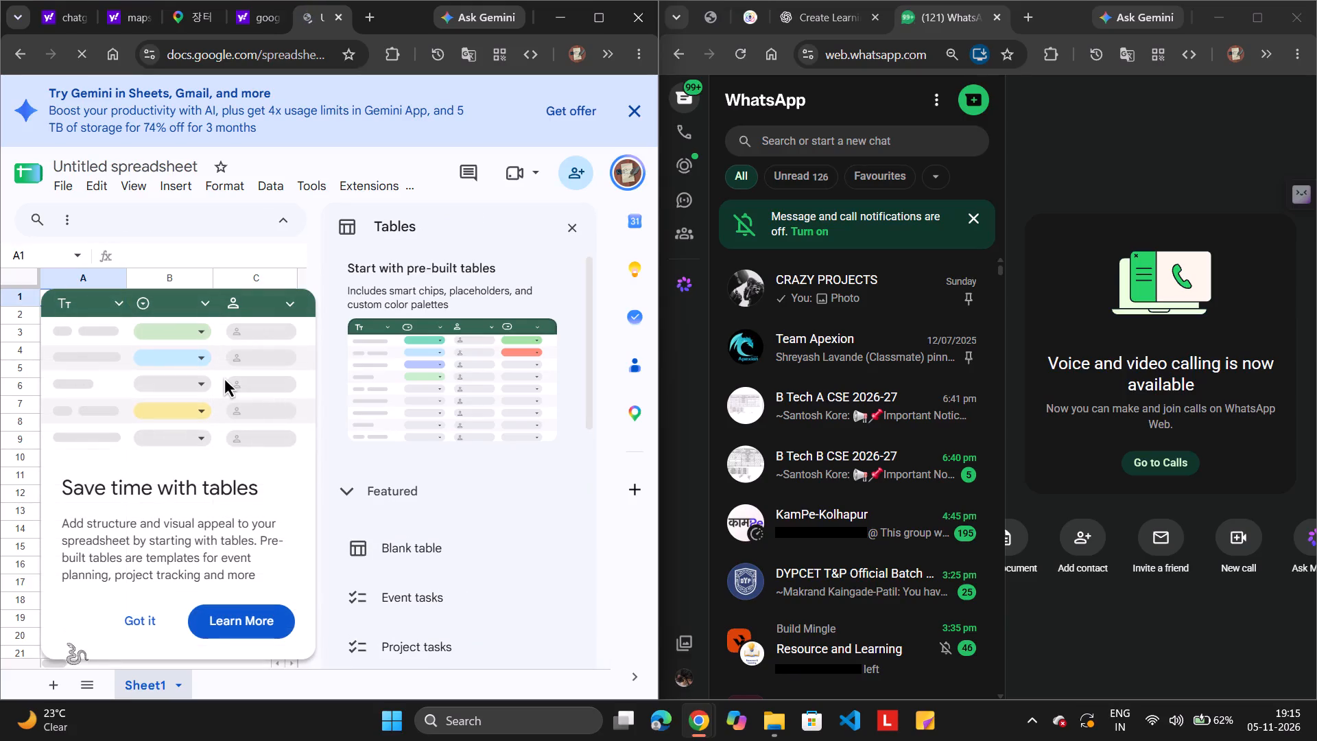
{"action": "left_click", "coordinate": [147, 623]}
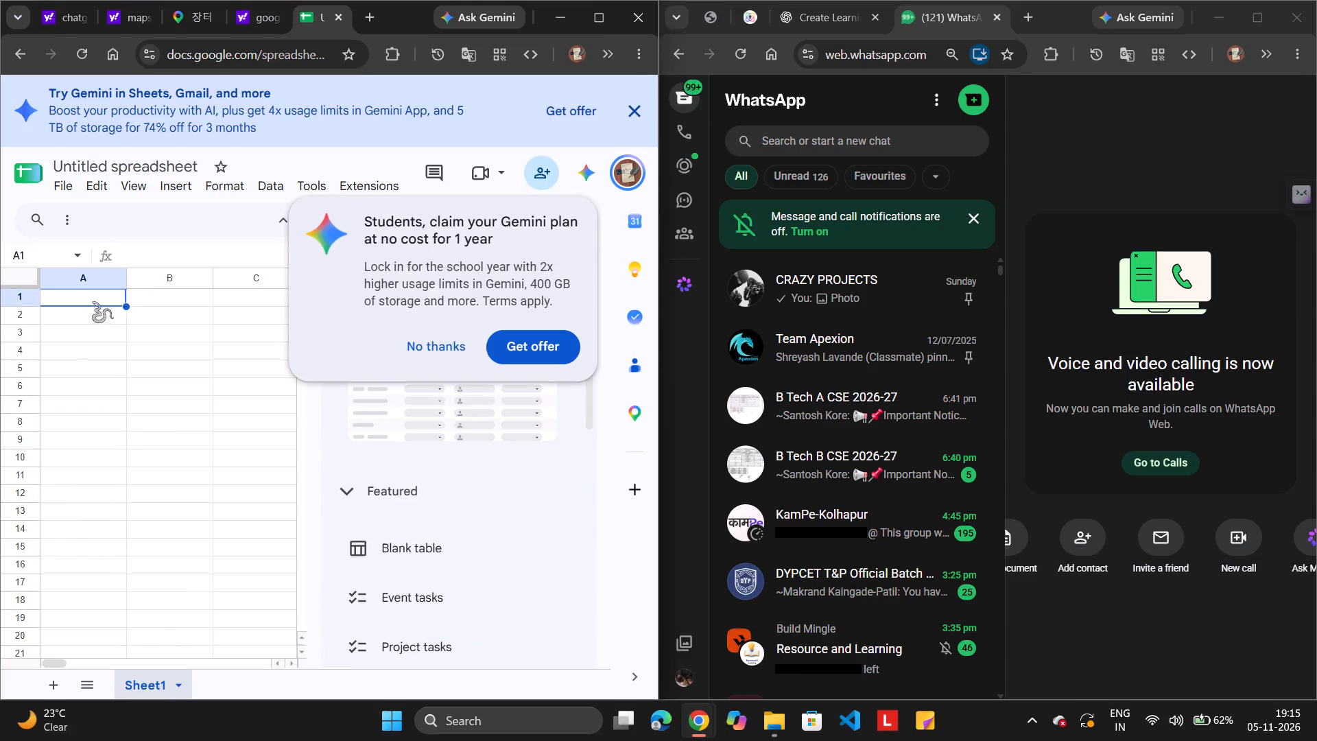
Widen column A of the blank sheet to nearly twice its default width.
{"action": "left_click_drag", "start_coordinate": [127, 280], "coordinate": [143, 283]}
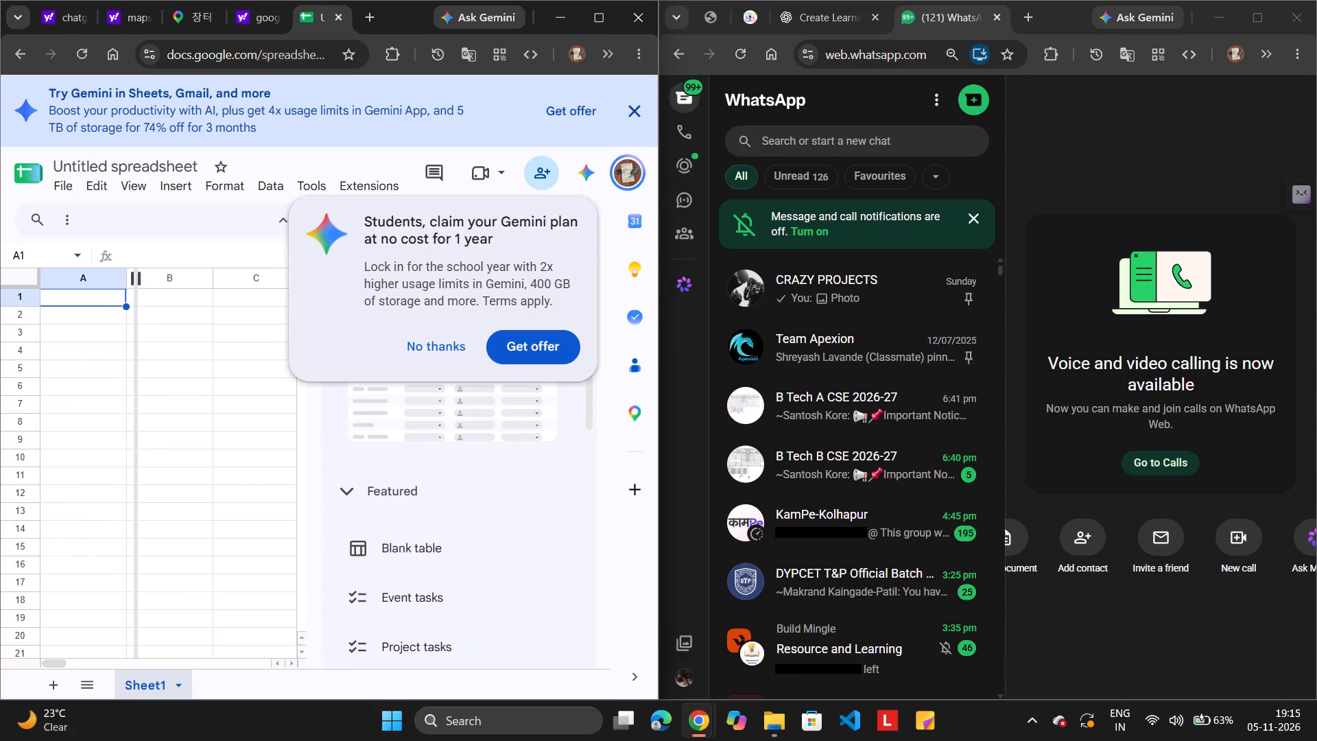
{"action": "left_click_drag", "start_coordinate": [143, 283], "coordinate": [188, 298]}
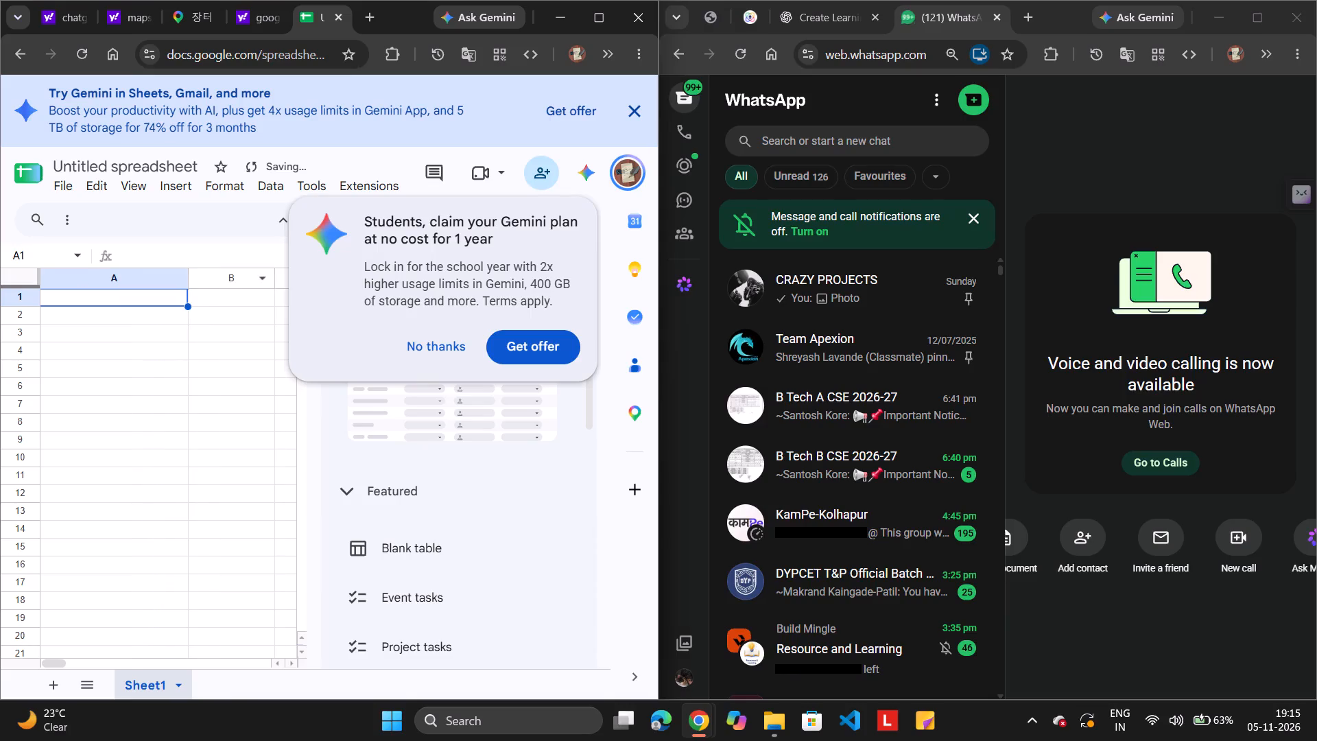
Decline the Gemini student offer and close the pre-built tables pane to free the sheet area.
{"action": "left_click", "coordinate": [415, 356]}
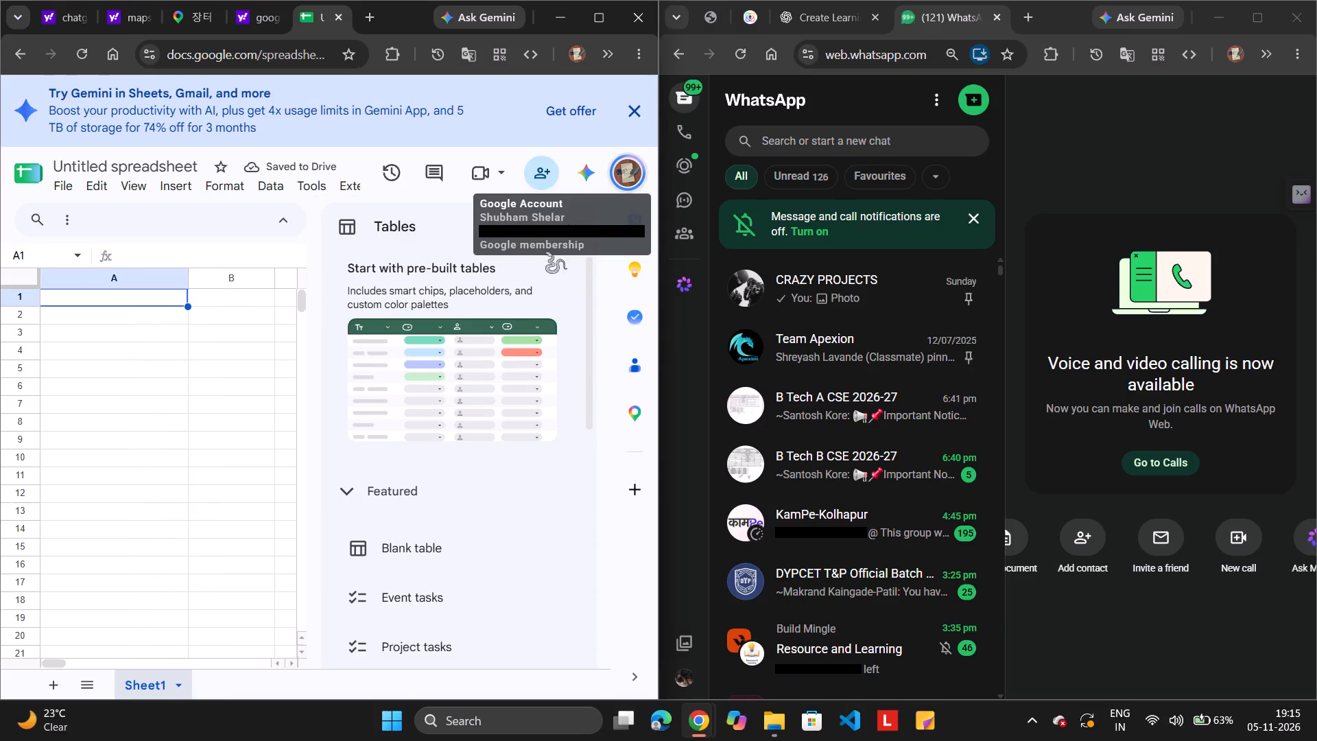
{"action": "left_click", "coordinate": [573, 231]}
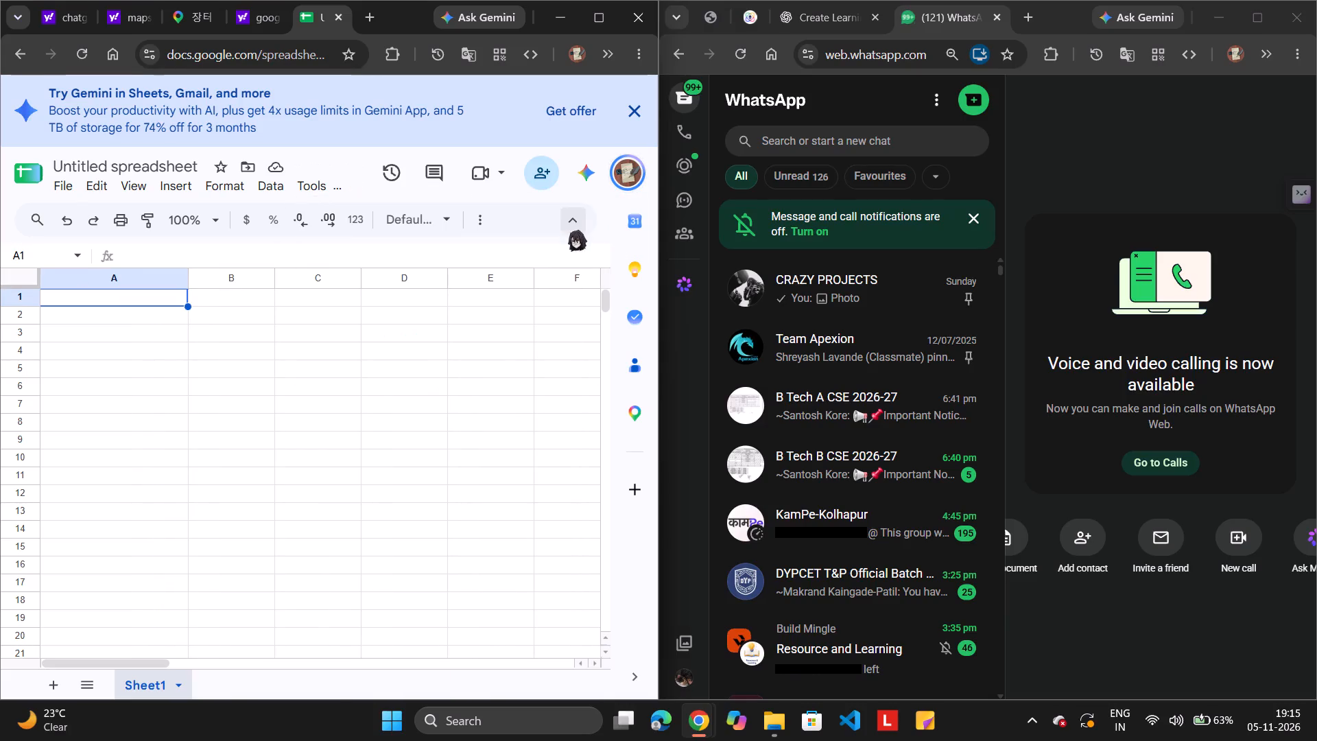
Widen column A further to just over twice its default width and make column B slightly narrower.
{"action": "left_click_drag", "start_coordinate": [184, 277], "coordinate": [219, 285]}
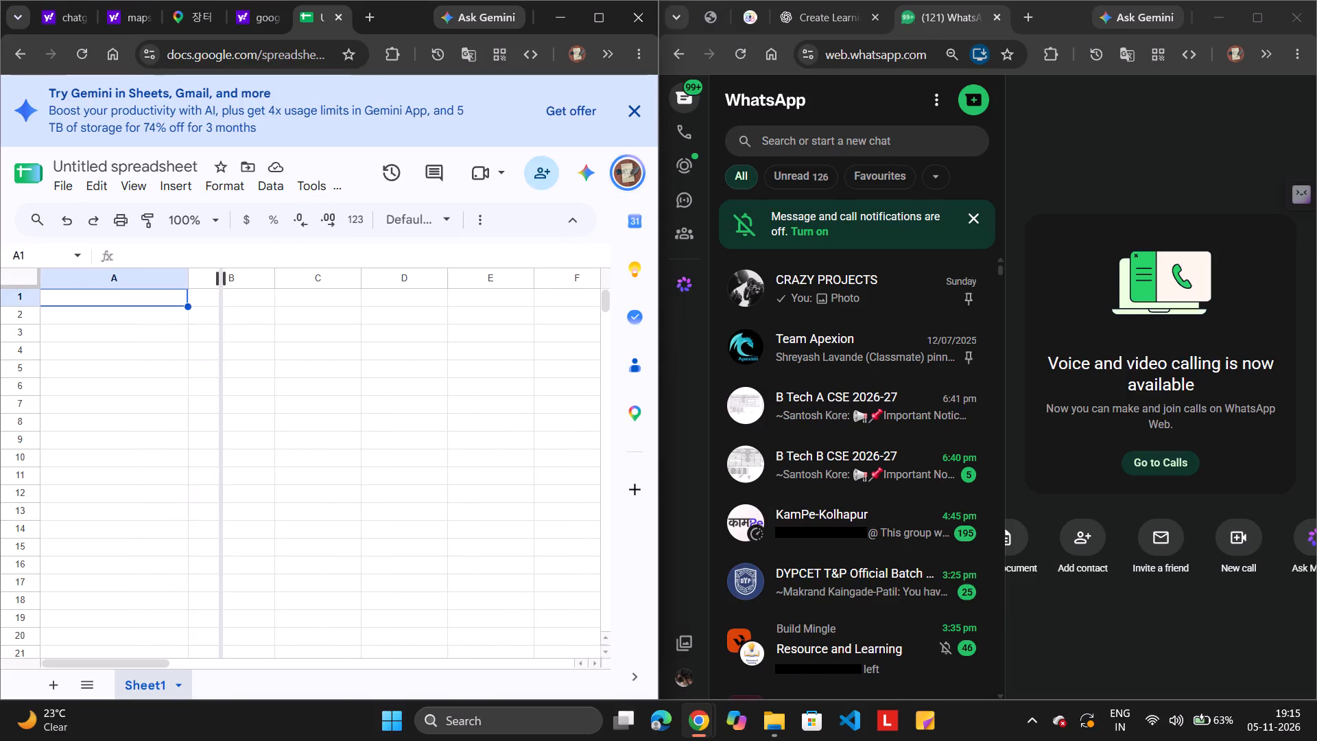
{"action": "left_click_drag", "start_coordinate": [219, 285], "coordinate": [220, 285]}
{"action": "left_click_drag", "start_coordinate": [313, 281], "coordinate": [307, 280]}
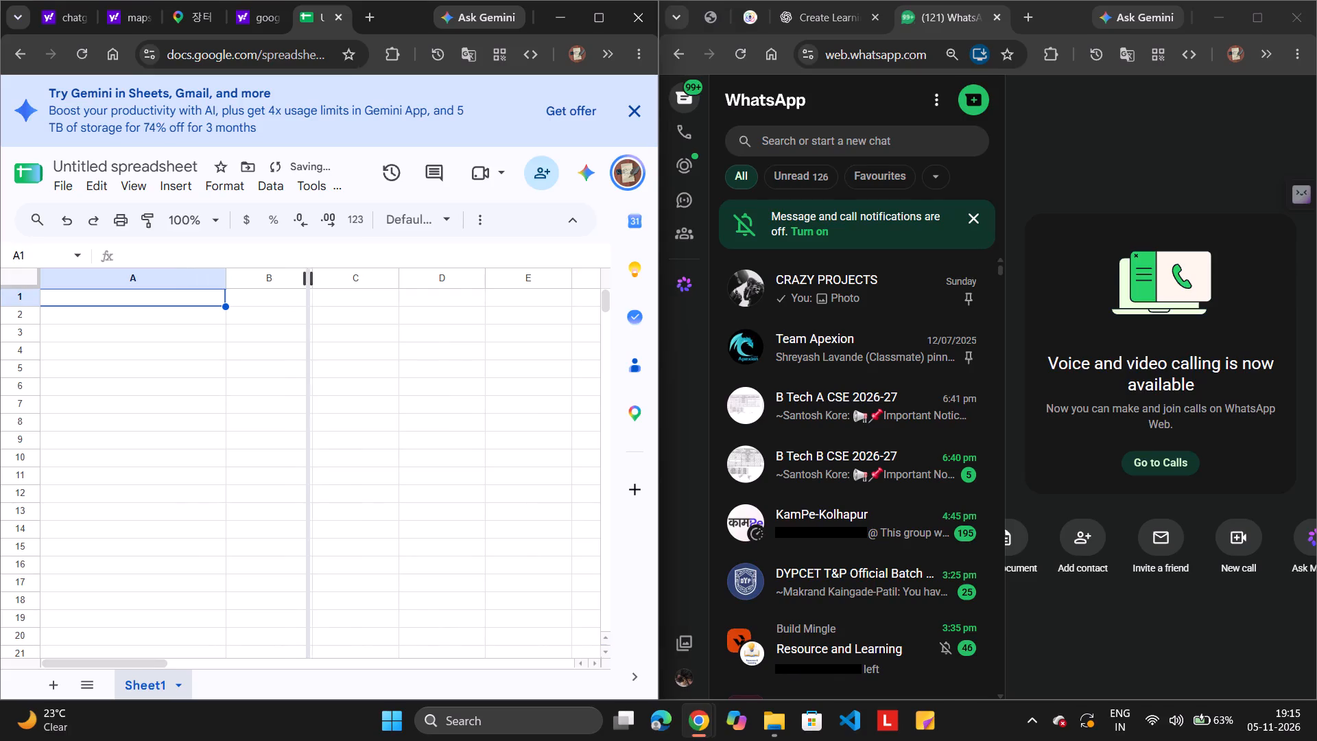
{"action": "left_click_drag", "start_coordinate": [307, 280], "coordinate": [295, 280]}
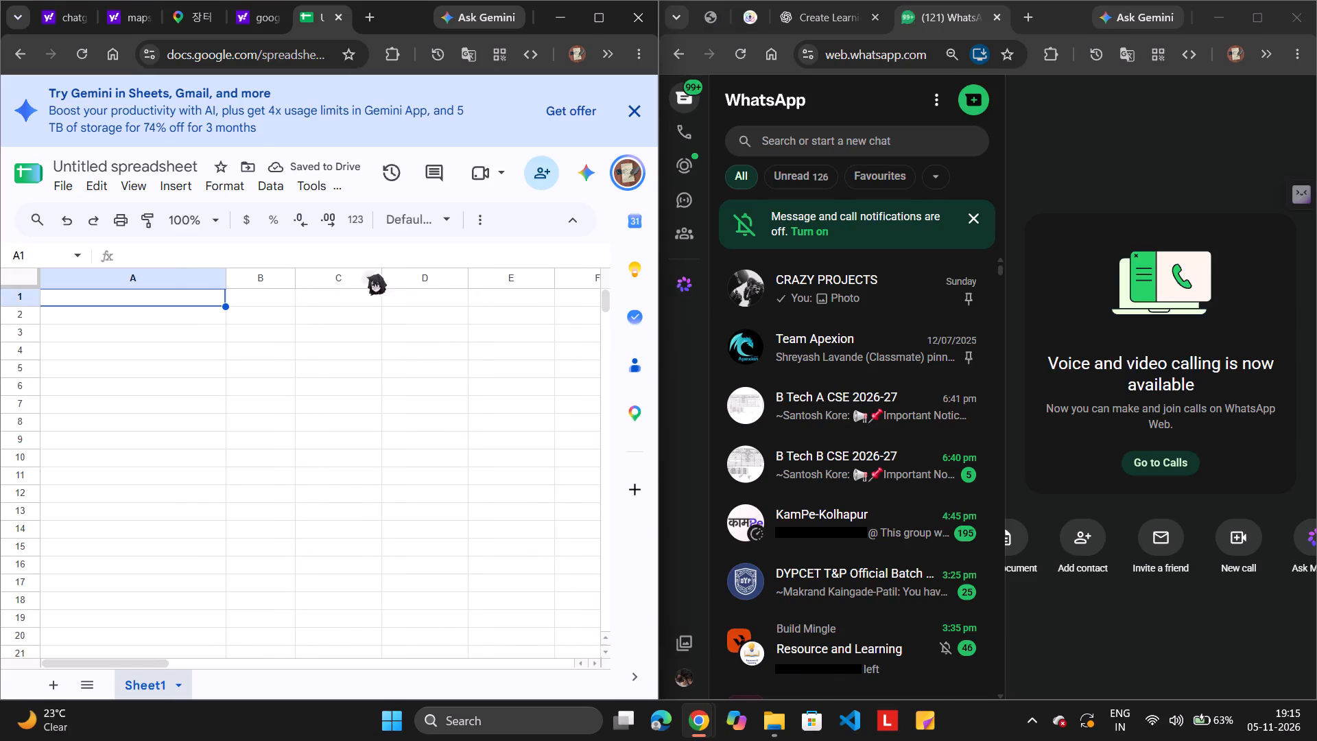
Widen column C of the blank sheet to about one and three-quarter times its default width.
{"action": "left_click_drag", "start_coordinate": [383, 275], "coordinate": [448, 285]}
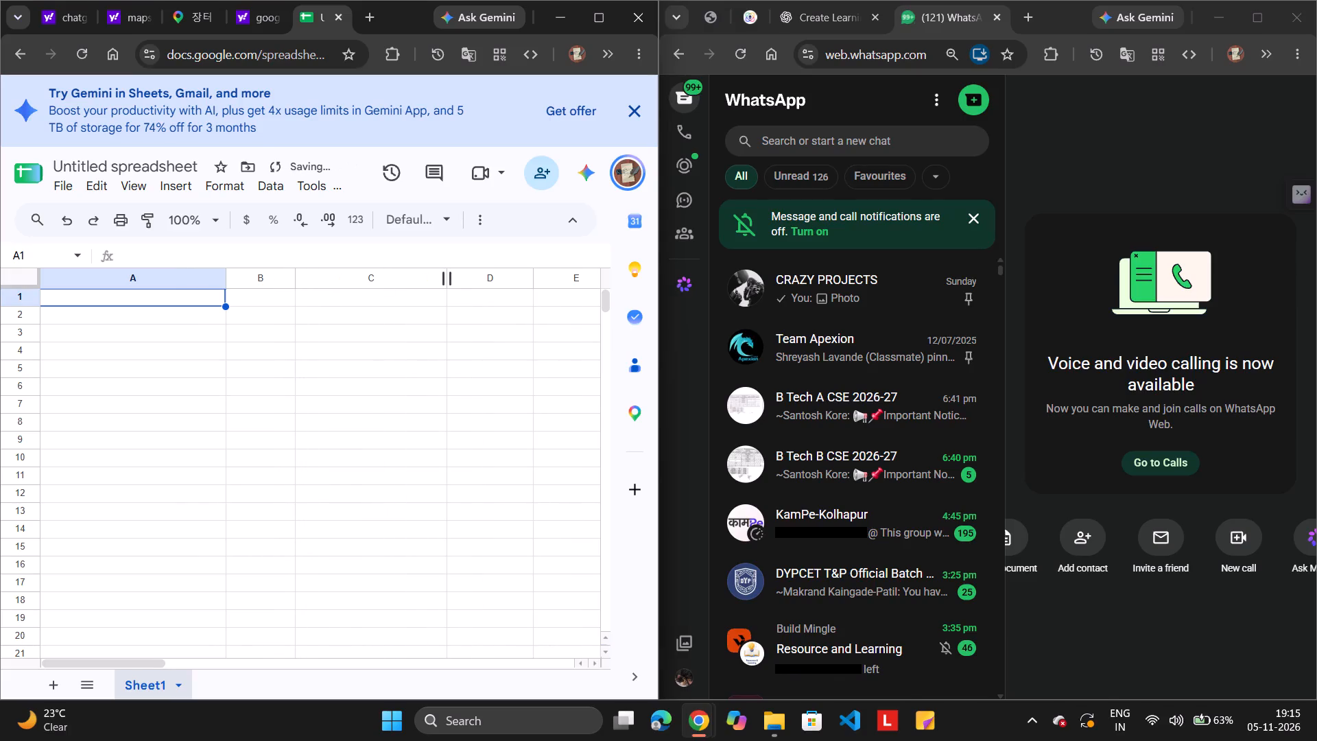
Select cell A1 at the top of the blank sheet.
{"action": "left_click", "coordinate": [56, 307]}
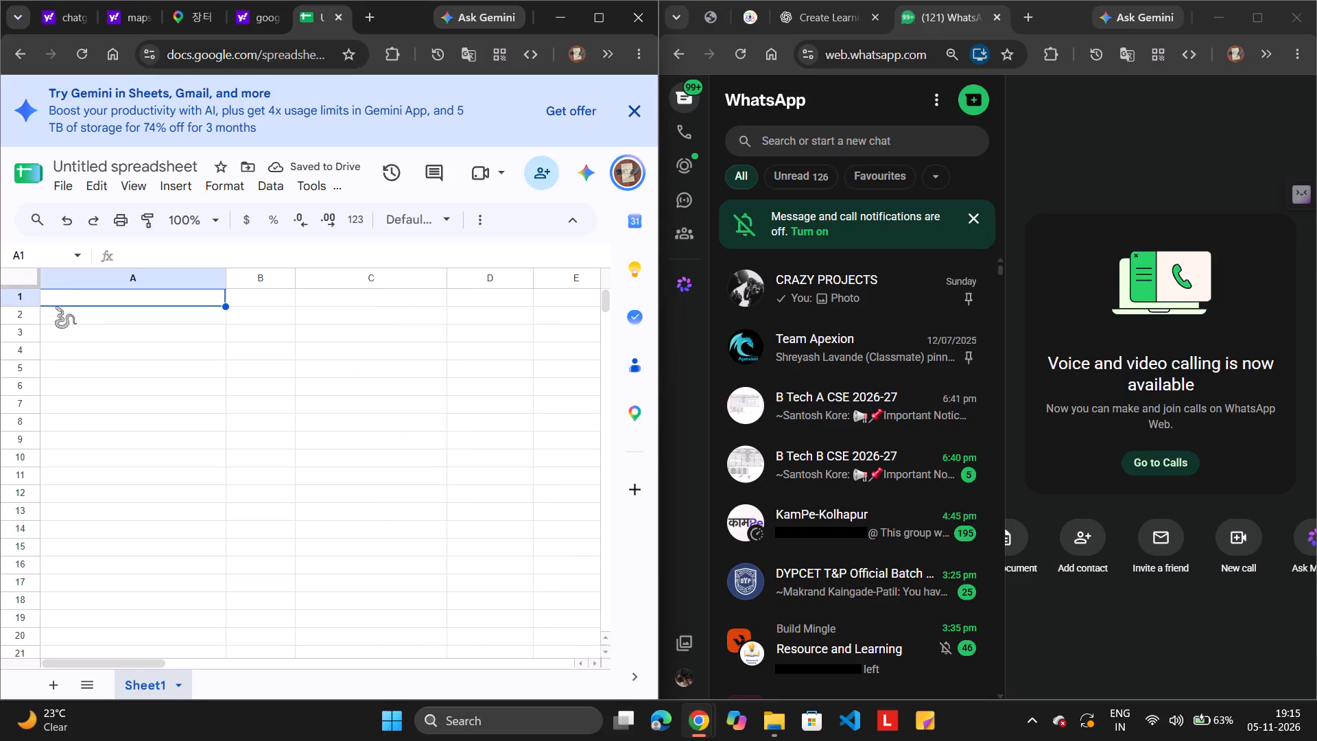
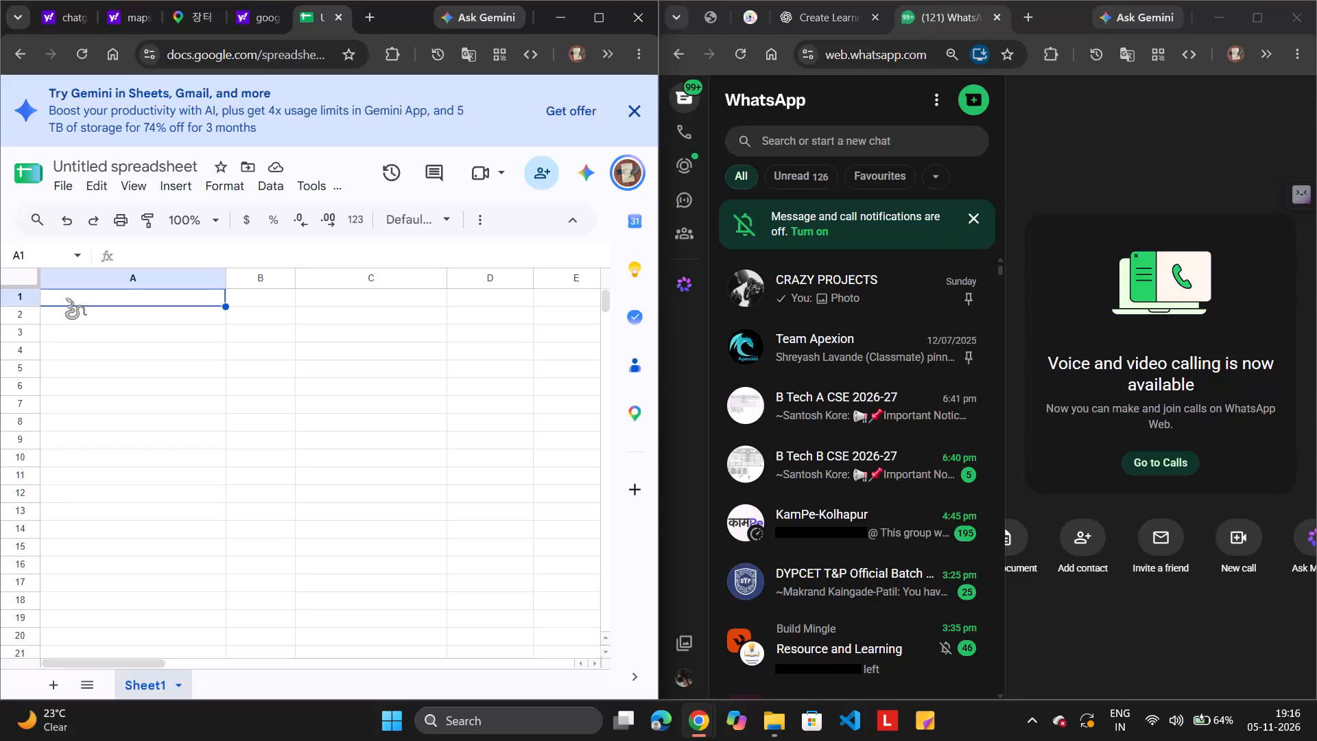
Enter the column headers "Client Name" in cell A1 and "Phone No" in cell B1.
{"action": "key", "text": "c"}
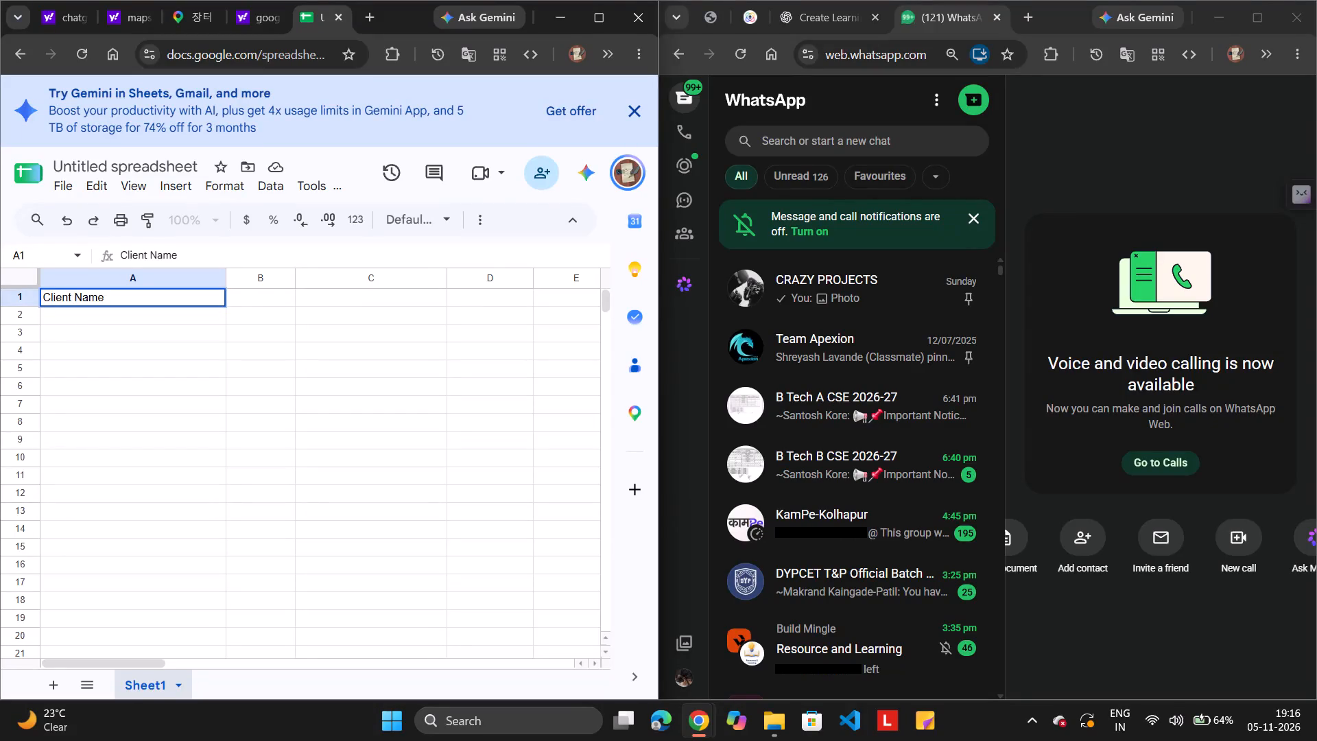
{"action": "key", "text": "Right"}
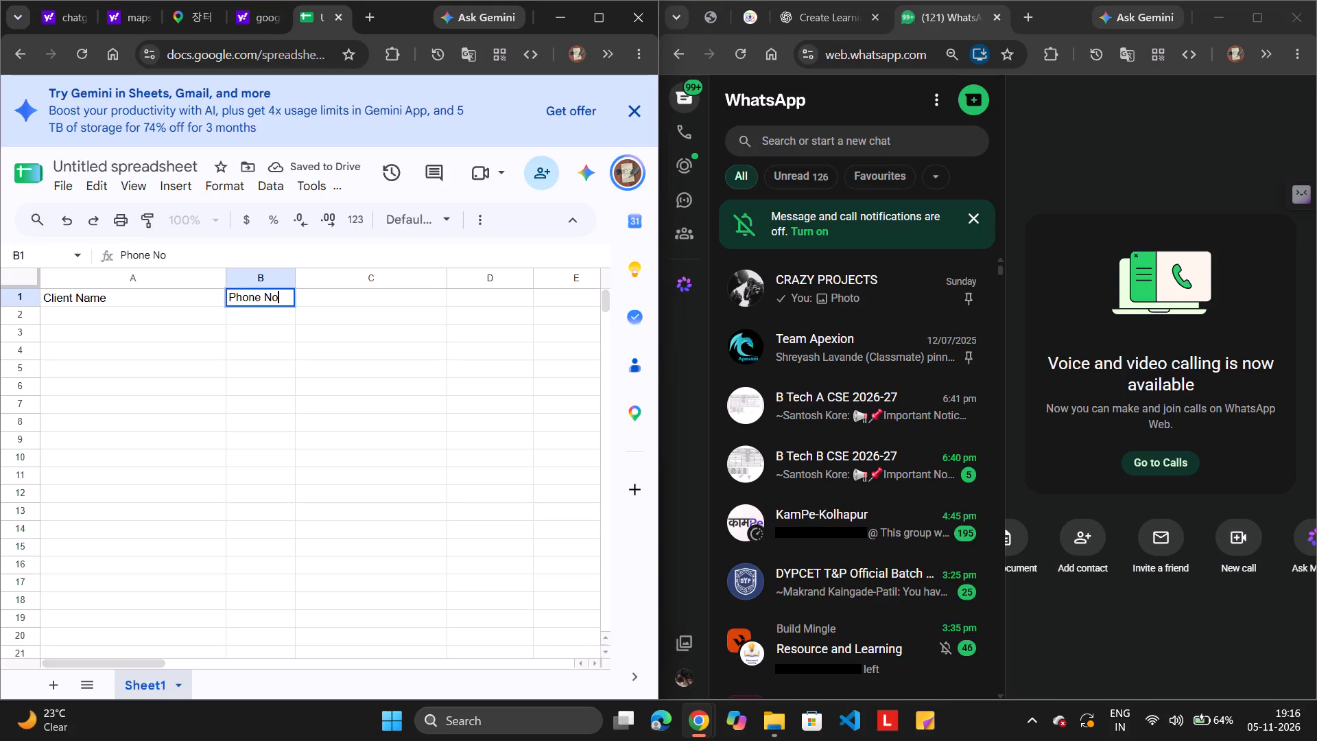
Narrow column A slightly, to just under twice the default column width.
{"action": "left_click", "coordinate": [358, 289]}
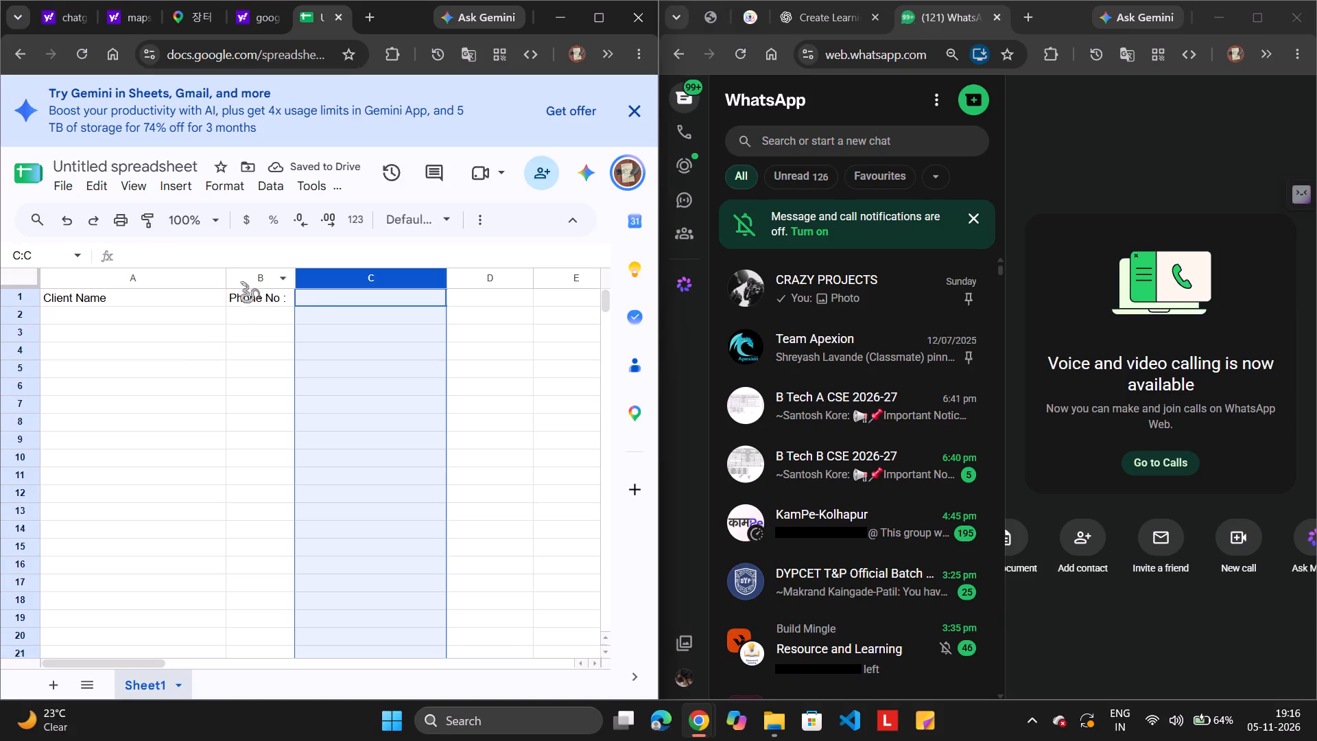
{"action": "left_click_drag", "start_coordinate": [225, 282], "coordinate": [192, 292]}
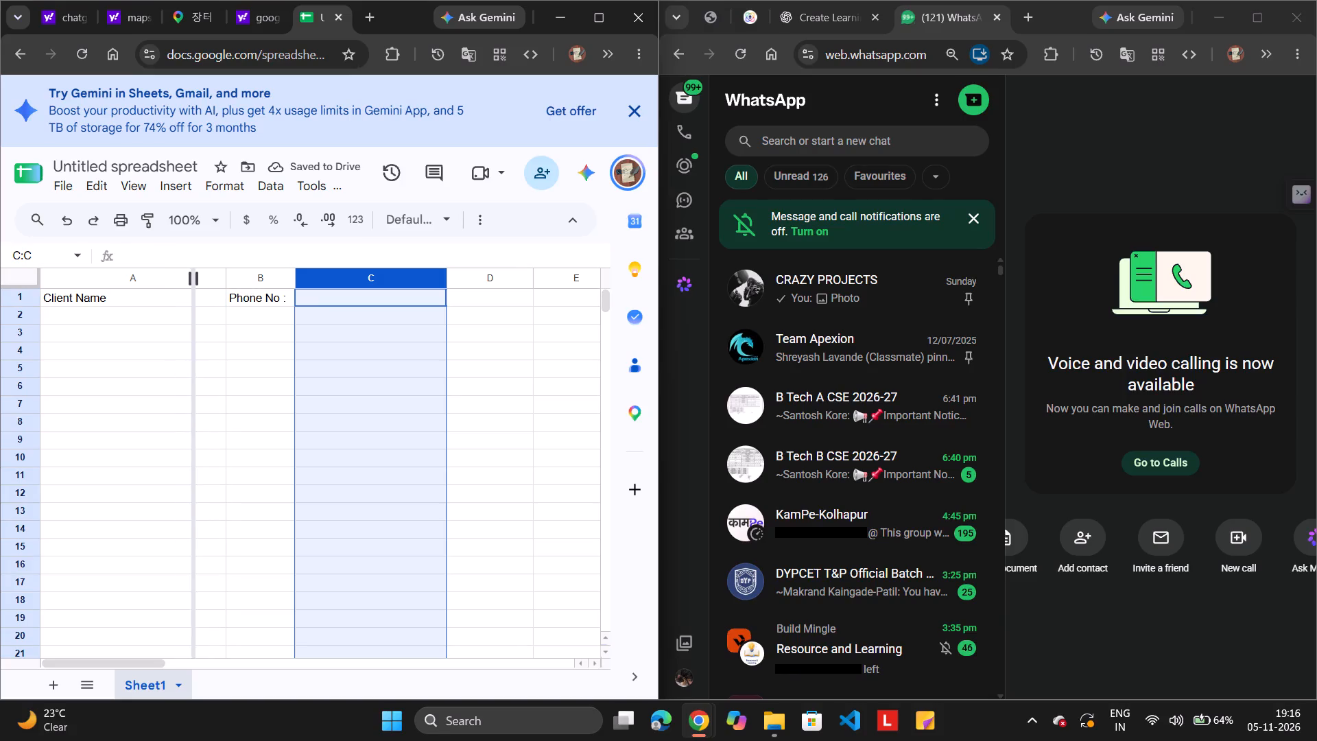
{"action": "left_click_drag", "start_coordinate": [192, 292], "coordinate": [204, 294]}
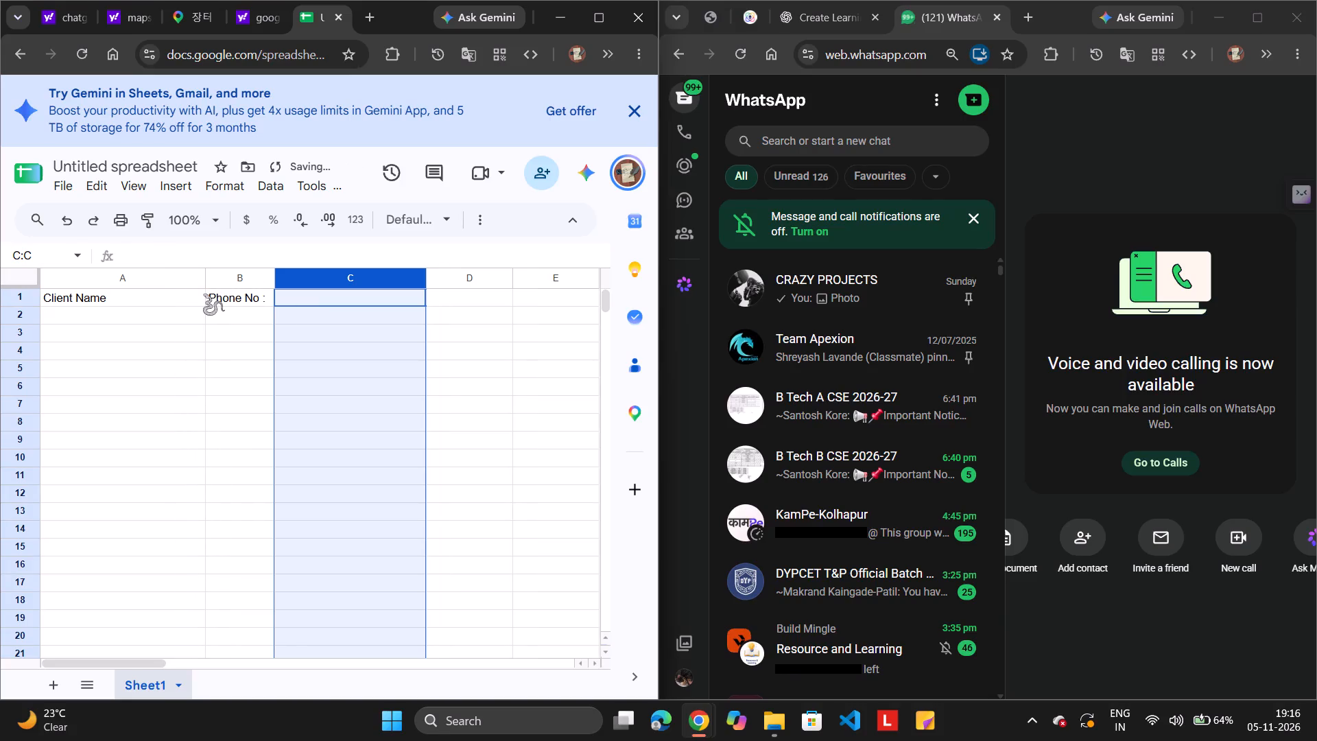
Enter the header City in cell C1.
{"action": "left_click", "coordinate": [344, 297]}
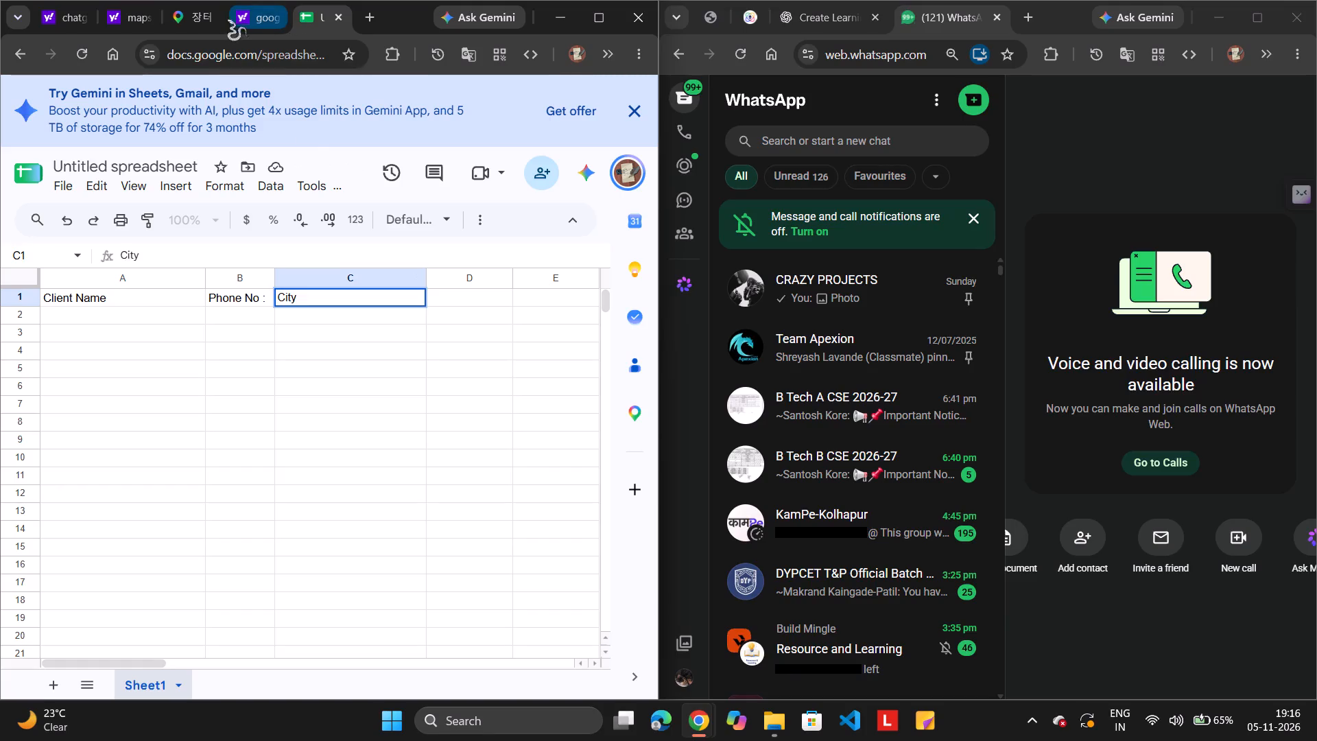
Copy the phone number from the 장터 restaurant listing in Google Maps and return to the spreadsheet.
{"action": "left_click", "coordinate": [186, 19]}
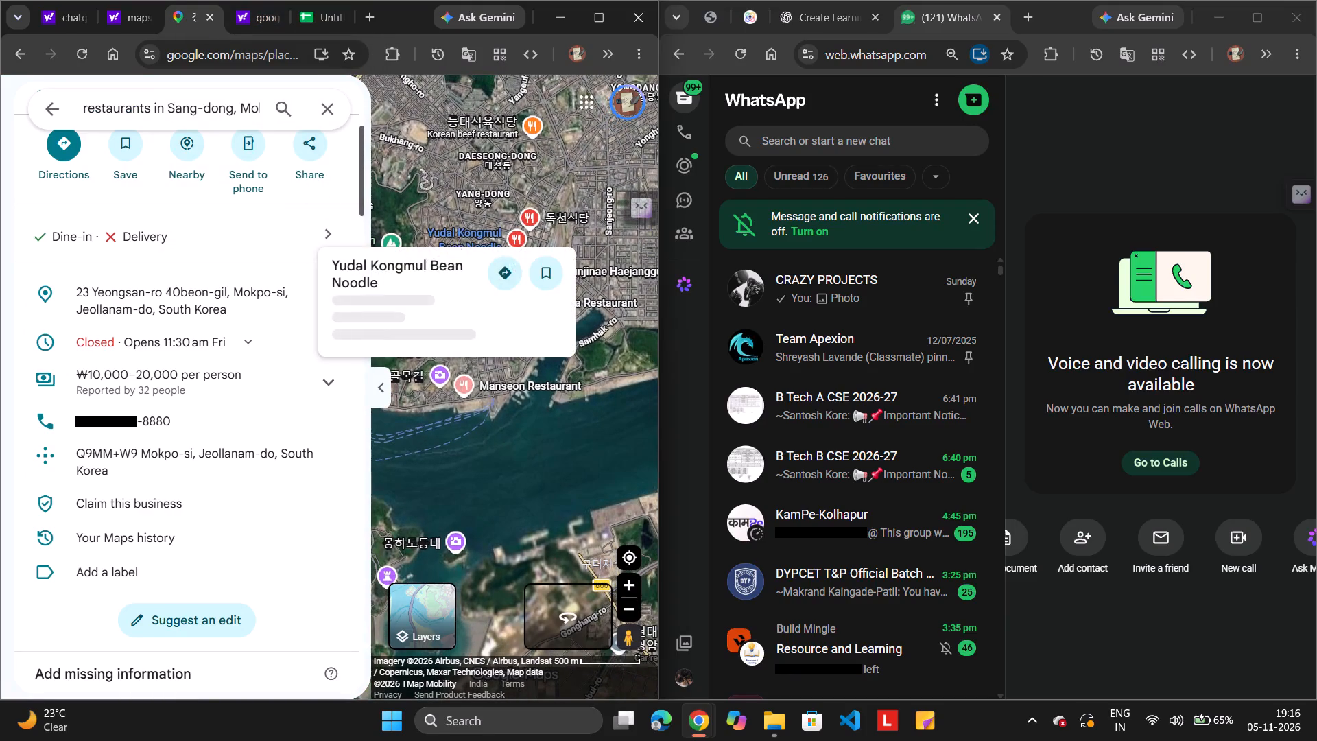
{"action": "left_click_drag", "start_coordinate": [416, 183], "coordinate": [423, 263]}
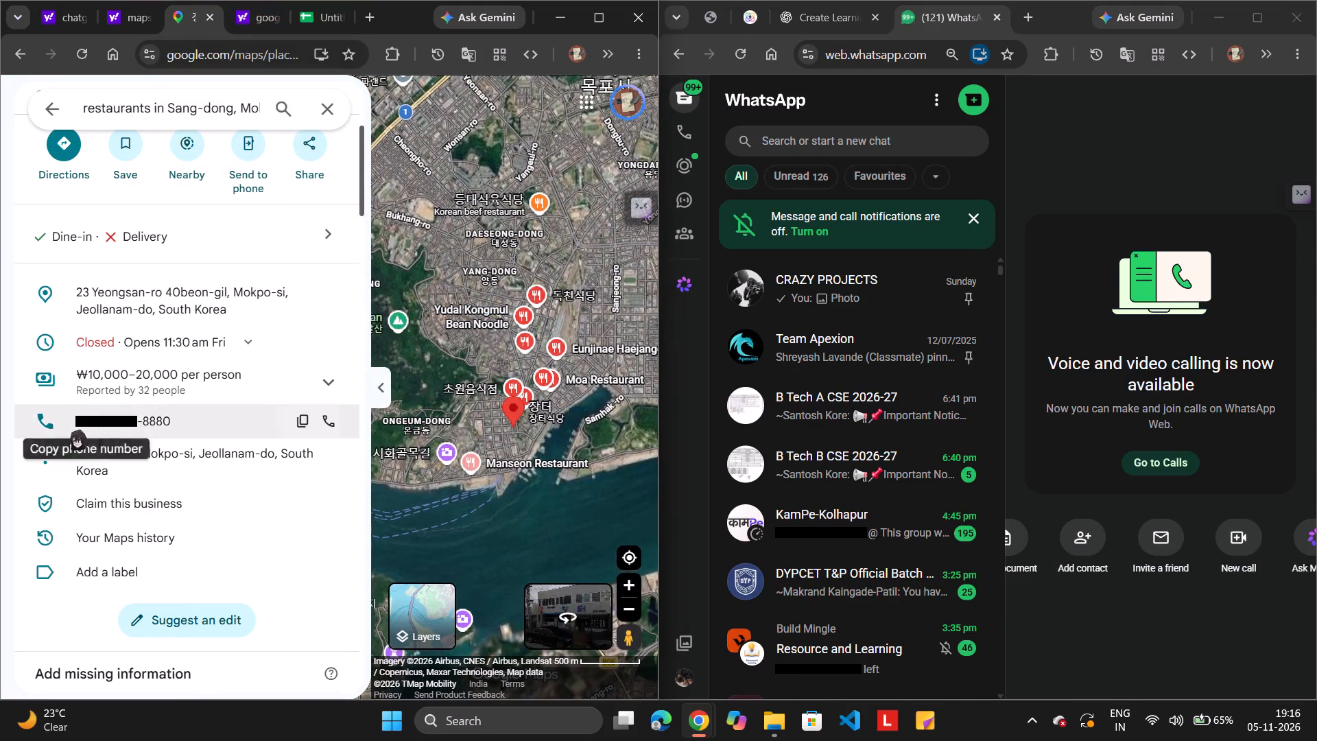
{"action": "left_click", "coordinate": [292, 424]}
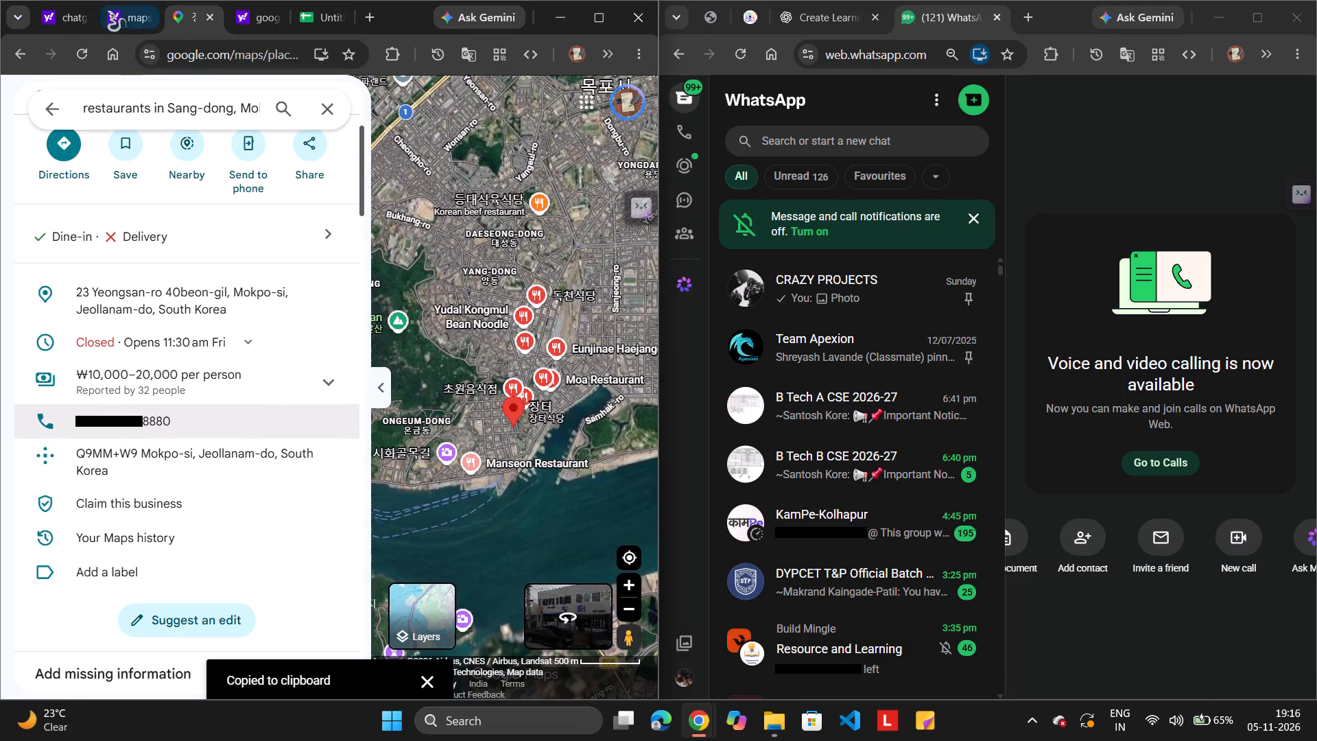
{"action": "scroll", "coordinate": [75, 339], "scroll_direction": "up", "scroll_amount": 4}
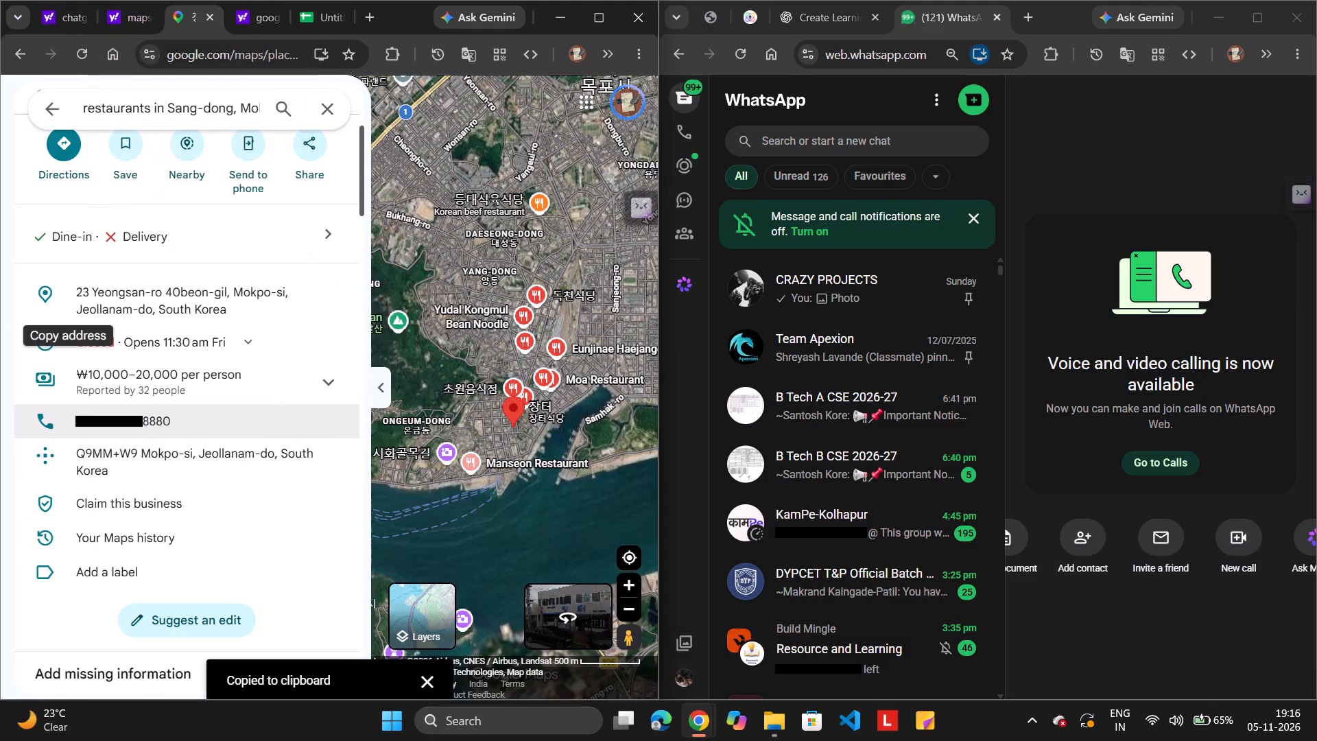
{"action": "left_click_drag", "start_coordinate": [361, 178], "coordinate": [361, 87]}
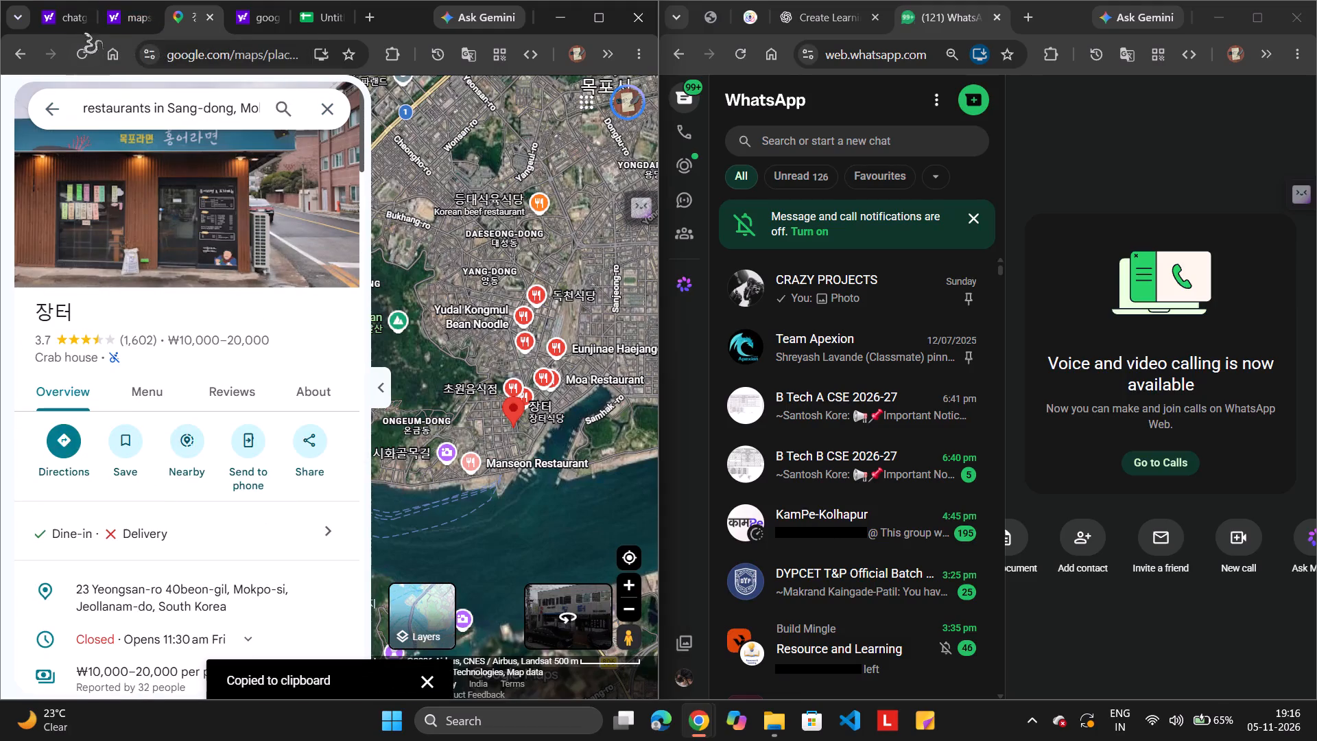
{"action": "left_click", "coordinate": [123, 14]}
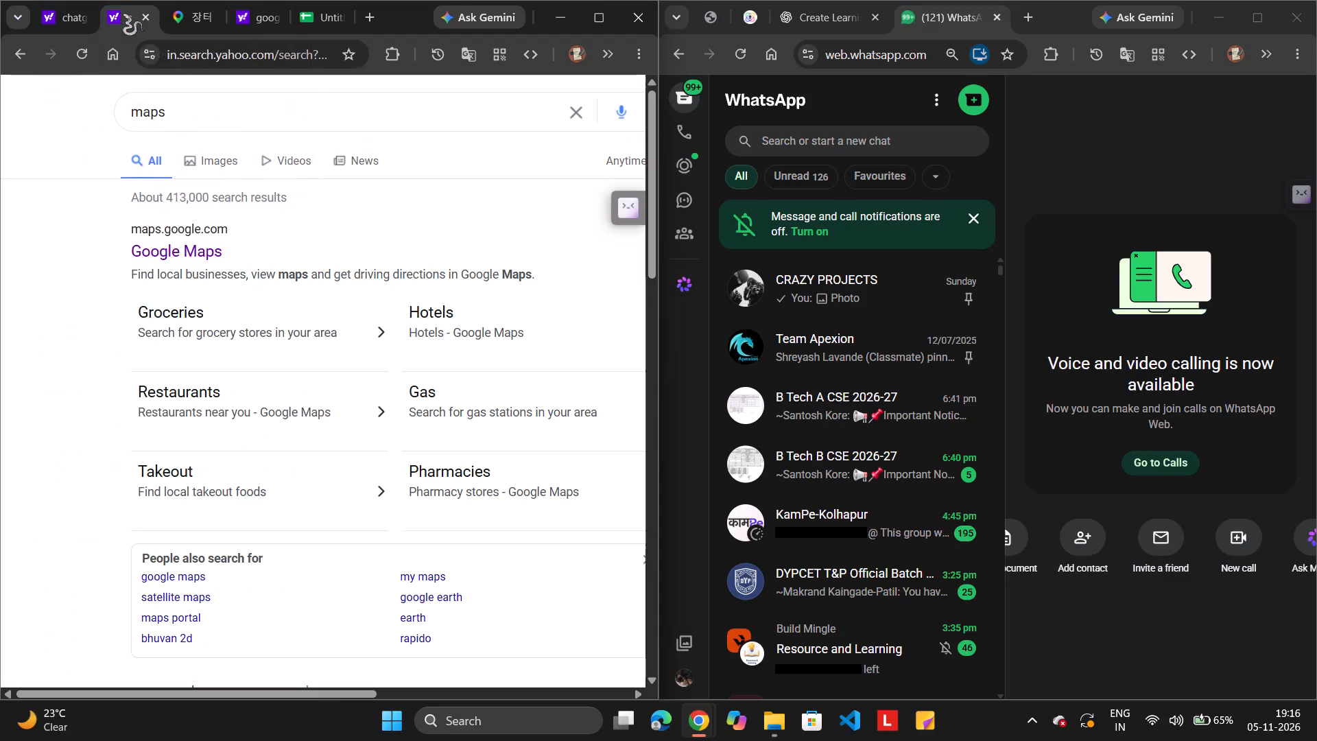
{"action": "left_click", "coordinate": [55, 16]}
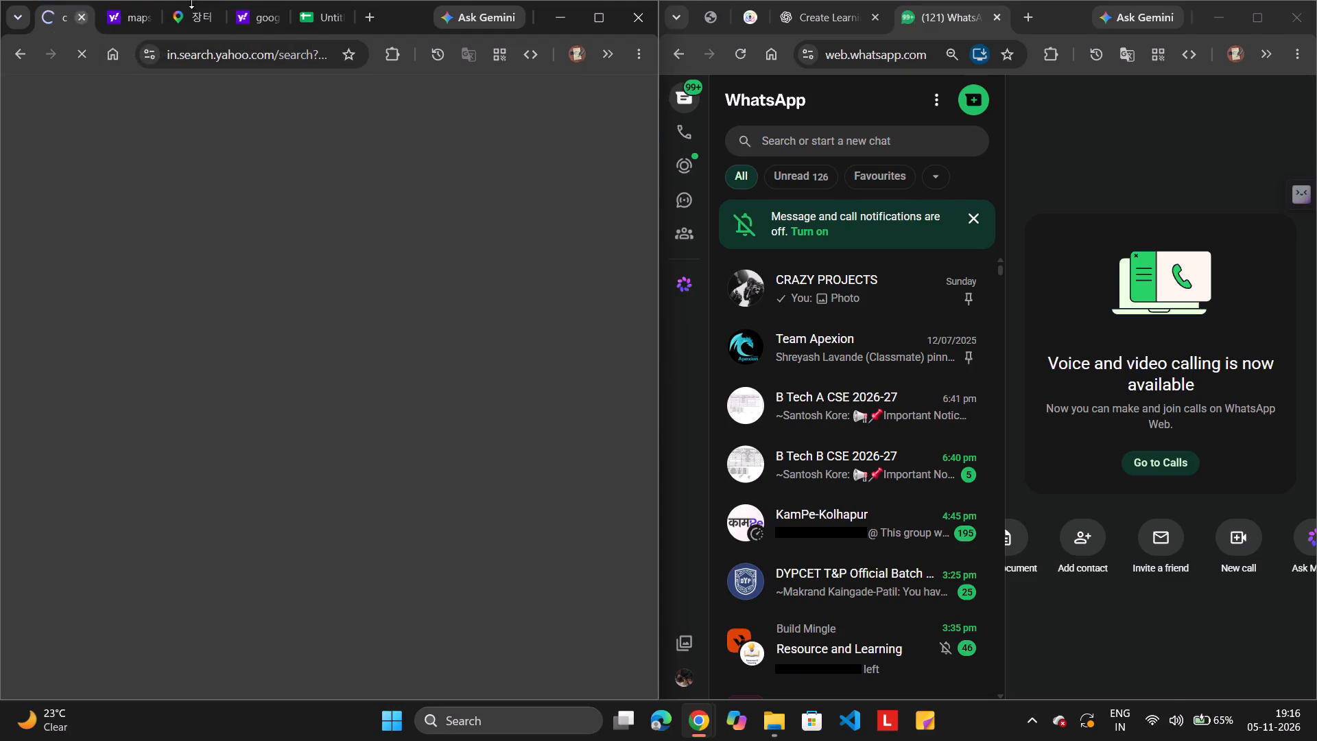
{"action": "left_click", "coordinate": [318, 22]}
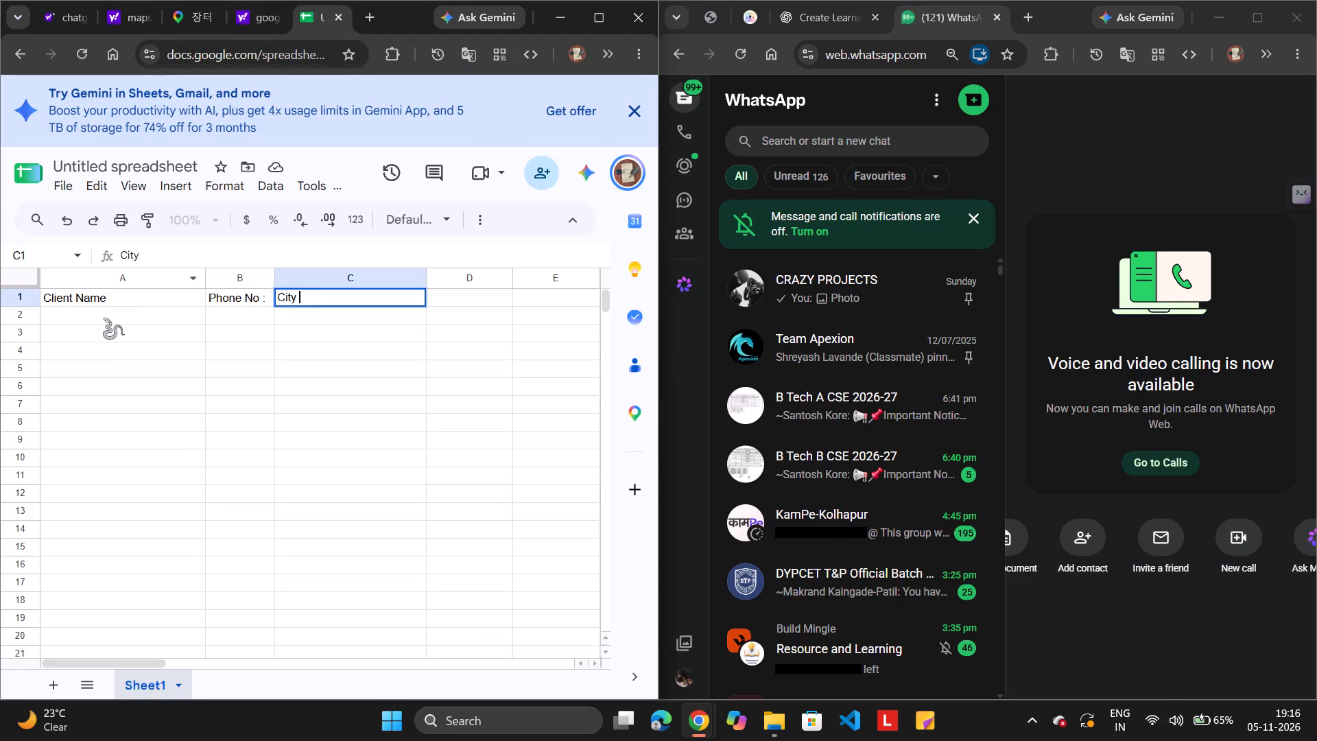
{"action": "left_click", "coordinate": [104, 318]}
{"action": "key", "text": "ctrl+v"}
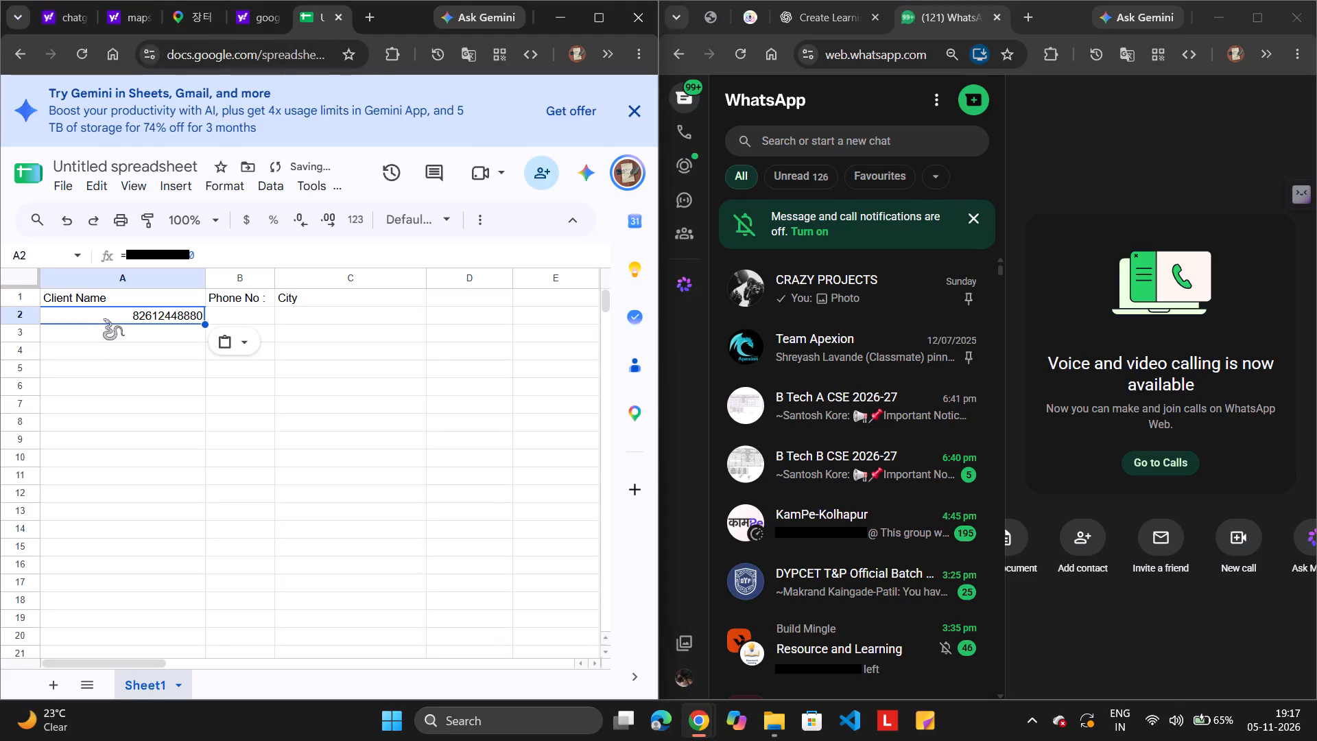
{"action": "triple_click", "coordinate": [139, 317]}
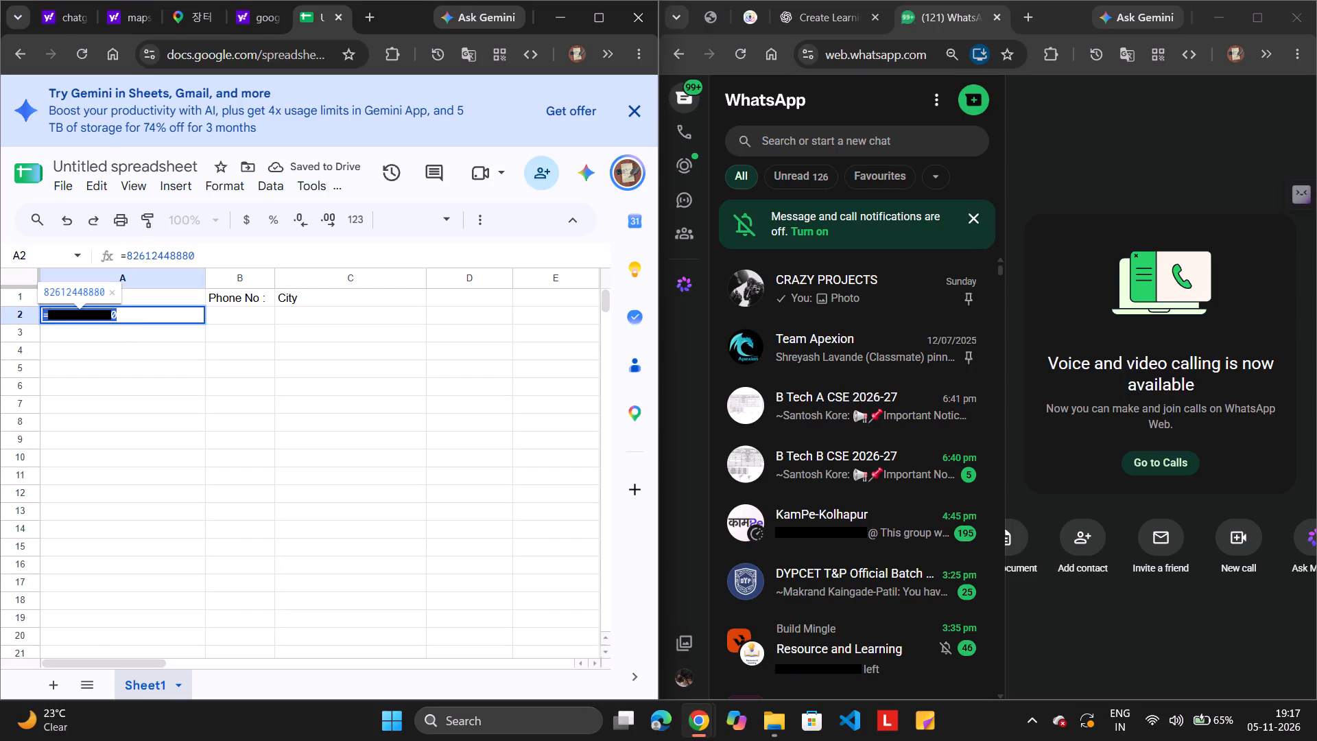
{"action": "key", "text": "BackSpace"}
Paste the copied restaurant phone number into cell B2 under Phone No.
{"action": "left_click", "coordinate": [250, 319]}
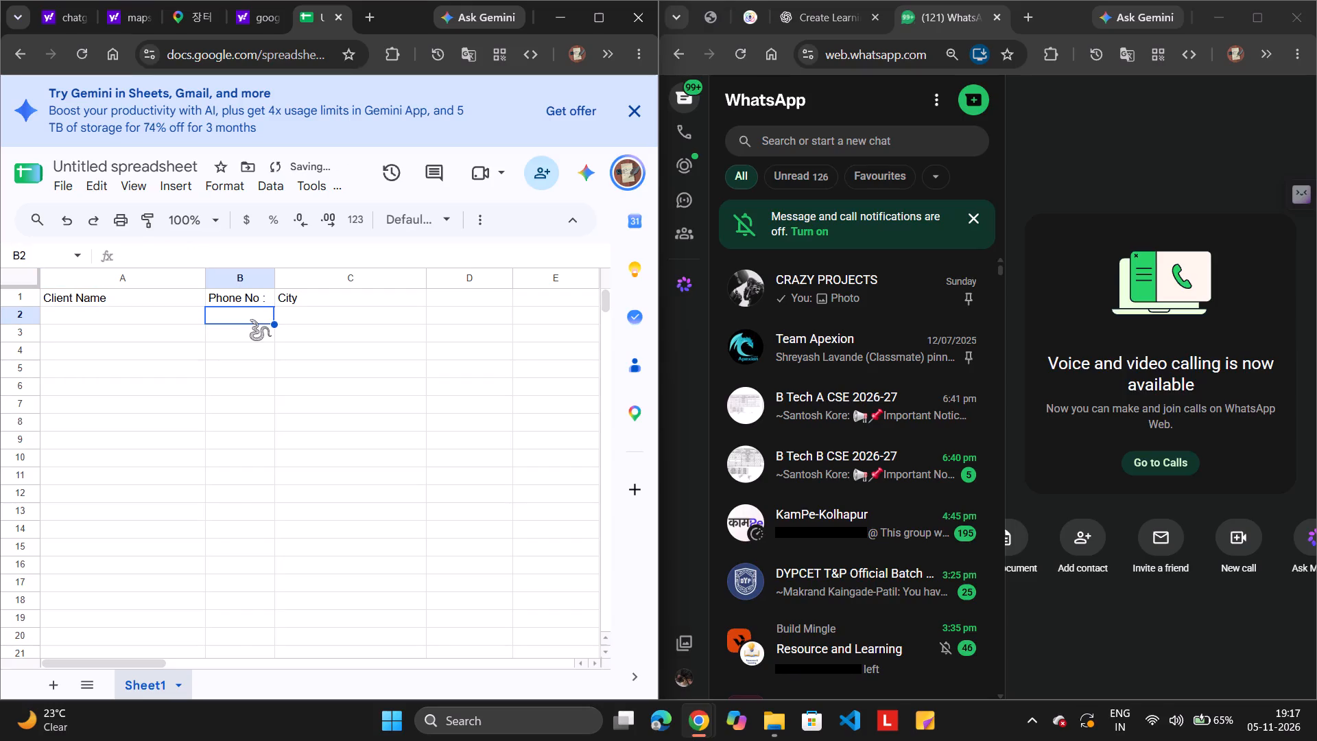
{"action": "key", "text": "ctrl+v"}
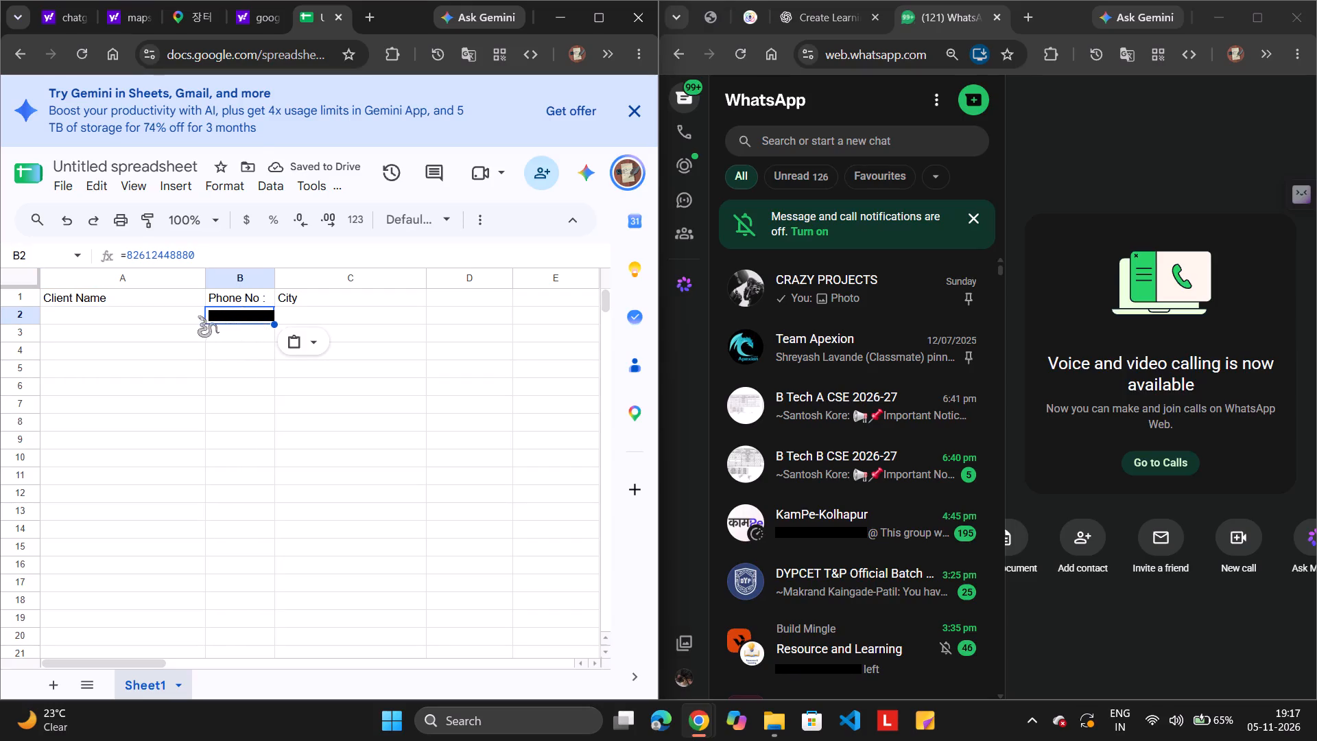
Copy the restaurant name 장터 from its Google Maps listing into cell A2 under Client Name.
{"action": "left_click", "coordinate": [192, 16]}
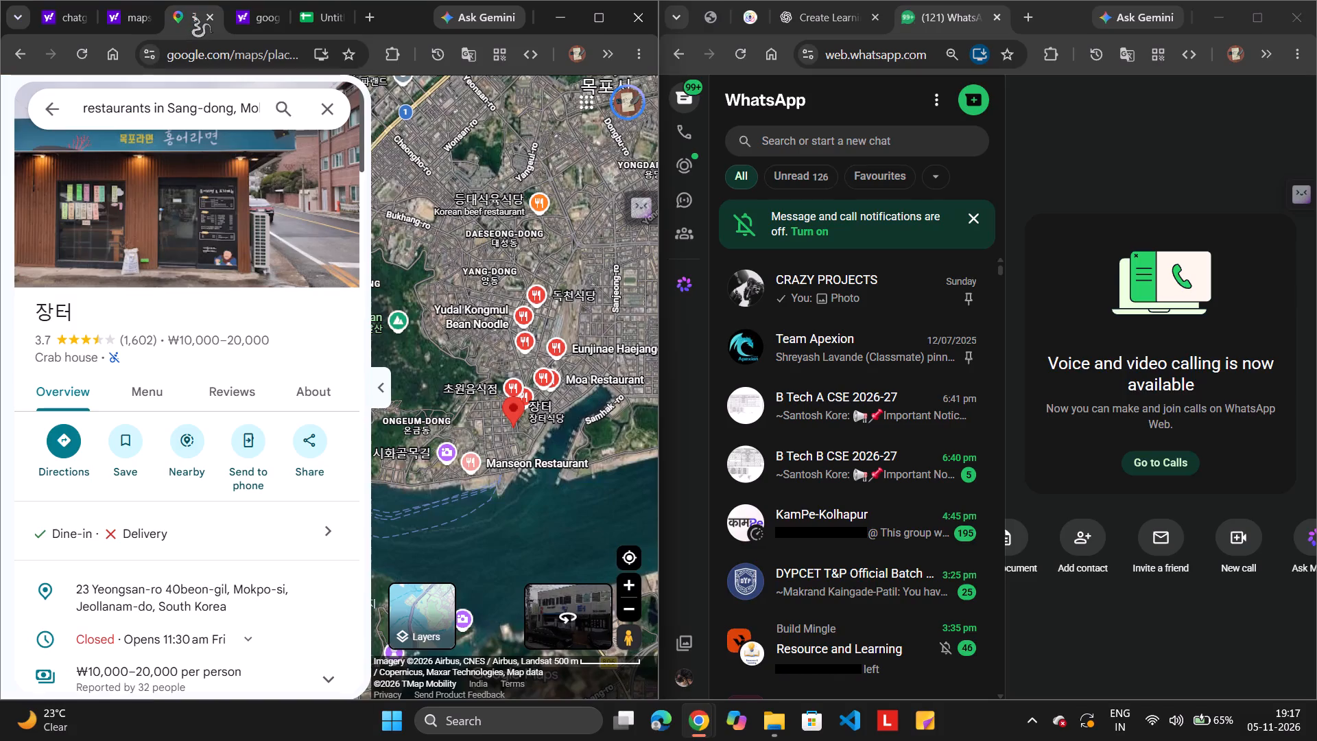
{"action": "scroll", "coordinate": [170, 463], "scroll_direction": "down", "scroll_amount": 2}
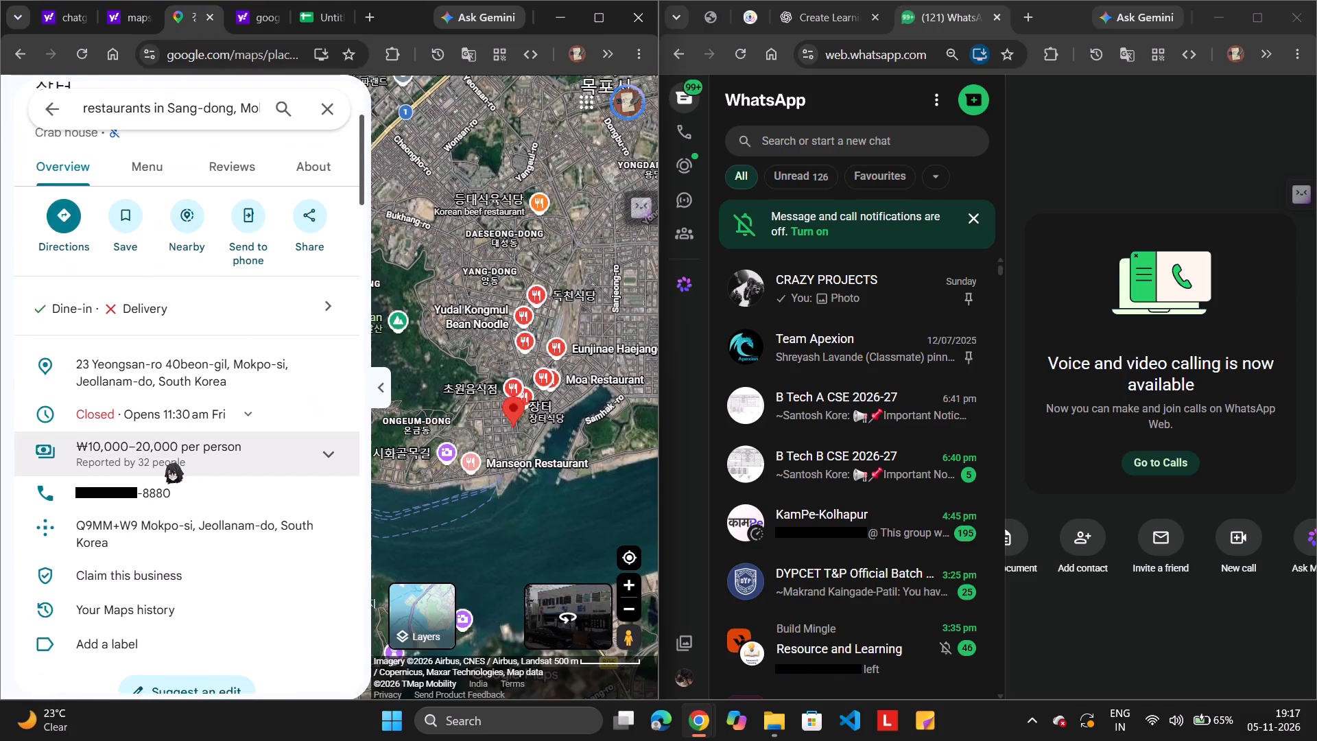
{"action": "scroll", "coordinate": [170, 463], "scroll_direction": "up", "scroll_amount": 1}
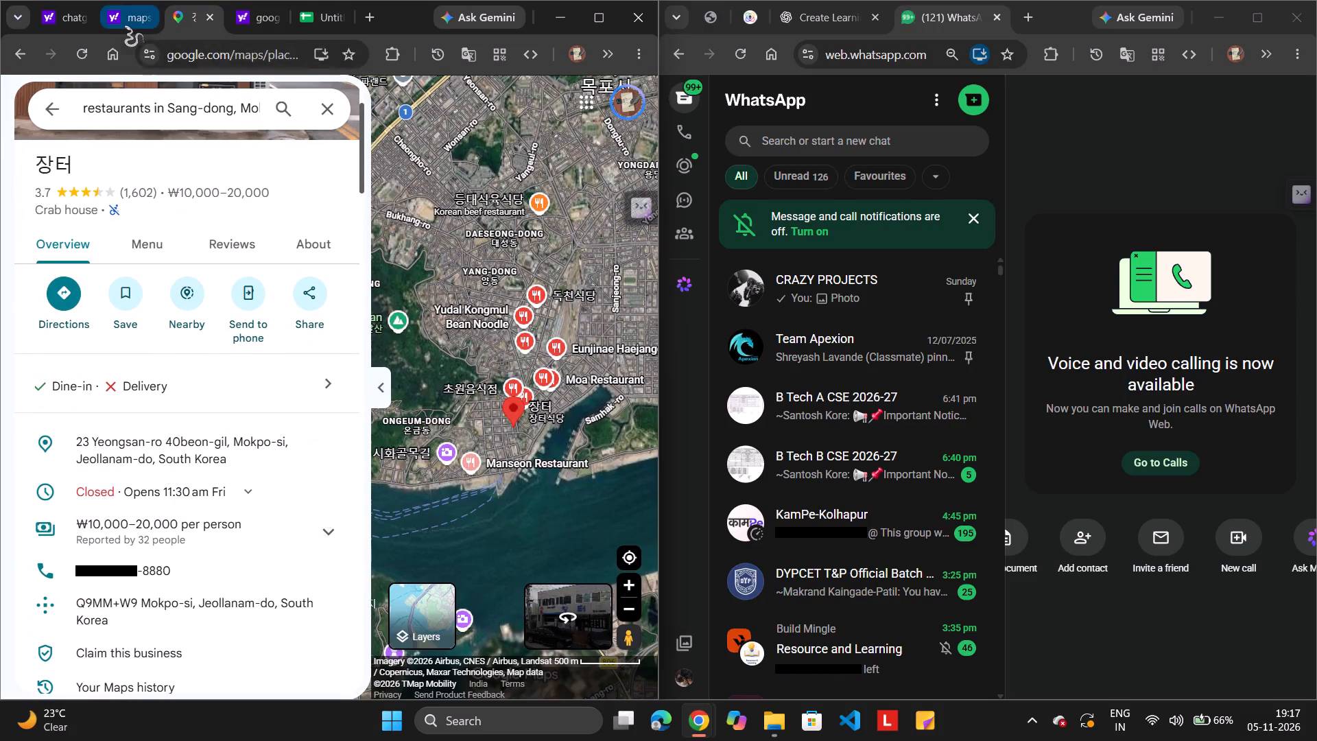
{"action": "left_click", "coordinate": [307, 15]}
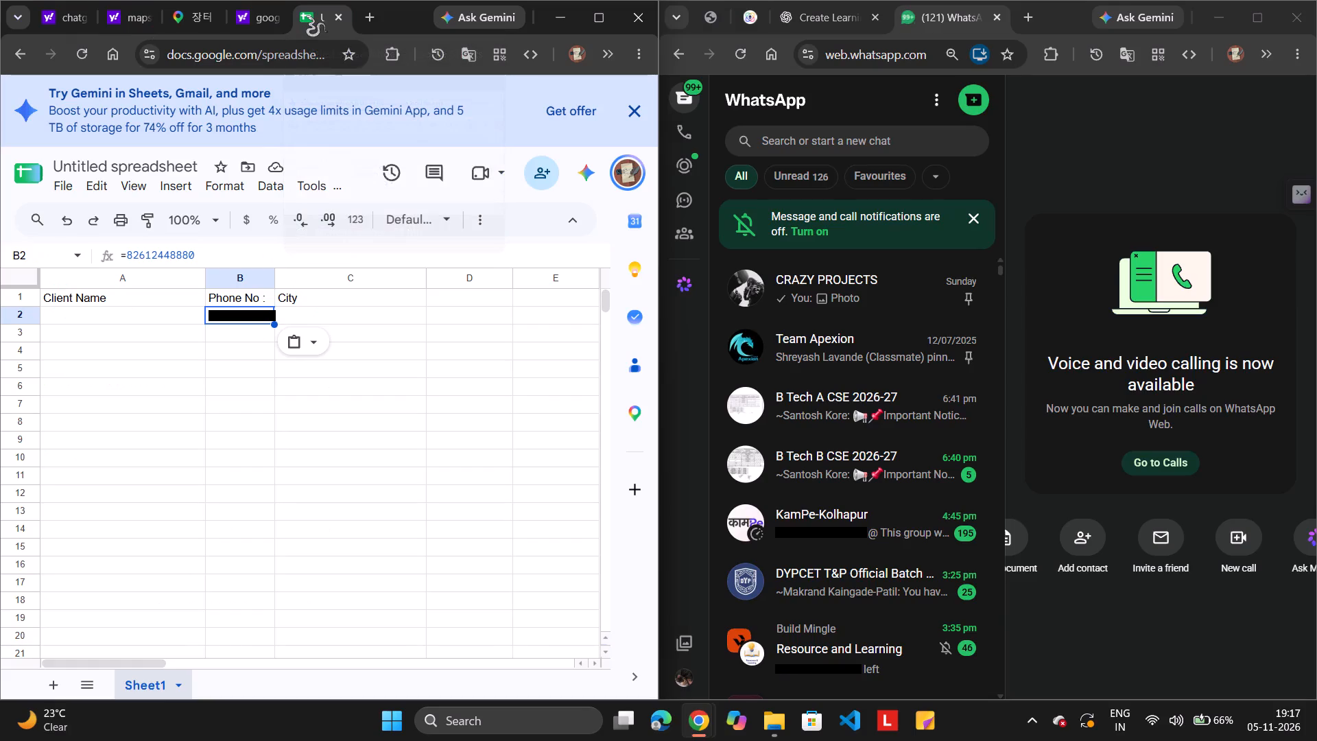
{"action": "left_click", "coordinate": [217, 319]}
{"action": "left_click", "coordinate": [143, 319]}
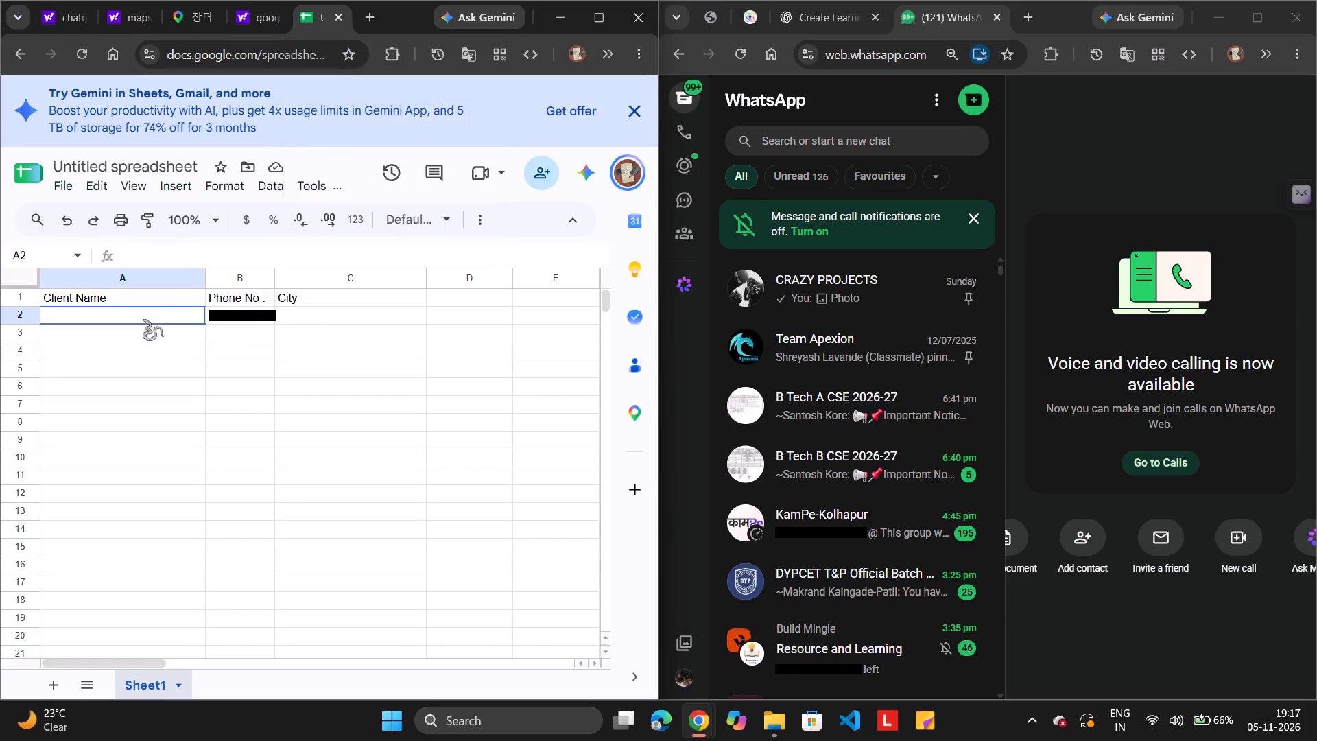
{"action": "left_click", "coordinate": [209, 7]}
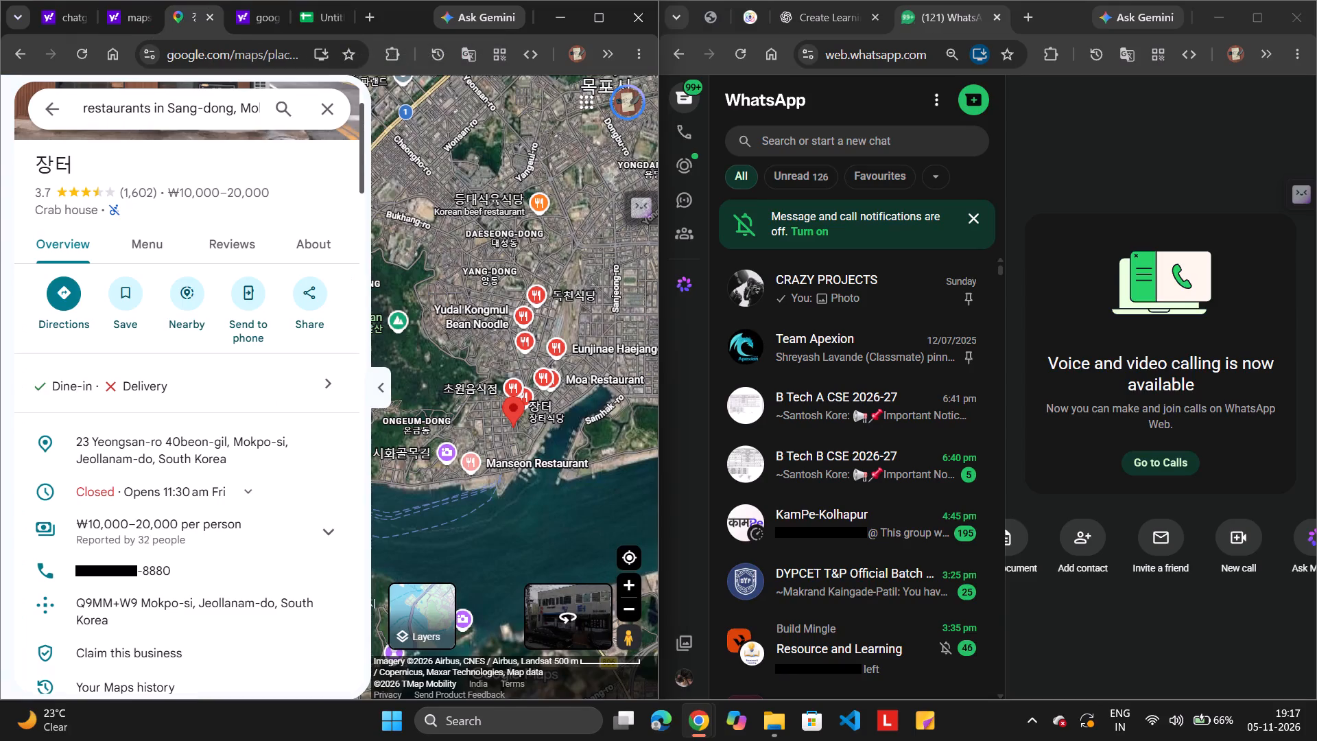
{"action": "left_click_drag", "start_coordinate": [32, 161], "coordinate": [86, 156]}
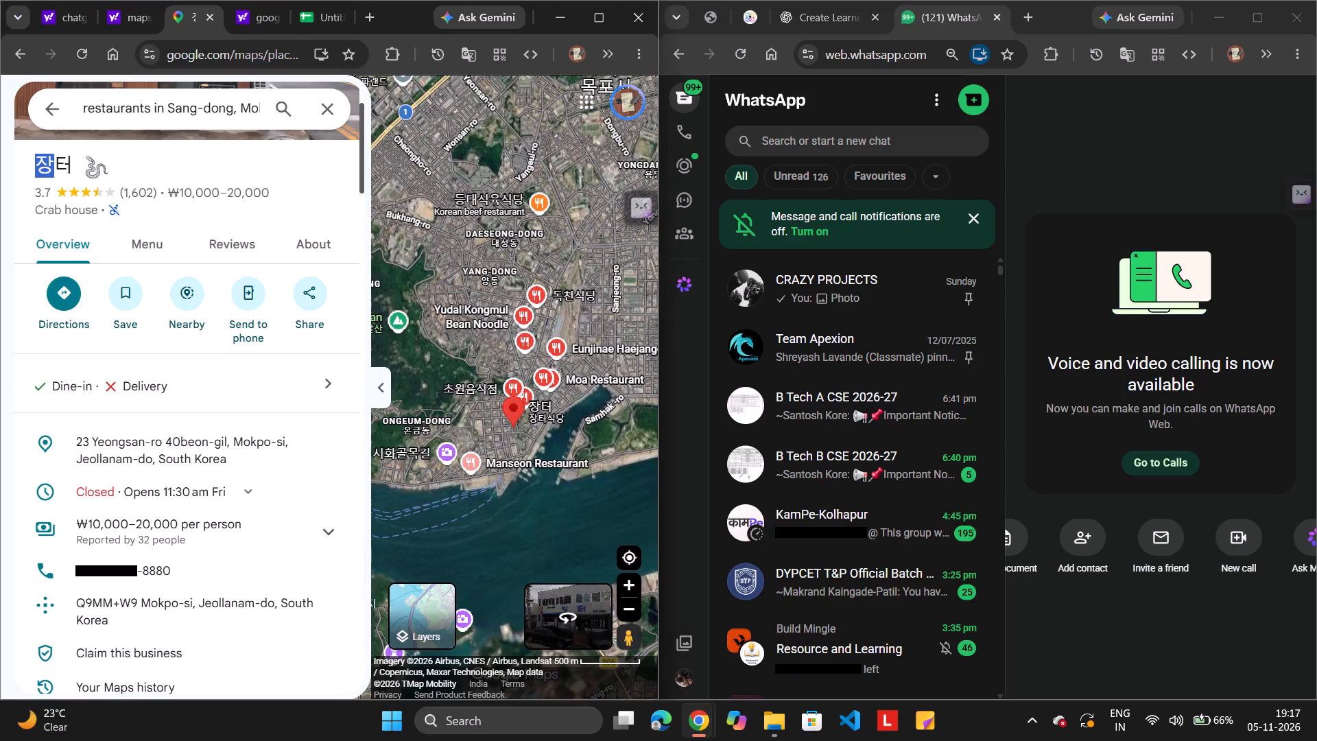
{"action": "key", "text": "ctrl+c"}
{"action": "left_click", "coordinate": [311, 17]}
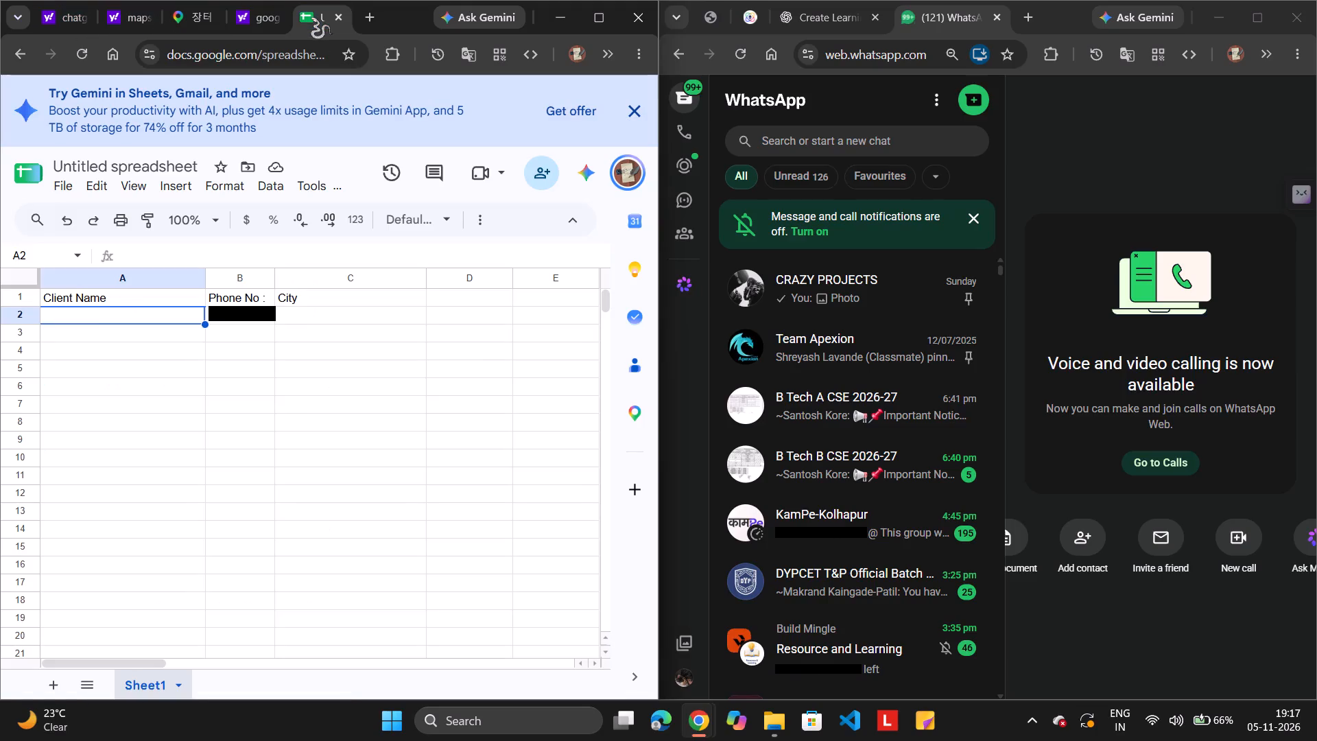
{"action": "left_click", "coordinate": [84, 318]}
{"action": "key", "text": "ctrl+v"}
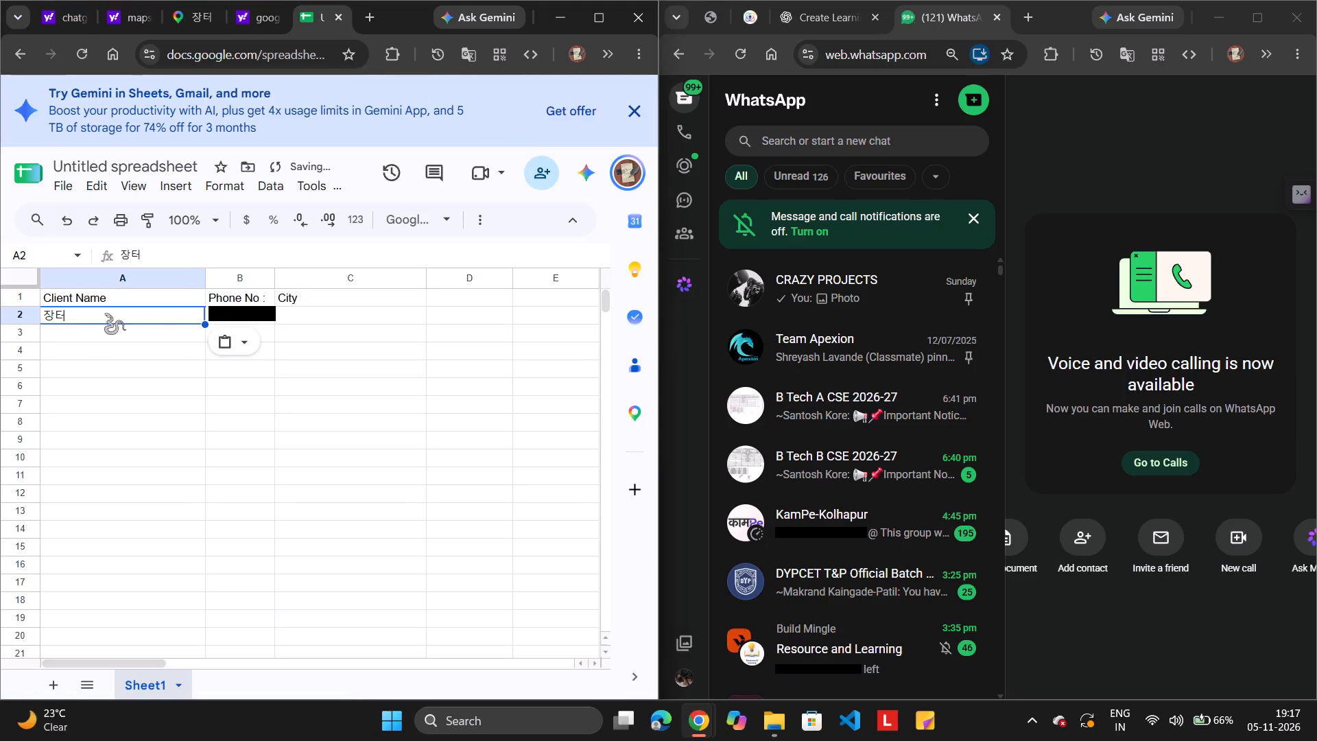
Widen column B to slightly more than the default width and narrow column A to about a third wider than the default.
{"action": "left_click", "coordinate": [299, 311]}
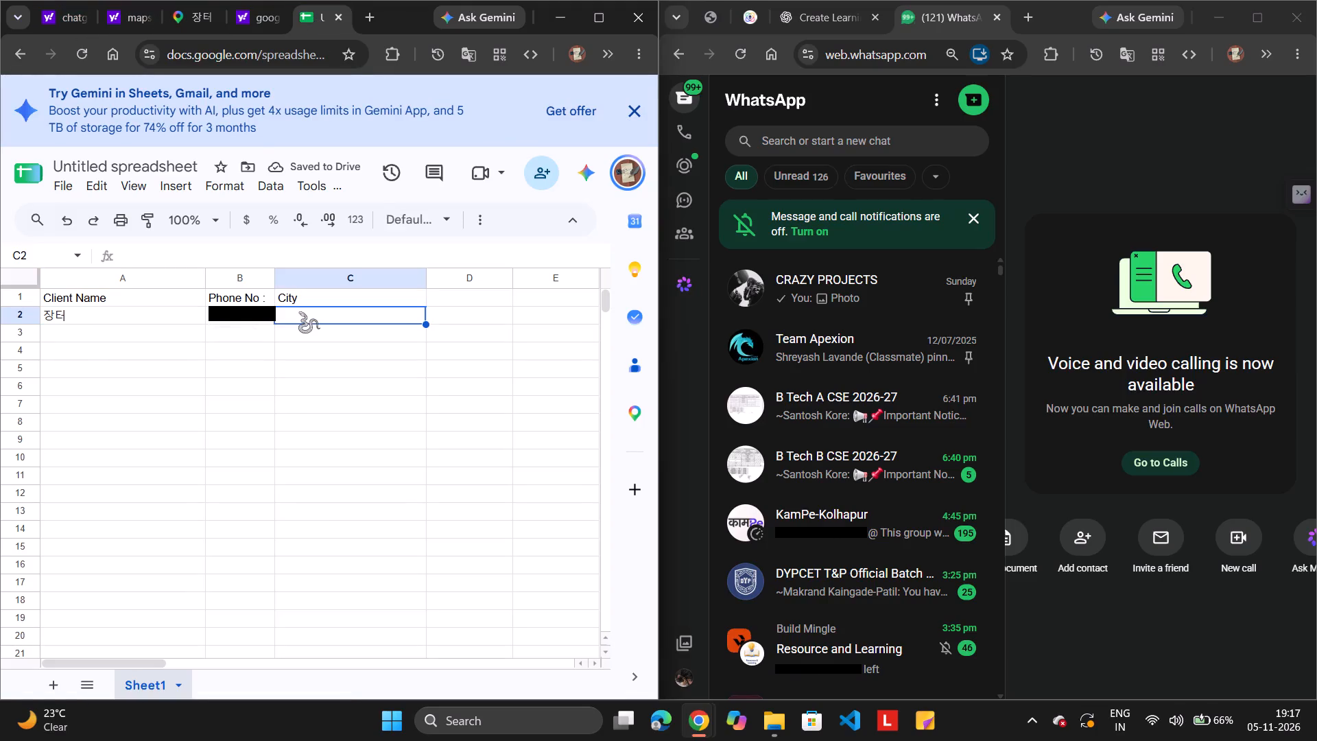
{"action": "left_click_drag", "start_coordinate": [274, 283], "coordinate": [311, 285]}
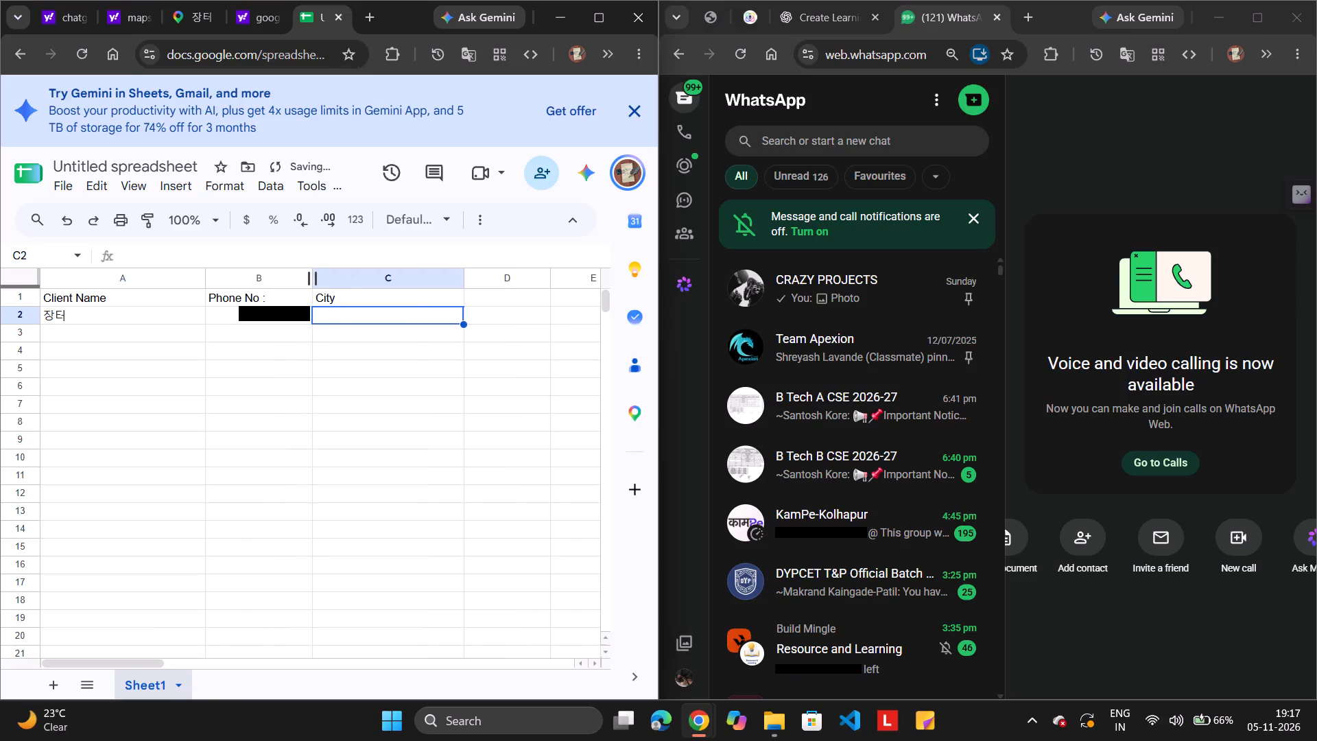
{"action": "left_click_drag", "start_coordinate": [205, 280], "coordinate": [173, 278]}
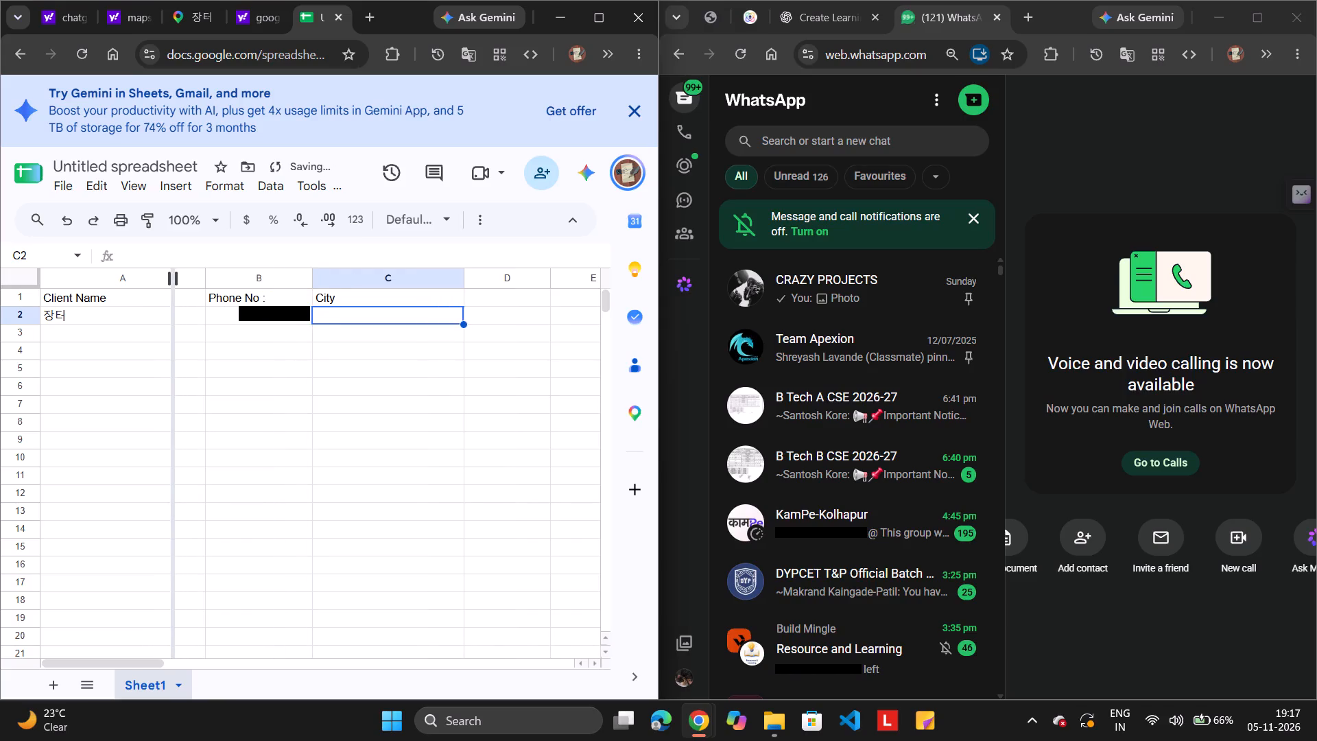
{"action": "left_click_drag", "start_coordinate": [173, 278], "coordinate": [172, 278]}
{"action": "left_click_drag", "start_coordinate": [172, 278], "coordinate": [170, 278]}
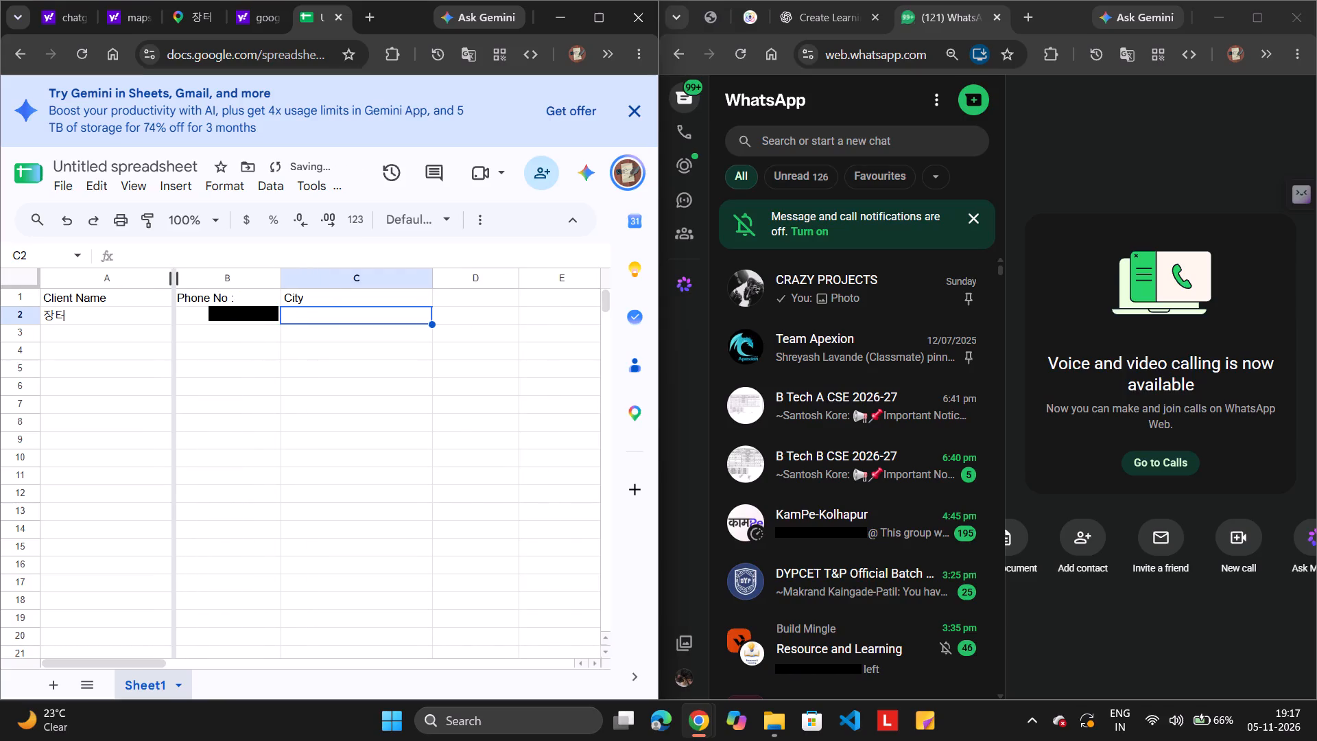
{"action": "left_click_drag", "start_coordinate": [170, 278], "coordinate": [156, 276]}
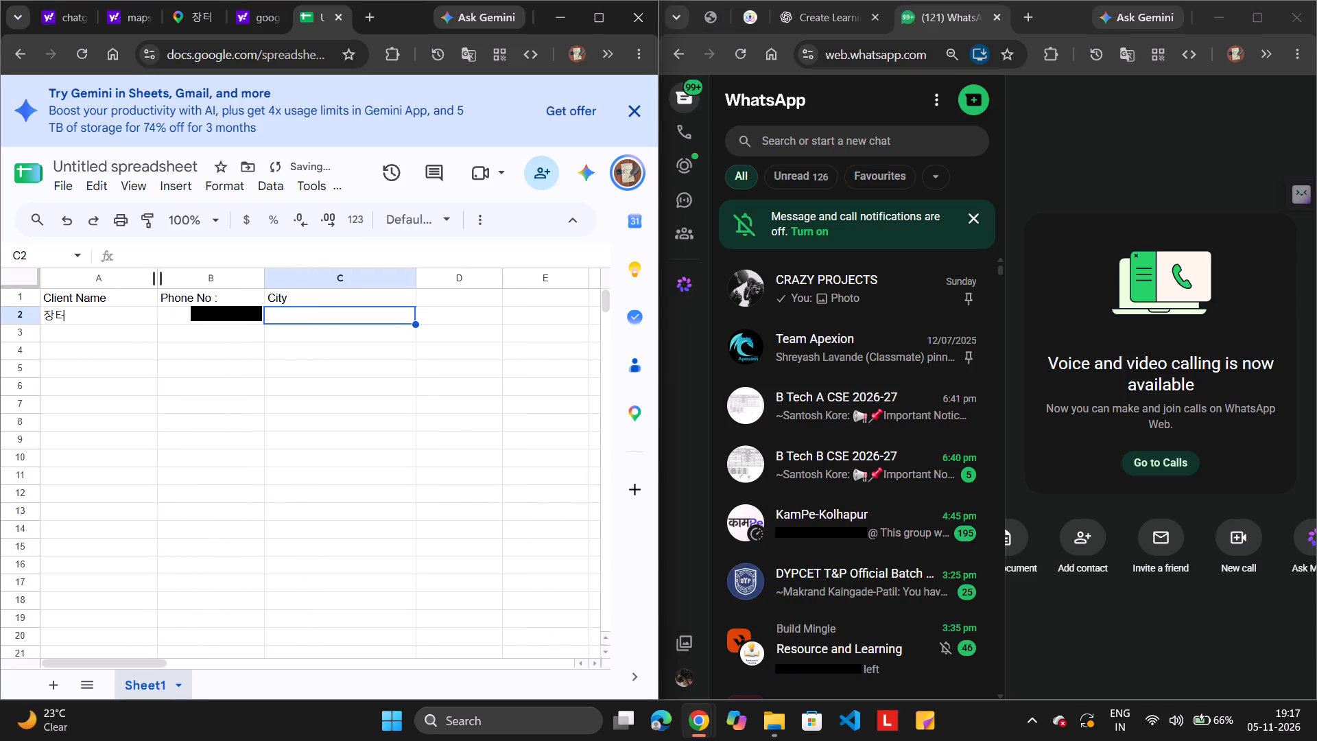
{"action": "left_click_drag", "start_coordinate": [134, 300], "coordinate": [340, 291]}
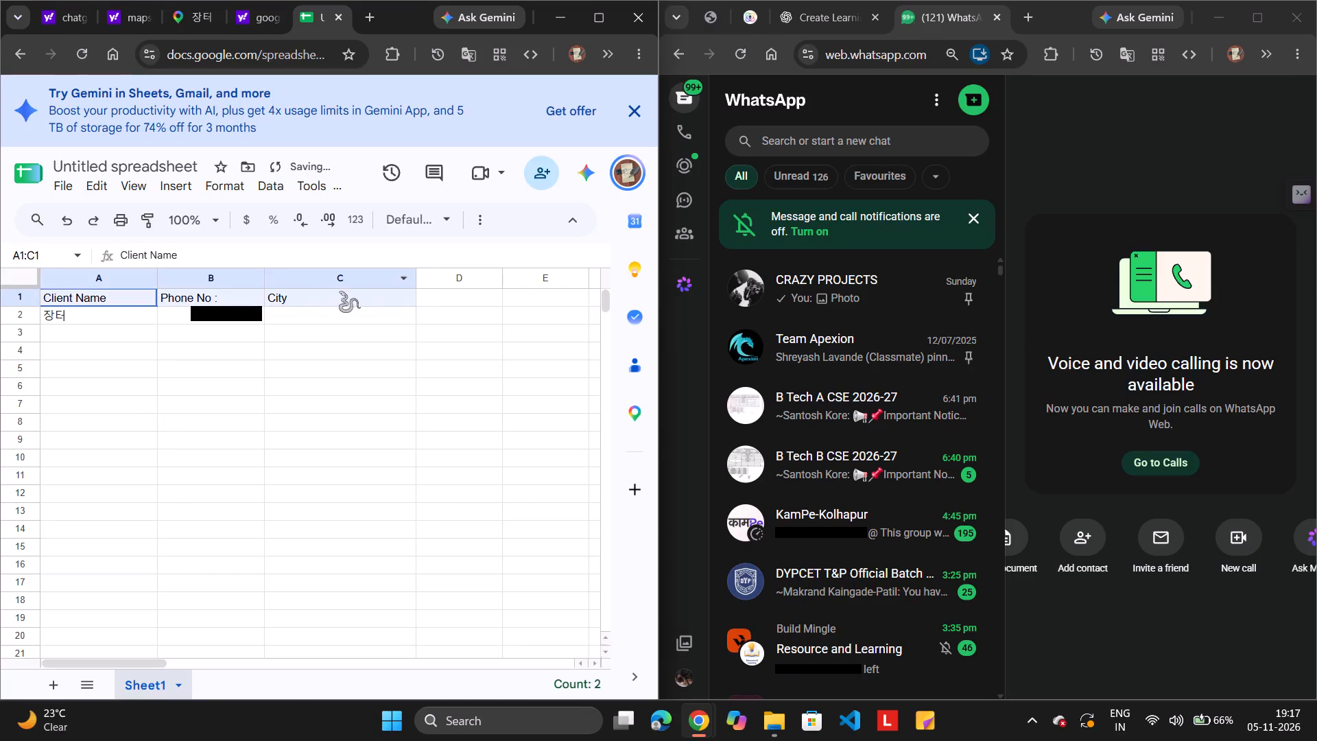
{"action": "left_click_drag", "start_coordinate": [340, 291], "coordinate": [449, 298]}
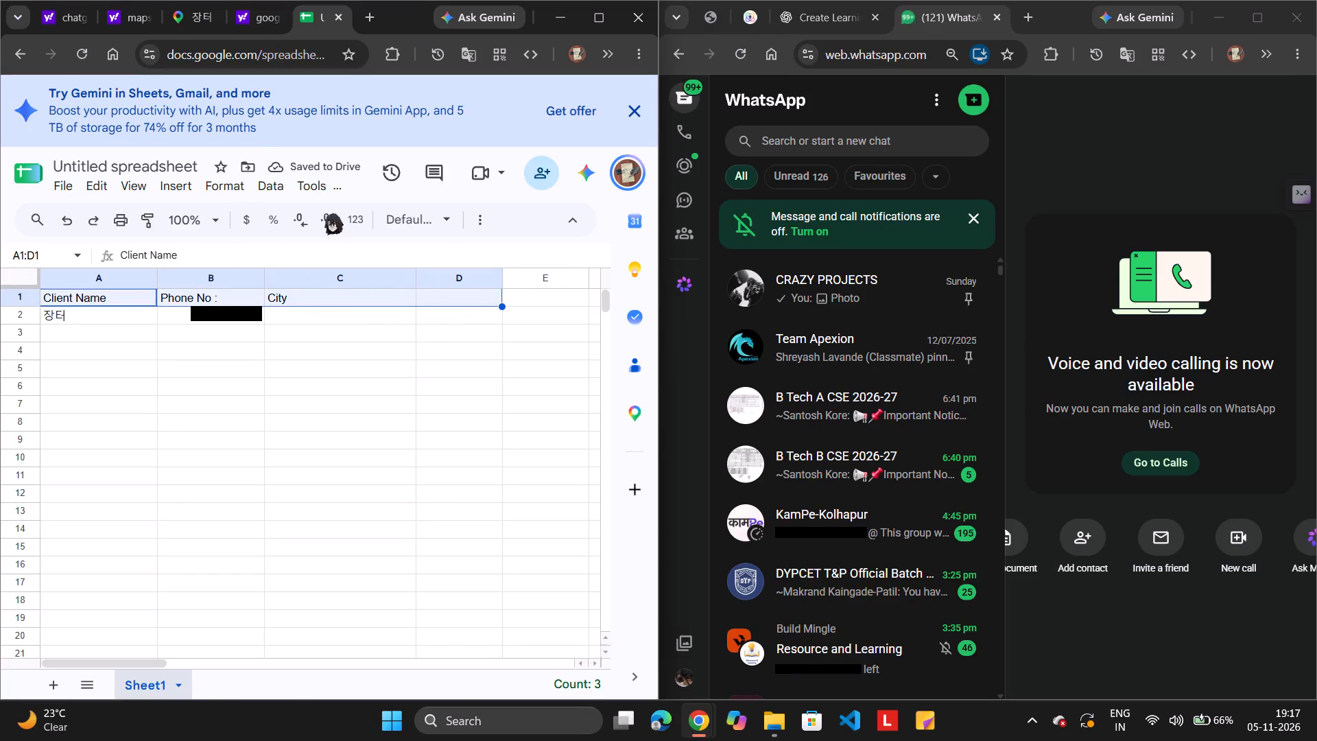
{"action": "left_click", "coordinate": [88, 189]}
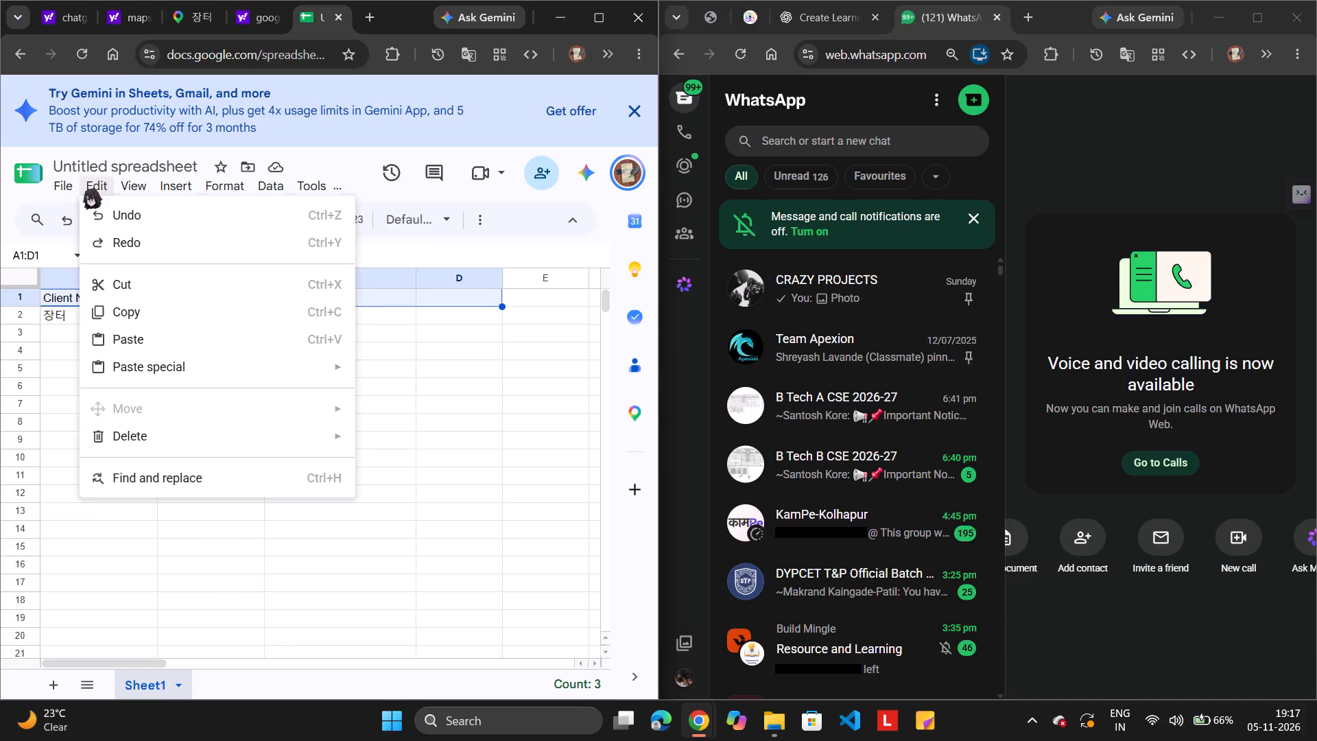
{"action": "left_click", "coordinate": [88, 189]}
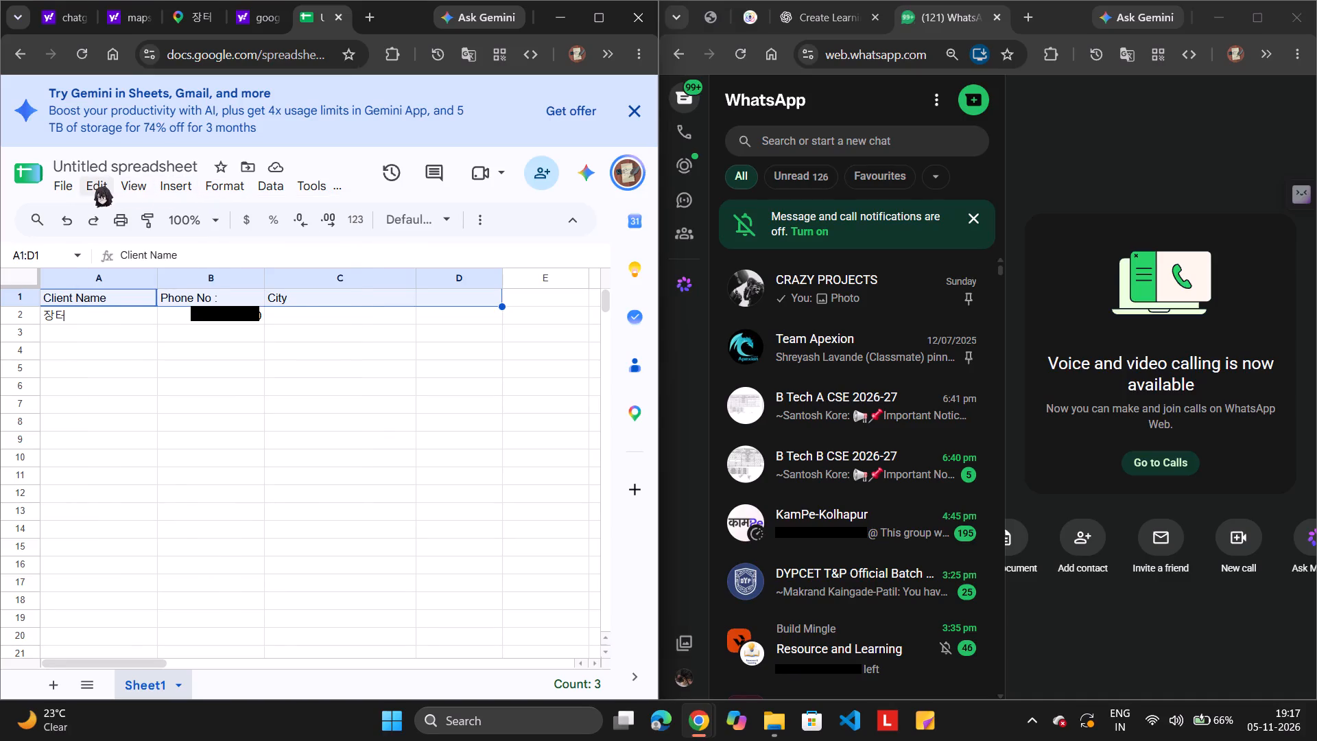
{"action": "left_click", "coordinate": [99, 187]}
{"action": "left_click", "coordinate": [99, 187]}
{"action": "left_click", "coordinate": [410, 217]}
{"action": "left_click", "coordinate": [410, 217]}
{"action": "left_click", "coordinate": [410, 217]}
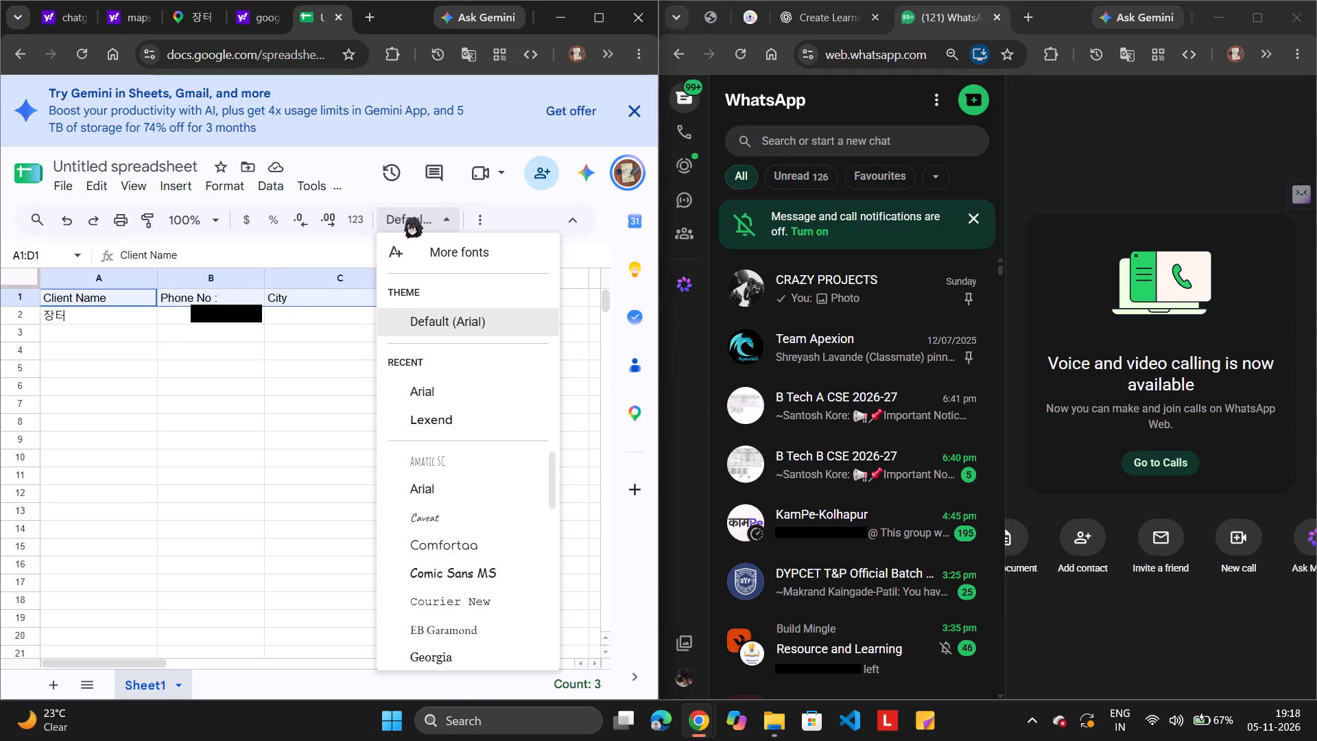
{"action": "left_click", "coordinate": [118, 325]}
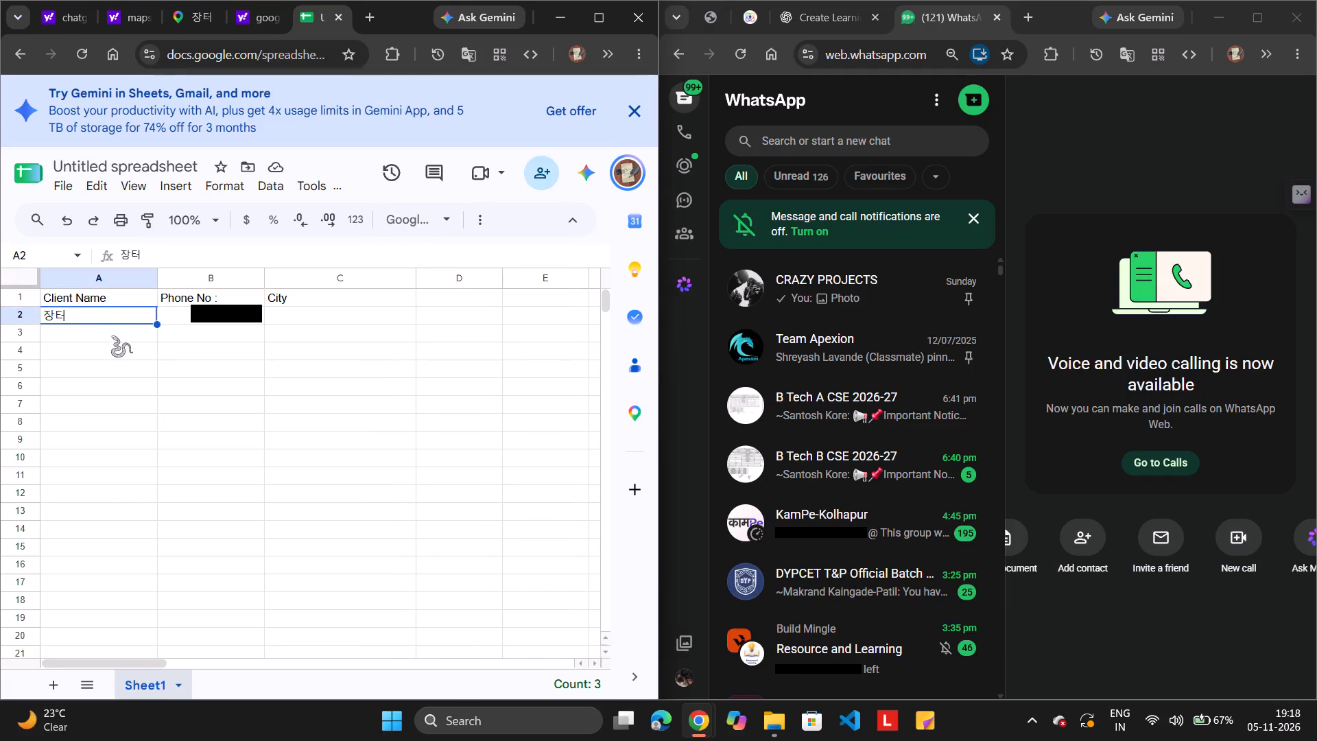
Open the 초원음식점 restaurant listing in Google Maps and copy its name into cell A3 under Client Name.
{"action": "left_click", "coordinate": [112, 336]}
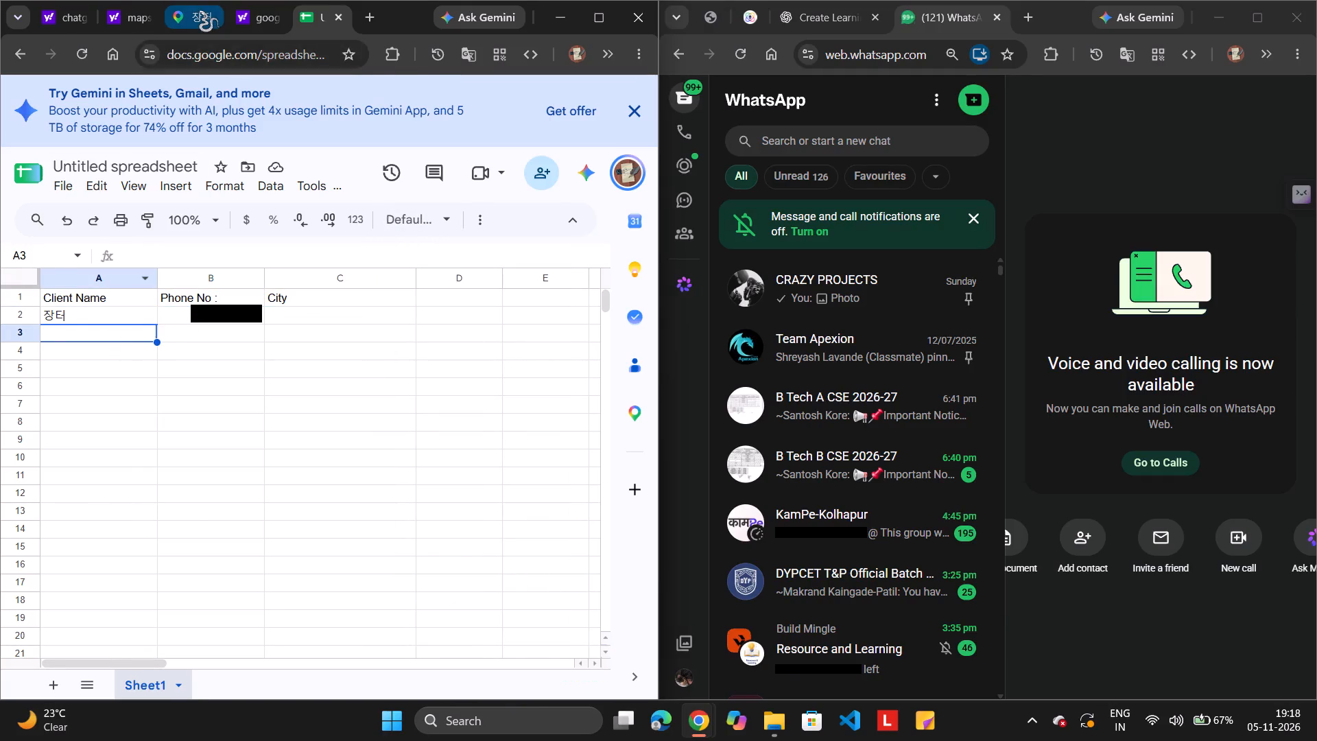
{"action": "left_click", "coordinate": [200, 10]}
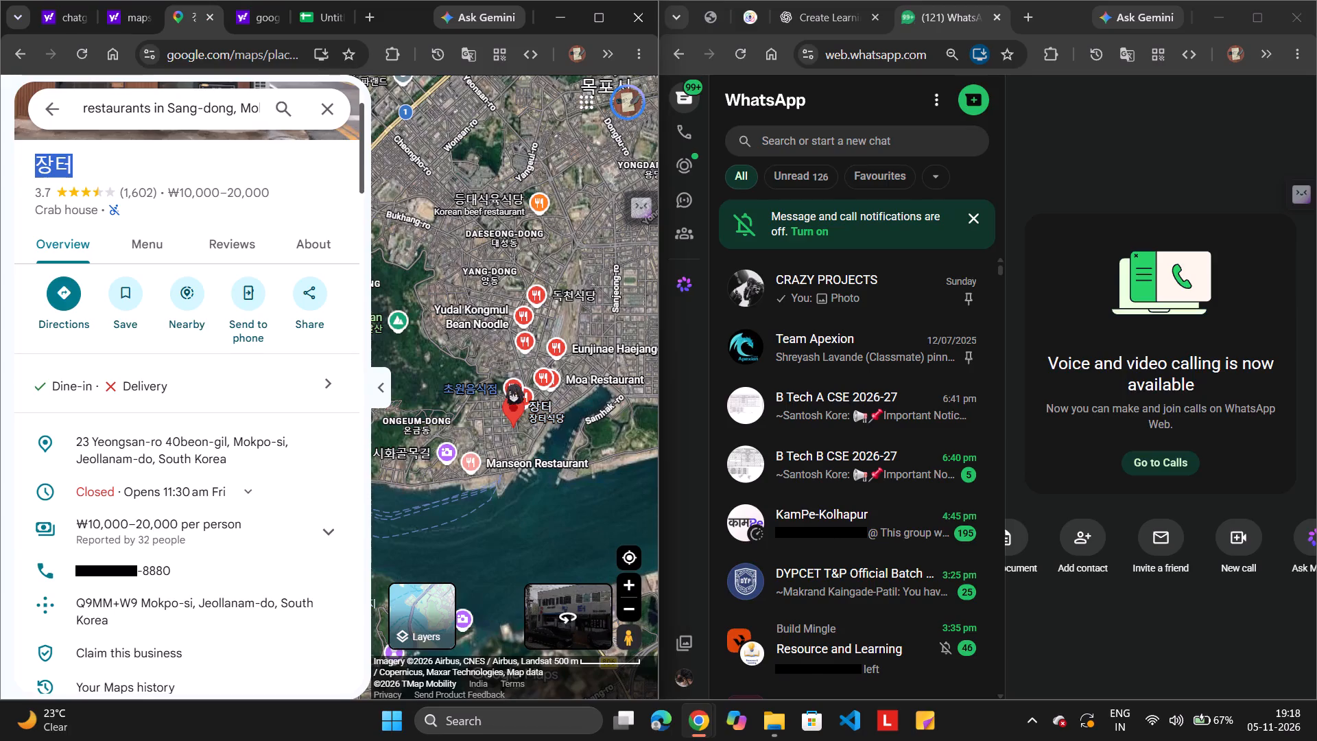
{"action": "left_click", "coordinate": [512, 384]}
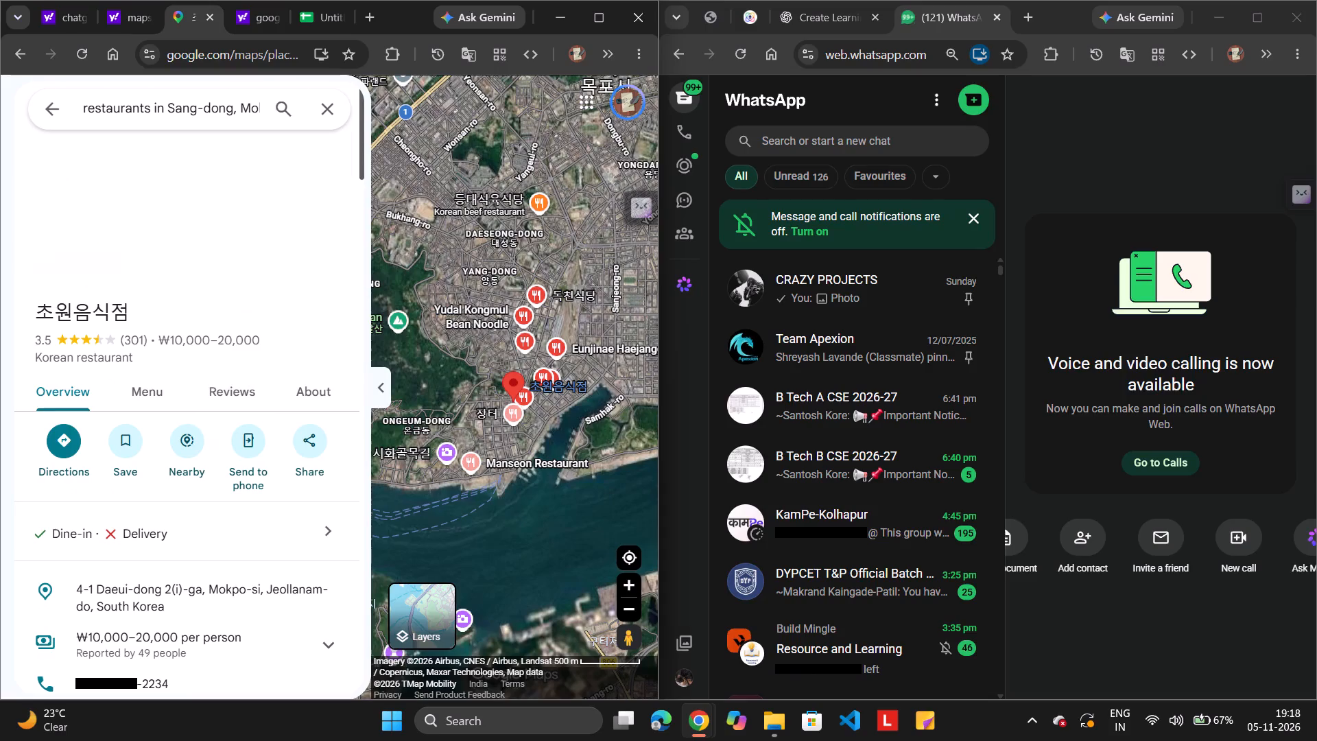
{"action": "scroll", "coordinate": [298, 283], "scroll_direction": "down", "scroll_amount": 5}
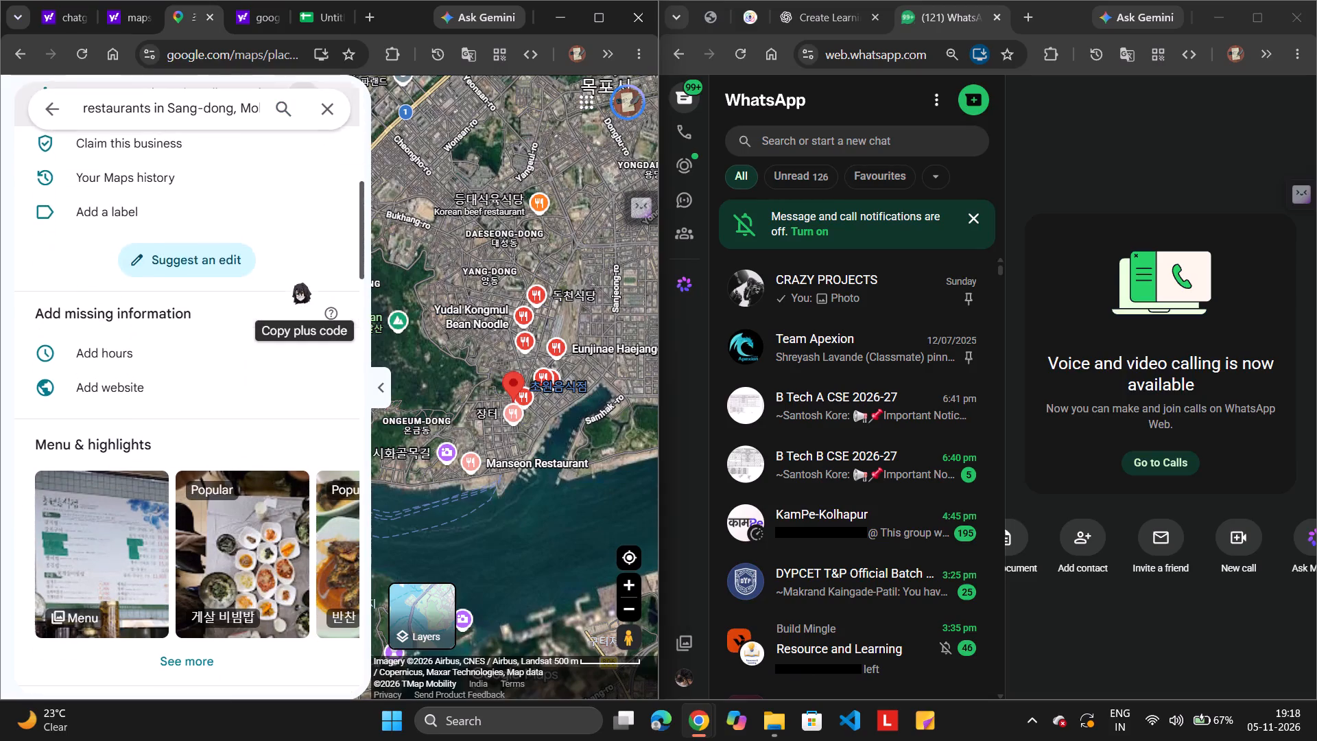
{"action": "scroll", "coordinate": [298, 283], "scroll_direction": "down", "scroll_amount": 3}
{"action": "scroll", "coordinate": [298, 283], "scroll_direction": "up", "scroll_amount": 5}
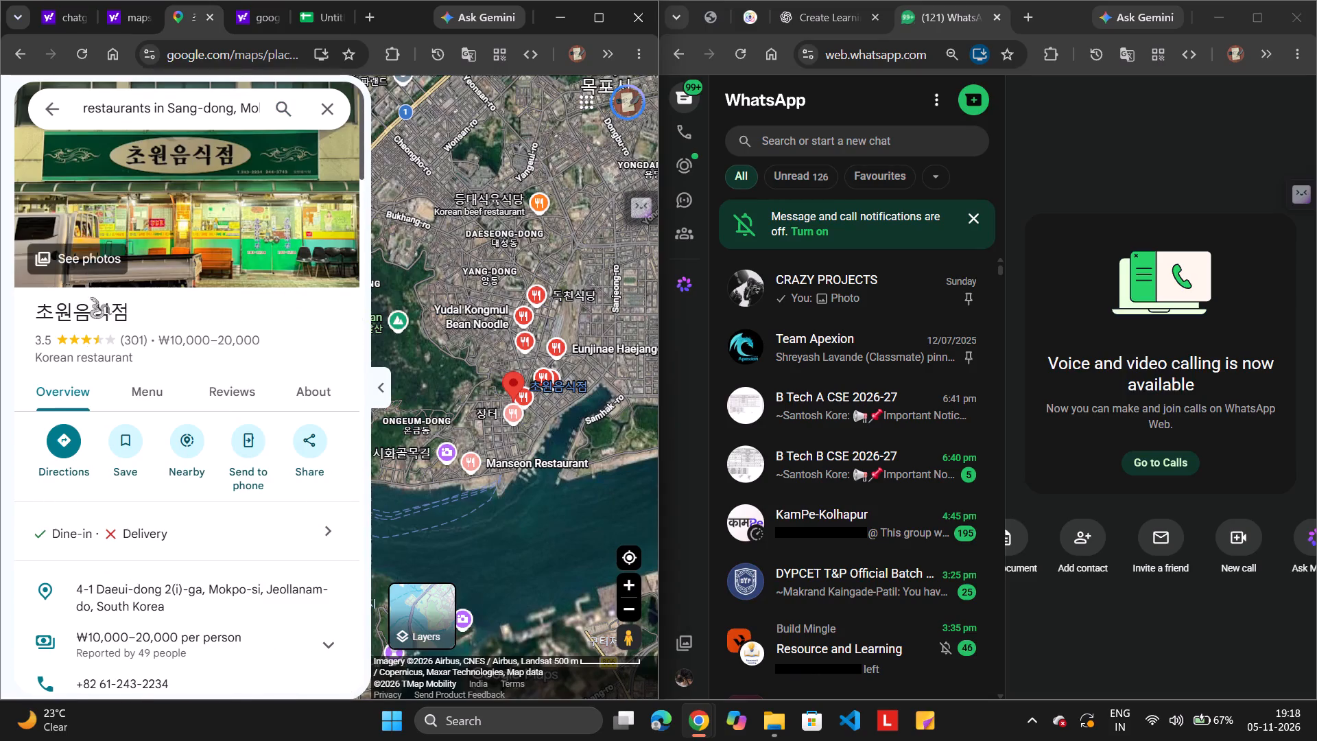
{"action": "left_click_drag", "start_coordinate": [28, 311], "coordinate": [190, 312]}
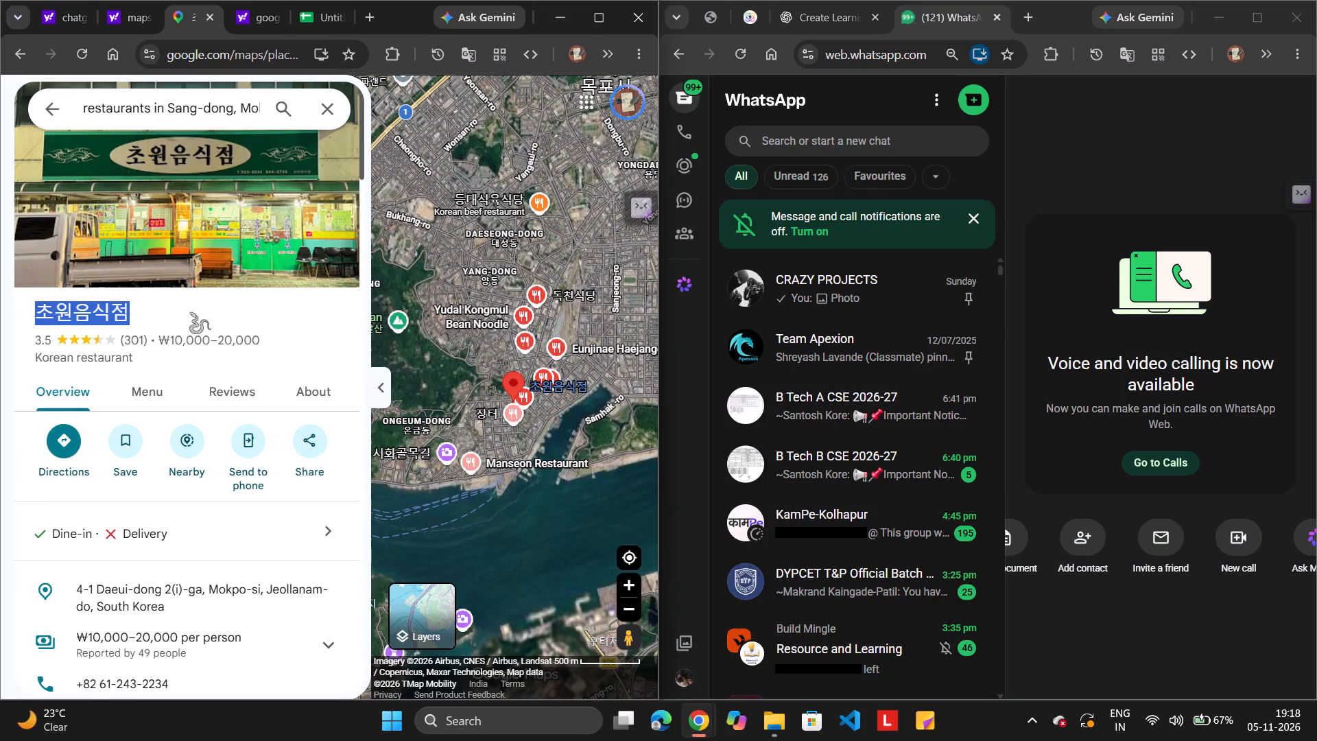
{"action": "key", "text": "ctrl+c"}
{"action": "left_click", "coordinate": [123, 27]}
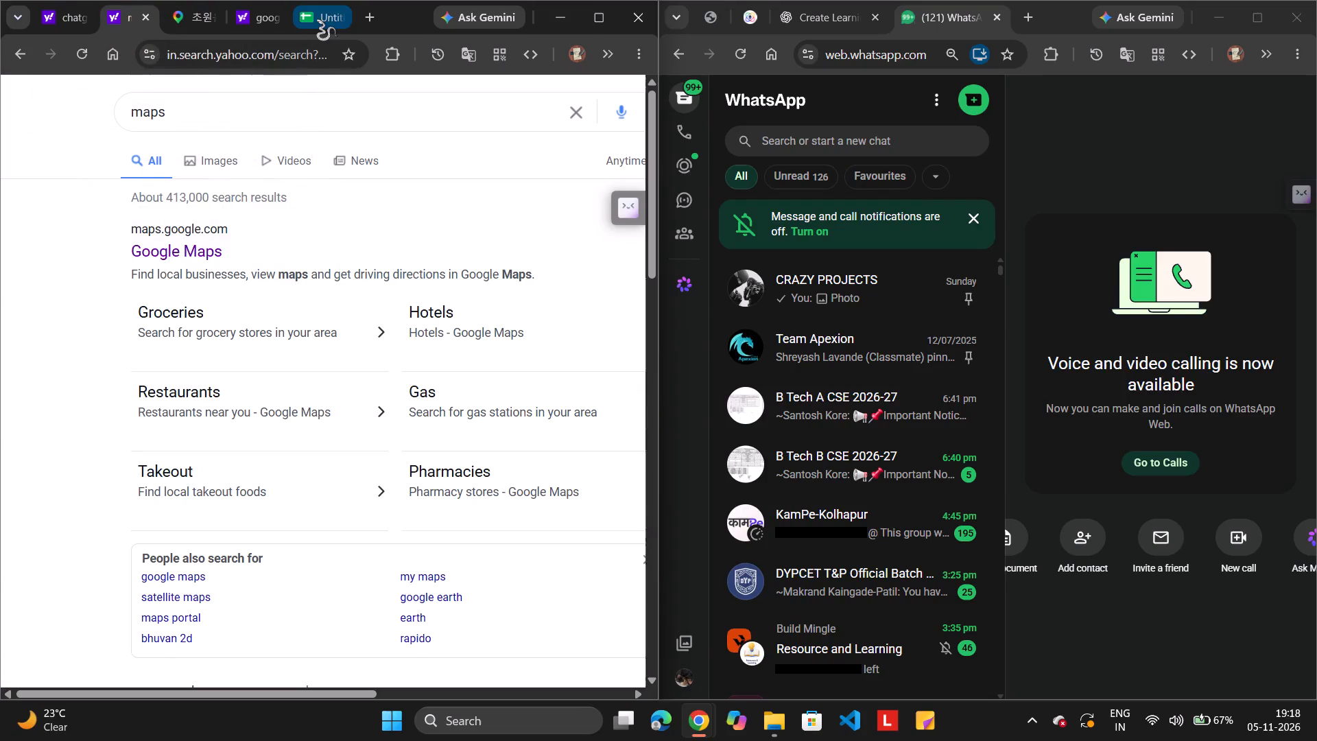
{"action": "left_click", "coordinate": [317, 19]}
{"action": "left_click", "coordinate": [108, 331]}
{"action": "key", "text": "ctrl+v"}
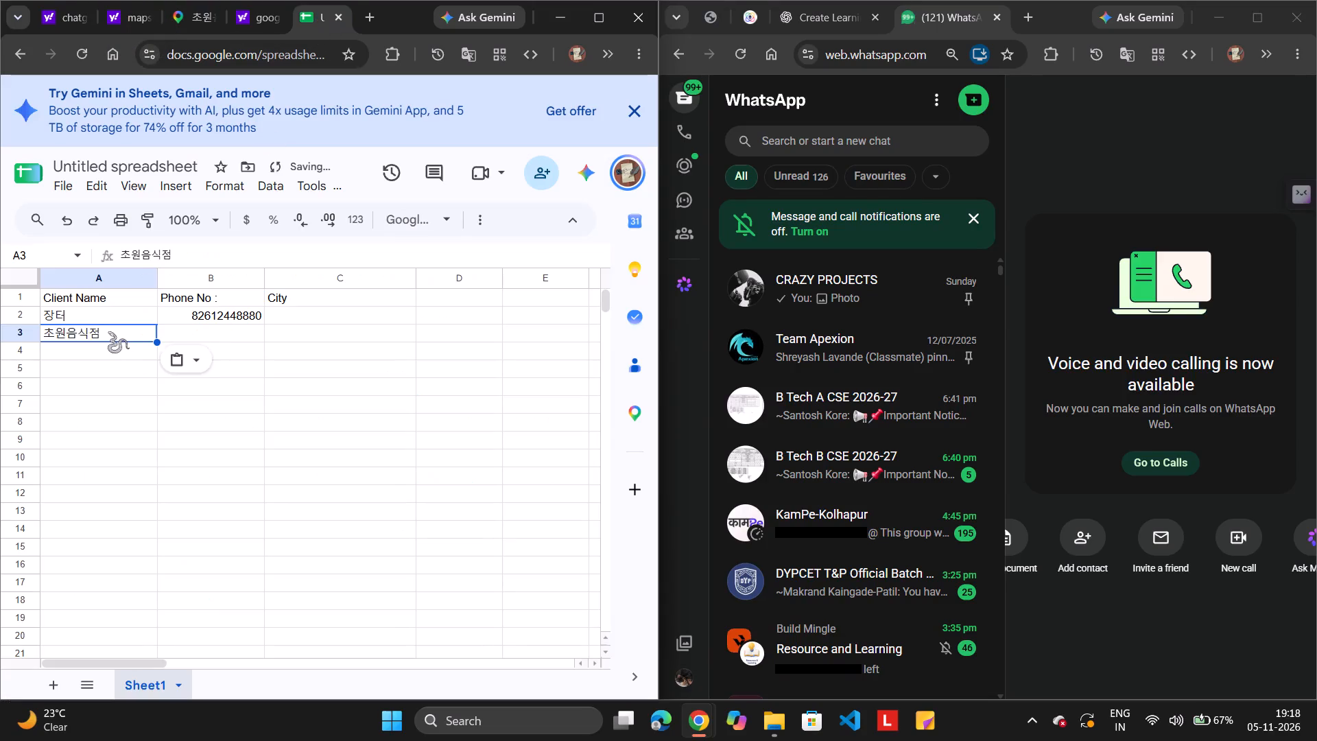
Copy the phone number from the 초원음식점 listing in Google Maps into cell B3 under Phone No.
{"action": "left_click", "coordinate": [175, 333]}
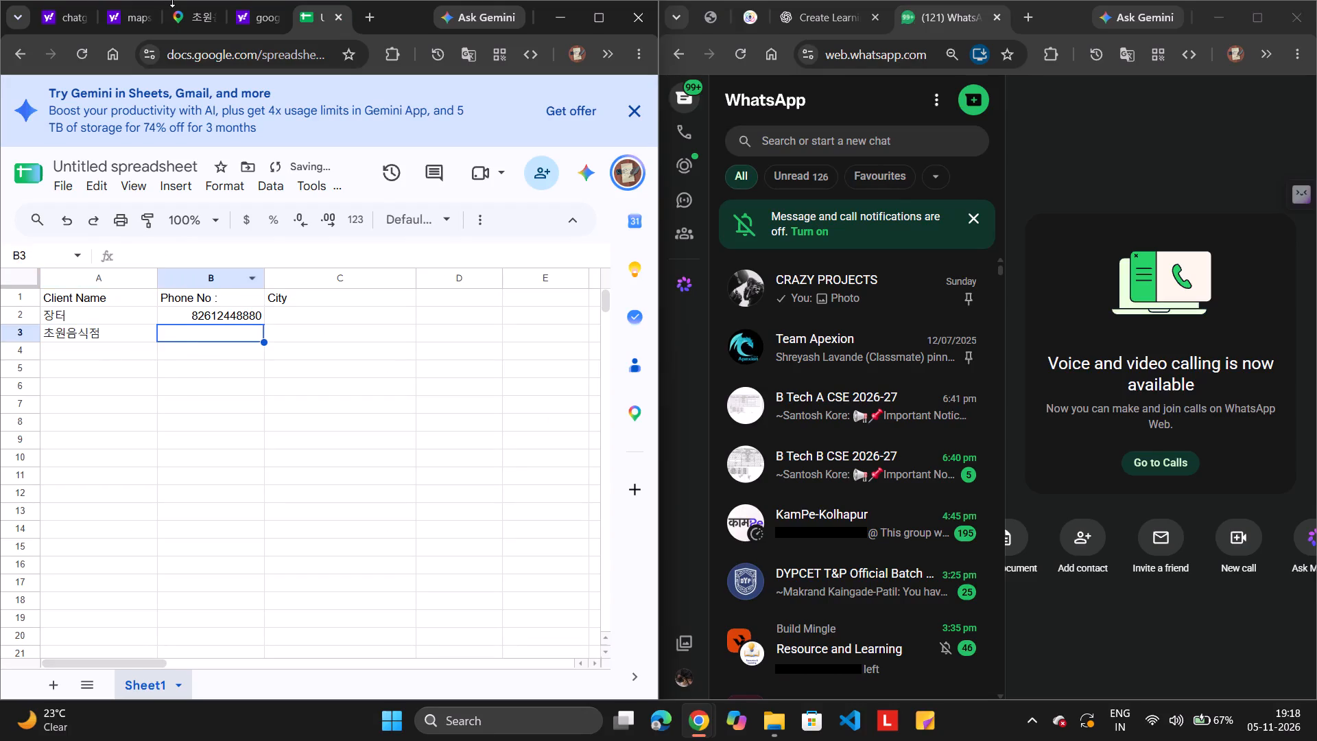
{"action": "left_click", "coordinate": [192, 9]}
{"action": "scroll", "coordinate": [70, 551], "scroll_direction": "down", "scroll_amount": 1}
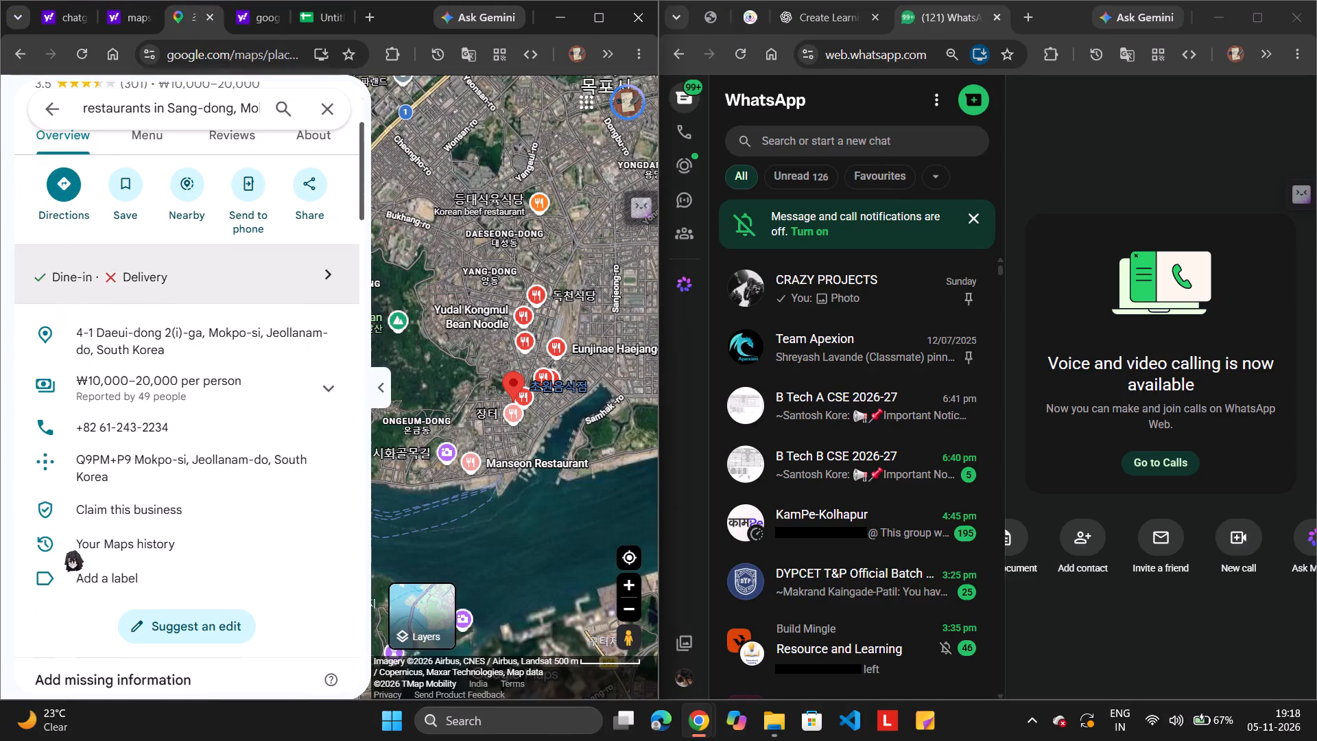
{"action": "scroll", "coordinate": [70, 551], "scroll_direction": "down", "scroll_amount": 1}
{"action": "left_click", "coordinate": [298, 426]}
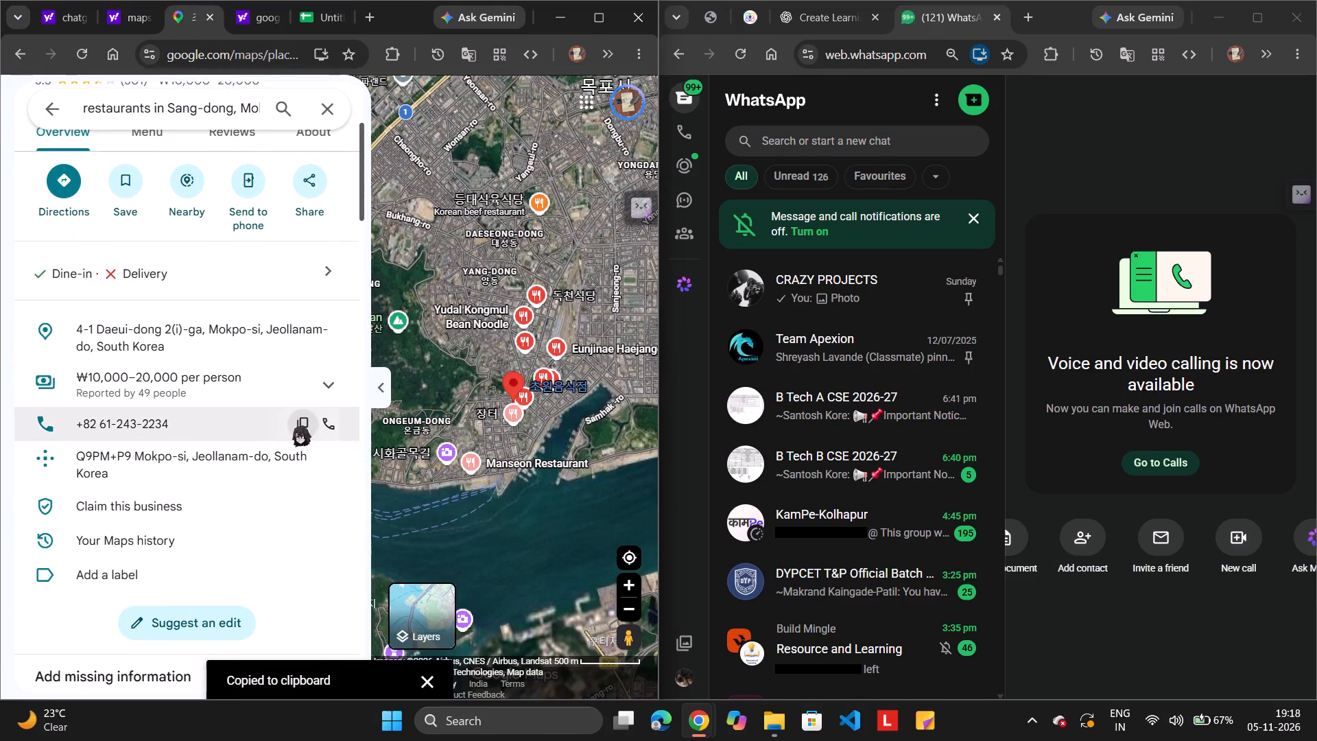
{"action": "left_click", "coordinate": [318, 19]}
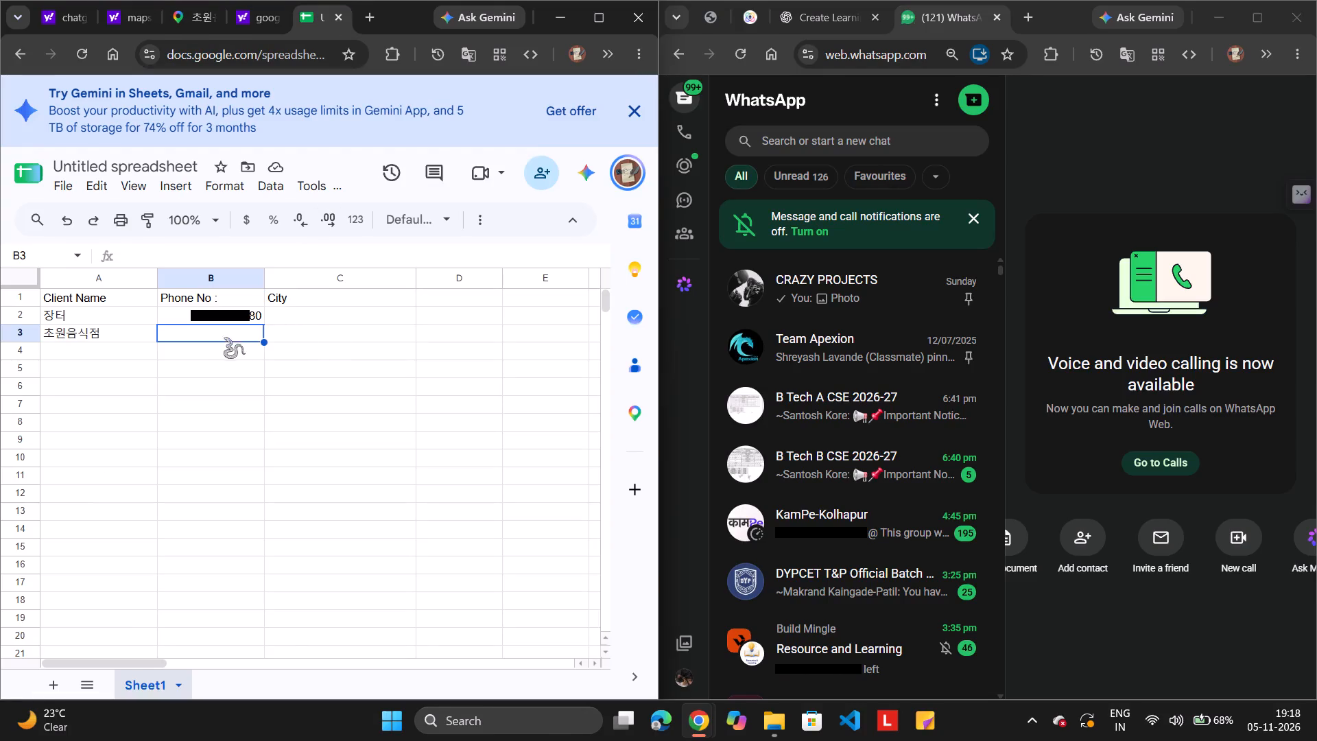
{"action": "left_click", "coordinate": [213, 337]}
{"action": "key", "text": "ctrl+v"}
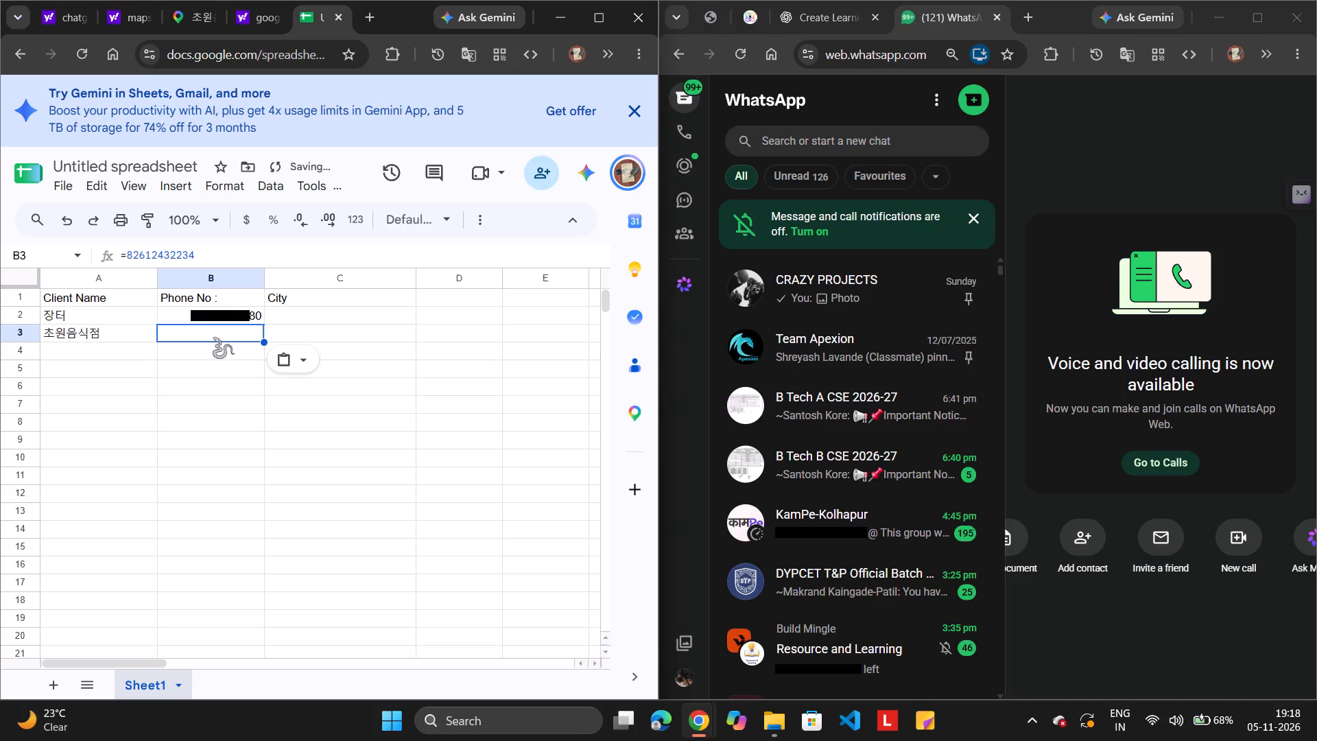
Open the 중앙횟집 restaurant listing in Google Maps and copy its name into cell A4 under Client Name.
{"action": "left_click", "coordinate": [95, 351]}
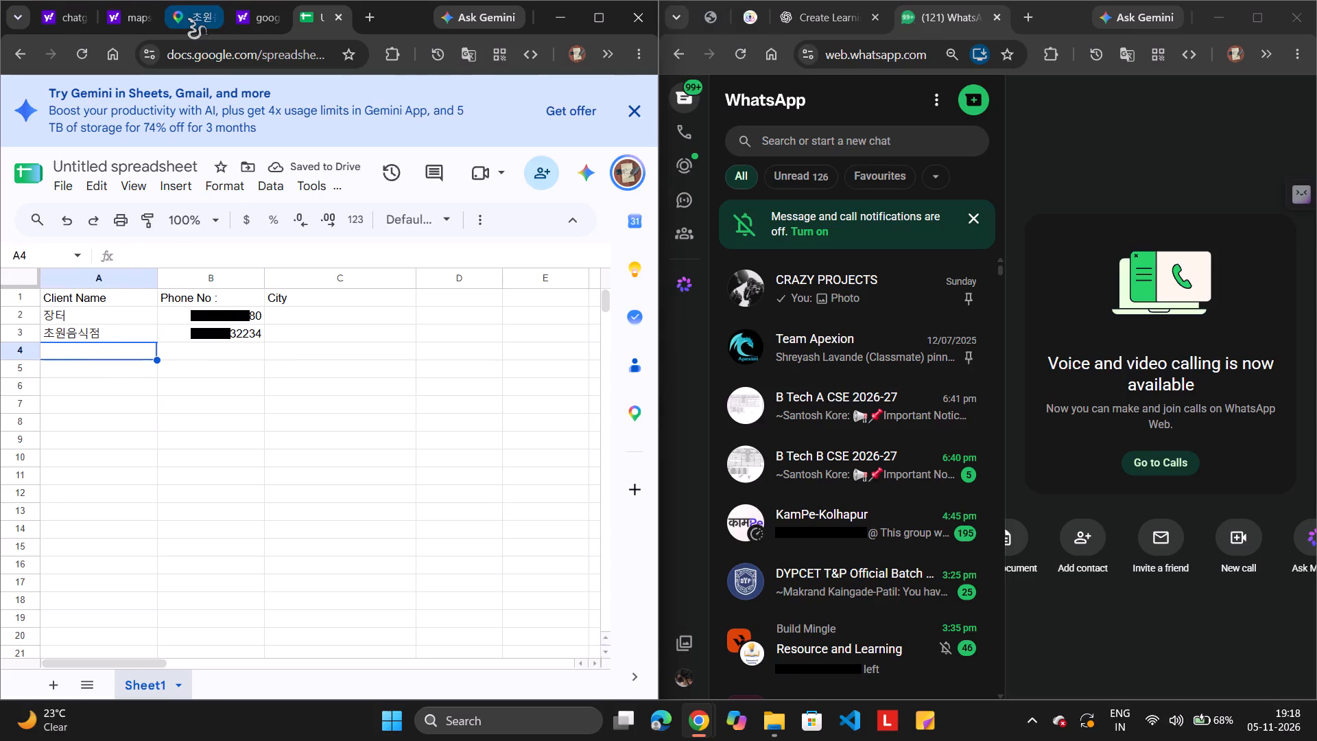
{"action": "left_click", "coordinate": [188, 18]}
{"action": "left_click", "coordinate": [530, 395]}
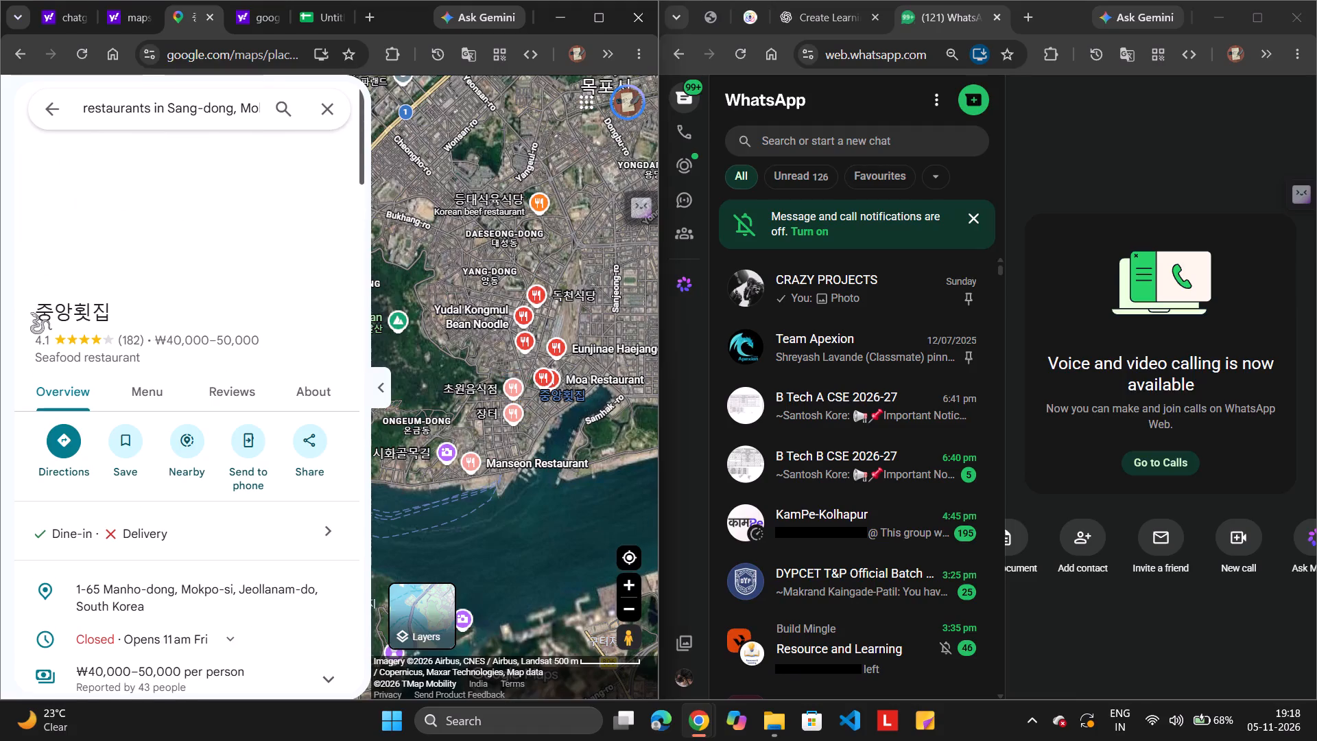
{"action": "left_click_drag", "start_coordinate": [31, 312], "coordinate": [164, 315]}
{"action": "key", "text": "ctrl+c"}
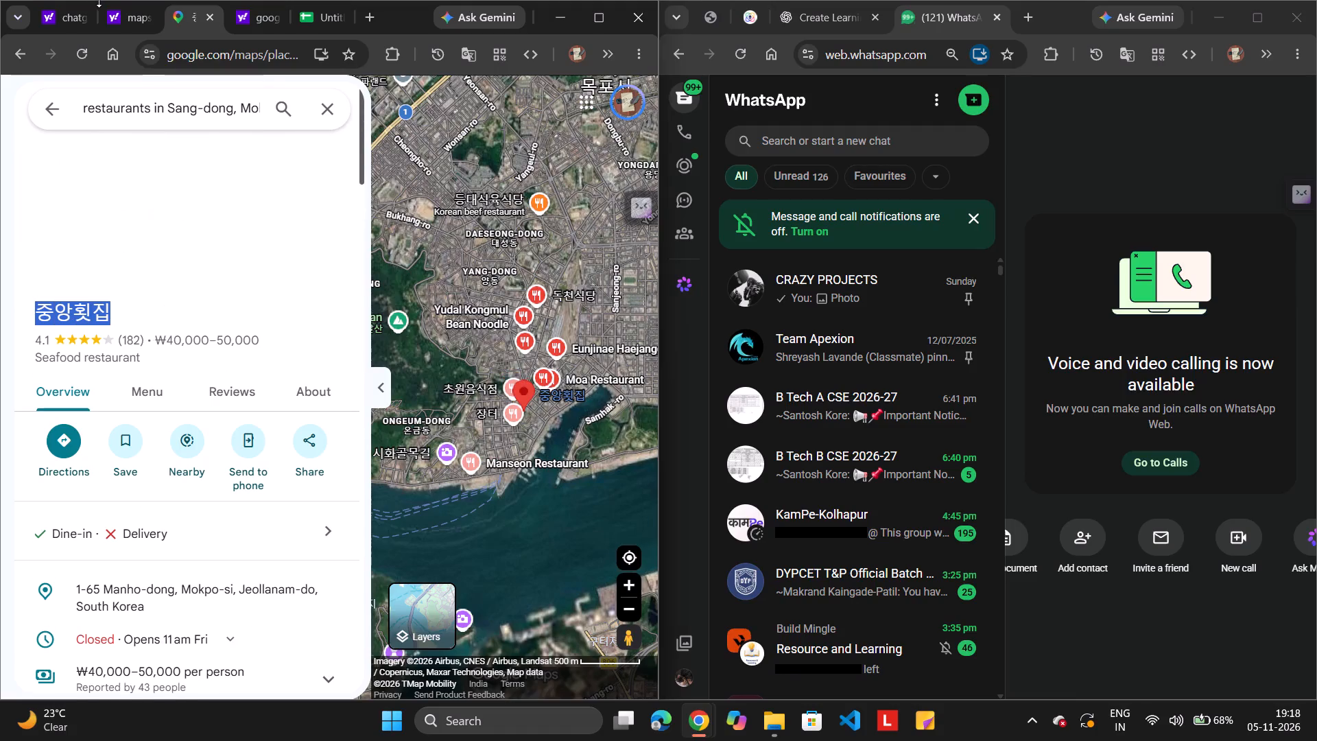
{"action": "left_click", "coordinate": [305, 17]}
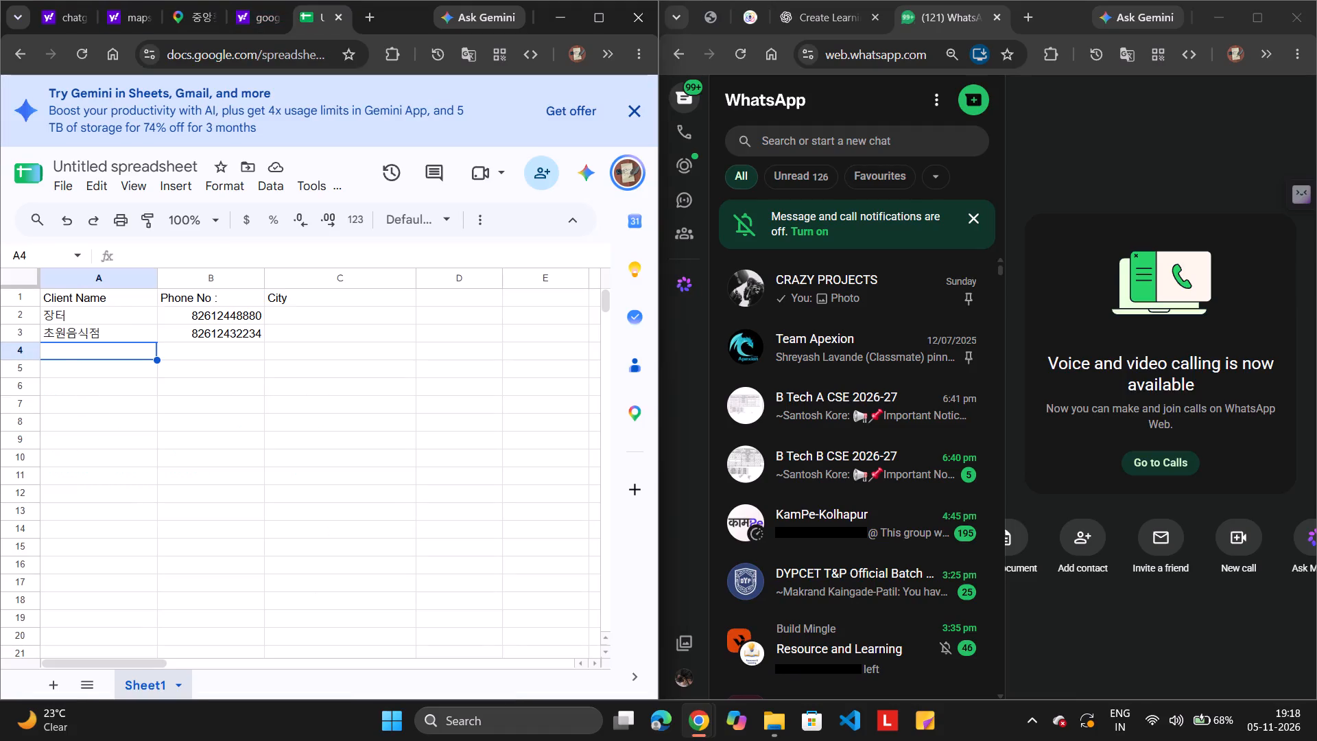
{"action": "left_click", "coordinate": [77, 358]}
{"action": "key", "text": "ctrl+v"}
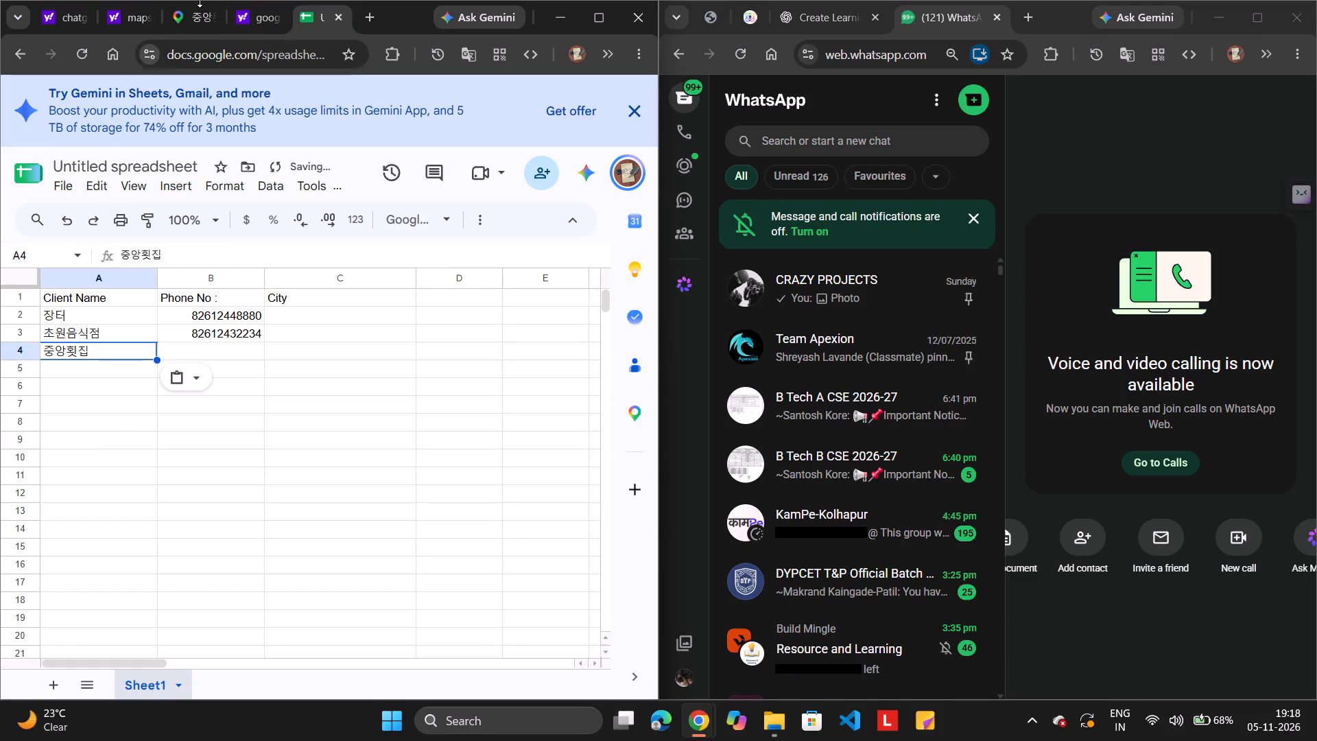
Maximize the browser window containing the spreadsheet so that it fills the whole screen.
{"action": "double_click", "coordinate": [200, 0]}
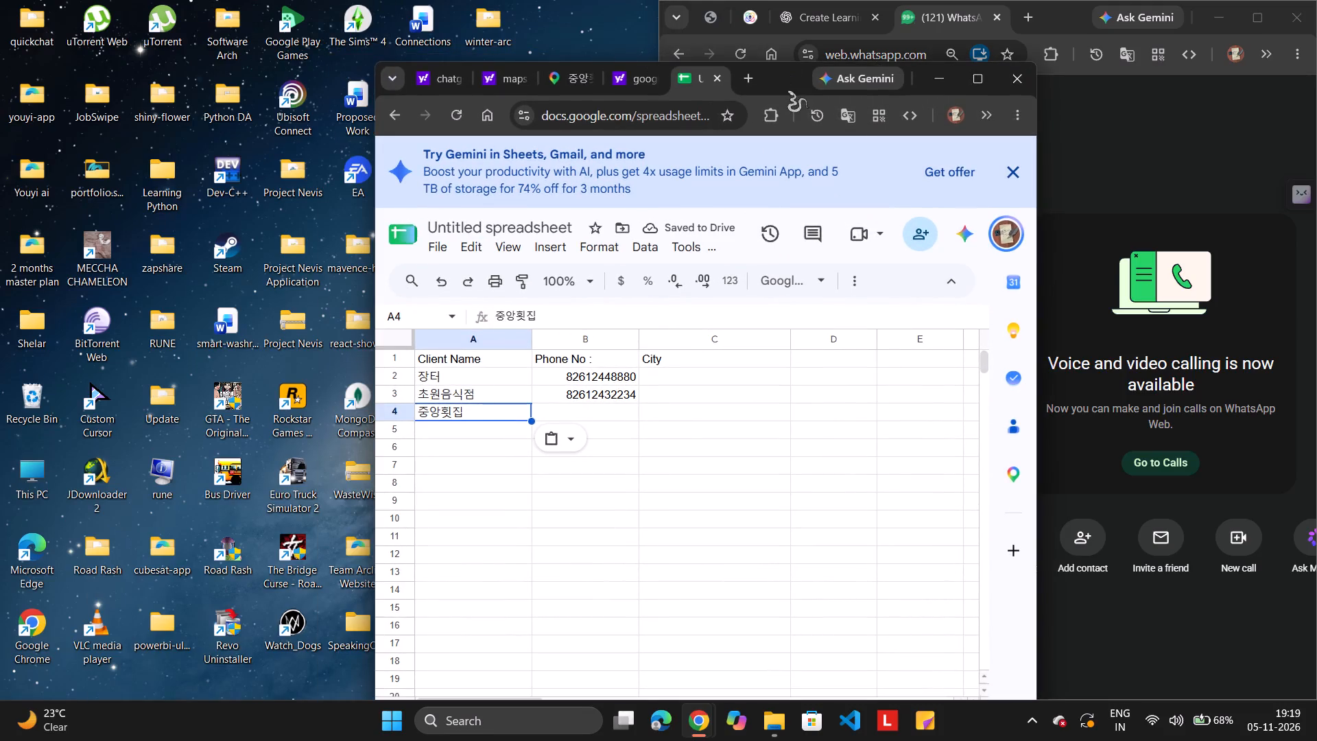
{"action": "left_click_drag", "start_coordinate": [788, 91], "coordinate": [437, 0]}
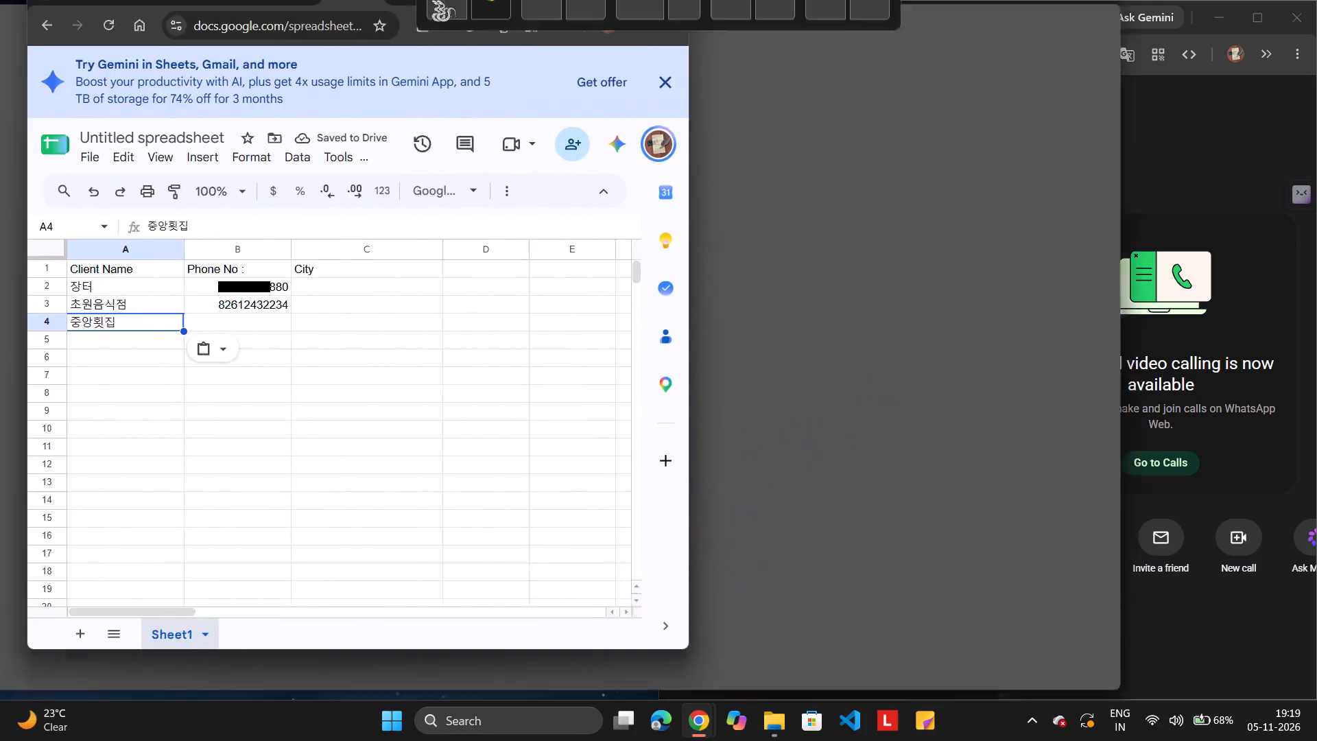
{"action": "left_click_drag", "start_coordinate": [437, 0], "coordinate": [441, 0]}
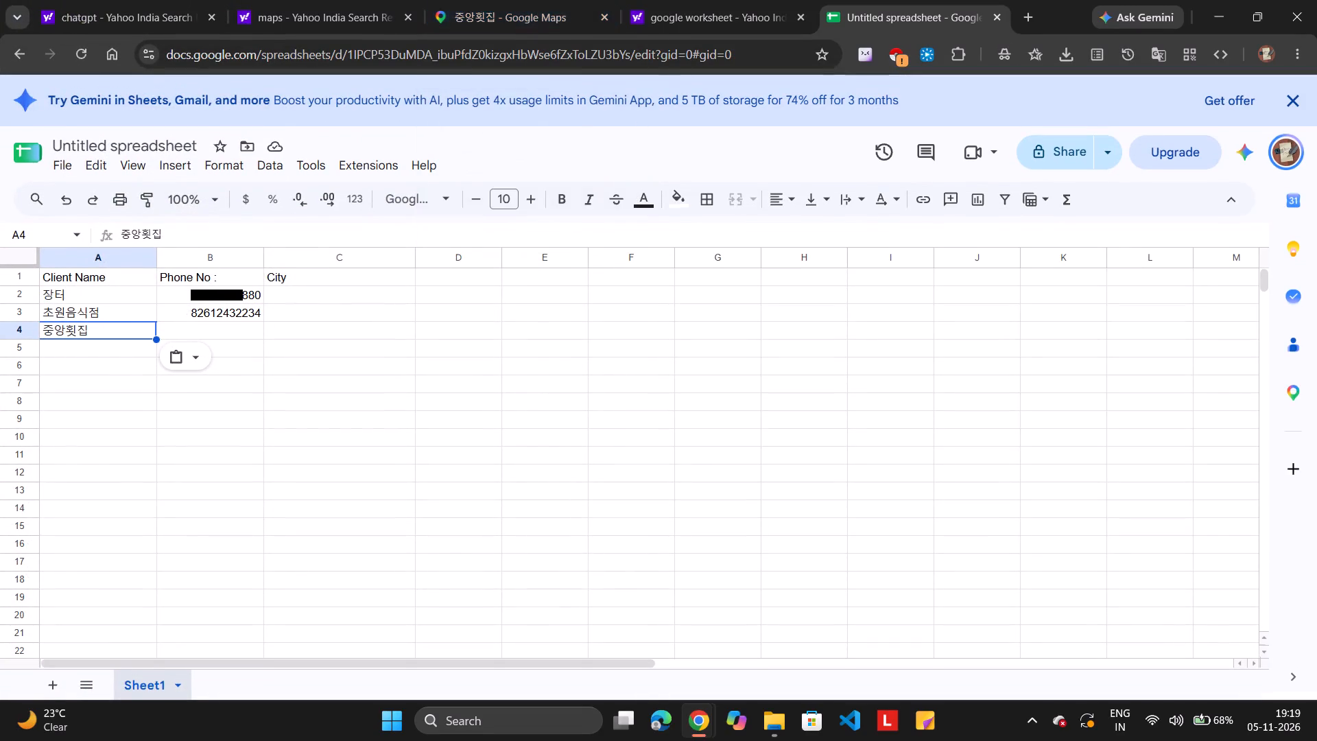
Copy the phone number from the 중앙횟집 listing in Google Maps into cell B4 under Phone No.
{"action": "left_click", "coordinate": [488, 10]}
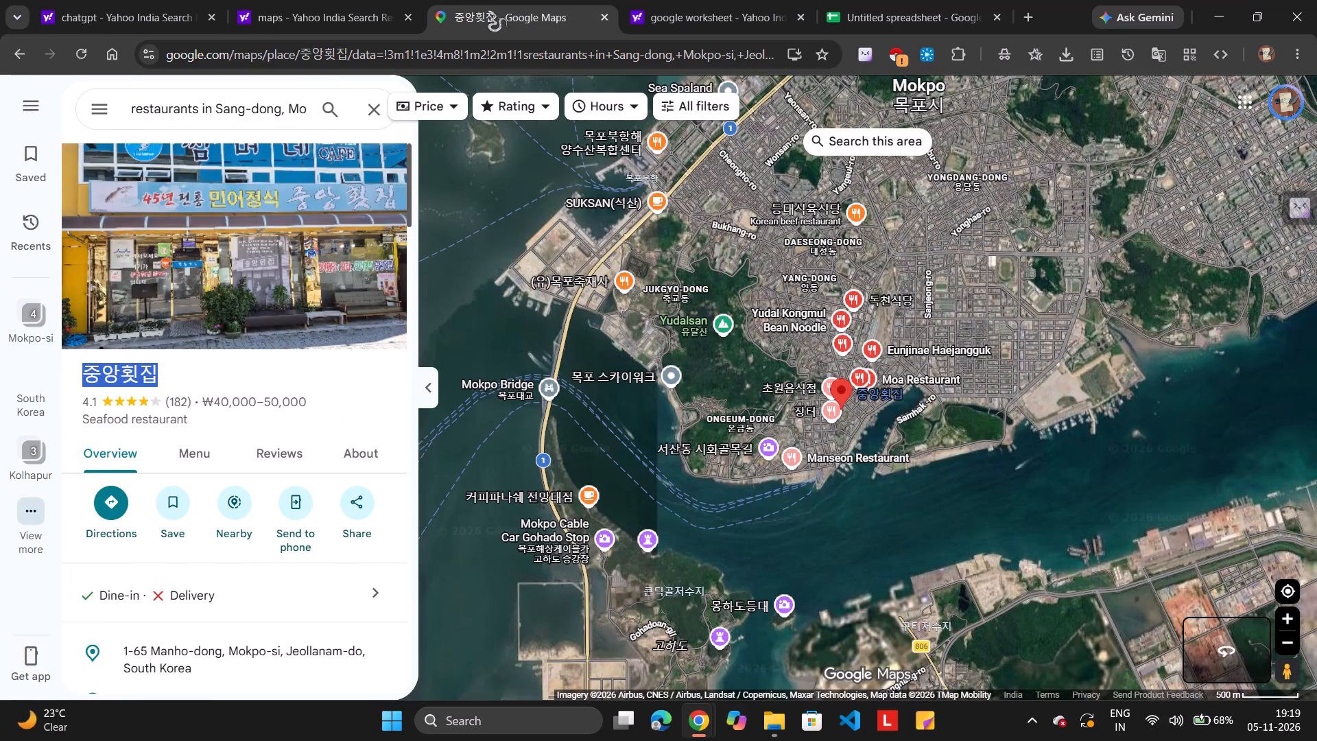
{"action": "scroll", "coordinate": [236, 563], "scroll_direction": "down", "scroll_amount": 2}
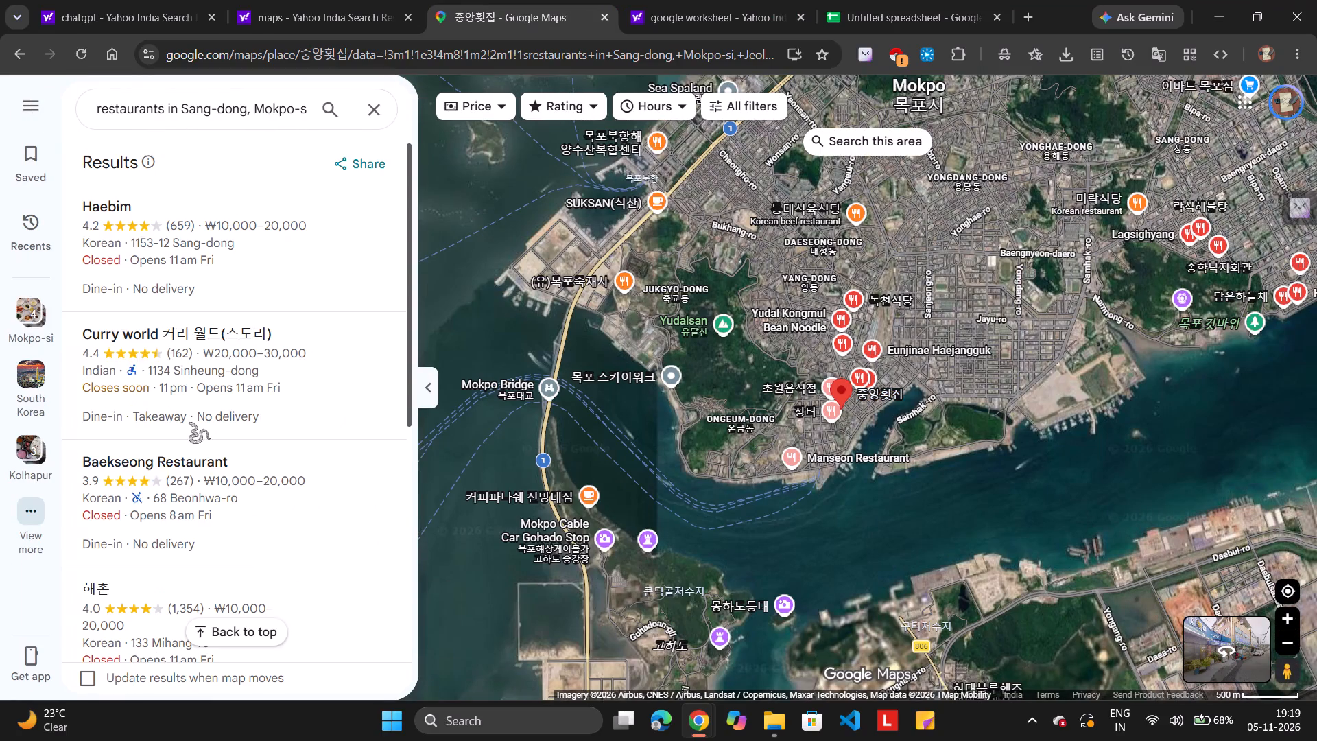
{"action": "scroll", "coordinate": [164, 433], "scroll_direction": "up", "scroll_amount": 4}
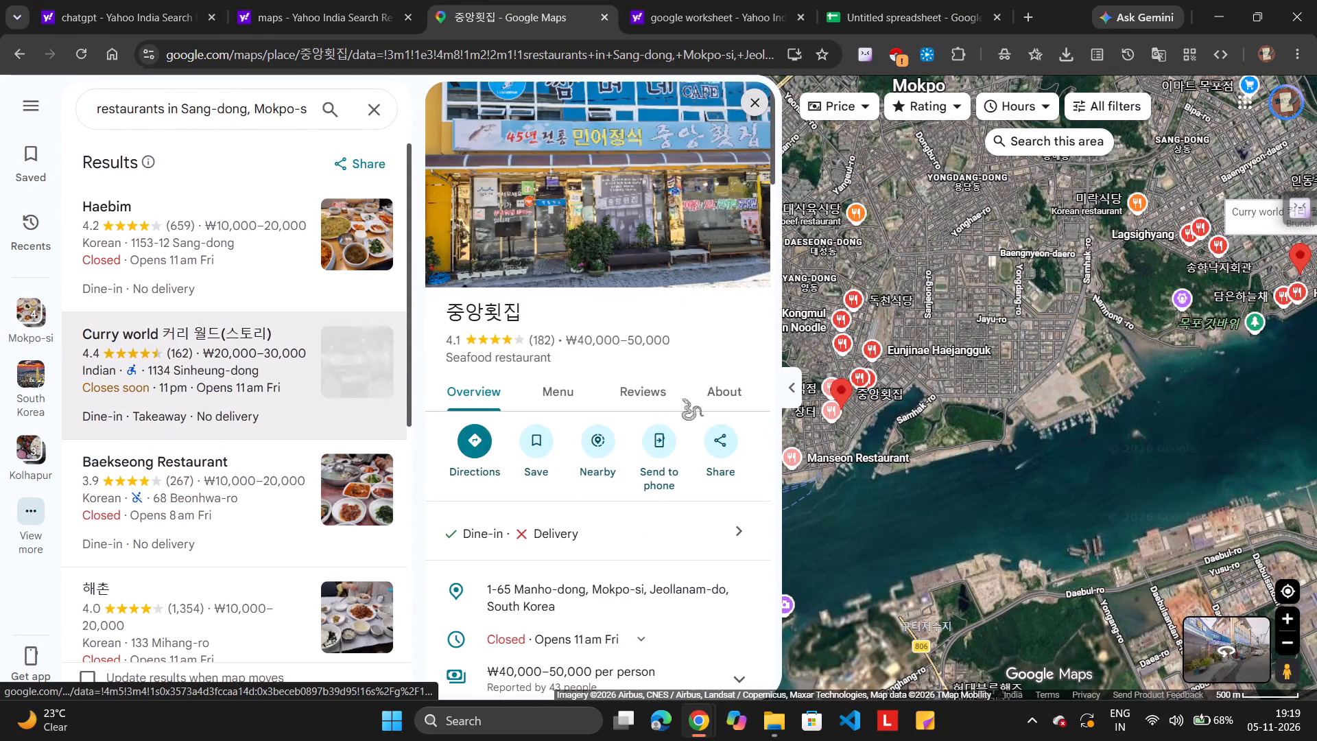
{"action": "scroll", "coordinate": [564, 598], "scroll_direction": "down", "scroll_amount": 1}
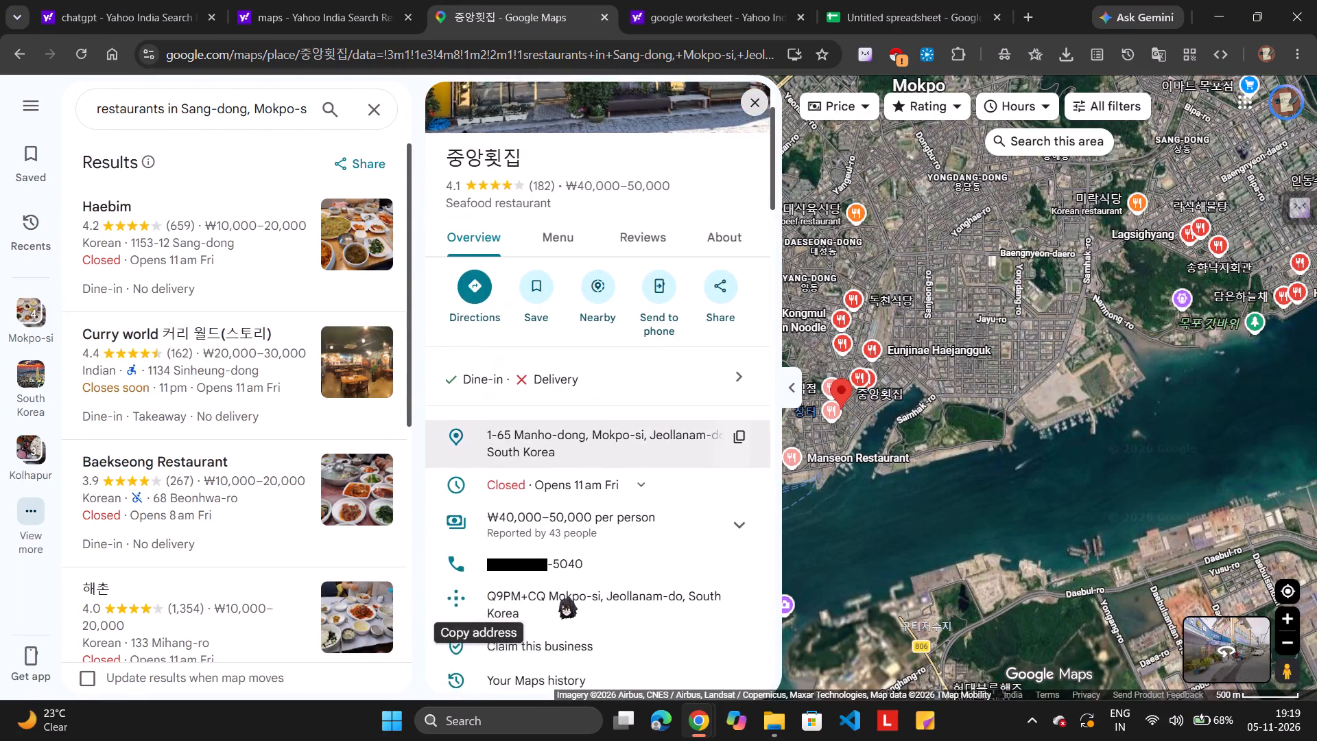
{"action": "scroll", "coordinate": [564, 598], "scroll_direction": "down", "scroll_amount": 1}
{"action": "left_click", "coordinate": [712, 501]}
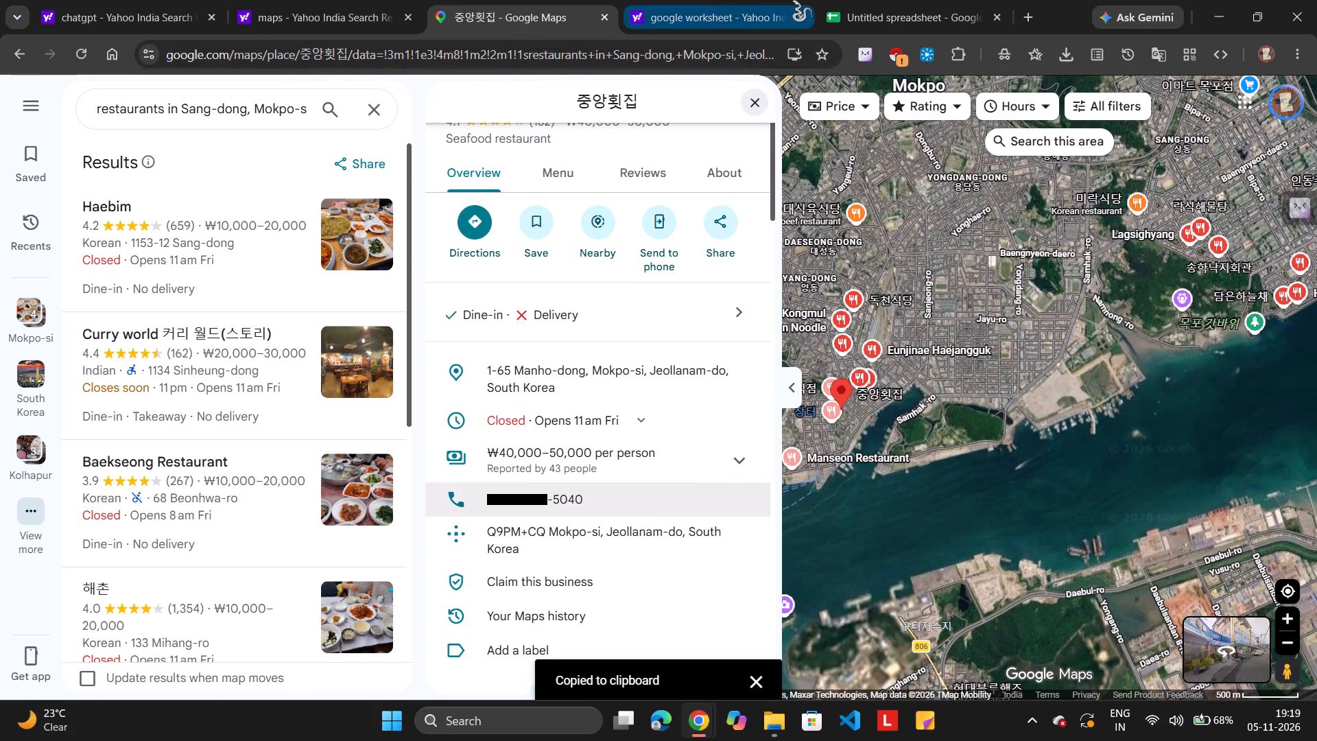
{"action": "left_click", "coordinate": [872, 16]}
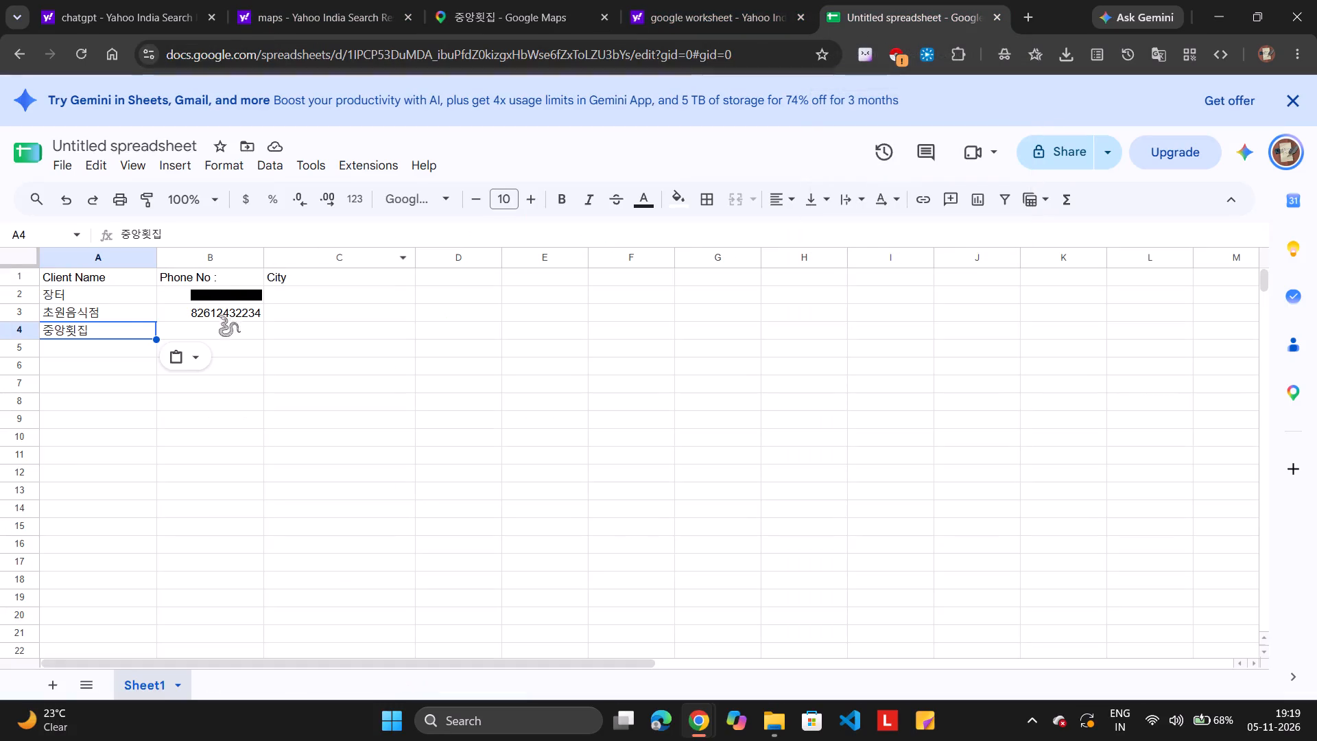
{"action": "left_click", "coordinate": [209, 327]}
{"action": "key", "text": "ctrl+v"}
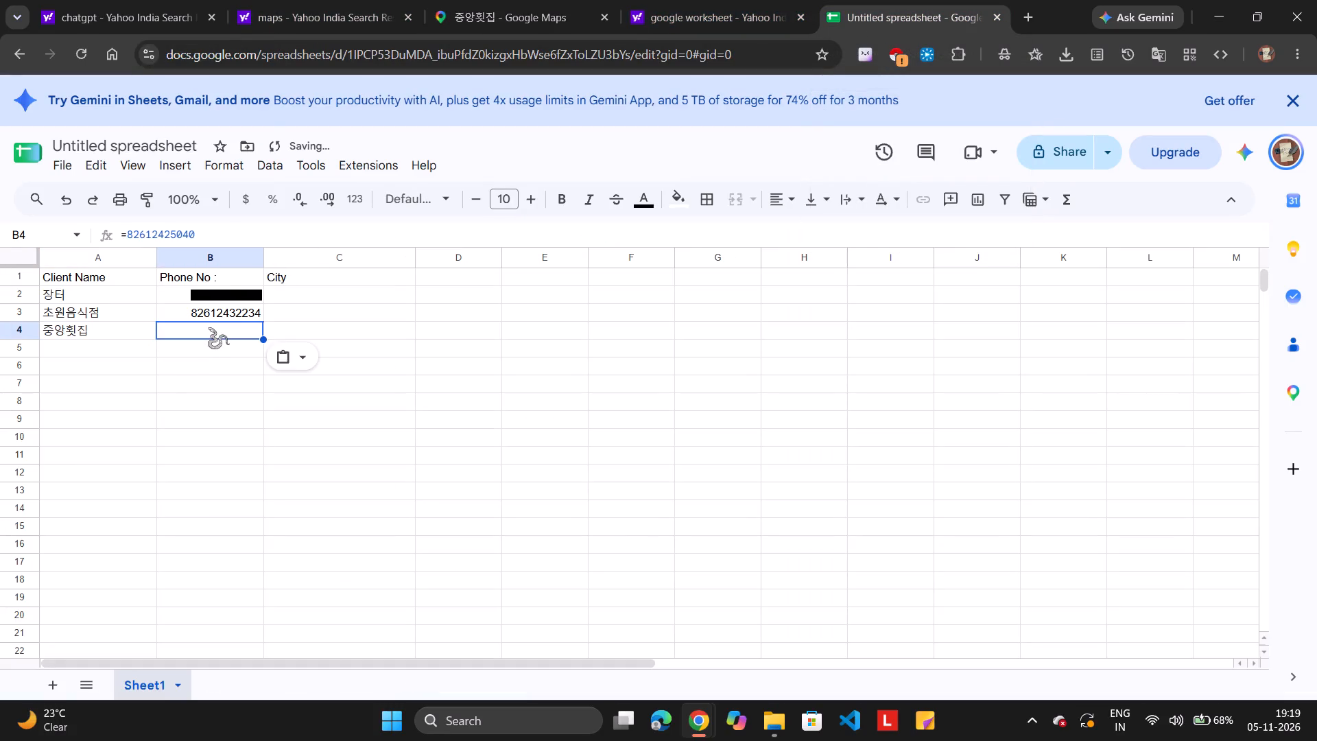
Open the Baekseong Restaurant listing in Google Maps and copy its name into cell A5 under Client Name.
{"action": "left_click", "coordinate": [67, 349]}
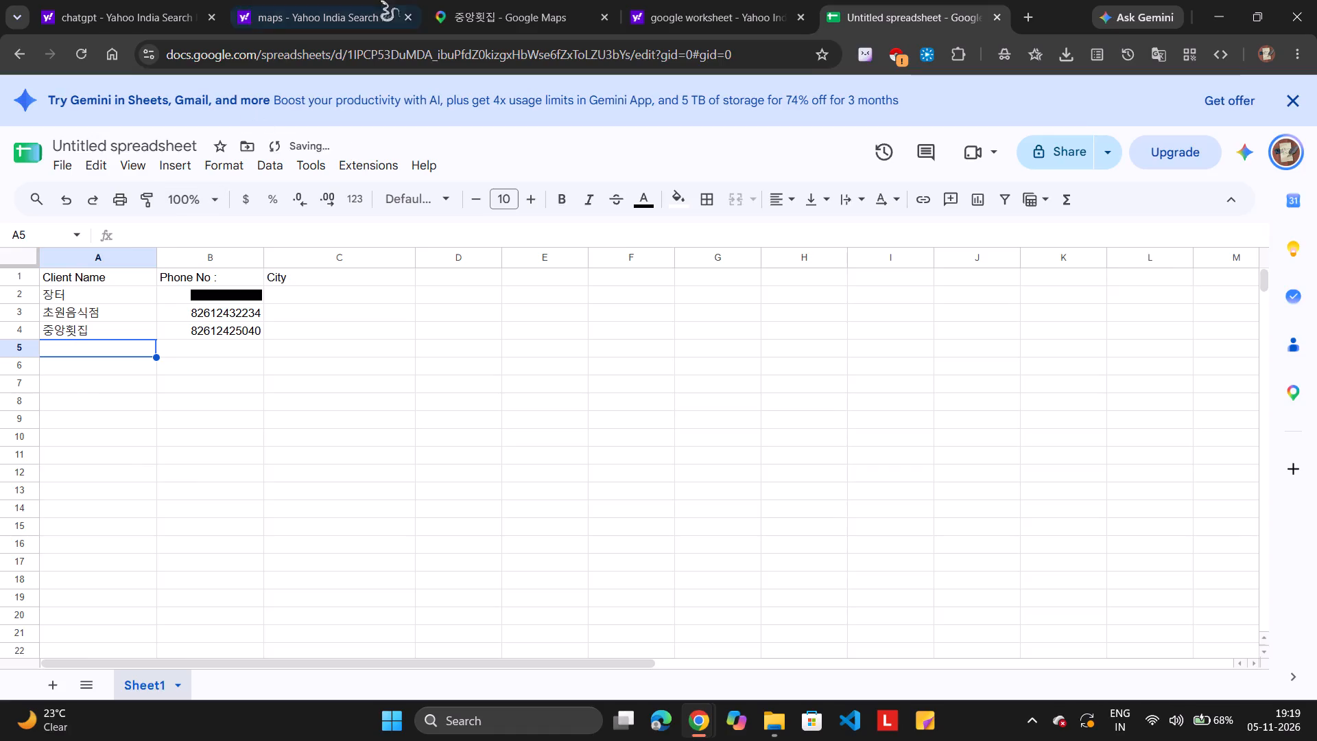
{"action": "left_click", "coordinate": [460, 17]}
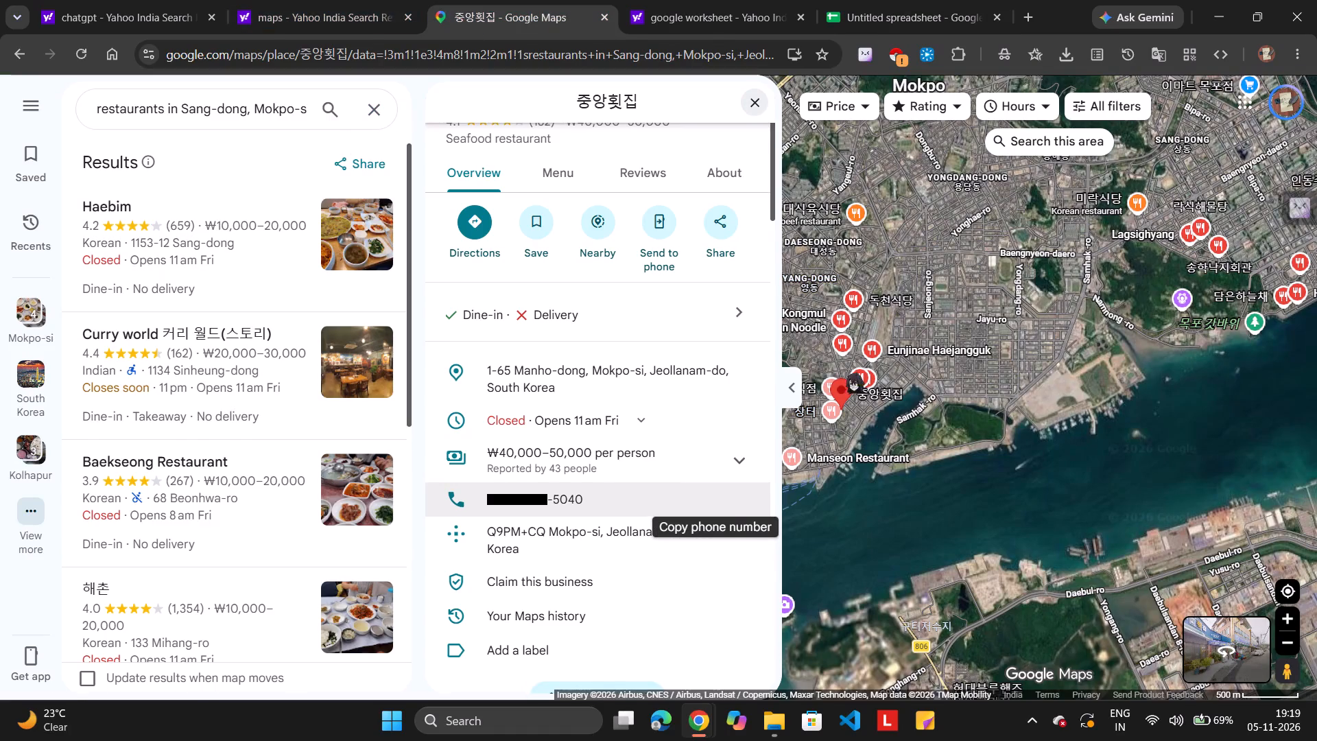
{"action": "left_click", "coordinate": [859, 376]}
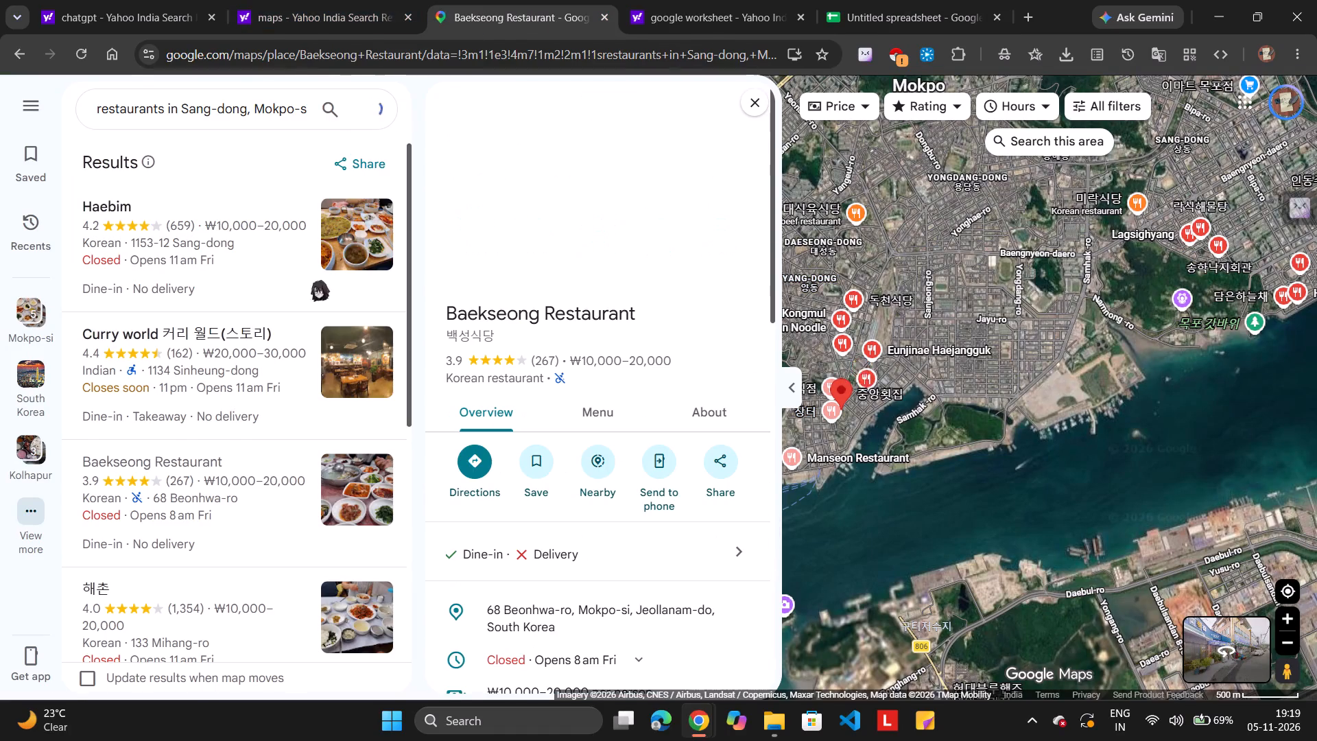
{"action": "left_click_drag", "start_coordinate": [438, 313], "coordinate": [667, 304]}
{"action": "key", "text": "ctrl+c"}
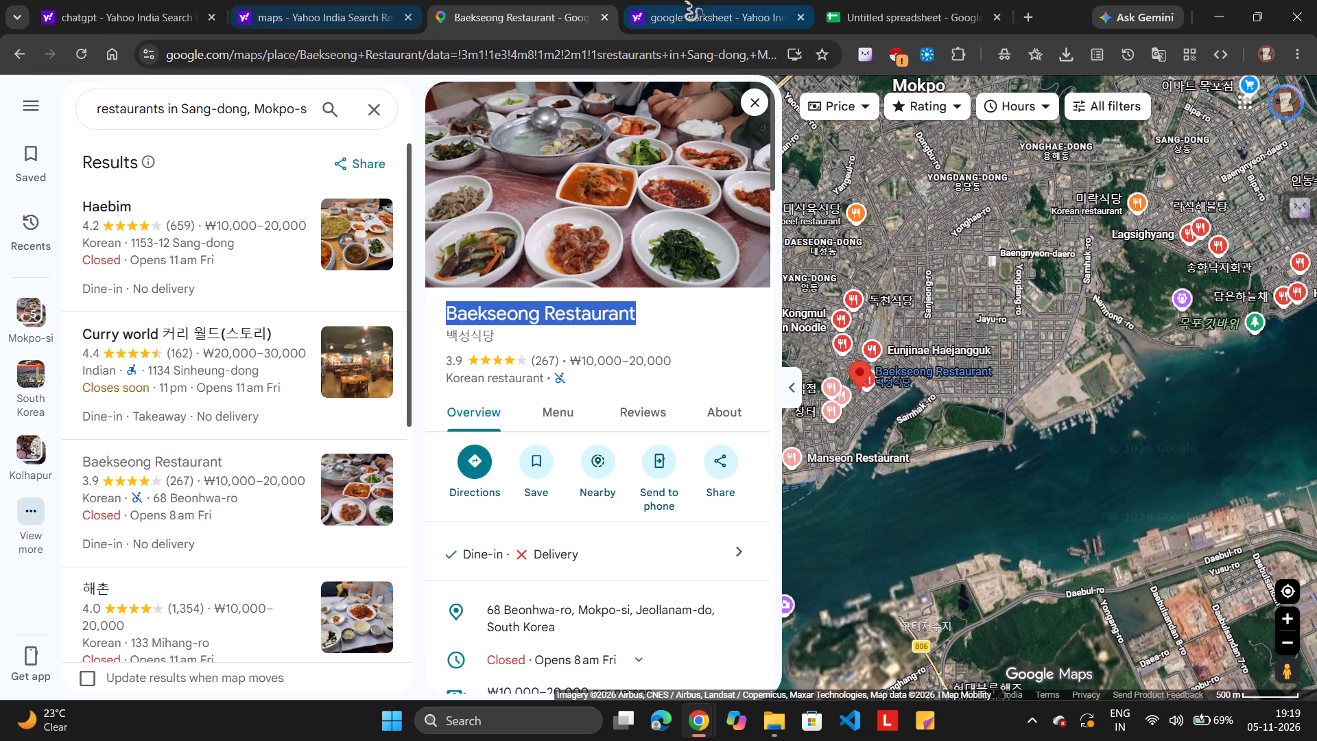
{"action": "left_click", "coordinate": [853, 10]}
{"action": "left_click", "coordinate": [105, 350]}
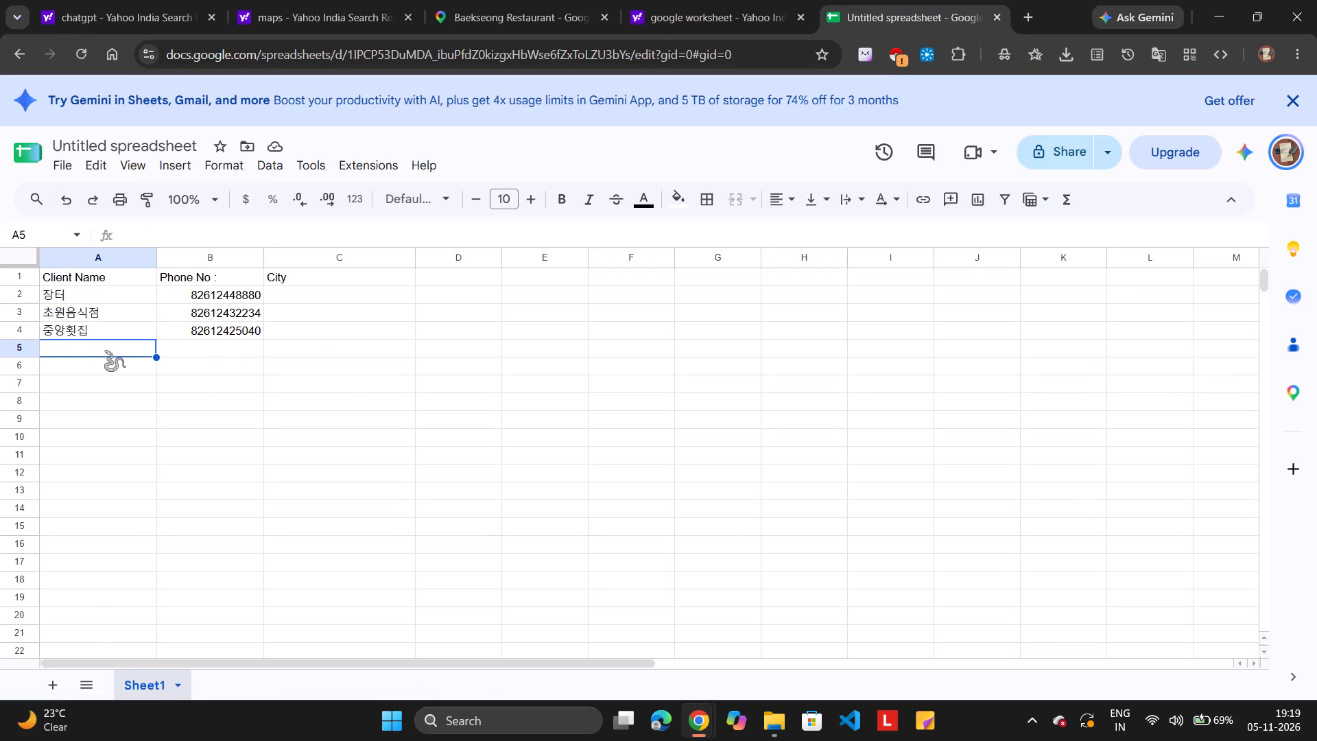
{"action": "key", "text": "ctrl+v"}
Copy the phone number from the Baekseong Restaurant listing in Google Maps into cell B5 under Phone No.
{"action": "left_click", "coordinate": [543, 0]}
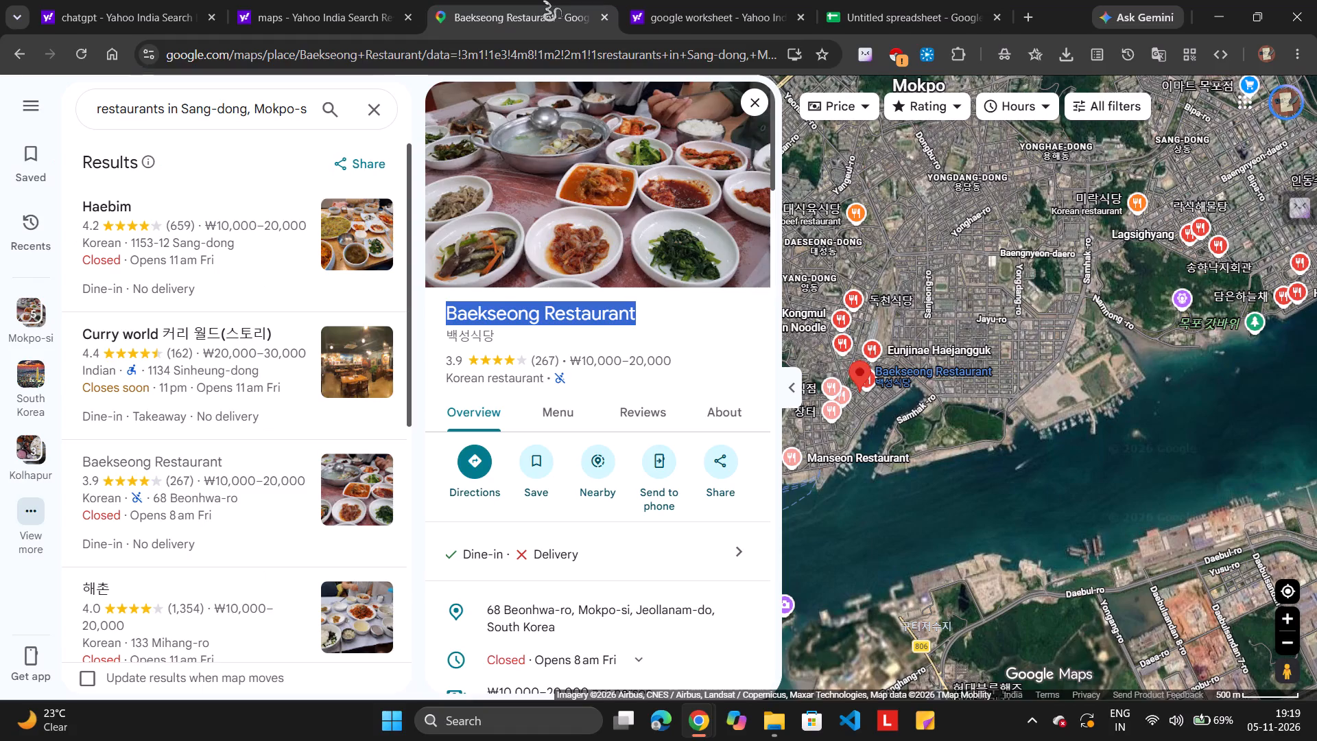
{"action": "scroll", "coordinate": [492, 552], "scroll_direction": "down", "scroll_amount": 2}
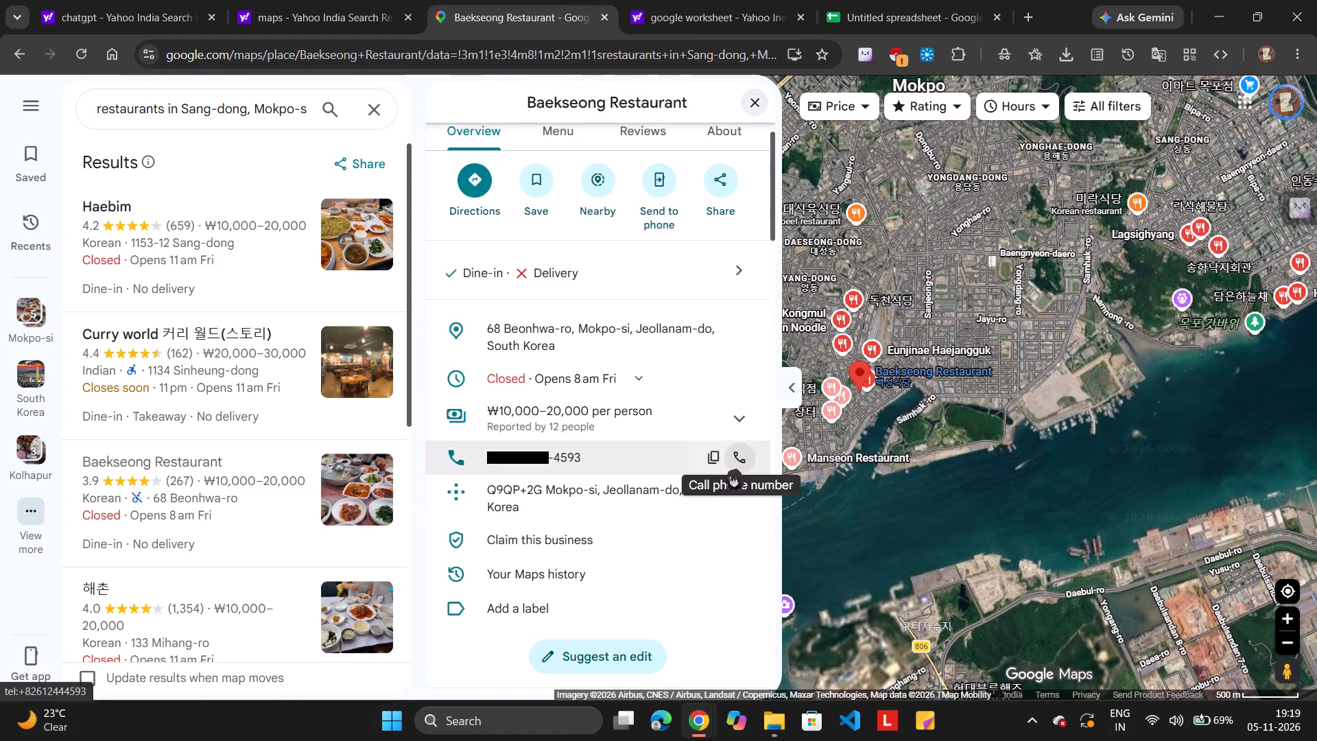
{"action": "left_click", "coordinate": [707, 458]}
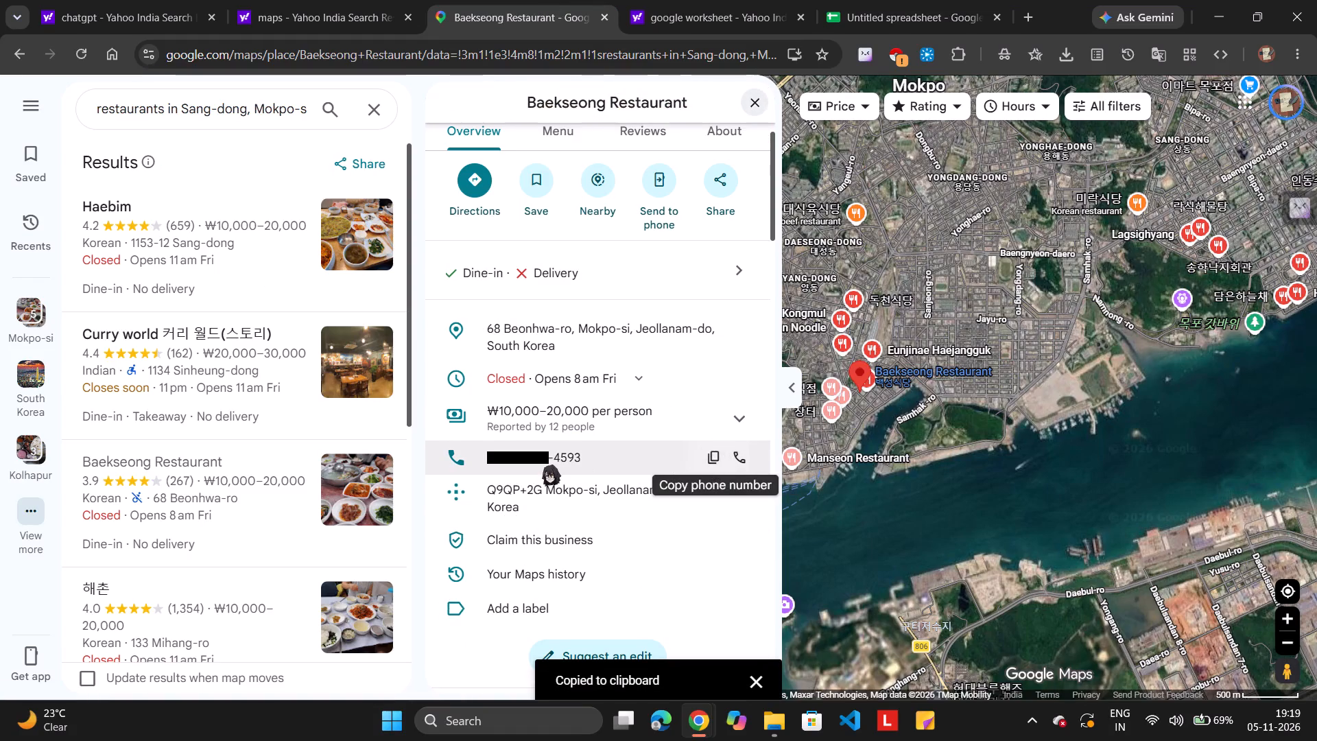
{"action": "scroll", "coordinate": [547, 465], "scroll_direction": "down", "scroll_amount": 1}
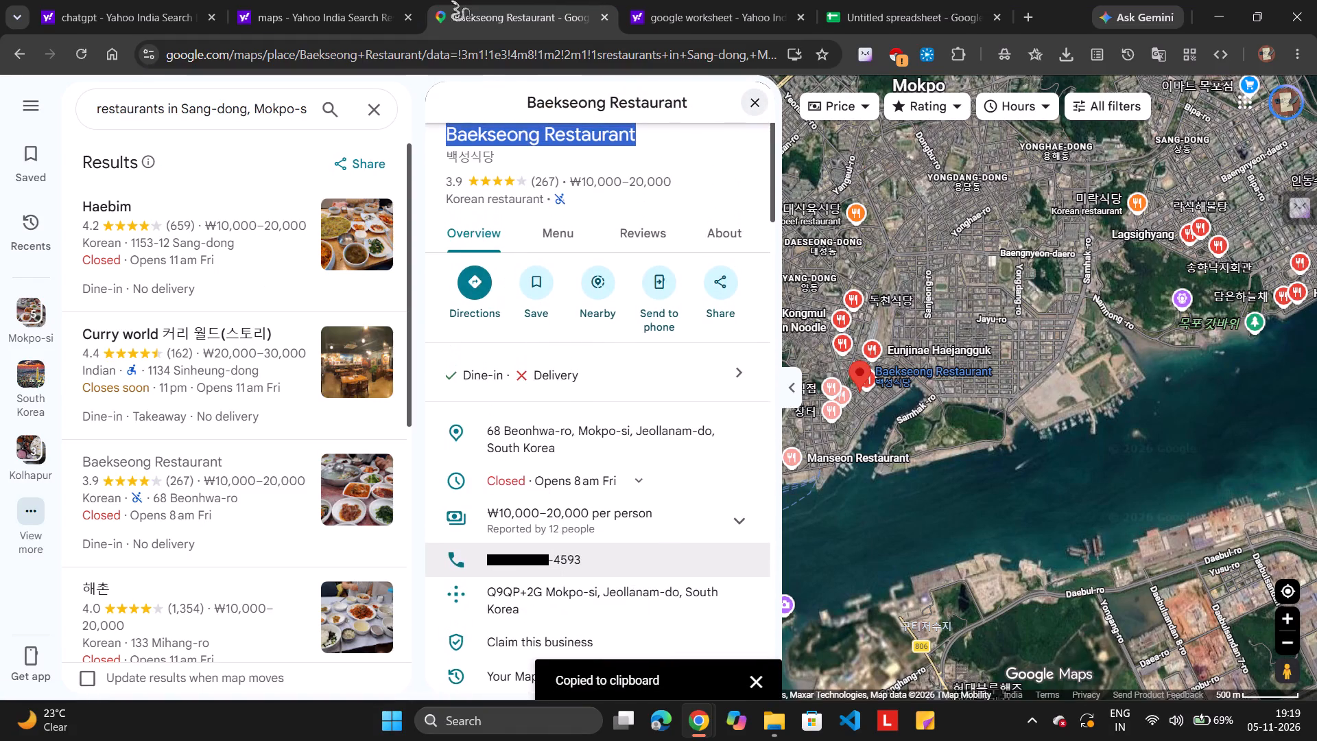
{"action": "left_click", "coordinate": [849, 7]}
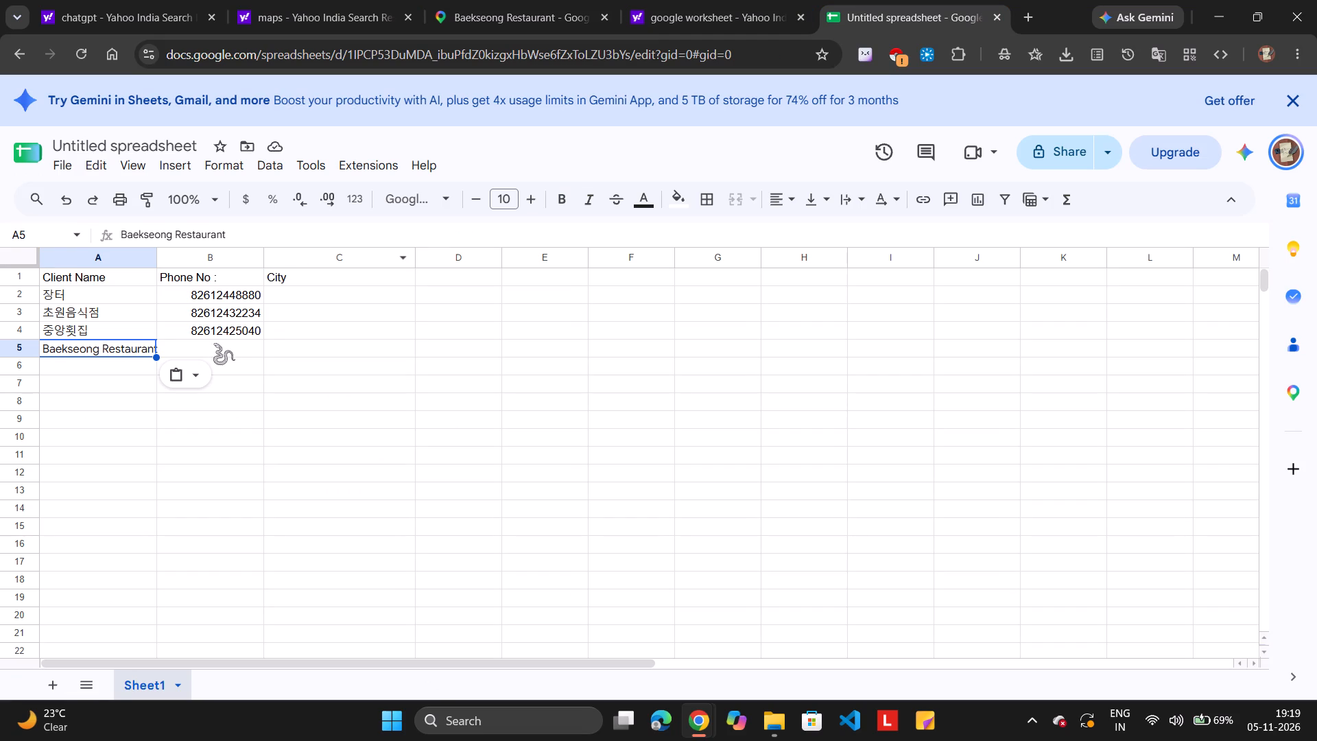
{"action": "left_click", "coordinate": [214, 346]}
{"action": "key", "text": "ctrl+v"}
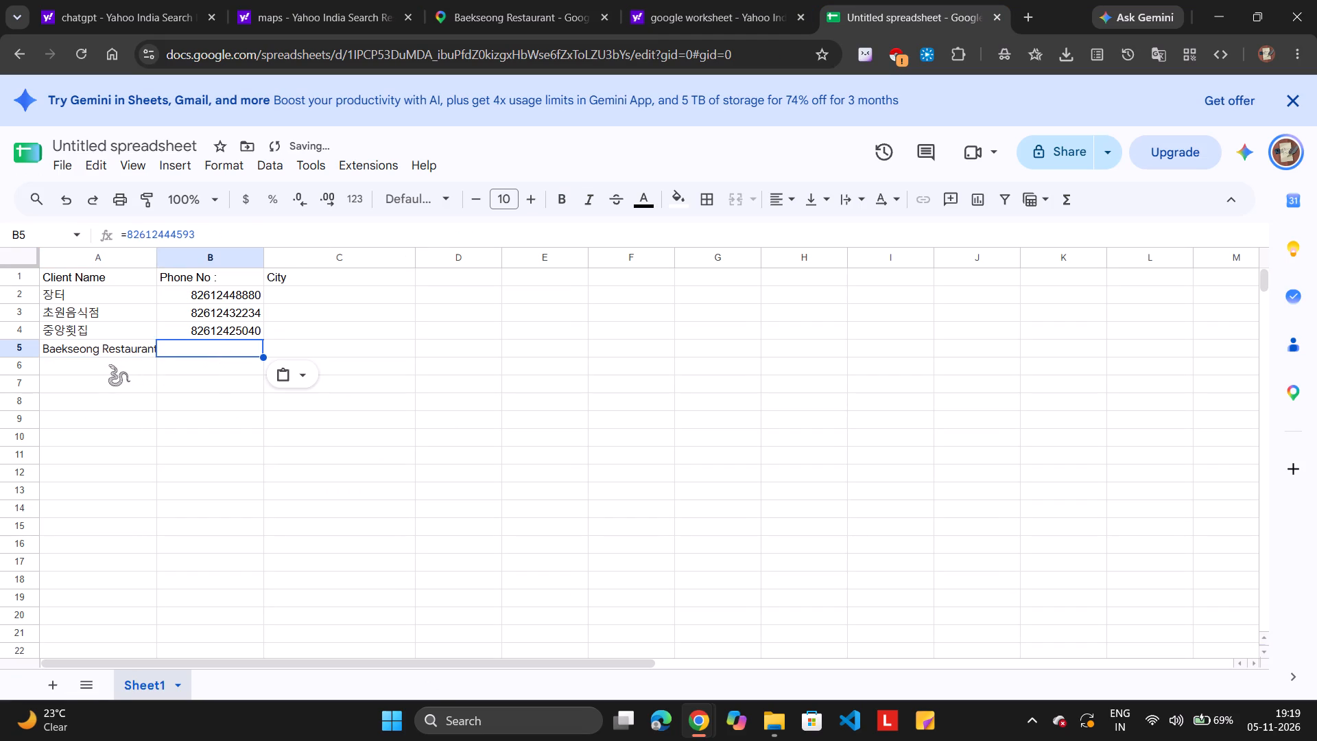
Open the Moa Restaurant listing in Google Maps and copy its name into cell A6 under Client Name.
{"action": "left_click", "coordinate": [109, 364]}
{"action": "left_click", "coordinate": [488, 4]}
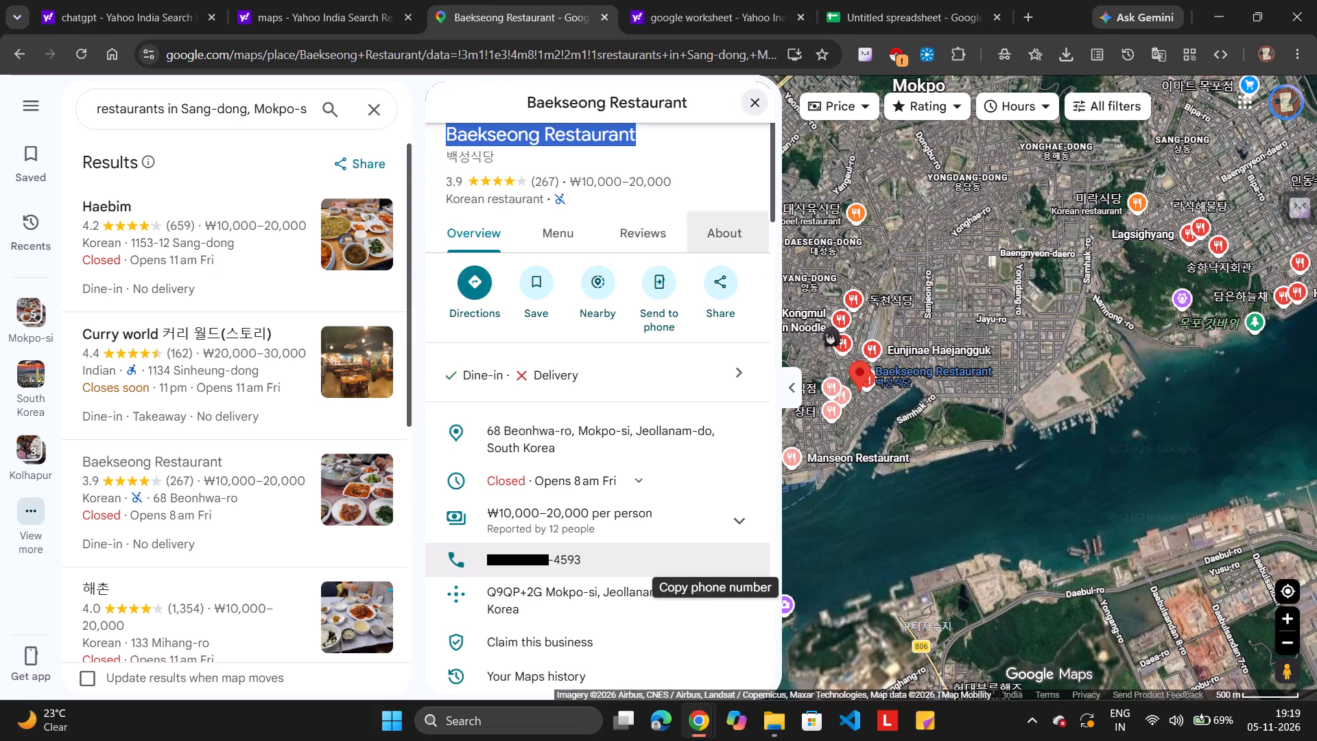
{"action": "left_click", "coordinate": [871, 386]}
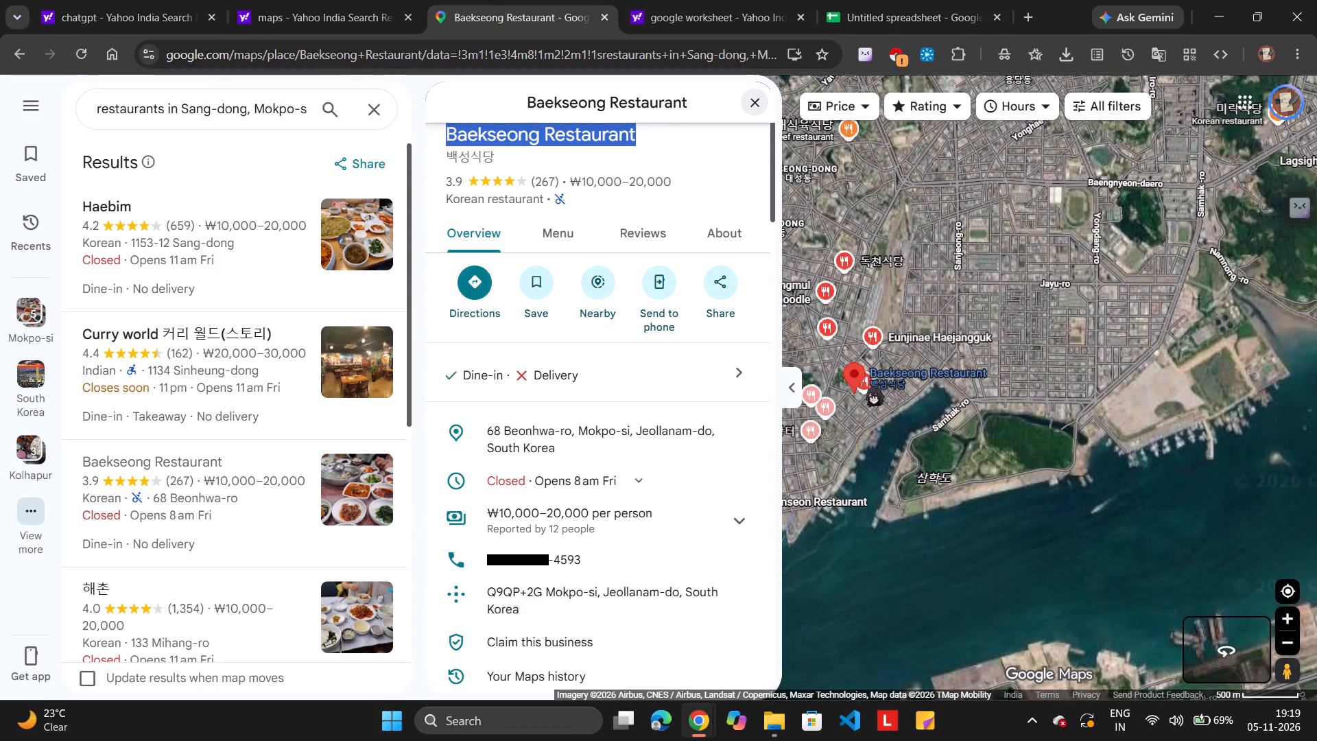
{"action": "left_click", "coordinate": [863, 390]}
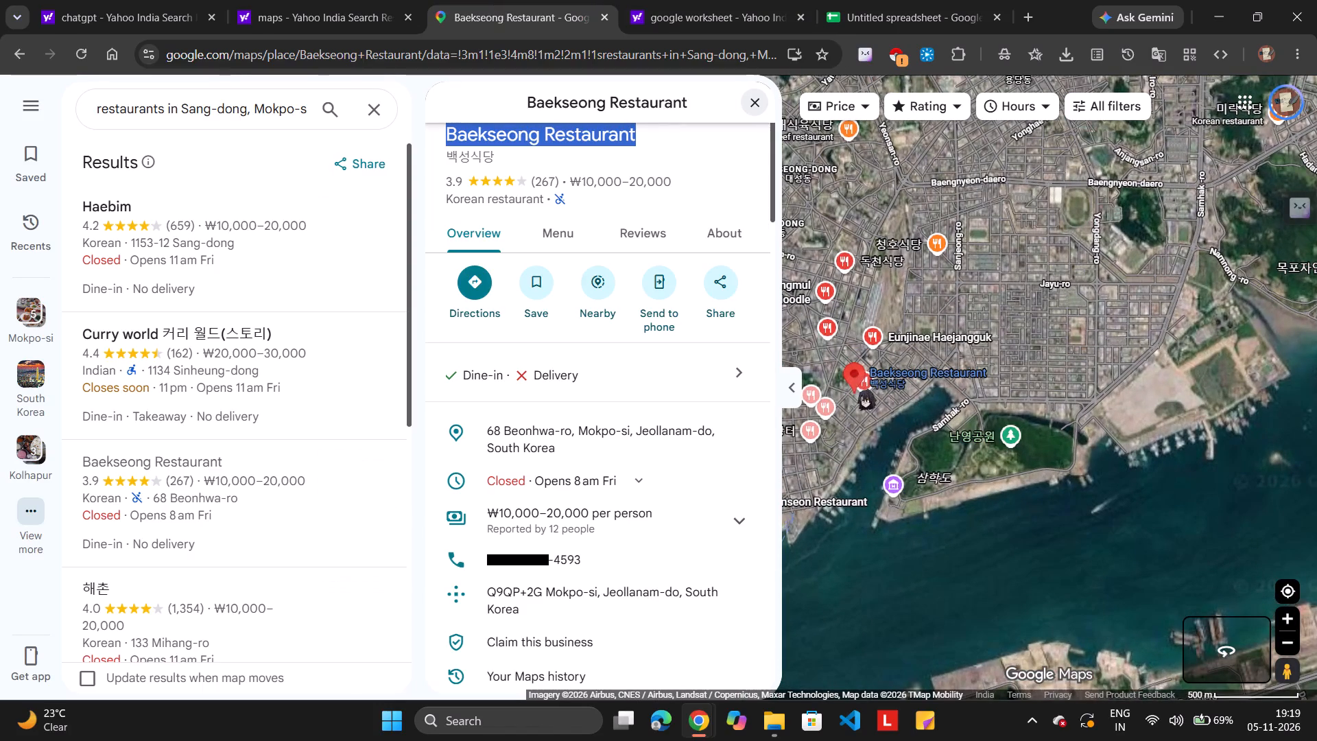
{"action": "left_click", "coordinate": [881, 396]}
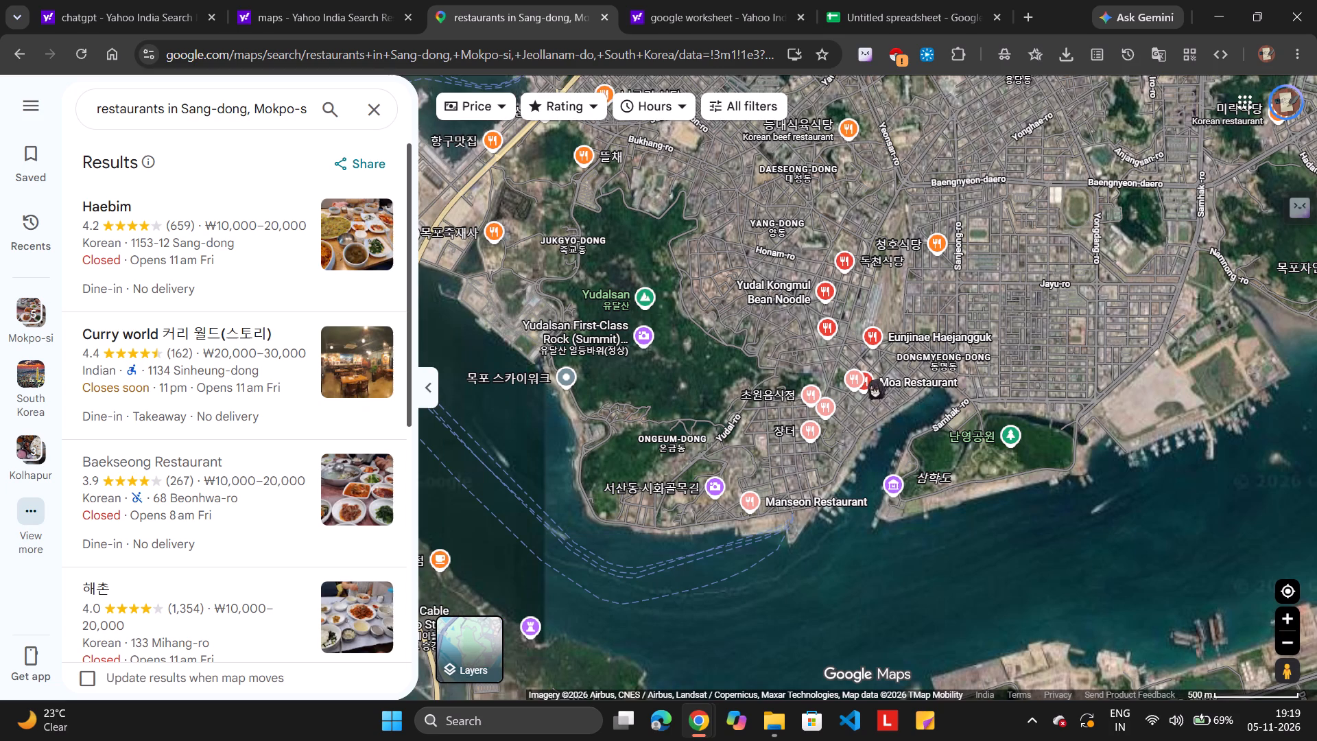
{"action": "left_click", "coordinate": [905, 383]}
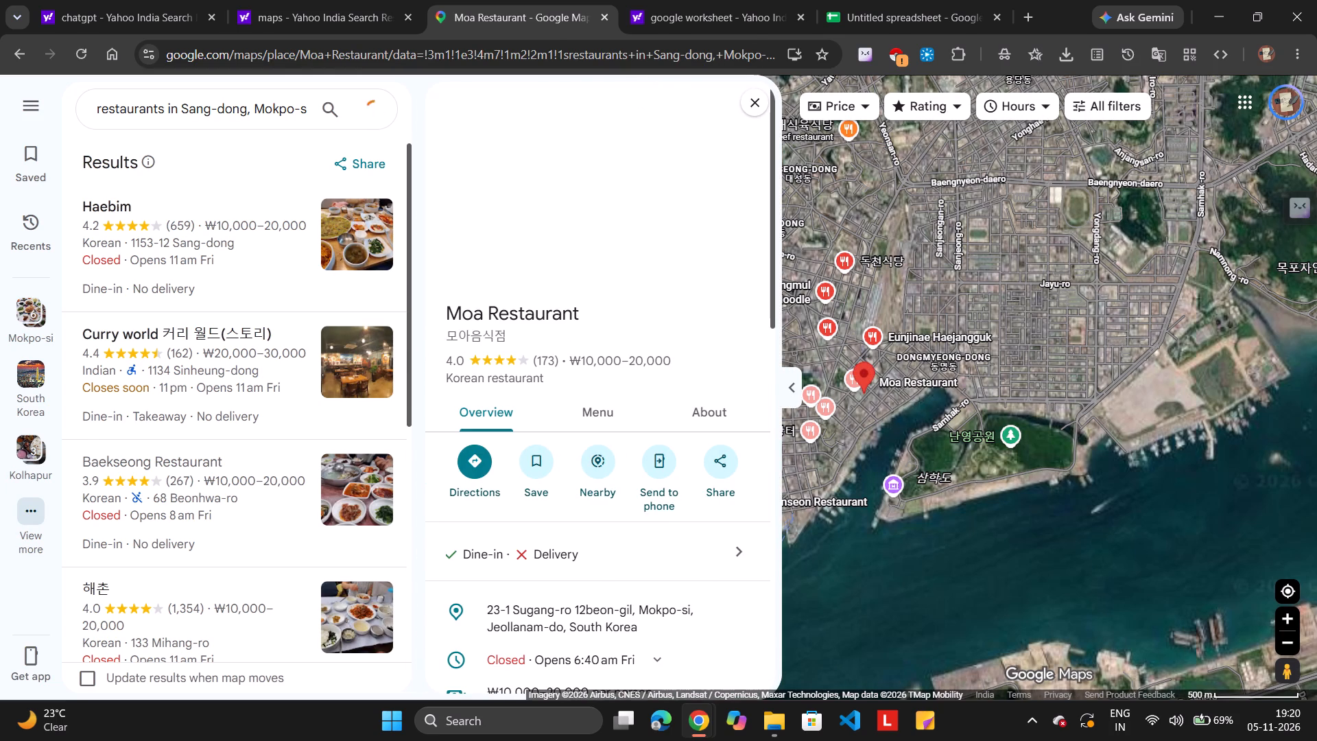
{"action": "left_click_drag", "start_coordinate": [442, 310], "coordinate": [604, 305]}
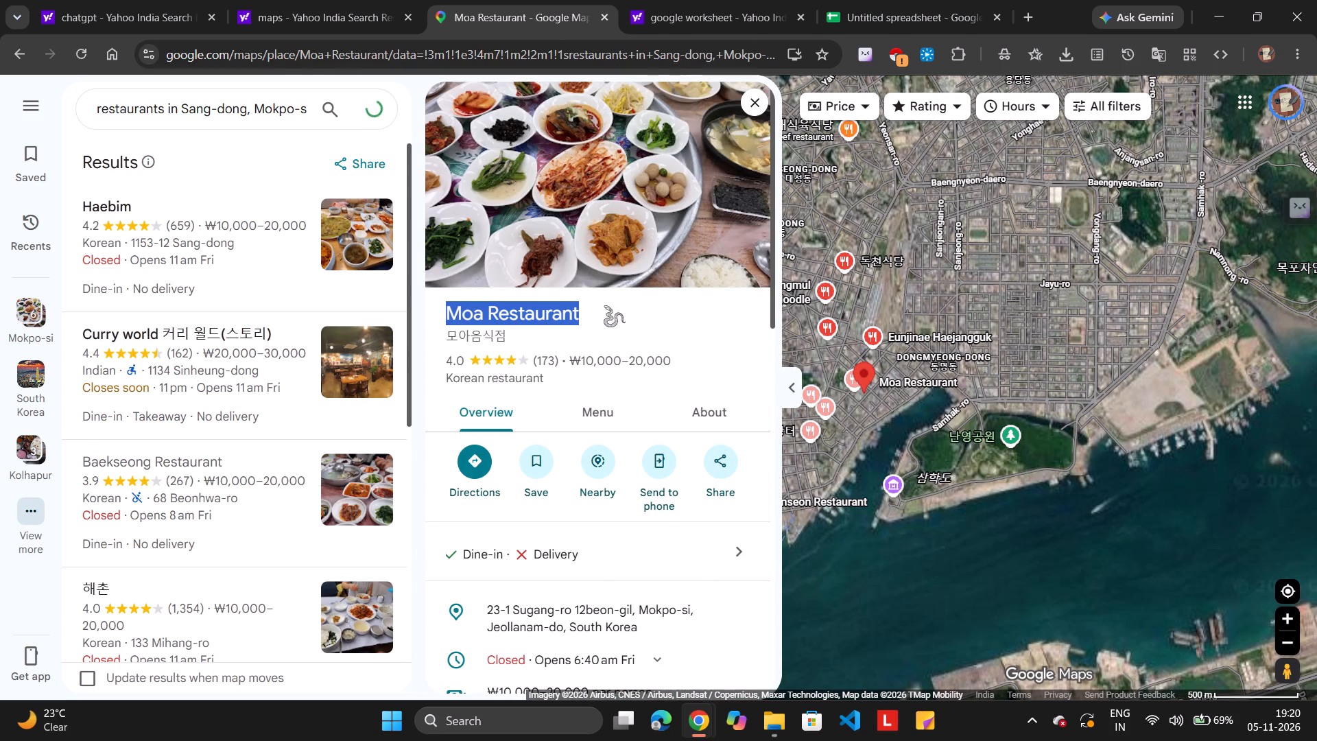
{"action": "key", "text": "ctrl+c"}
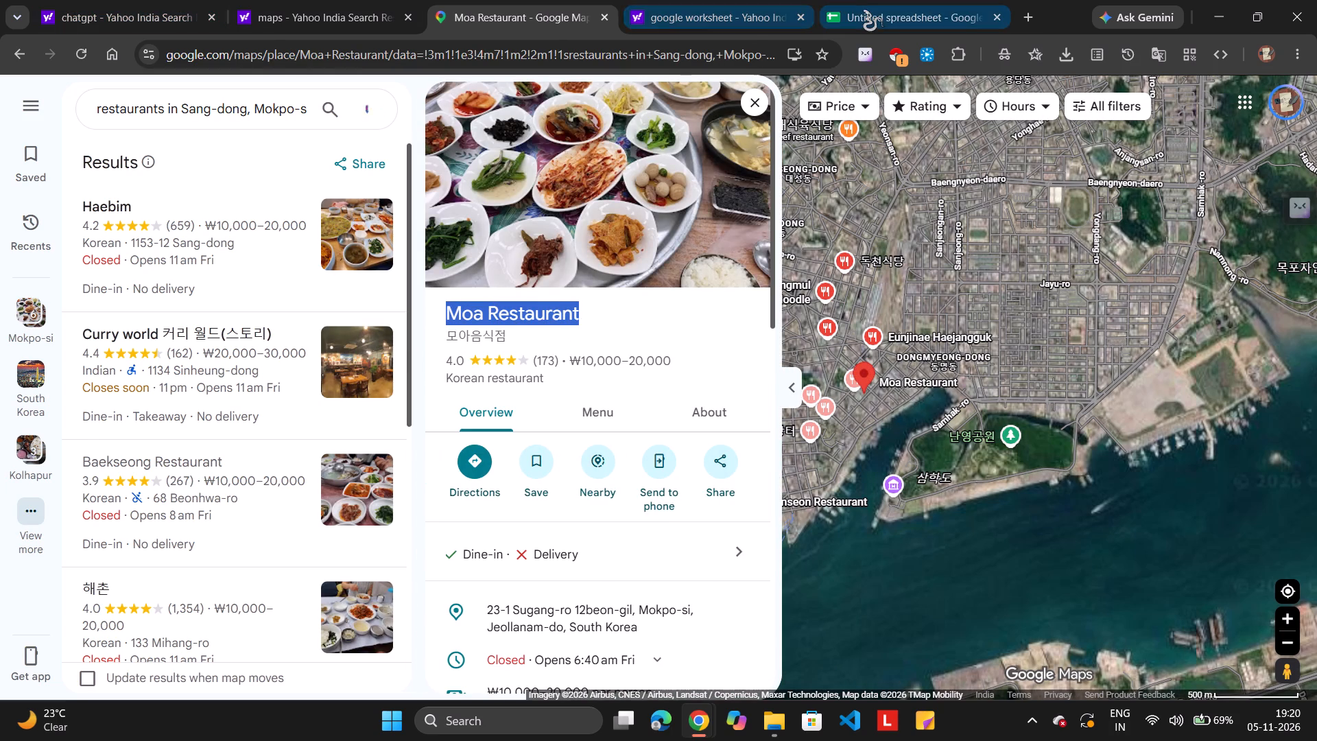
{"action": "left_click", "coordinate": [864, 10]}
{"action": "left_click", "coordinate": [117, 364]}
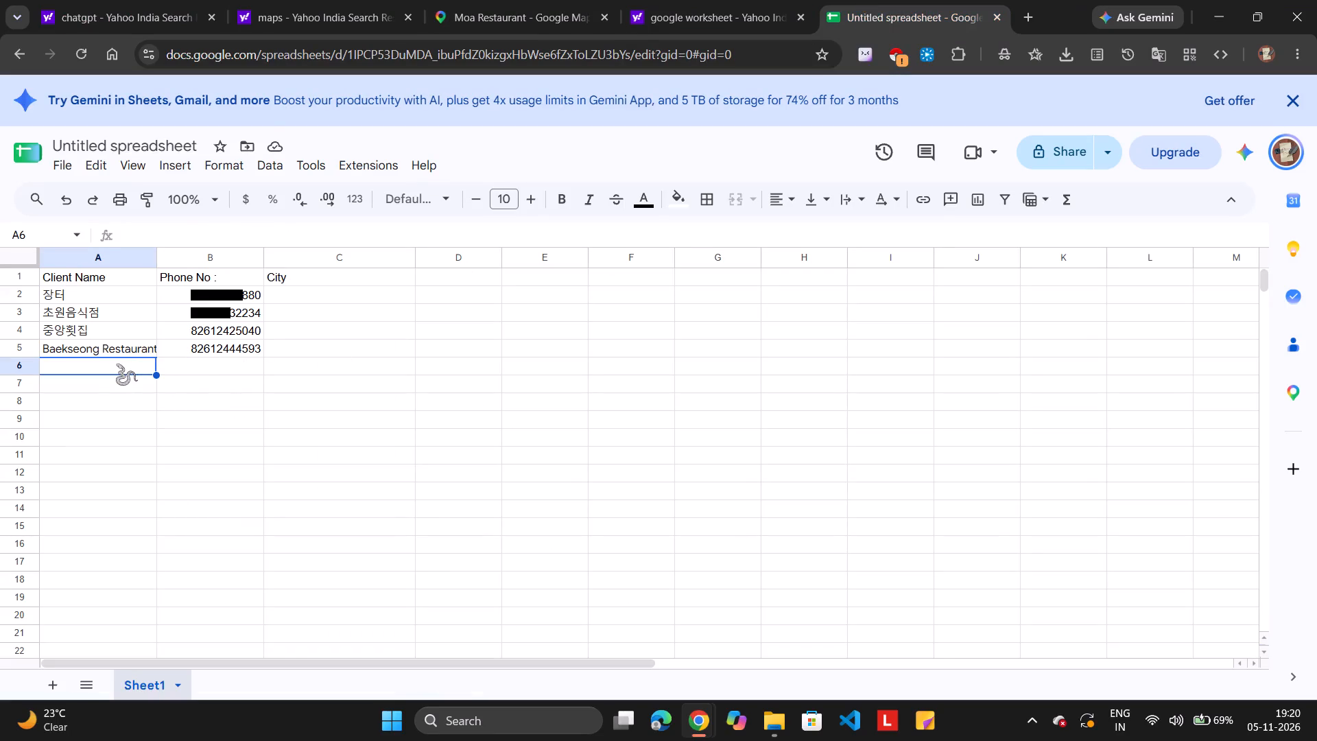
{"action": "key", "text": "ctrl+v"}
Copy the phone number from the Moa Restaurant listing in Google Maps into cell B6 under Phone No.
{"action": "left_click", "coordinate": [471, 11]}
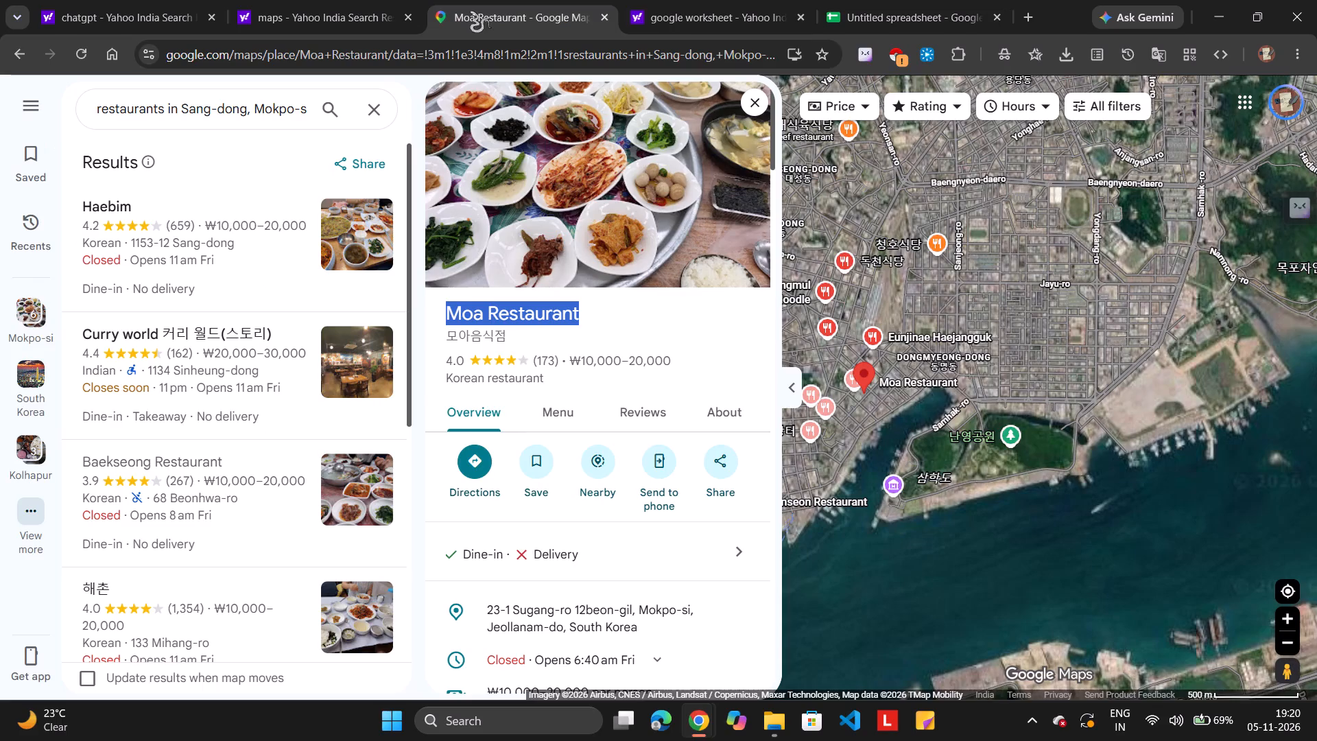
{"action": "scroll", "coordinate": [507, 548], "scroll_direction": "down", "scroll_amount": 4}
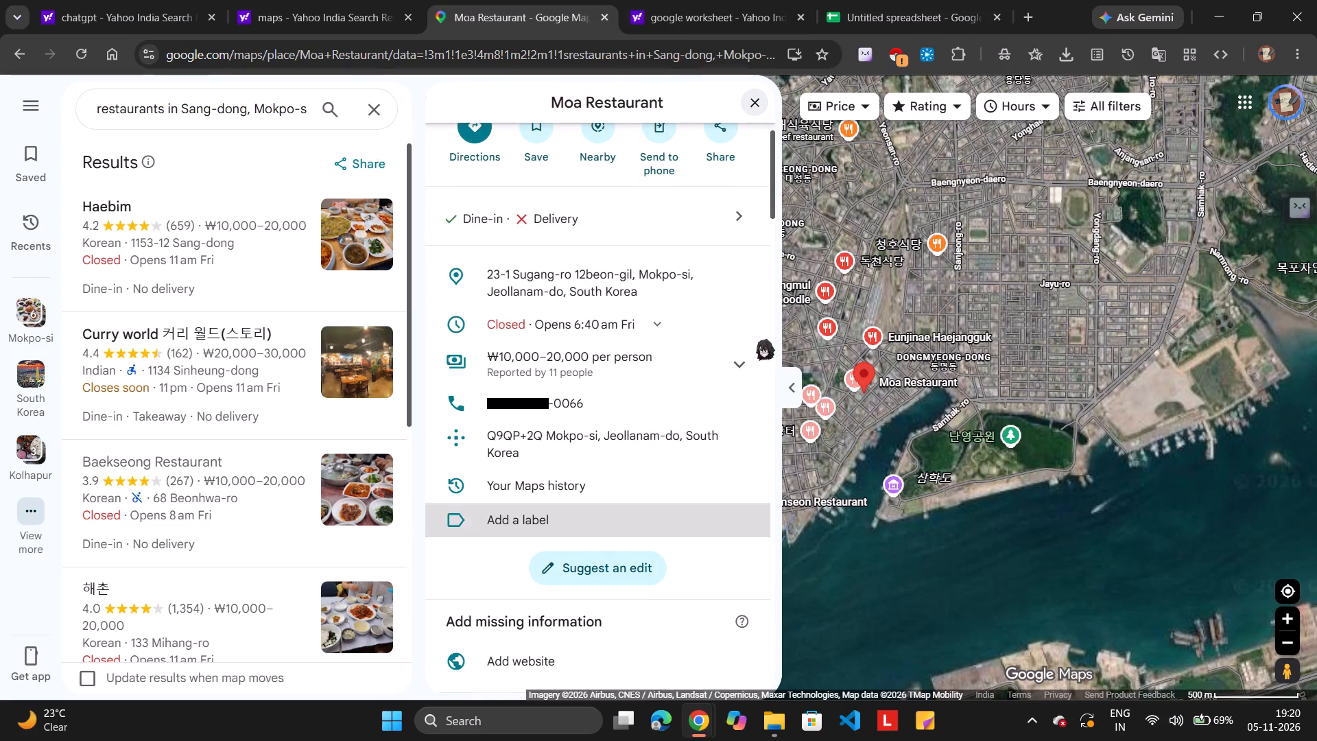
{"action": "left_click", "coordinate": [710, 405]}
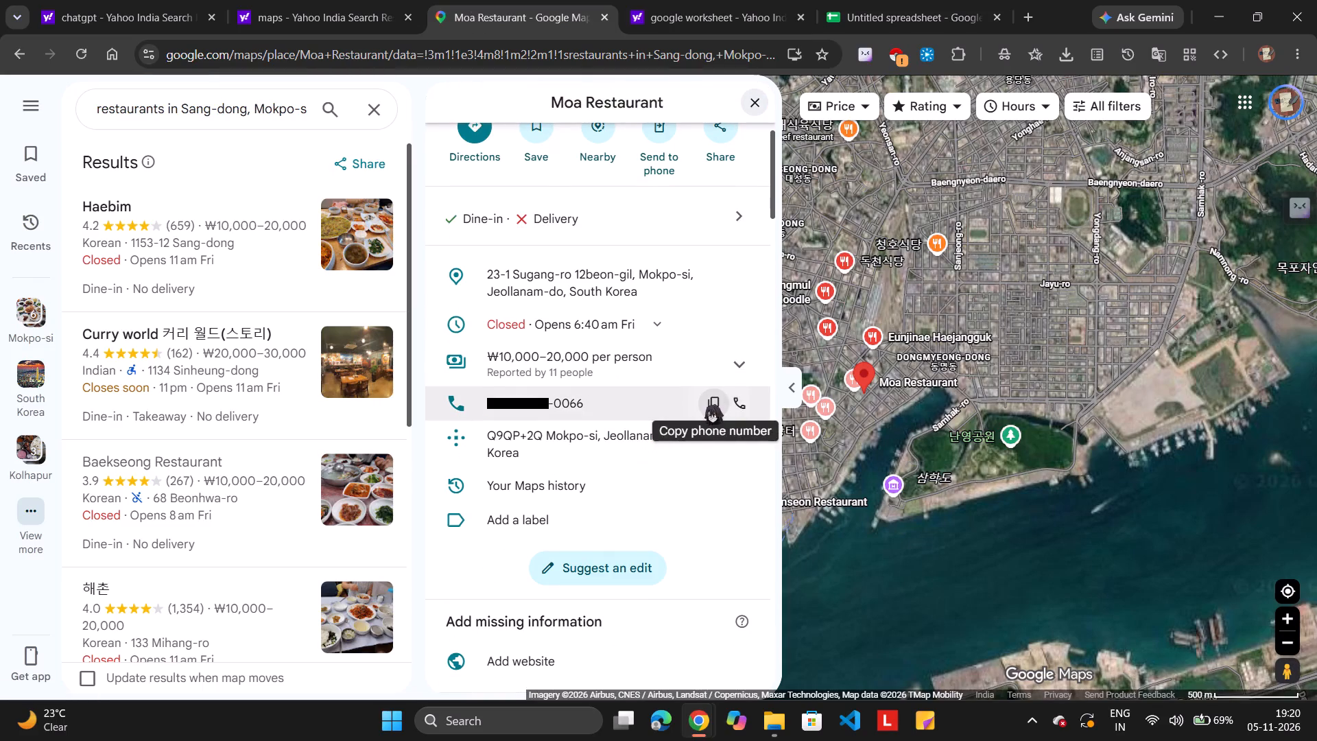
{"action": "left_click", "coordinate": [878, 17]}
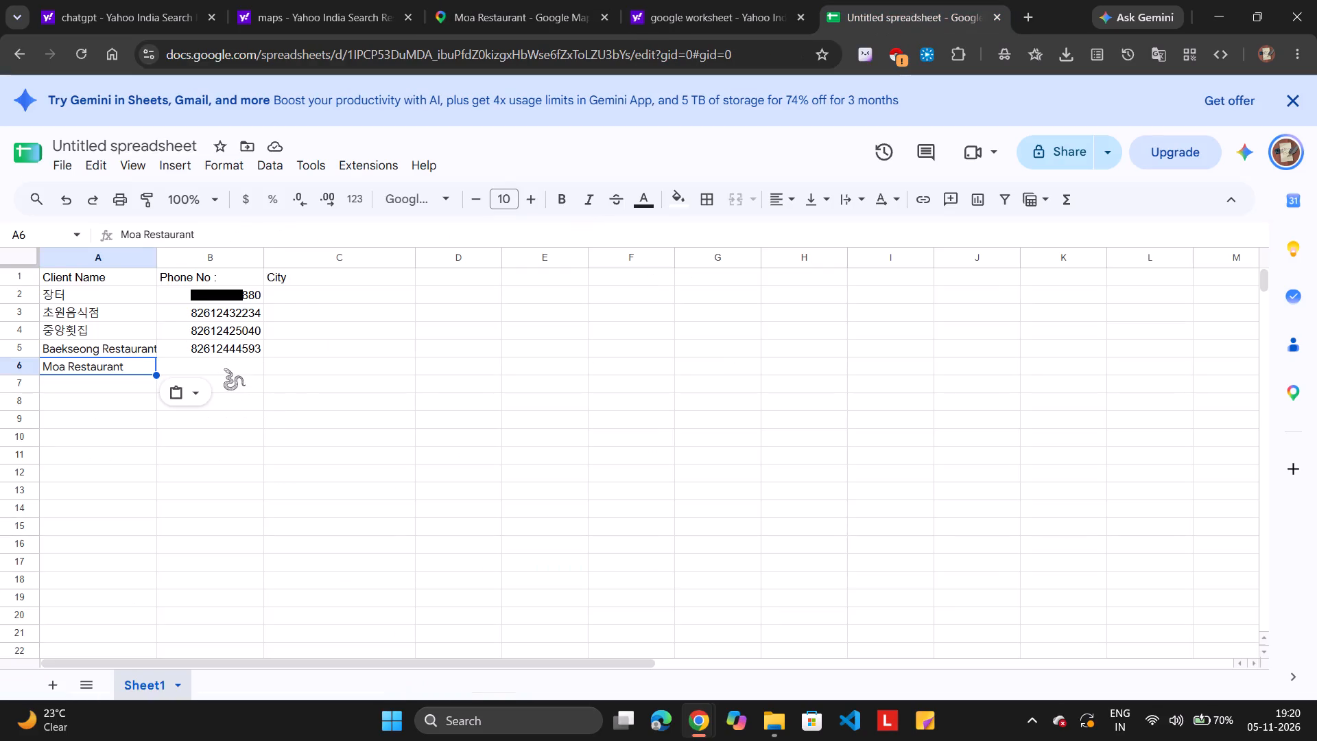
{"action": "left_click", "coordinate": [224, 368]}
{"action": "key", "text": "ctrl+v"}
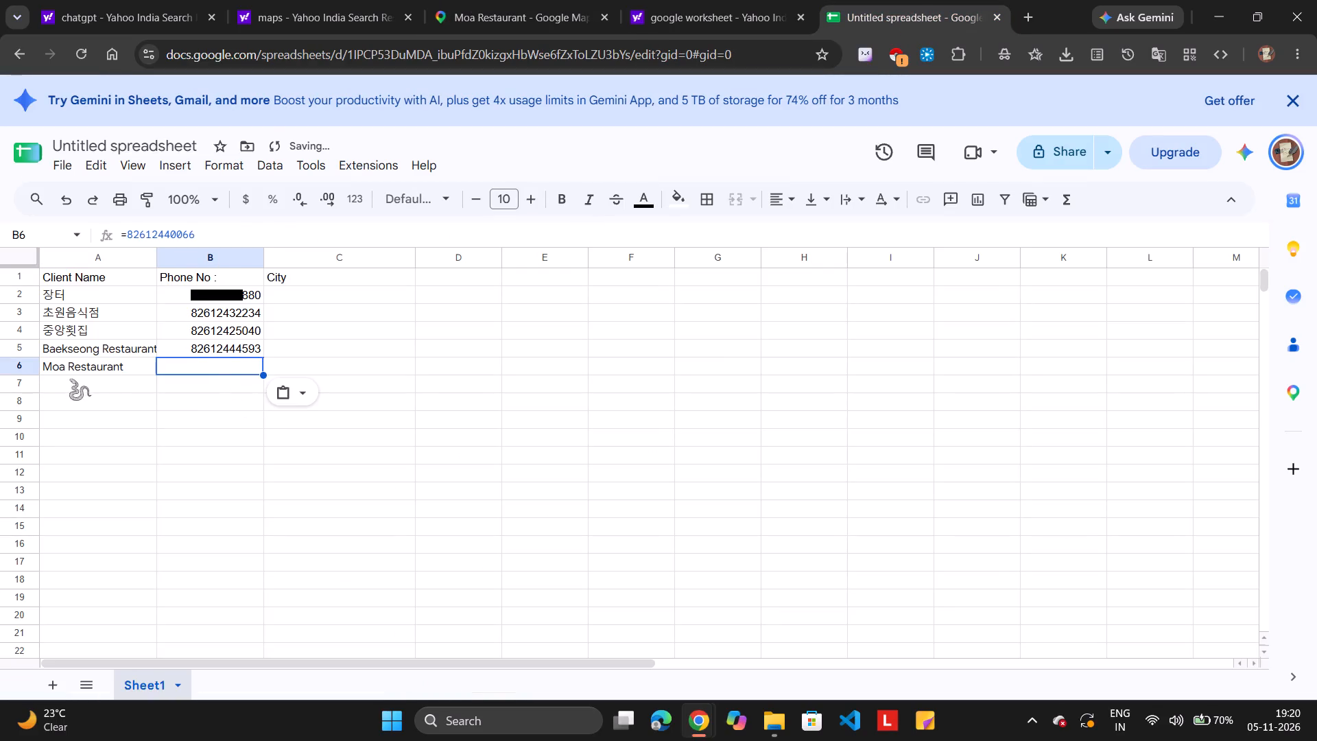
Open the CLB Bakery listing in Google Maps and copy its name into cell A7 under Client Name.
{"action": "left_click", "coordinate": [60, 380]}
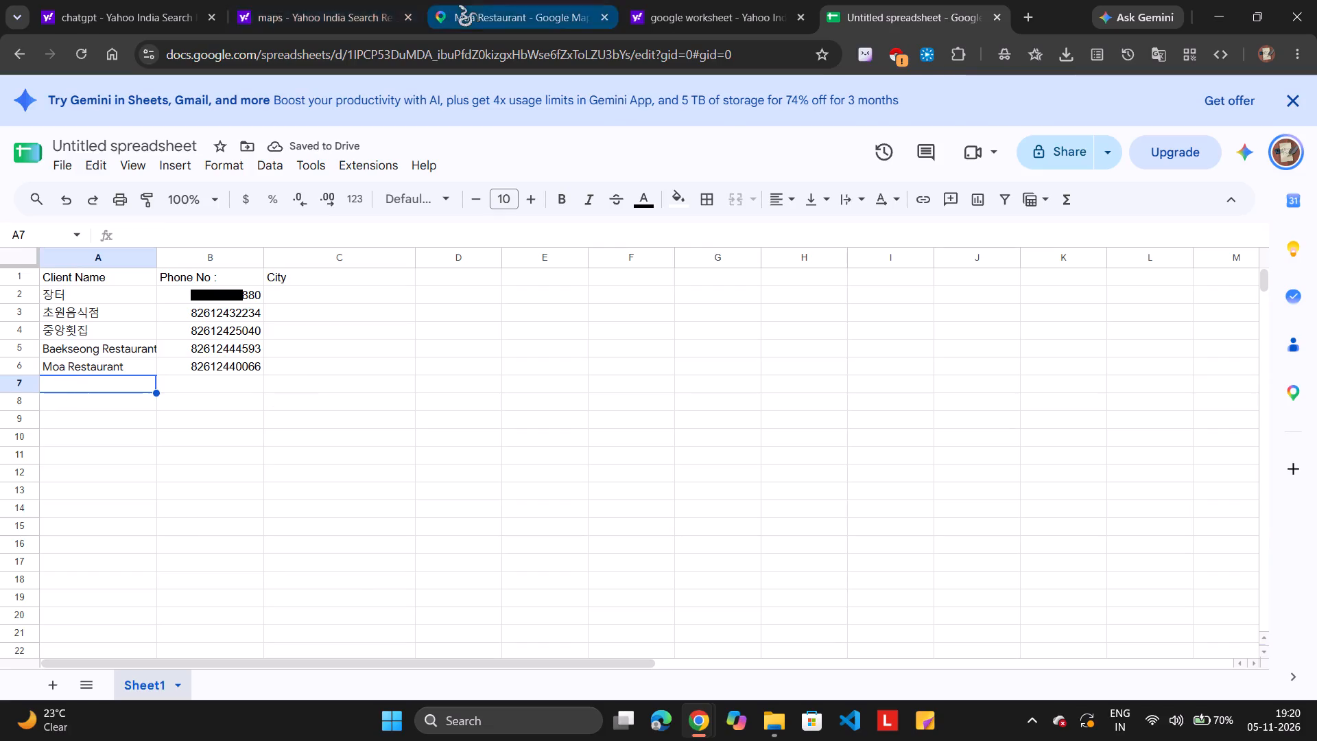
{"action": "left_click", "coordinate": [459, 5]}
{"action": "left_click", "coordinate": [822, 335]}
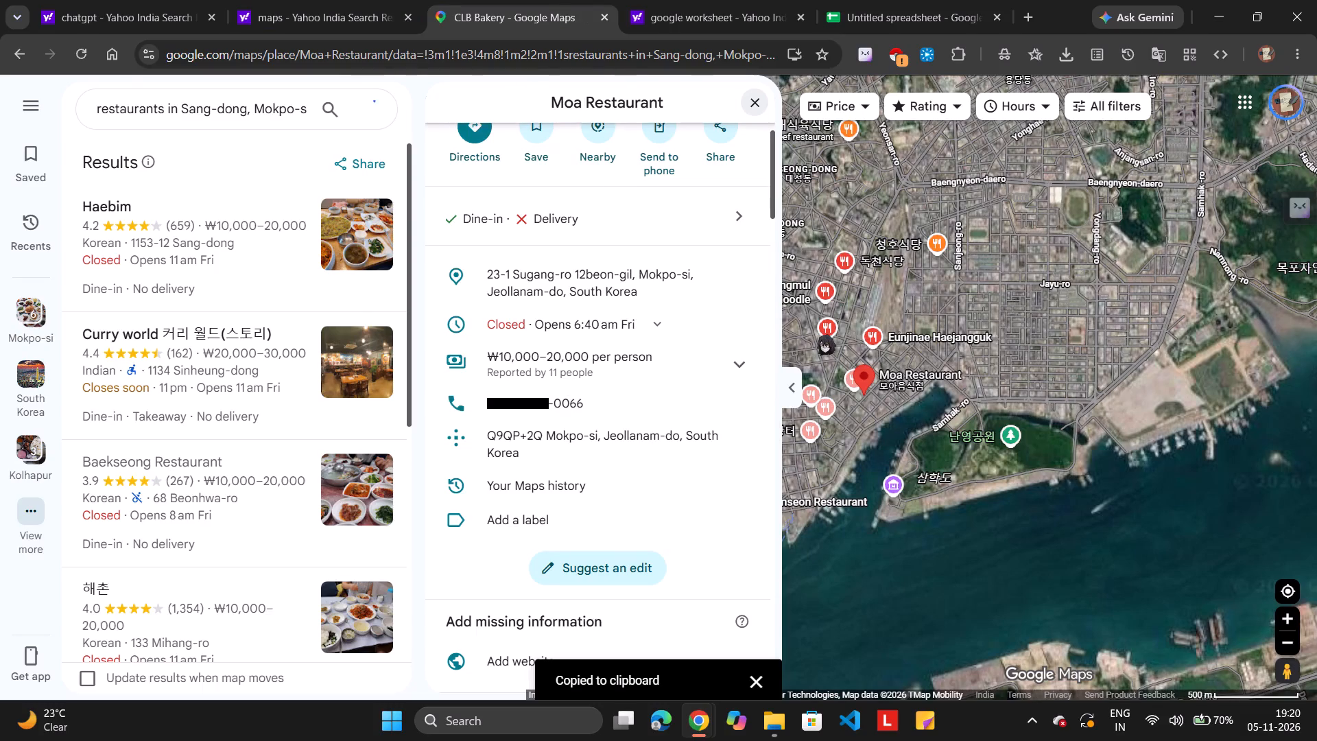
{"action": "left_click_drag", "start_coordinate": [443, 303], "coordinate": [600, 321]}
{"action": "key", "text": "ctrl+c"}
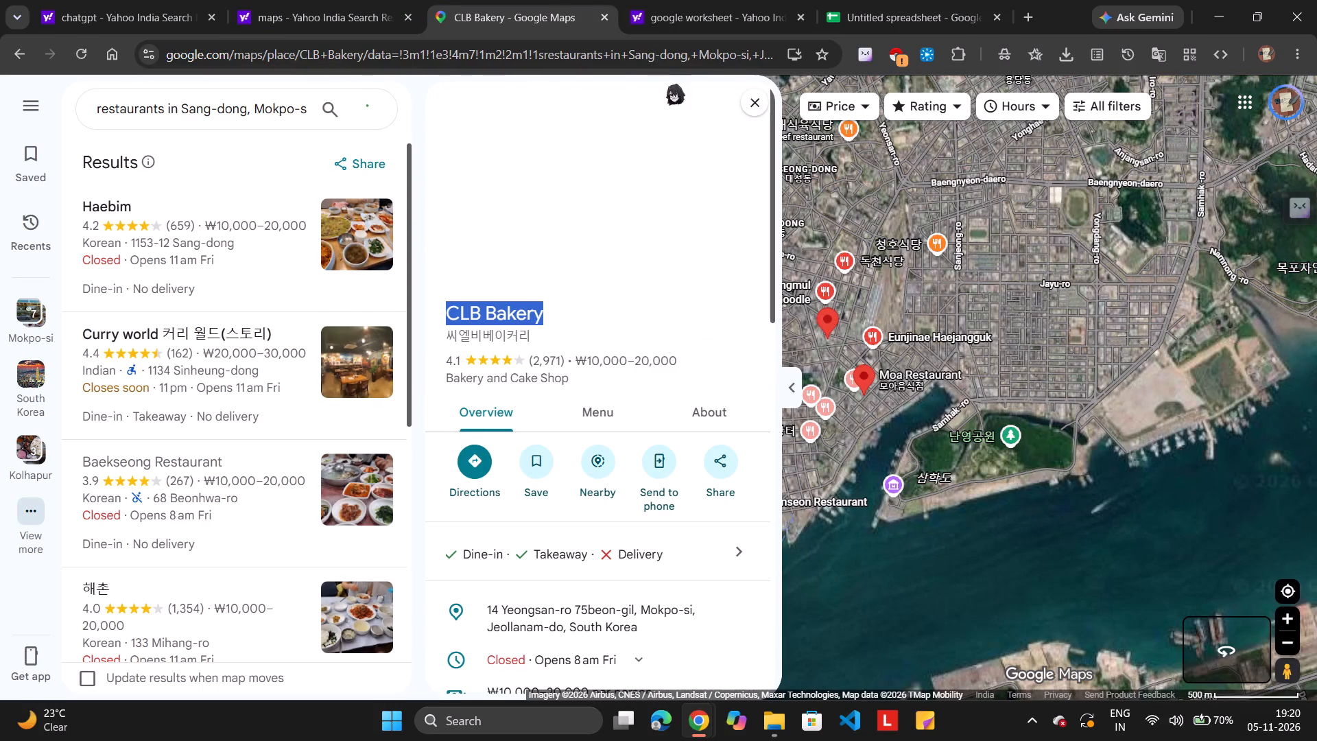
{"action": "left_click", "coordinate": [850, 1]}
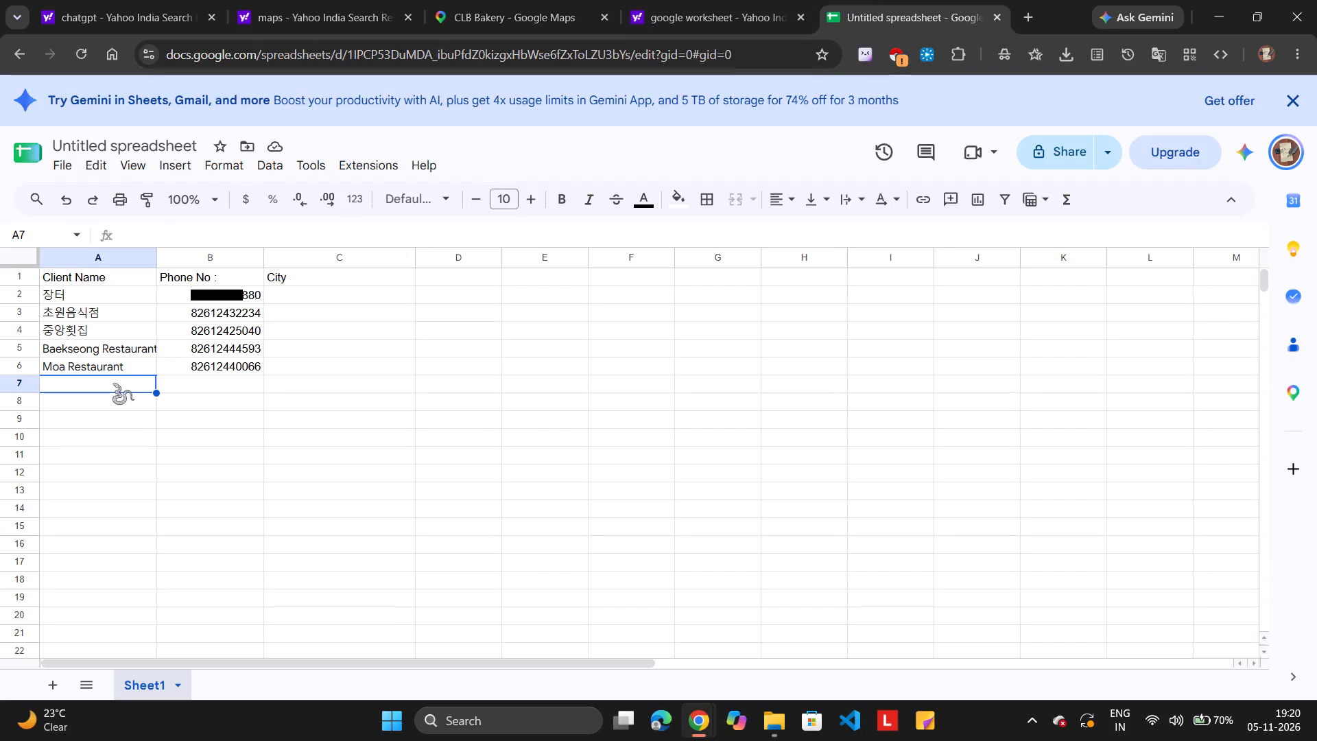
{"action": "left_click", "coordinate": [113, 383]}
{"action": "key", "text": "ctrl+v"}
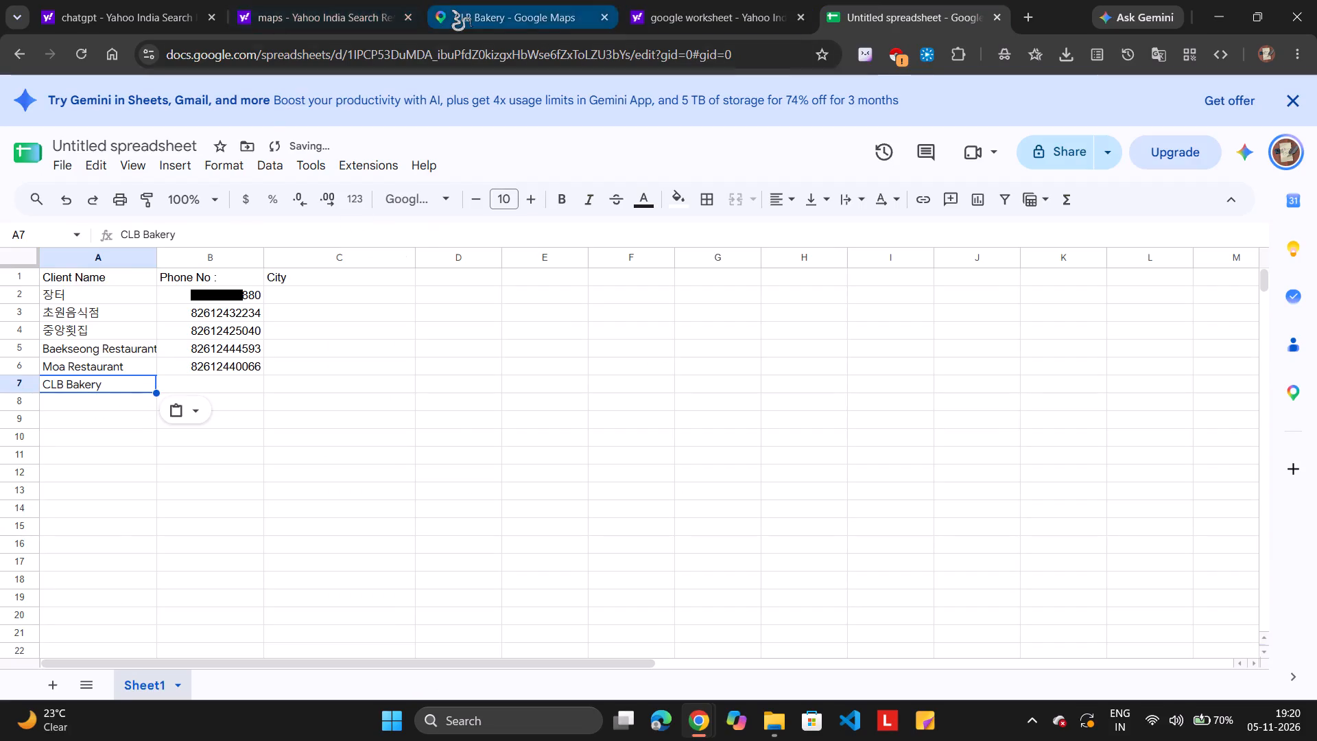
Copy the phone number from the CLB Bakery listing in Google Maps into cell B7 under Phone No.
{"action": "left_click", "coordinate": [452, 10]}
{"action": "scroll", "coordinate": [626, 516], "scroll_direction": "down", "scroll_amount": 3}
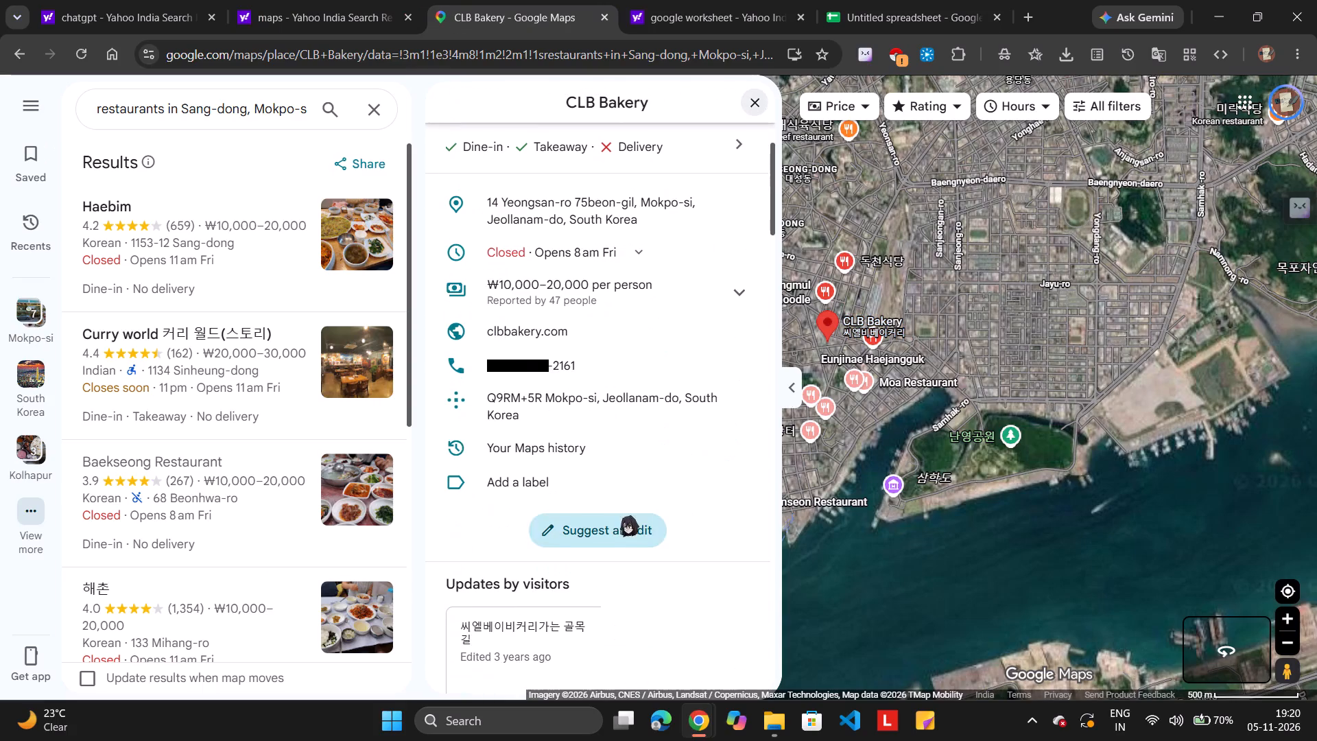
{"action": "left_click", "coordinate": [712, 364]}
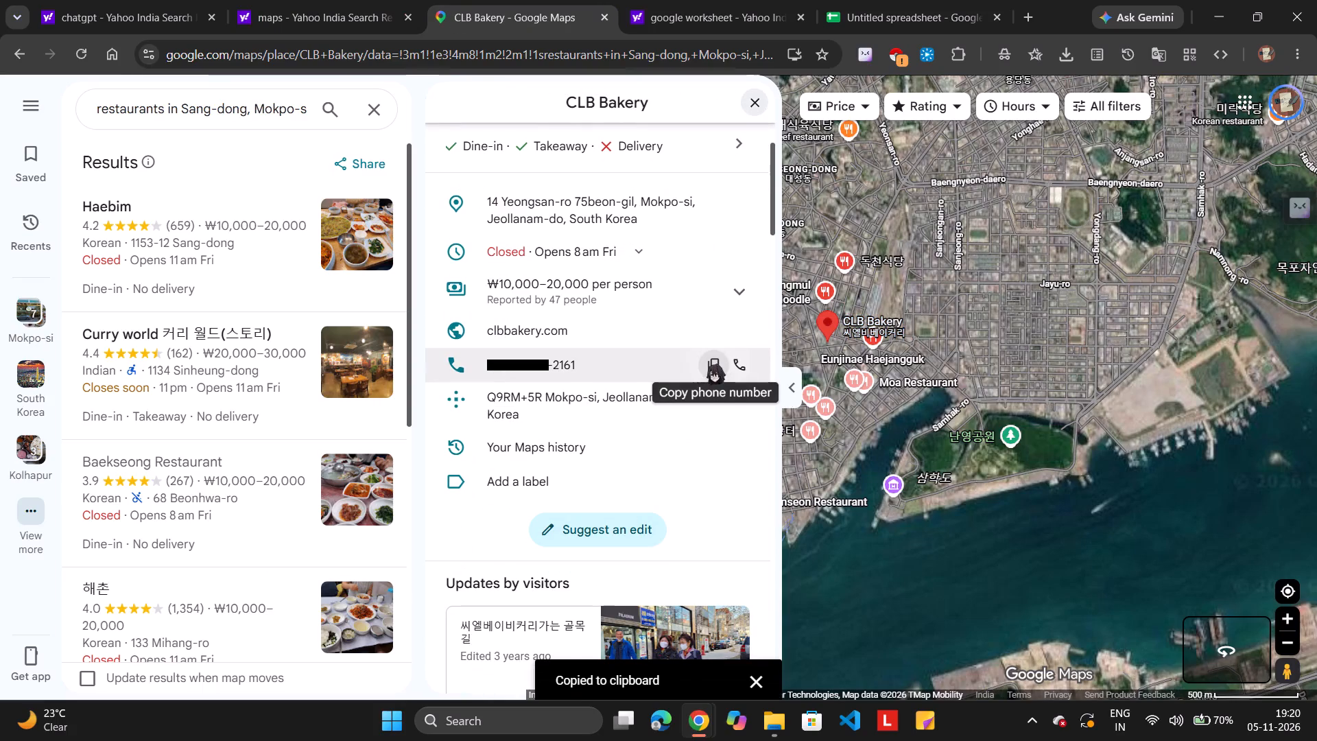
{"action": "left_click", "coordinate": [831, 8]}
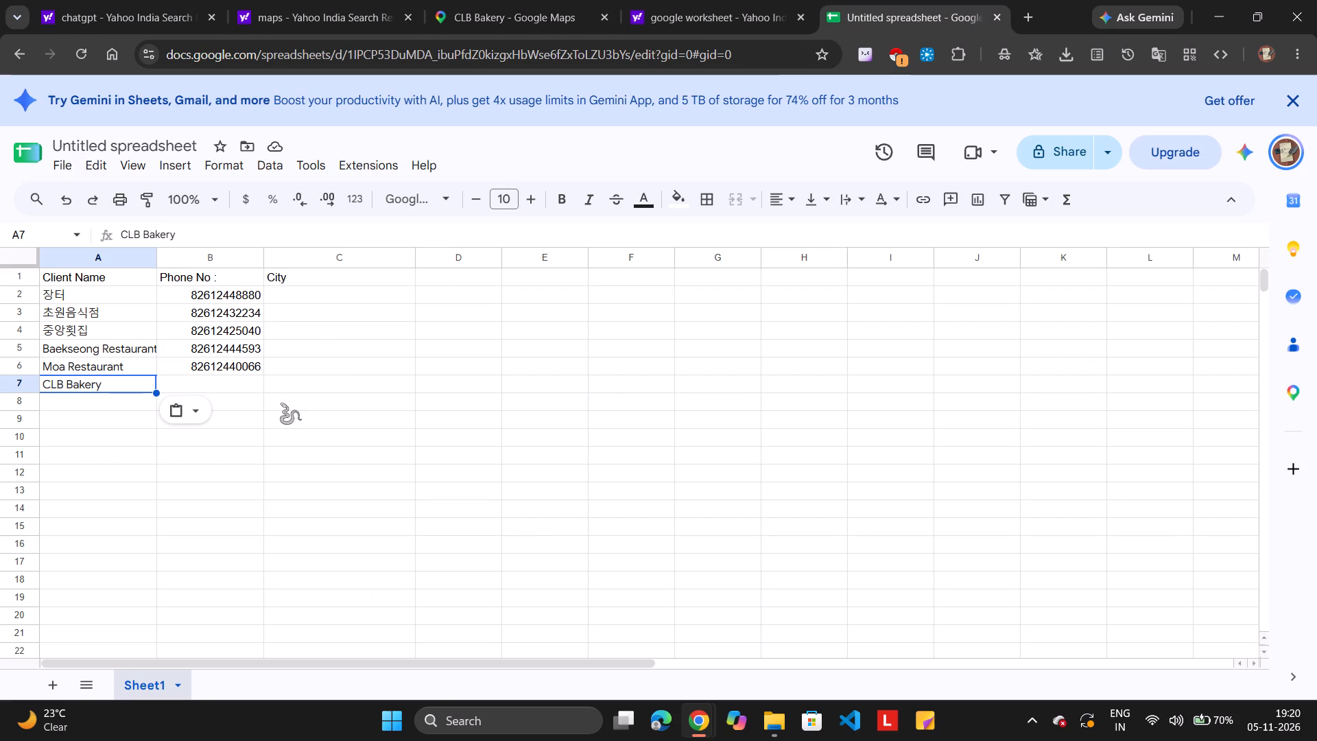
{"action": "left_click", "coordinate": [221, 391]}
{"action": "key", "text": "ctrl+v"}
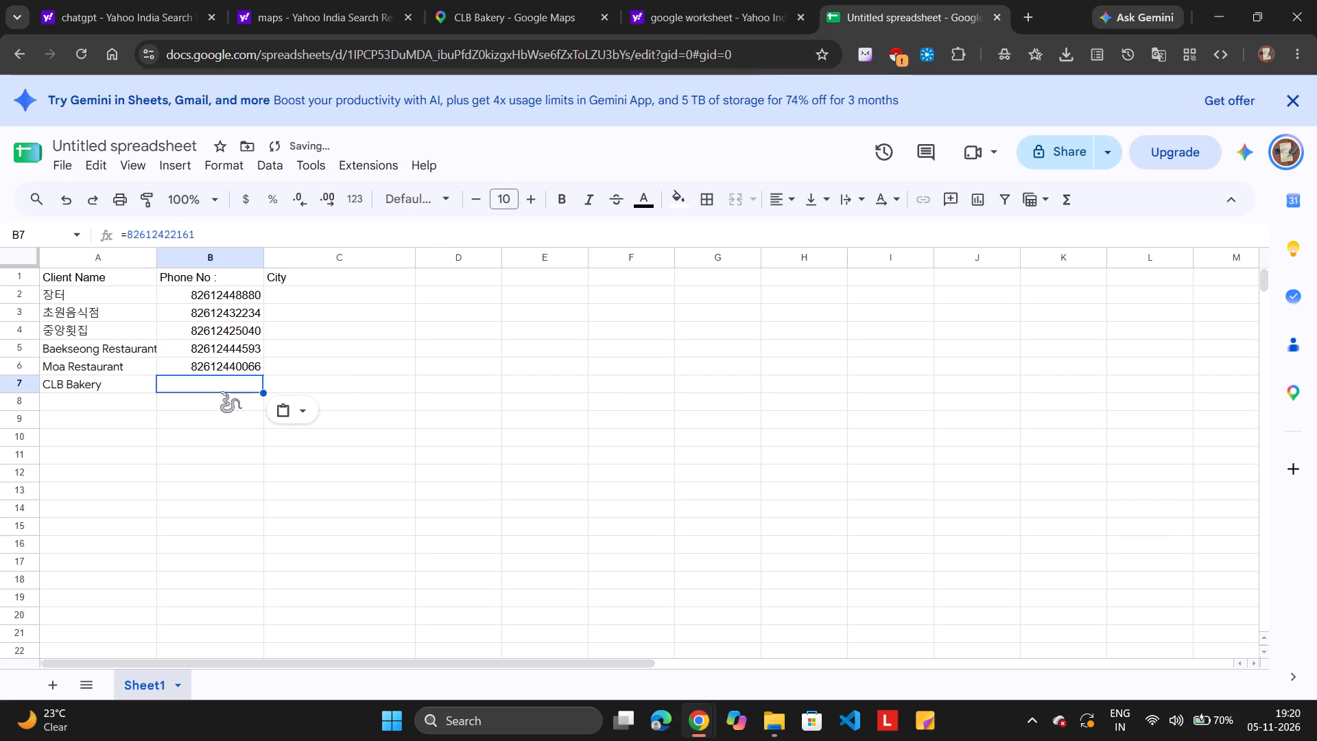
Open the Eunjinae Haejangguk listing in Google Maps and copy its name into cell A8 under Client Name.
{"action": "left_click", "coordinate": [491, 3]}
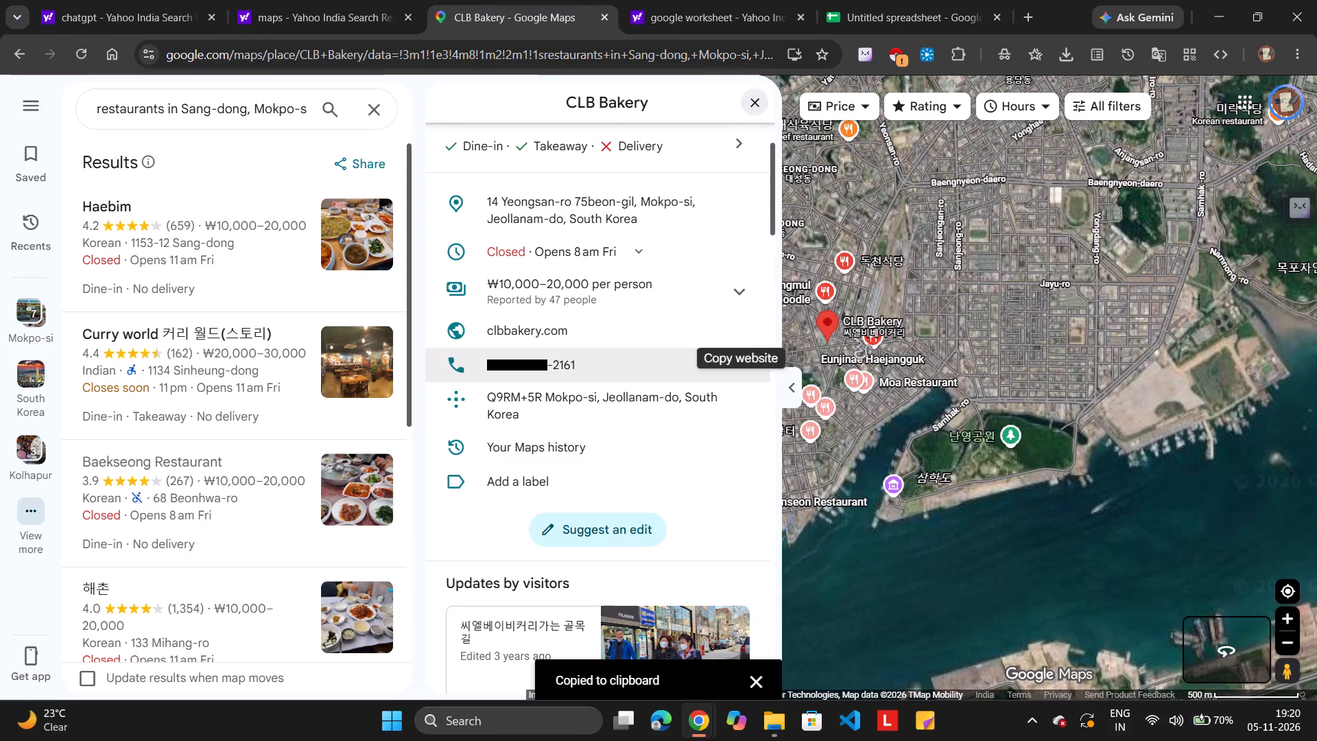
{"action": "left_click", "coordinate": [875, 340]}
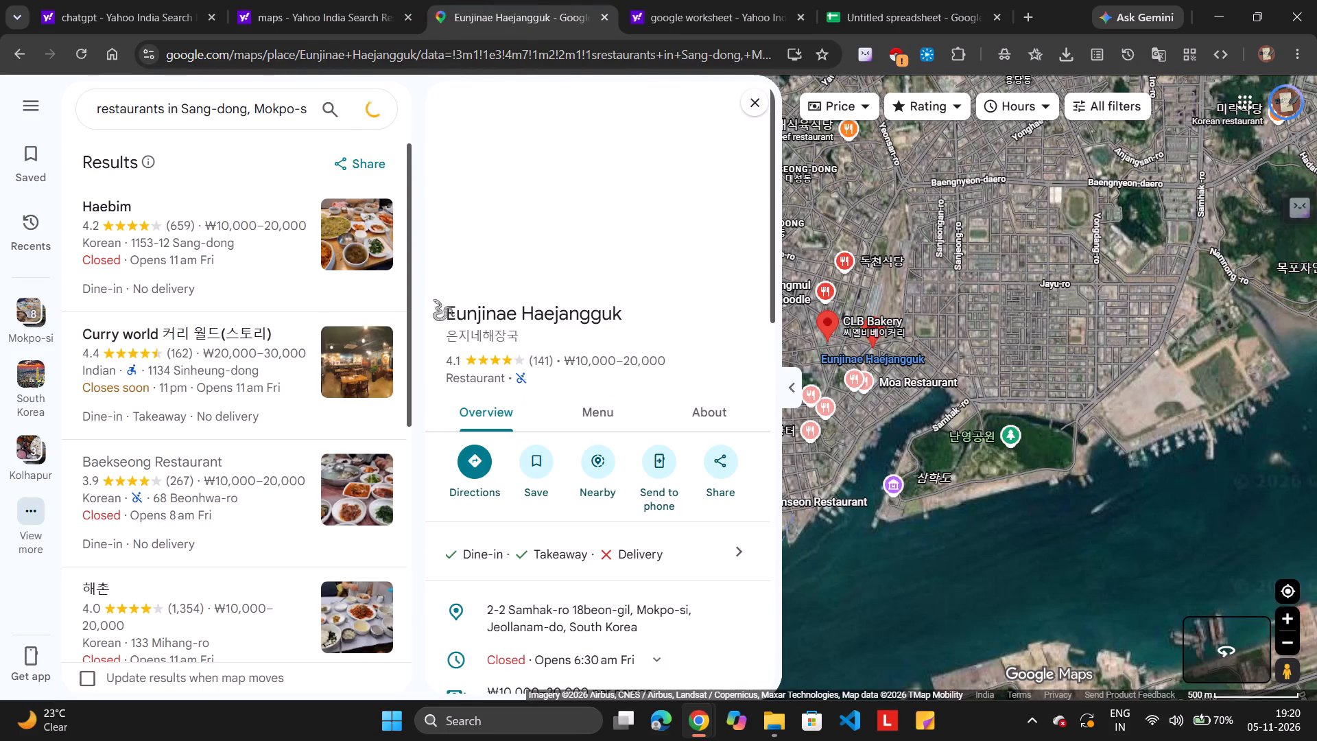
{"action": "left_click_drag", "start_coordinate": [442, 307], "coordinate": [691, 311]}
{"action": "key", "text": "ctrl+c"}
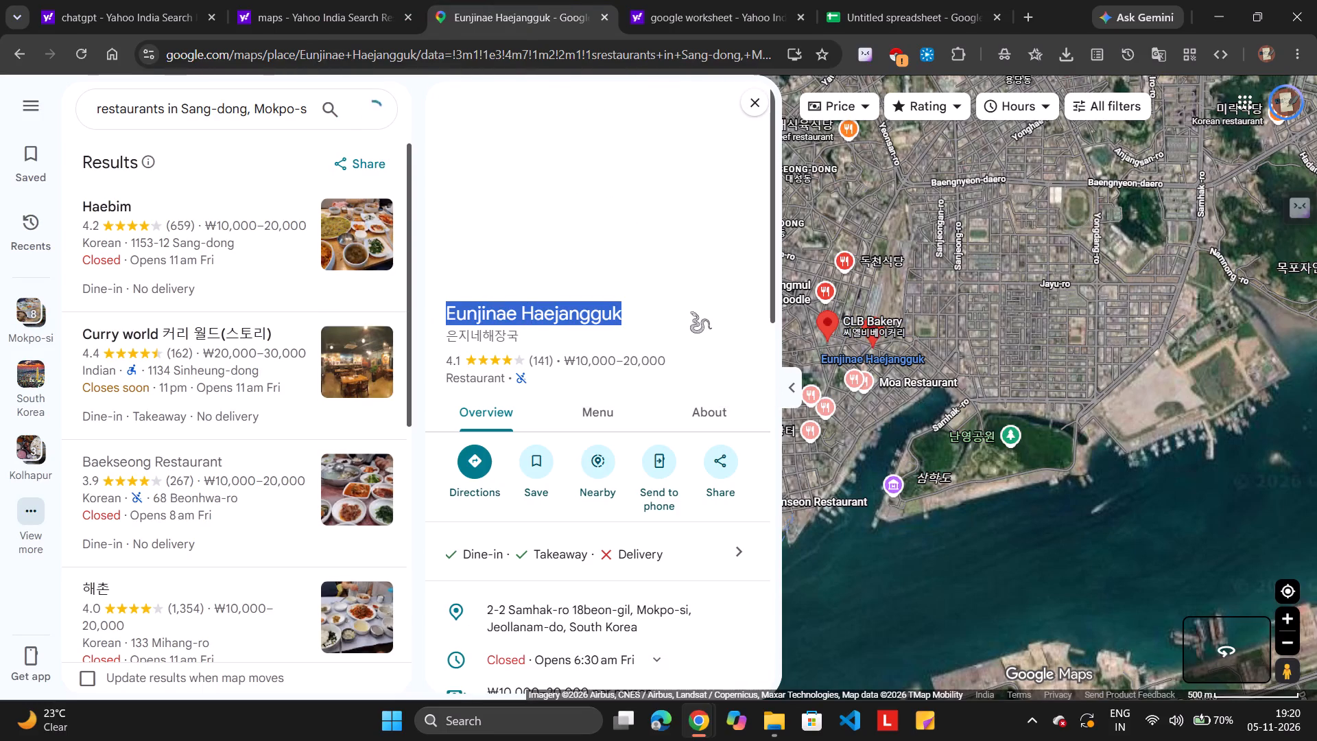
{"action": "left_click", "coordinate": [843, 0]}
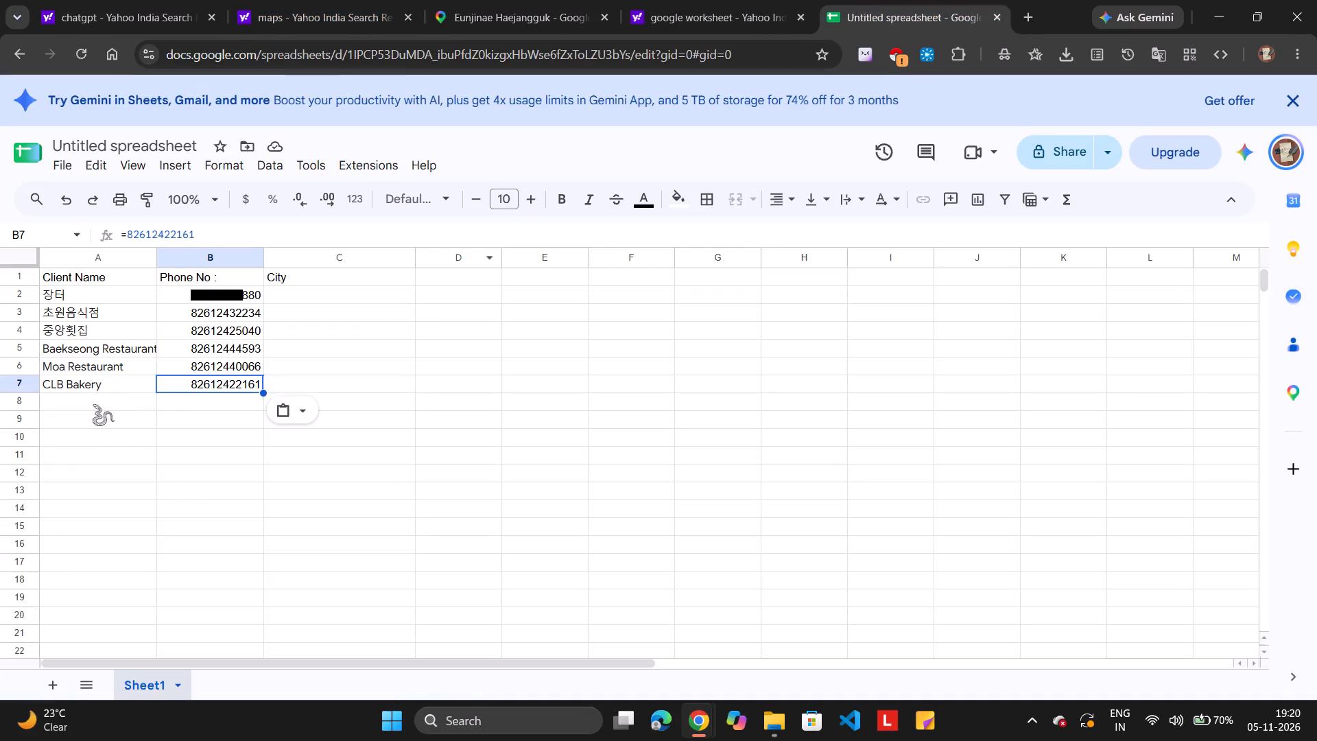
{"action": "left_click", "coordinate": [93, 404]}
{"action": "key", "text": "ctrl+v"}
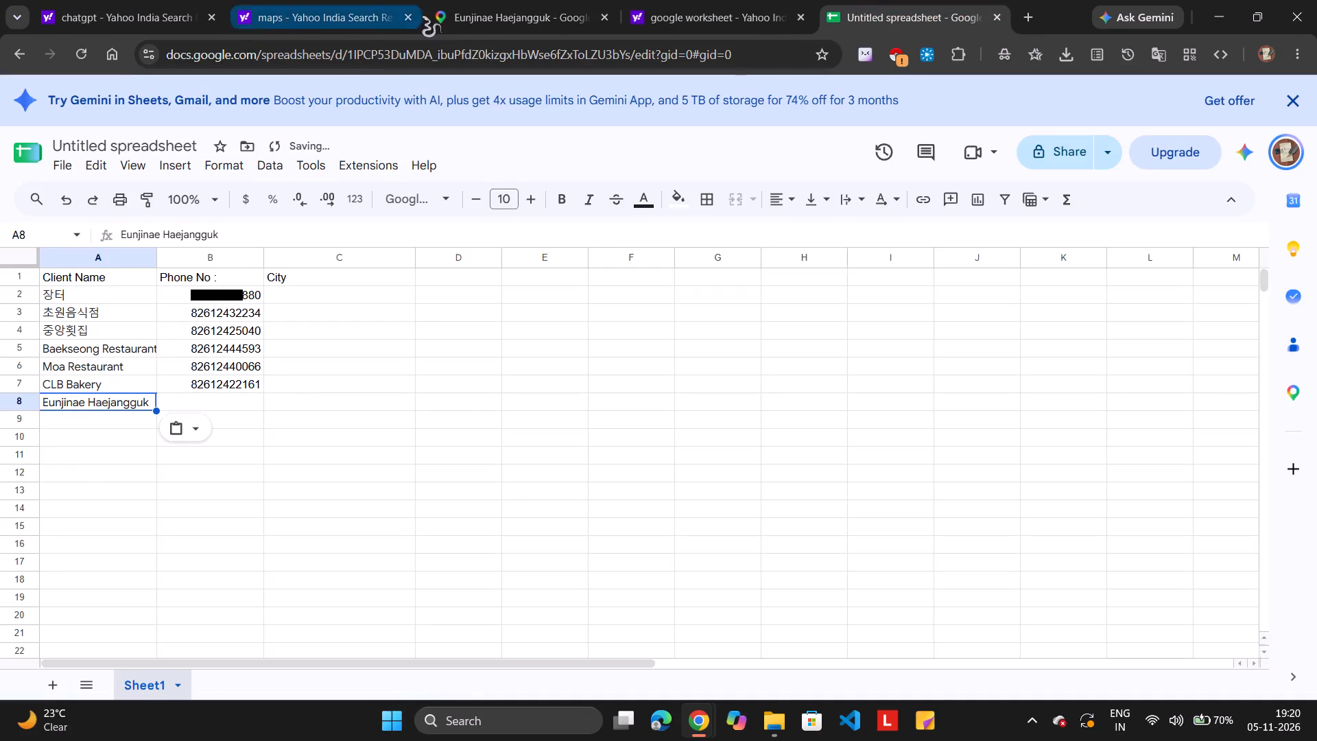
Copy the phone number from the Eunjinae Haejangguk listing in Google Maps into cell B8 under Phone No.
{"action": "left_click", "coordinate": [488, 31]}
{"action": "scroll", "coordinate": [540, 362], "scroll_direction": "down", "scroll_amount": 2}
{"action": "left_click", "coordinate": [706, 408]}
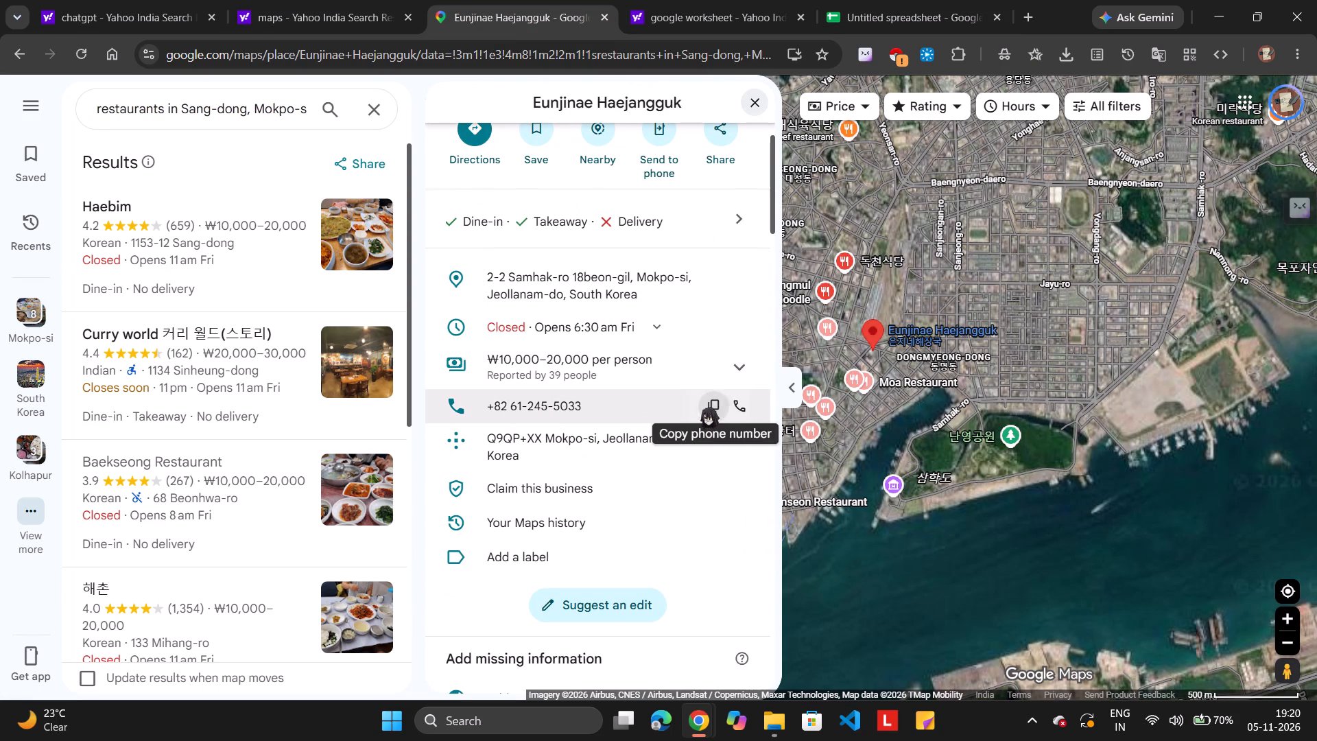
{"action": "left_click", "coordinate": [899, 8]}
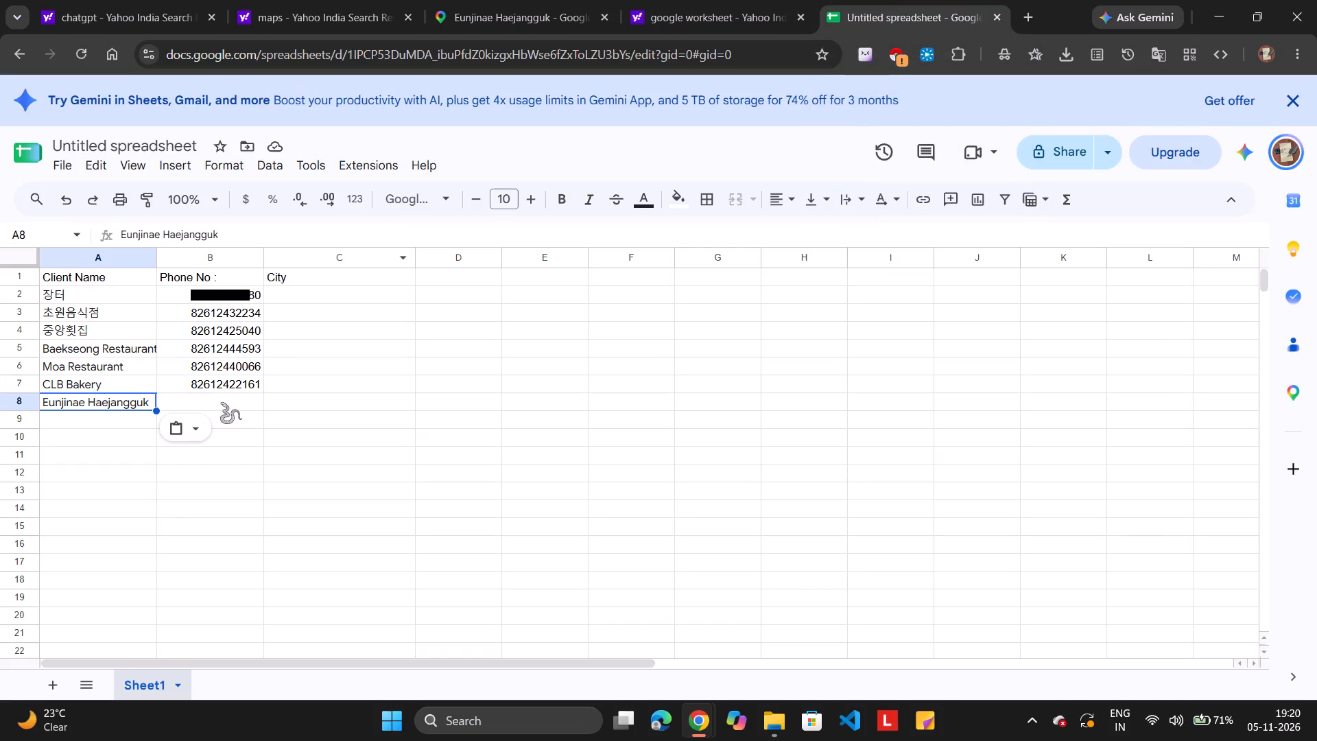
{"action": "left_click", "coordinate": [221, 402]}
{"action": "key", "text": "ctrl+v"}
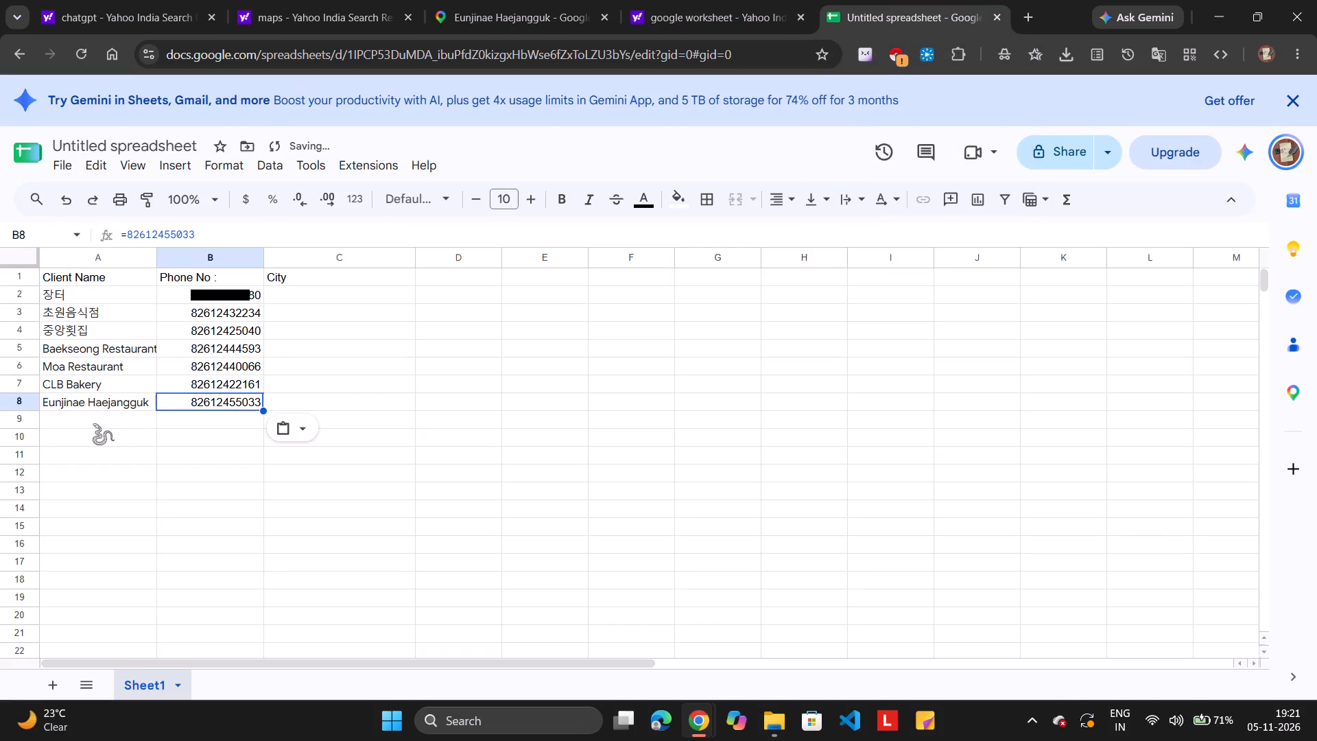
Open the Yudal Kongmul Bean Noodle listing in Google Maps and copy its name into cell A9 under Client Name.
{"action": "left_click", "coordinate": [93, 423]}
{"action": "left_click", "coordinate": [519, 0]}
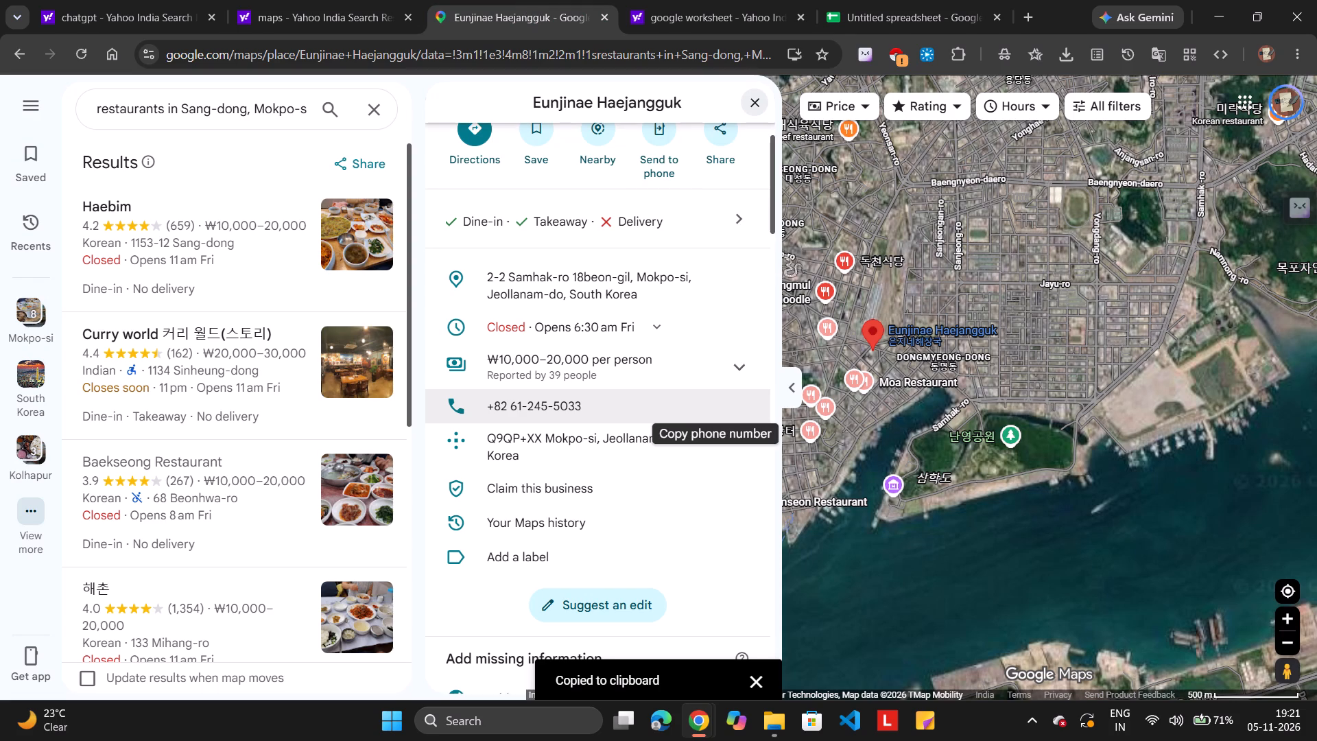
{"action": "left_click", "coordinate": [823, 284]}
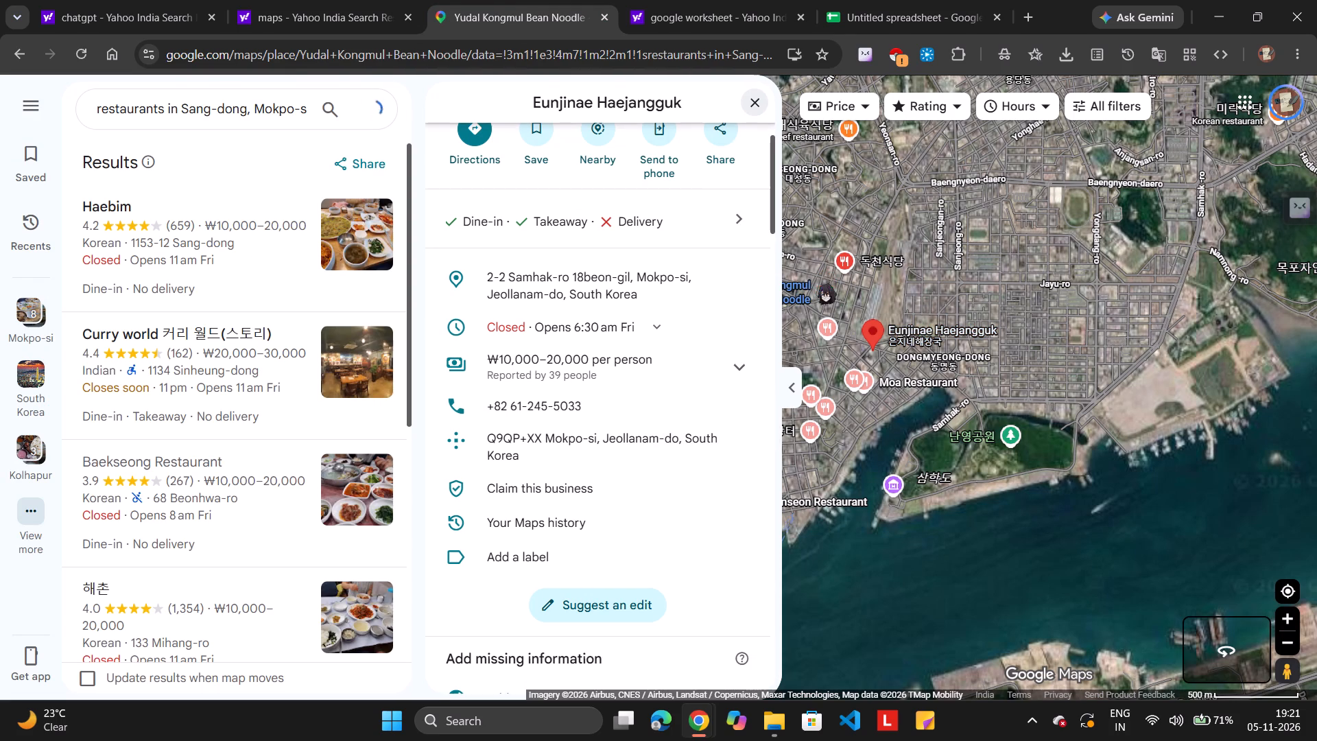
{"action": "left_click_drag", "start_coordinate": [442, 305], "coordinate": [707, 318]}
{"action": "key", "text": "ctrl+c"}
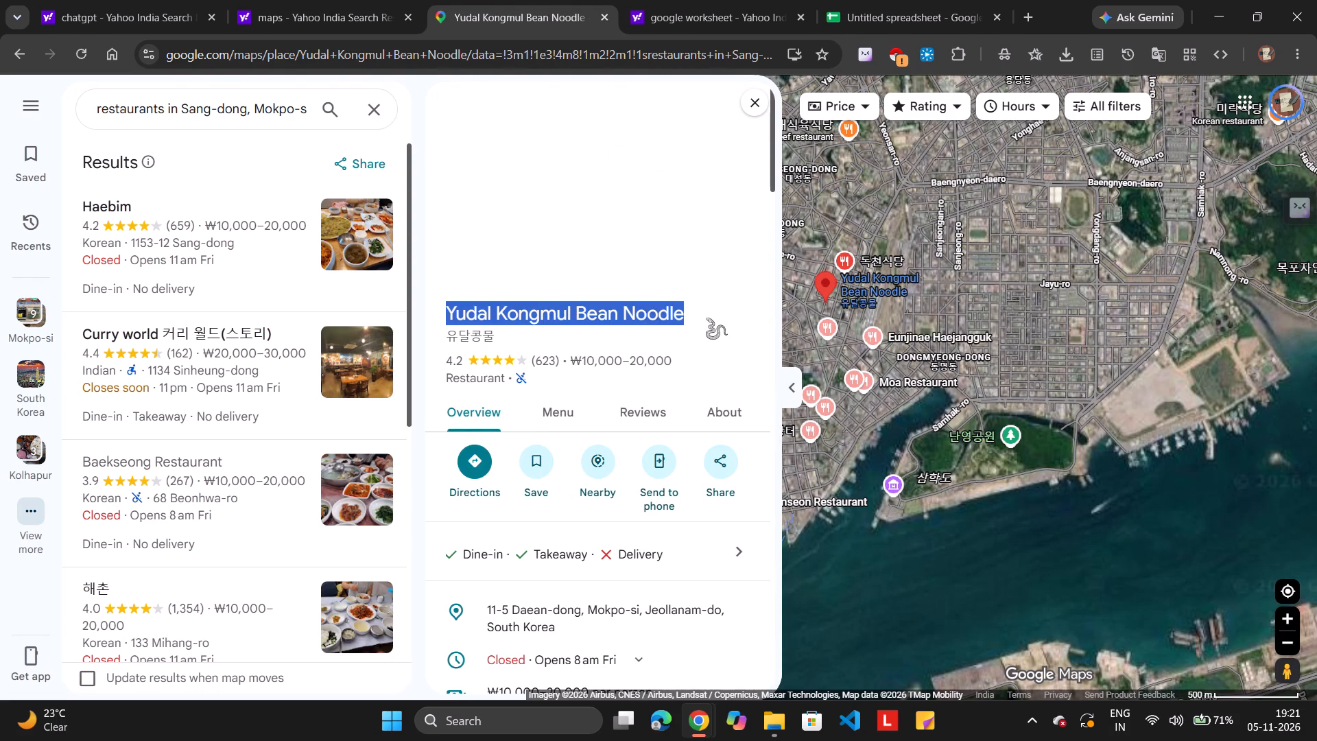
{"action": "left_click", "coordinate": [850, 0]}
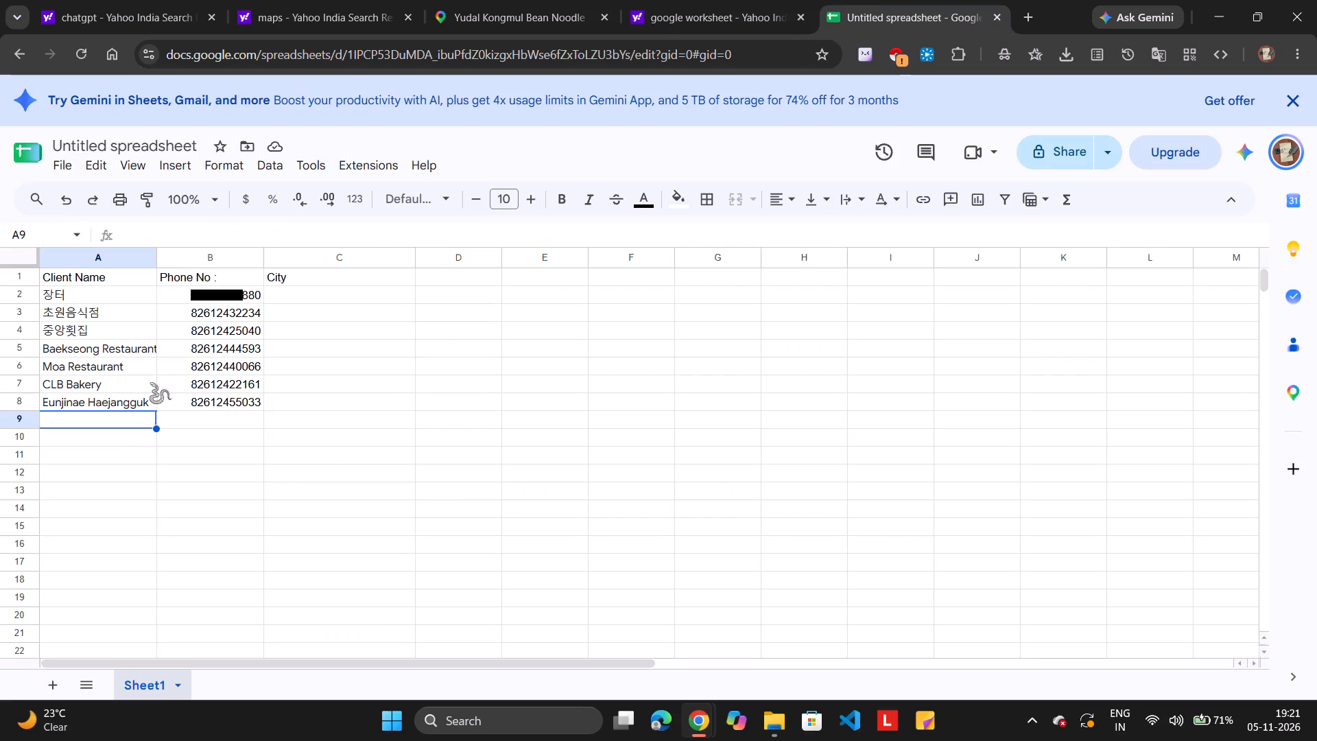
{"action": "left_click", "coordinate": [104, 424]}
{"action": "key", "text": "ctrl+v"}
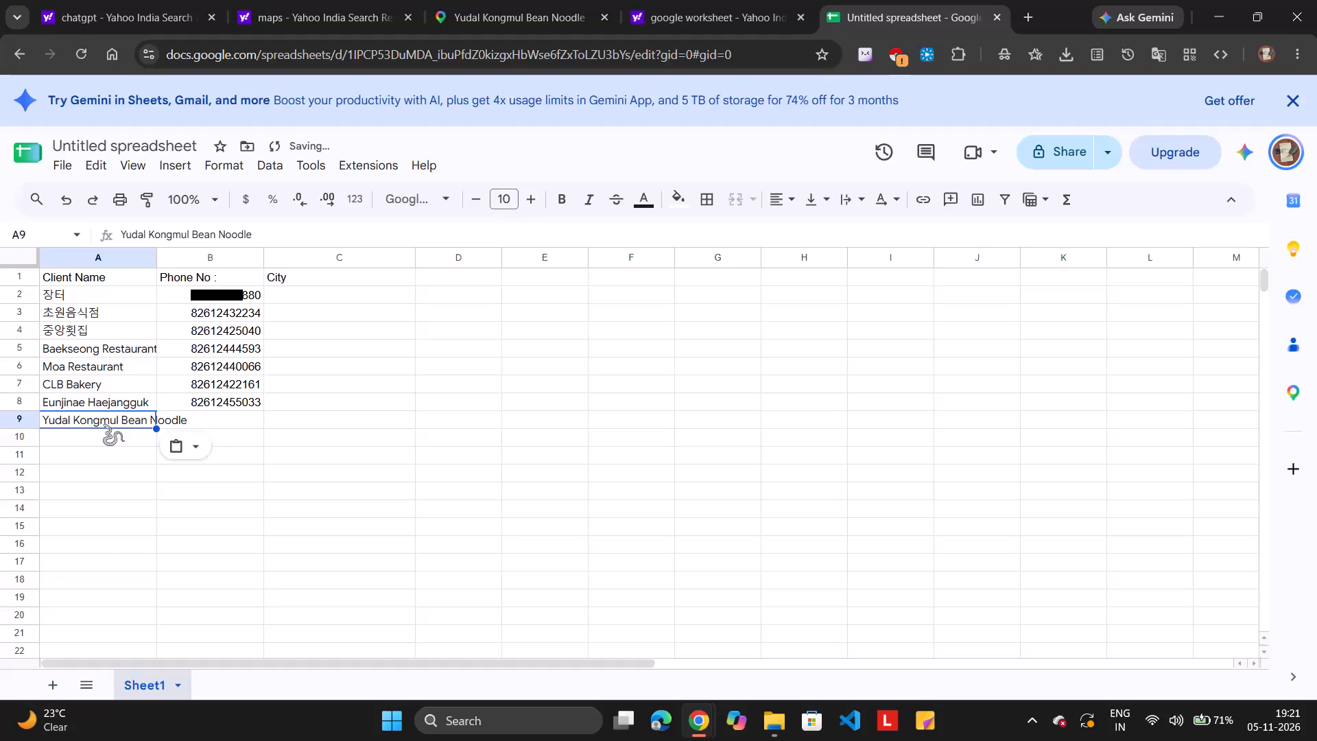
Copy the phone number from the Yudal Kongmul Bean Noodle listing in Google Maps into cell B9 under Phone No.
{"action": "left_click", "coordinate": [244, 414]}
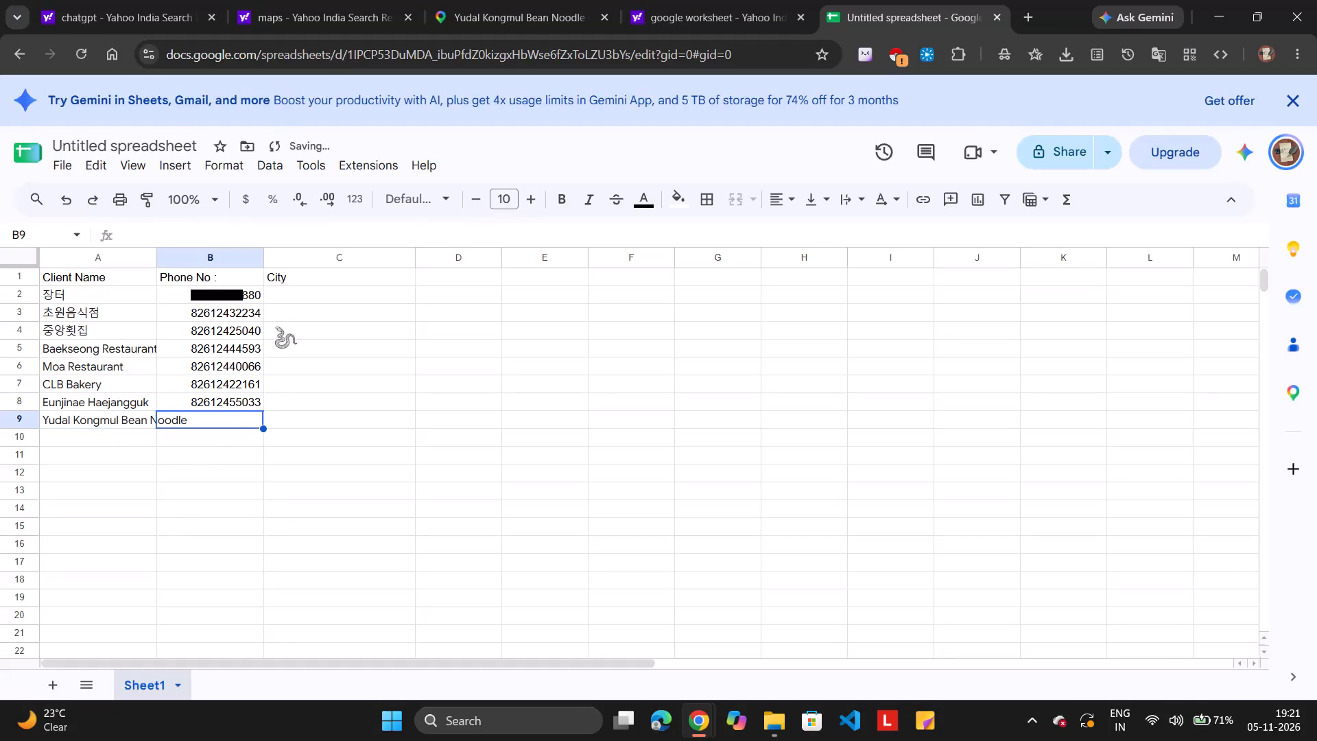
{"action": "left_click", "coordinate": [448, 2]}
{"action": "scroll", "coordinate": [571, 585], "scroll_direction": "down", "scroll_amount": 2}
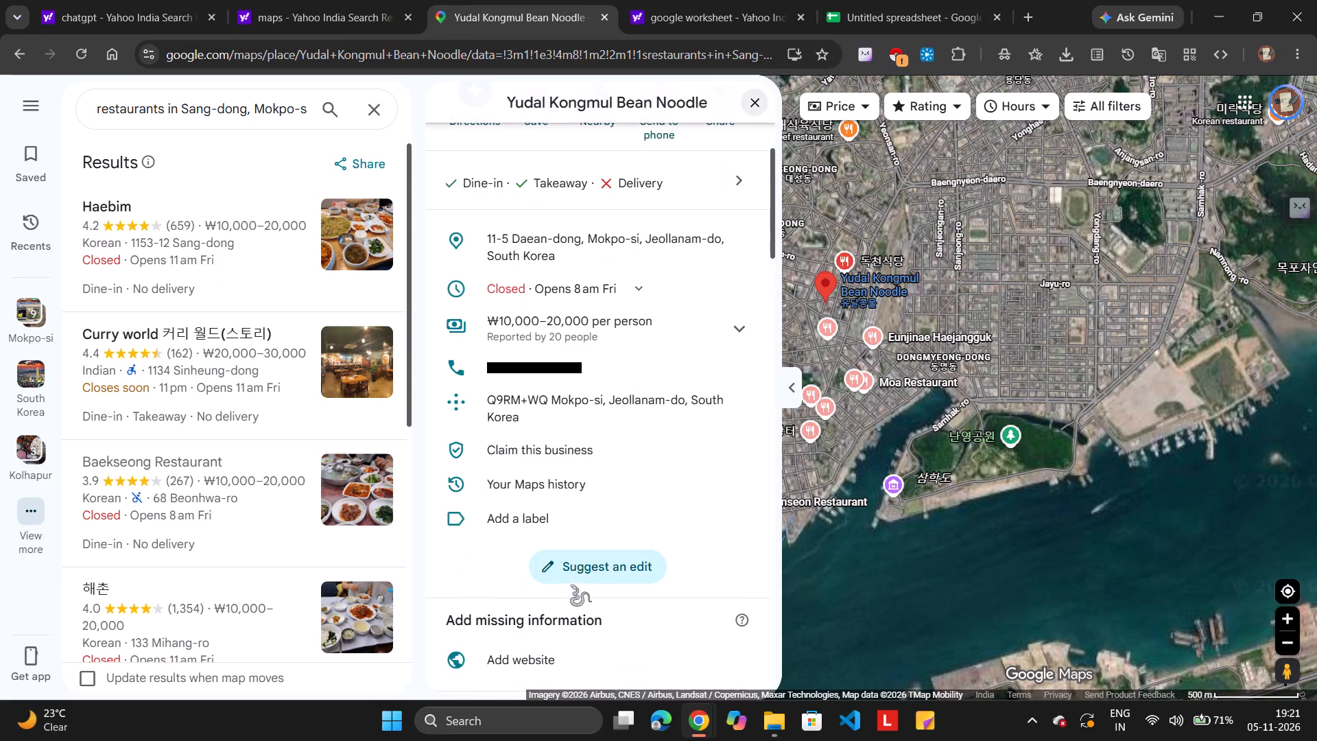
{"action": "scroll", "coordinate": [571, 585], "scroll_direction": "down", "scroll_amount": 1}
{"action": "left_click", "coordinate": [711, 370]}
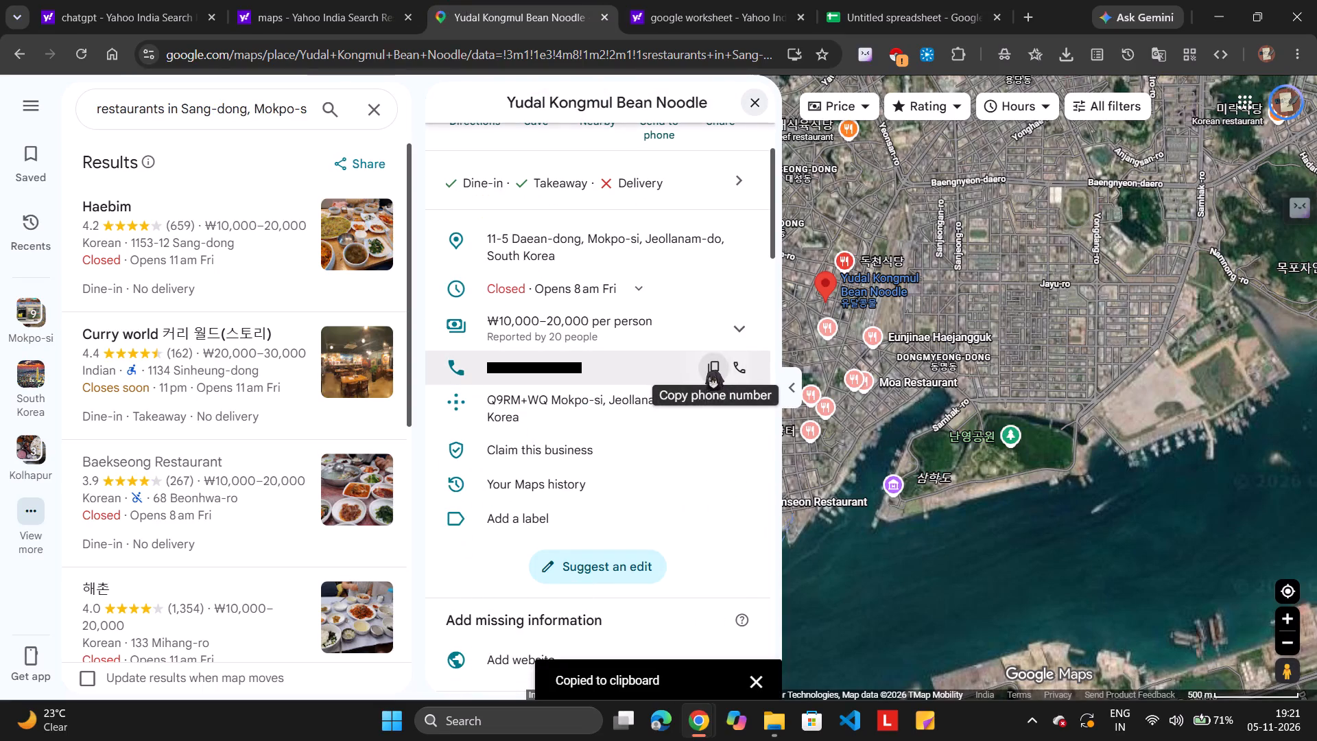
{"action": "left_click", "coordinate": [894, 0]}
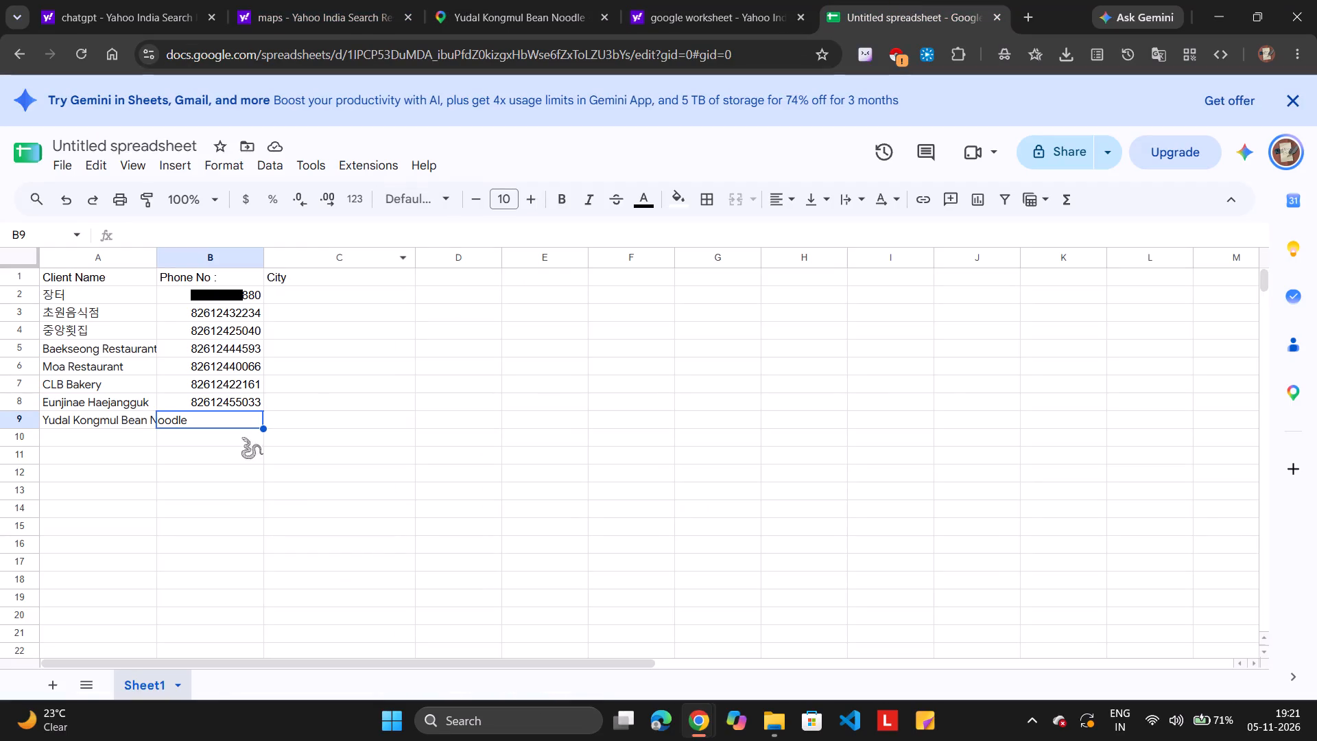
{"action": "left_click", "coordinate": [229, 424]}
{"action": "key", "text": "ctrl+v"}
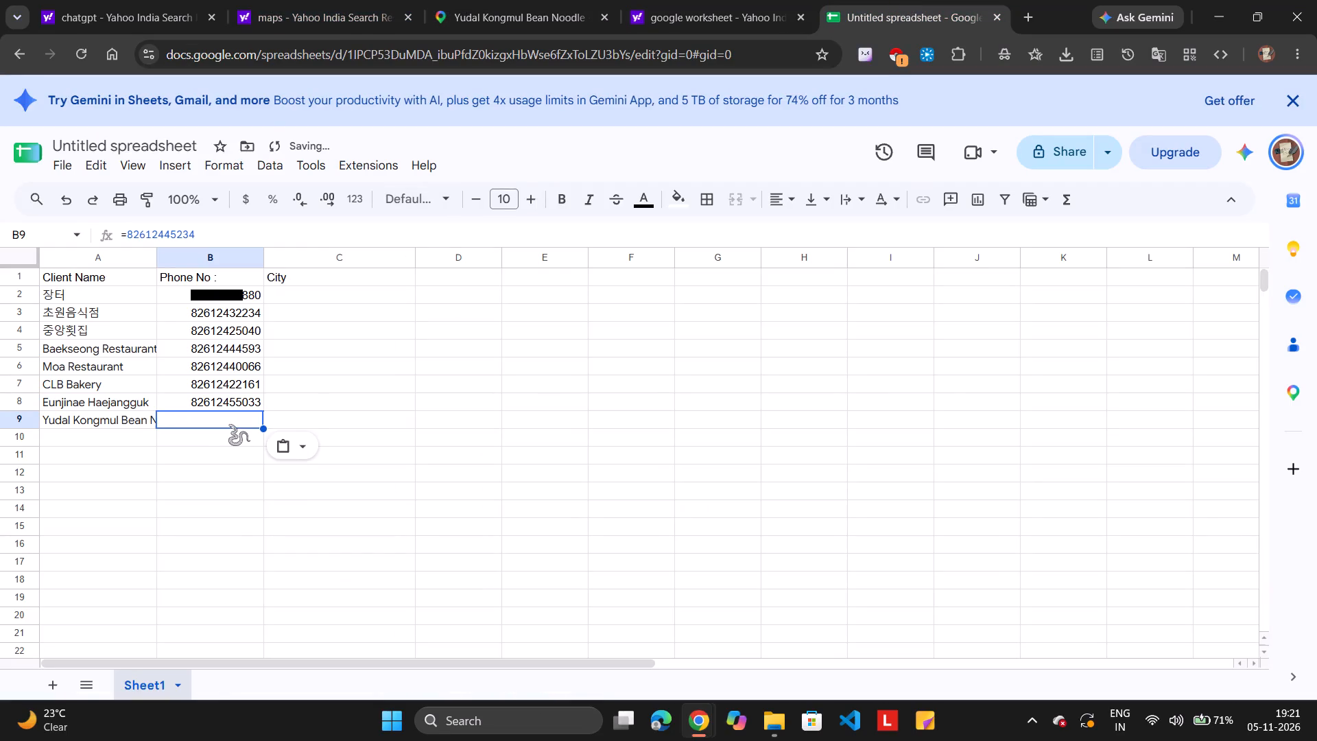
Open the 독천식당 listing in Google Maps and copy its name into cell A10 under Client Name.
{"action": "left_click", "coordinate": [60, 438]}
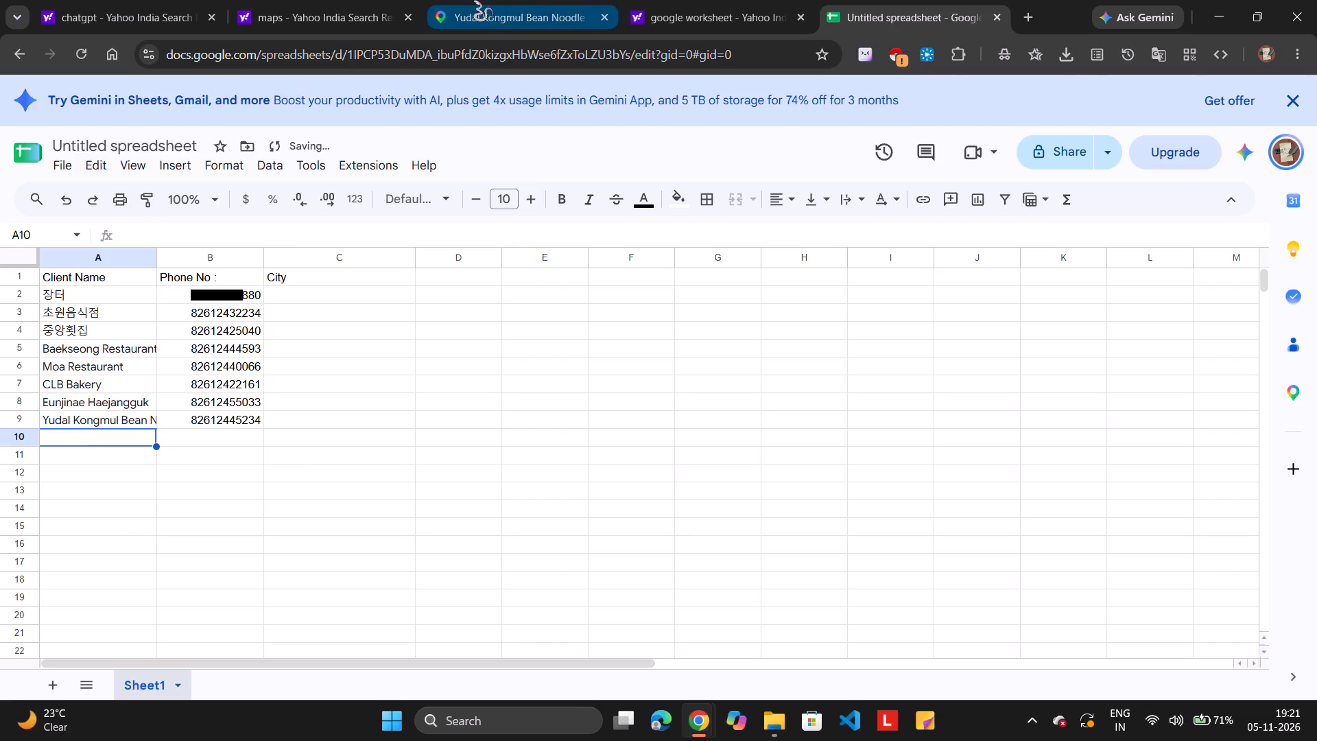
{"action": "left_click", "coordinate": [474, 0]}
{"action": "left_click", "coordinate": [848, 252]}
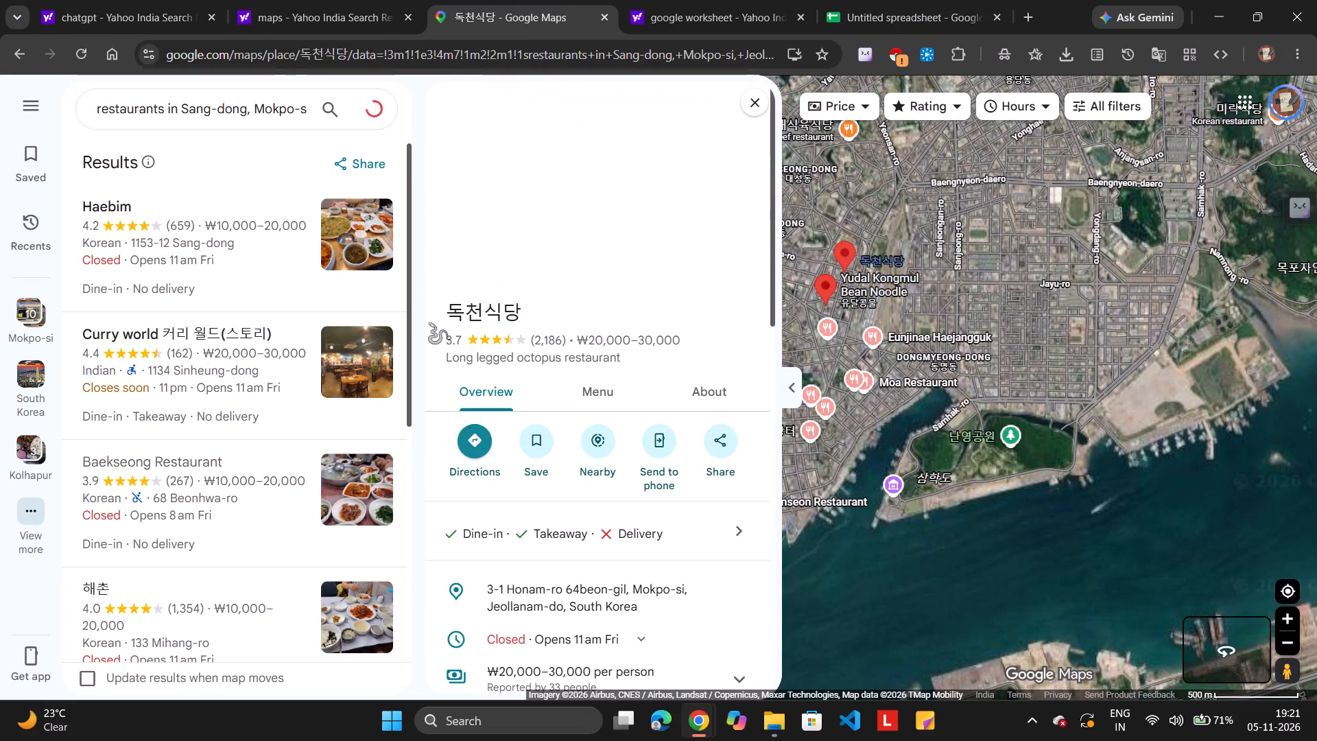
{"action": "left_click_drag", "start_coordinate": [447, 303], "coordinate": [577, 307]}
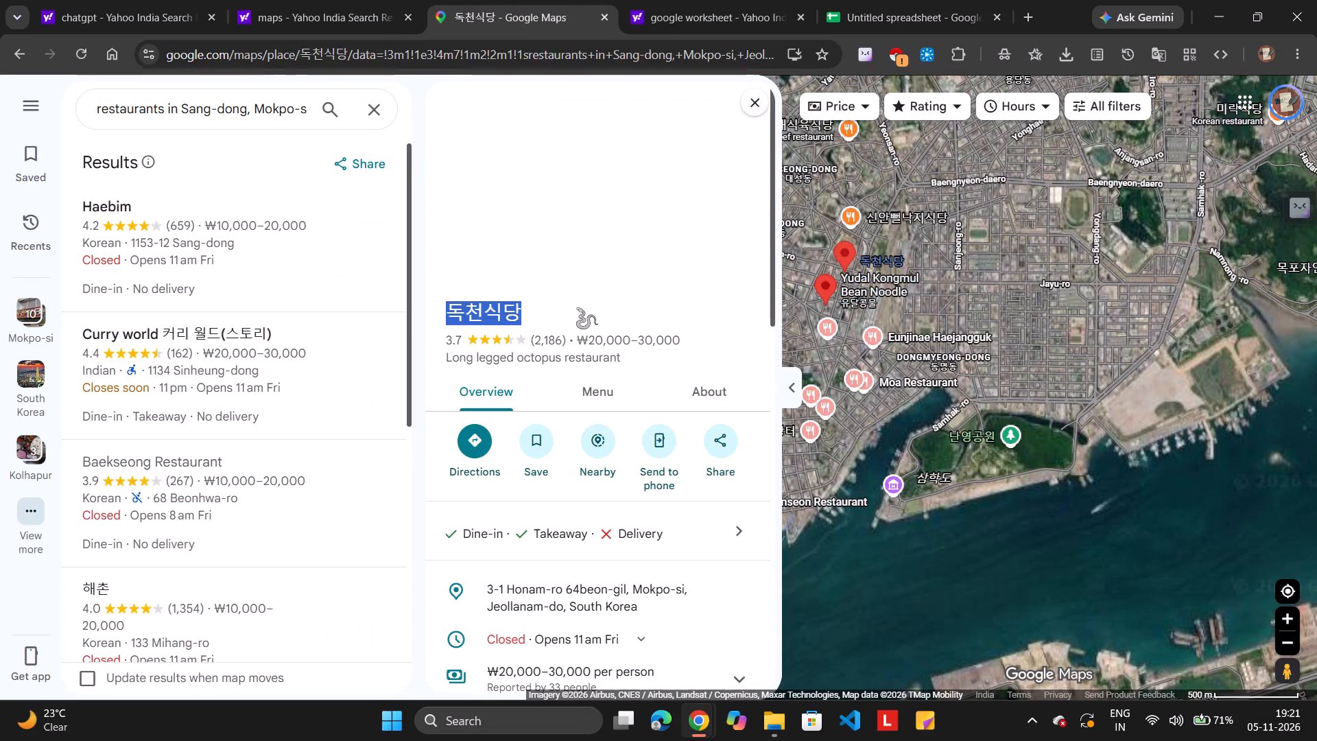
{"action": "key", "text": "ctrl+c"}
{"action": "scroll", "coordinate": [577, 307], "scroll_direction": "down", "scroll_amount": 3}
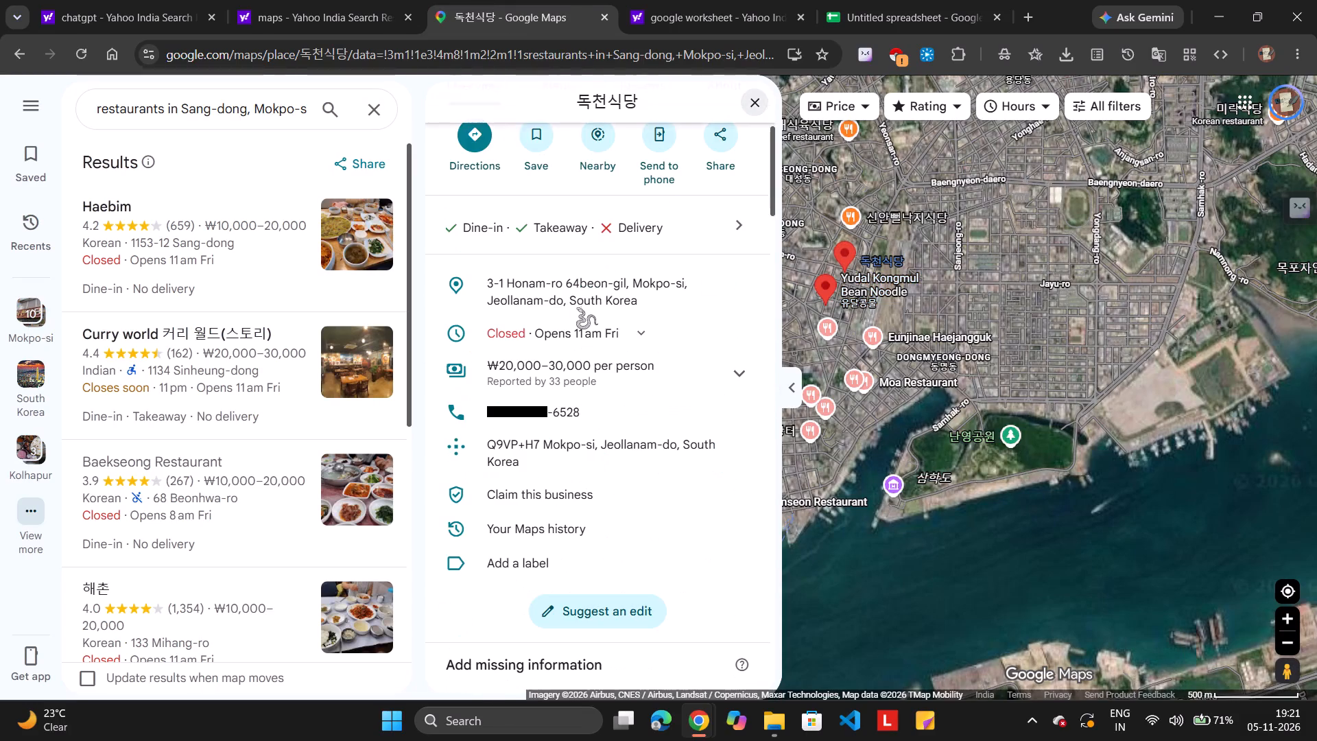
{"action": "scroll", "coordinate": [577, 307], "scroll_direction": "up", "scroll_amount": 3}
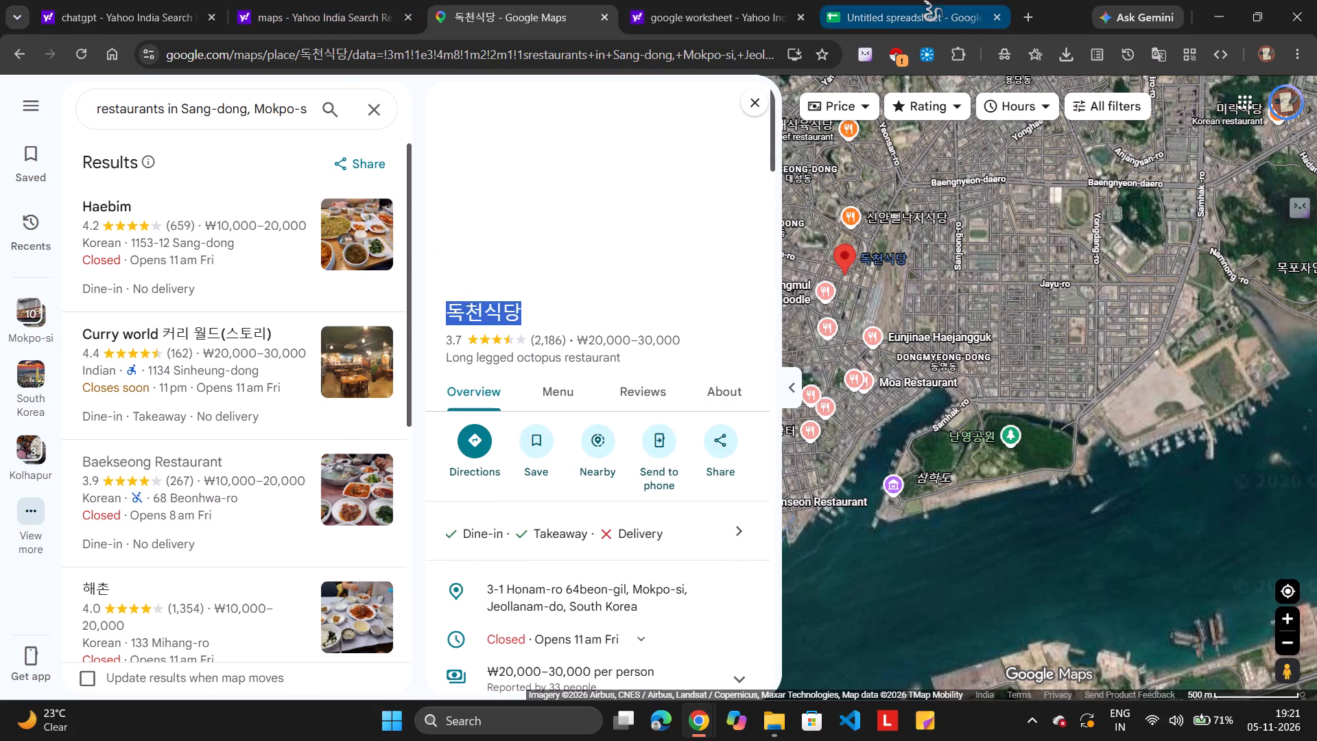
{"action": "left_click", "coordinate": [924, 0]}
{"action": "left_click", "coordinate": [80, 443]}
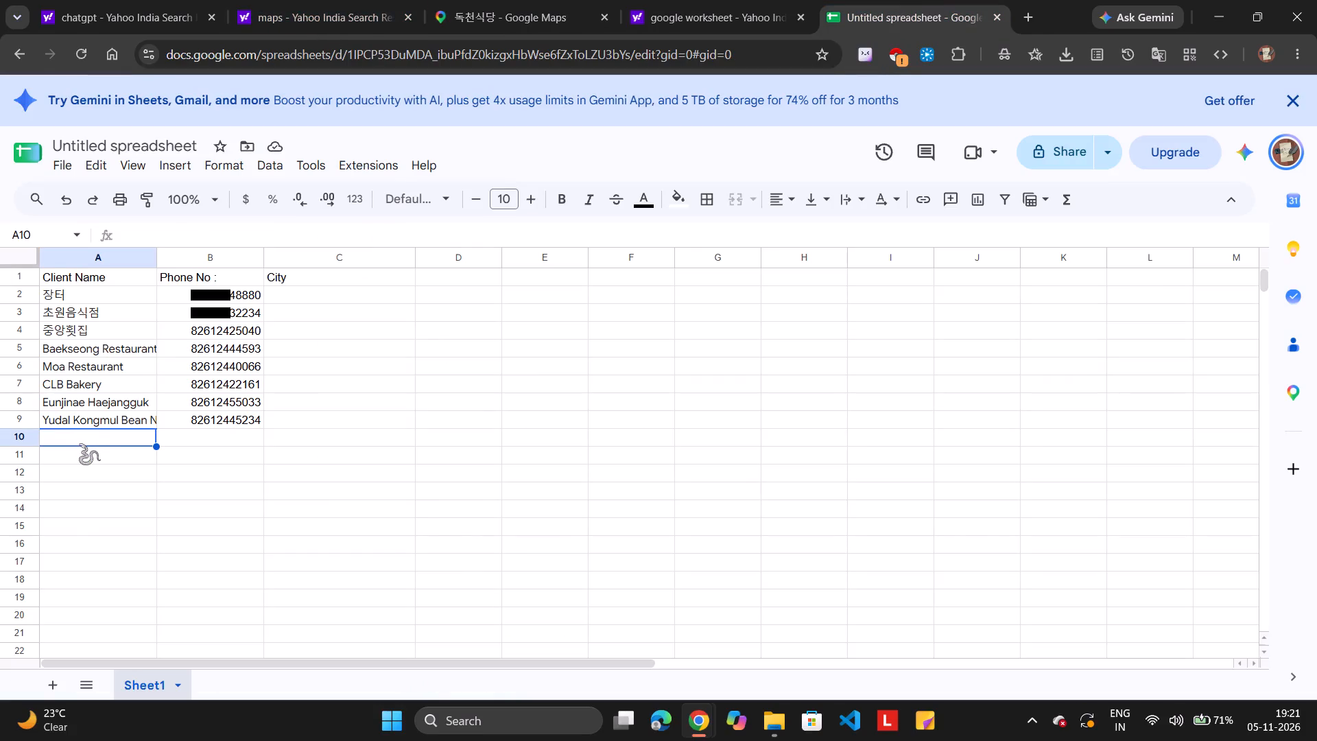
{"action": "key", "text": "ctrl+v"}
Copy the phone number from the 독천식당 listing in Google Maps into cell B10 under Phone No.
{"action": "left_click", "coordinate": [181, 440]}
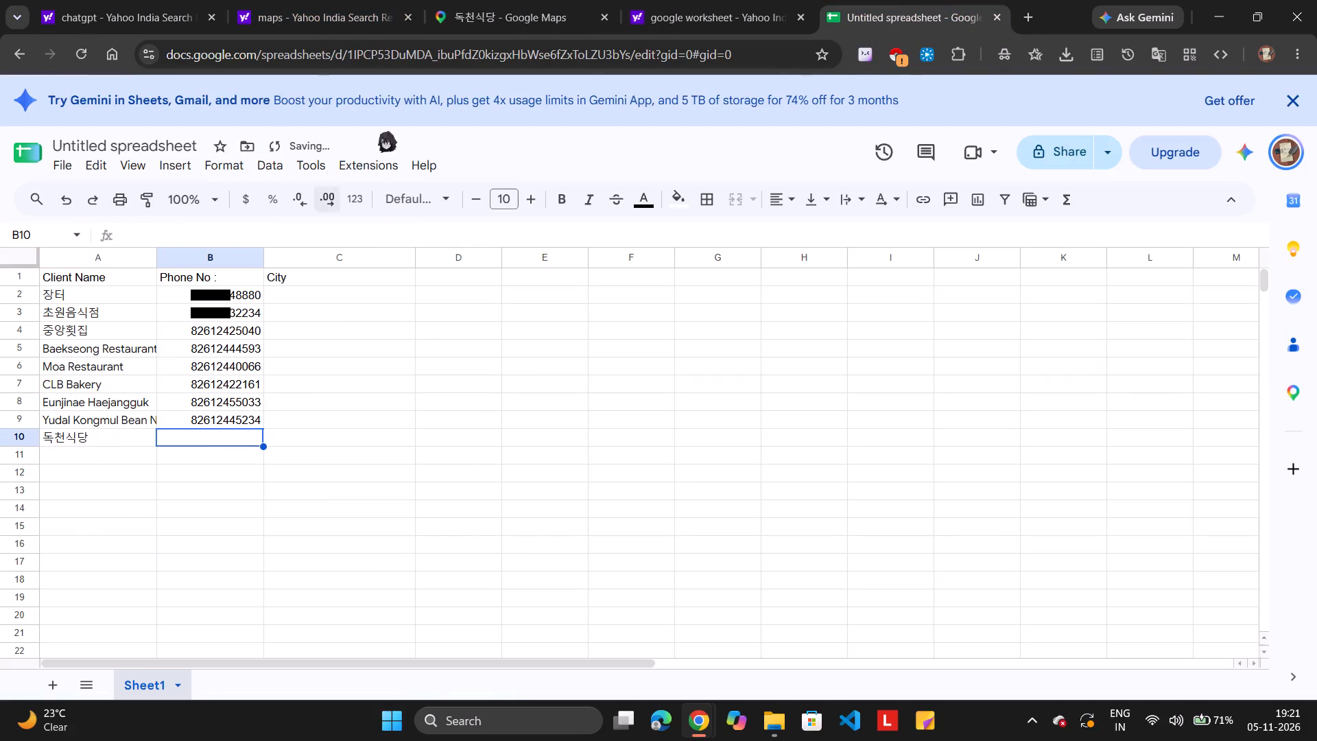
{"action": "left_click", "coordinate": [442, 10]}
{"action": "scroll", "coordinate": [534, 353], "scroll_direction": "down", "scroll_amount": 1}
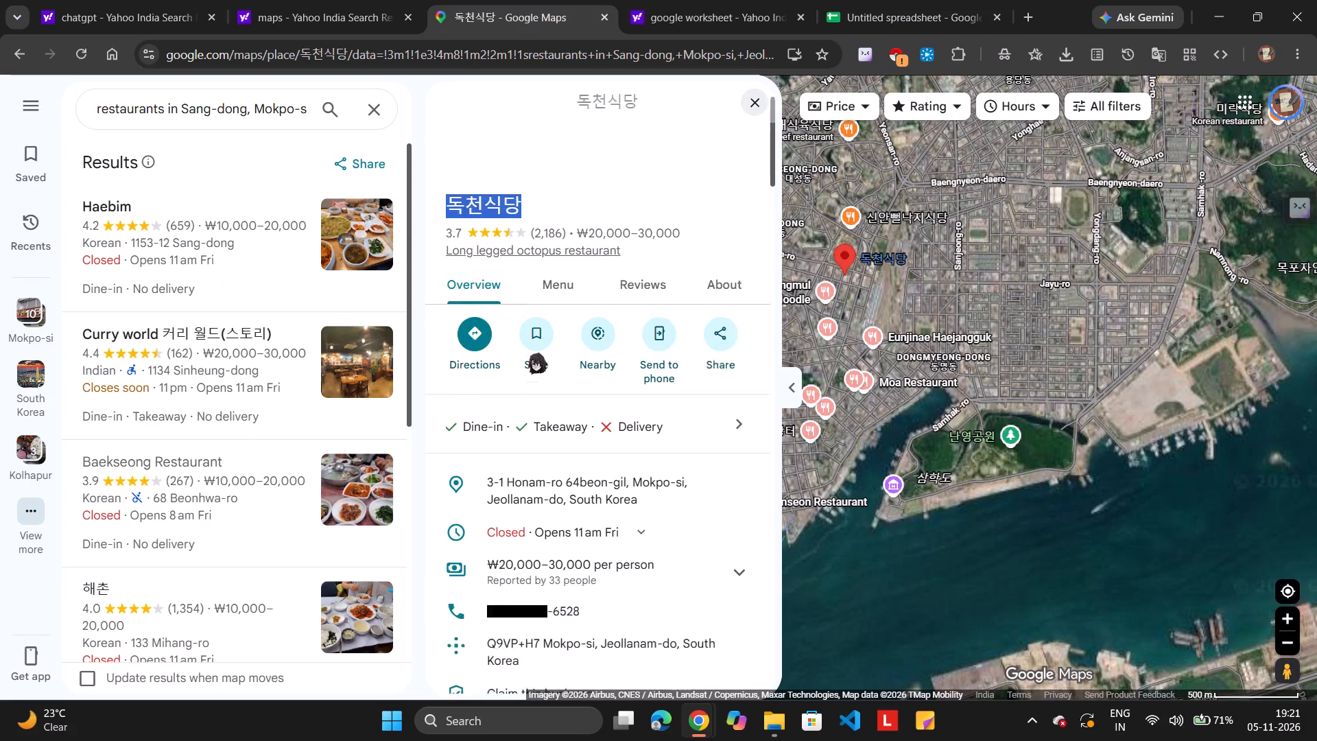
{"action": "scroll", "coordinate": [534, 353], "scroll_direction": "down", "scroll_amount": 1}
{"action": "left_click", "coordinate": [704, 564]}
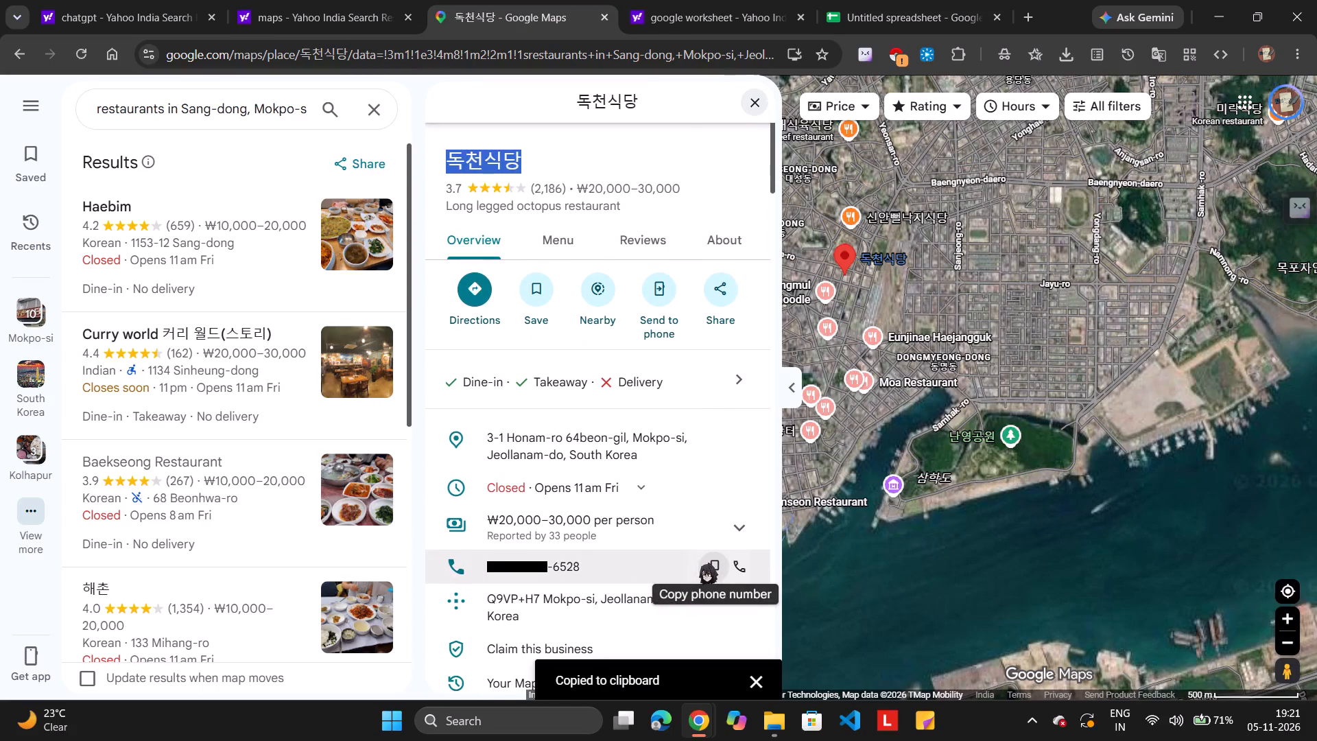
{"action": "left_click", "coordinate": [847, 0]}
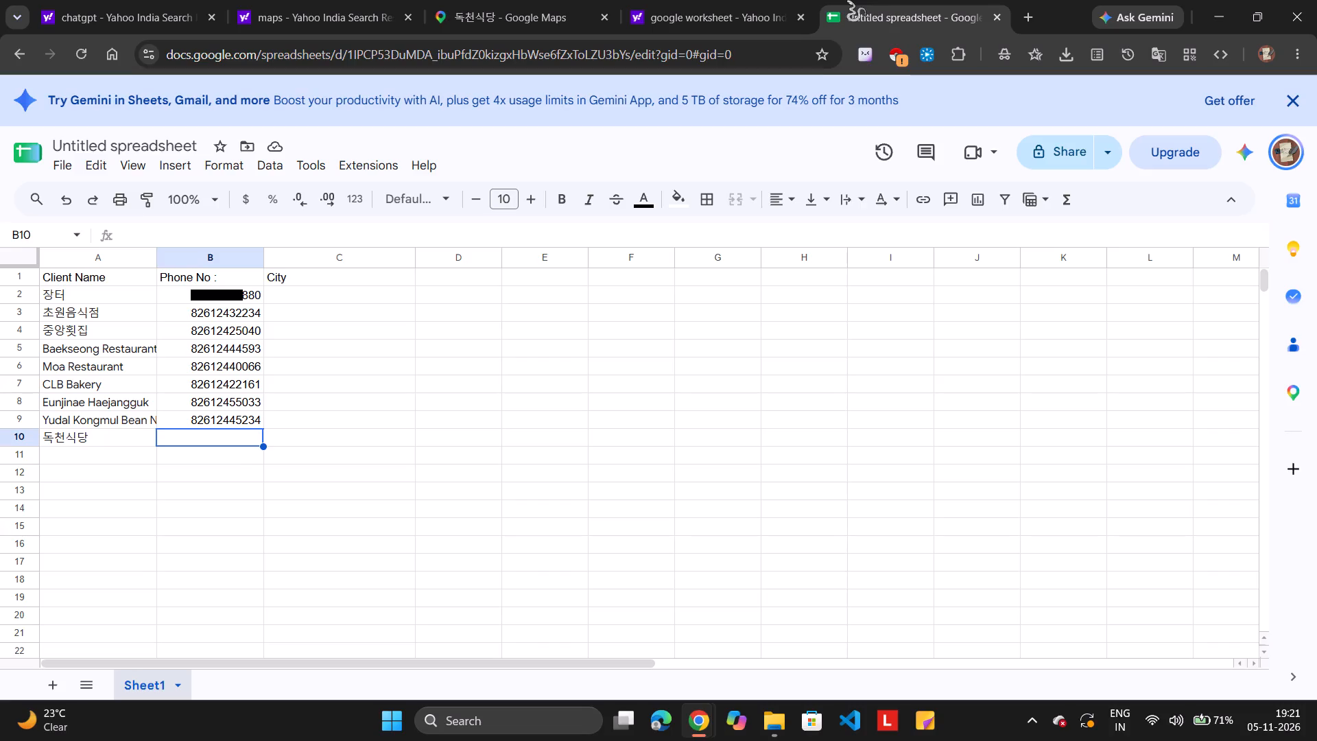
{"action": "left_click", "coordinate": [199, 441]}
{"action": "key", "text": "ctrl+v"}
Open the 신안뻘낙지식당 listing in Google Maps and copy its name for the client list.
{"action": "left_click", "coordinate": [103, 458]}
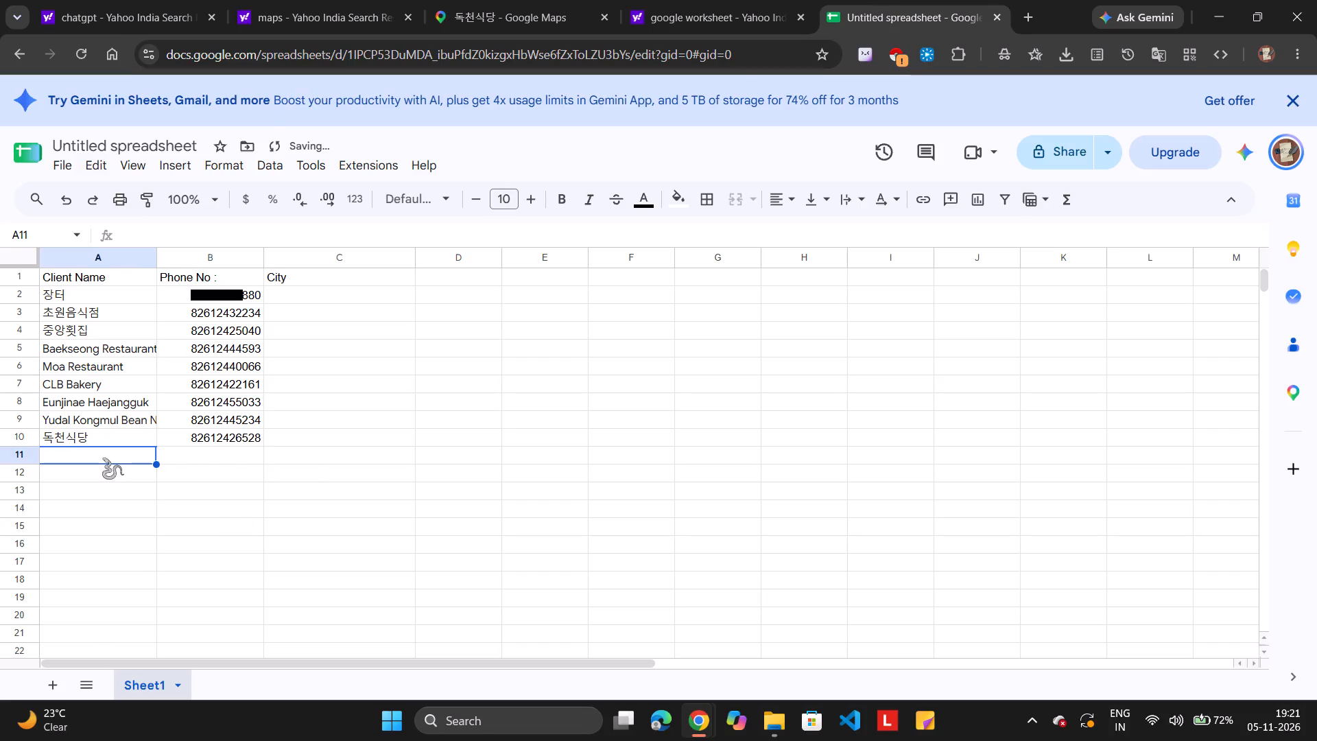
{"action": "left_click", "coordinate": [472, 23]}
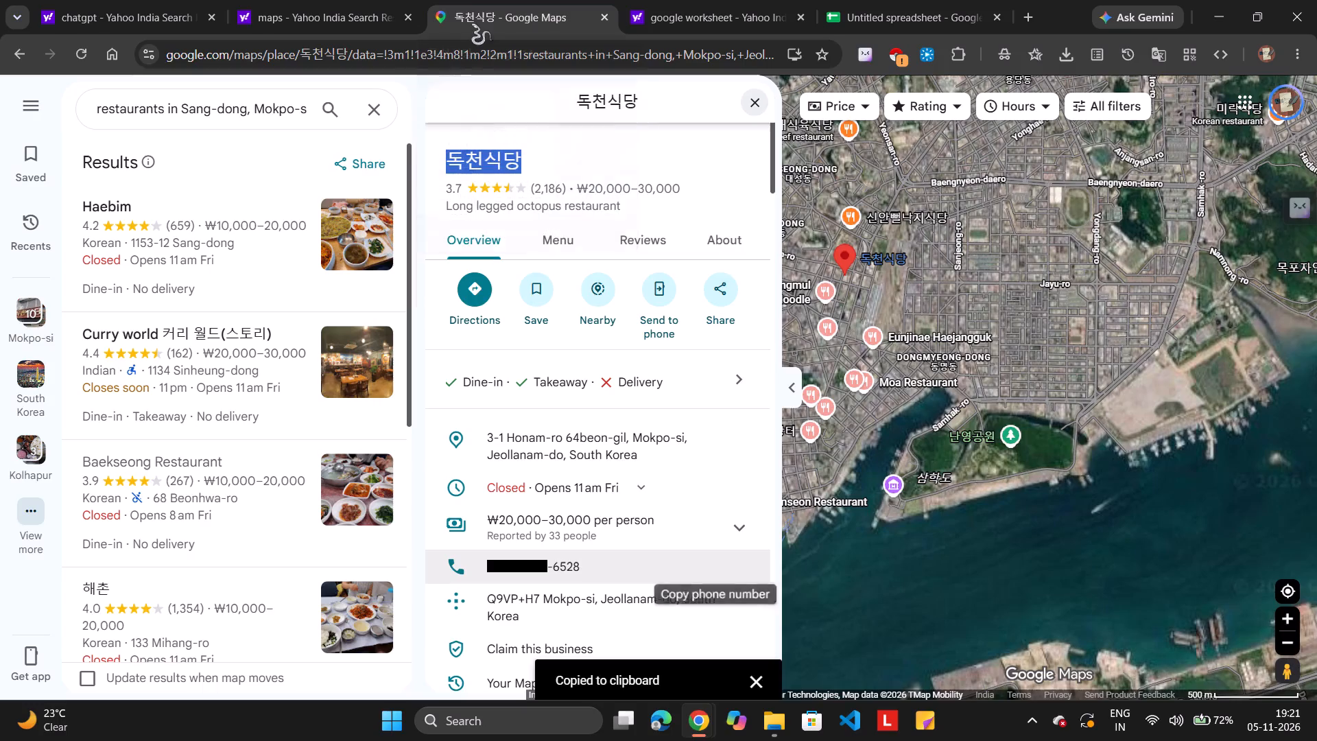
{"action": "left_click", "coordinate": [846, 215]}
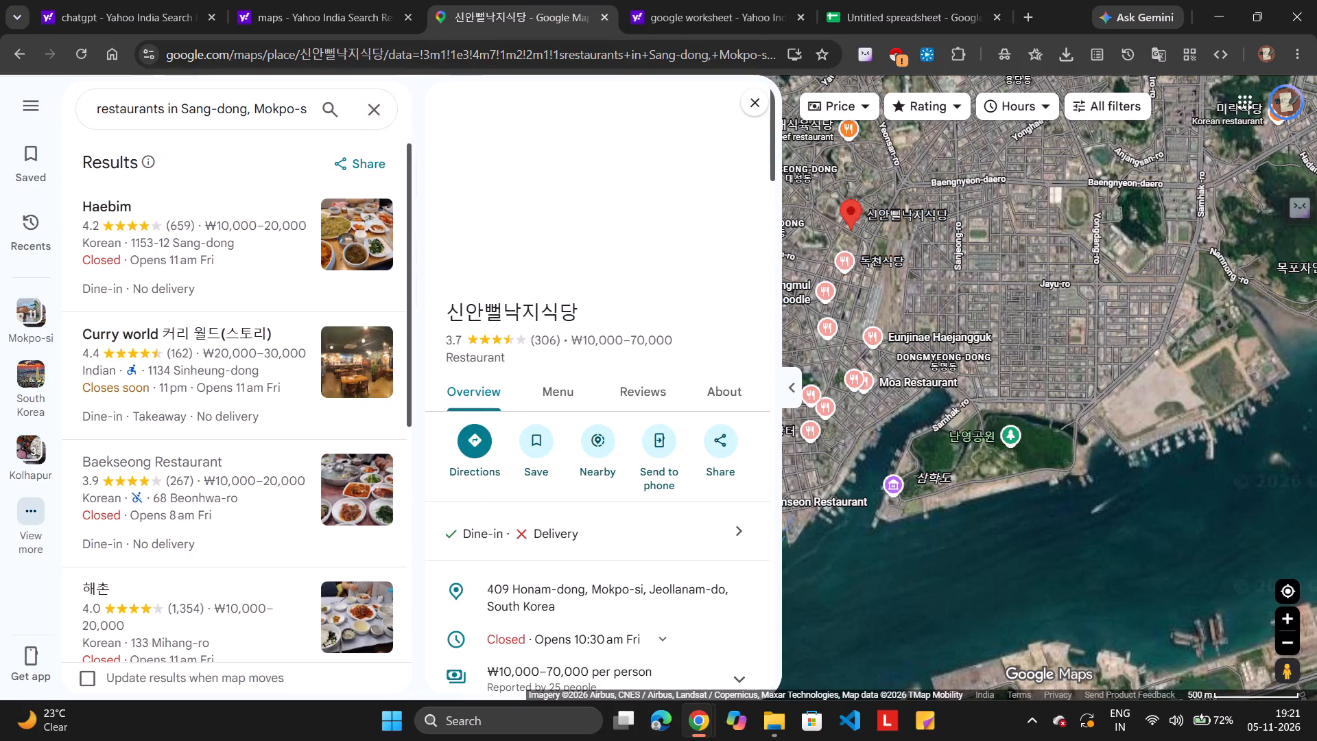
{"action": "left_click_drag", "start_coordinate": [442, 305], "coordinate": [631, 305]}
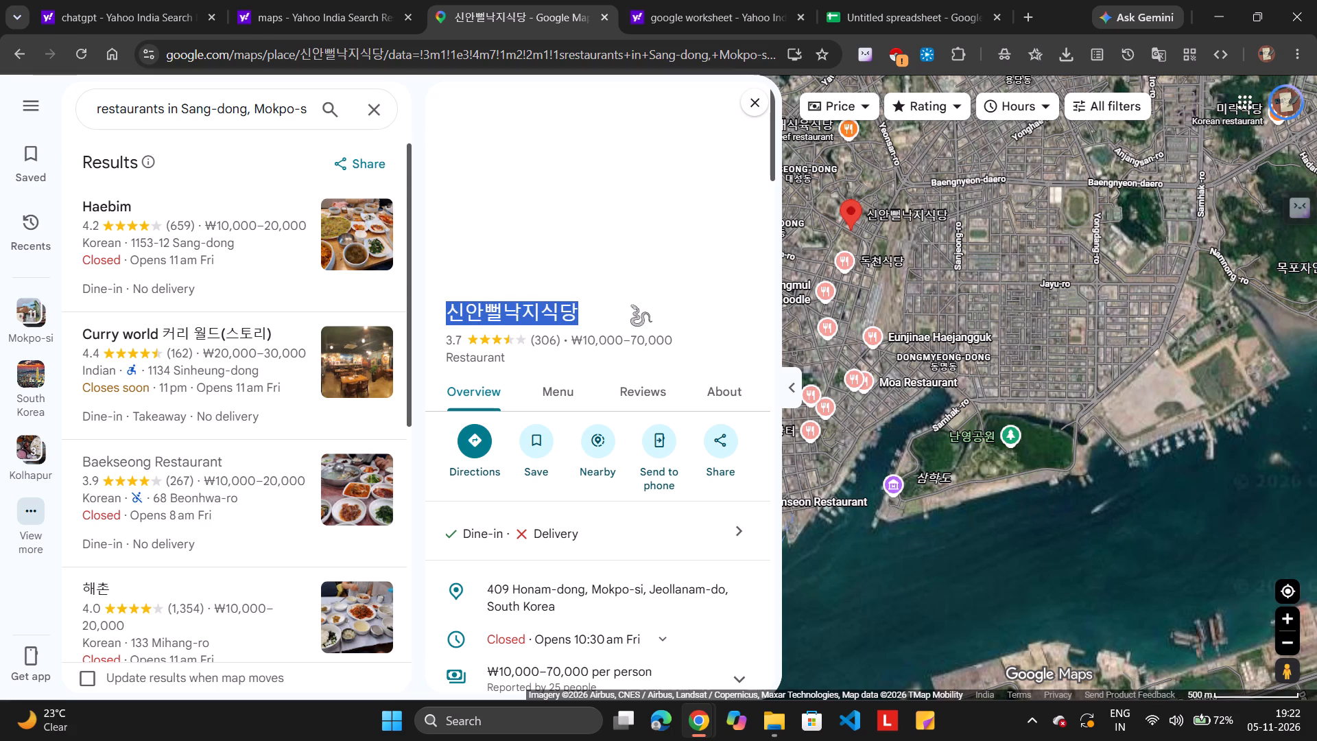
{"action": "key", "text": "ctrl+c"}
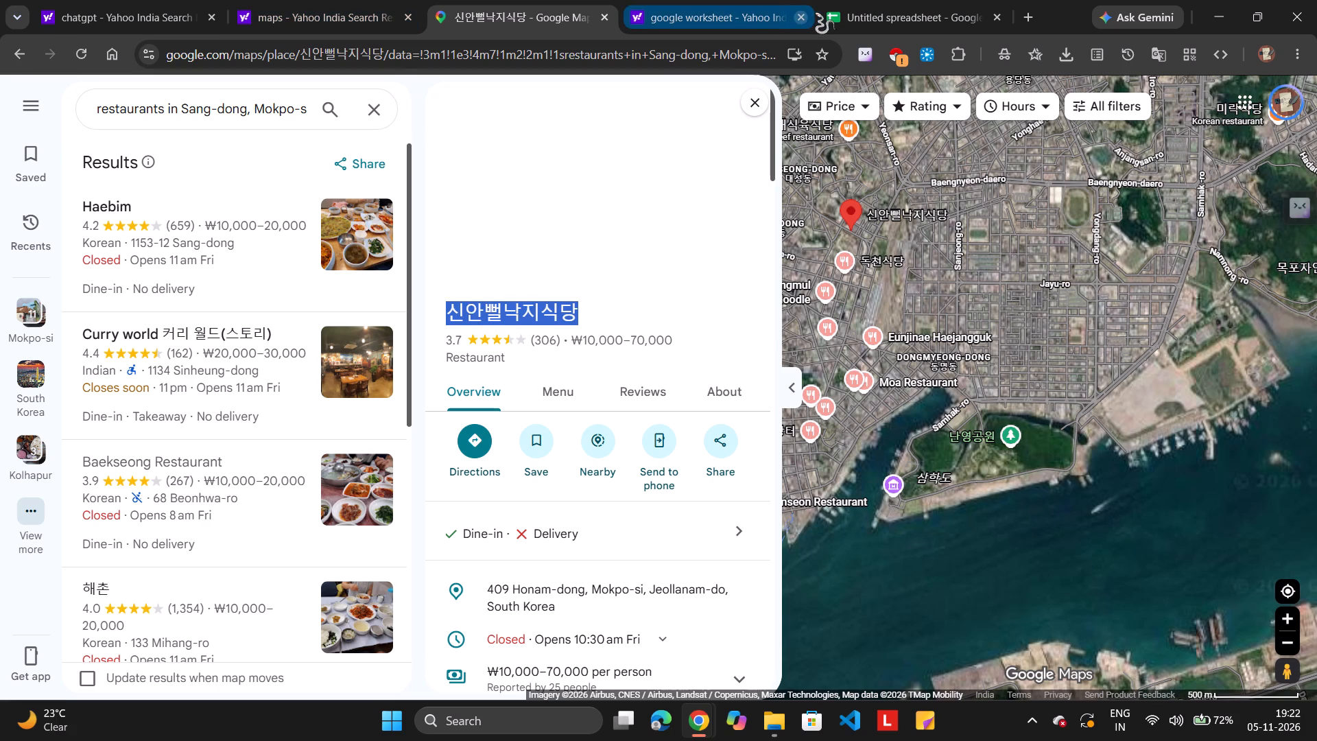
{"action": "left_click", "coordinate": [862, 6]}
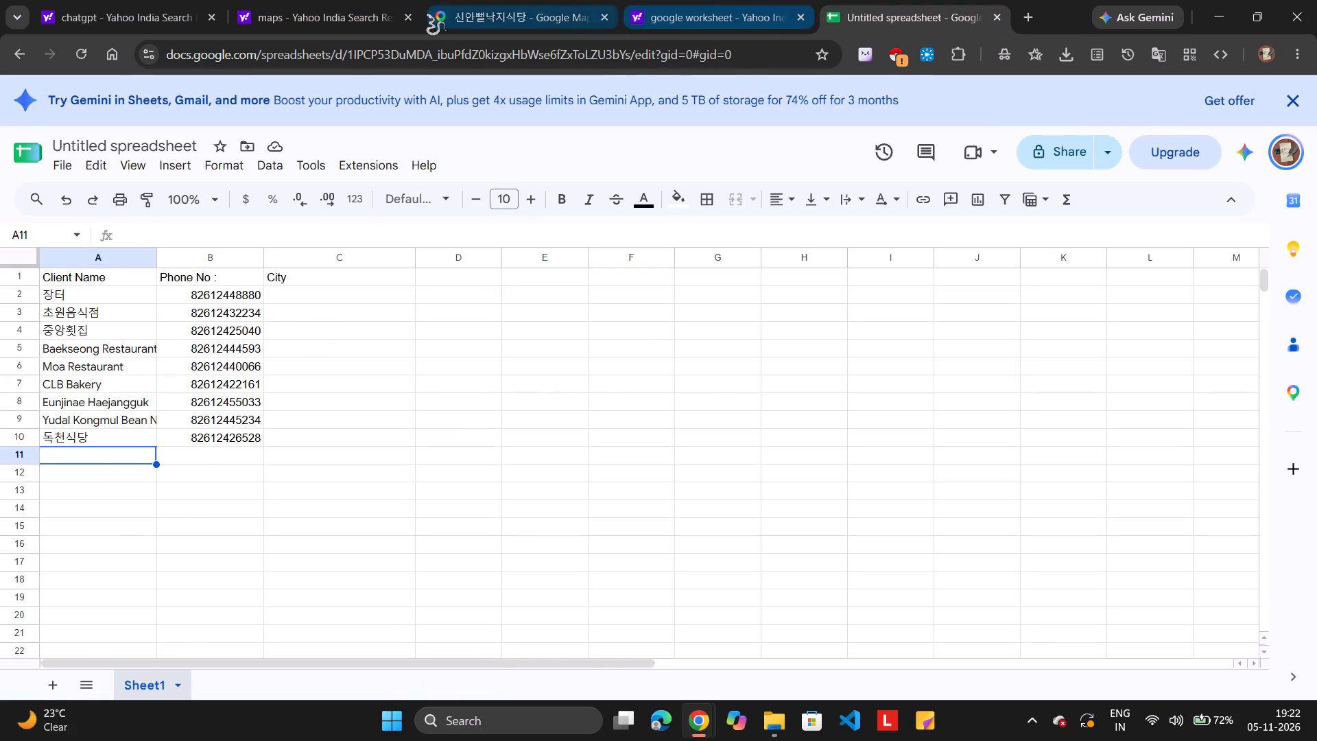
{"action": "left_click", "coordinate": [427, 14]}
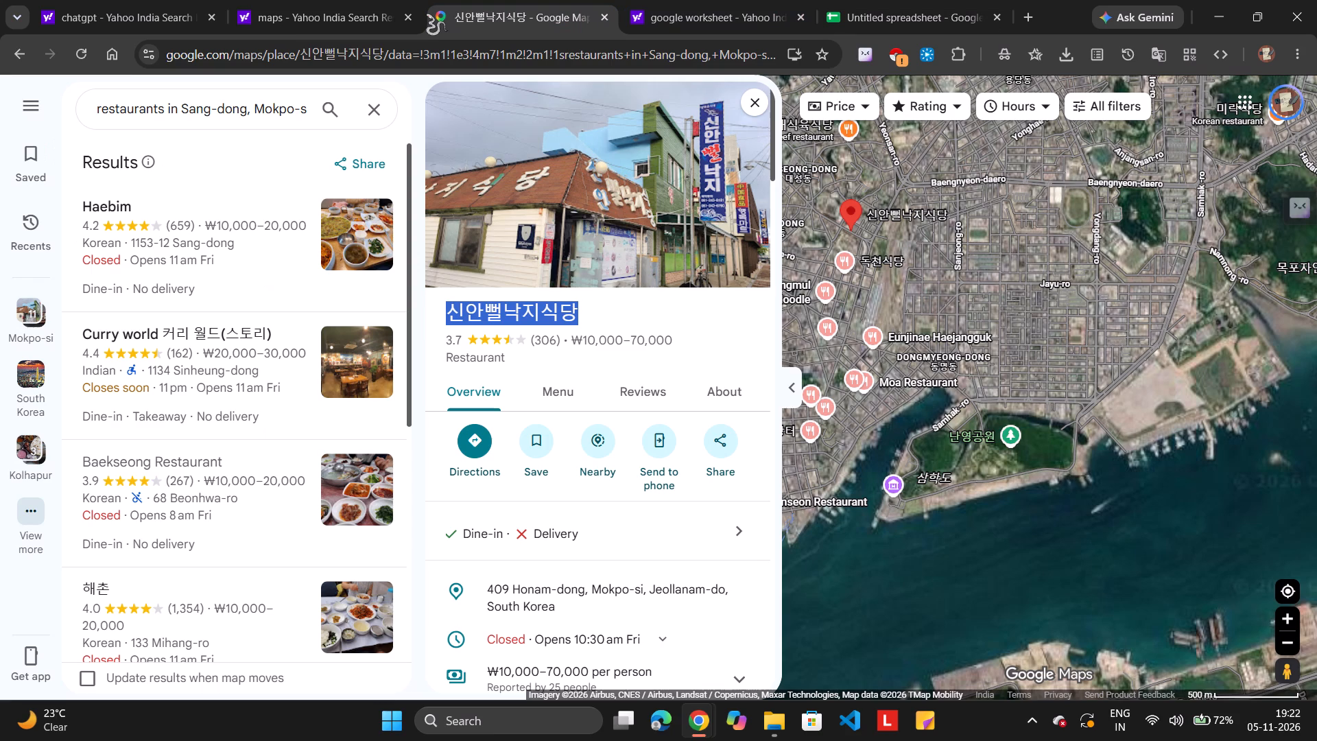
Search Google Maps for restaurants in ongeum dong, Mokpo-si, Jeollanam-do, South Korea, replacing Sang-dong in the query.
{"action": "left_click_drag", "start_coordinate": [935, 217], "coordinate": [977, 299]}
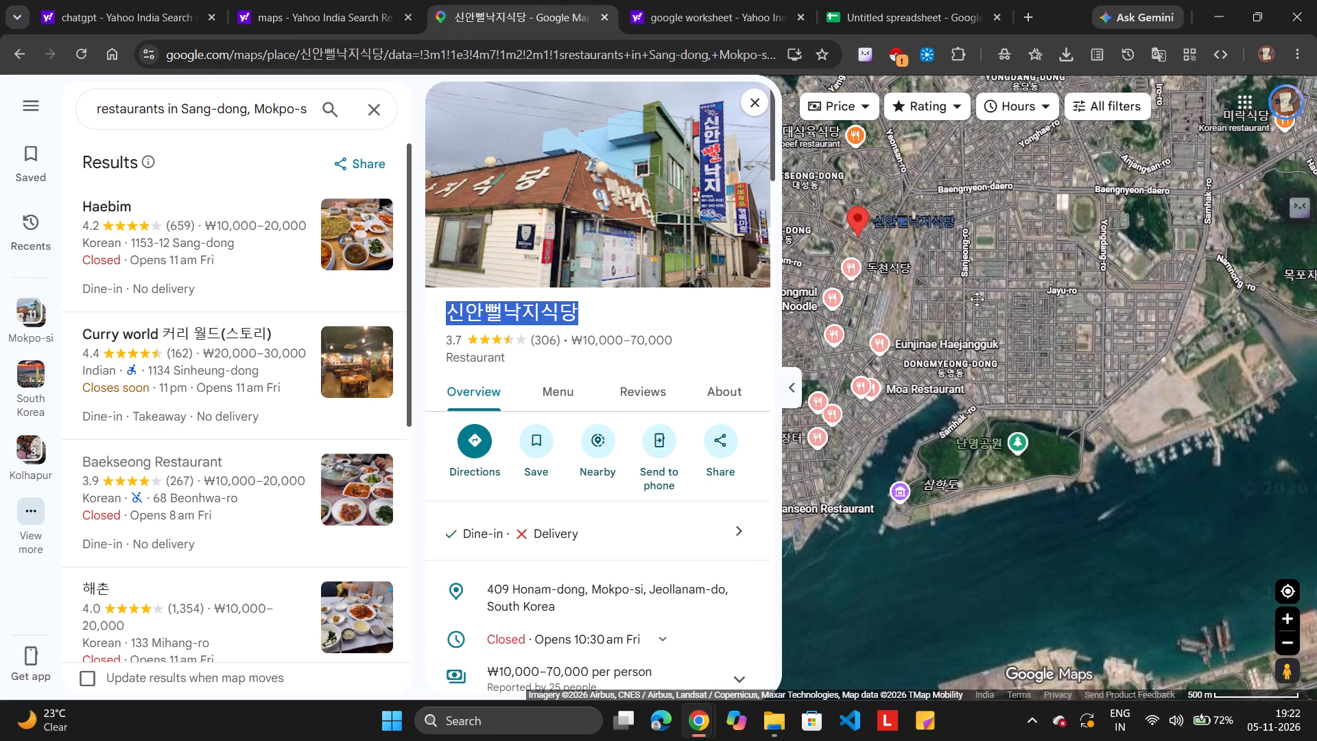
{"action": "left_click_drag", "start_coordinate": [977, 299], "coordinate": [997, 349]}
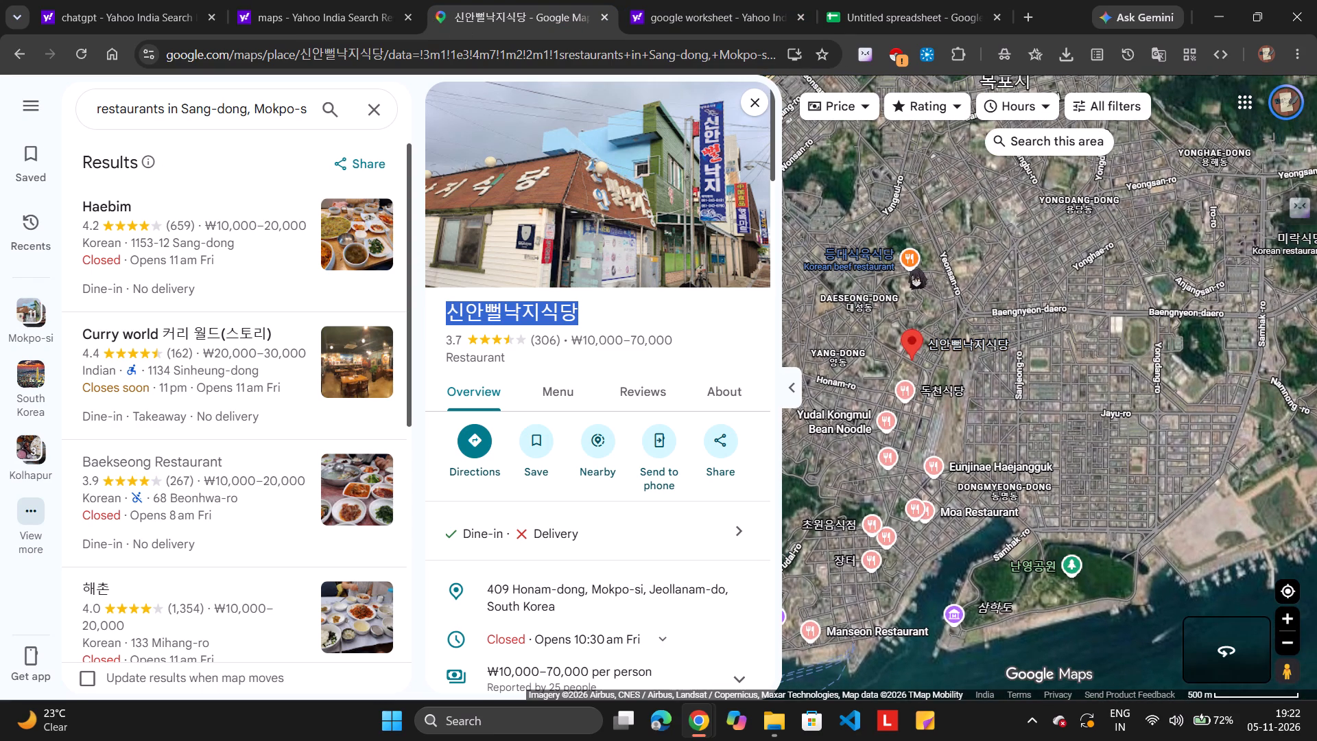
{"action": "left_click_drag", "start_coordinate": [995, 430], "coordinate": [1207, 375]}
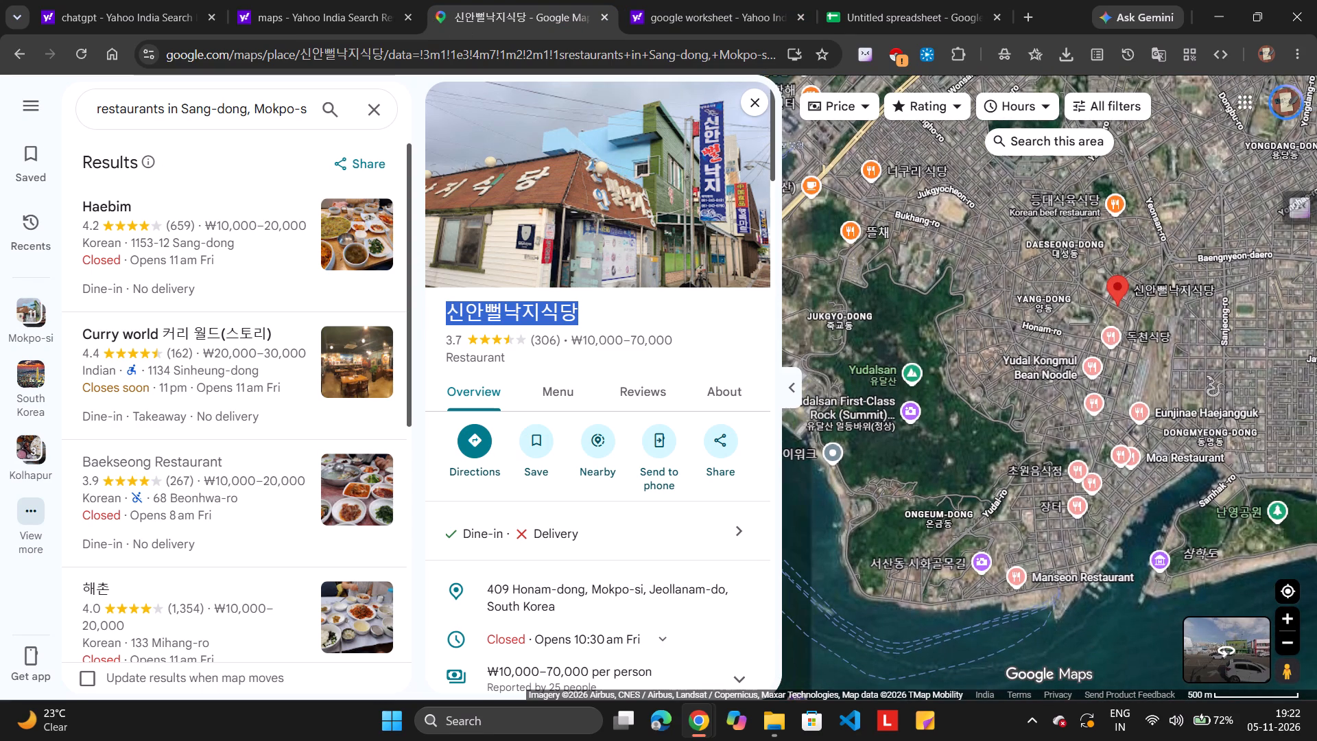
{"action": "left_click", "coordinate": [264, 111]}
{"action": "double_click", "coordinate": [264, 111]}
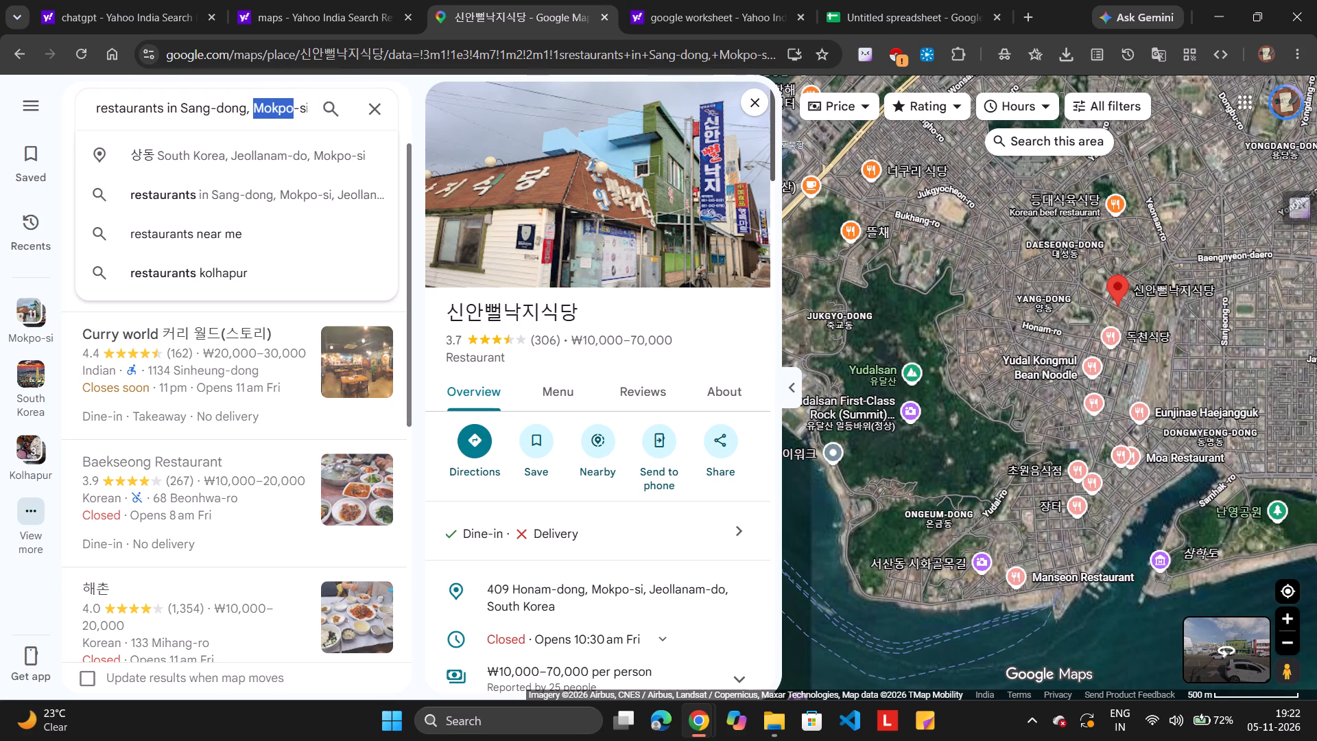
{"action": "key", "text": "Left"}
{"action": "key", "text": "Left"}
{"action": "key", "text": "Left"}
{"action": "key", "text": "BackSpace"}
{"action": "key", "text": "BackSpace"}
{"action": "key", "text": "BackSpace"}
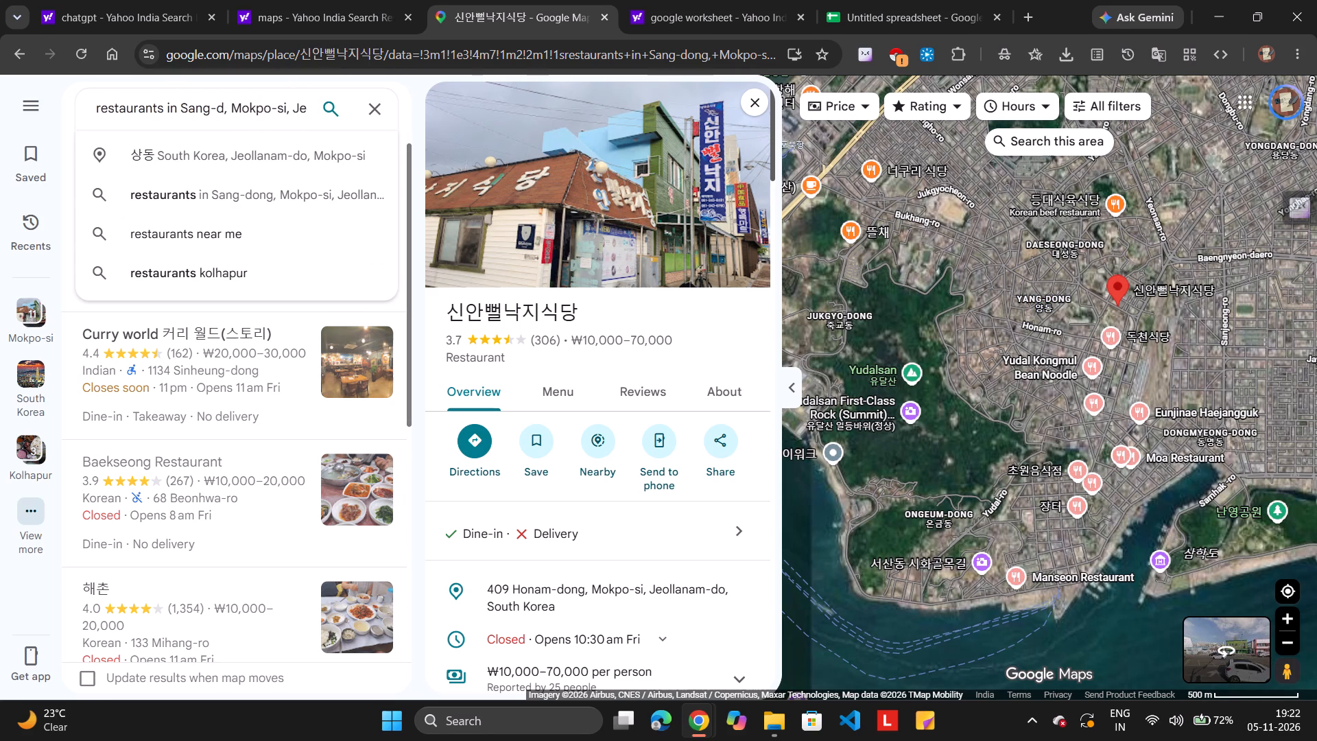
{"action": "key", "text": "BackSpace"}
{"action": "key", "text": "BackSpace"}
{"action": "key", "text": "BackSpace"}
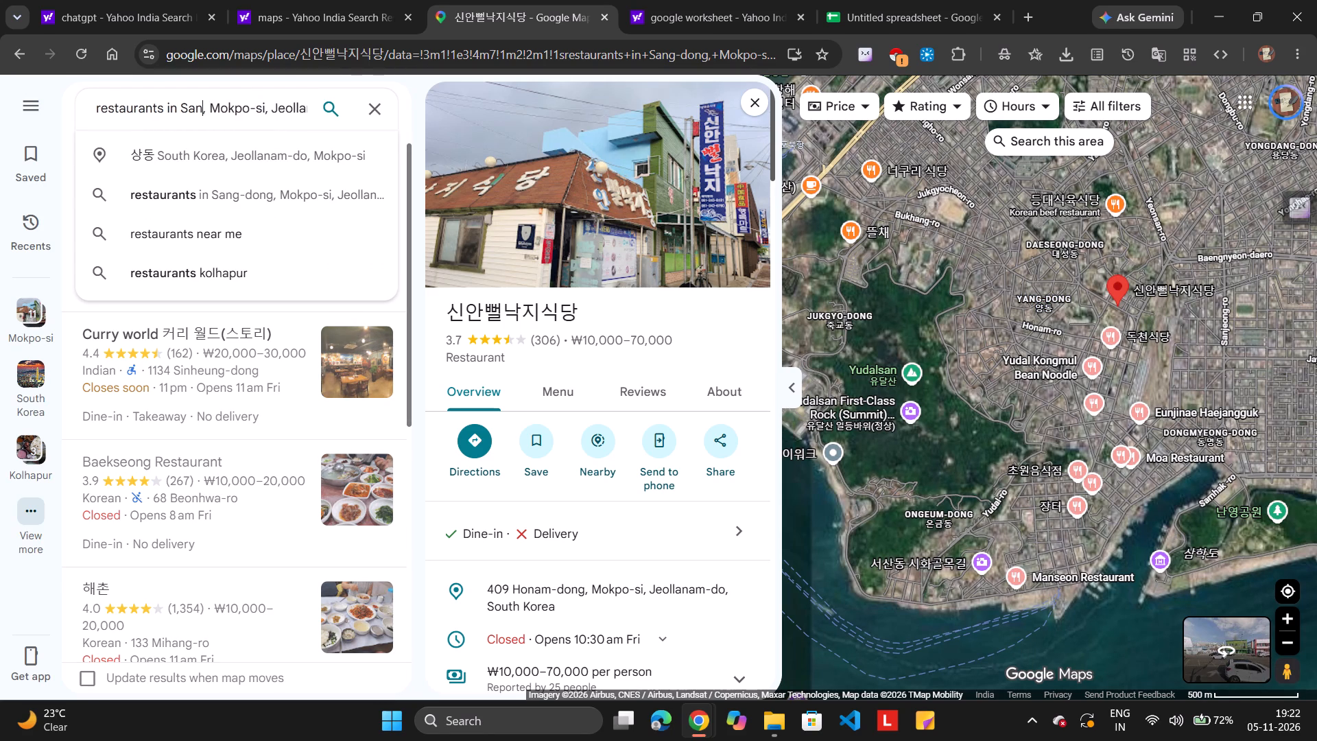
{"action": "key", "text": "BackSpace"}
{"action": "key", "text": "BackSpace"}
{"action": "key", "text": "BackSpace"}
{"action": "type", "text": "on"}
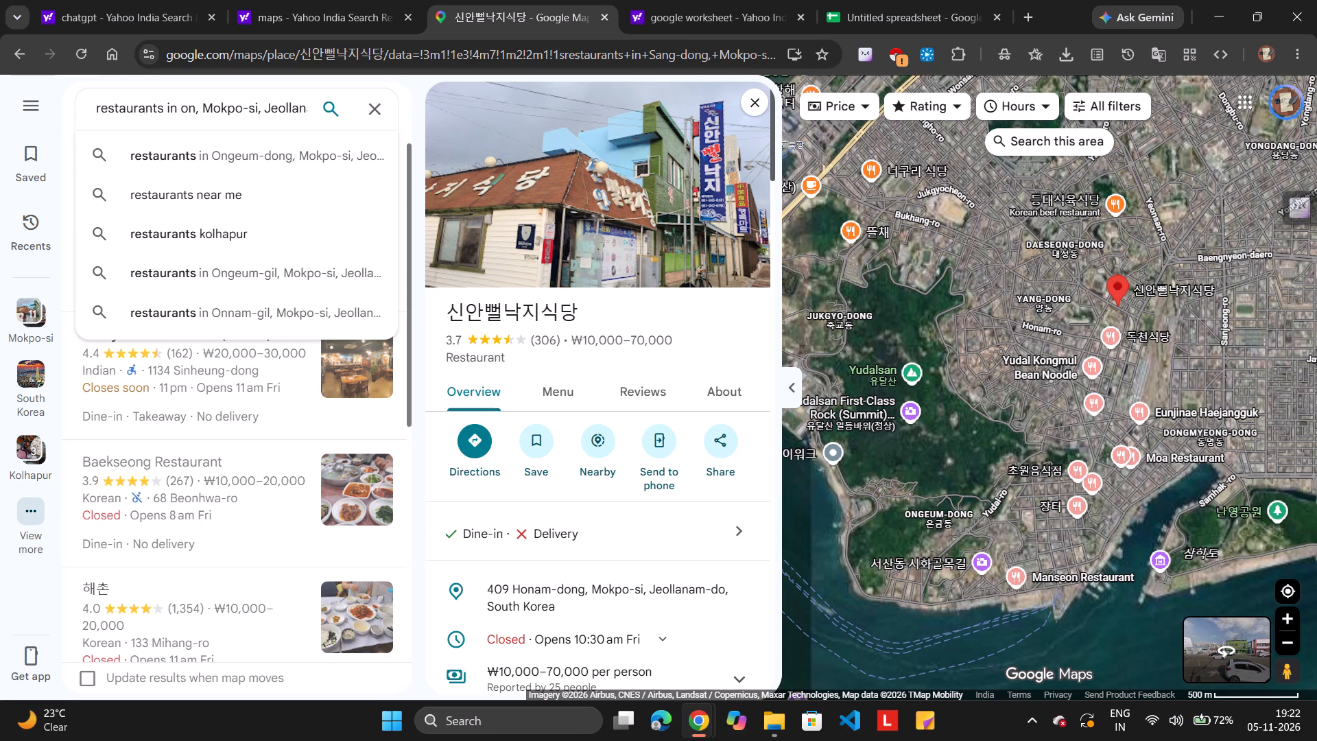
{"action": "key", "text": "g"}
{"action": "type", "text": "eum"}
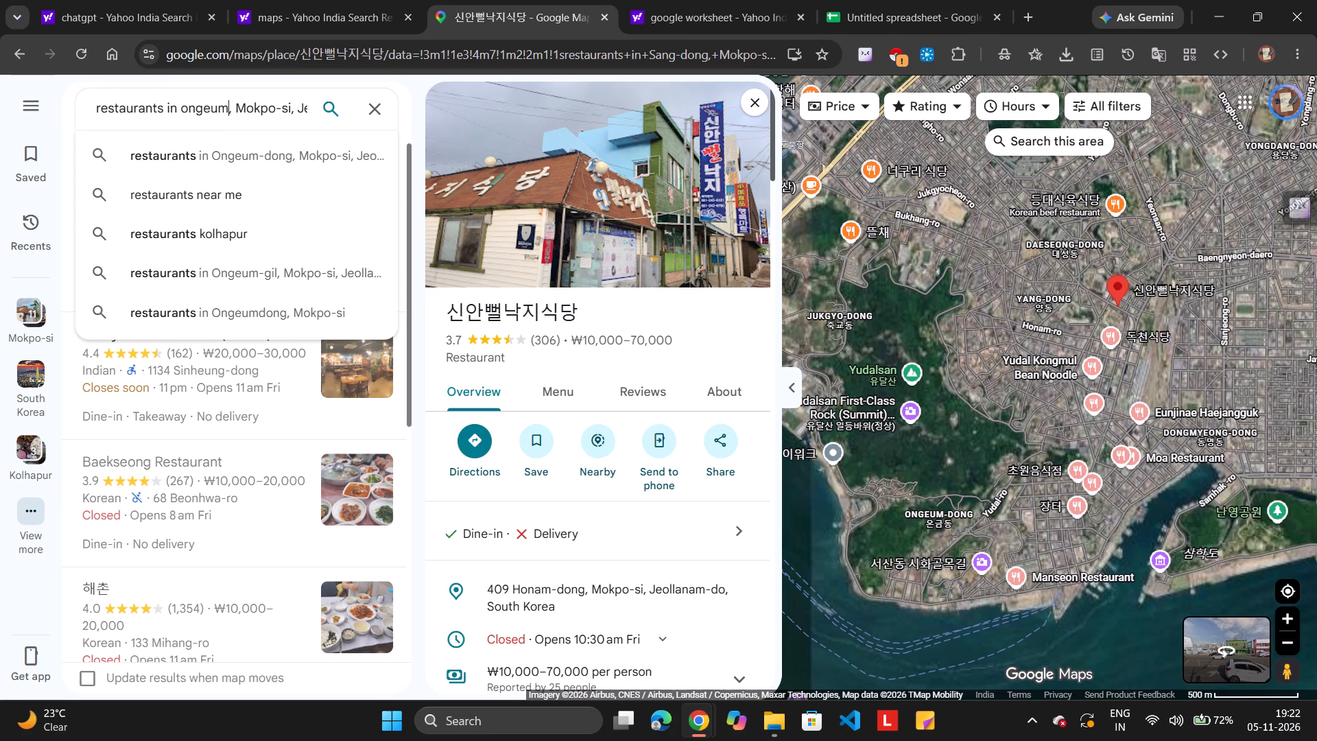
{"action": "key", "text": "space"}
{"action": "type", "text": "dong"}
{"action": "key", "text": "space"}
{"action": "key", "text": "Return"}
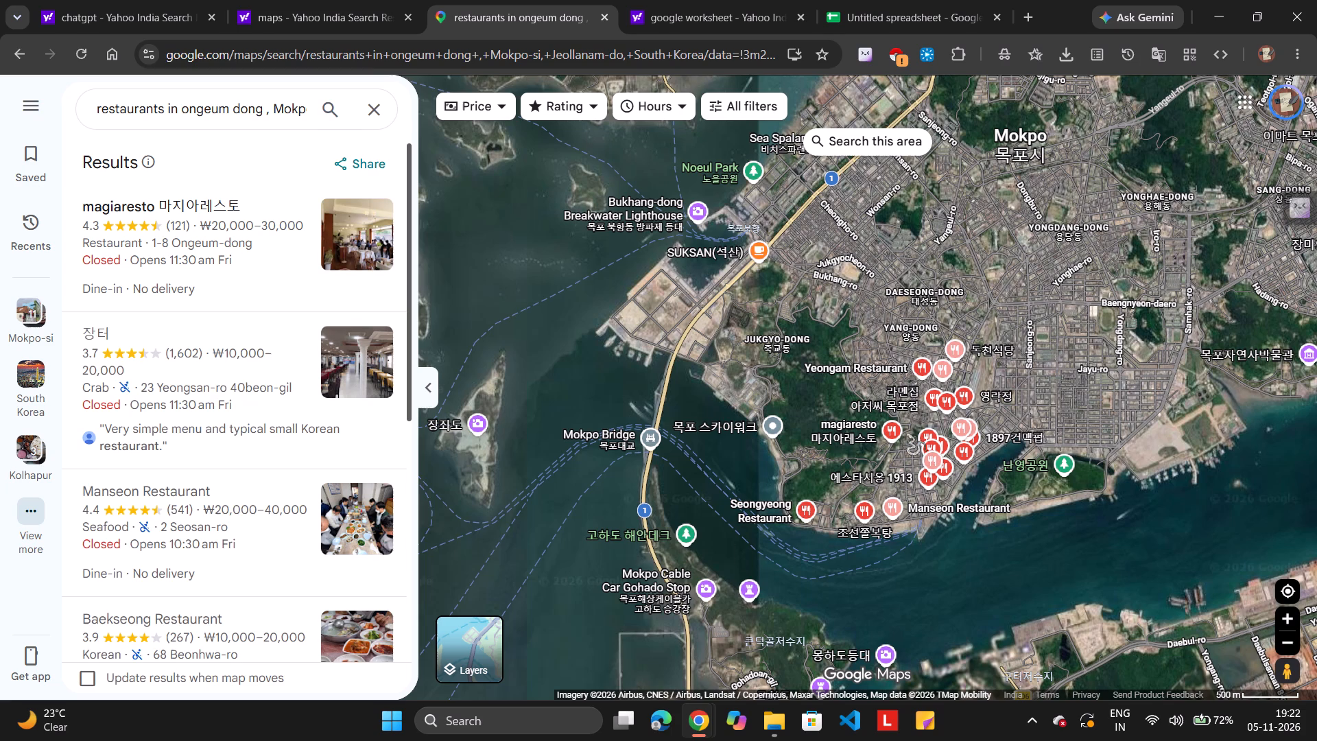
Open the Seongyeong Restaurant listing in Google Maps and copy its name into cell A11 under Client Name.
{"action": "left_click", "coordinate": [731, 576]}
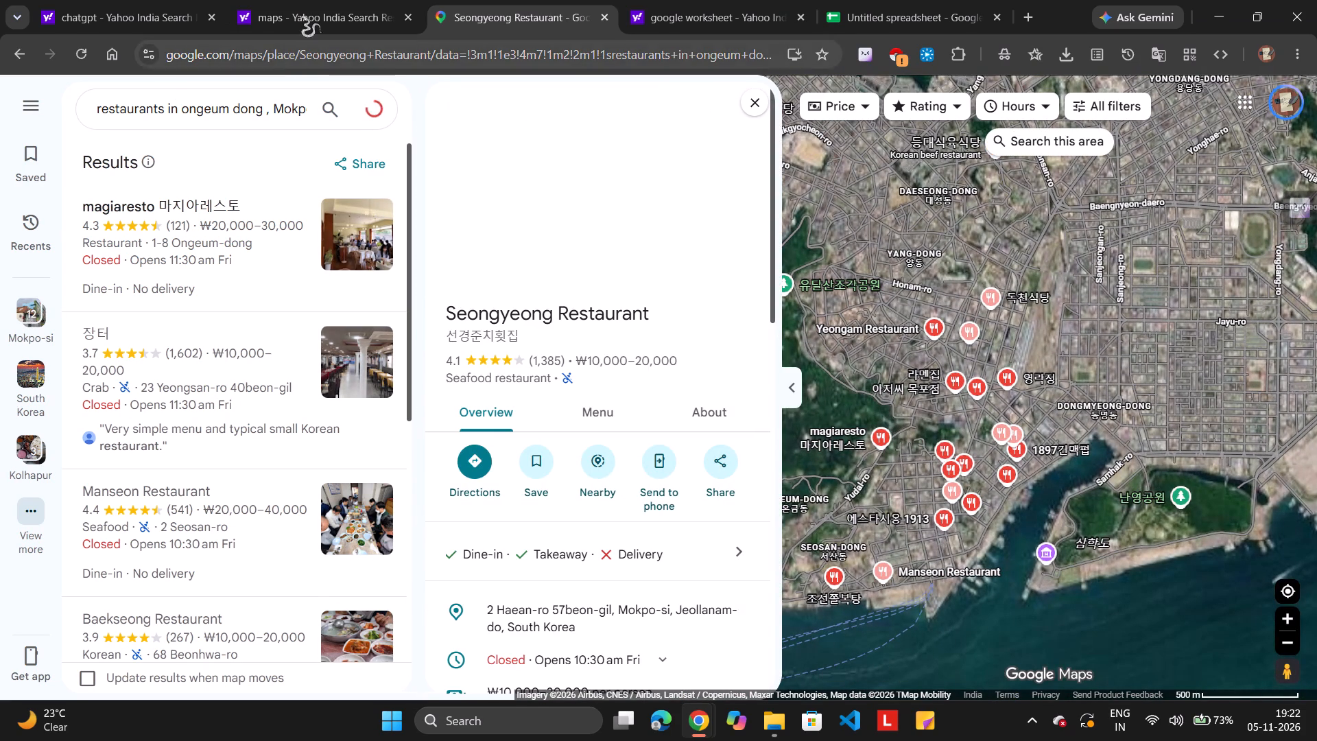
{"action": "left_click", "coordinate": [857, 8]}
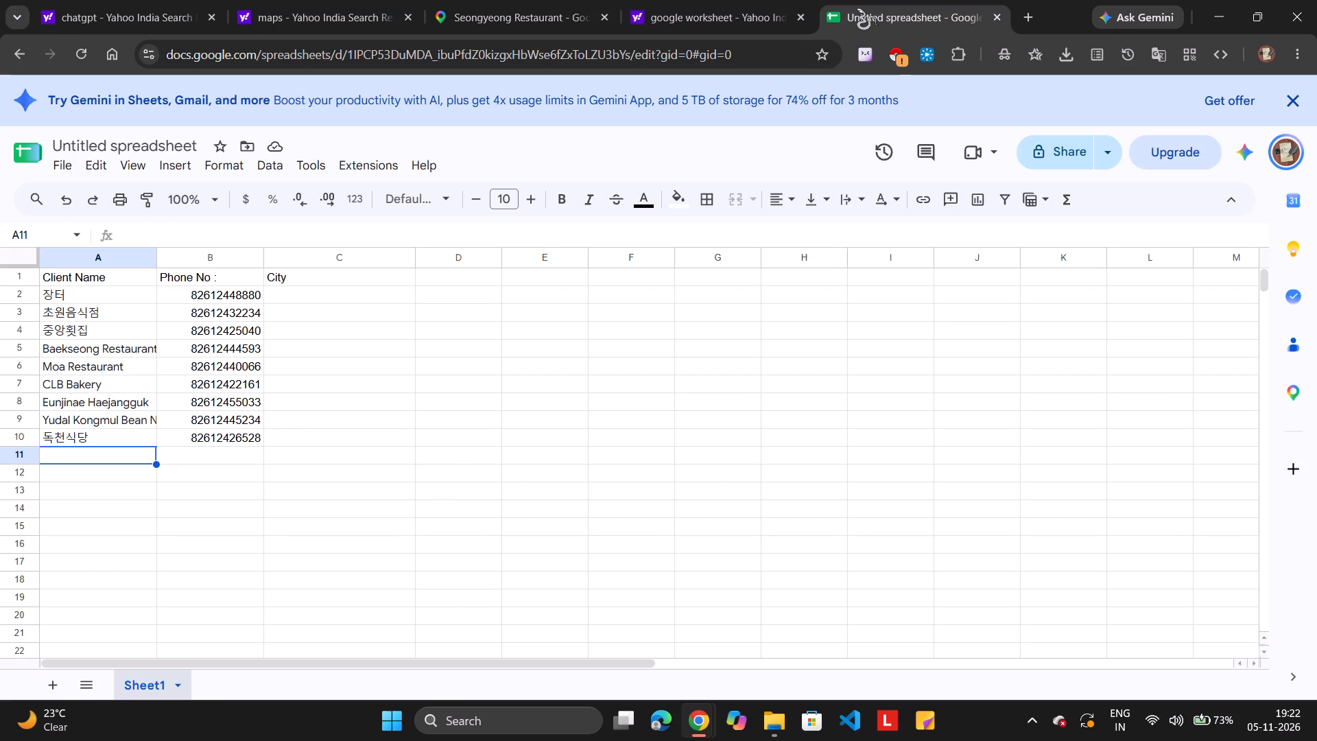
{"action": "left_click", "coordinate": [491, 12]}
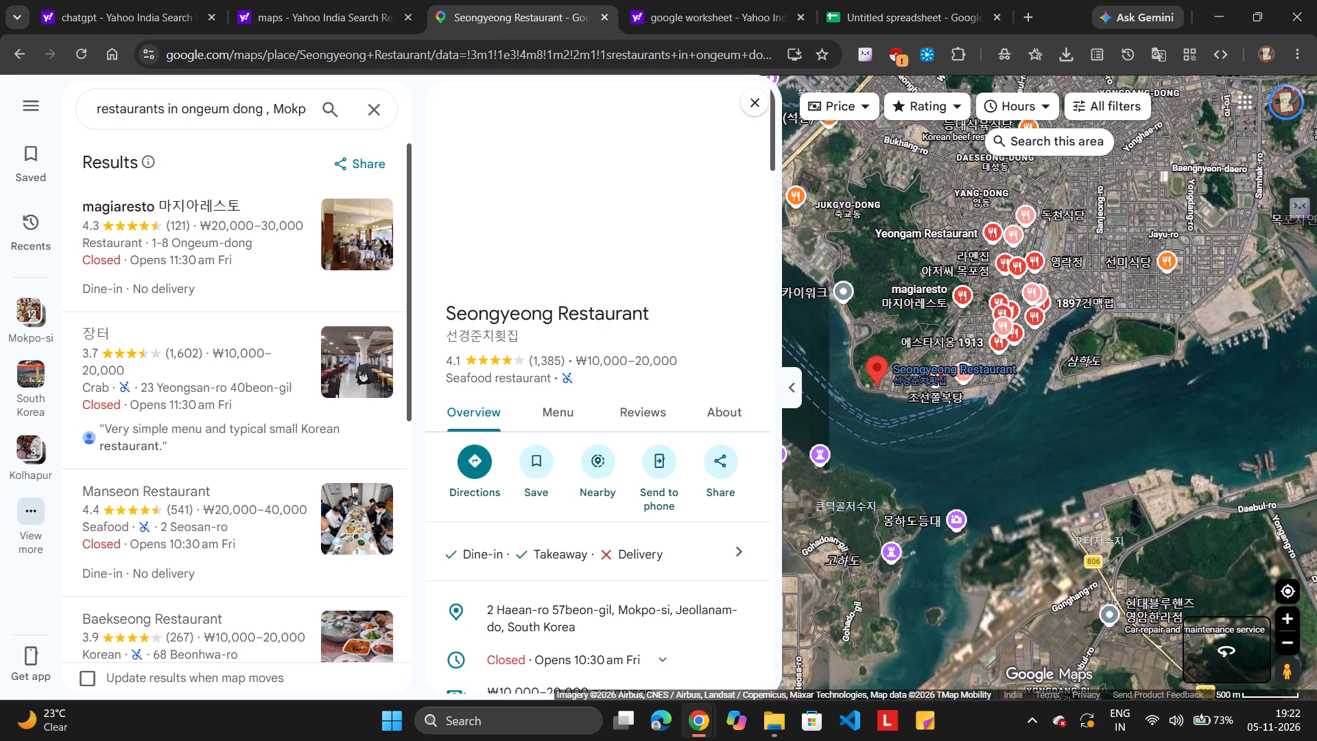
{"action": "left_click_drag", "start_coordinate": [439, 308], "coordinate": [703, 311]}
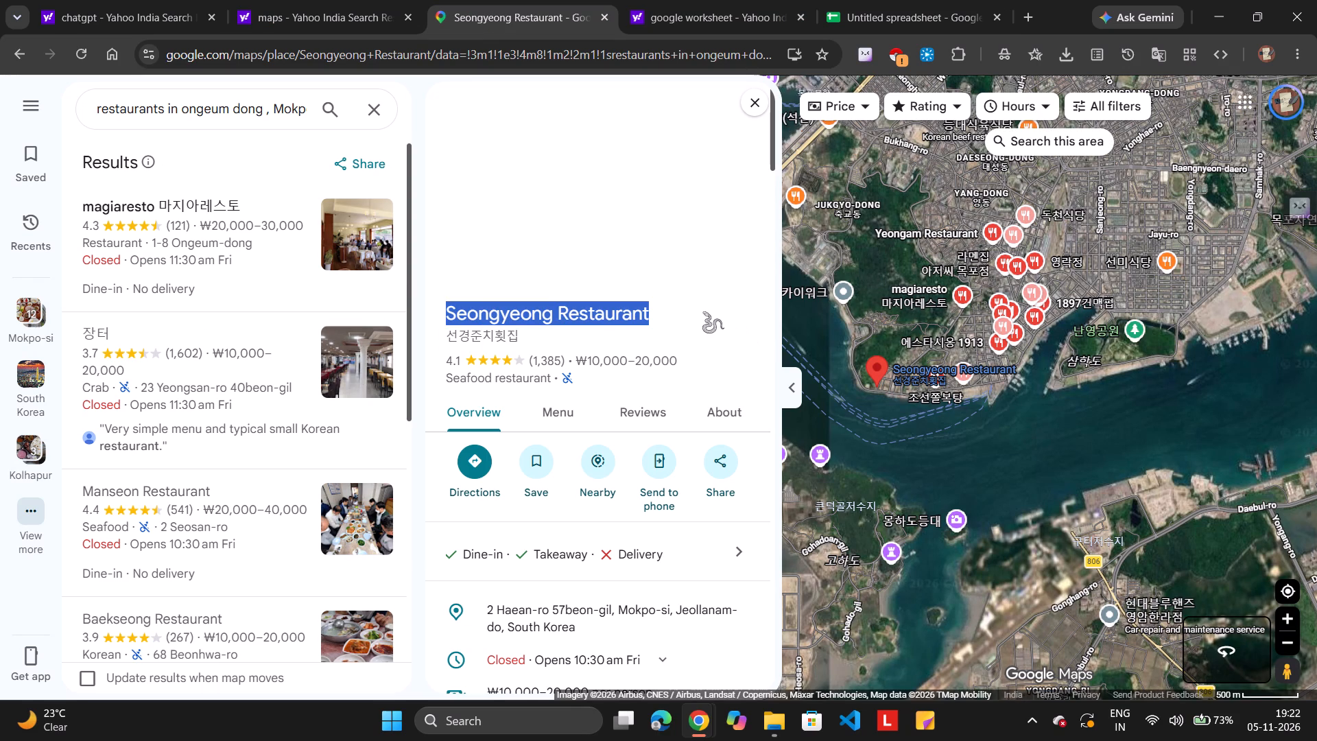
{"action": "key", "text": "ctrl+c"}
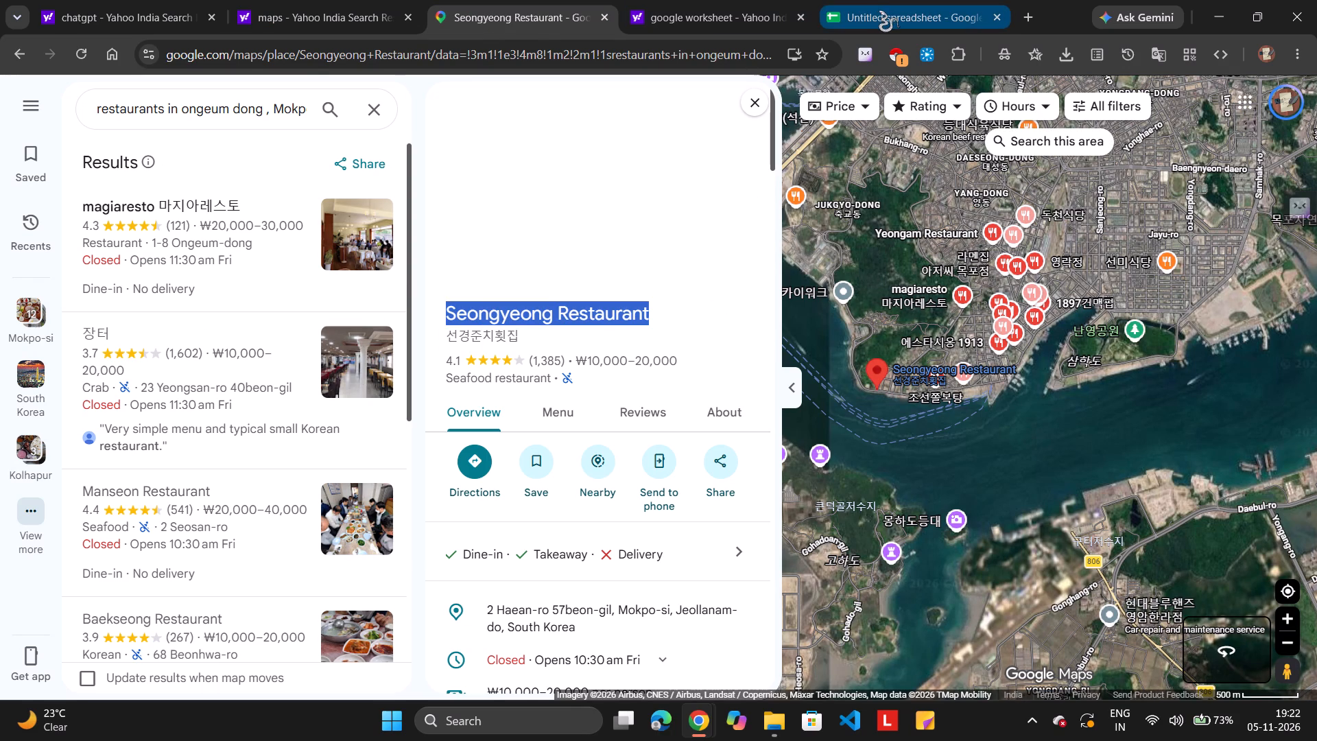
{"action": "left_click", "coordinate": [879, 10]}
{"action": "left_click", "coordinate": [64, 456]}
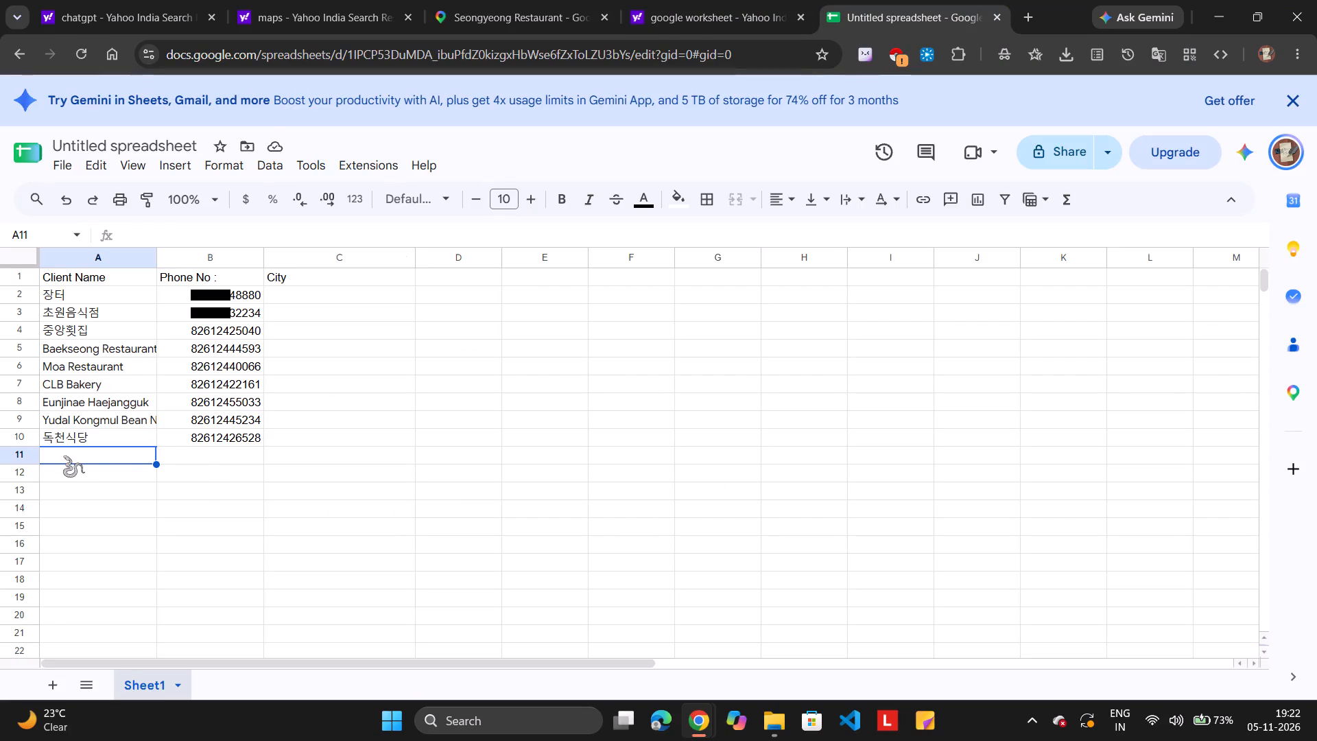
{"action": "key", "text": "ctrl+v"}
Copy the phone number from the Seongyeong Restaurant listing in Google Maps into cell B11 under Phone No.
{"action": "left_click", "coordinate": [514, 0]}
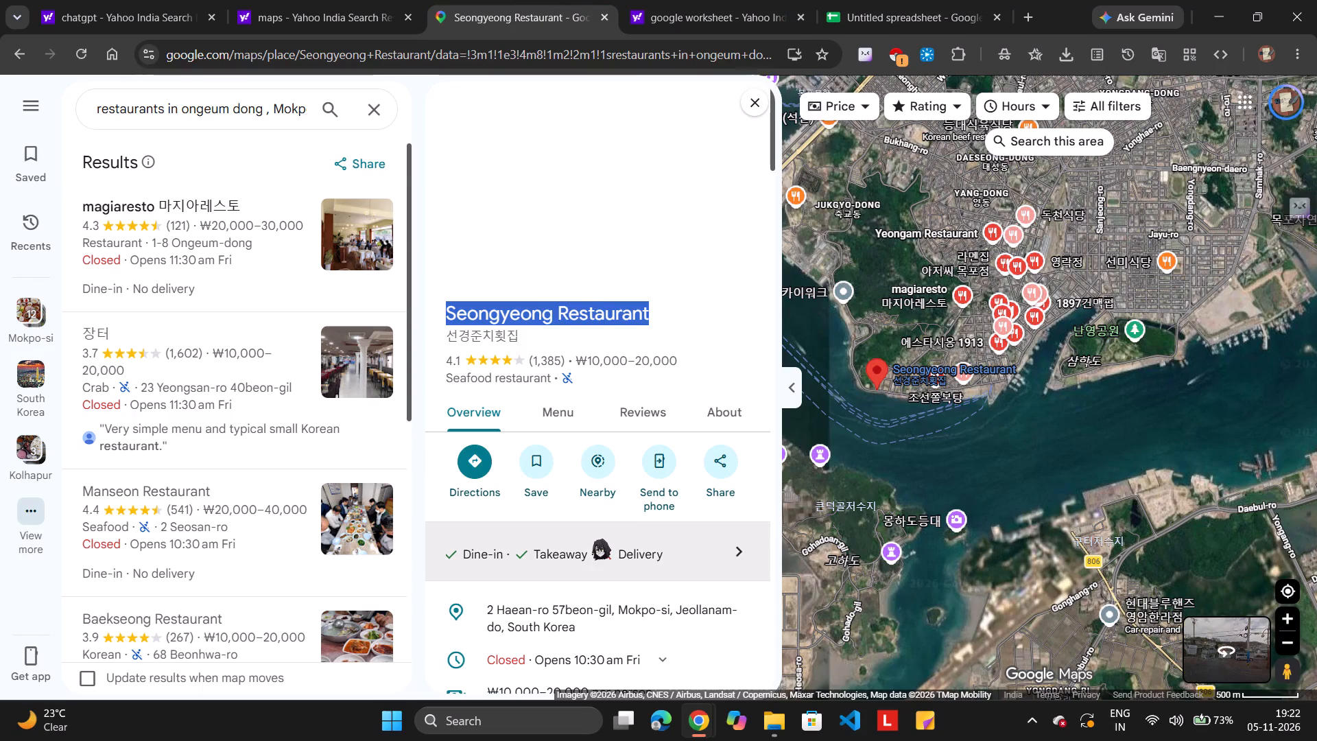
{"action": "scroll", "coordinate": [597, 539], "scroll_direction": "down", "scroll_amount": 3}
{"action": "left_click", "coordinate": [720, 401]}
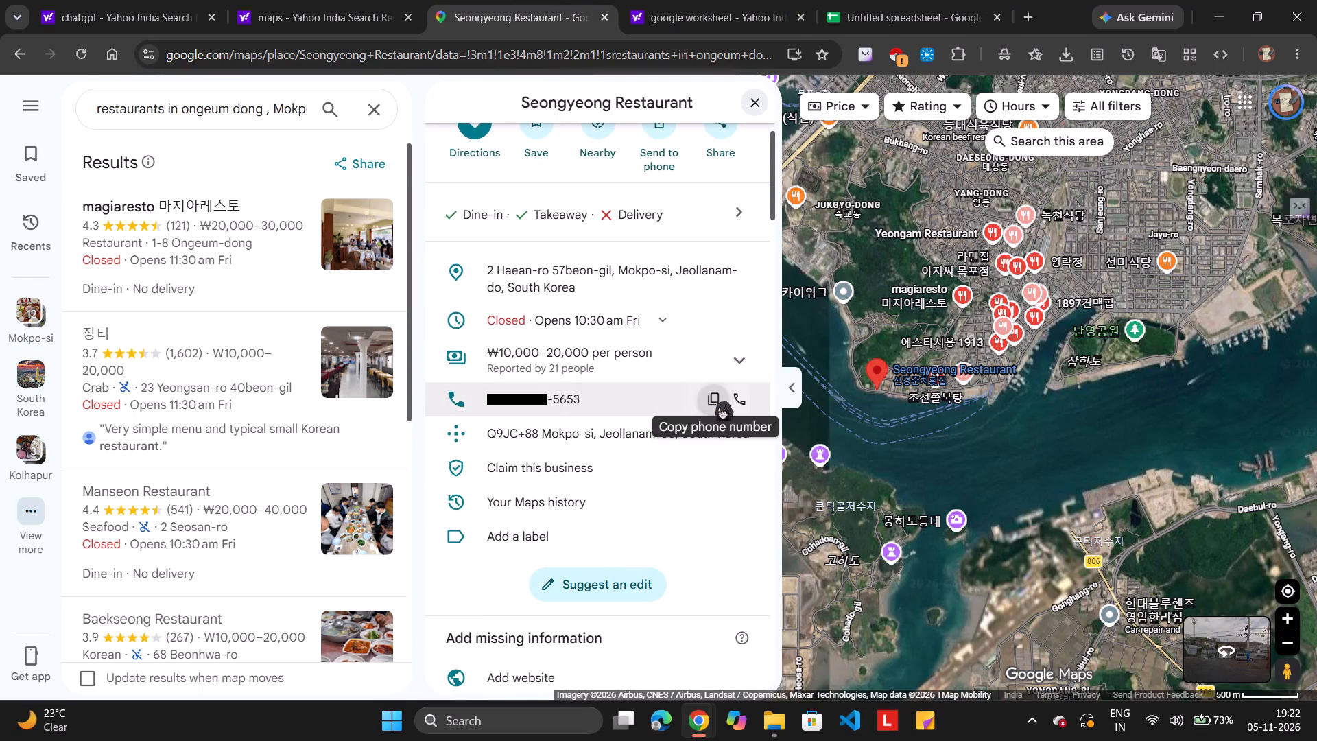
{"action": "left_click", "coordinate": [875, 0]}
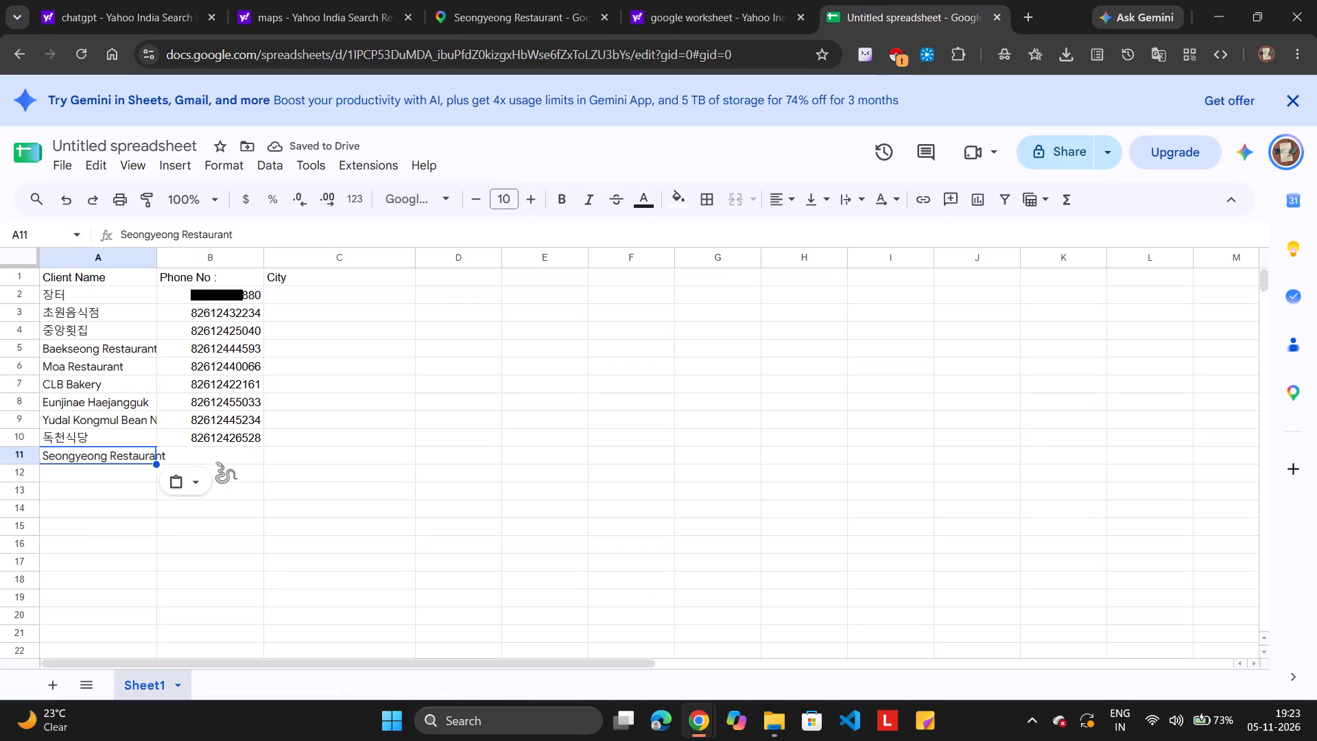
{"action": "left_click", "coordinate": [216, 458]}
{"action": "key", "text": "ctrl+v"}
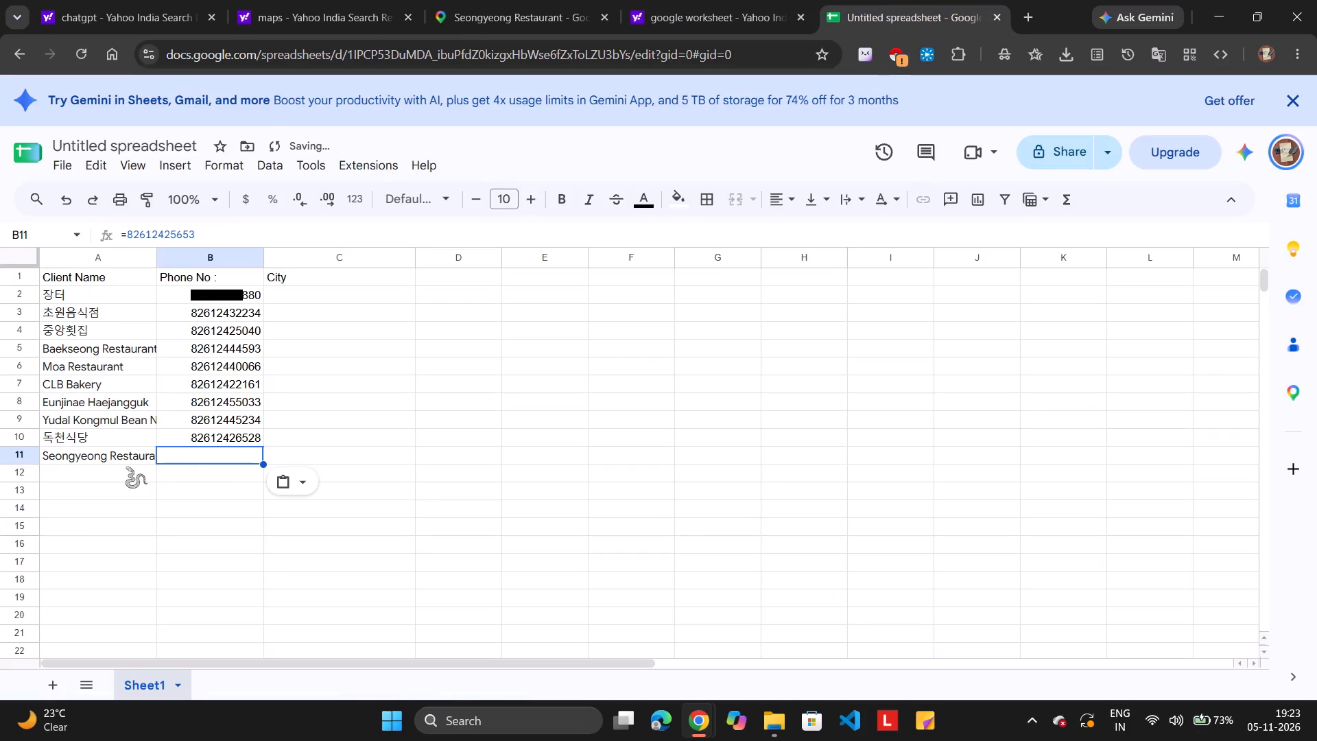
Open the 에스타시옹 1913 listing in Google Maps and copy its name into cell A12 under Client Name.
{"action": "left_click", "coordinate": [110, 474]}
{"action": "left_click", "coordinate": [518, 0]}
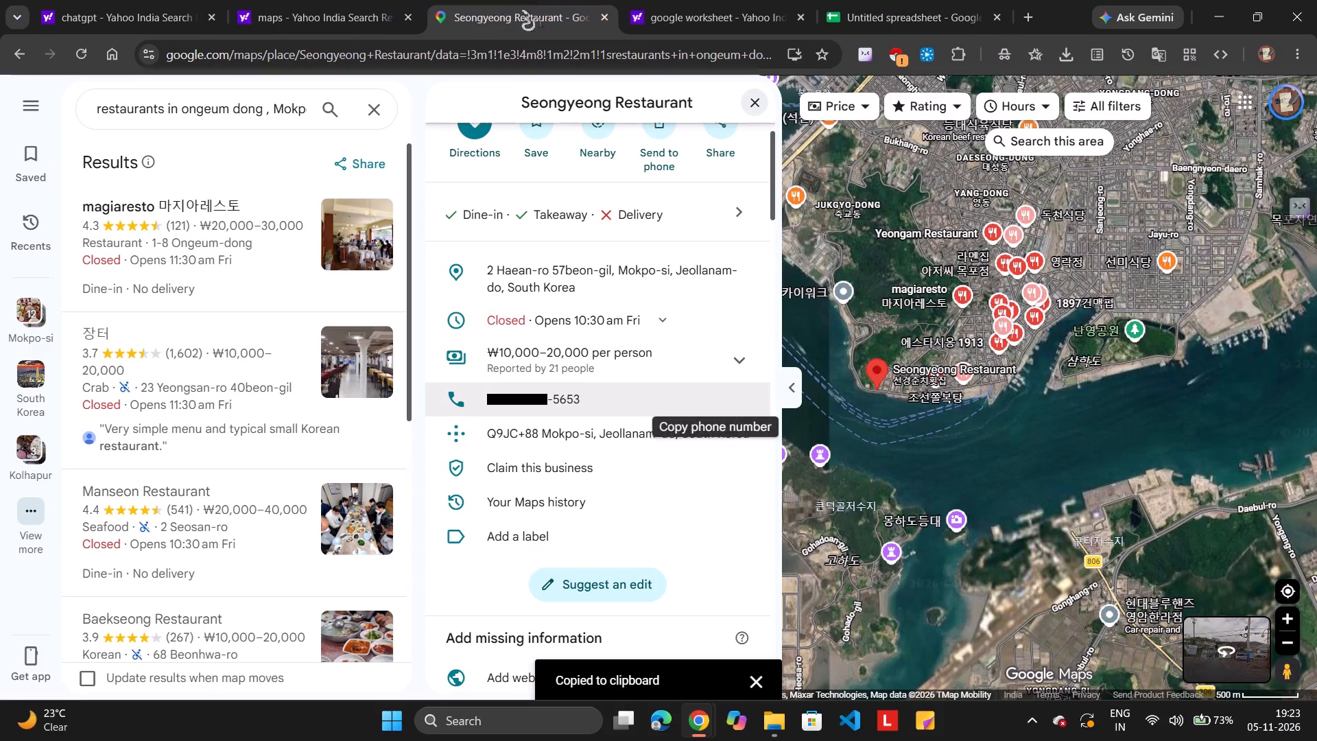
{"action": "left_click", "coordinate": [999, 349]}
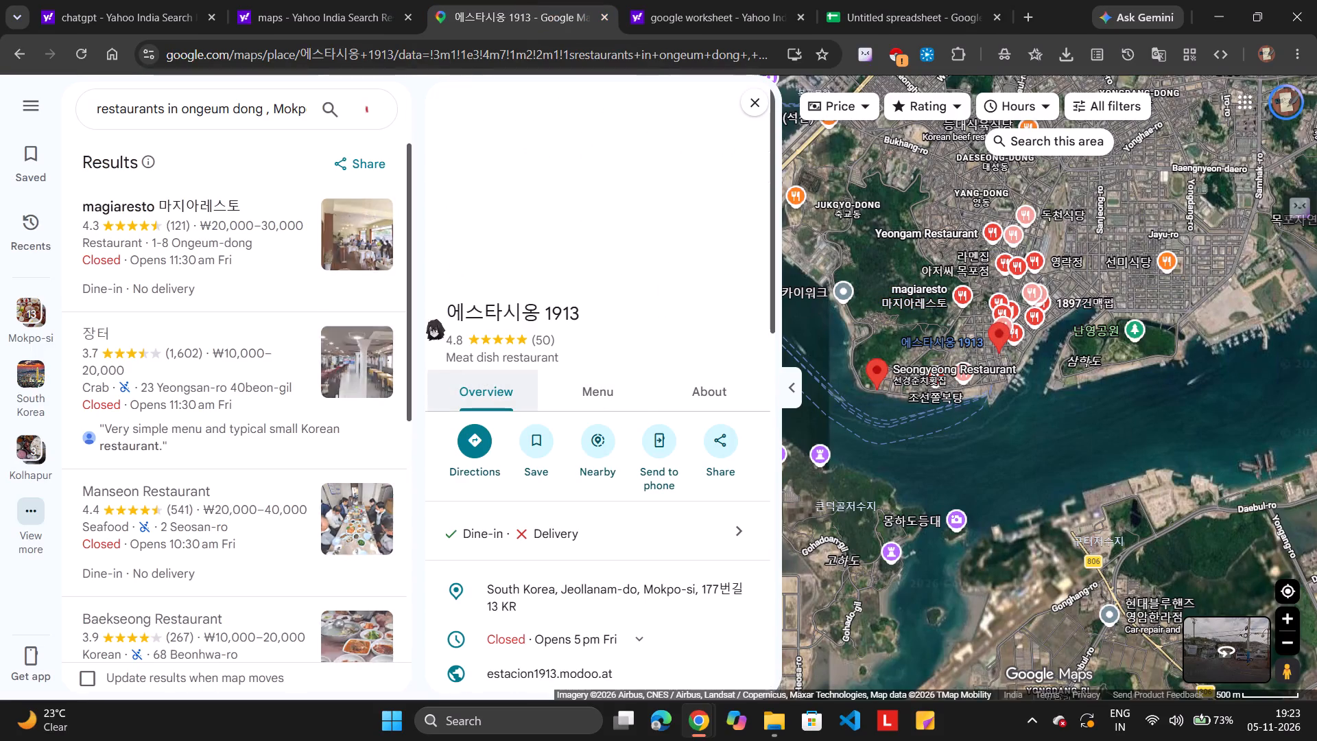
{"action": "left_click_drag", "start_coordinate": [431, 307], "coordinate": [595, 303]}
{"action": "key", "text": "ctrl+c"}
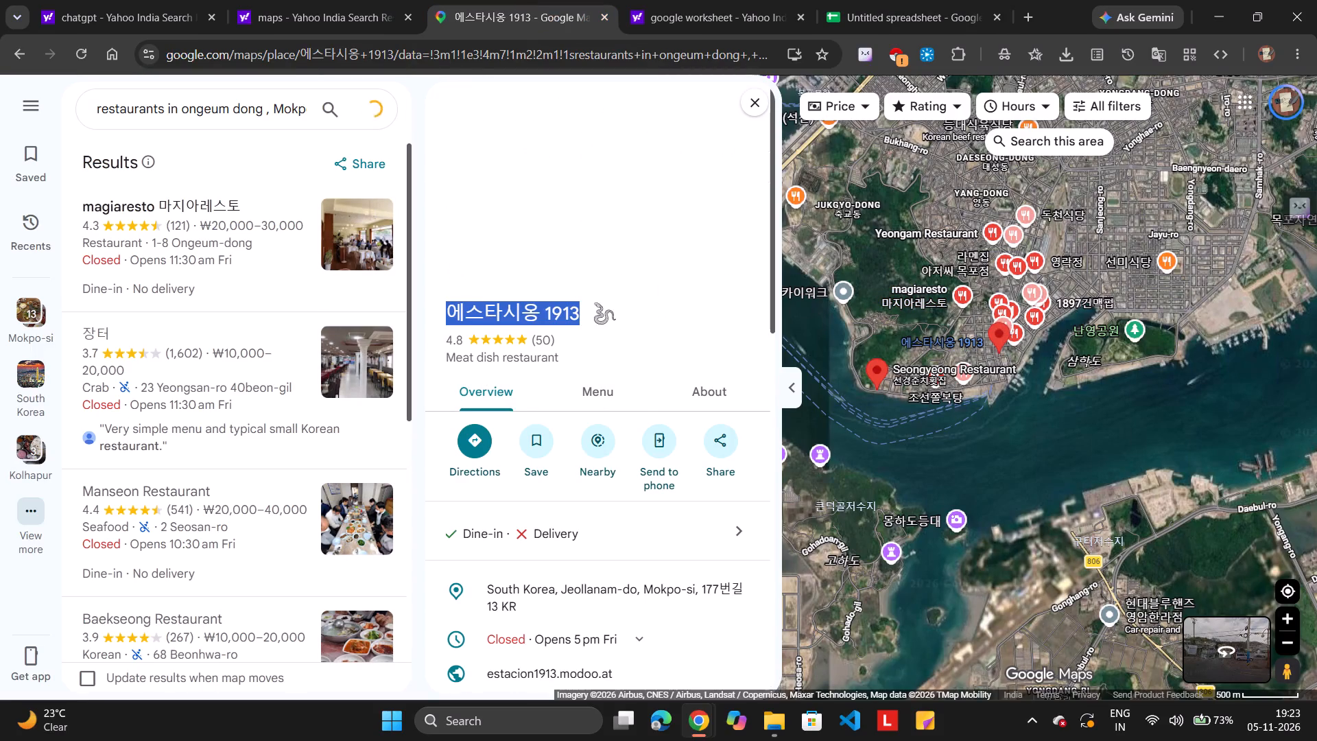
{"action": "left_click", "coordinate": [883, 11]}
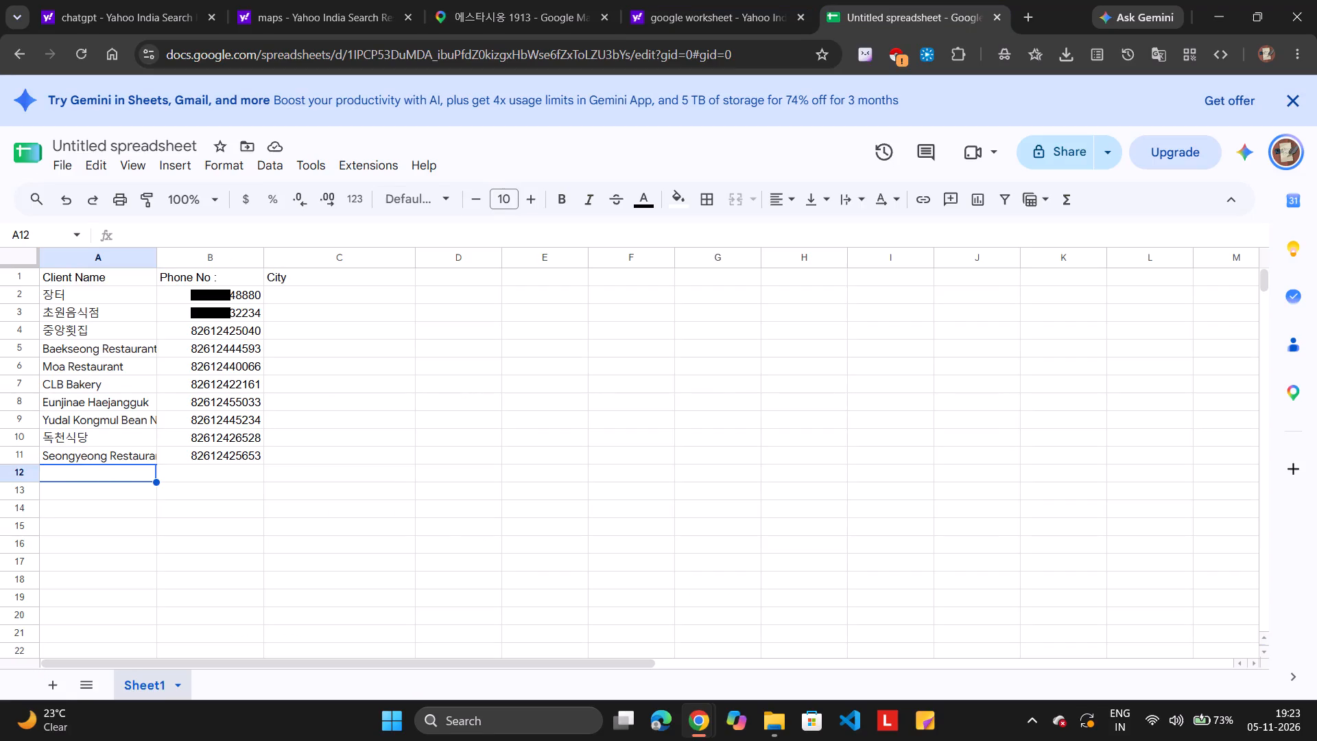
{"action": "left_click", "coordinate": [91, 469]}
{"action": "key", "text": "ctrl+v"}
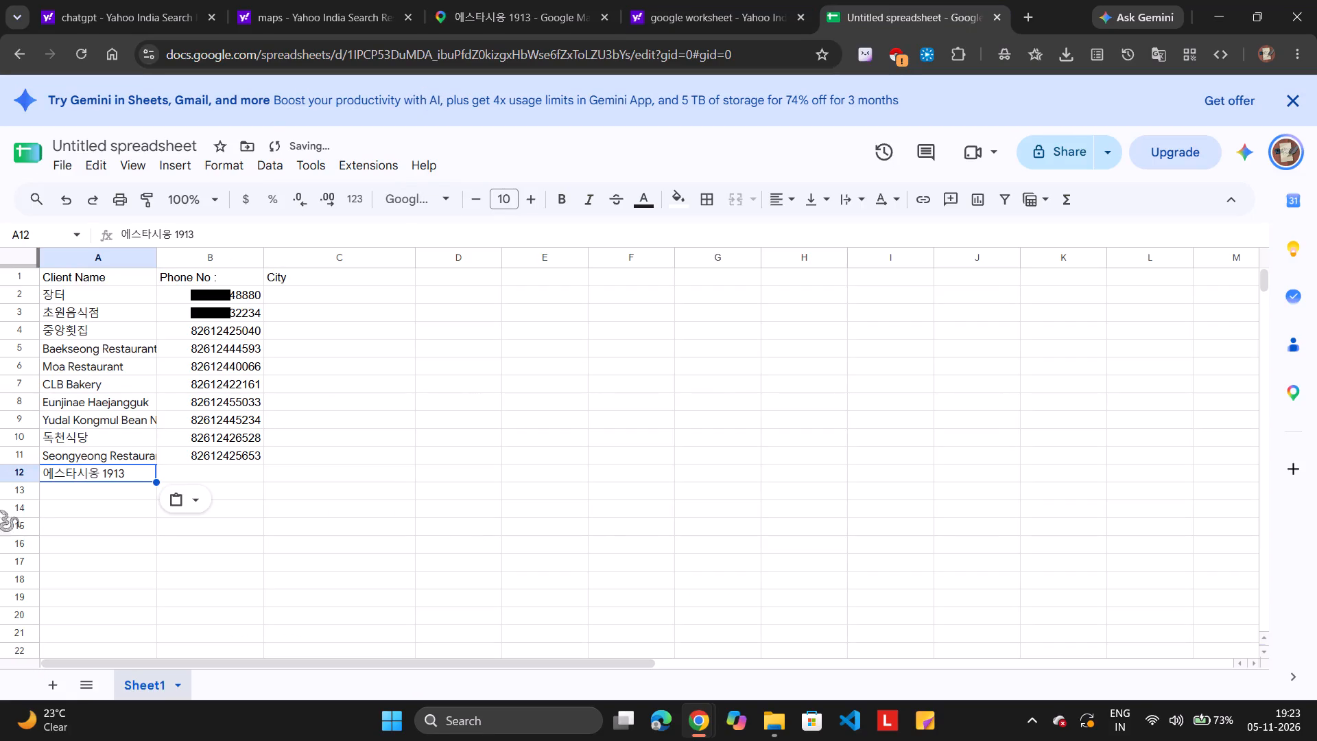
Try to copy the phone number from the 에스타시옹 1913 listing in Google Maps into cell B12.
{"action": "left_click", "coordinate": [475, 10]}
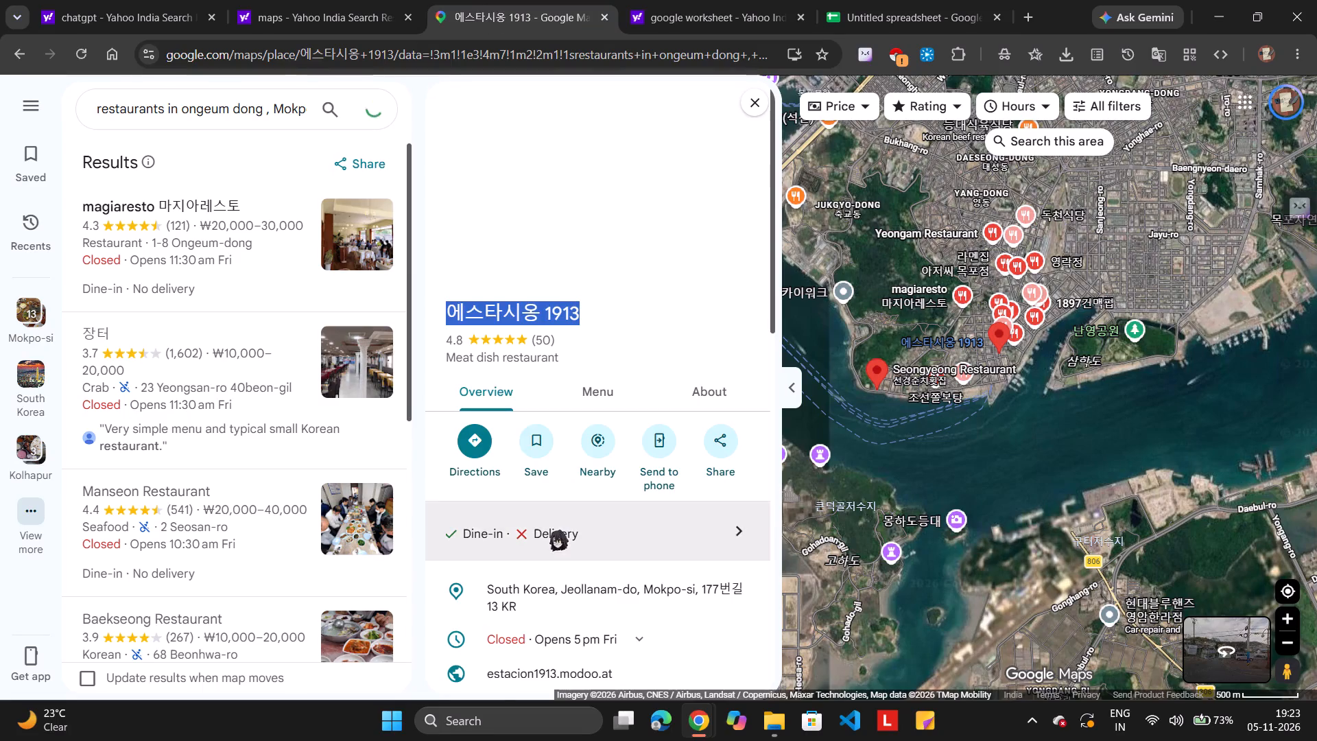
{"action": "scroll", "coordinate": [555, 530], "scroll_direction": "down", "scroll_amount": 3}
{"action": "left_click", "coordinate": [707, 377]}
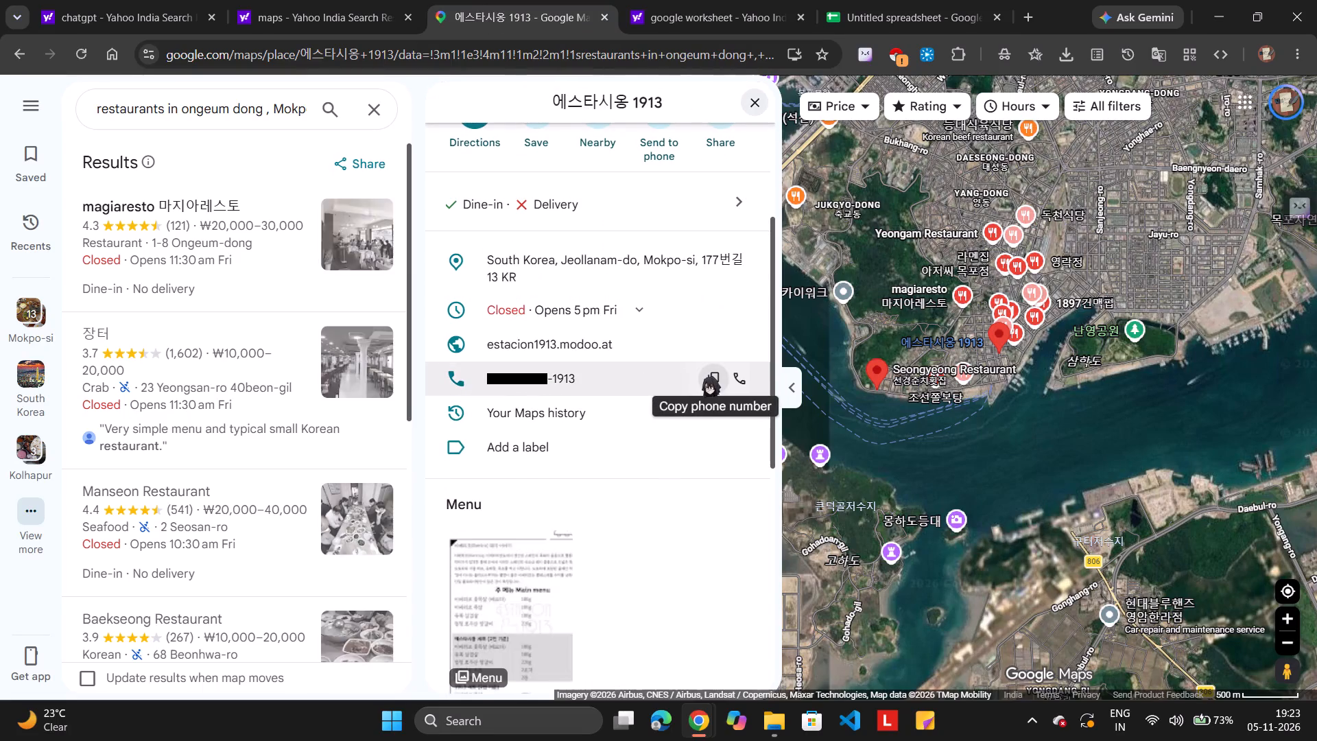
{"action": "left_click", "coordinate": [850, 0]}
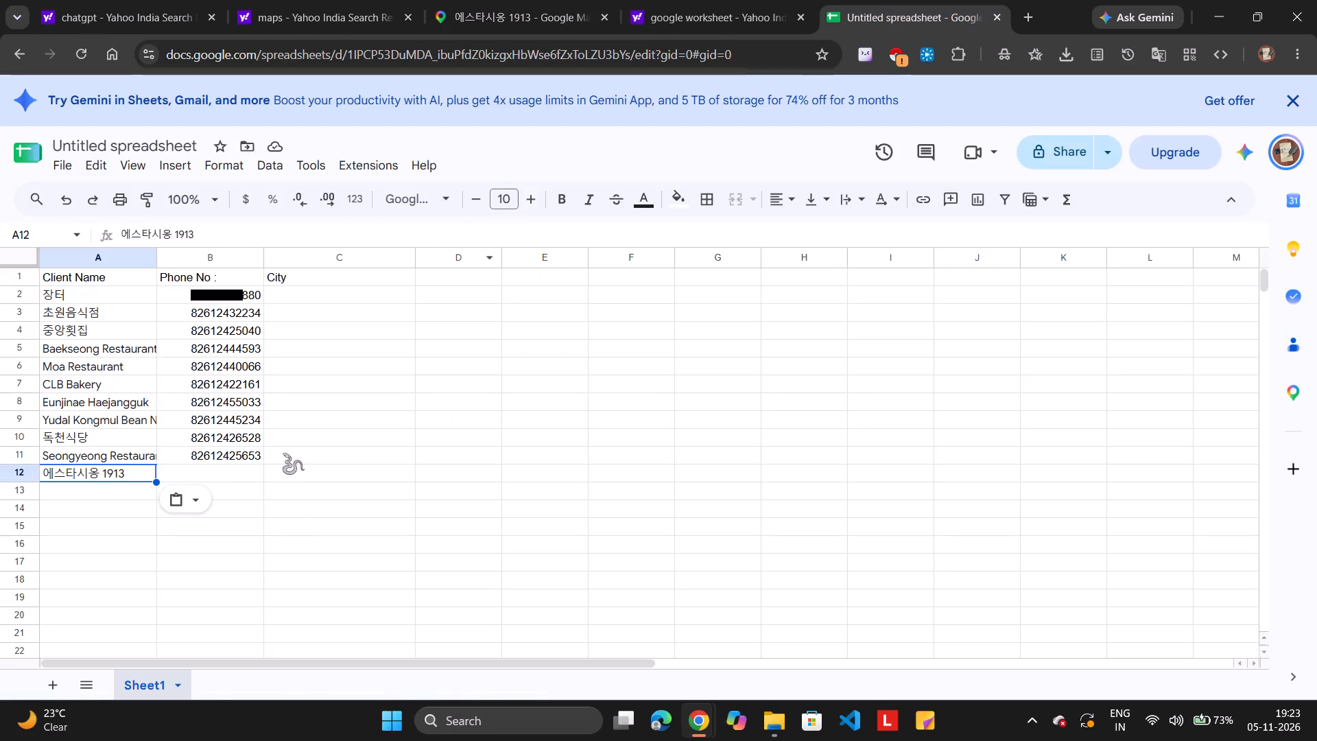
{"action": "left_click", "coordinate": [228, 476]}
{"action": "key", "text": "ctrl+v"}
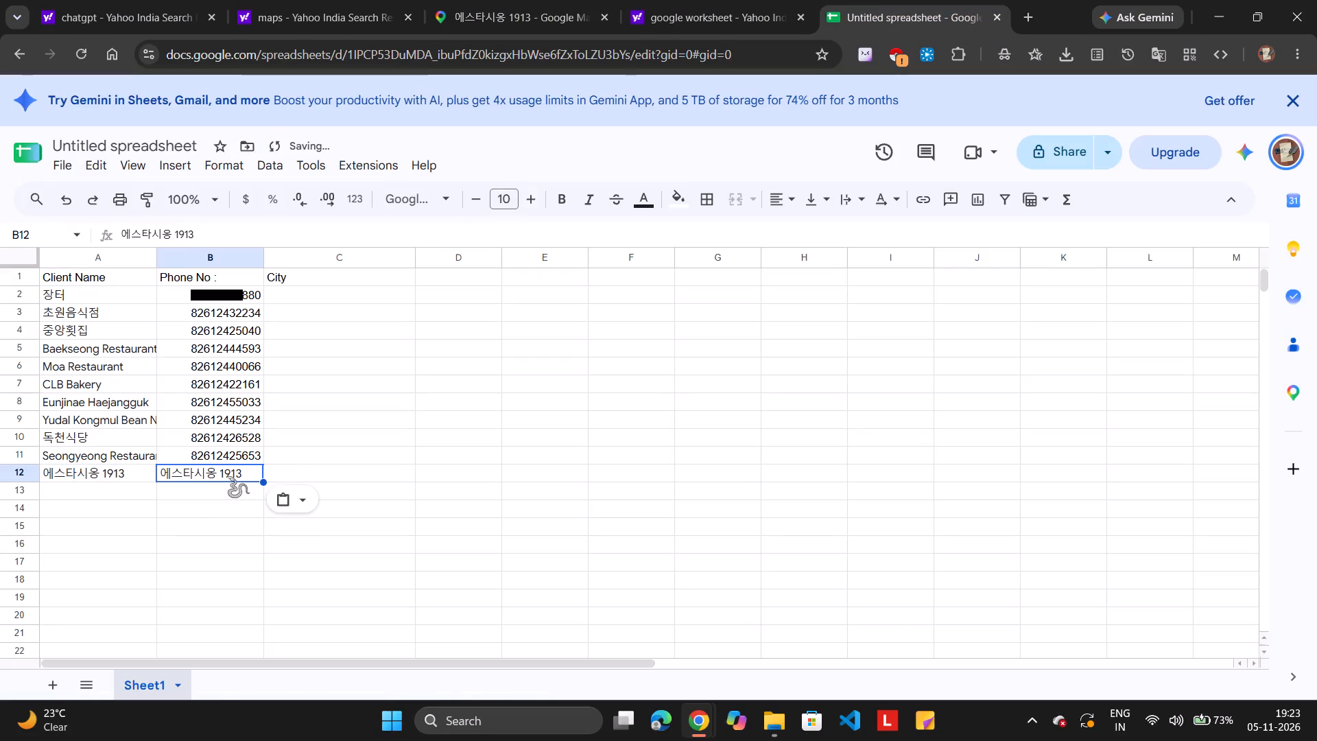
Copy the phone number from the 에스타시옹 1913 listing in Google Maps and replace the contents of cell B12 with it.
{"action": "left_click", "coordinate": [453, 14]}
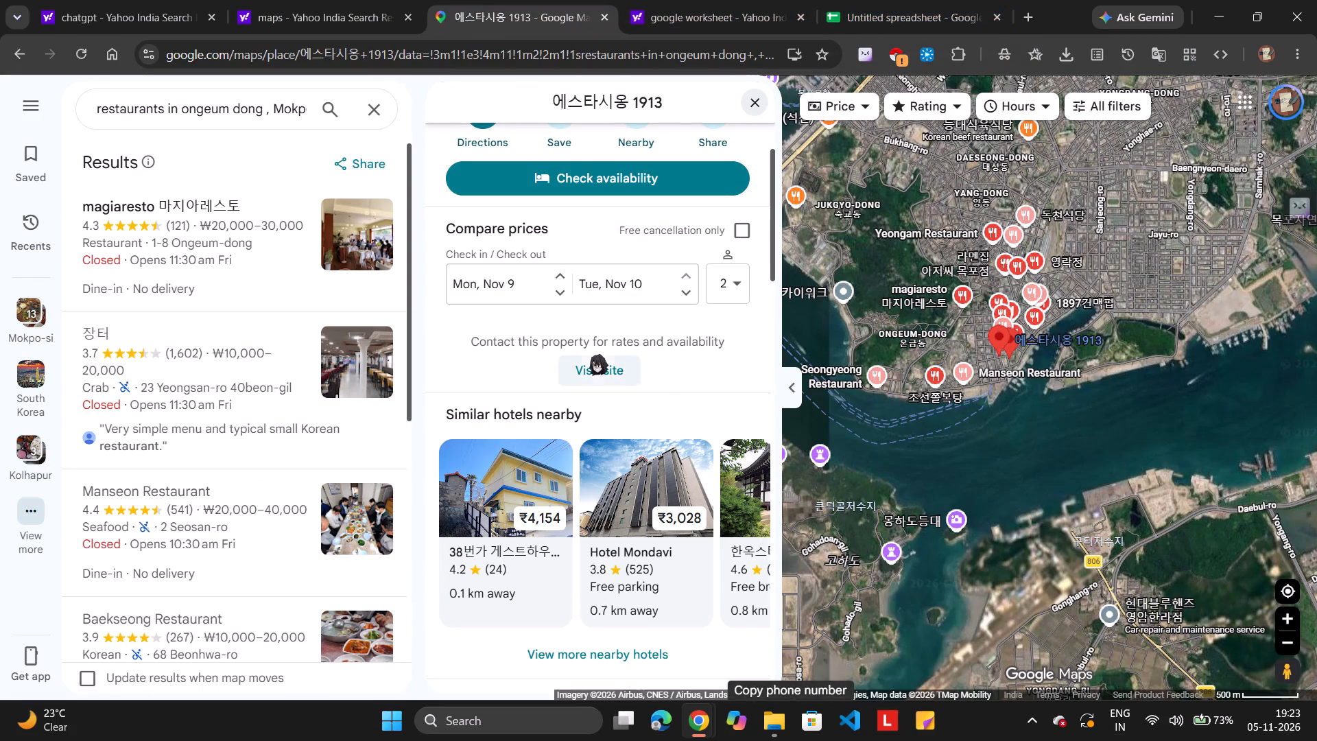
{"action": "scroll", "coordinate": [595, 355], "scroll_direction": "down", "scroll_amount": 1}
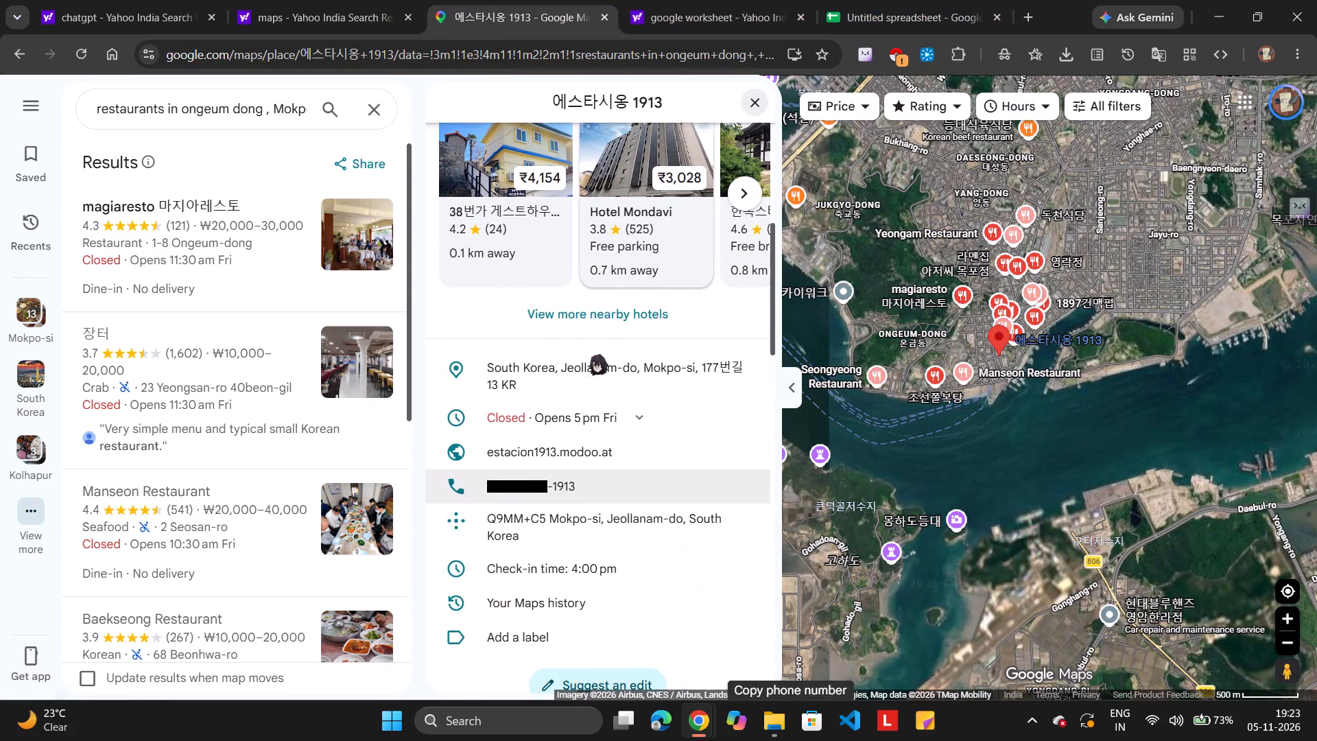
{"action": "scroll", "coordinate": [595, 355], "scroll_direction": "down", "scroll_amount": 1}
{"action": "left_click", "coordinate": [720, 491]}
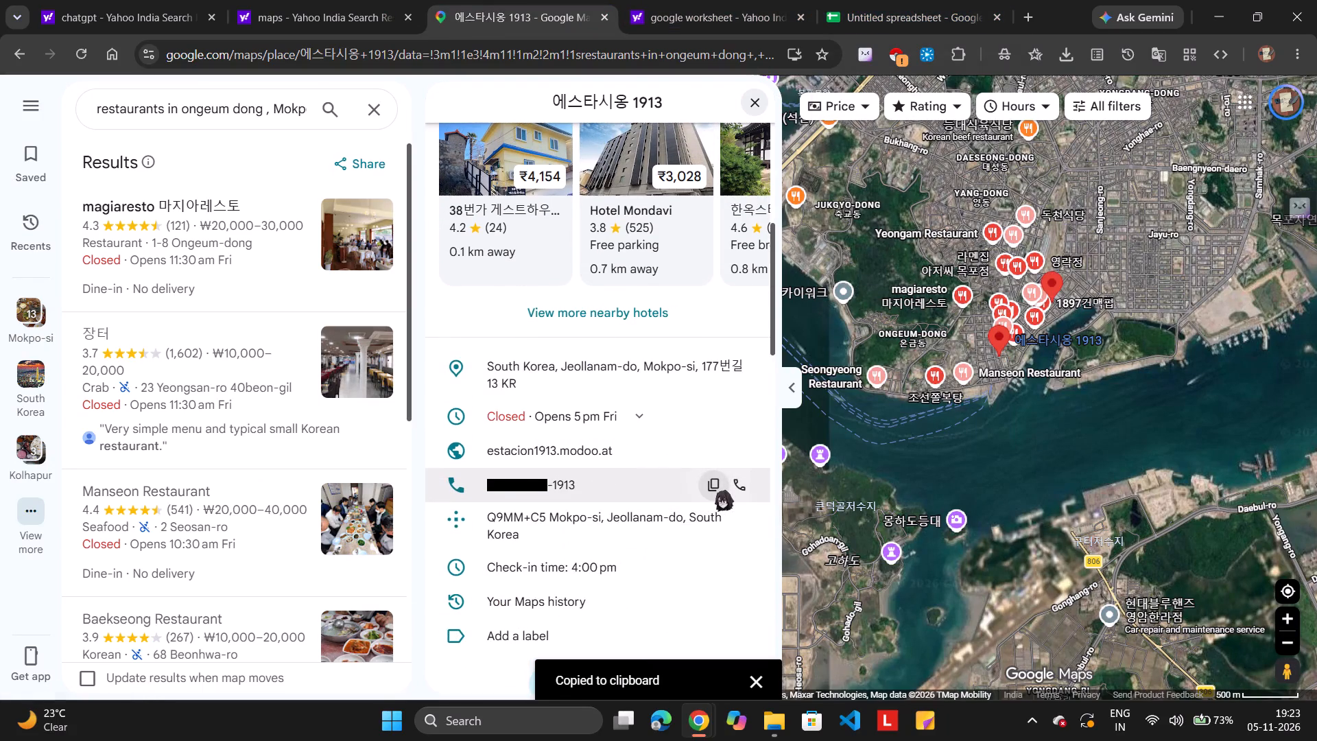
{"action": "scroll", "coordinate": [562, 437], "scroll_direction": "up", "scroll_amount": 7}
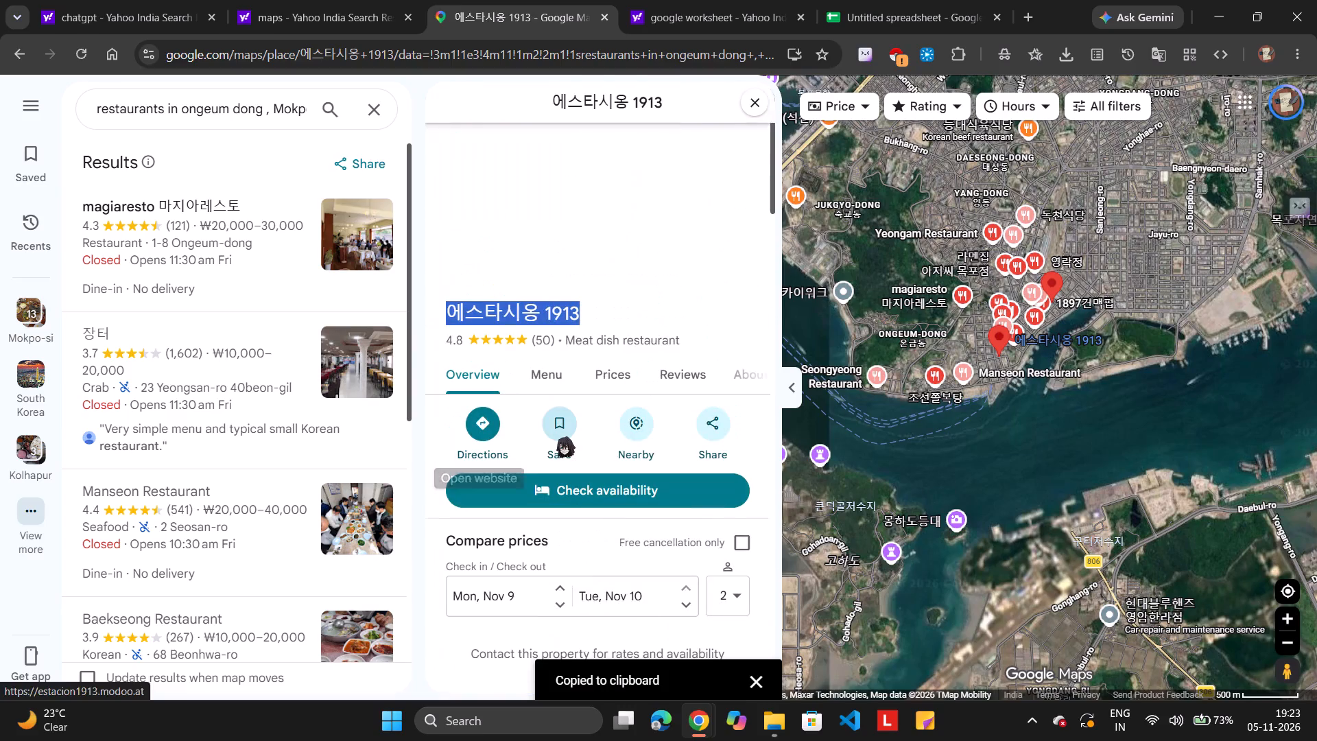
{"action": "scroll", "coordinate": [562, 437], "scroll_direction": "up", "scroll_amount": 1}
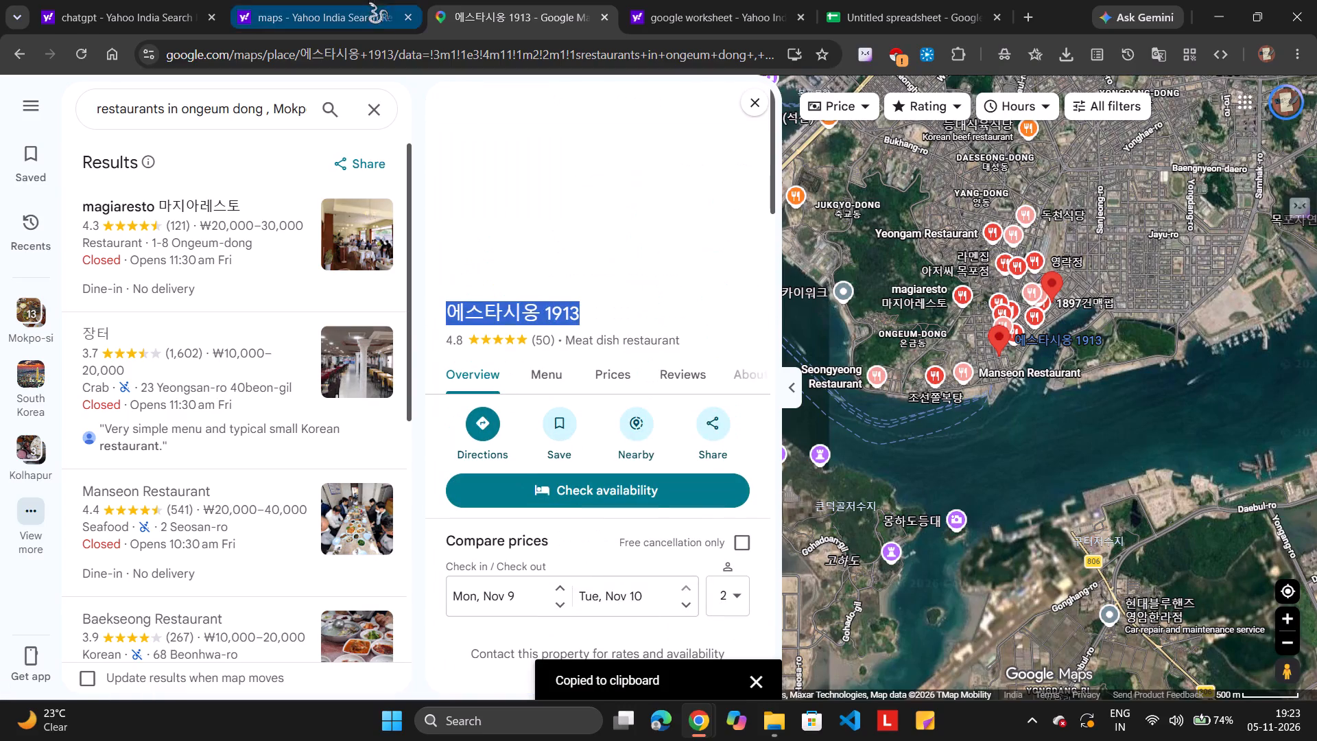
{"action": "left_click", "coordinate": [920, 0]}
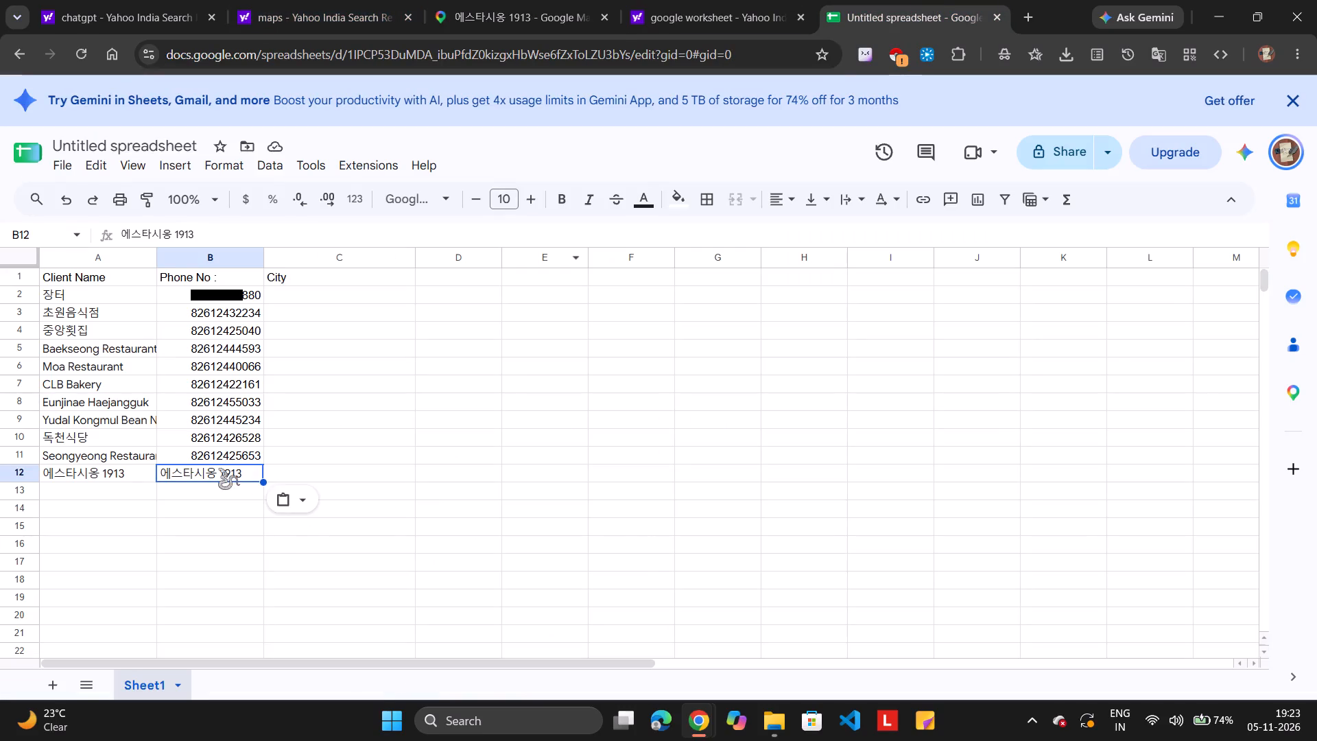
{"action": "triple_click", "coordinate": [219, 468]}
{"action": "key", "text": "ctrl+v"}
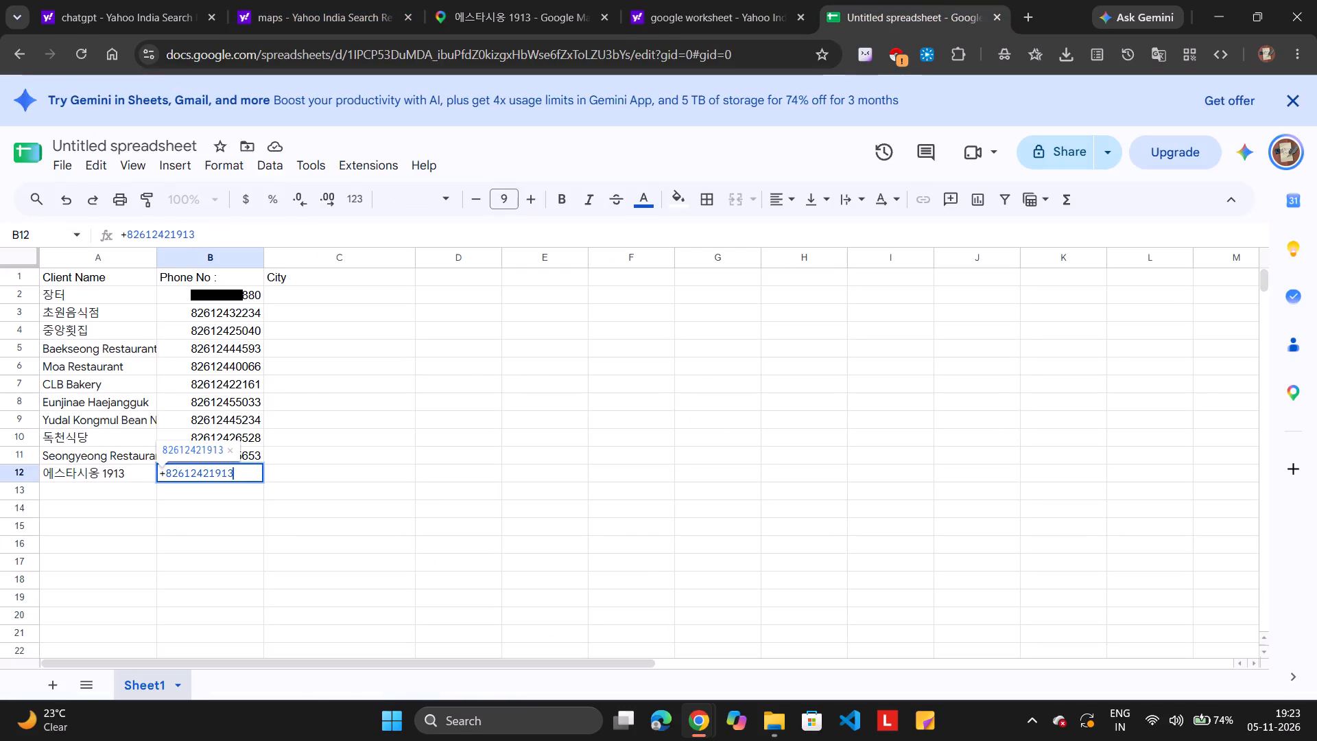
{"action": "left_click", "coordinate": [86, 492]}
Open the 조선쫄복탕 listing in Google Maps and copy its name into cell A13 under Client Name.
{"action": "left_click", "coordinate": [498, 10]}
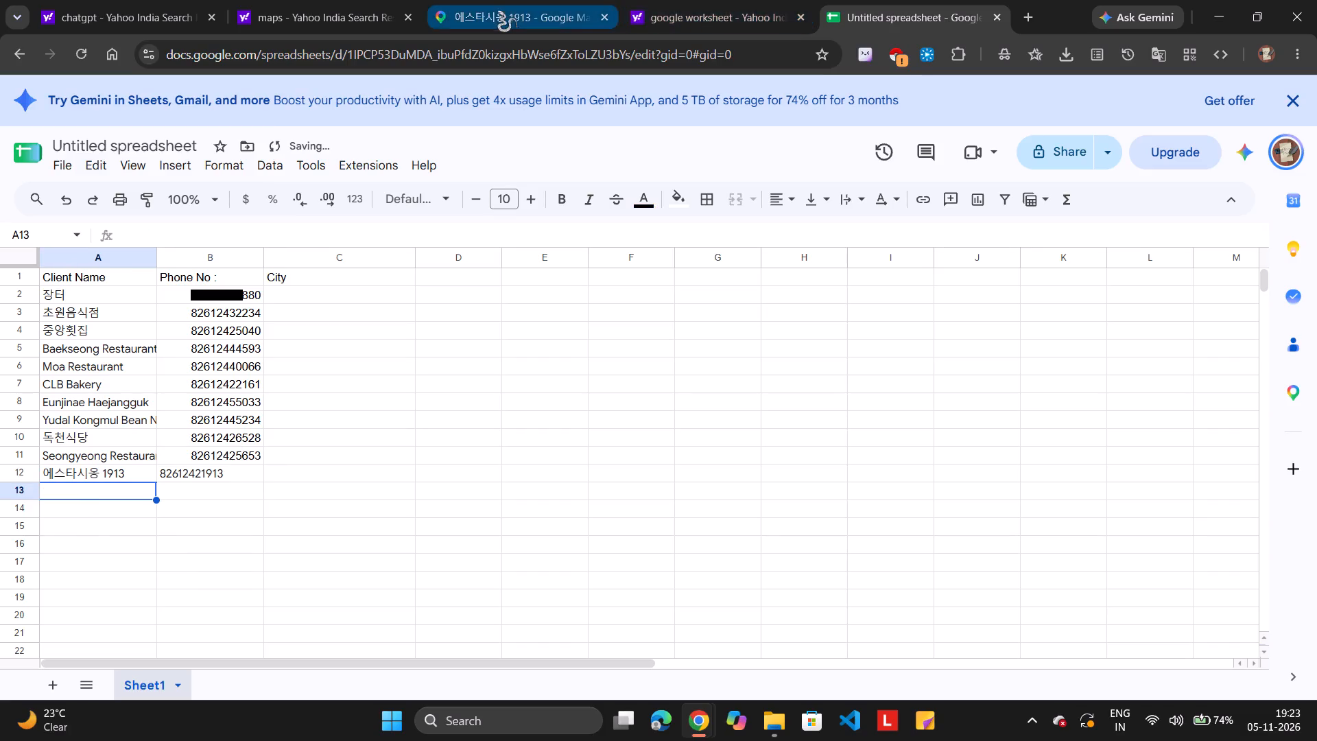
{"action": "left_click", "coordinate": [940, 381]}
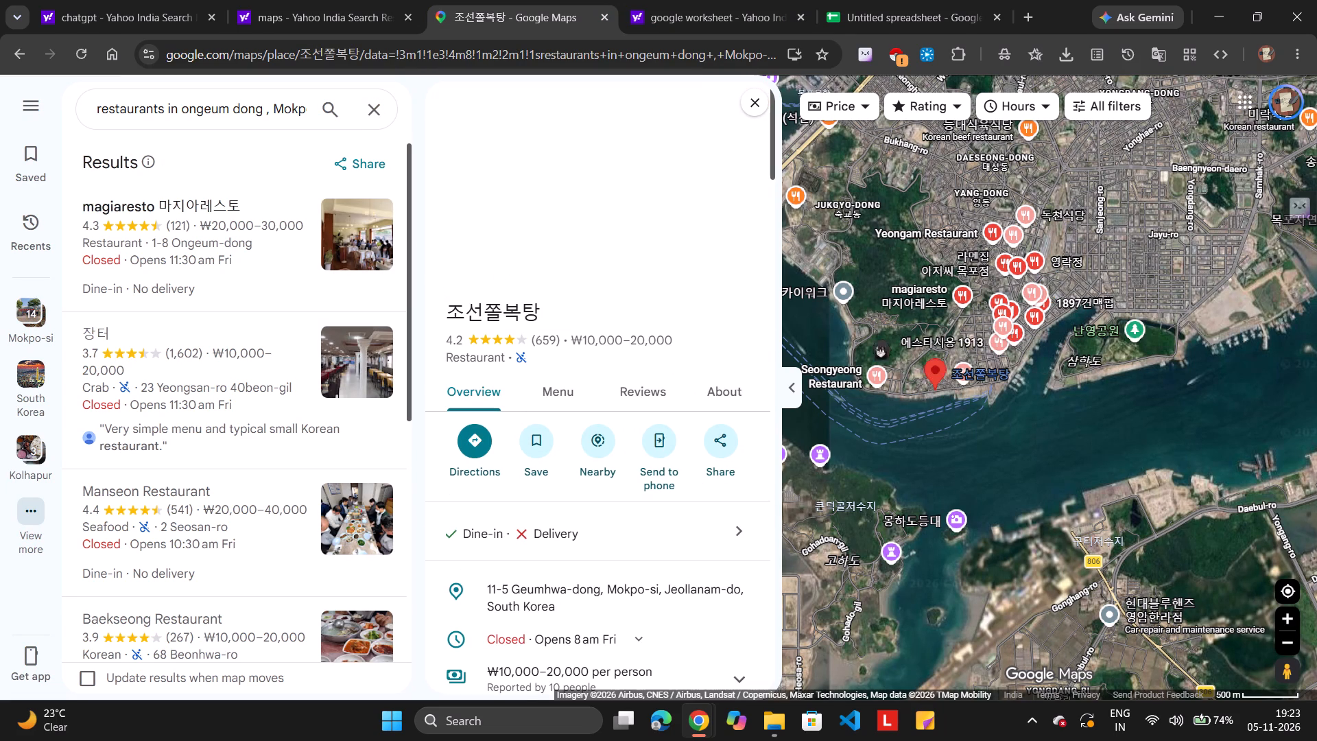
{"action": "left_click_drag", "start_coordinate": [434, 302], "coordinate": [617, 288]}
{"action": "key", "text": "ctrl+c"}
{"action": "scroll", "coordinate": [617, 288], "scroll_direction": "down", "scroll_amount": 4}
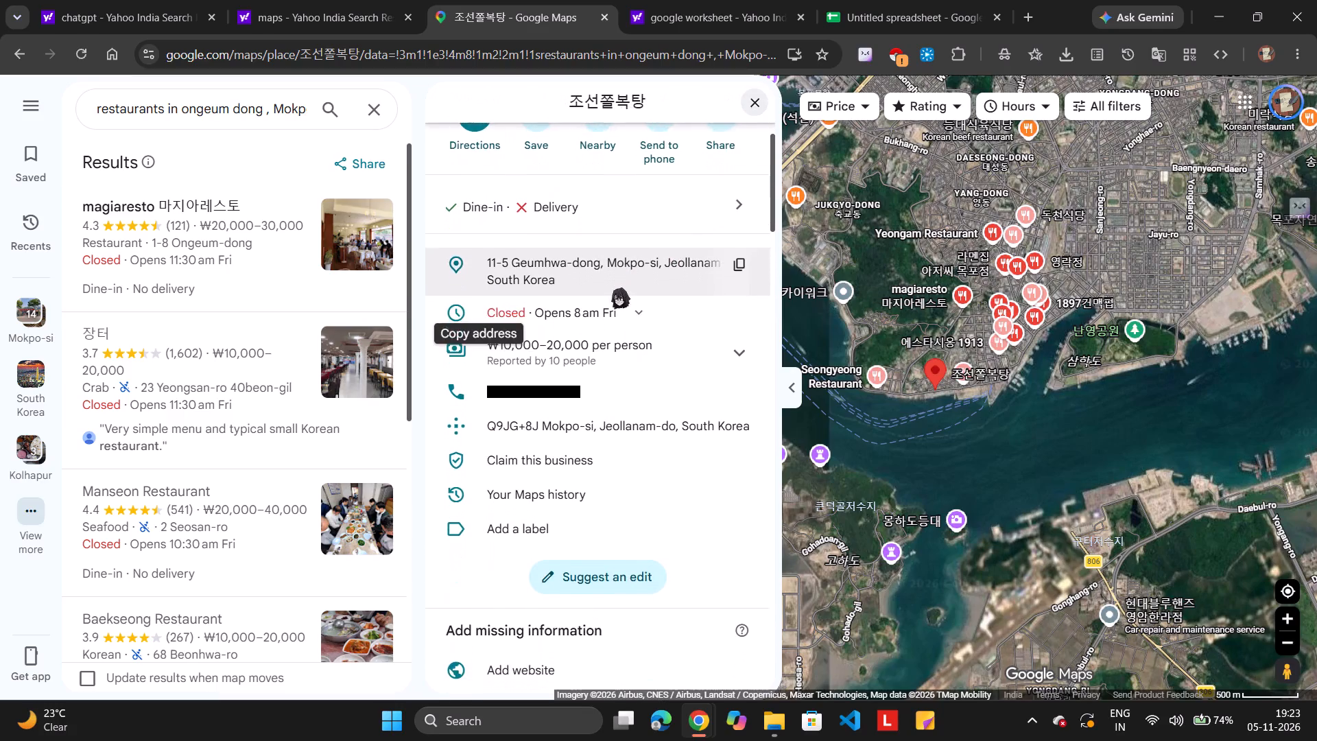
{"action": "left_click", "coordinate": [861, 6]}
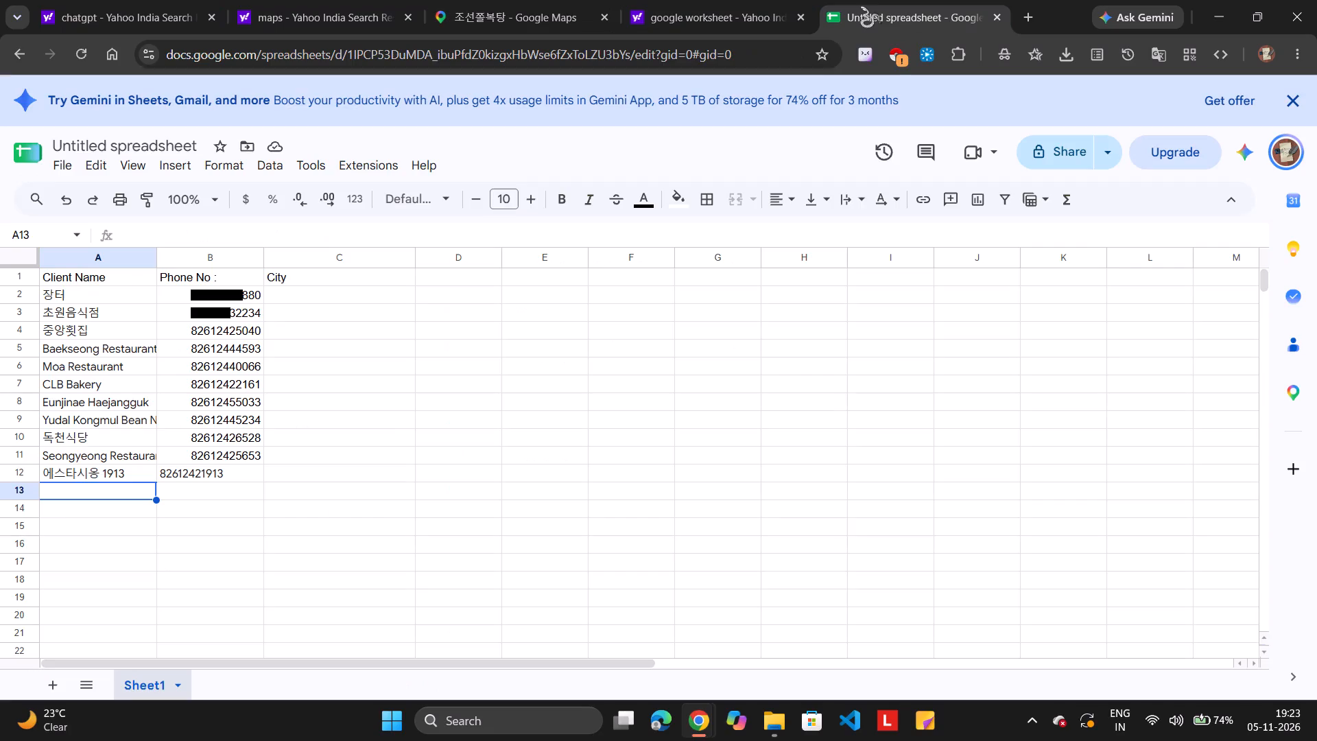
{"action": "left_click", "coordinate": [60, 491]}
{"action": "key", "text": "ctrl+v"}
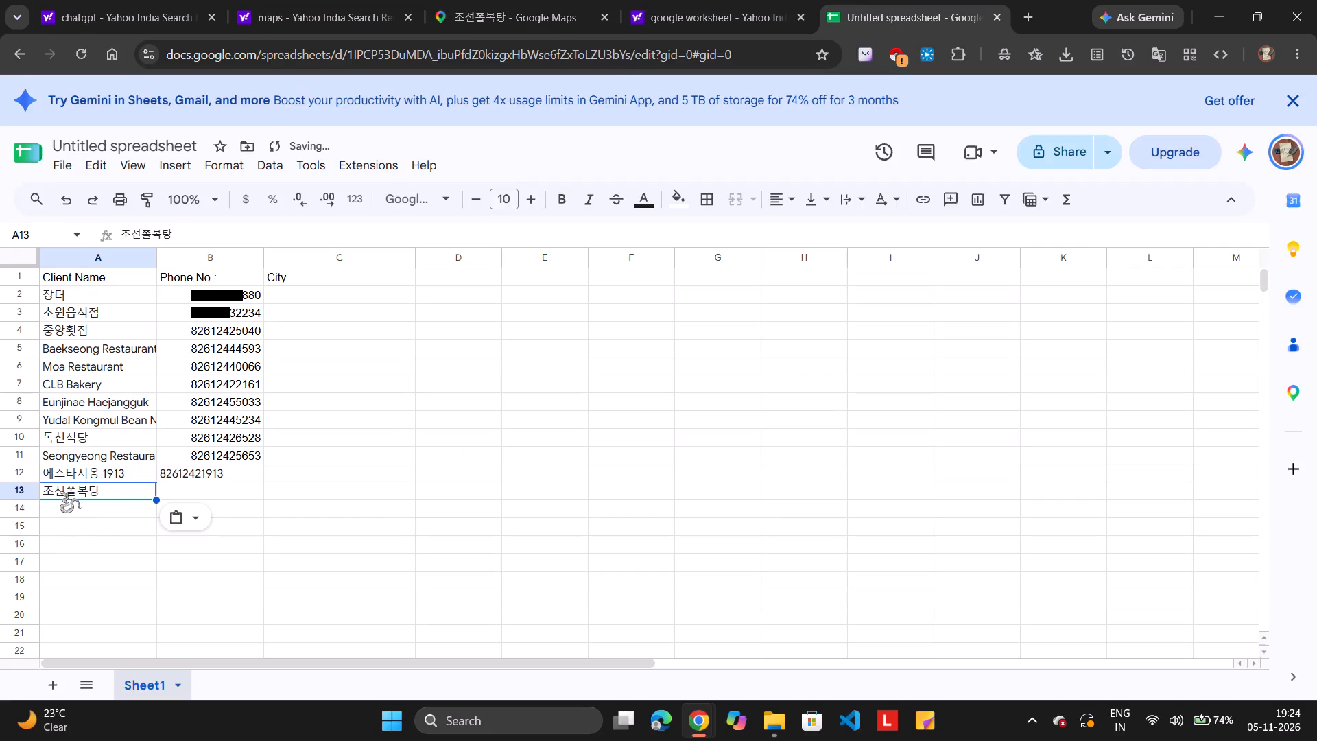
Copy the phone number from the 조선쫄복탕 listing in Google Maps into cell B13 under Phone No.
{"action": "left_click", "coordinate": [533, 8]}
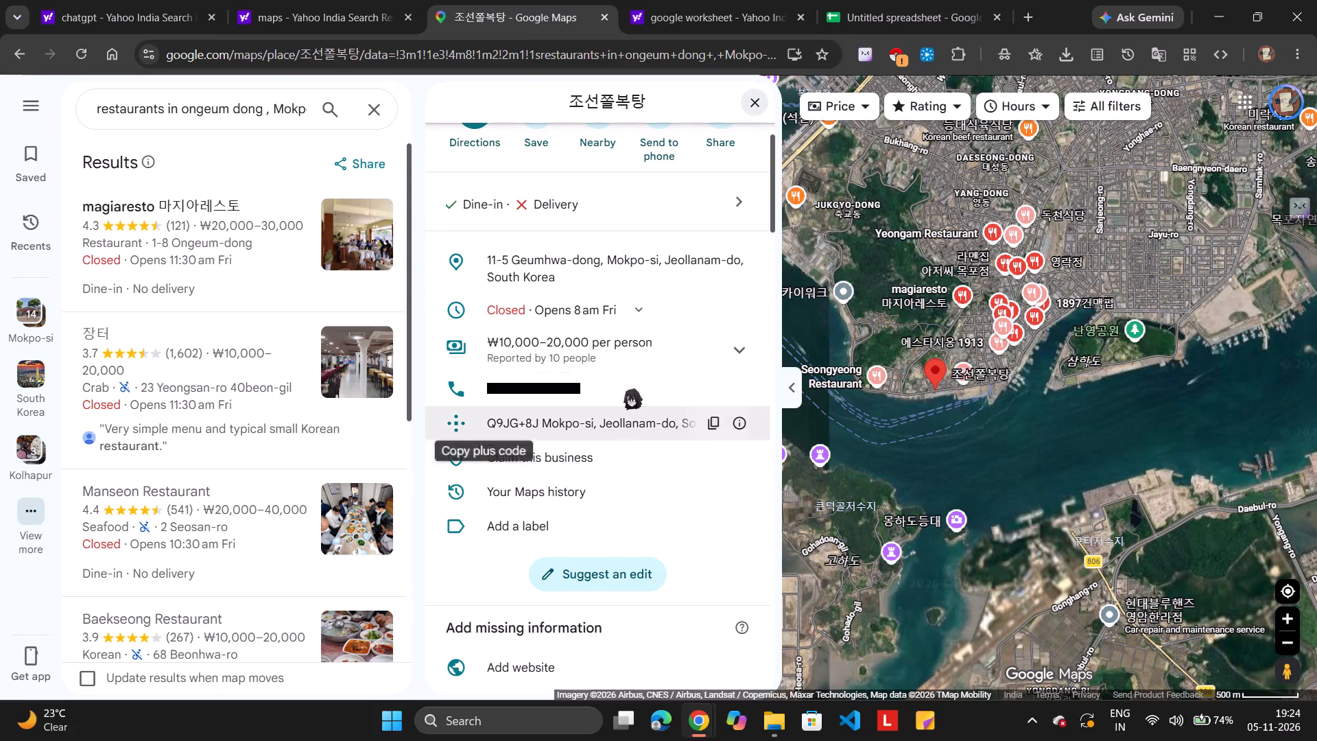
{"action": "left_click", "coordinate": [707, 395]}
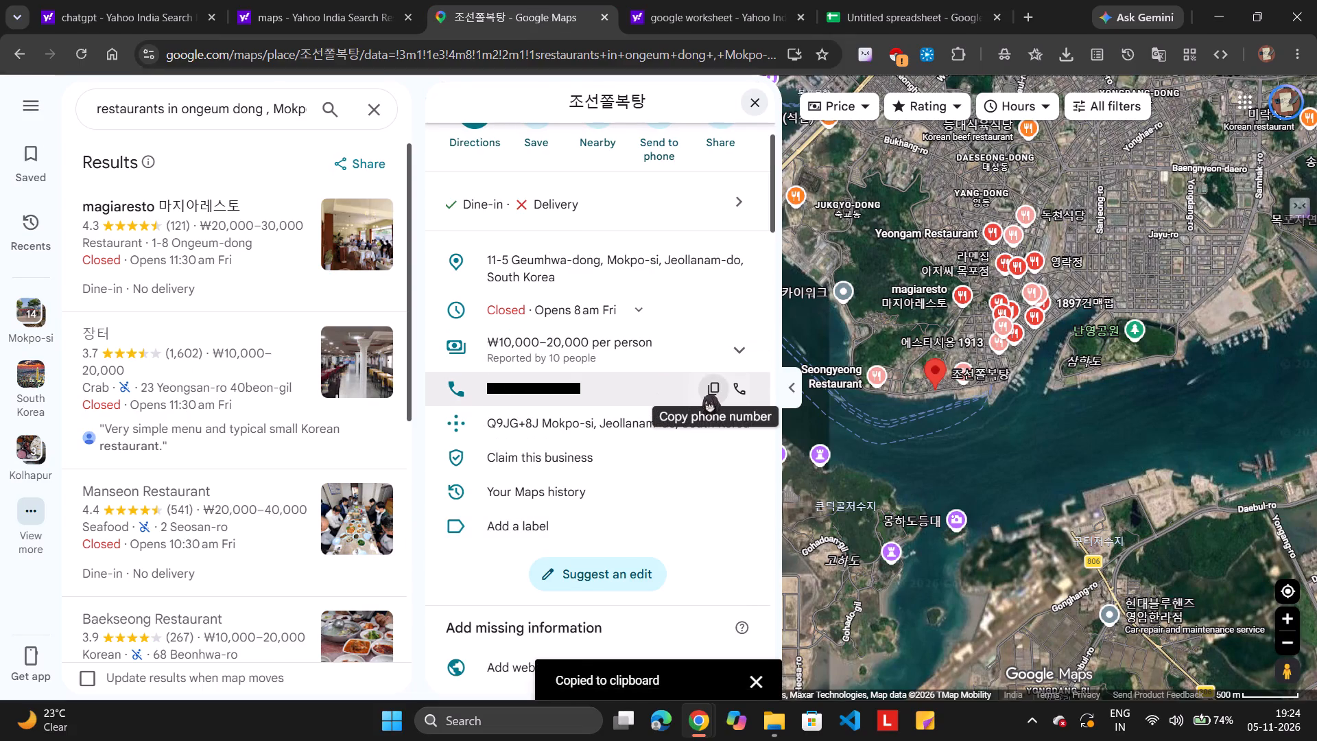
{"action": "left_click", "coordinate": [902, 0]}
{"action": "left_click", "coordinate": [213, 491]}
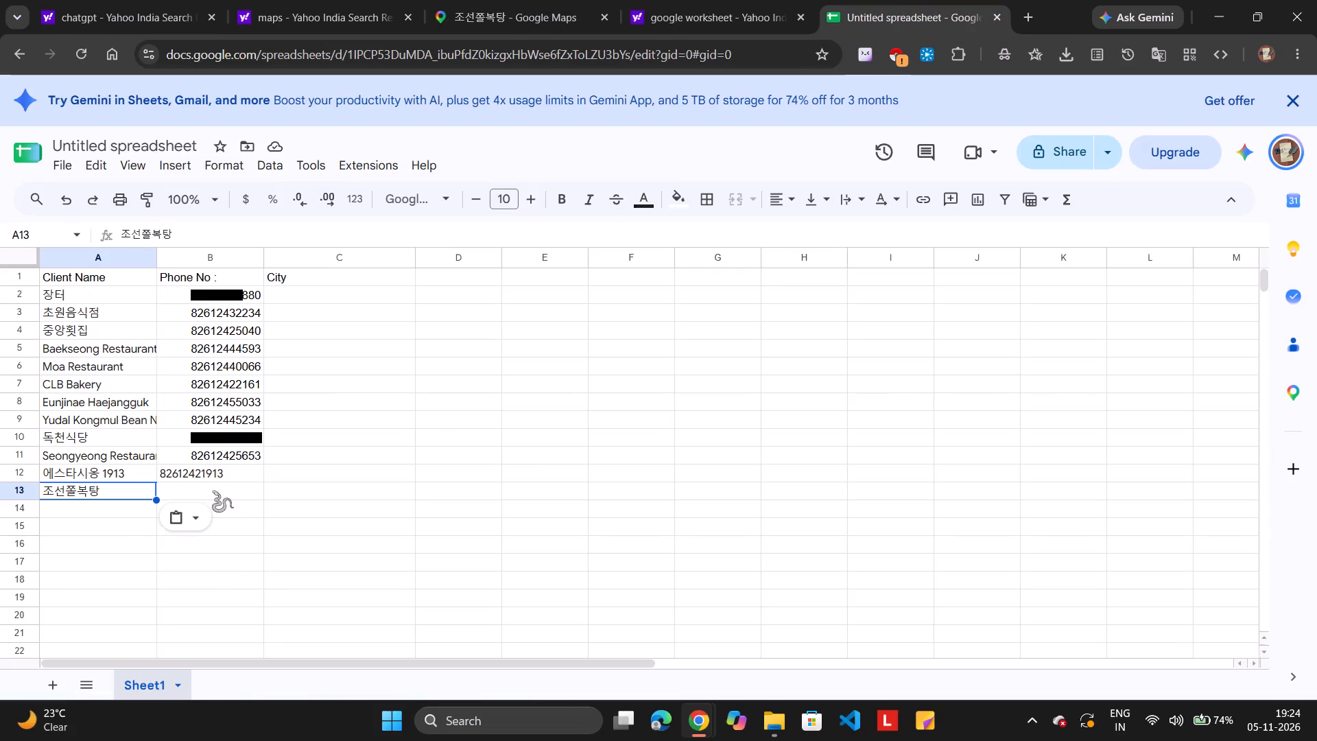
{"action": "key", "text": "ctrl+v"}
Open the magiaresto 마지아레스토 listing in Google Maps and copy its name into cell A14 under Client Name.
{"action": "left_click", "coordinate": [508, 0]}
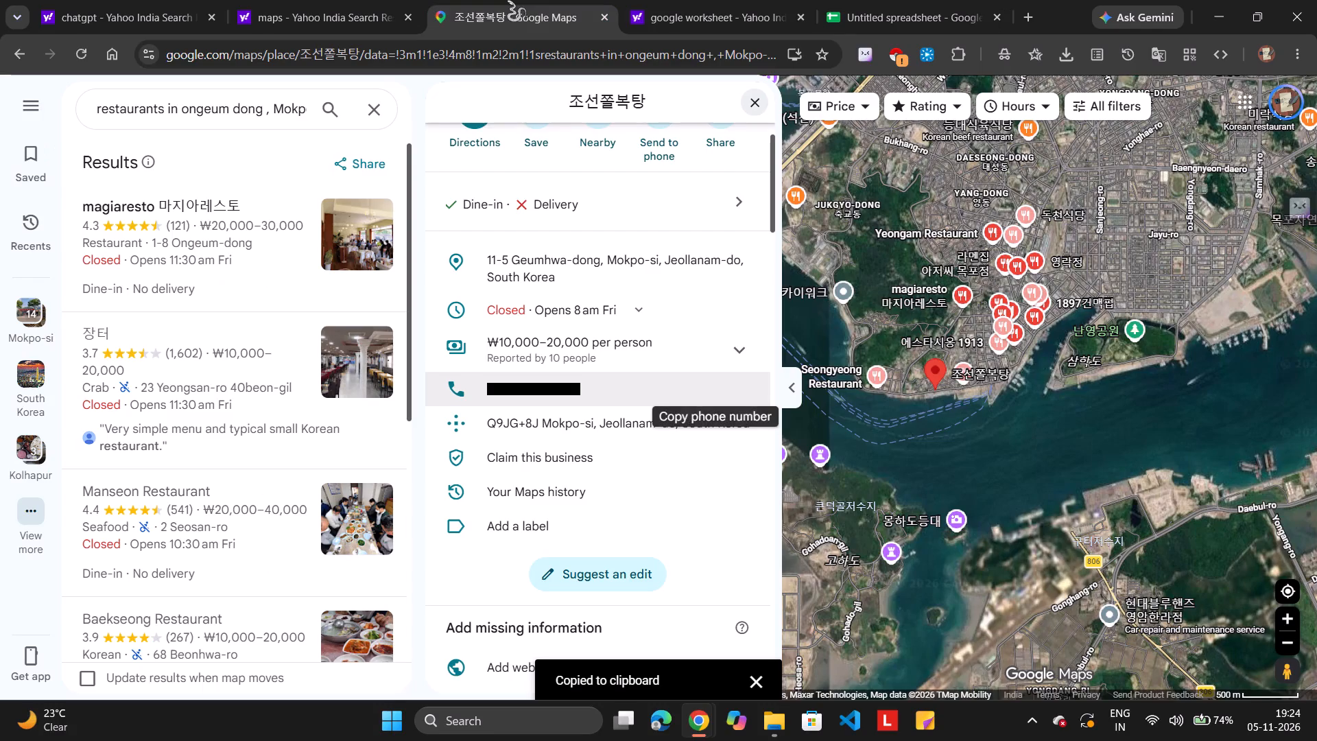
{"action": "left_click", "coordinate": [955, 299]}
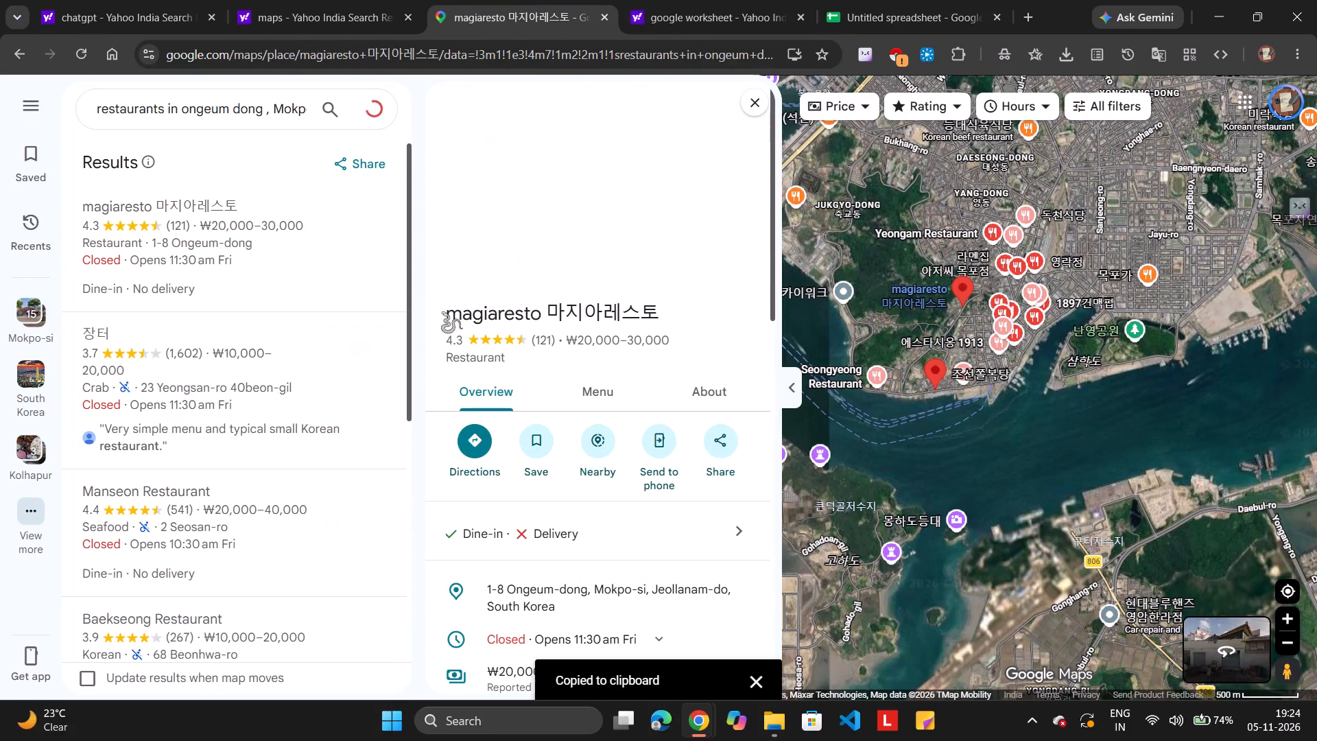
{"action": "left_click_drag", "start_coordinate": [441, 311], "coordinate": [709, 304]}
{"action": "key", "text": "ctrl+c"}
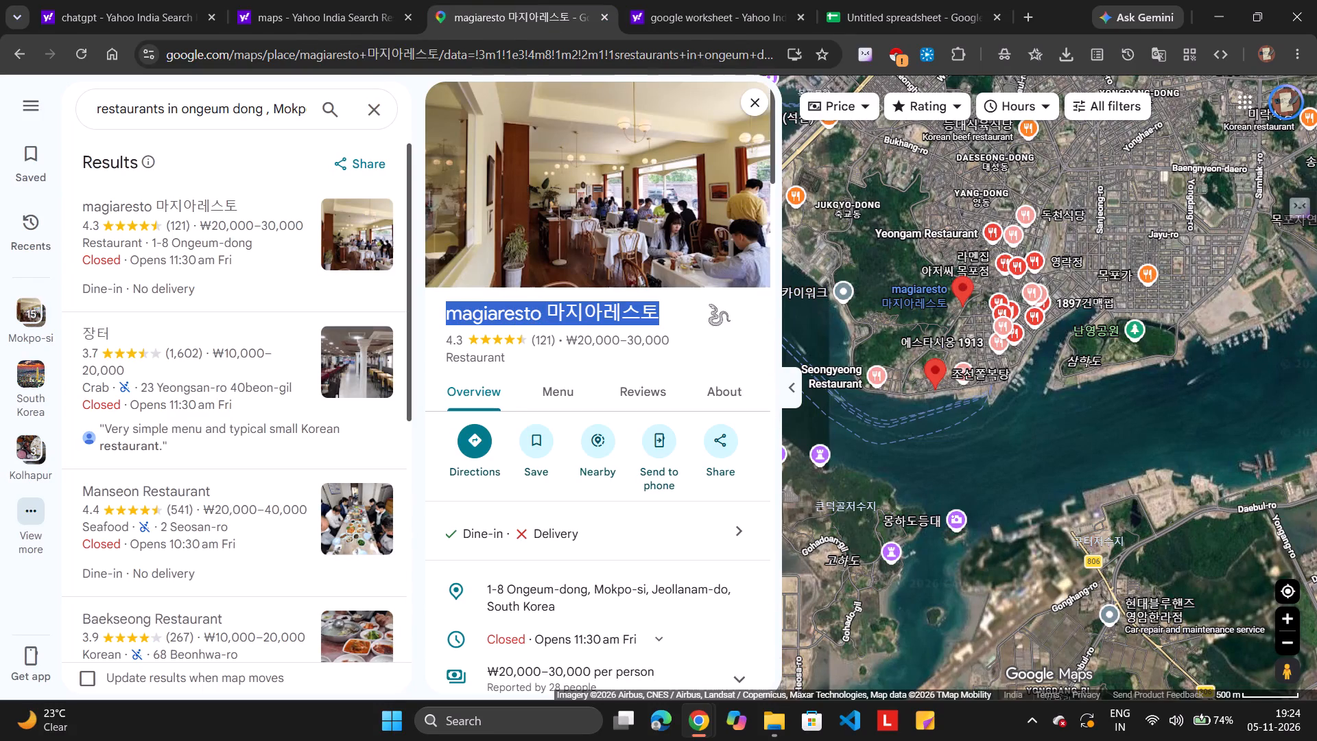
{"action": "left_click", "coordinate": [910, 0]}
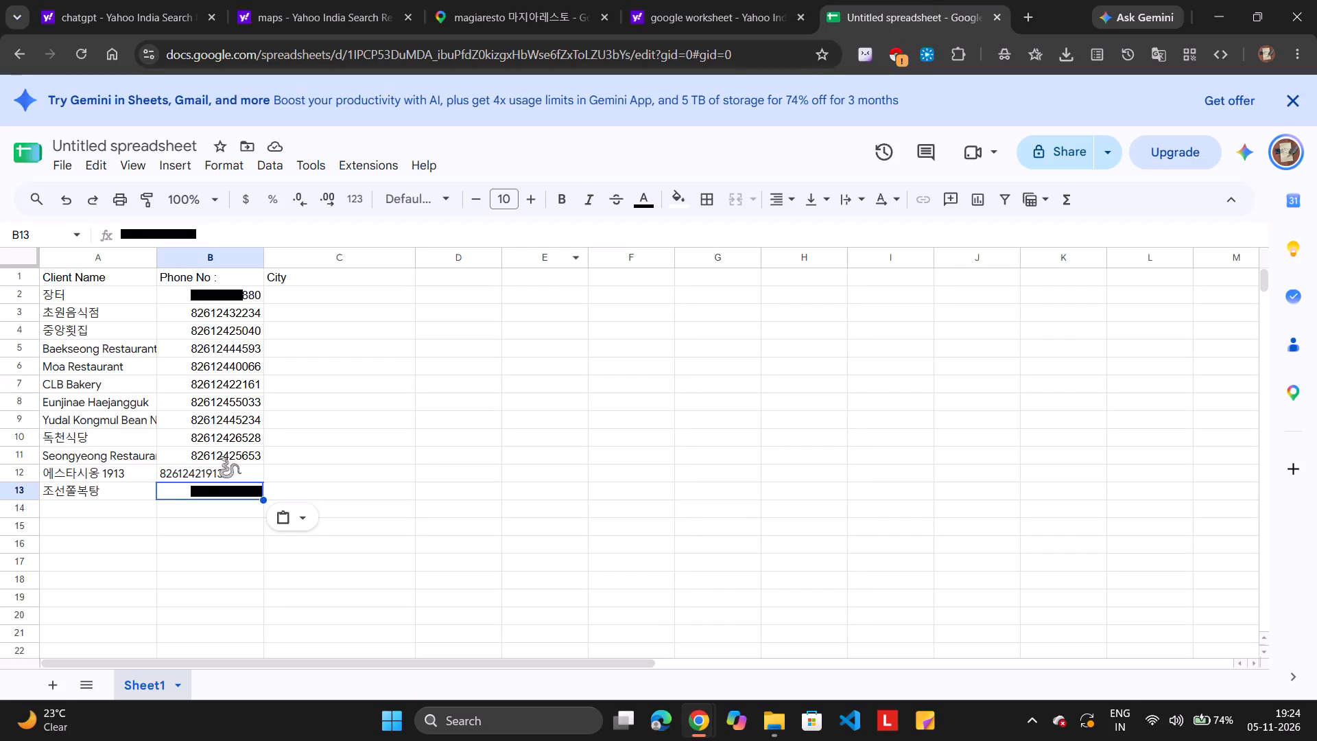
{"action": "left_click", "coordinate": [88, 510]}
{"action": "key", "text": "ctrl+v"}
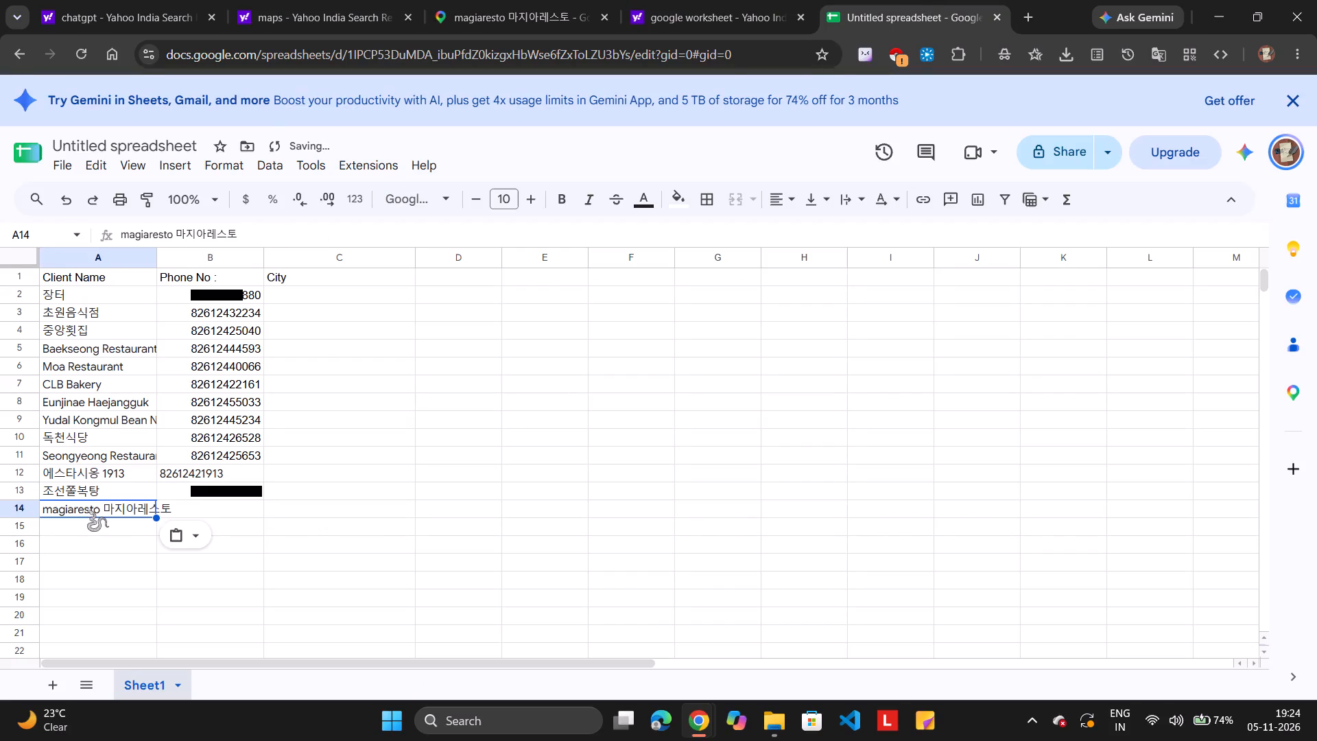
Copy the phone number from the magiaresto 마지아레스토 listing in Google Maps into cell B14 under Phone No.
{"action": "left_click", "coordinate": [471, 22]}
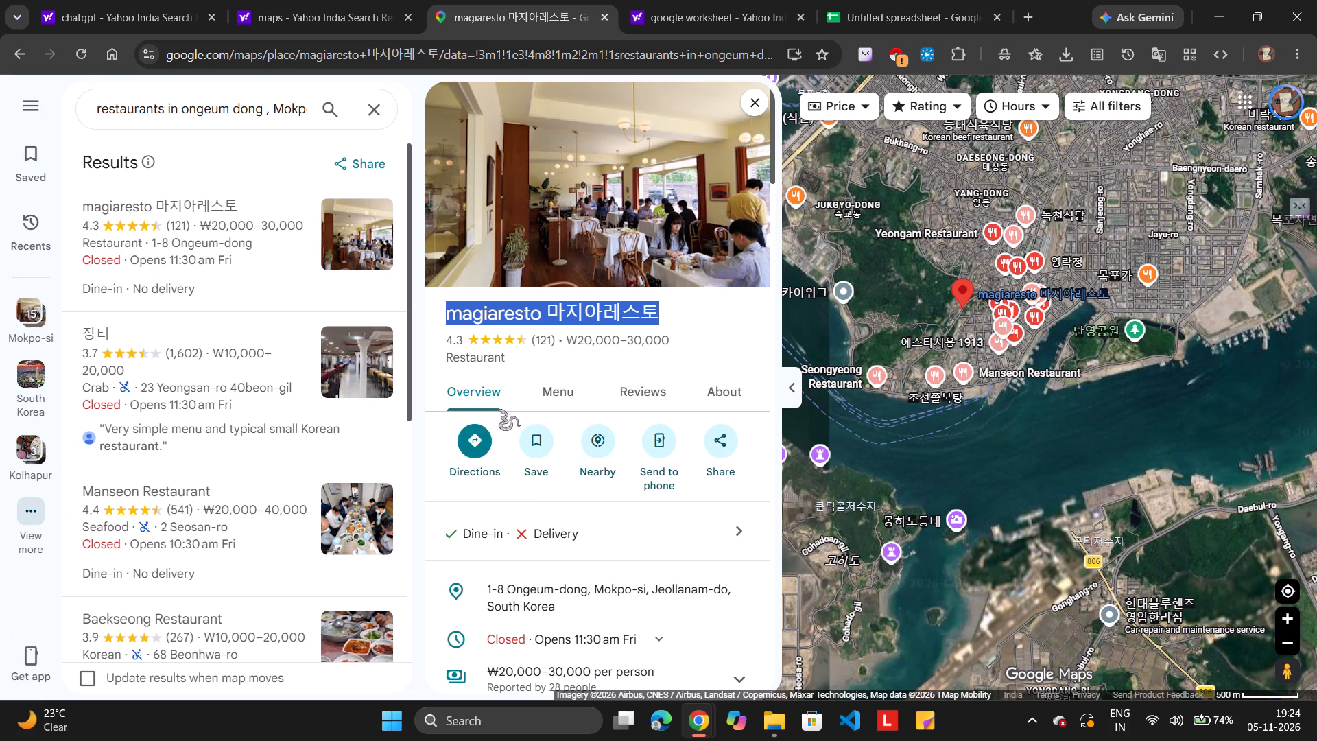
{"action": "scroll", "coordinate": [532, 471], "scroll_direction": "down", "scroll_amount": 1}
{"action": "scroll", "coordinate": [642, 610], "scroll_direction": "down", "scroll_amount": 1}
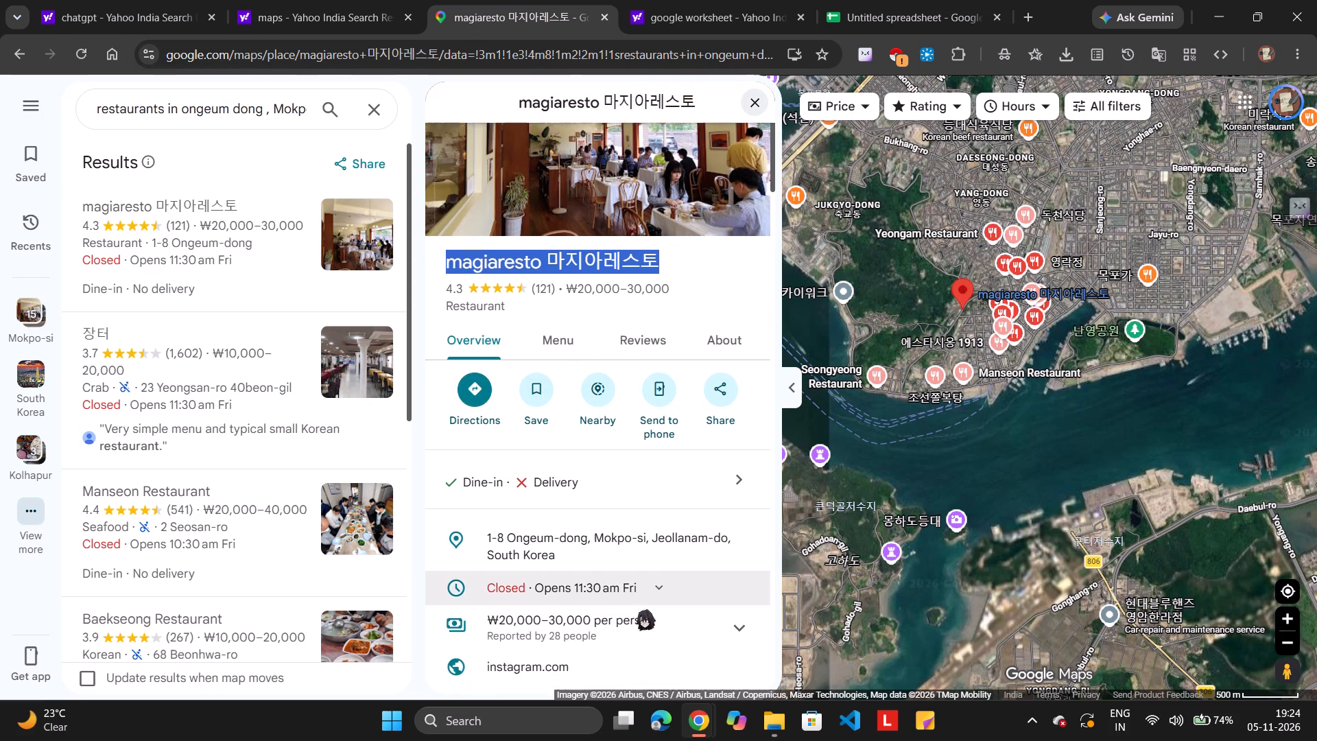
{"action": "scroll", "coordinate": [642, 610], "scroll_direction": "down", "scroll_amount": 1}
{"action": "left_click", "coordinate": [711, 592]}
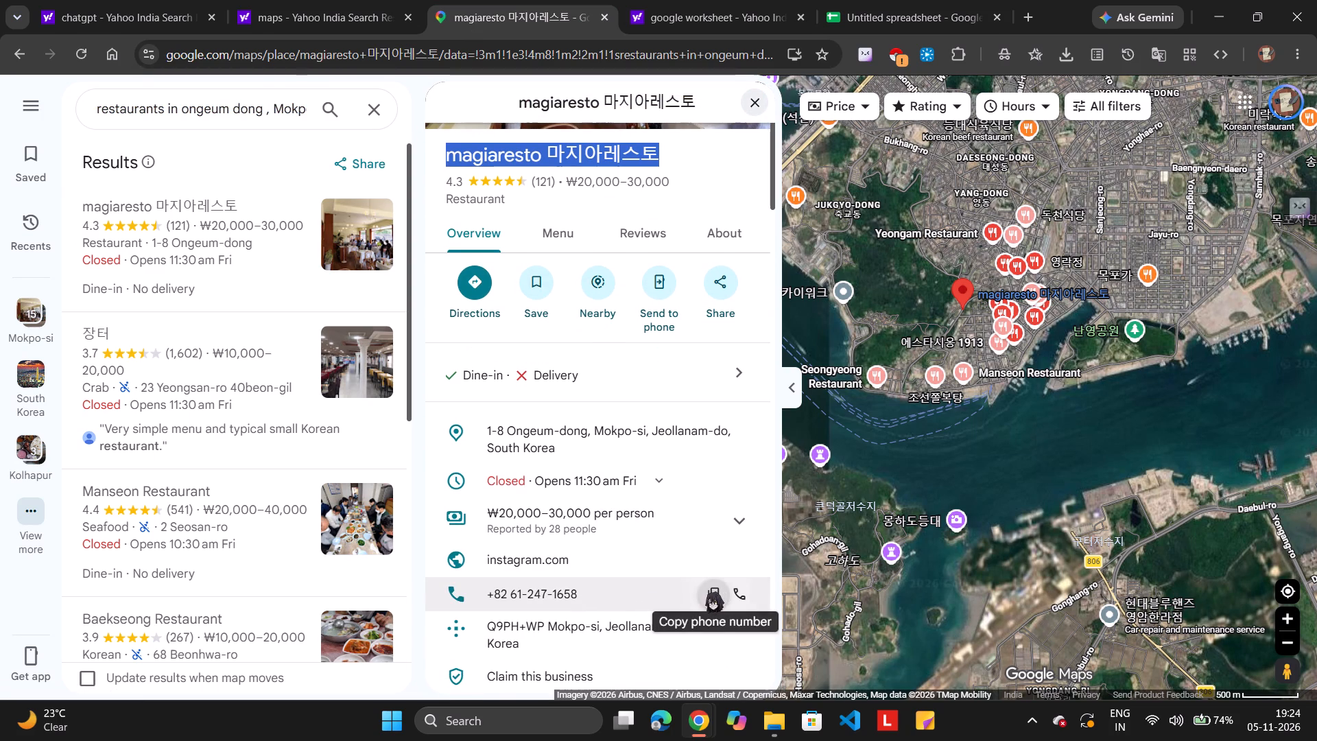
{"action": "left_click", "coordinate": [872, 0]}
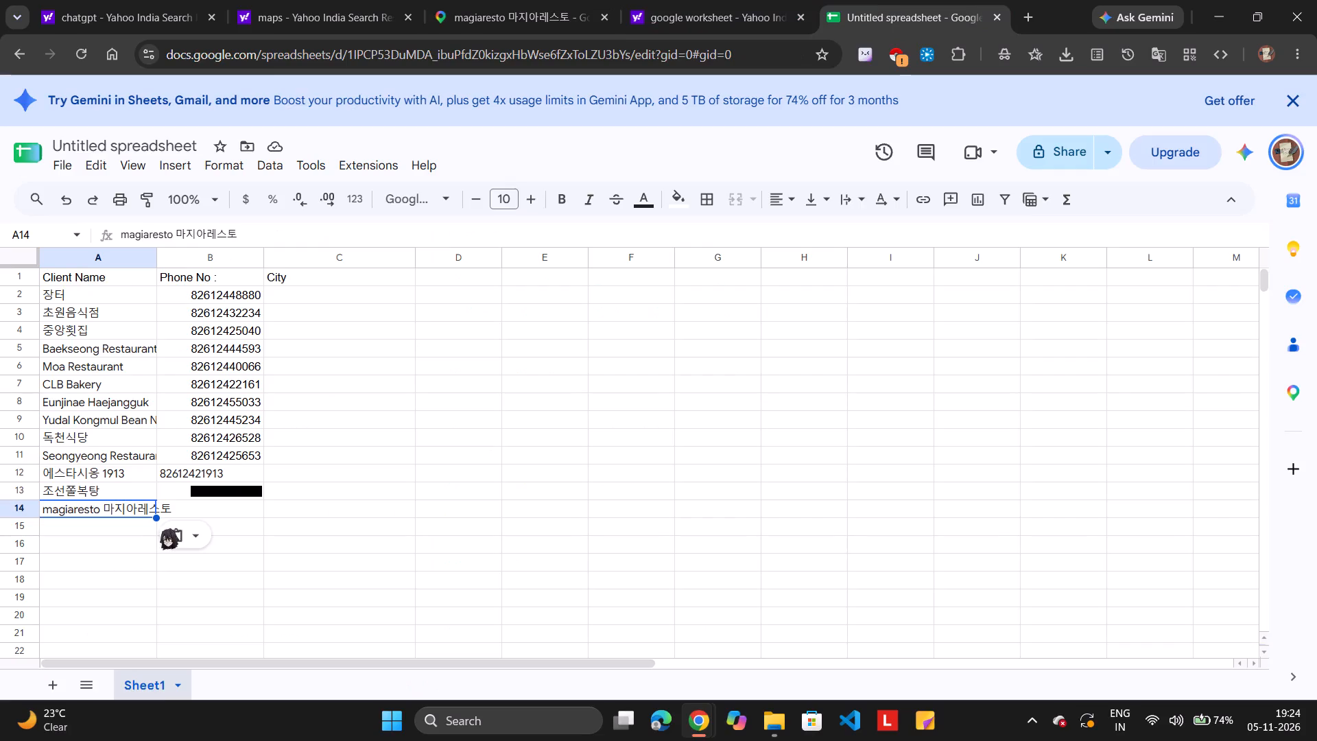
{"action": "left_click", "coordinate": [208, 508]}
{"action": "key", "text": "ctrl+v"}
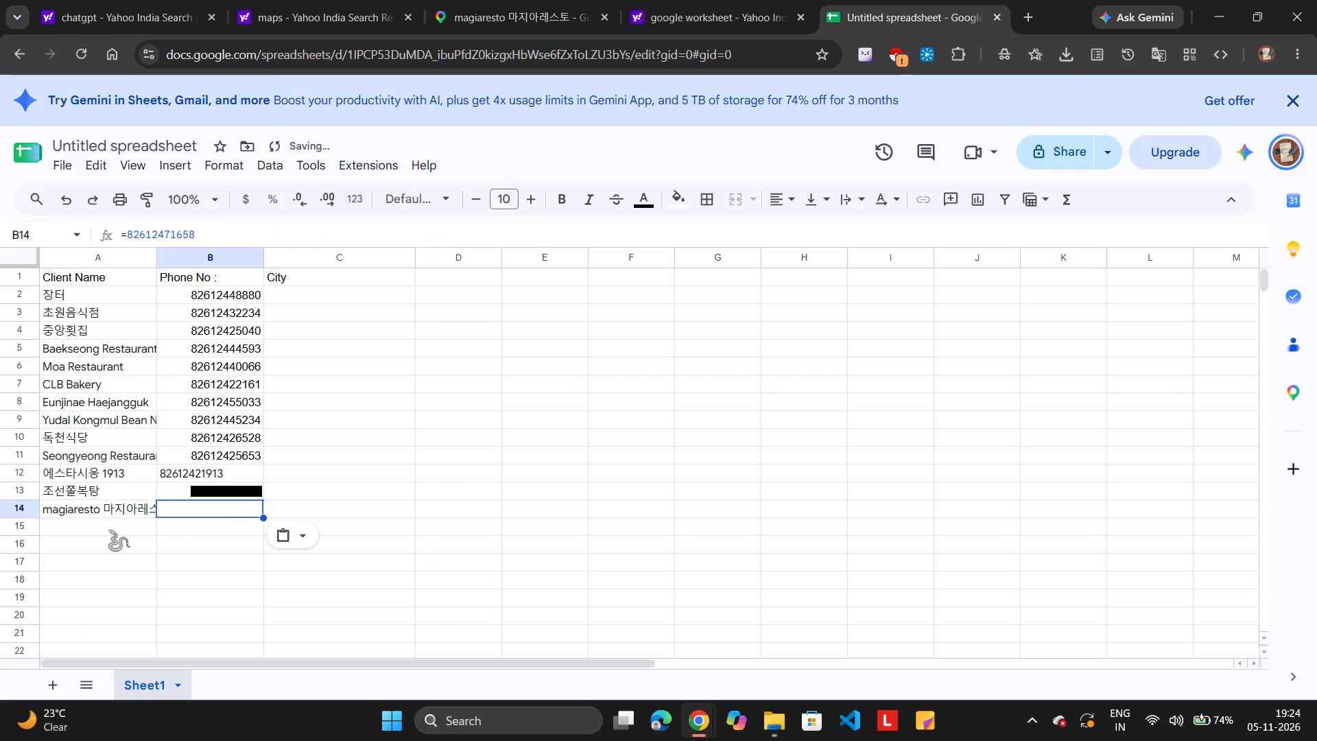
Open the Italian Songja listing in Google Maps and copy its name into cell A15 under Client Name.
{"action": "left_click", "coordinate": [95, 531]}
{"action": "left_click", "coordinate": [542, 20]}
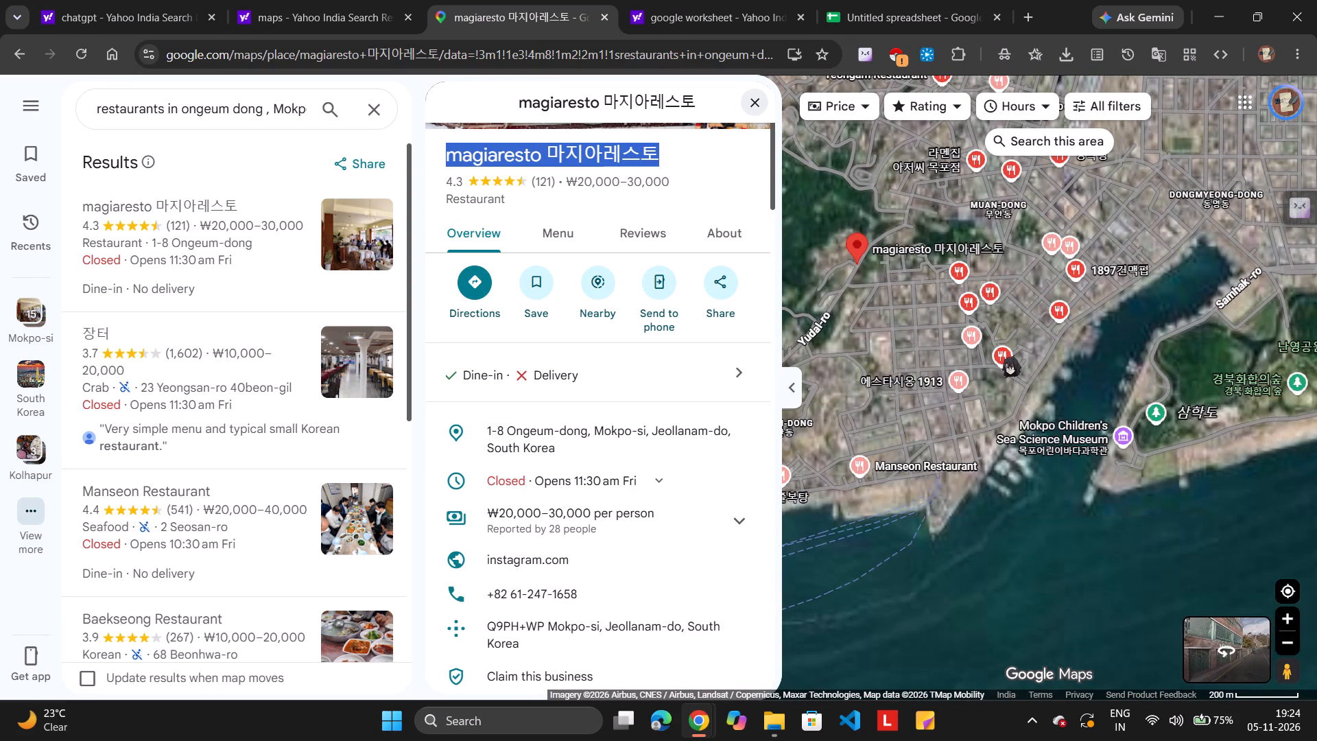
{"action": "left_click", "coordinate": [1008, 357]}
{"action": "scroll", "coordinate": [560, 456], "scroll_direction": "down", "scroll_amount": 1}
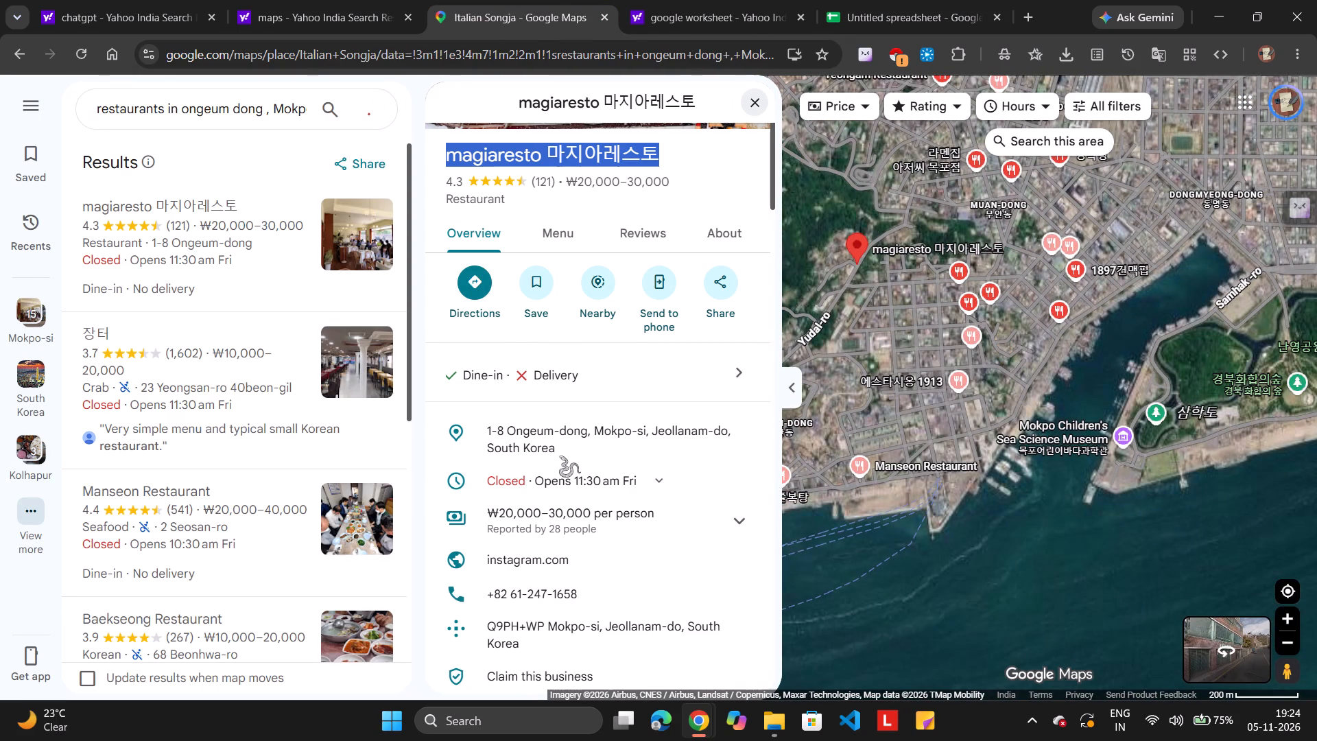
{"action": "scroll", "coordinate": [560, 456], "scroll_direction": "down", "scroll_amount": 1}
{"action": "left_click_drag", "start_coordinate": [438, 311], "coordinate": [580, 300]}
{"action": "key", "text": "ctrl+c"}
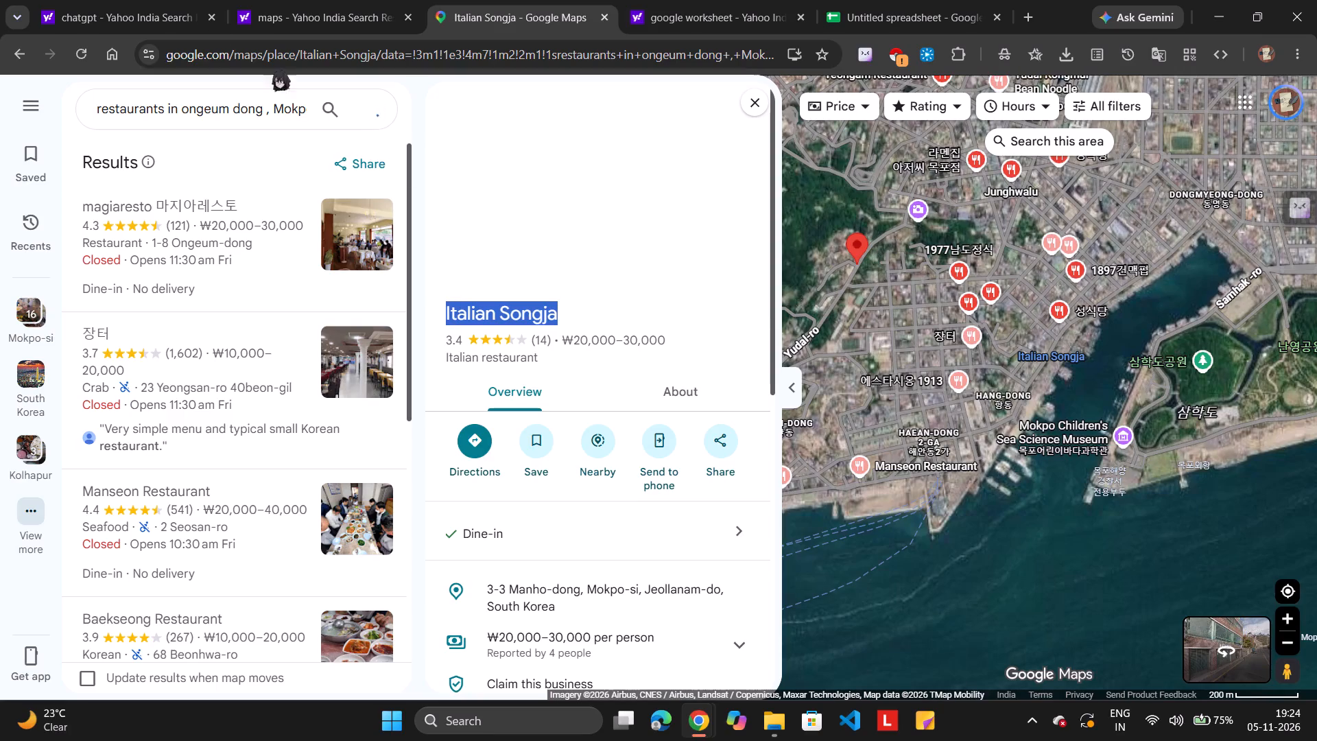
{"action": "left_click", "coordinate": [855, 2]}
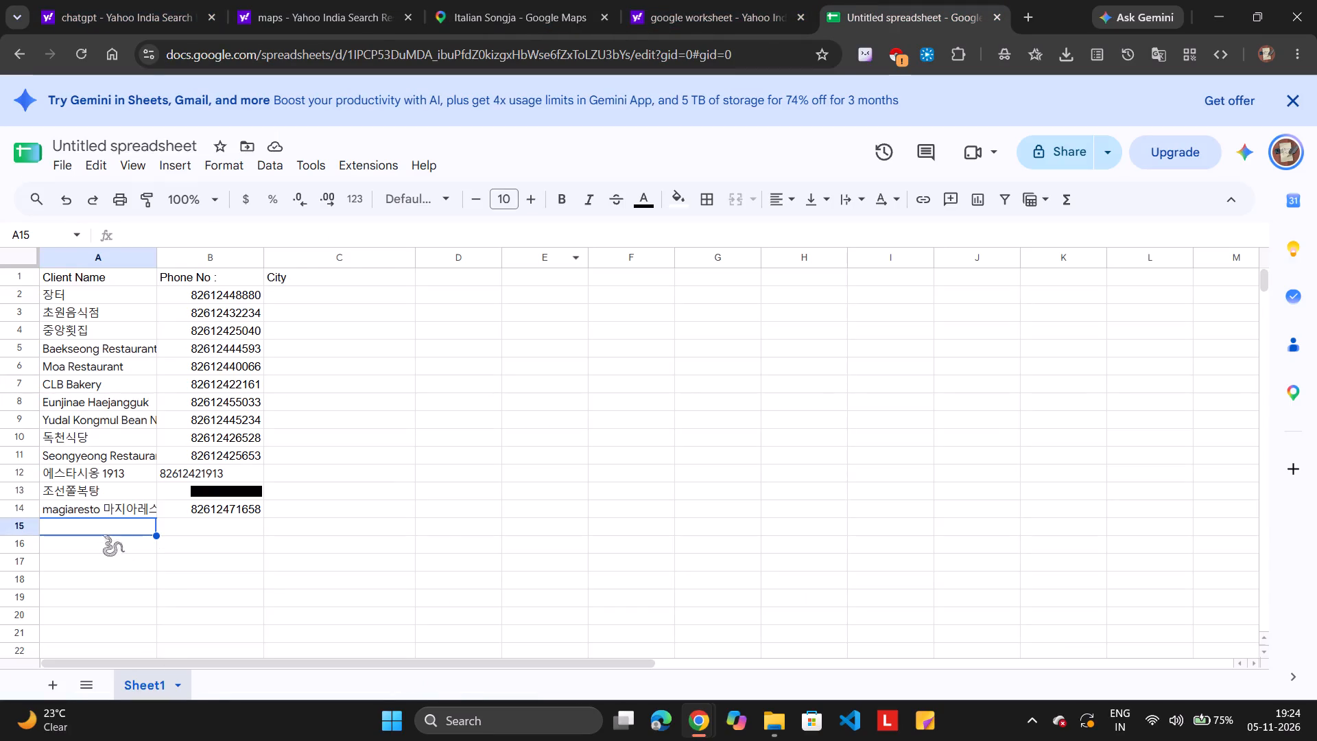
{"action": "left_click", "coordinate": [89, 530]}
{"action": "key", "text": "ctrl+v"}
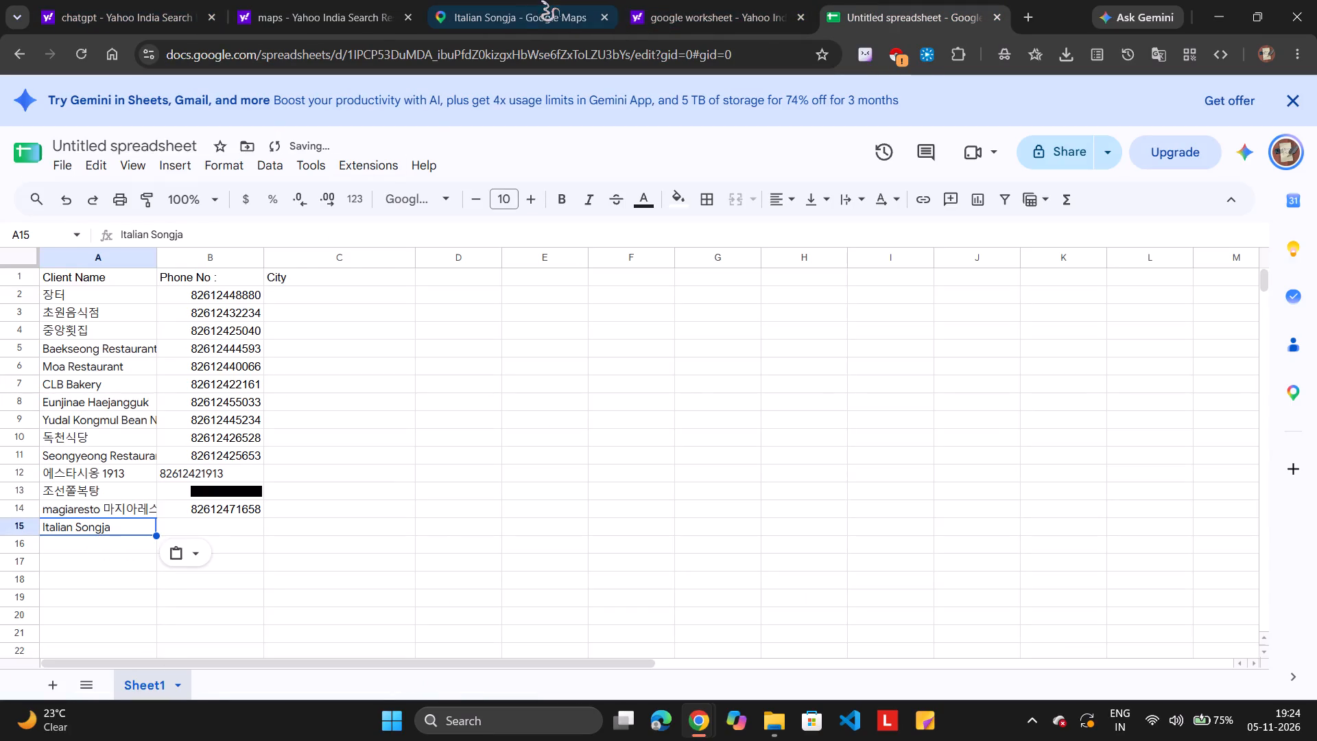
Look through the Italian Songja listing in Google Maps for a phone number.
{"action": "left_click", "coordinate": [533, 0]}
{"action": "scroll", "coordinate": [693, 652], "scroll_direction": "down", "scroll_amount": 2}
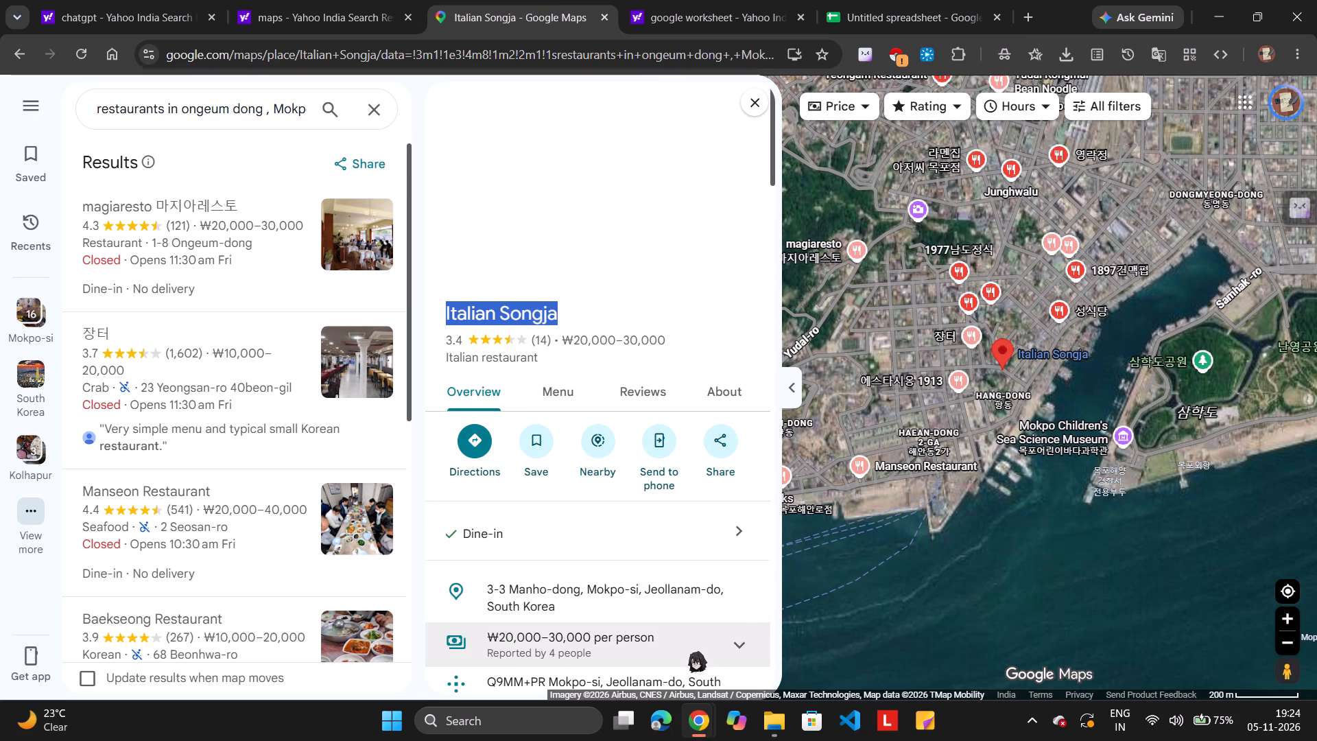
{"action": "scroll", "coordinate": [693, 652], "scroll_direction": "down", "scroll_amount": 1}
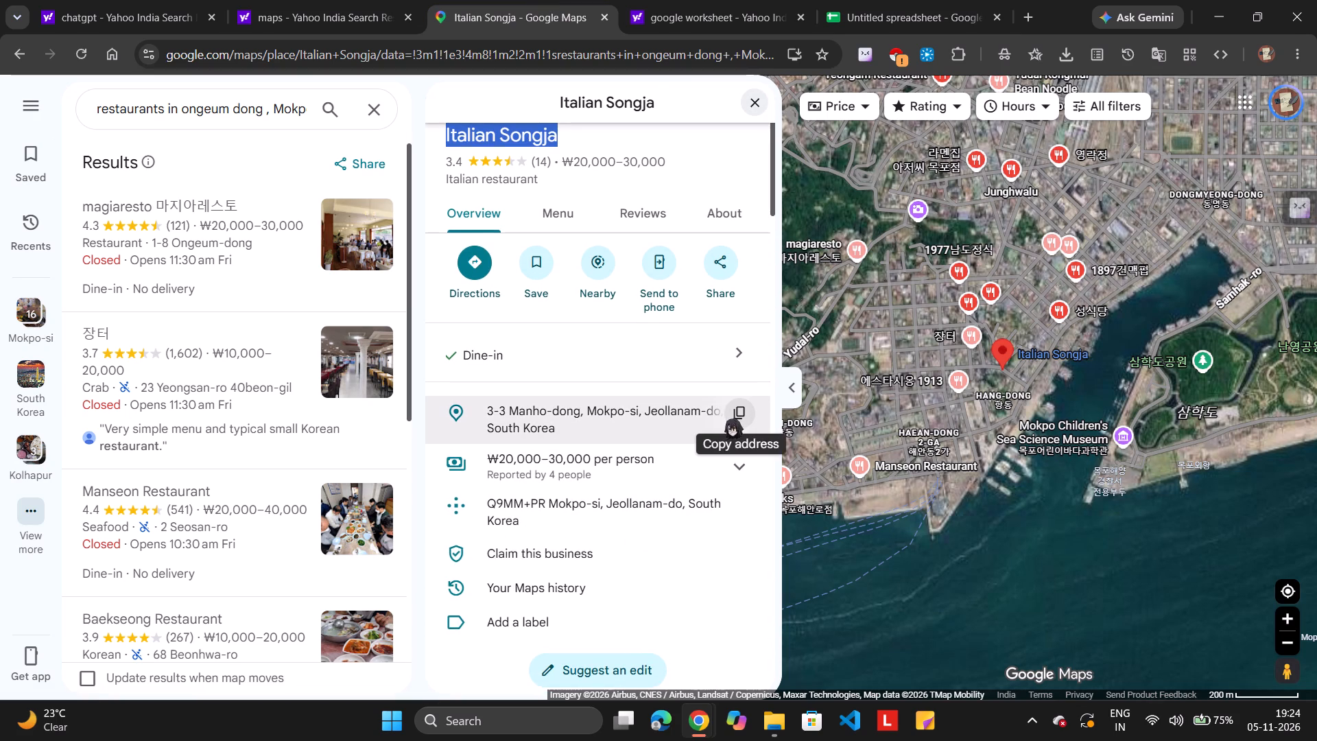
{"action": "scroll", "coordinate": [616, 393], "scroll_direction": "down", "scroll_amount": 1}
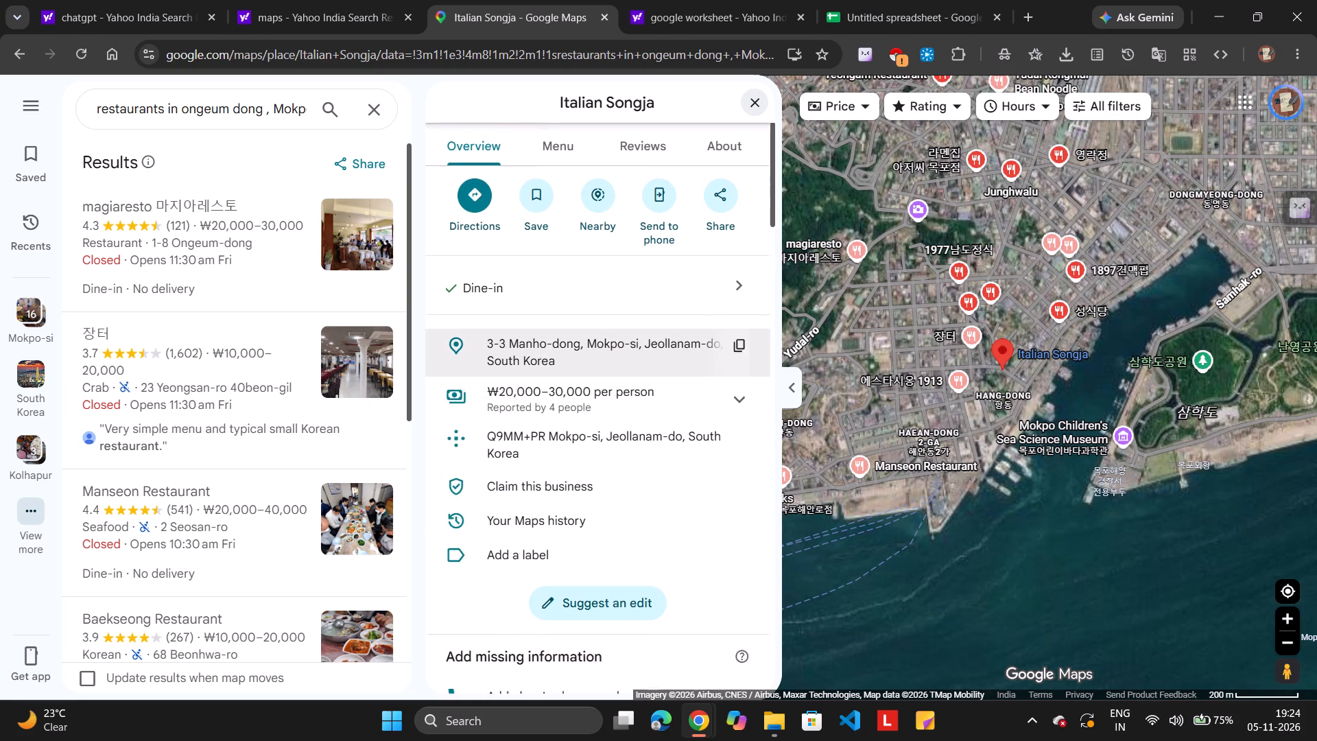
{"action": "scroll", "coordinate": [616, 393], "scroll_direction": "down", "scroll_amount": 2}
{"action": "scroll", "coordinate": [605, 451], "scroll_direction": "down", "scroll_amount": 1}
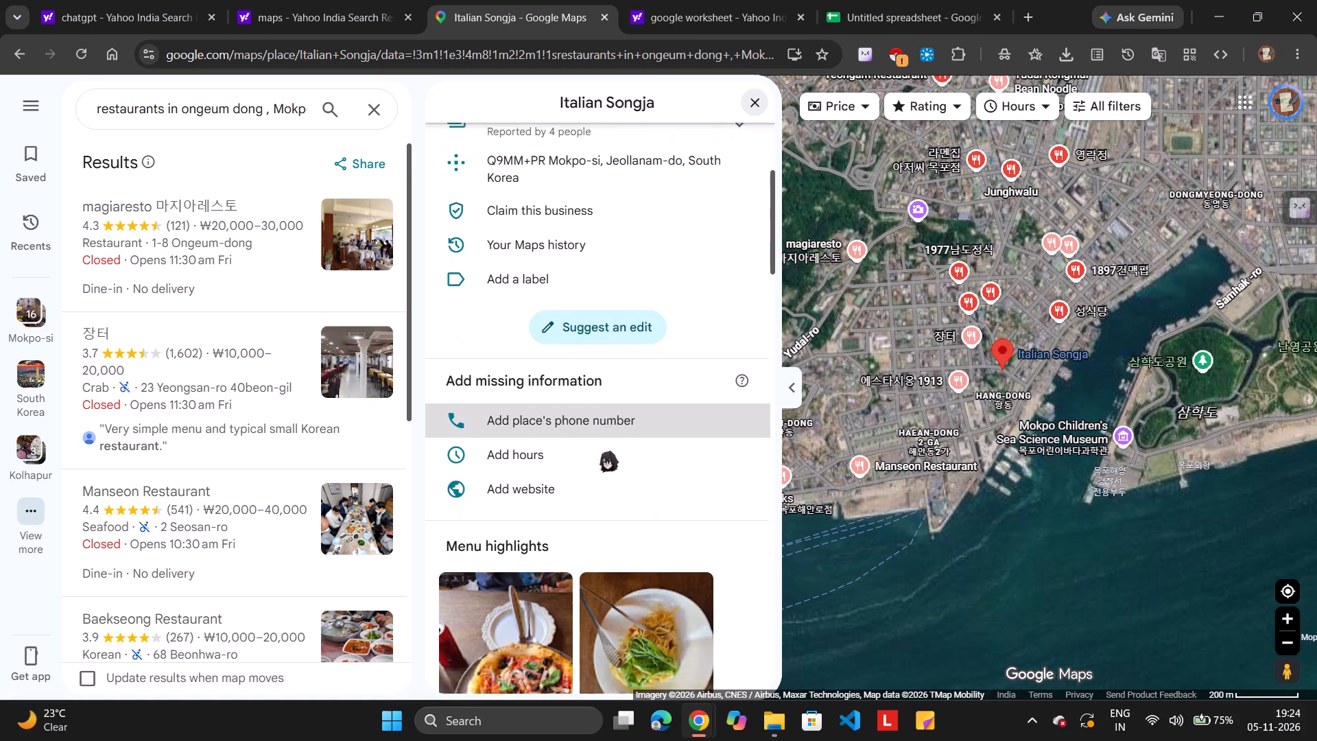
{"action": "scroll", "coordinate": [605, 451], "scroll_direction": "down", "scroll_amount": 2}
{"action": "scroll", "coordinate": [605, 451], "scroll_direction": "up", "scroll_amount": 4}
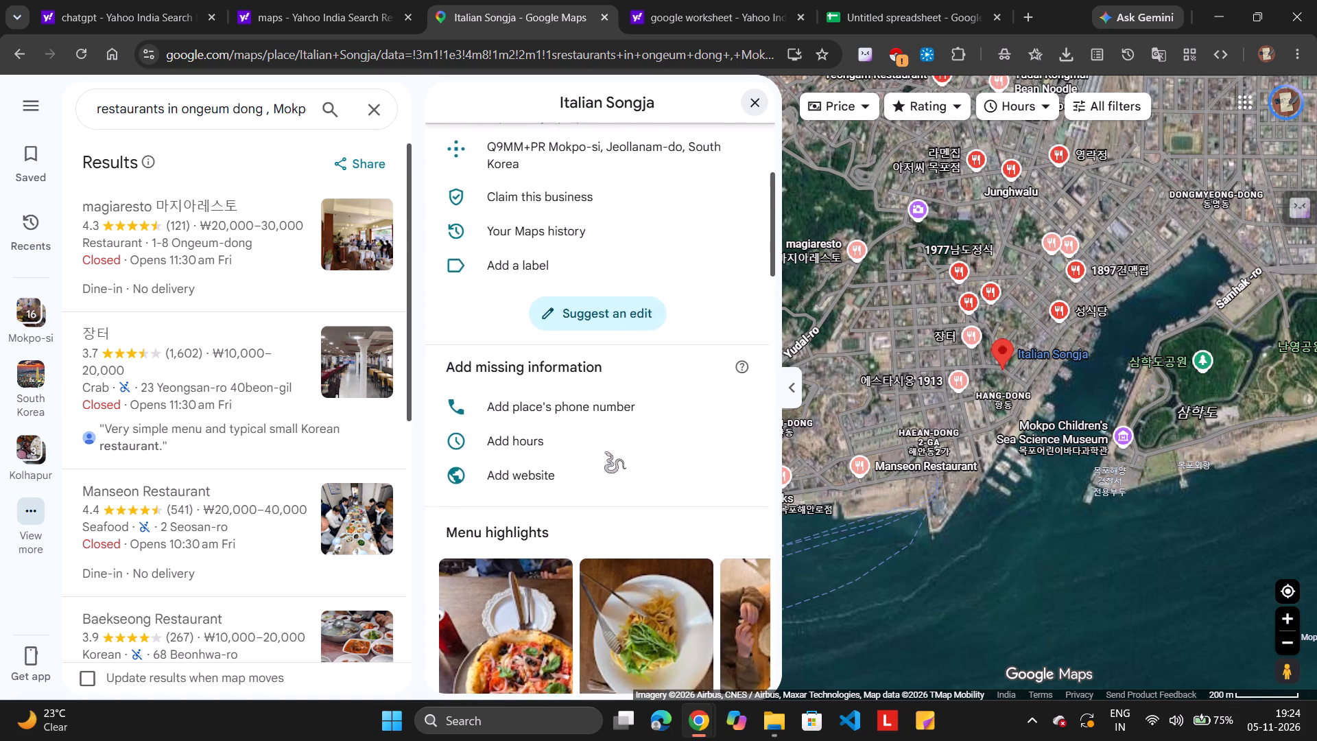
{"action": "scroll", "coordinate": [605, 451], "scroll_direction": "up", "scroll_amount": 3}
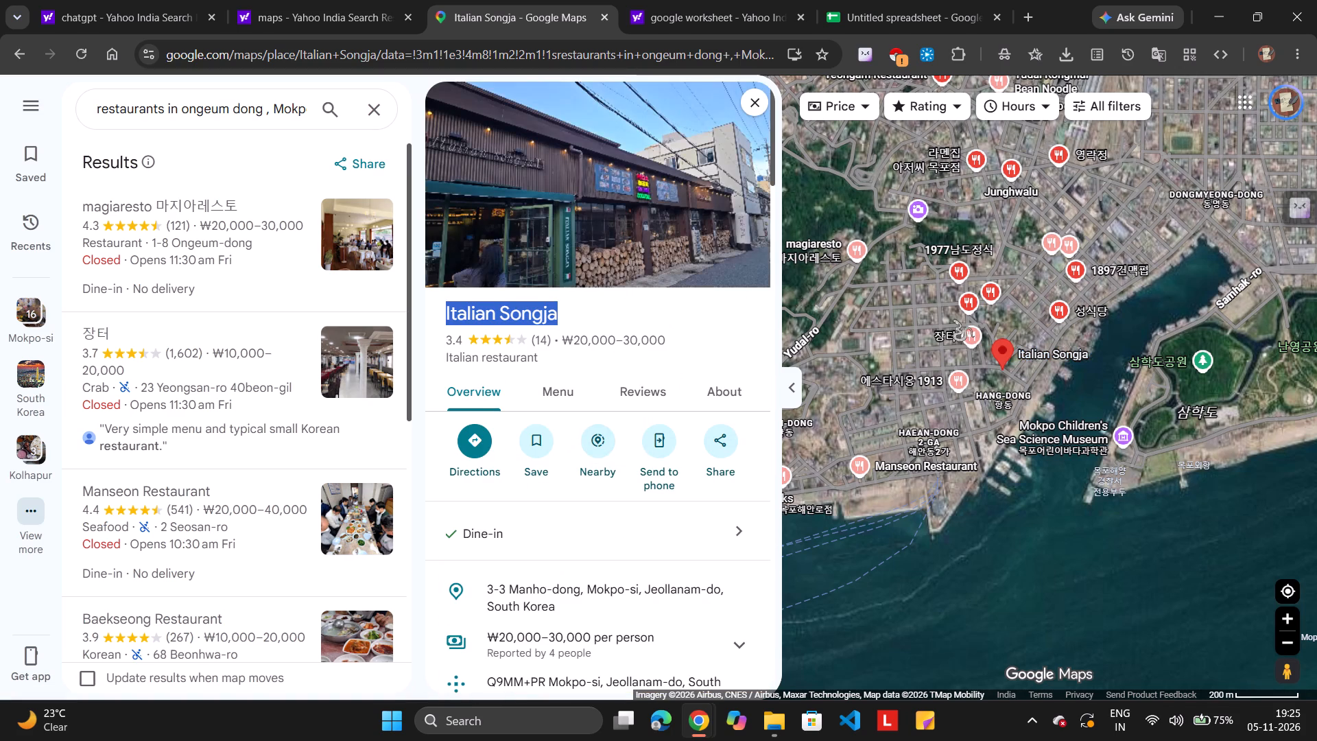
Copy the name of the Premium Tonkatsu Gong-gam listing in Google Maps into cell A16 and check the listing for a phone number.
{"action": "left_click", "coordinate": [969, 290]}
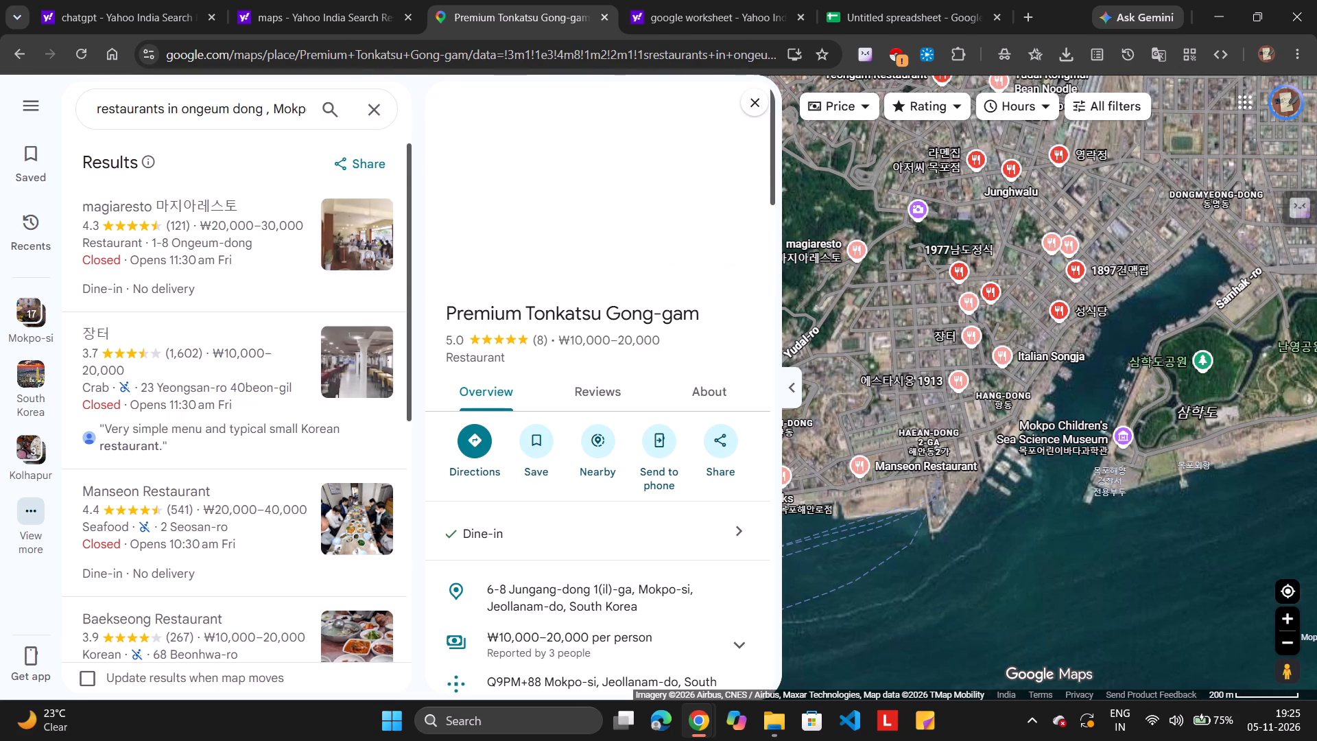
{"action": "left_click_drag", "start_coordinate": [451, 304], "coordinate": [745, 292]}
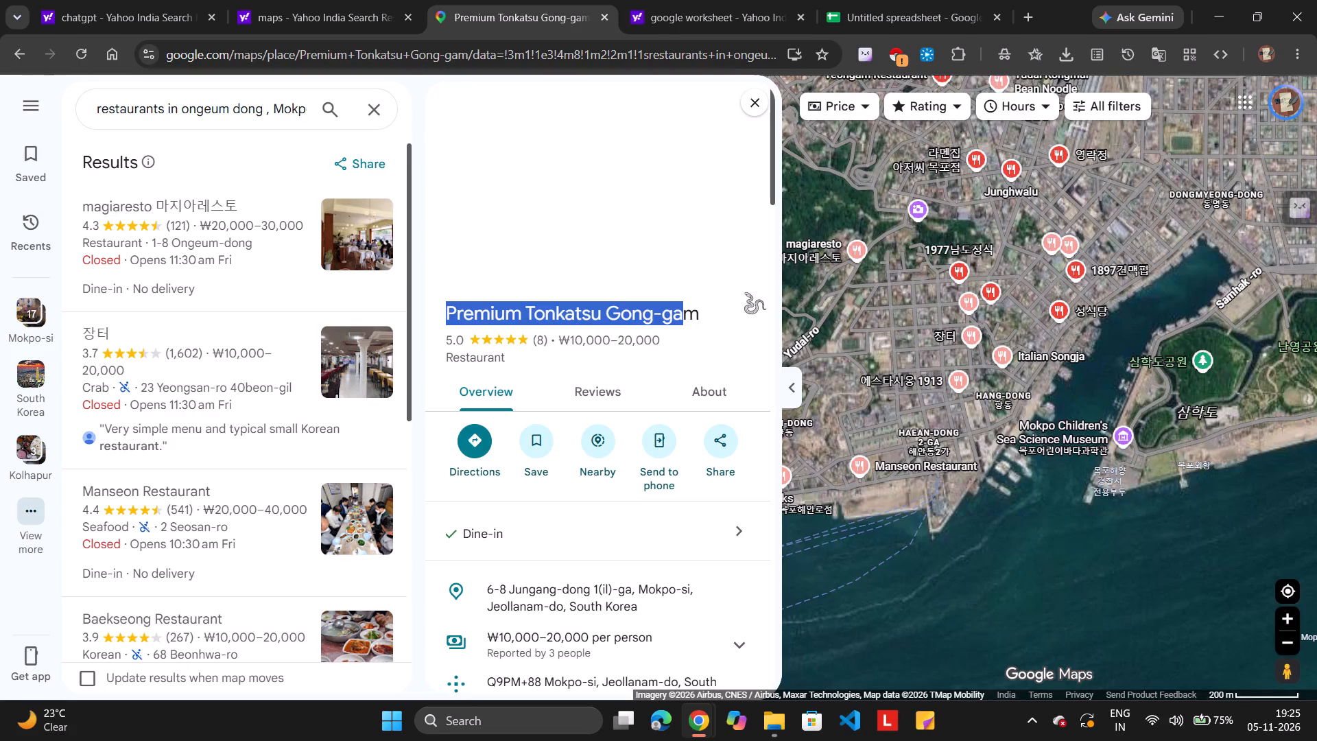
{"action": "key", "text": "ctrl+c"}
{"action": "left_click", "coordinate": [857, 8]}
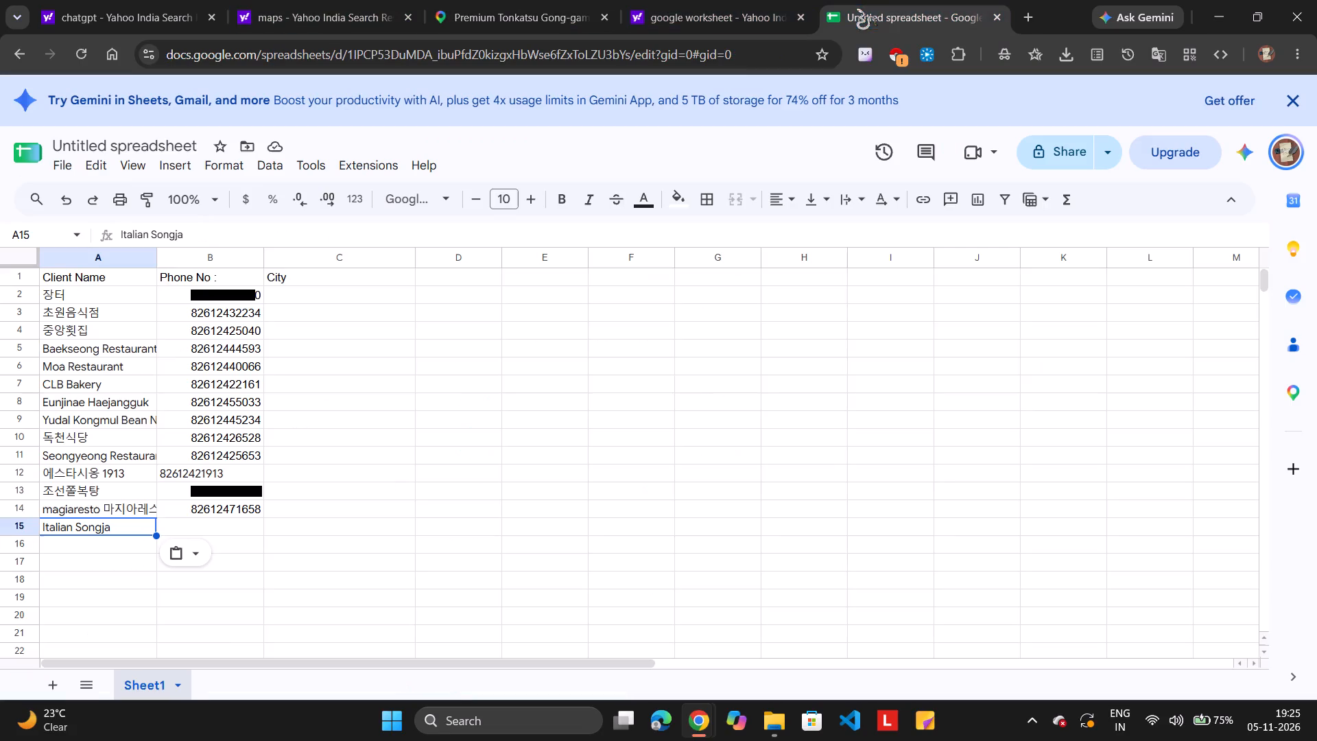
{"action": "left_click", "coordinate": [73, 552]}
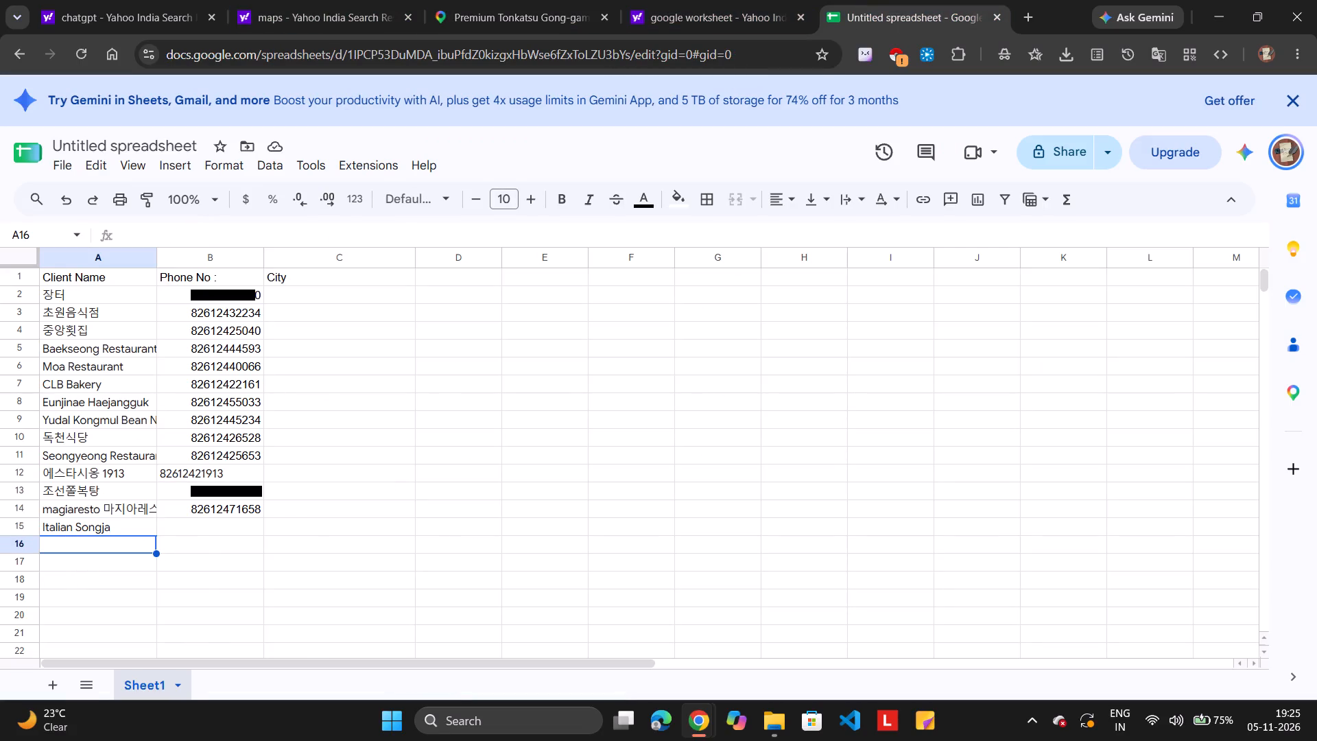
{"action": "key", "text": "ctrl+v"}
{"action": "left_click", "coordinate": [472, 8]}
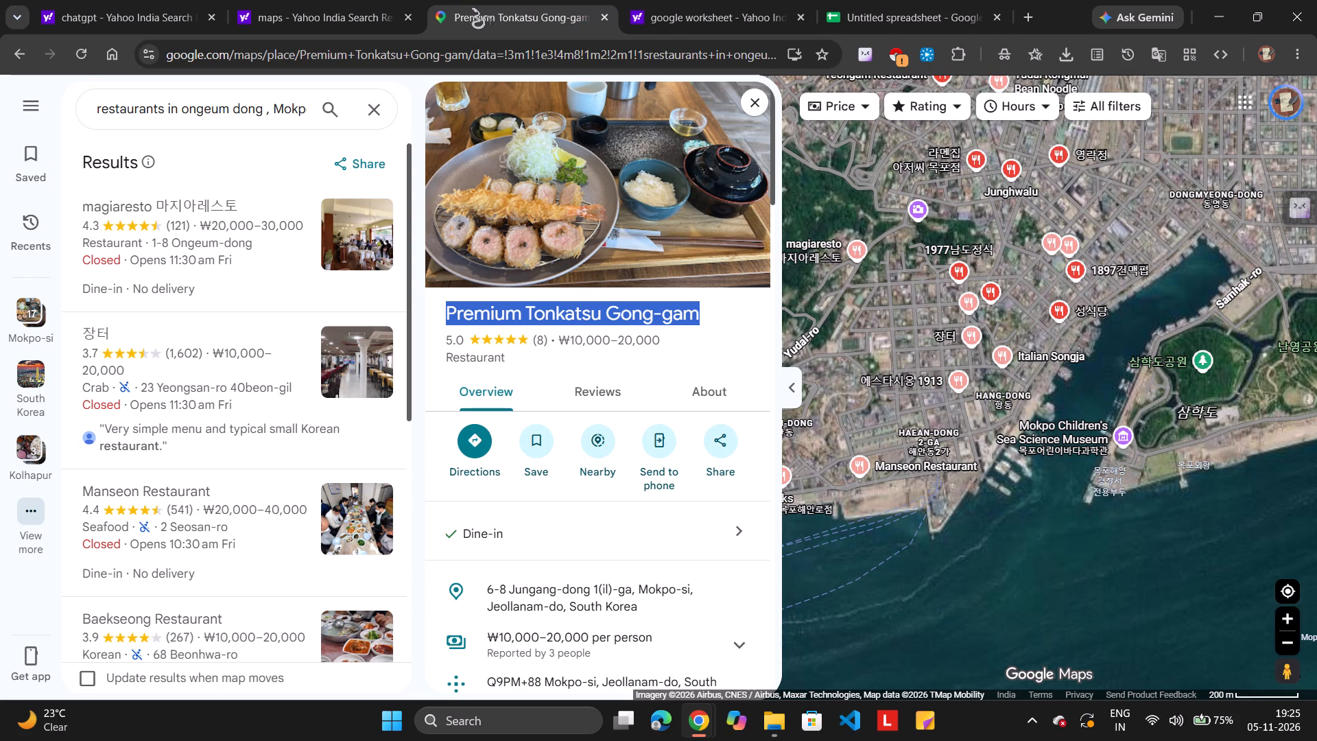
{"action": "scroll", "coordinate": [543, 460], "scroll_direction": "down", "scroll_amount": 2}
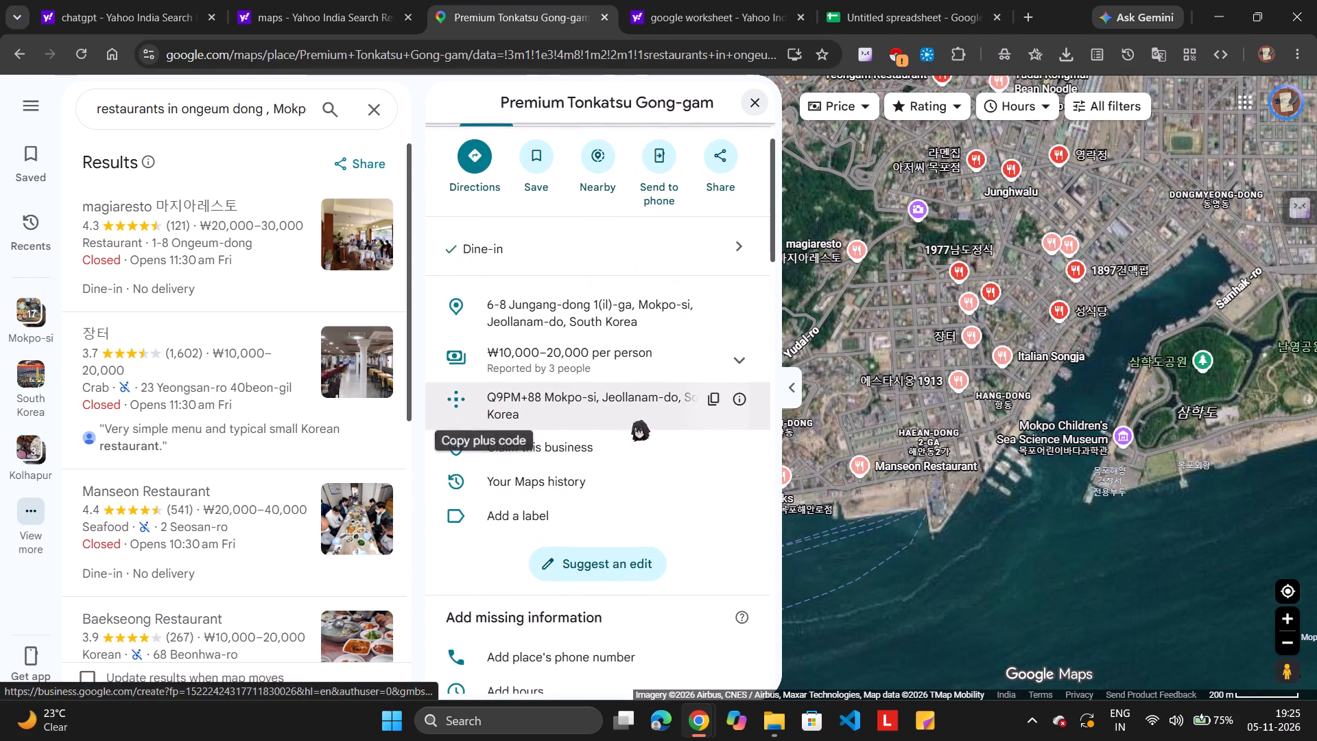
{"action": "scroll", "coordinate": [597, 467], "scroll_direction": "up", "scroll_amount": 1}
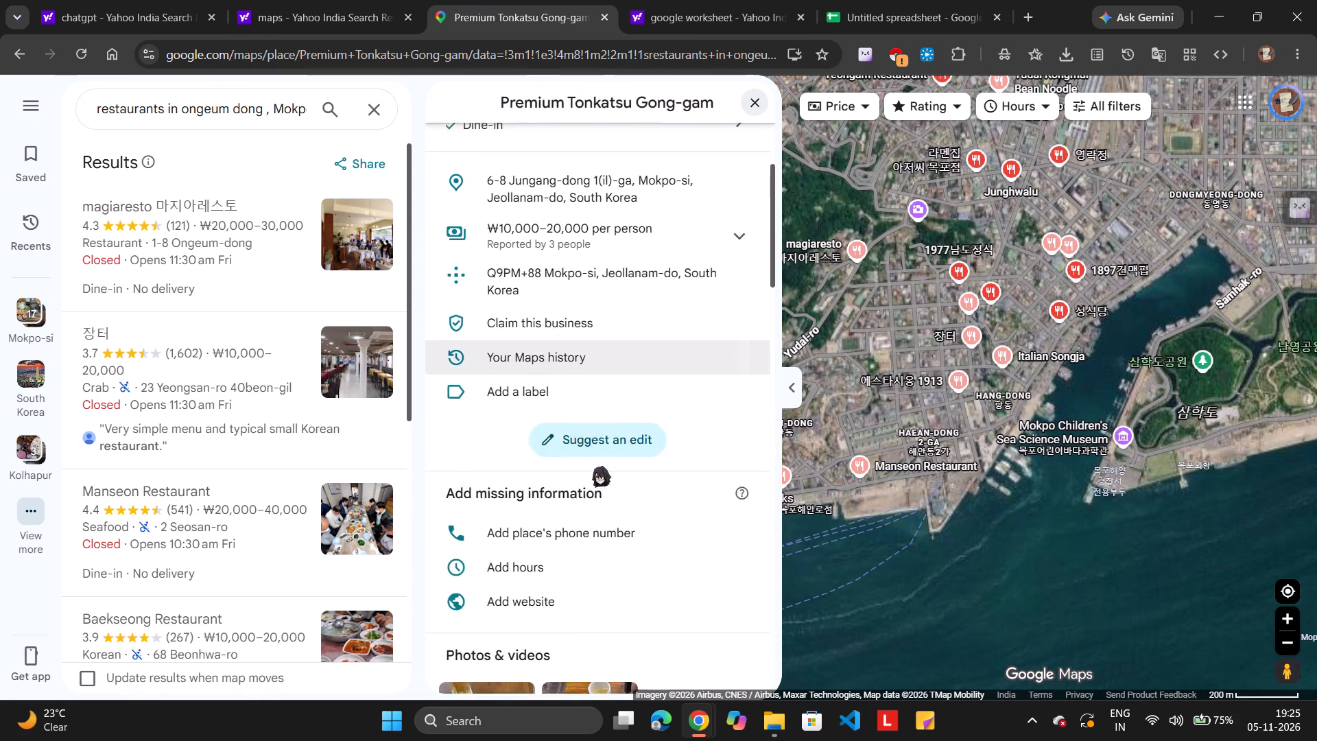
{"action": "scroll", "coordinate": [597, 467], "scroll_direction": "up", "scroll_amount": 1}
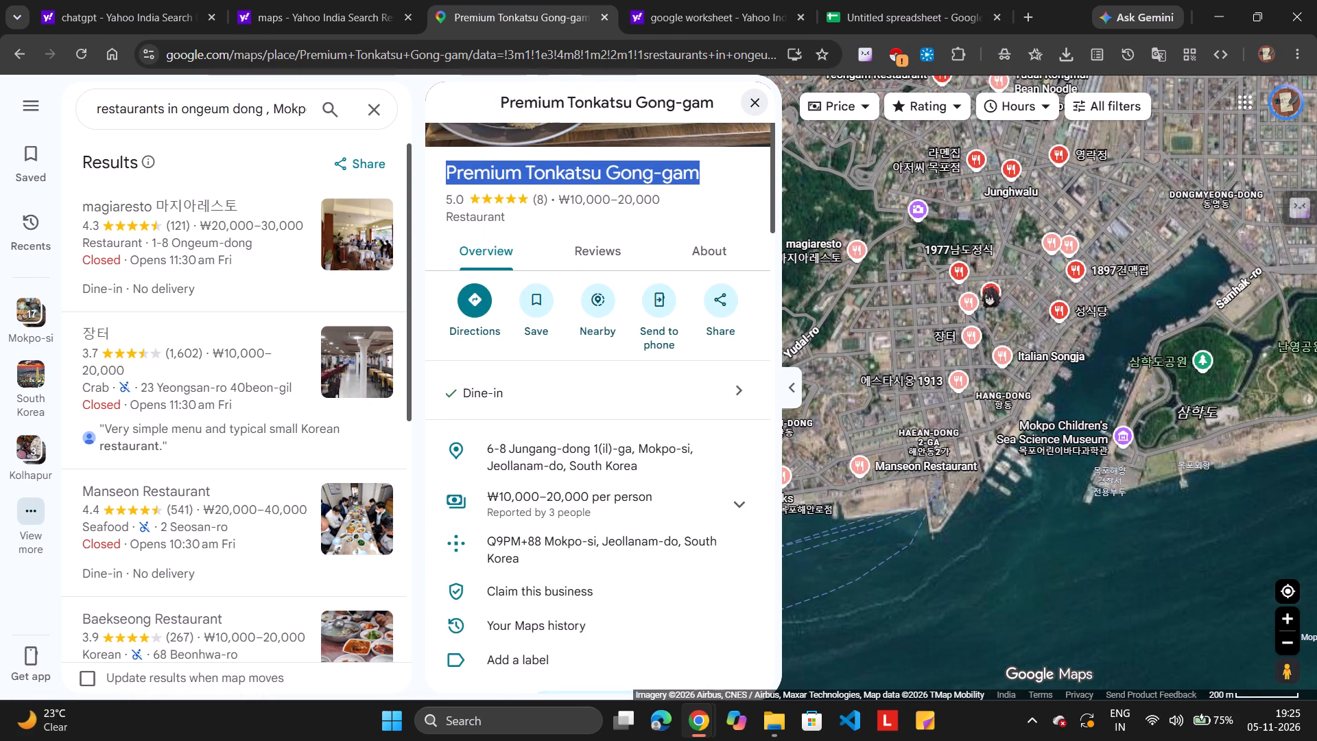
Open the 영란횟집 listing in Google Maps and copy its name into cell A17 under Client Name.
{"action": "left_click", "coordinate": [994, 291]}
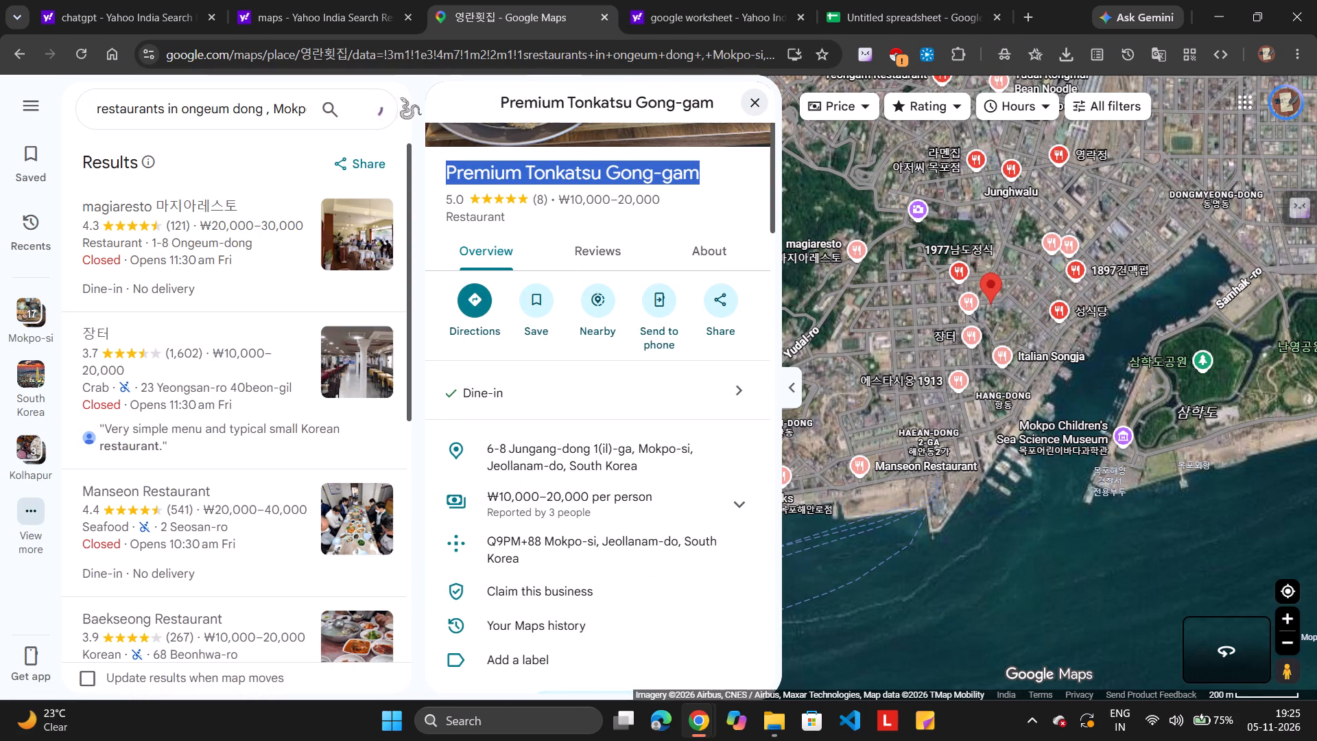
{"action": "left_click_drag", "start_coordinate": [445, 307], "coordinate": [595, 325]}
{"action": "key", "text": "ctrl+c"}
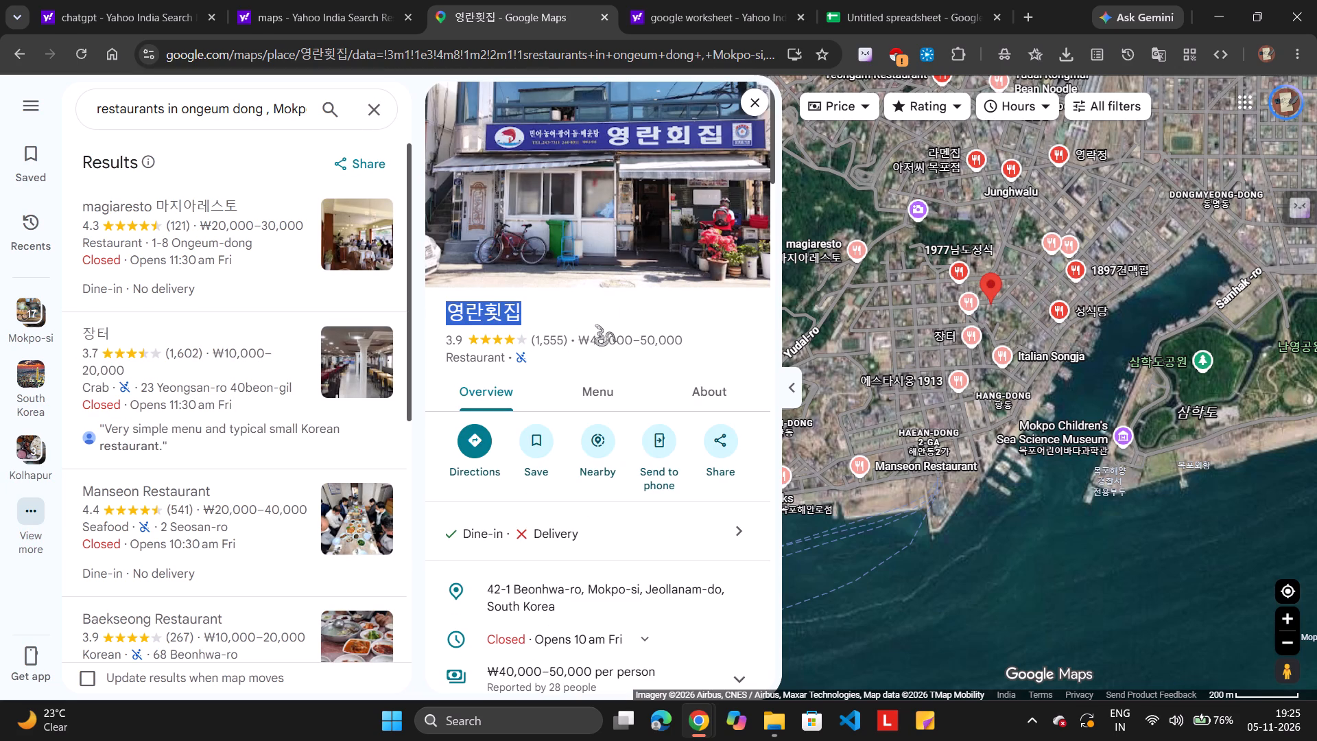
{"action": "left_click", "coordinate": [955, 270]}
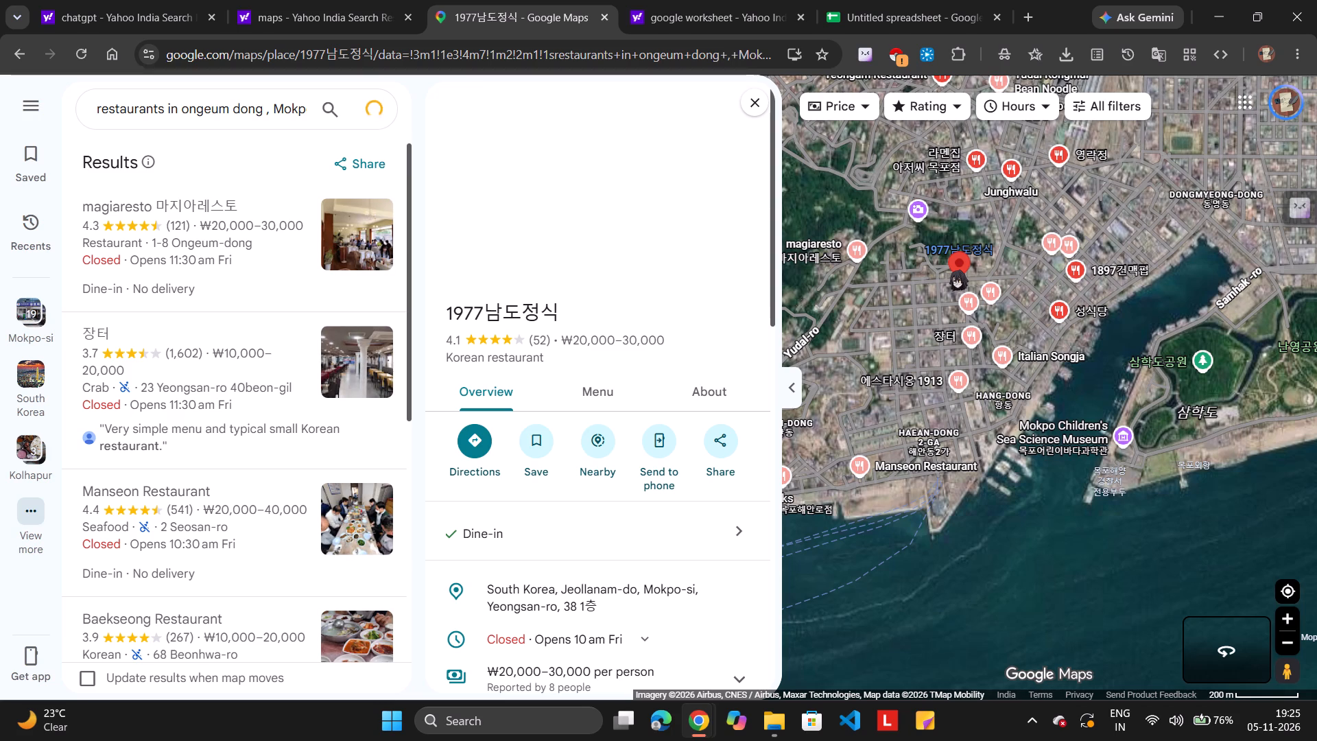
{"action": "left_click", "coordinate": [994, 288]}
{"action": "left_click", "coordinate": [900, 5]}
{"action": "left_click", "coordinate": [68, 558]}
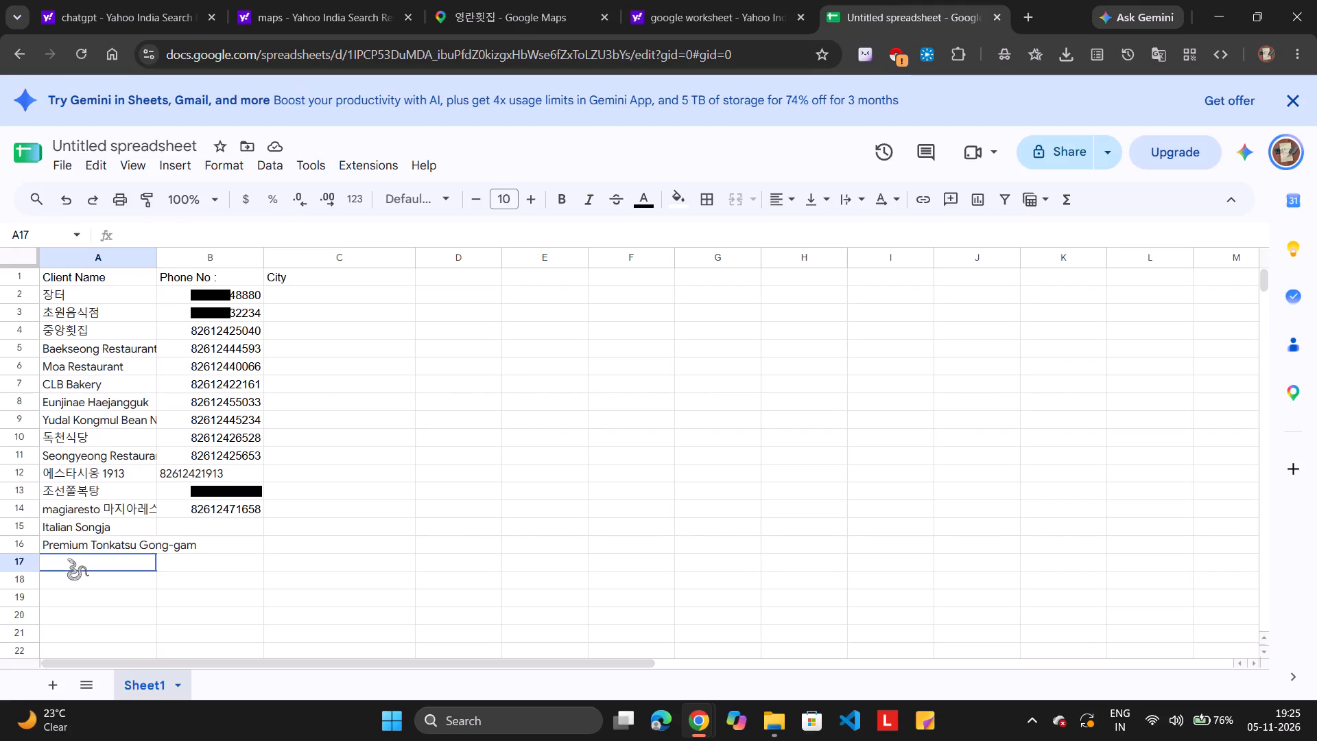
{"action": "key", "text": "ctrl+v"}
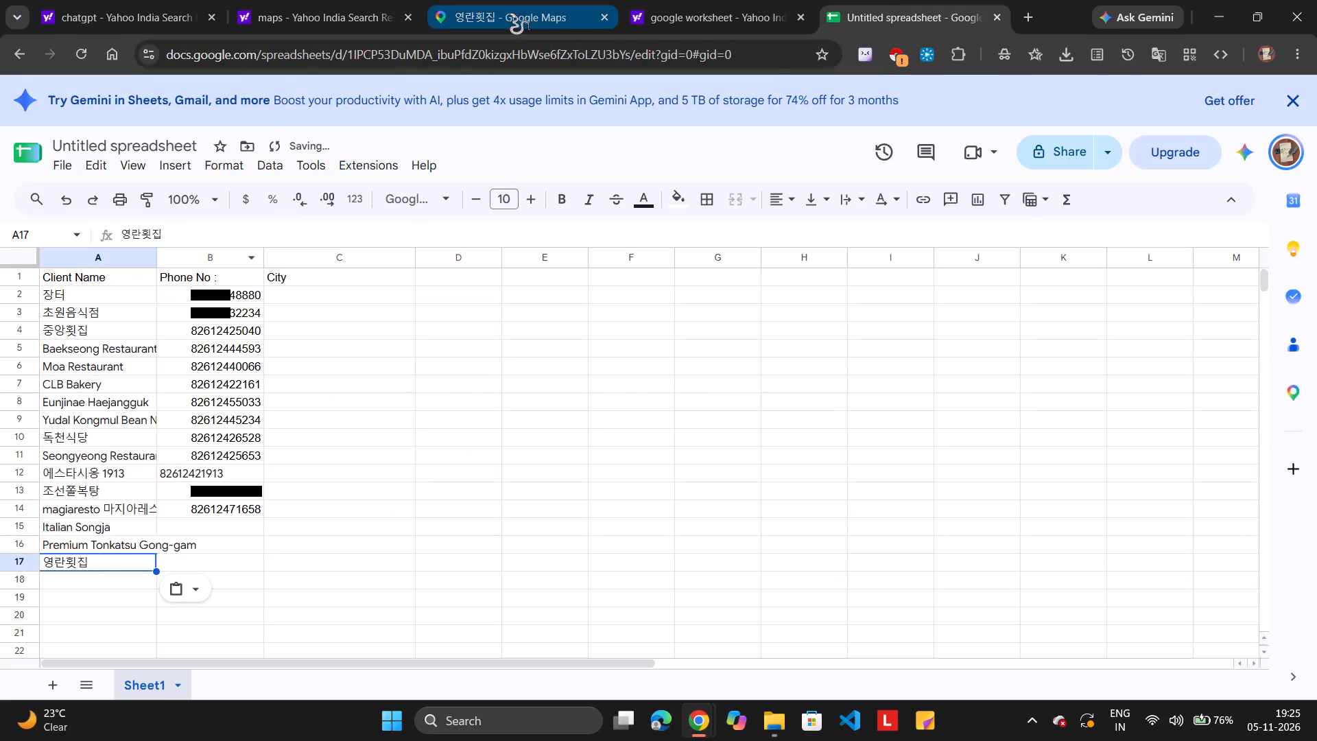
Copy the phone number from the 영란횟집 listing in Google Maps into cell B17 under Phone No.
{"action": "left_click", "coordinate": [510, 13]}
{"action": "scroll", "coordinate": [511, 476], "scroll_direction": "down", "scroll_amount": 2}
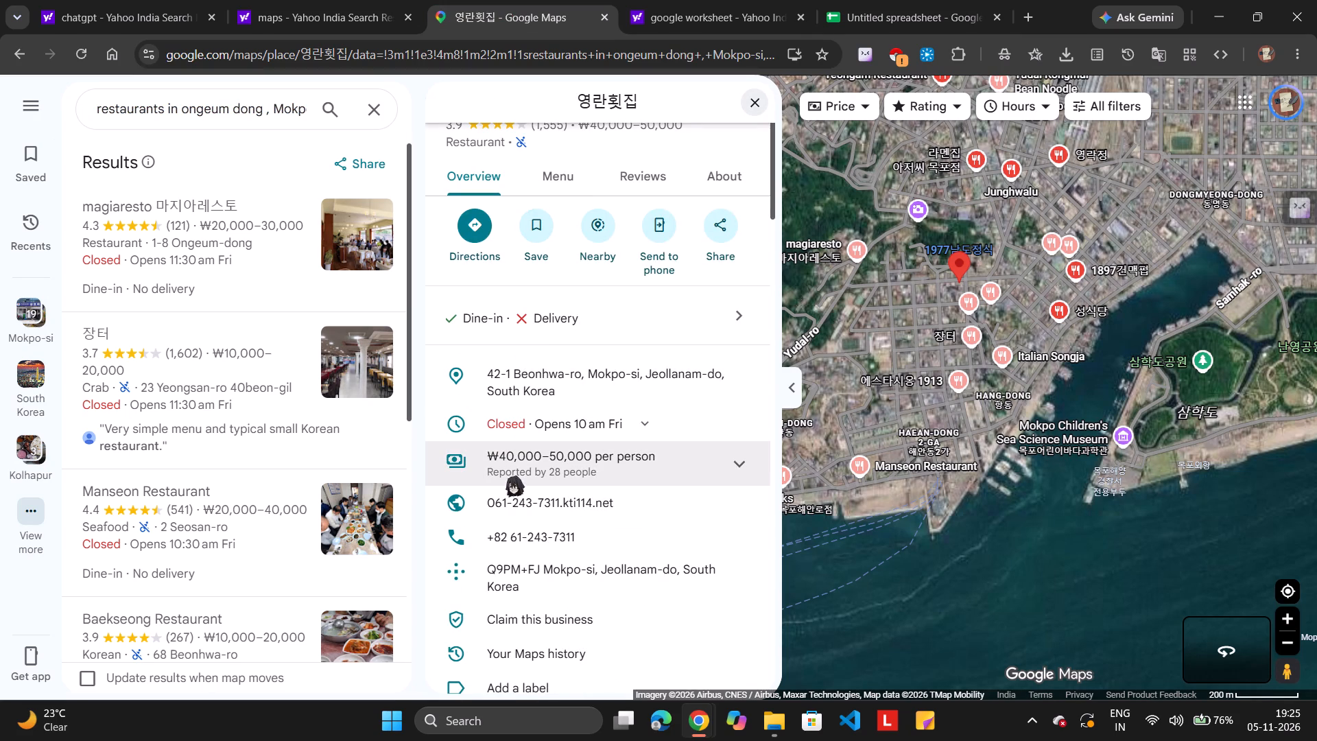
{"action": "left_click", "coordinate": [717, 540]}
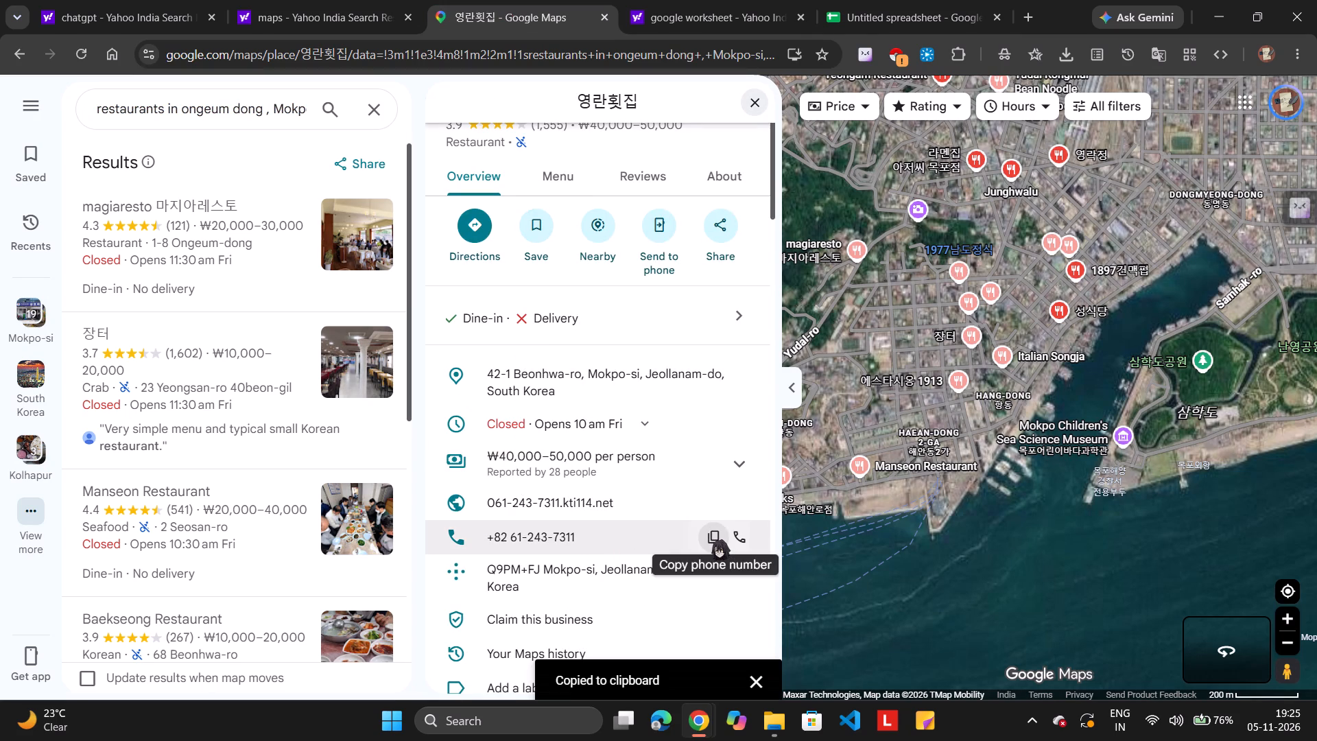
{"action": "left_click", "coordinate": [849, 21]}
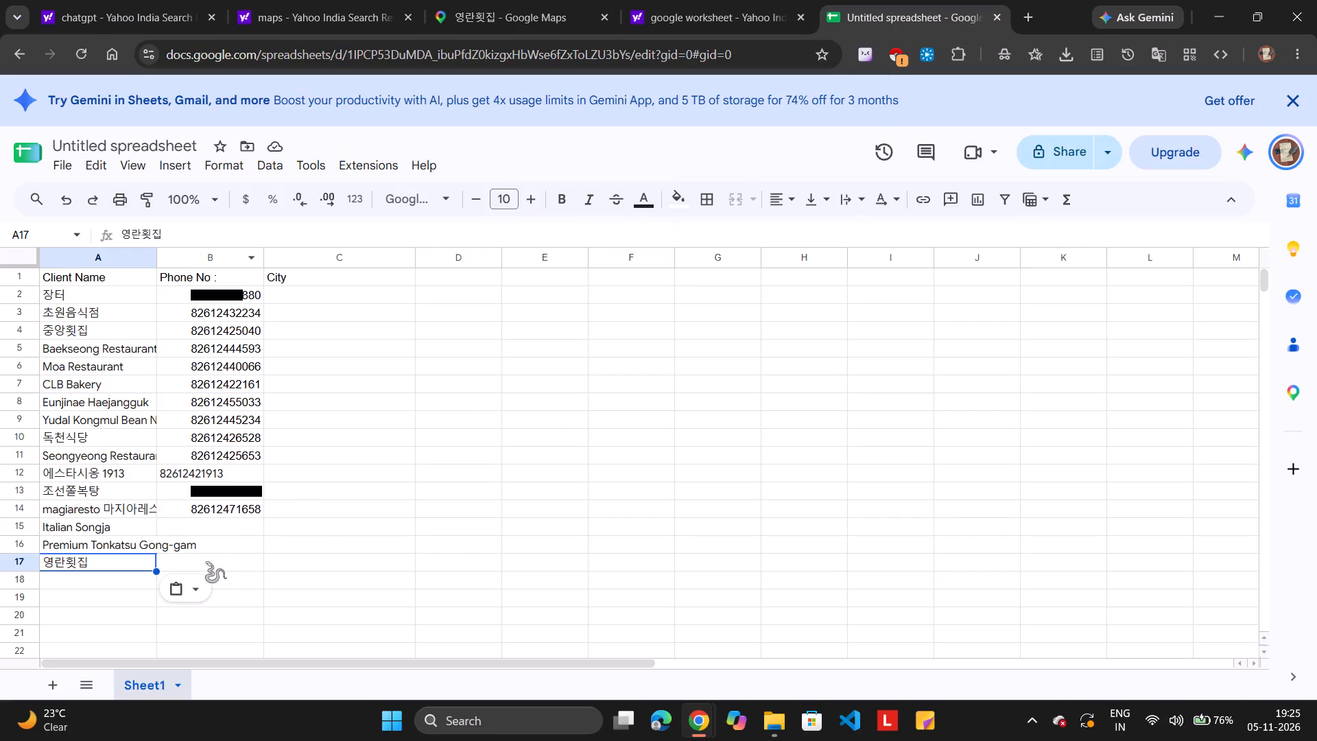
{"action": "left_click", "coordinate": [206, 561]}
{"action": "key", "text": "ctrl+v"}
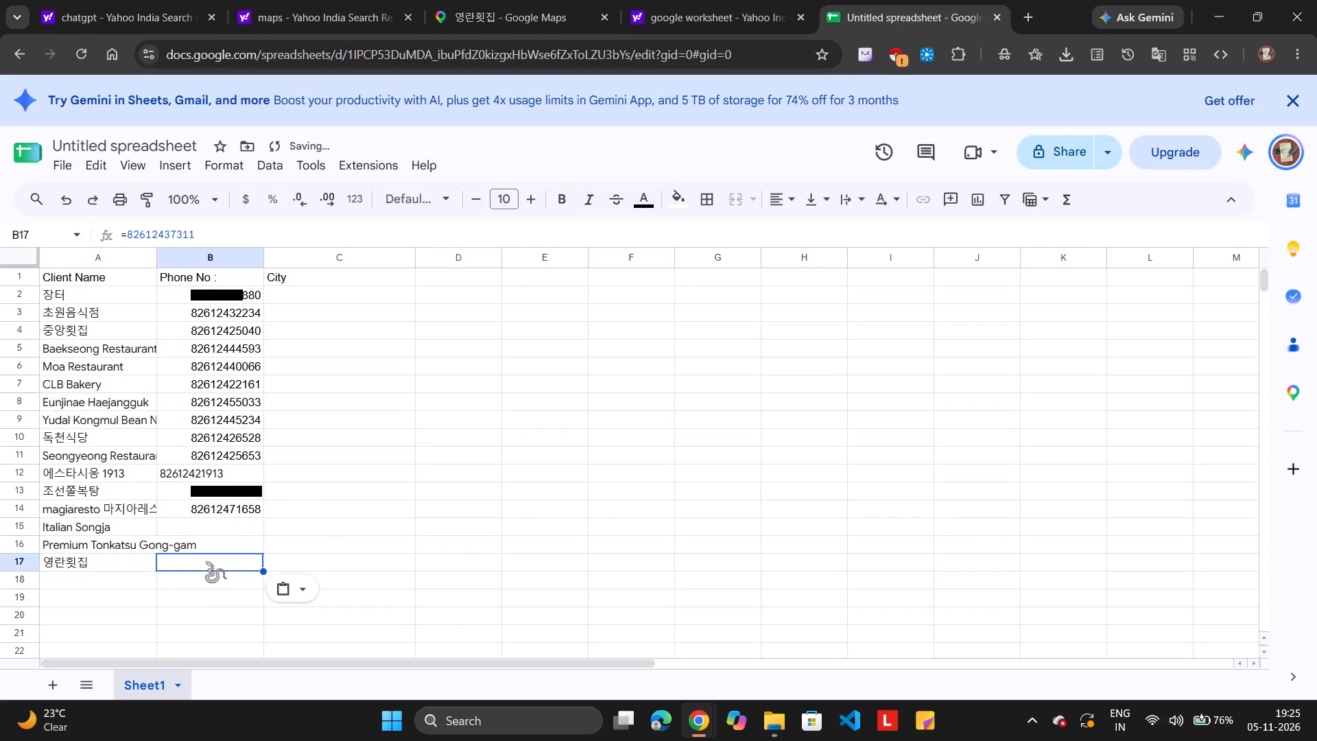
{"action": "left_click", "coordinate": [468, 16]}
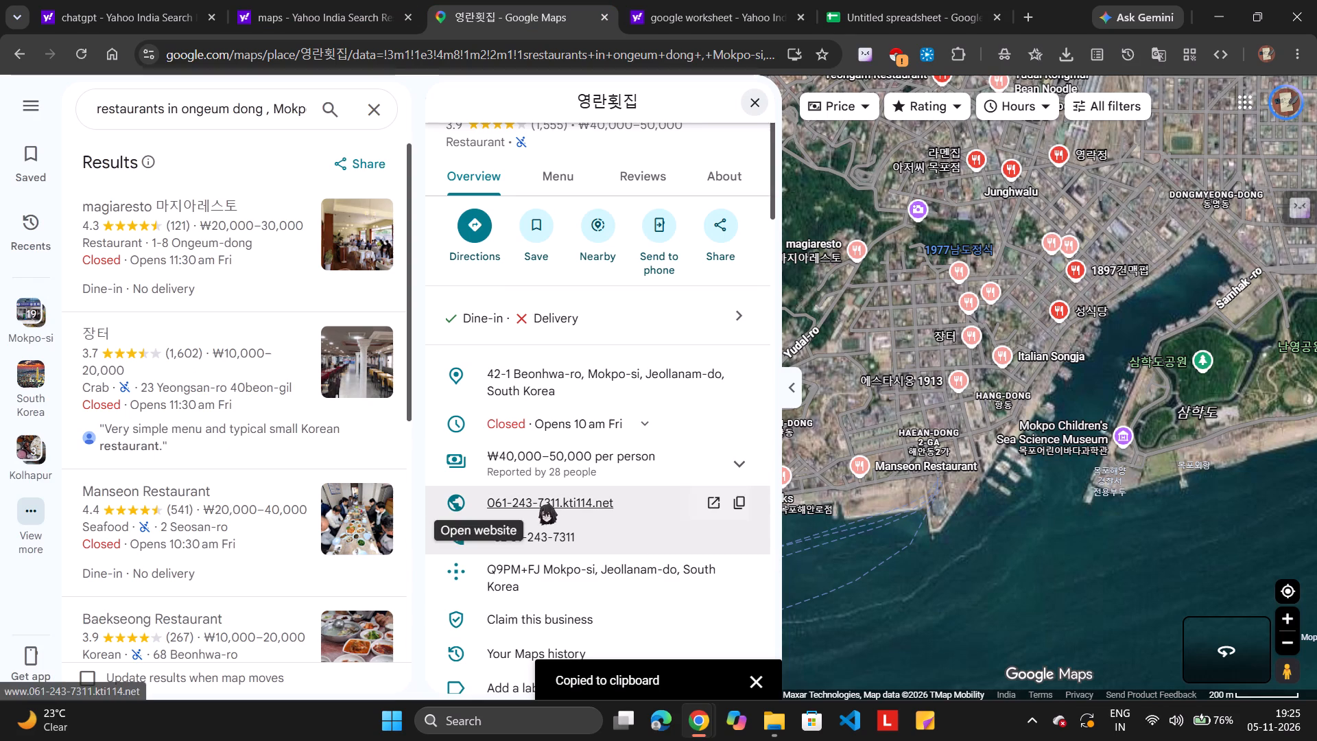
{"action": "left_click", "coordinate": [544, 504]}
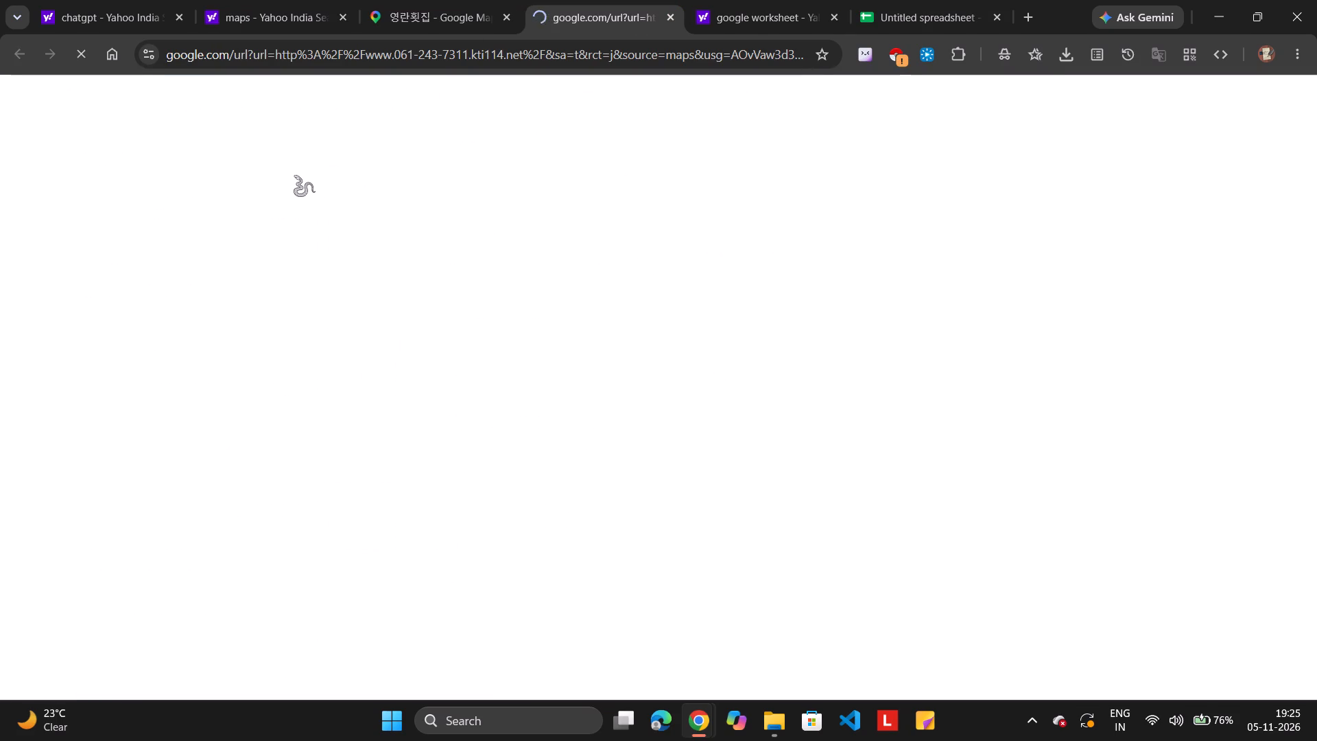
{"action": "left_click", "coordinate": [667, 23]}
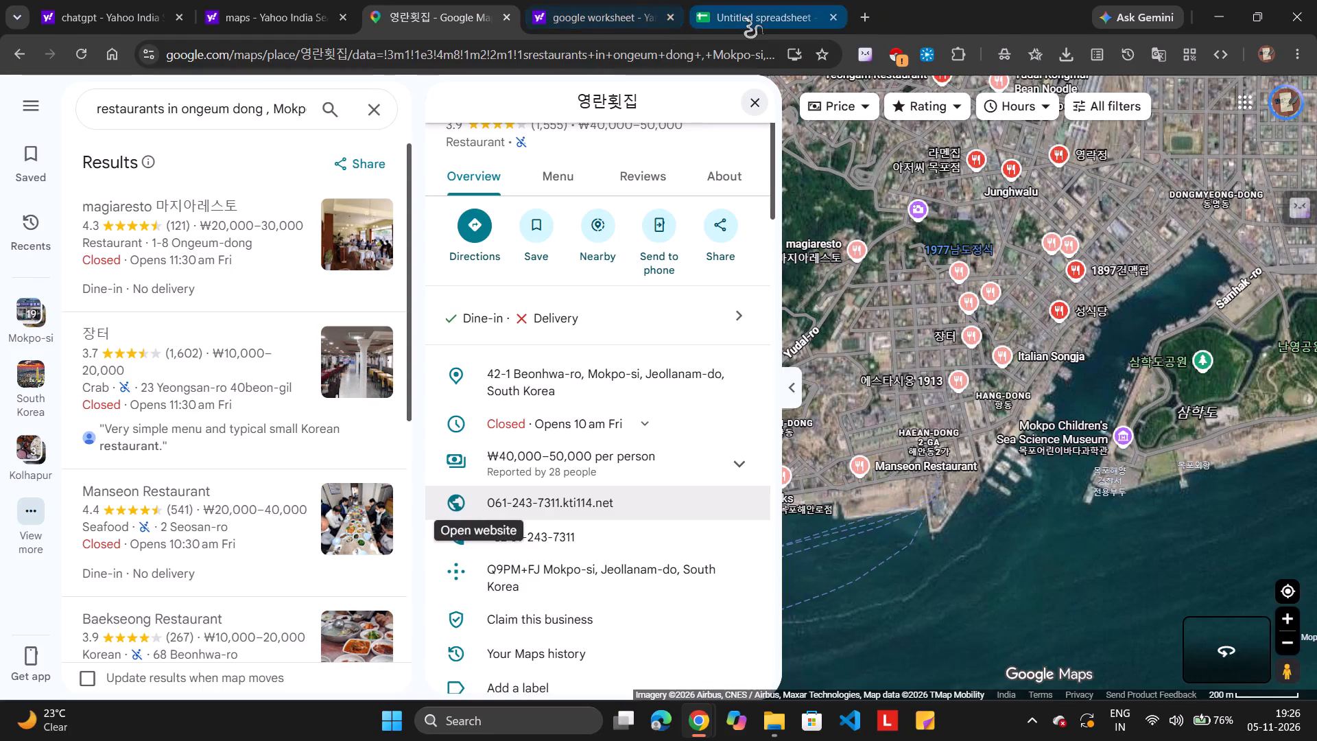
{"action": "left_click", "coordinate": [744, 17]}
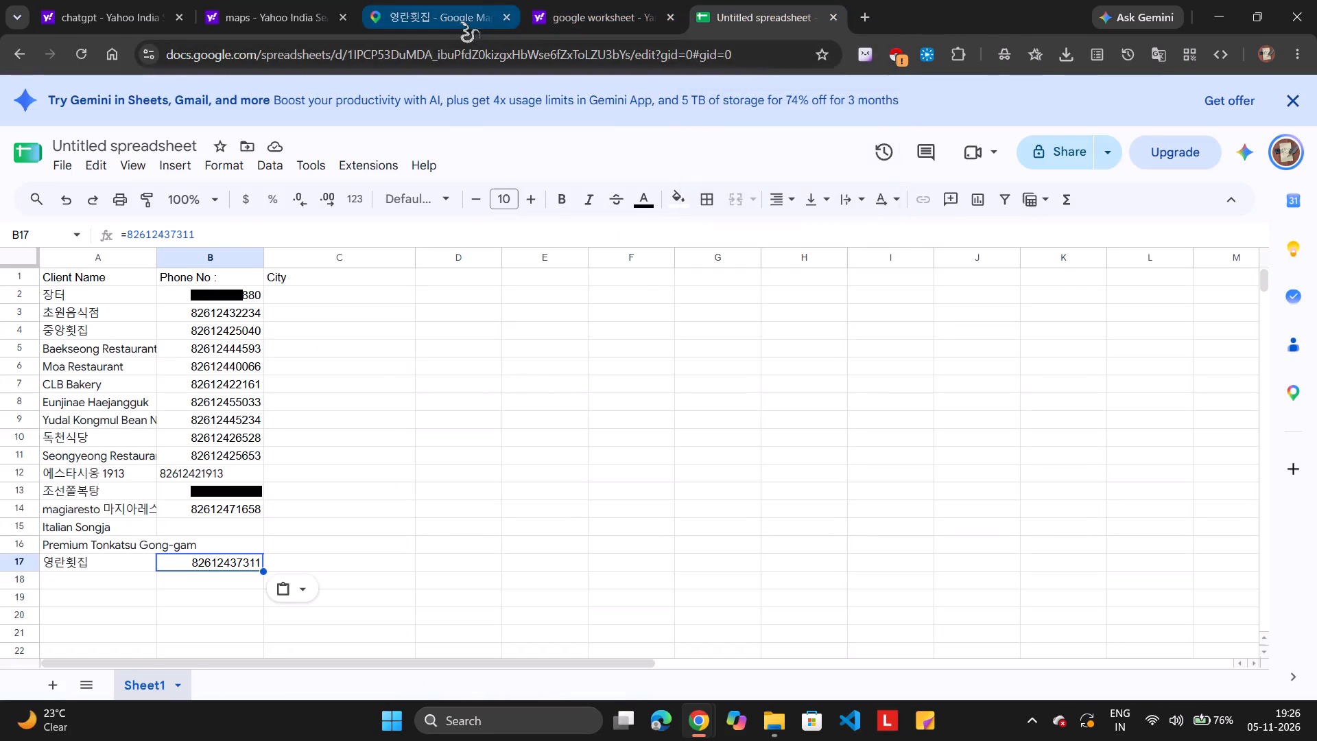
Open the 성식당 listing in Google Maps and copy its name into cell A18 under Client Name.
{"action": "left_click", "coordinate": [461, 21]}
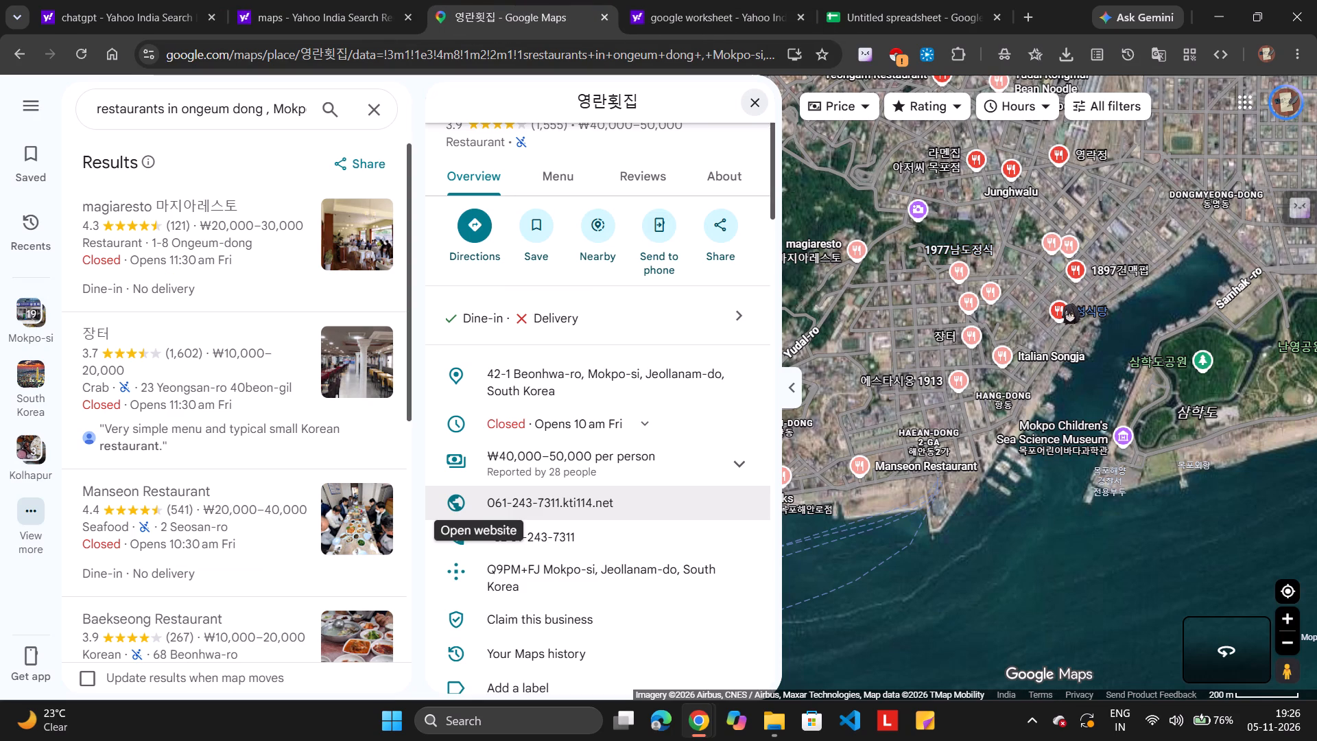
{"action": "left_click", "coordinate": [1067, 304]}
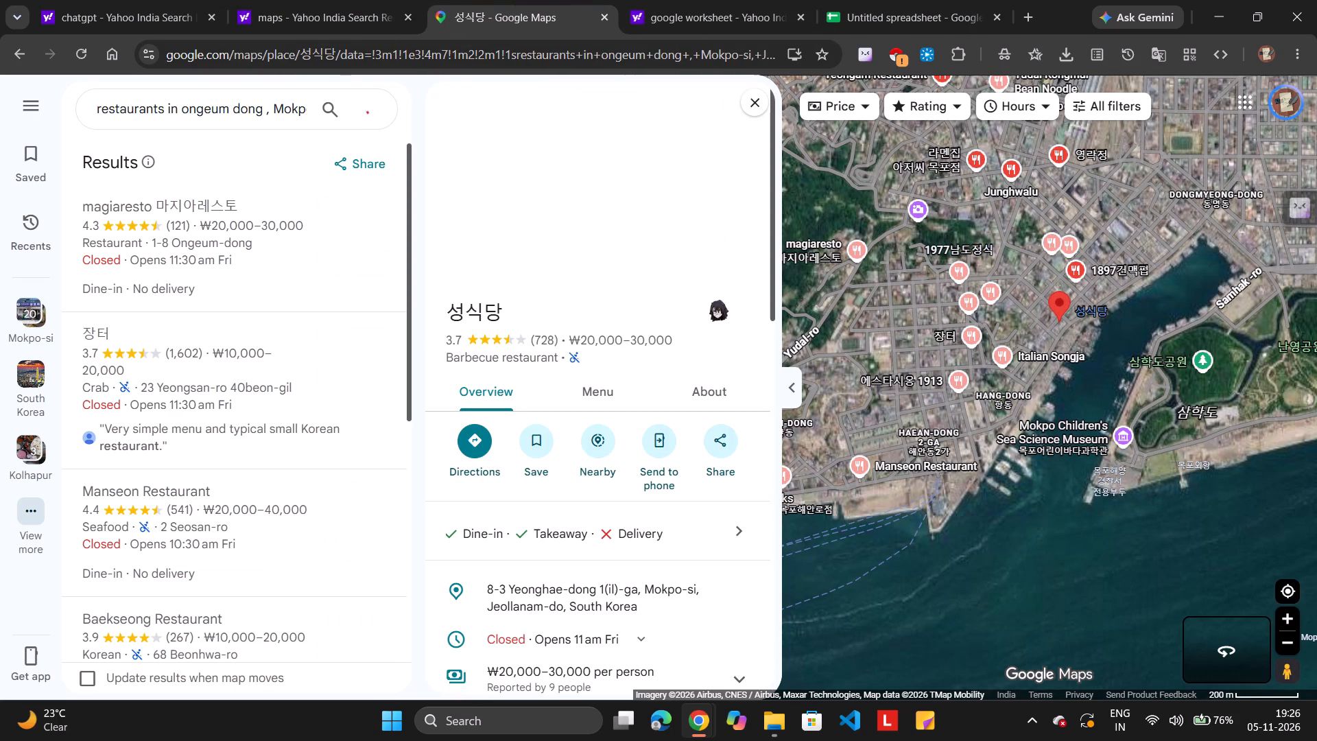
{"action": "left_click_drag", "start_coordinate": [436, 310], "coordinate": [509, 306]}
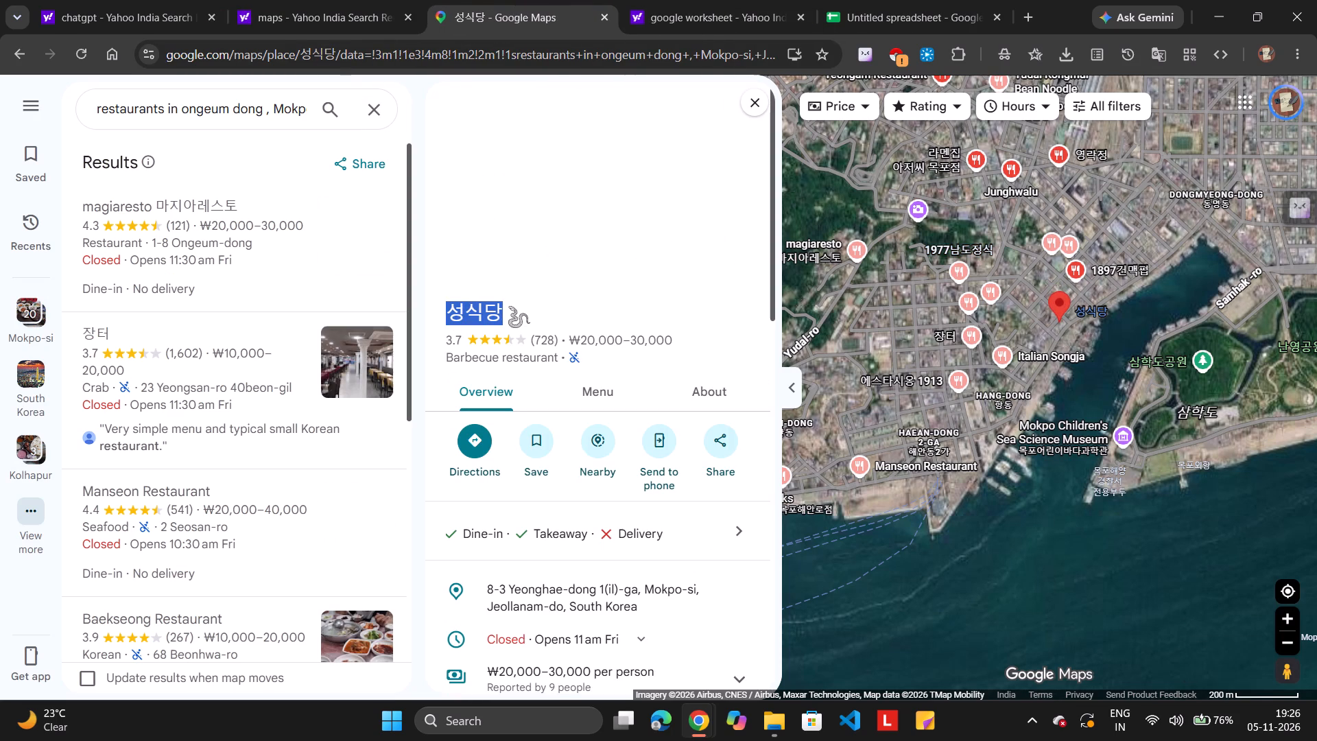
{"action": "key", "text": "ctrl+c"}
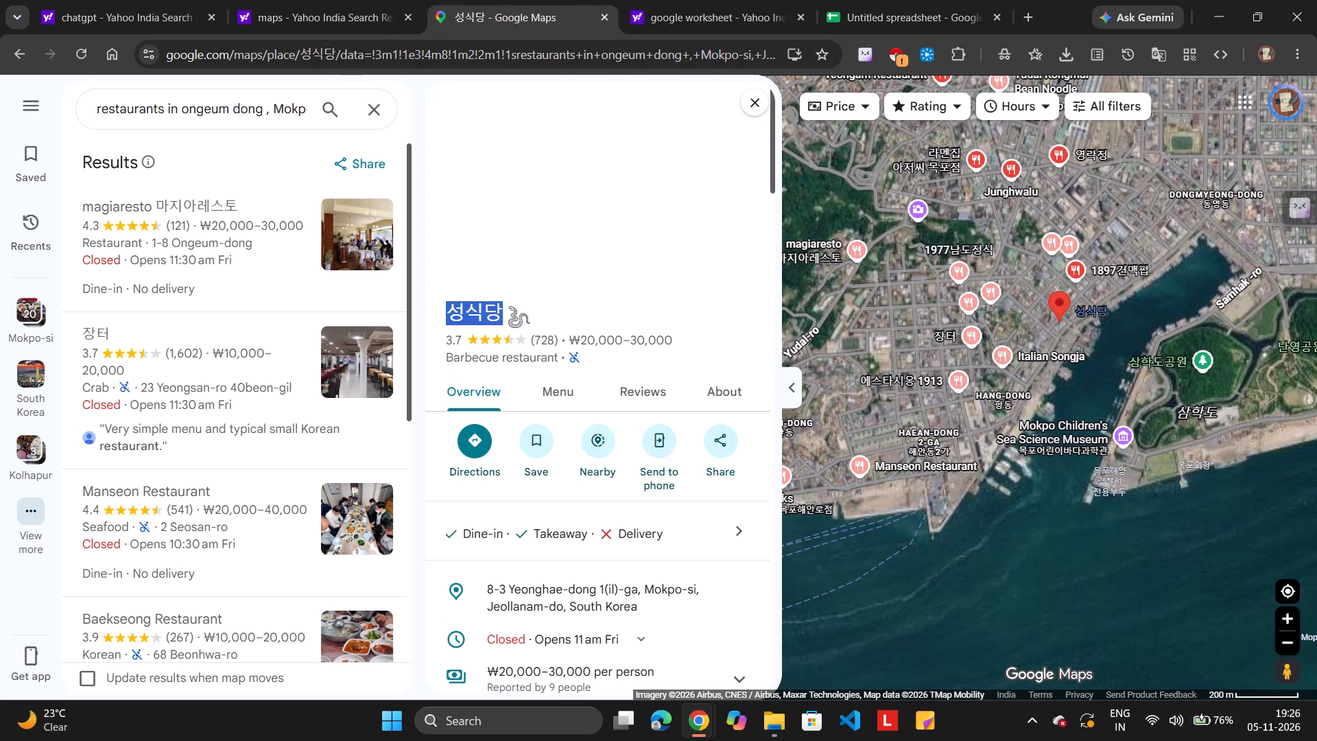
{"action": "left_click", "coordinate": [861, 3]}
{"action": "left_click", "coordinate": [94, 586]}
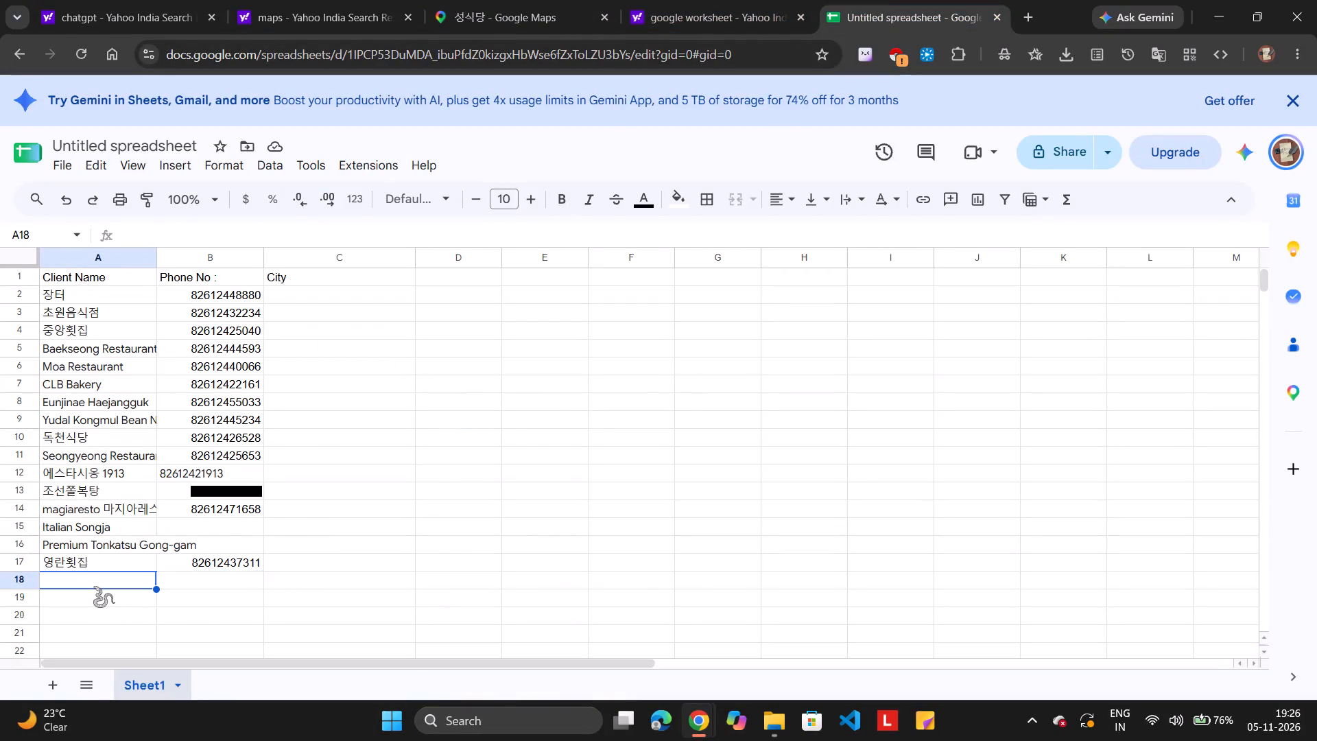
{"action": "key", "text": "ctrl+v"}
{"action": "left_click", "coordinate": [94, 586]}
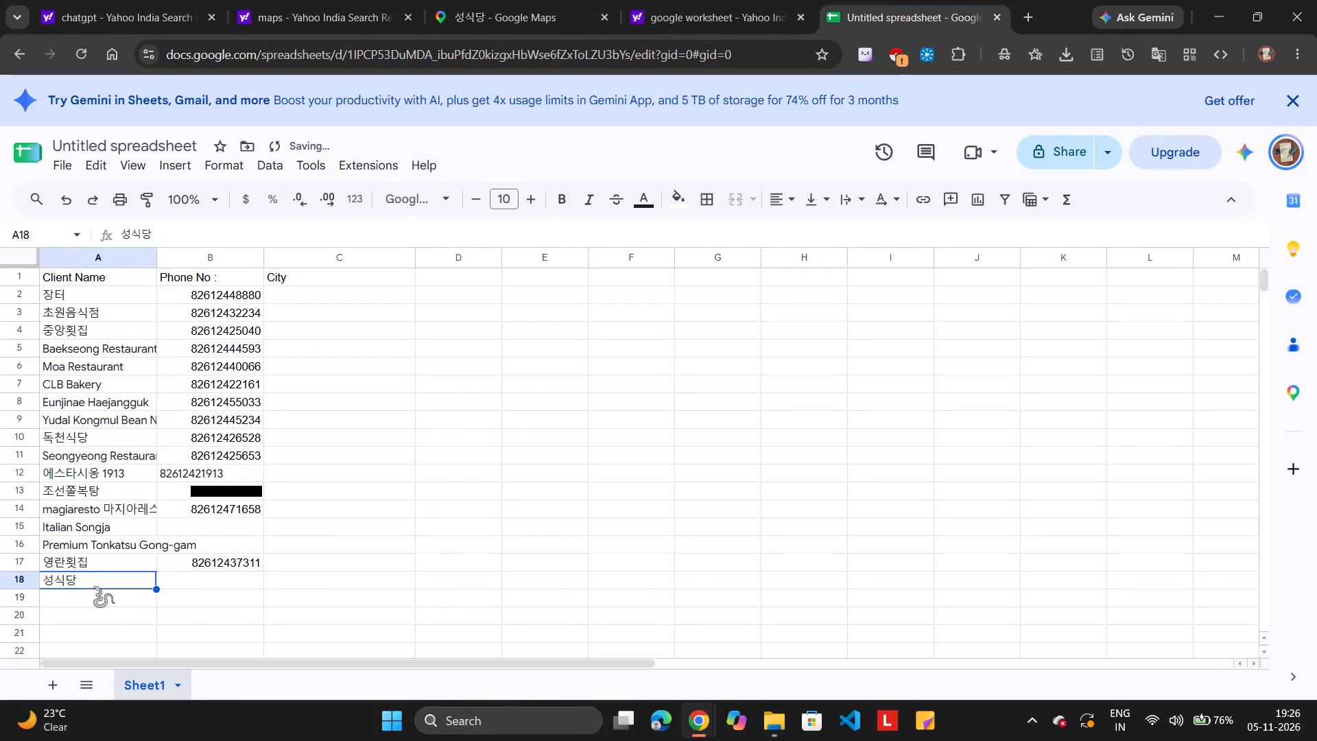
Copy the phone number from the 성식당 listing in Google Maps into cell B18 under Phone No.
{"action": "left_click", "coordinate": [169, 580]}
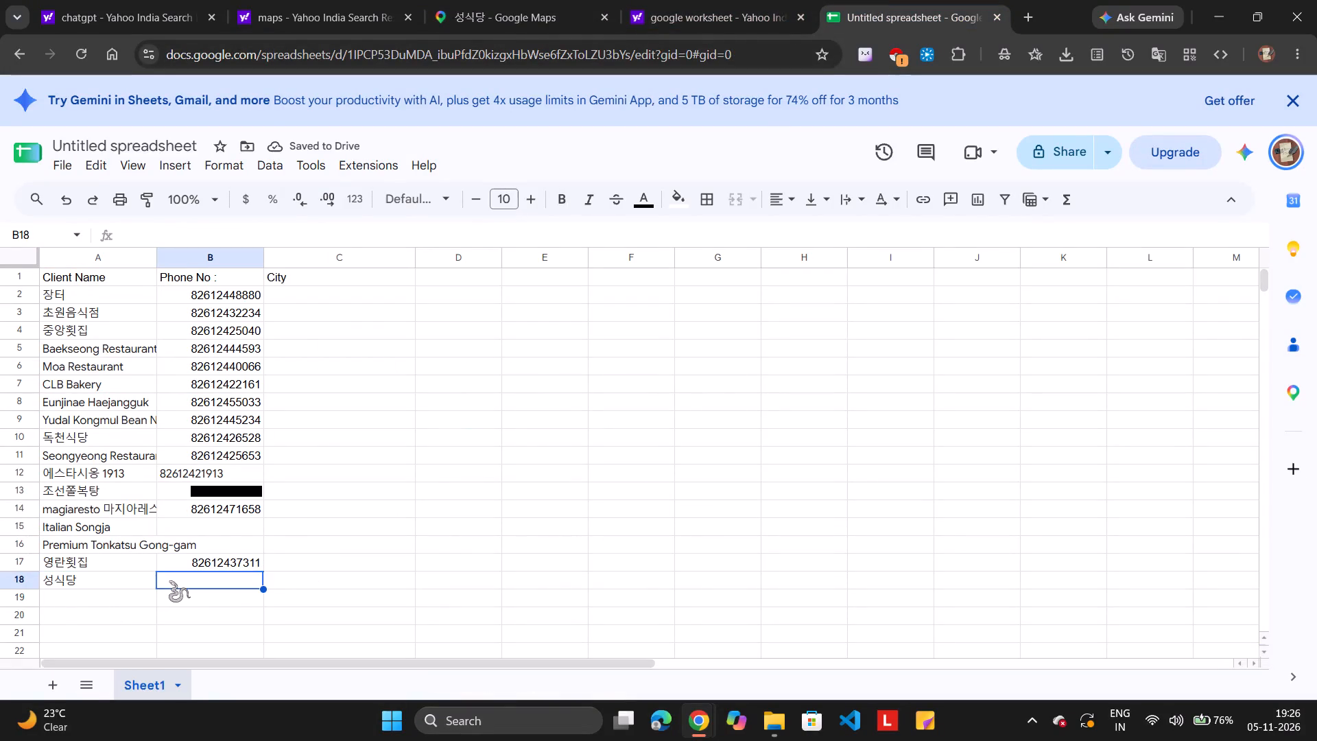
{"action": "left_click", "coordinate": [492, 0]}
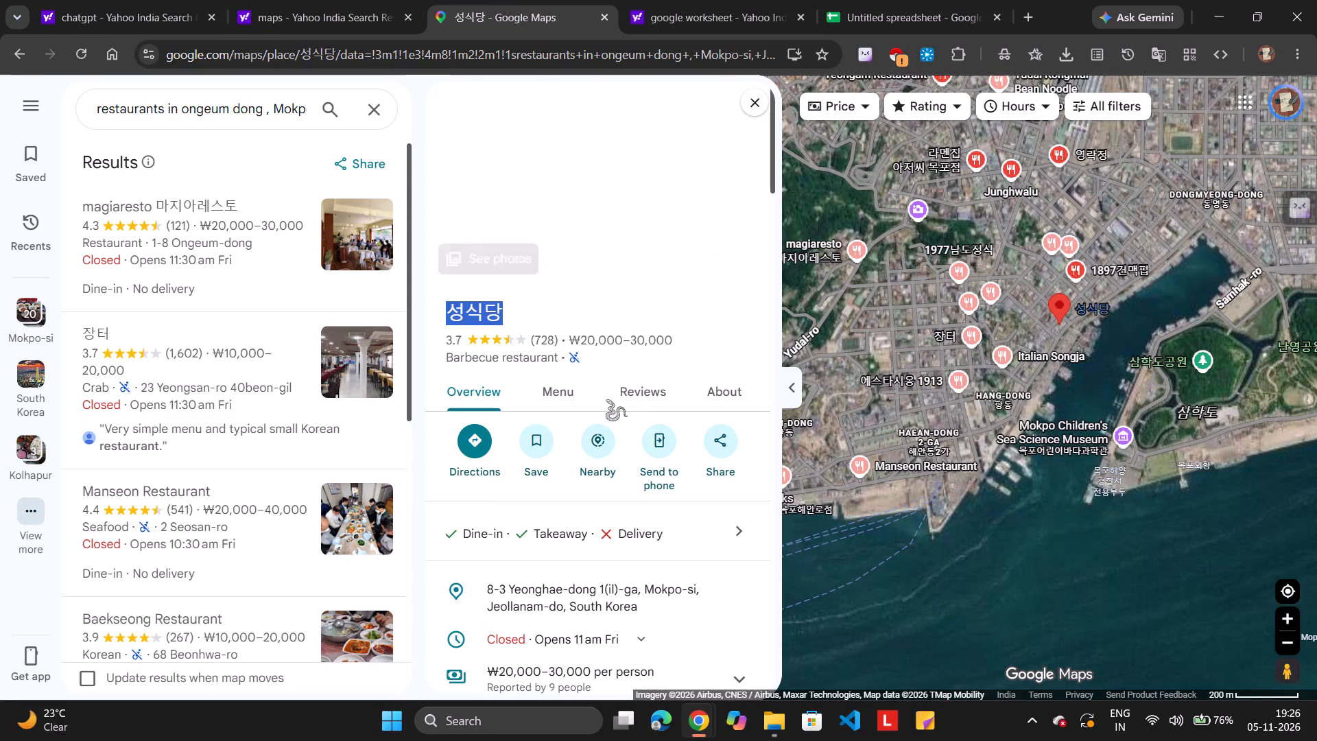
{"action": "scroll", "coordinate": [558, 576], "scroll_direction": "down", "scroll_amount": 2}
{"action": "left_click", "coordinate": [717, 559]}
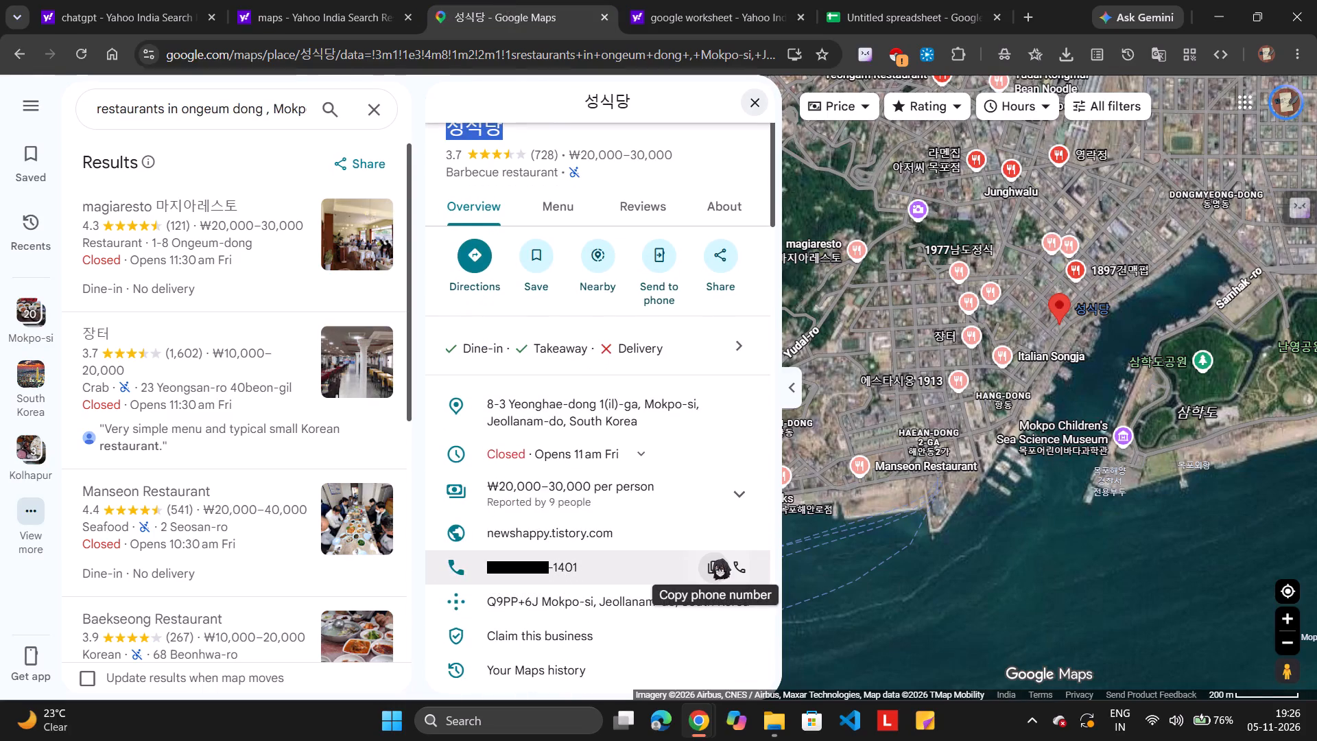
{"action": "left_click", "coordinate": [940, 3]}
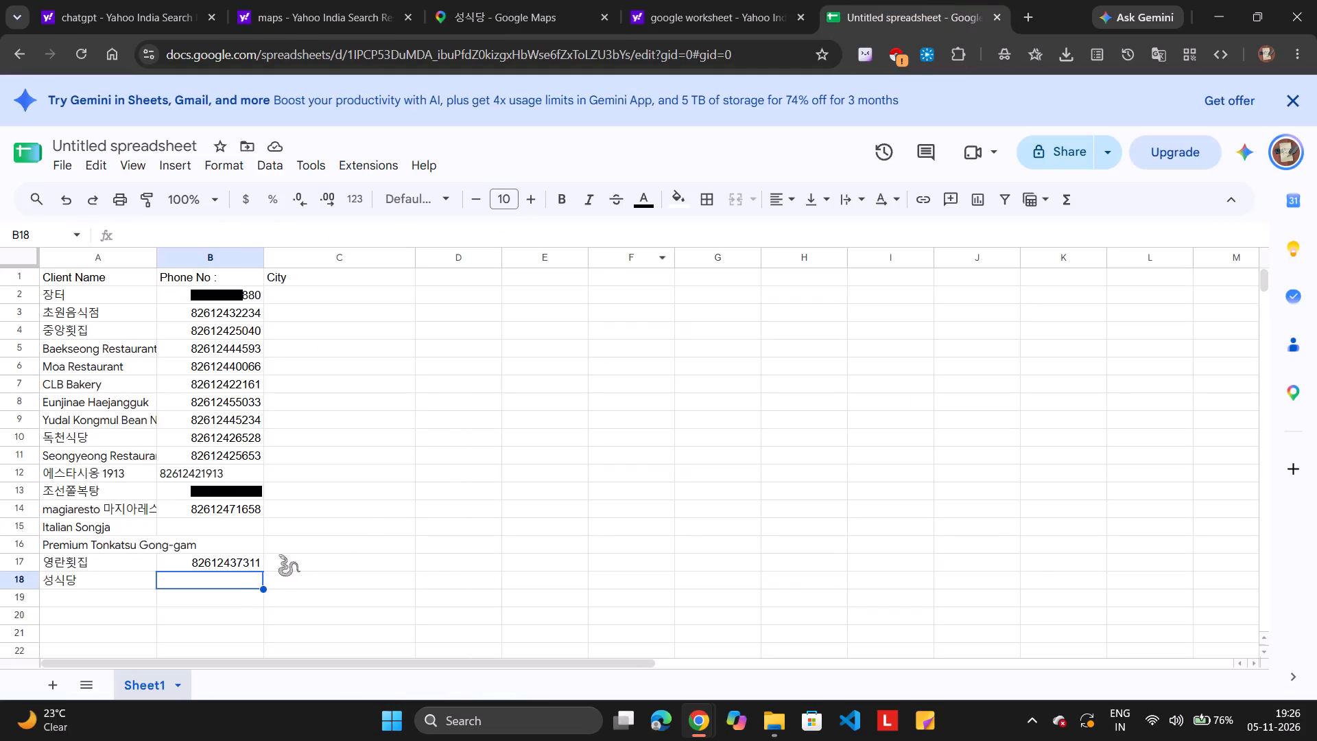
{"action": "left_click", "coordinate": [228, 583]}
{"action": "key", "text": "ctrl+v"}
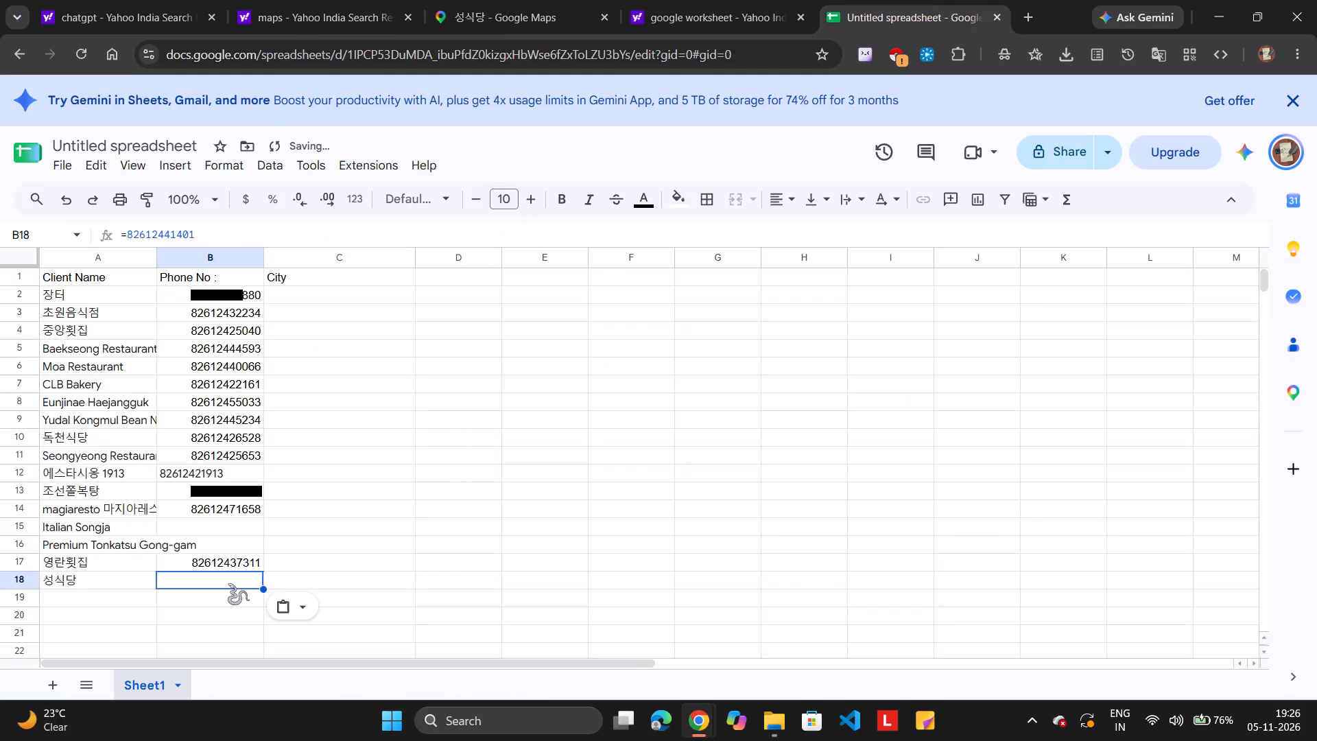
Open the 1897건맥펍 listing in Google Maps and copy its name into cell A19 under Client Name.
{"action": "left_click", "coordinate": [71, 600]}
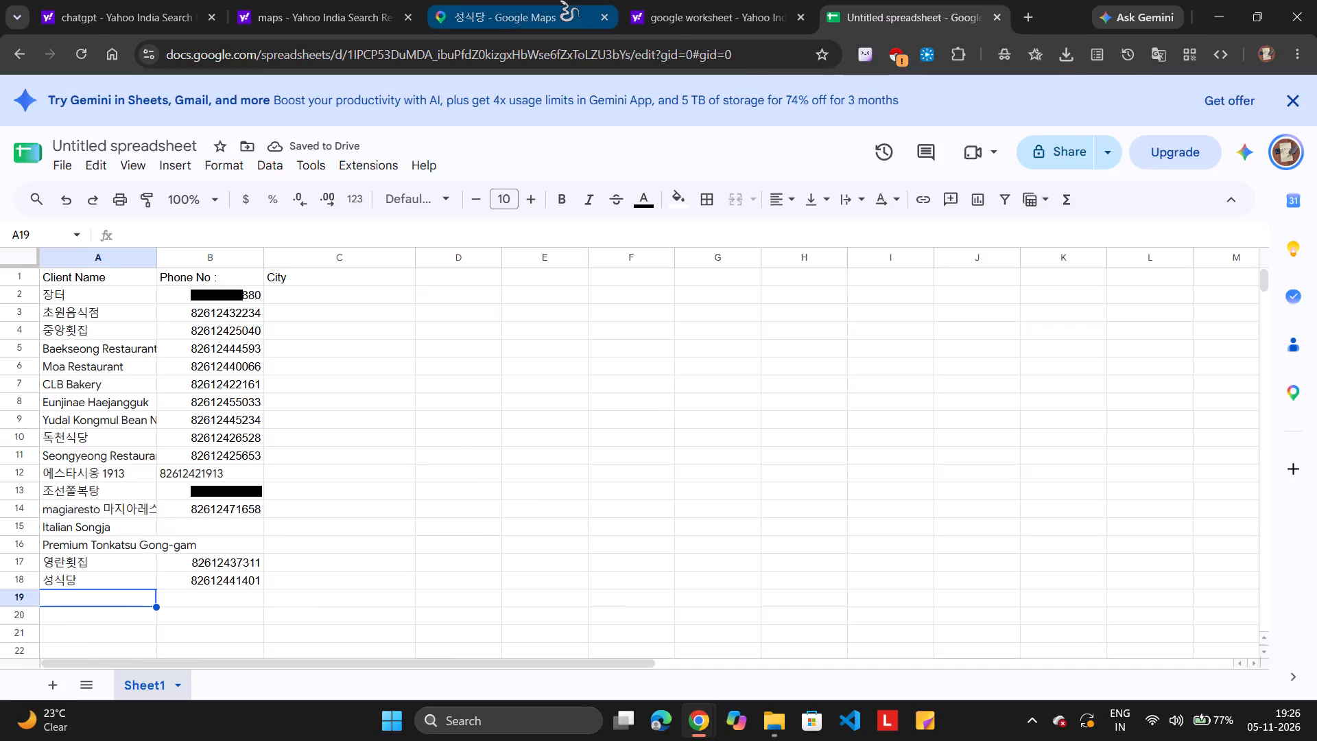
{"action": "left_click", "coordinate": [560, 0]}
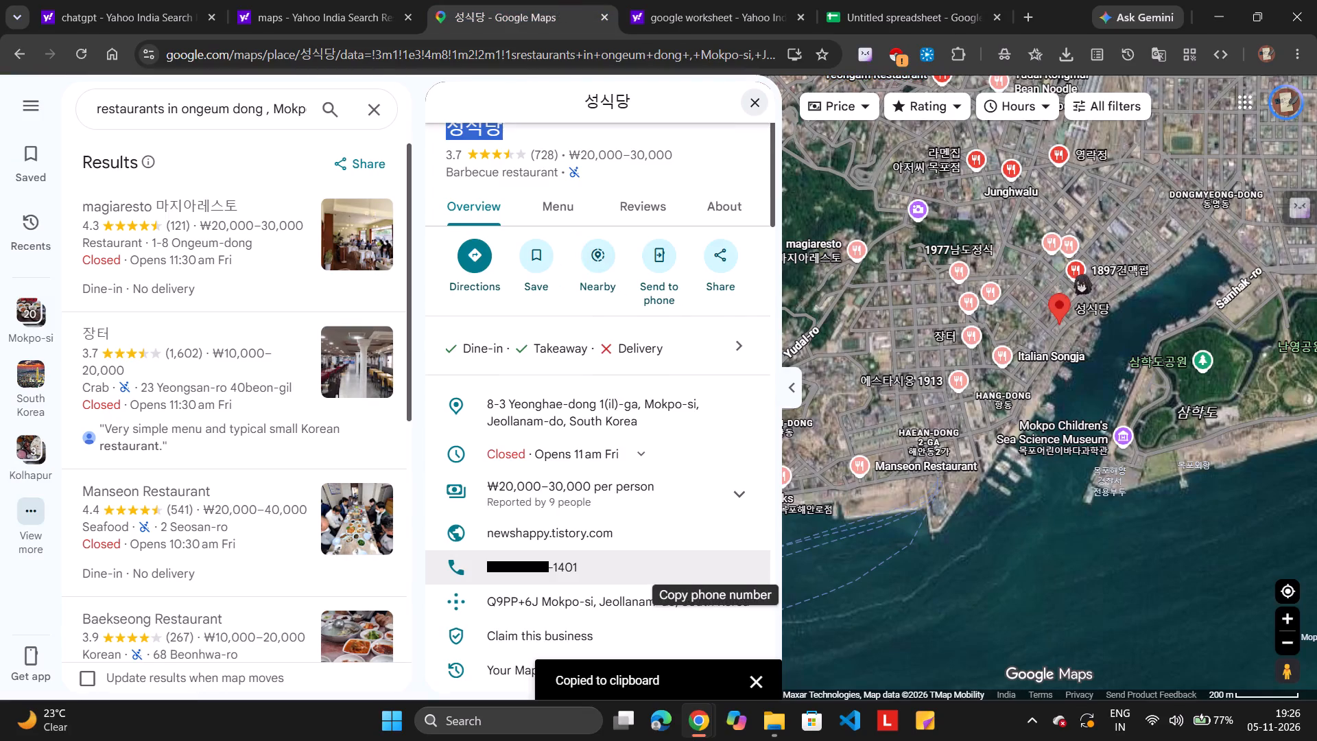
{"action": "left_click", "coordinate": [1080, 274]}
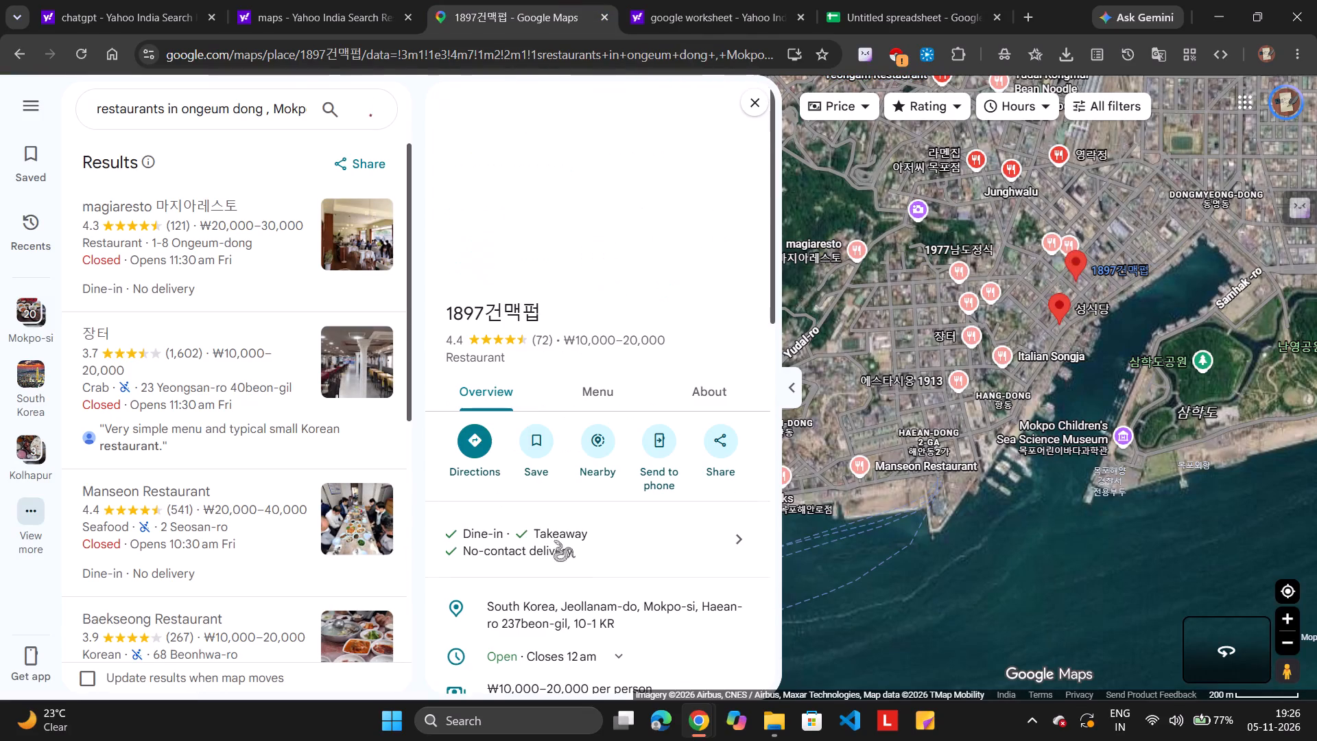
{"action": "scroll", "coordinate": [554, 540], "scroll_direction": "down", "scroll_amount": 1}
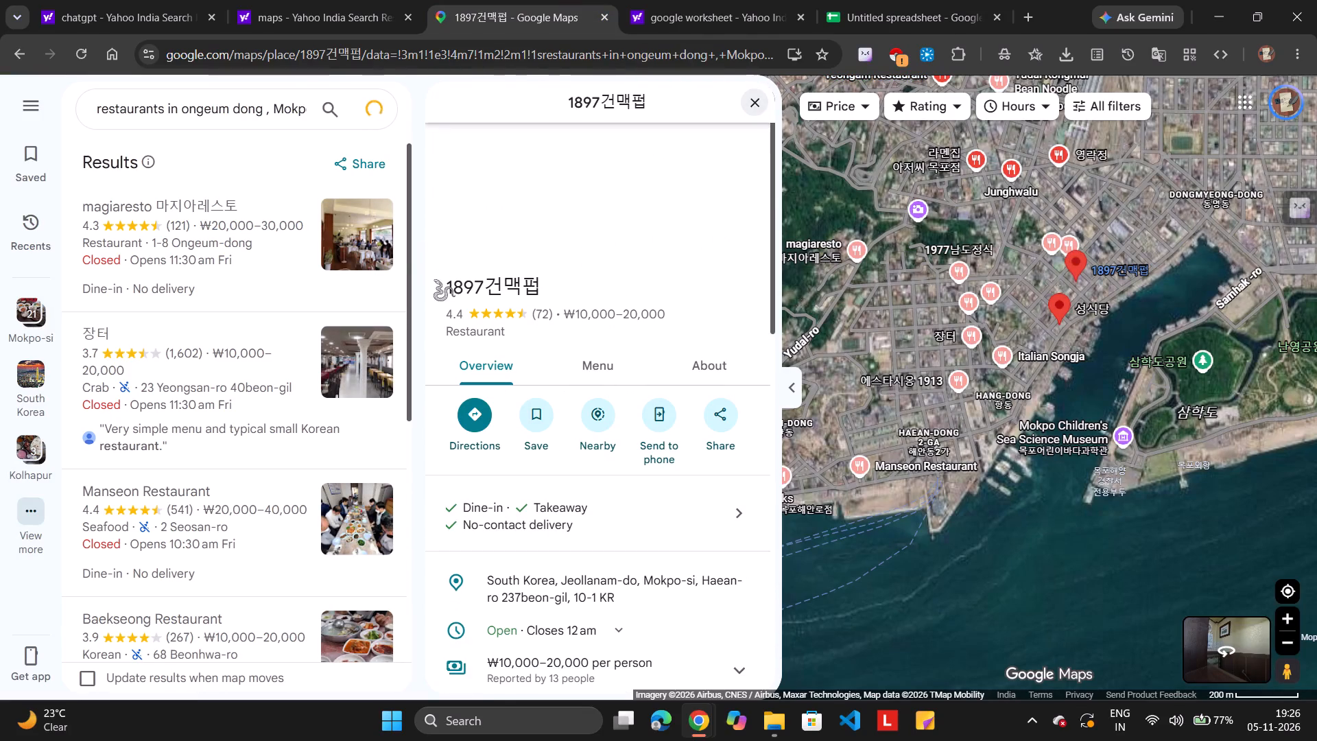
{"action": "left_click_drag", "start_coordinate": [434, 280], "coordinate": [558, 279]}
{"action": "key", "text": "ctrl+c"}
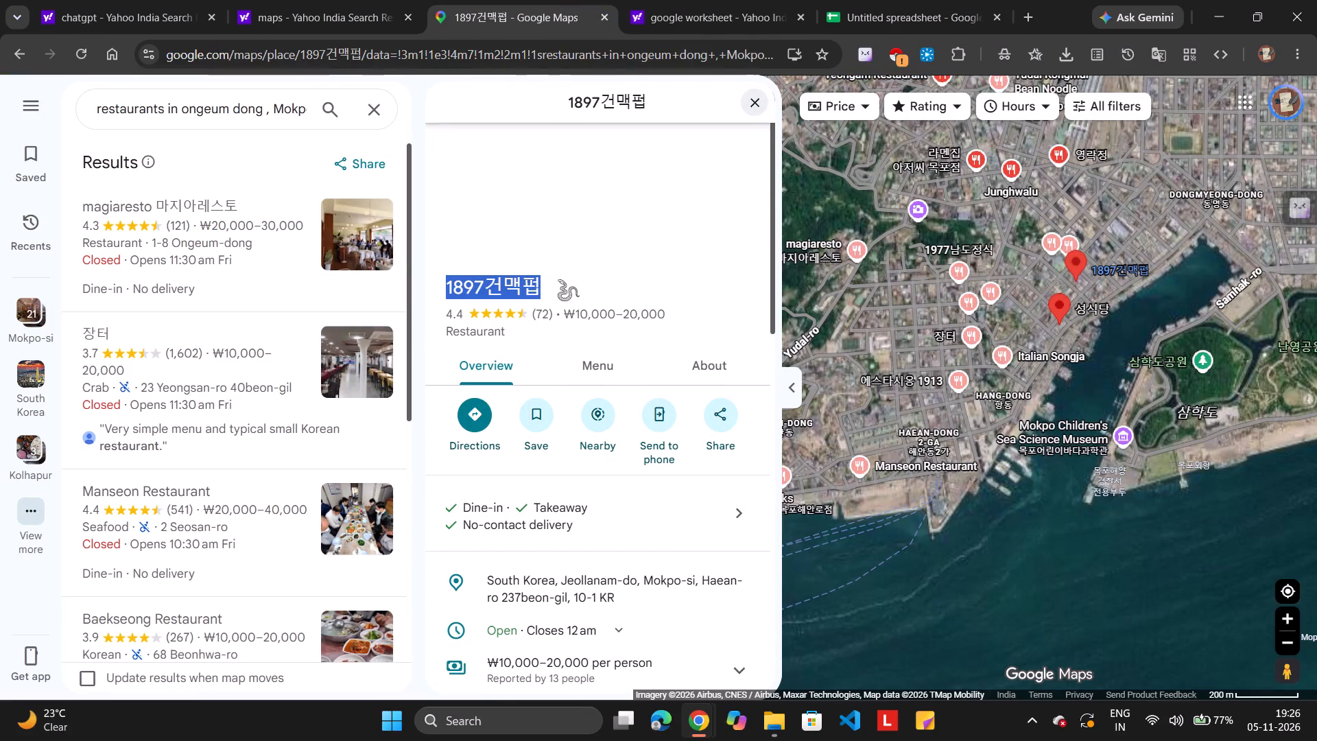
{"action": "left_click", "coordinate": [843, 16]}
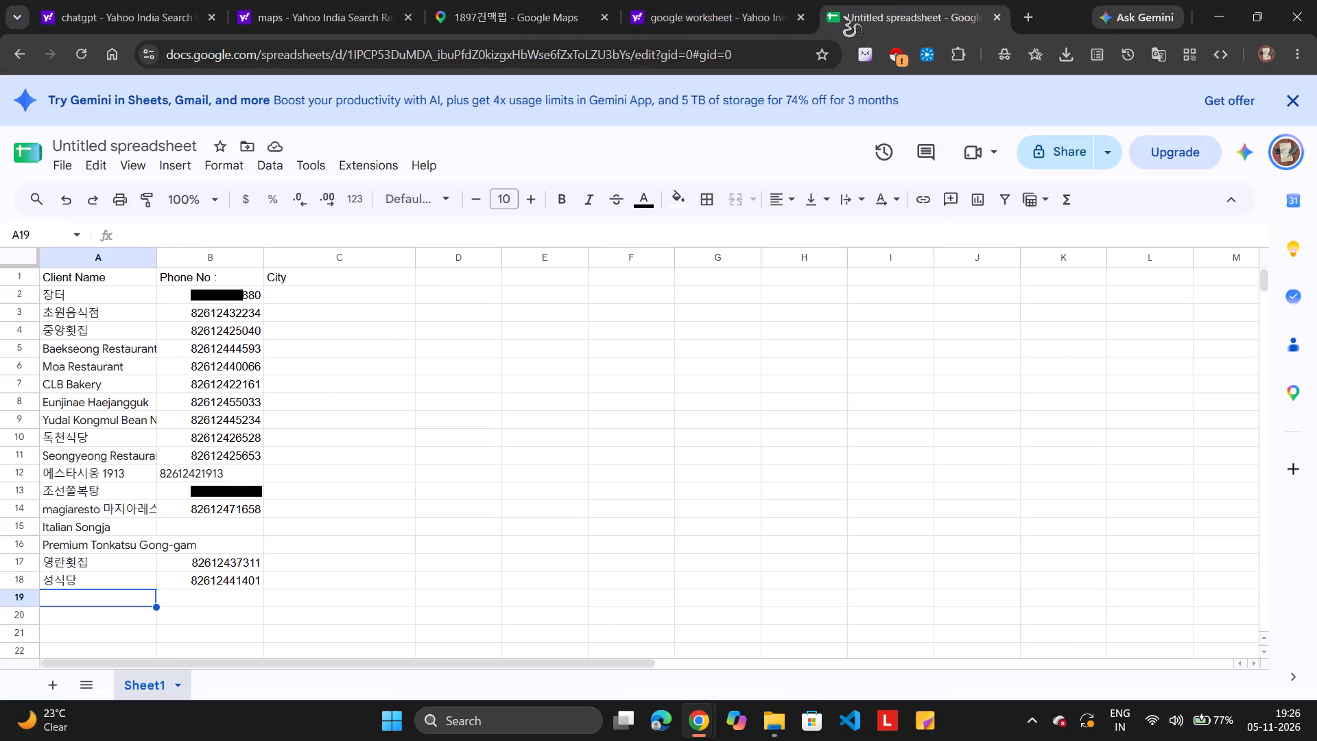
{"action": "left_click", "coordinate": [118, 601]}
{"action": "key", "text": "ctrl+v"}
Copy the phone number from the 1897건맥펍 listing in Google Maps into cell B19 under Phone No.
{"action": "left_click", "coordinate": [467, 28]}
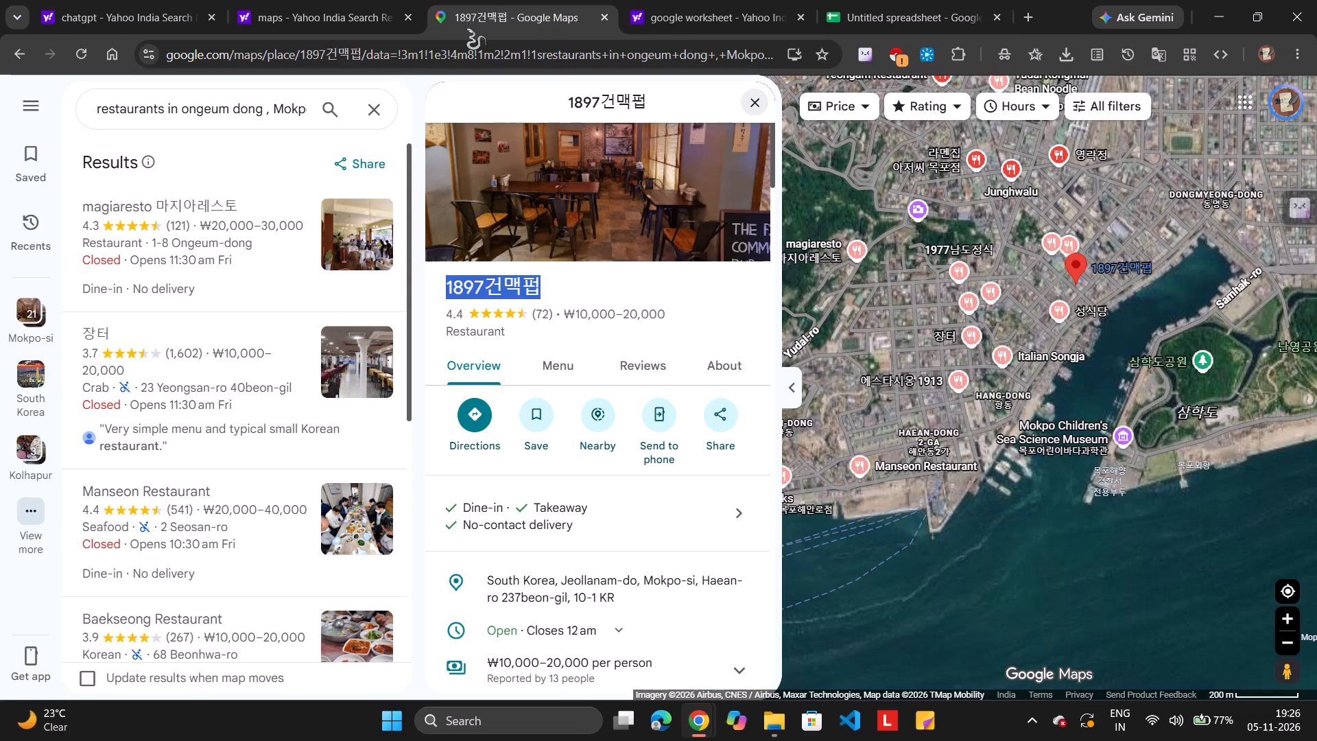
{"action": "scroll", "coordinate": [538, 523], "scroll_direction": "down", "scroll_amount": 3}
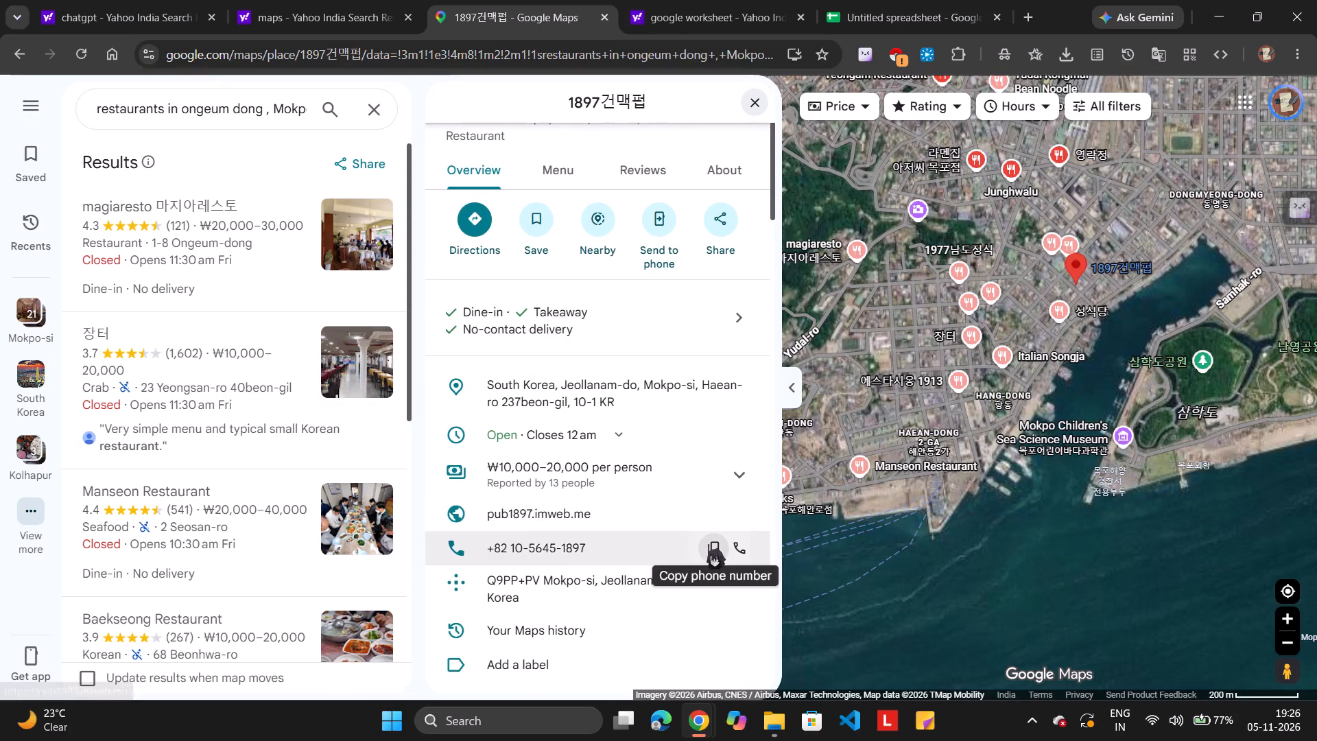
{"action": "left_click", "coordinate": [712, 549]}
{"action": "left_click", "coordinate": [894, 0]}
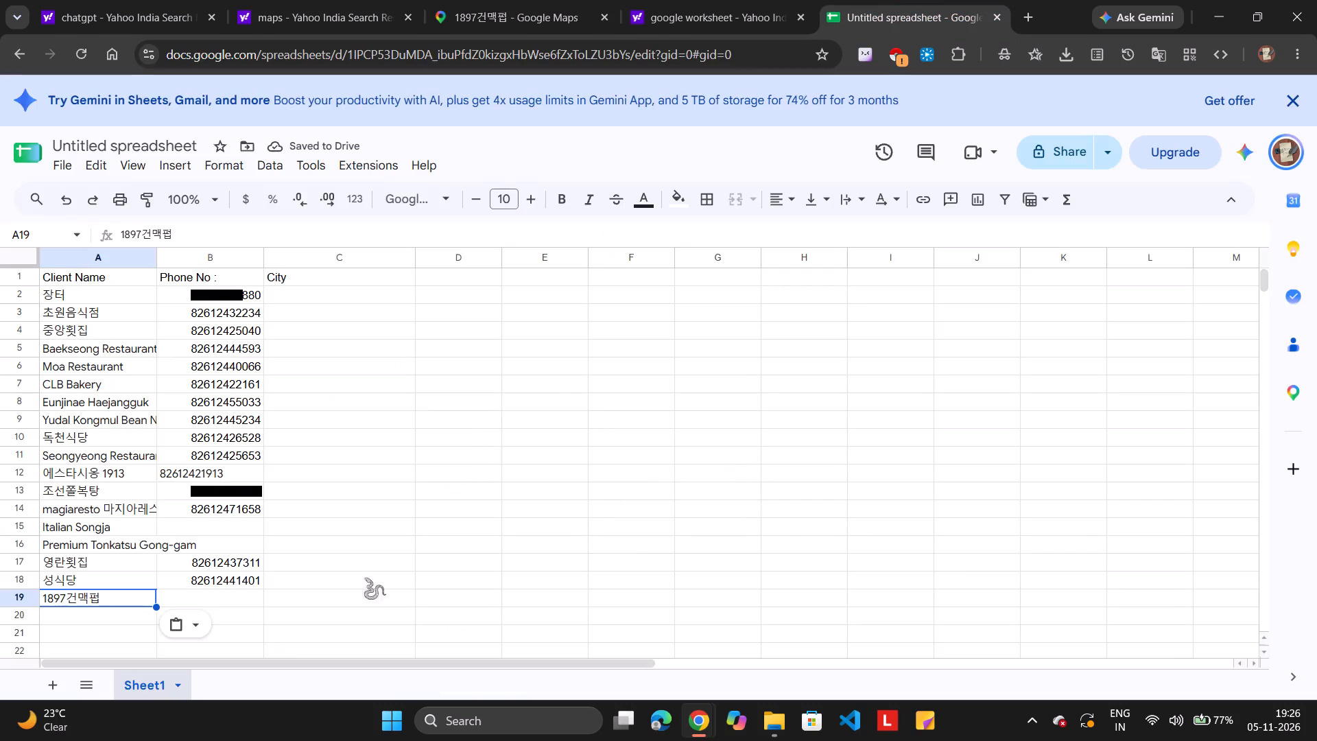
{"action": "left_click", "coordinate": [219, 598]}
{"action": "key", "text": "ctrl+v"}
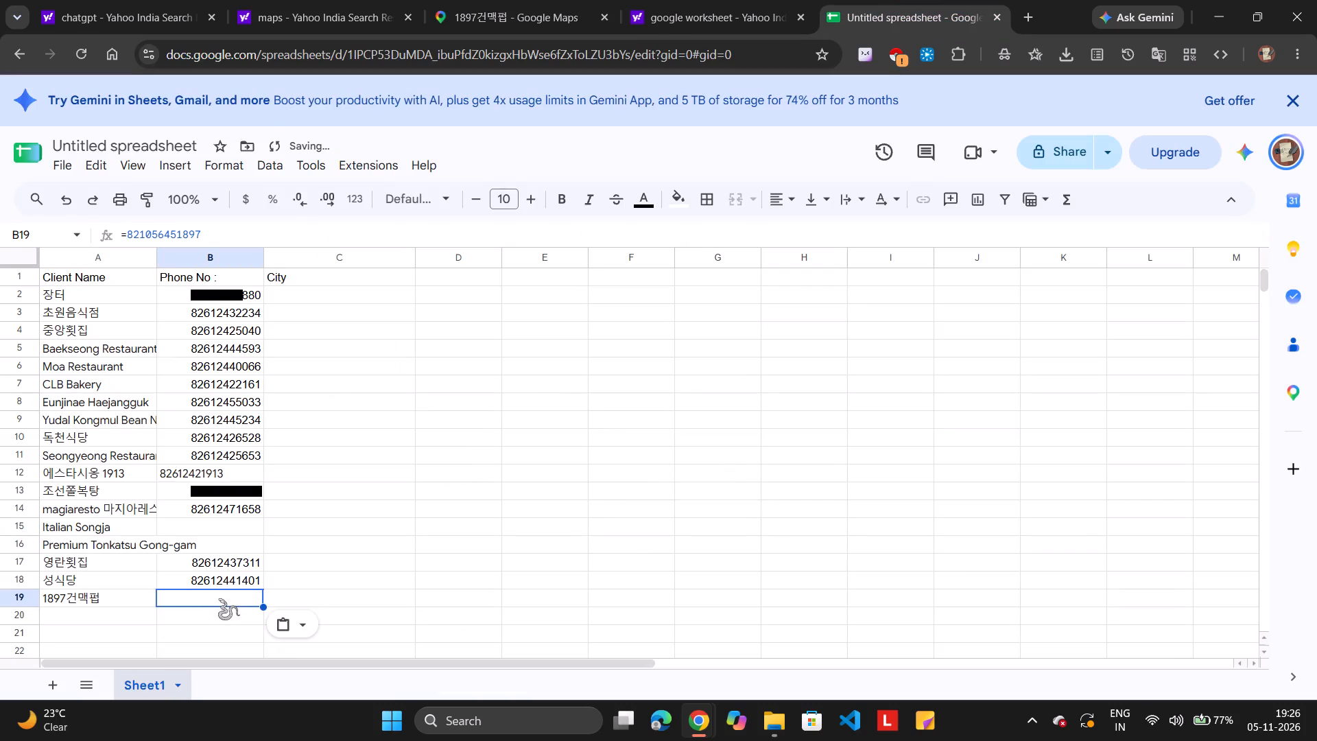
Copy the name of the 라멘집아저씨 목포점 listing in Google Maps into cell A20 and check the listing for a phone number.
{"action": "scroll", "coordinate": [219, 598], "scroll_direction": "down", "scroll_amount": 1}
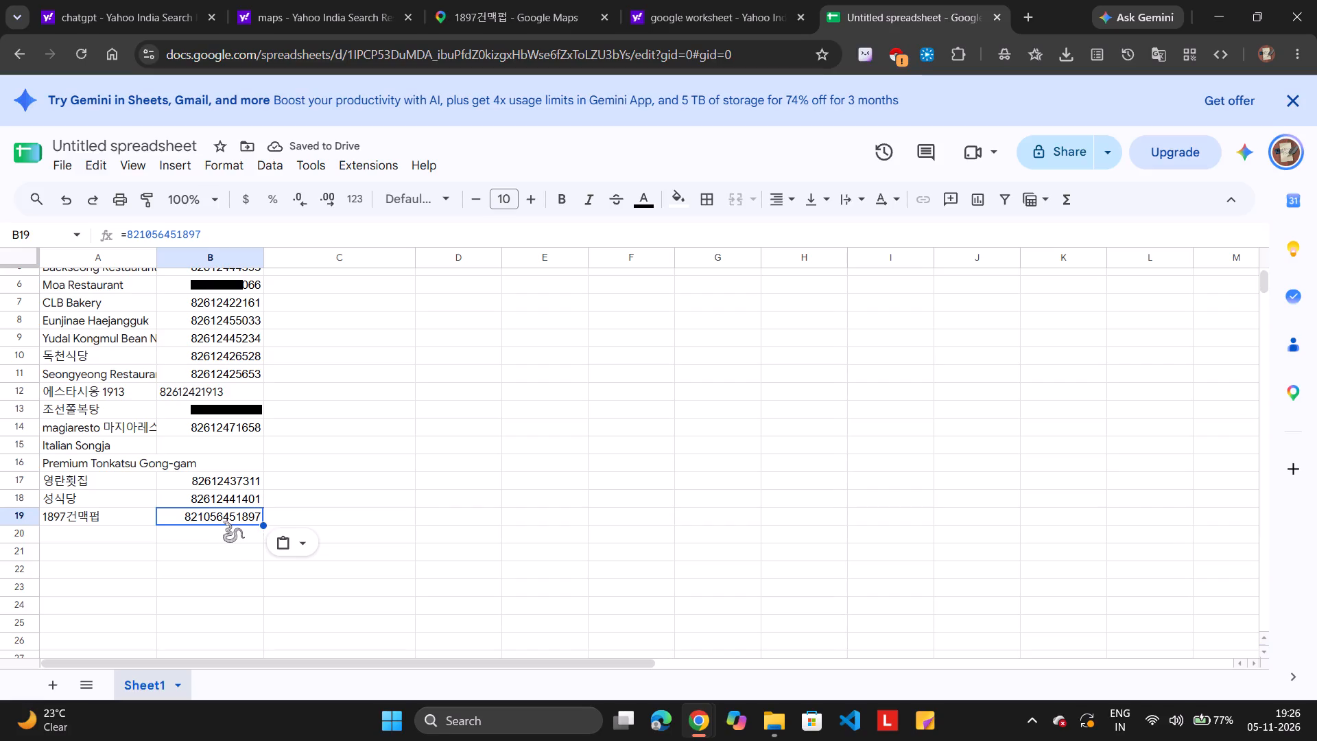
{"action": "left_click", "coordinate": [75, 539]}
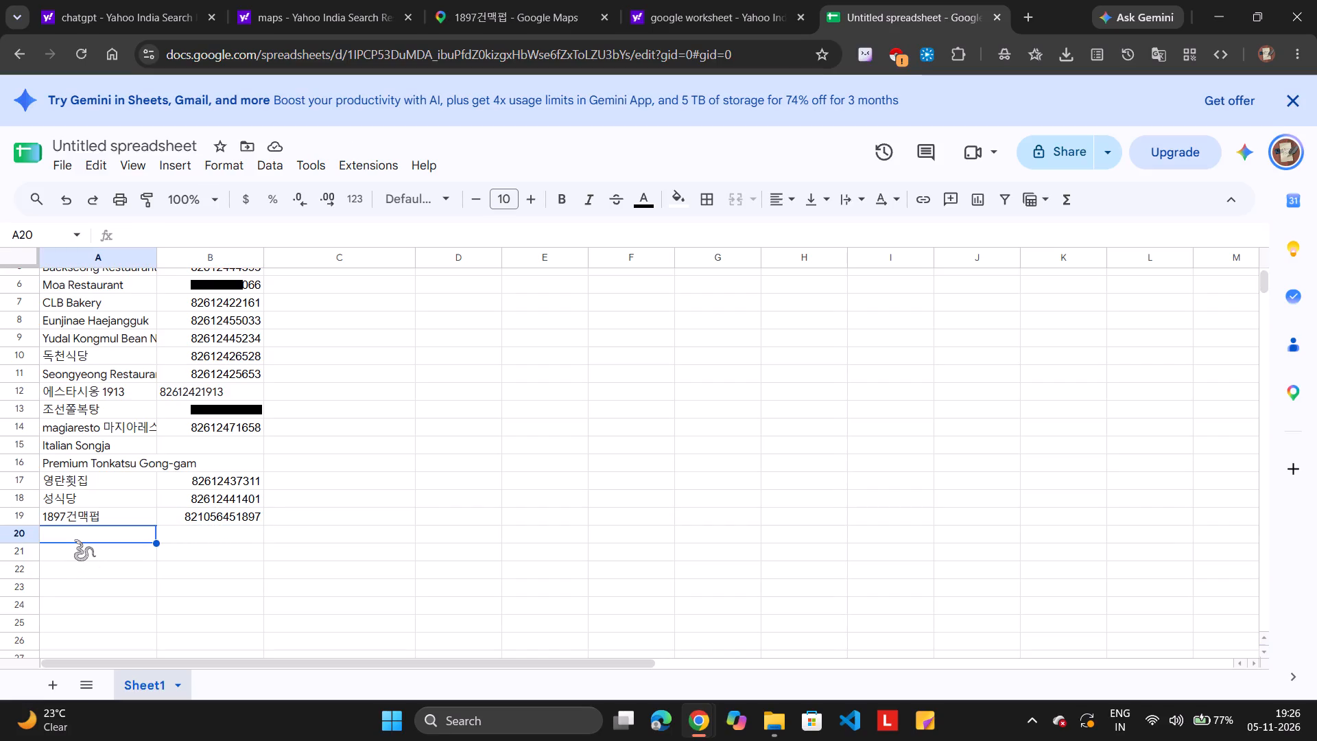
{"action": "left_click", "coordinate": [479, 21]}
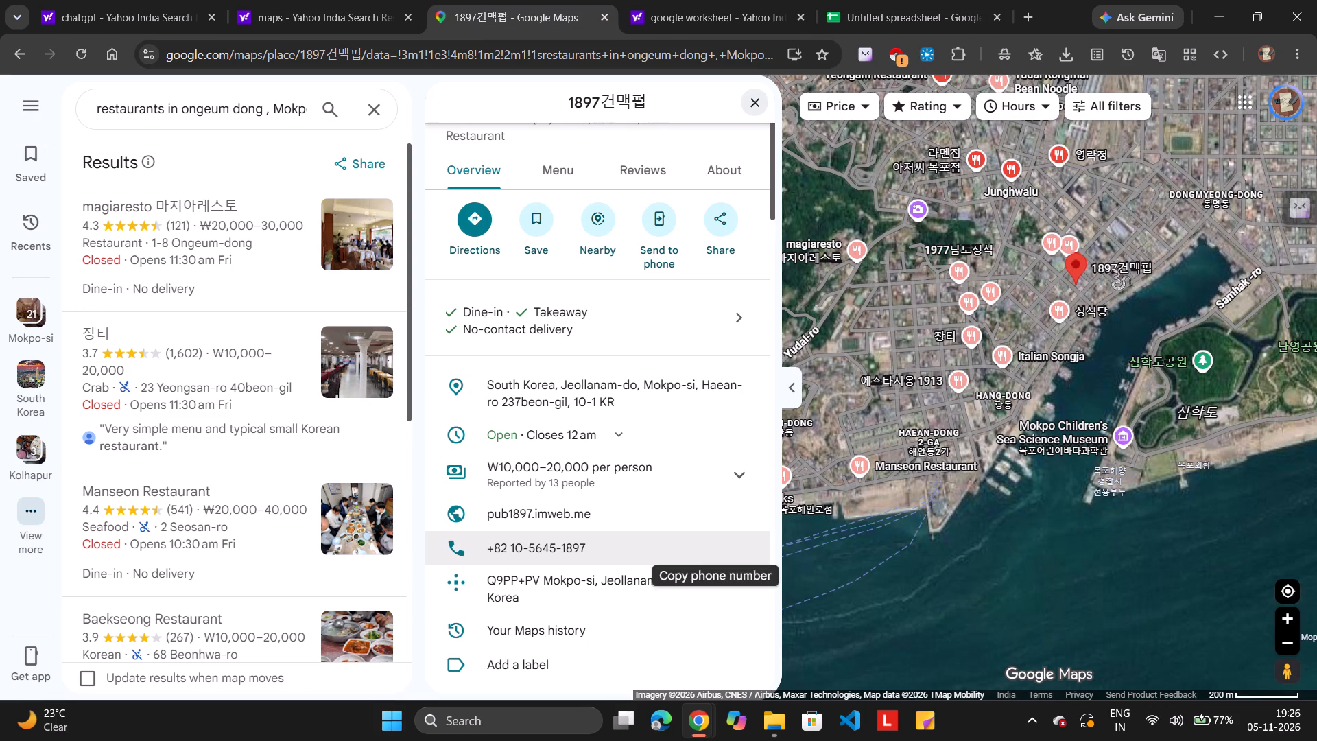
{"action": "left_click", "coordinate": [980, 161]}
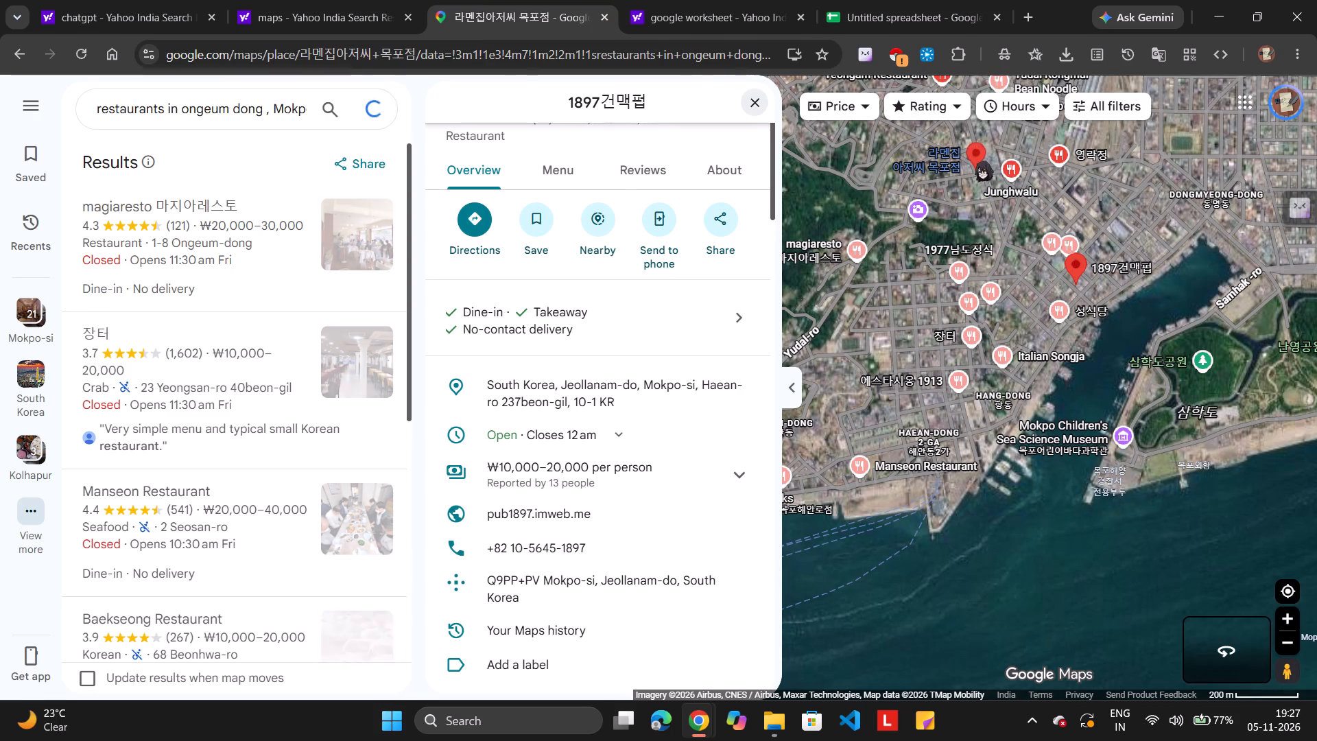
{"action": "scroll", "coordinate": [508, 330], "scroll_direction": "up", "scroll_amount": 3}
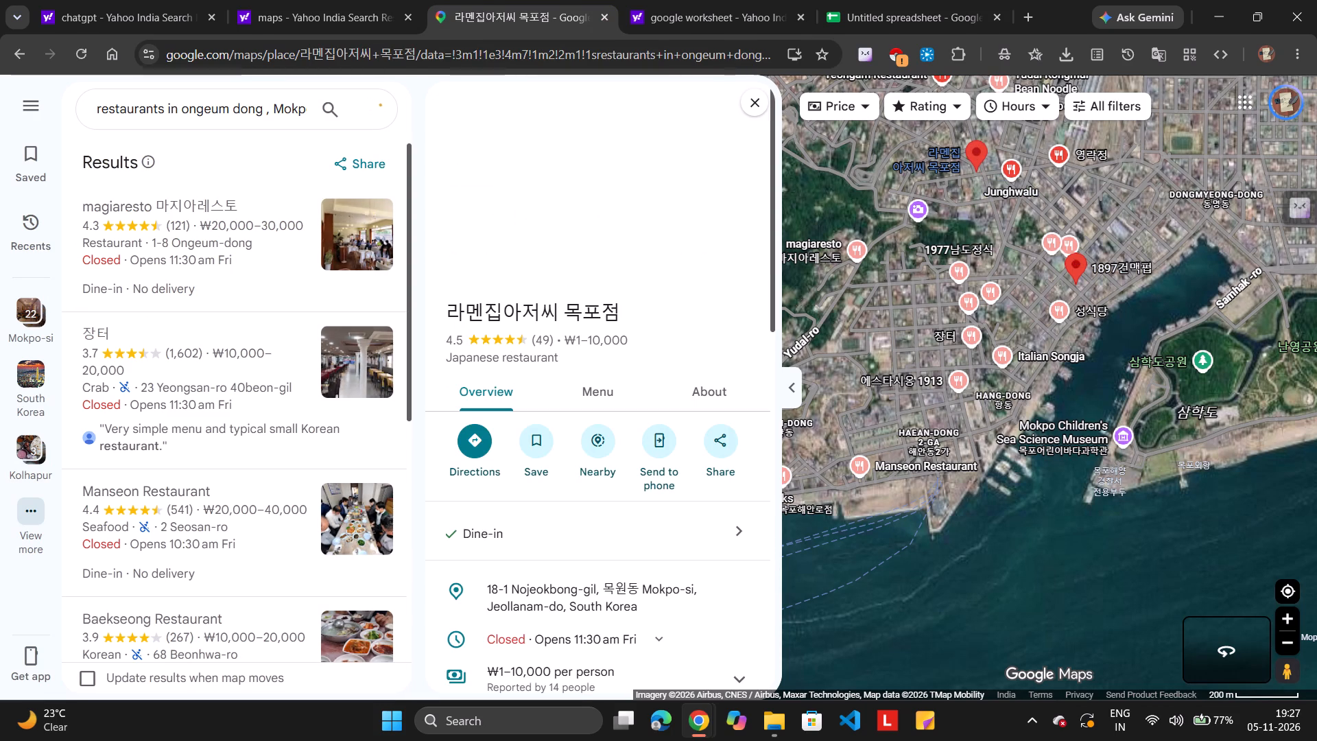
{"action": "left_click_drag", "start_coordinate": [446, 311], "coordinate": [650, 306]}
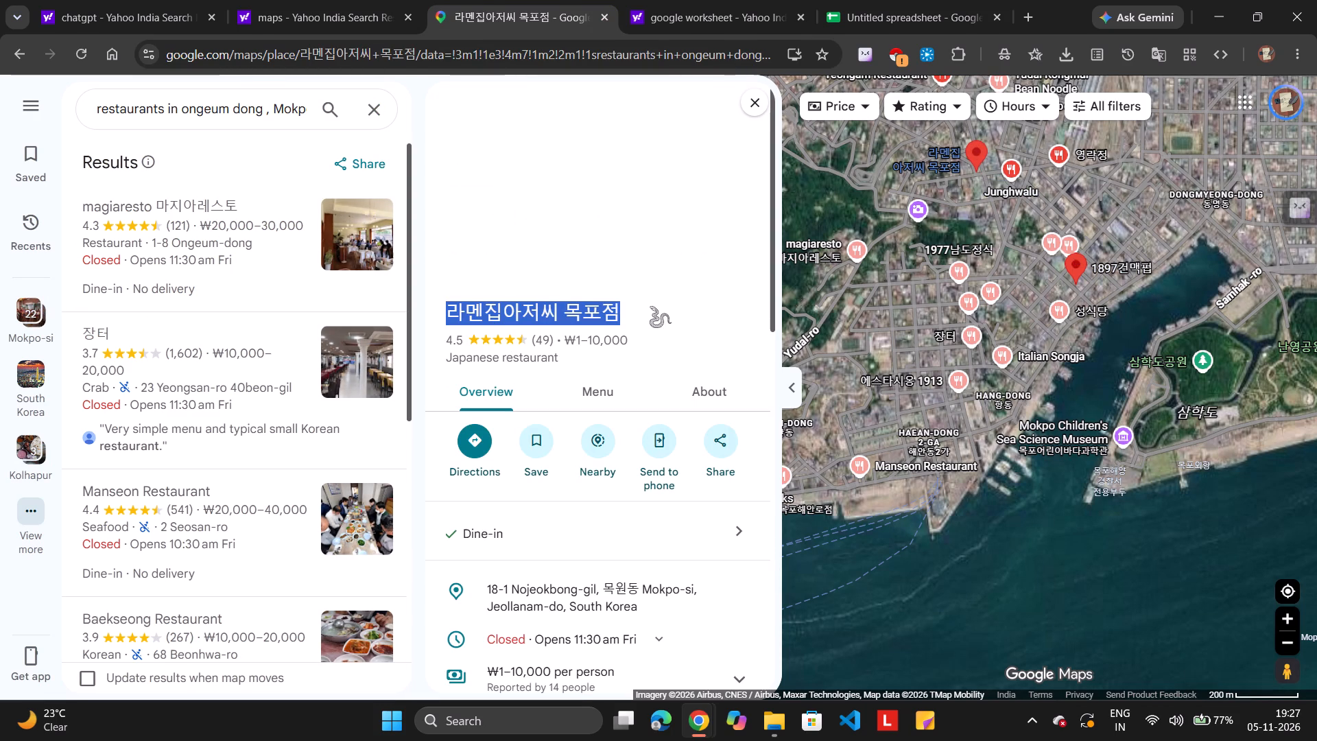
{"action": "key", "text": "ctrl+c"}
{"action": "left_click", "coordinate": [843, 9]}
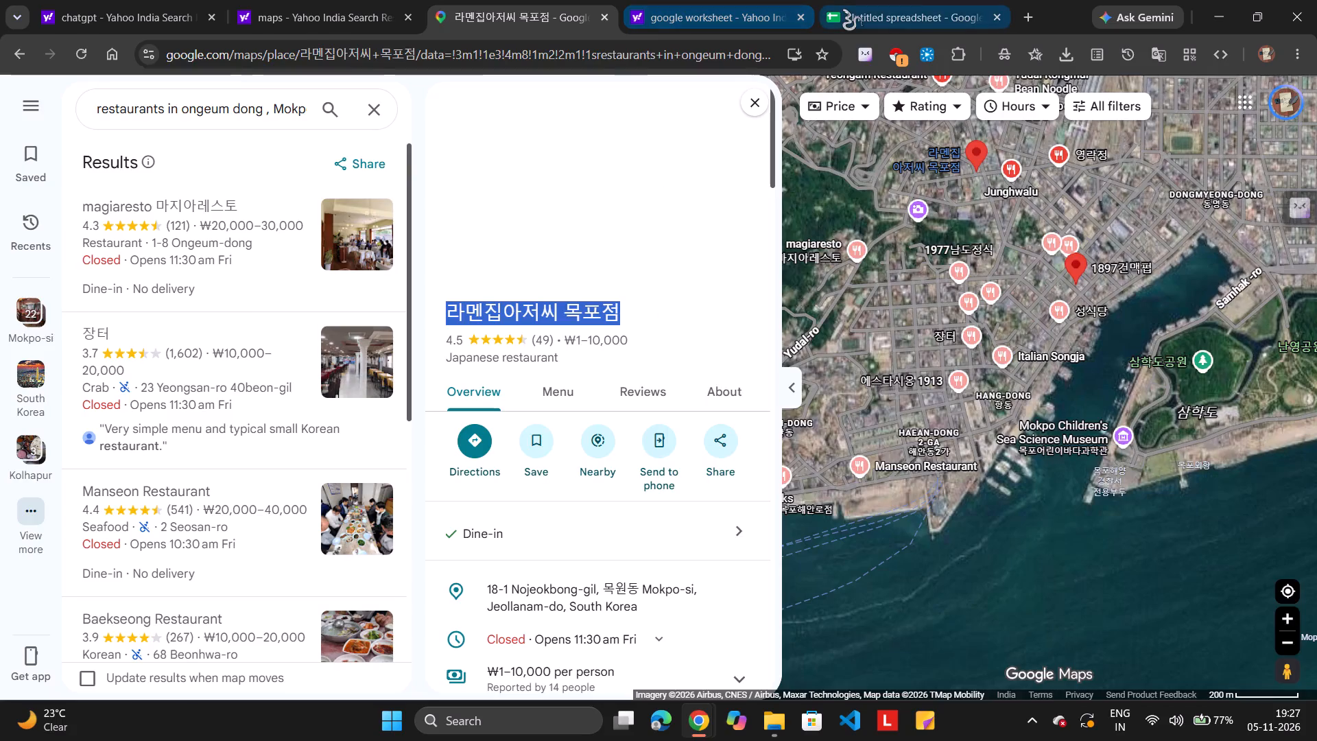
{"action": "left_click", "coordinate": [96, 534]}
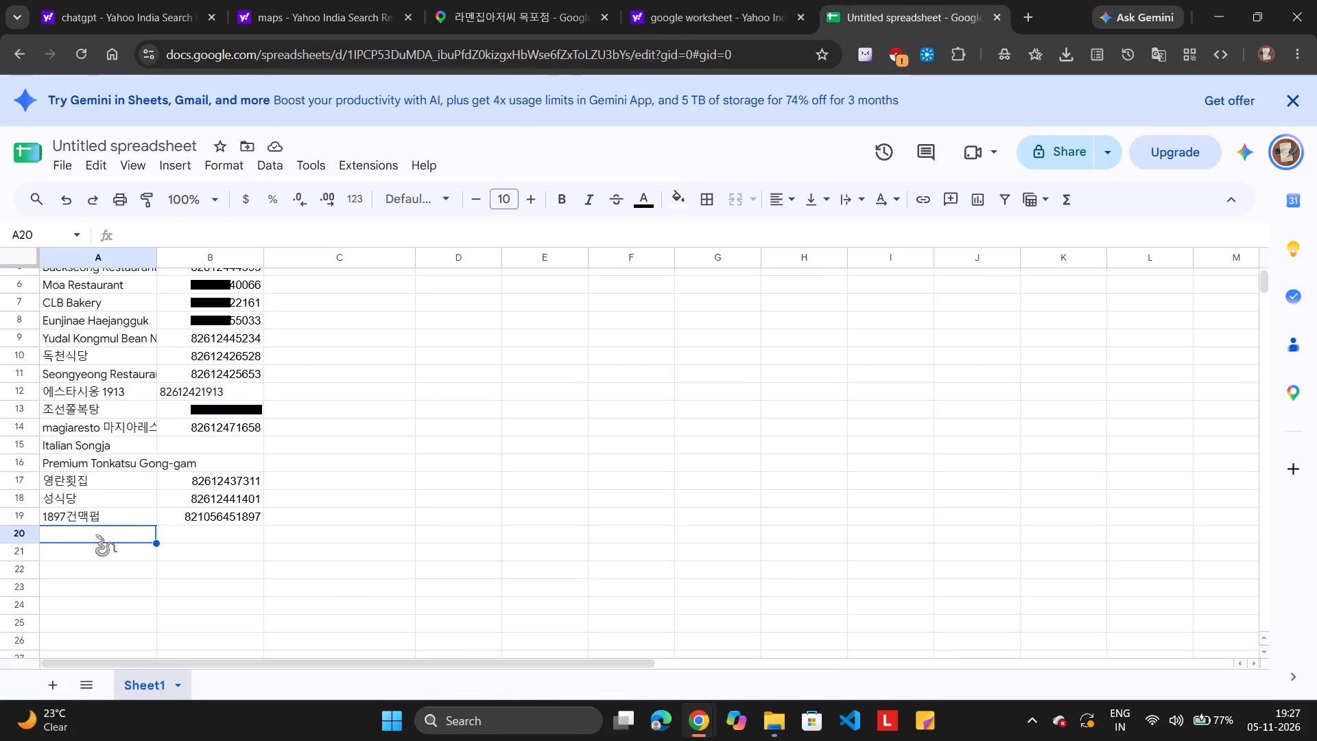
{"action": "key", "text": "ctrl+v"}
{"action": "left_click", "coordinate": [499, 16]}
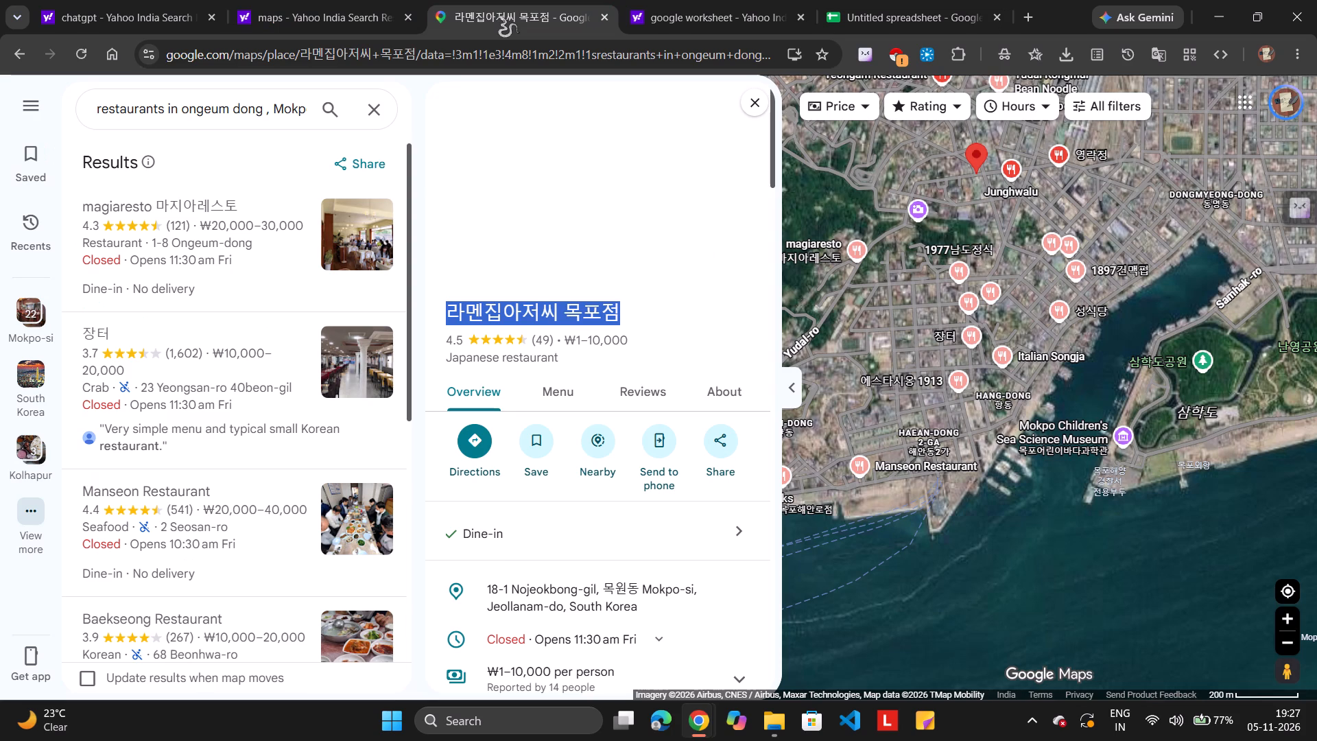
{"action": "scroll", "coordinate": [515, 524], "scroll_direction": "down", "scroll_amount": 2}
{"action": "scroll", "coordinate": [515, 524], "scroll_direction": "up", "scroll_amount": 1}
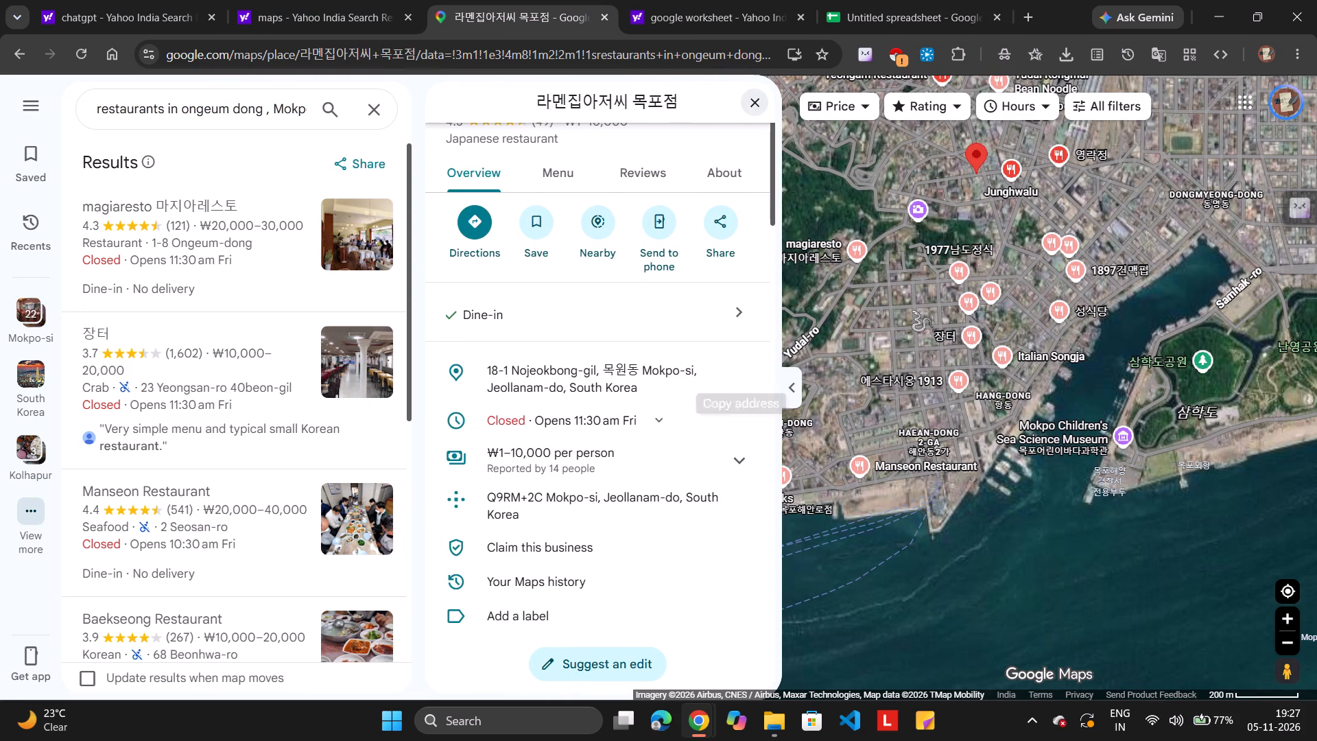
Open the Junghwalu listing in Google Maps and copy its name into cell A21 under Client Name.
{"action": "left_click", "coordinate": [1010, 172]}
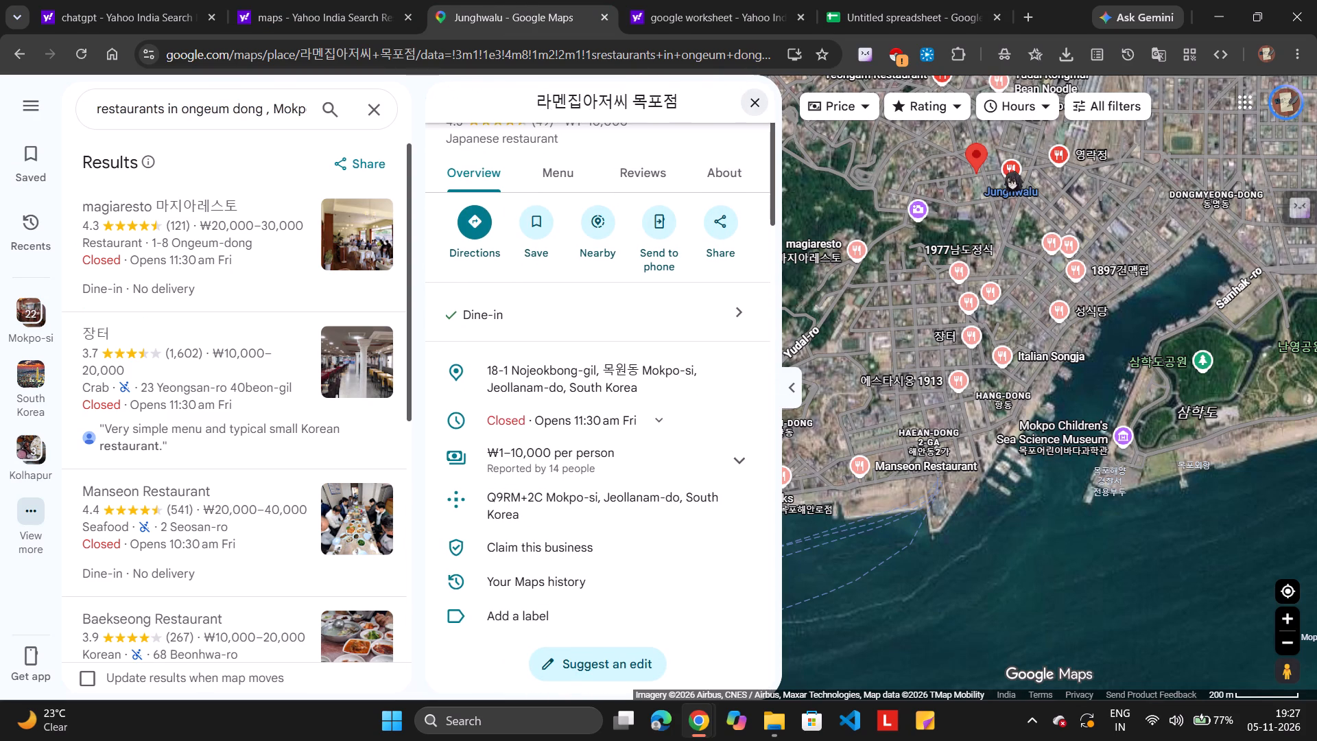
{"action": "scroll", "coordinate": [641, 401], "scroll_direction": "up", "scroll_amount": 1}
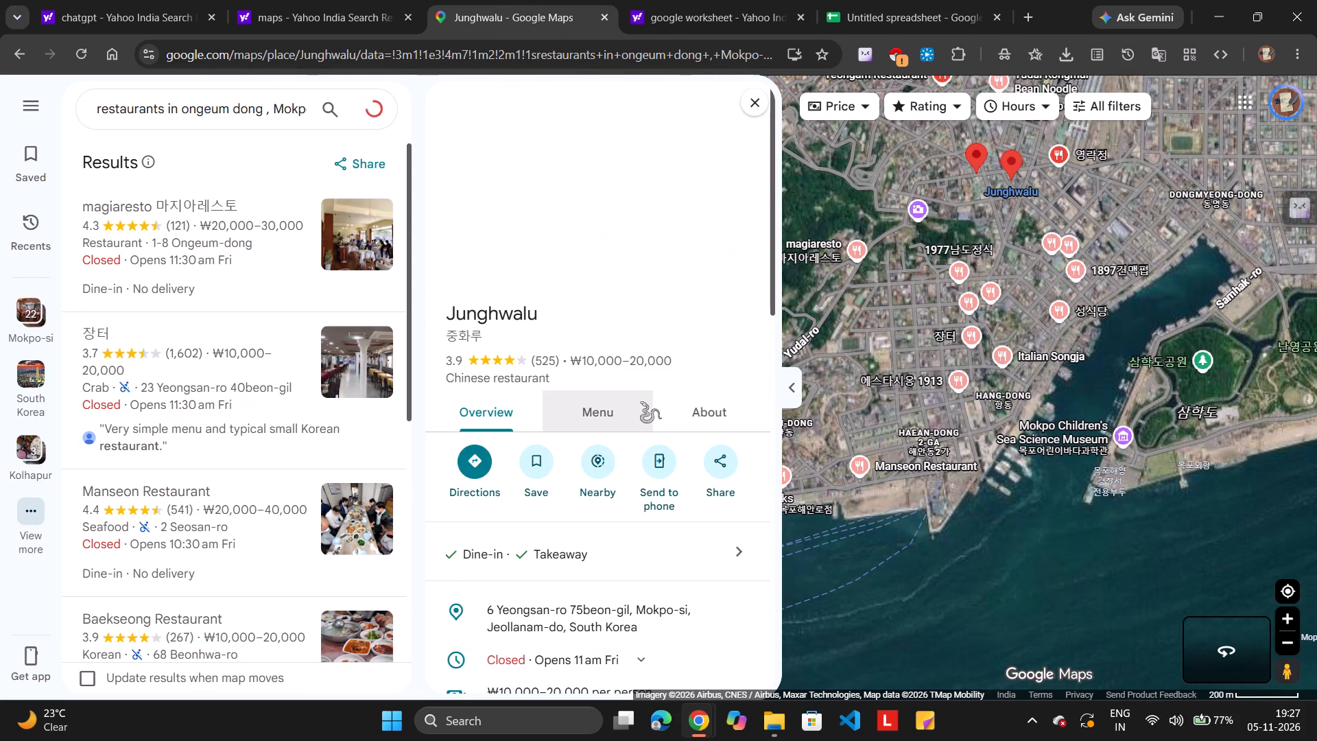
{"action": "scroll", "coordinate": [641, 401], "scroll_direction": "down", "scroll_amount": 1}
{"action": "scroll", "coordinate": [641, 401], "scroll_direction": "up", "scroll_amount": 1}
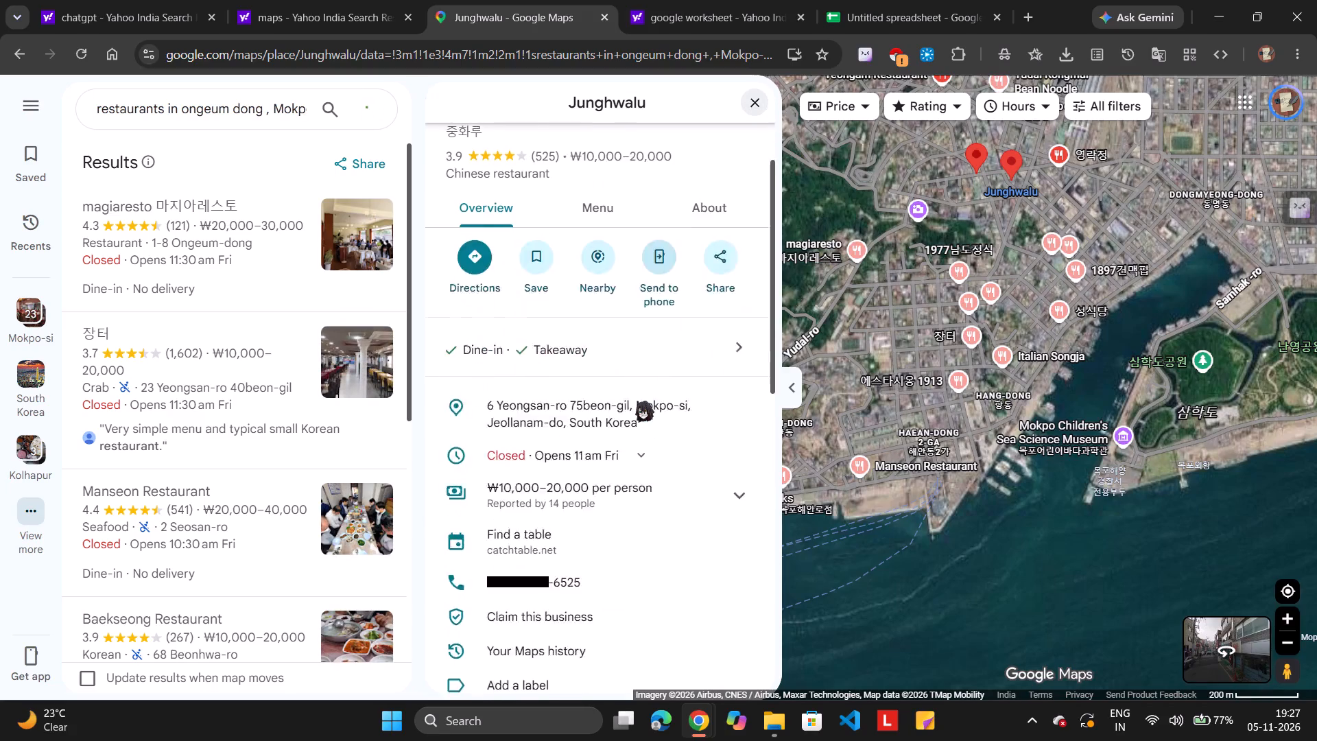
{"action": "scroll", "coordinate": [641, 401], "scroll_direction": "up", "scroll_amount": 1}
{"action": "left_click_drag", "start_coordinate": [433, 307], "coordinate": [567, 311]}
{"action": "key", "text": "ctrl+c"}
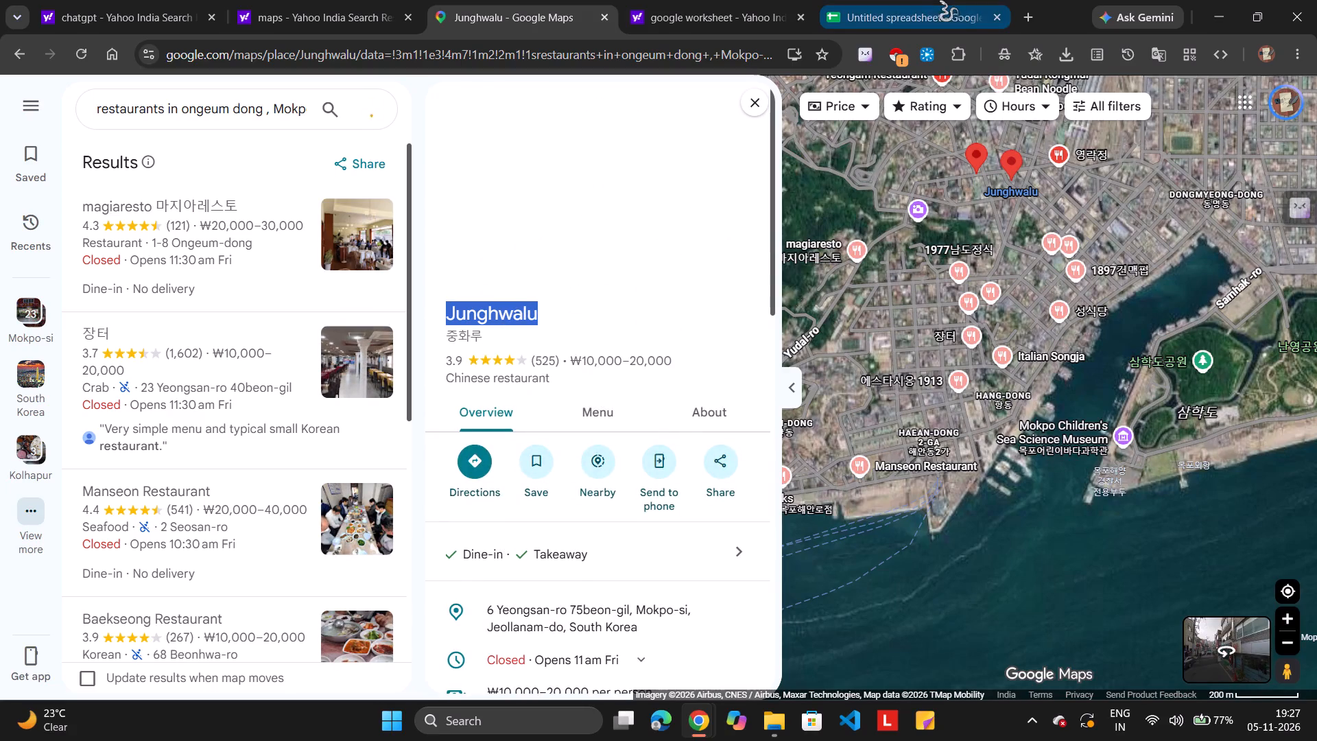
{"action": "left_click", "coordinate": [941, 0]}
{"action": "left_click", "coordinate": [105, 552]}
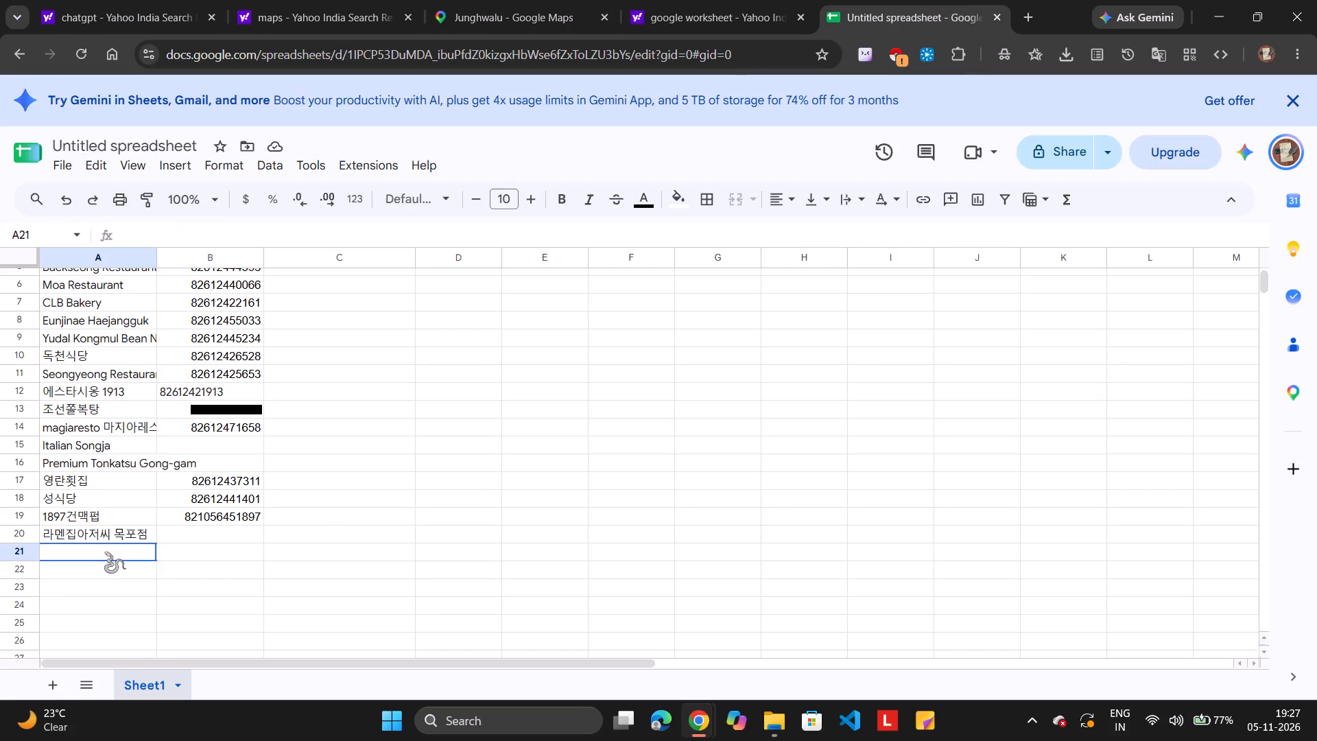
{"action": "key", "text": "ctrl+v"}
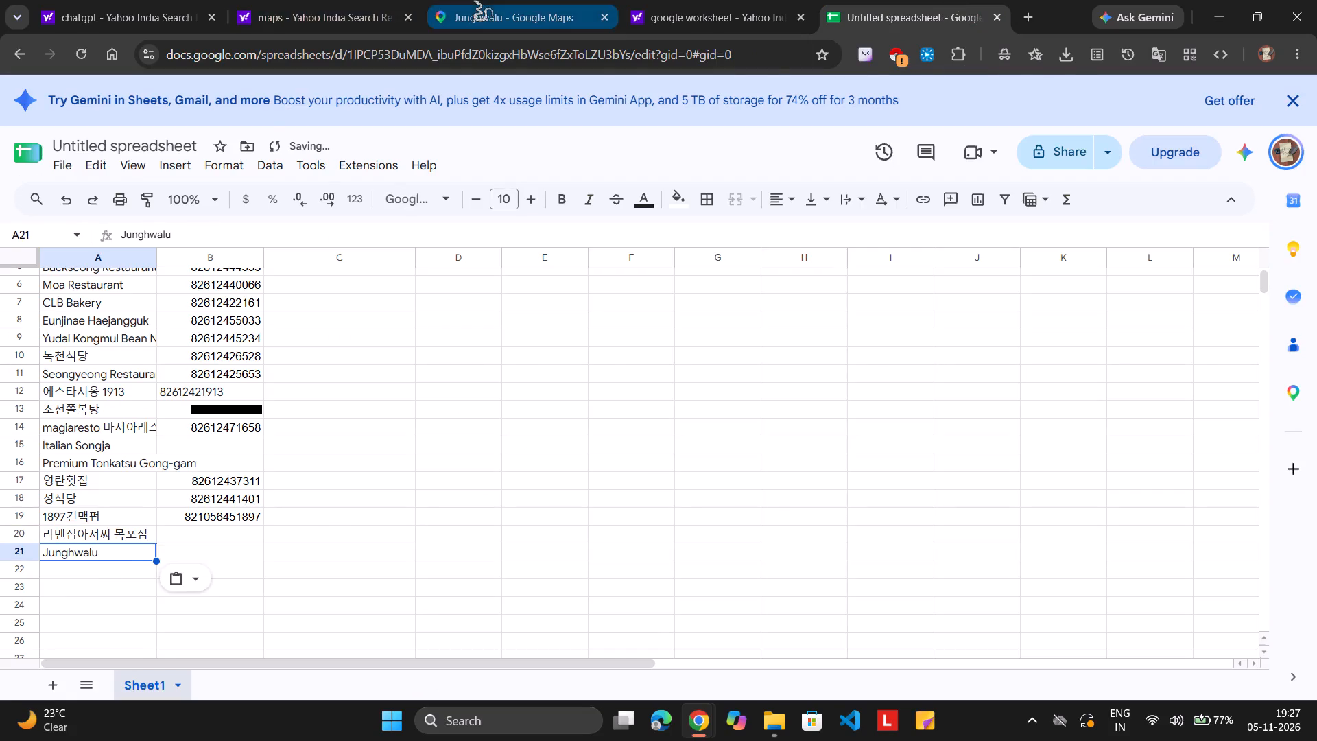
Copy the phone number from the Junghwalu listing in Google Maps into cell B21 under Phone No.
{"action": "left_click", "coordinate": [474, 0]}
{"action": "scroll", "coordinate": [562, 527], "scroll_direction": "down", "scroll_amount": 2}
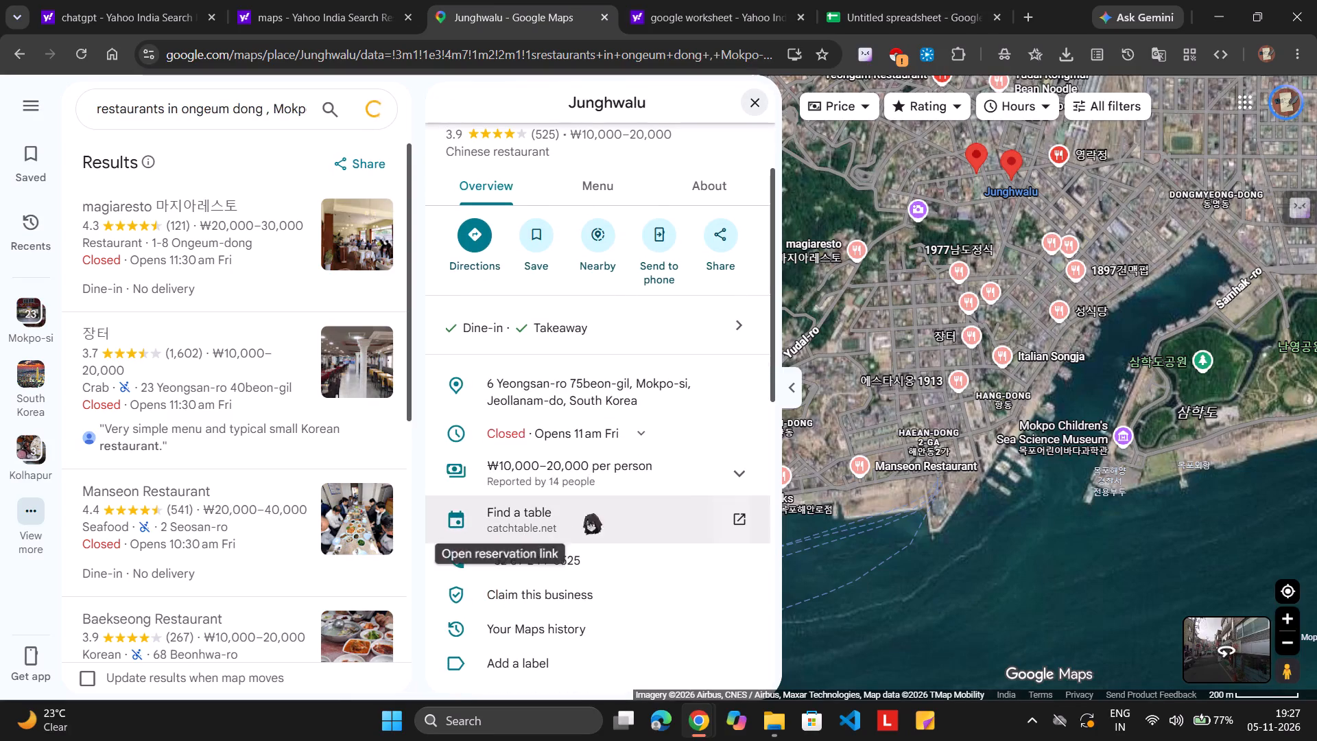
{"action": "left_click", "coordinate": [711, 556]}
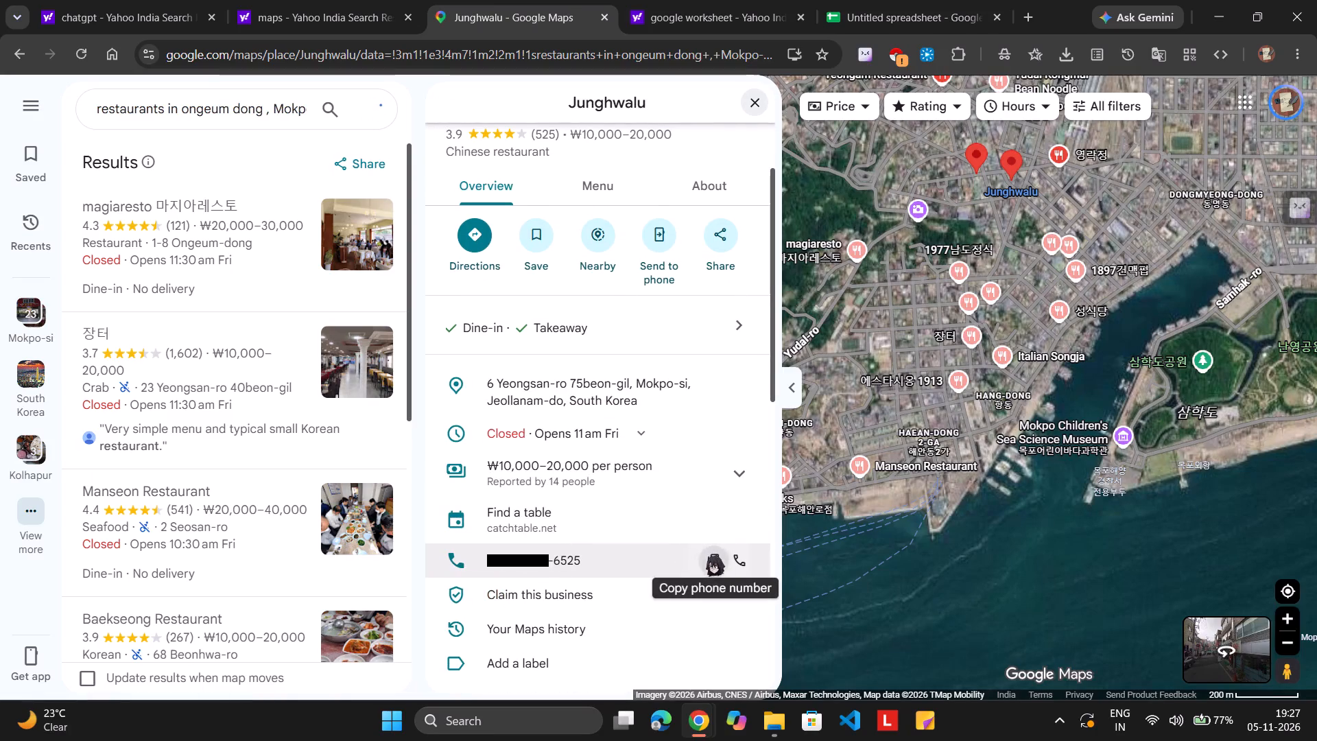
{"action": "left_click", "coordinate": [945, 12]}
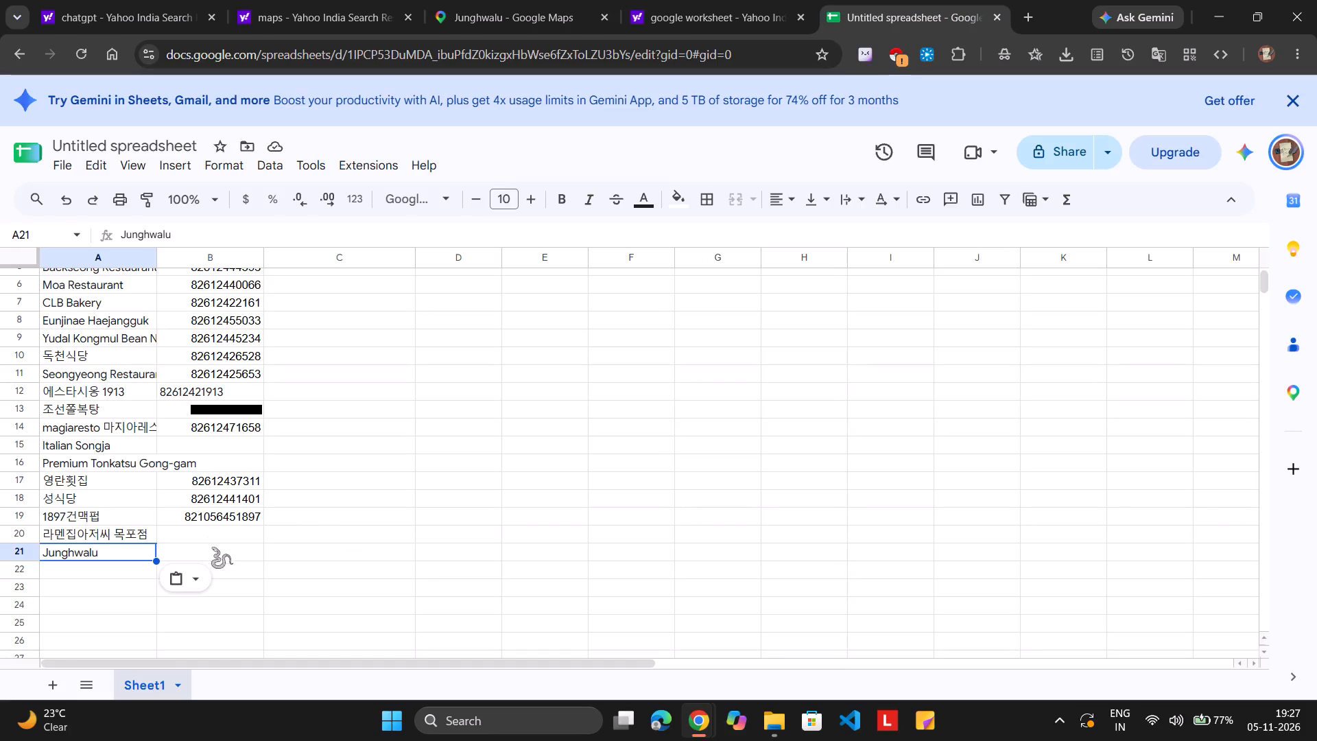
{"action": "left_click", "coordinate": [212, 556]}
{"action": "key", "text": "ctrl+v"}
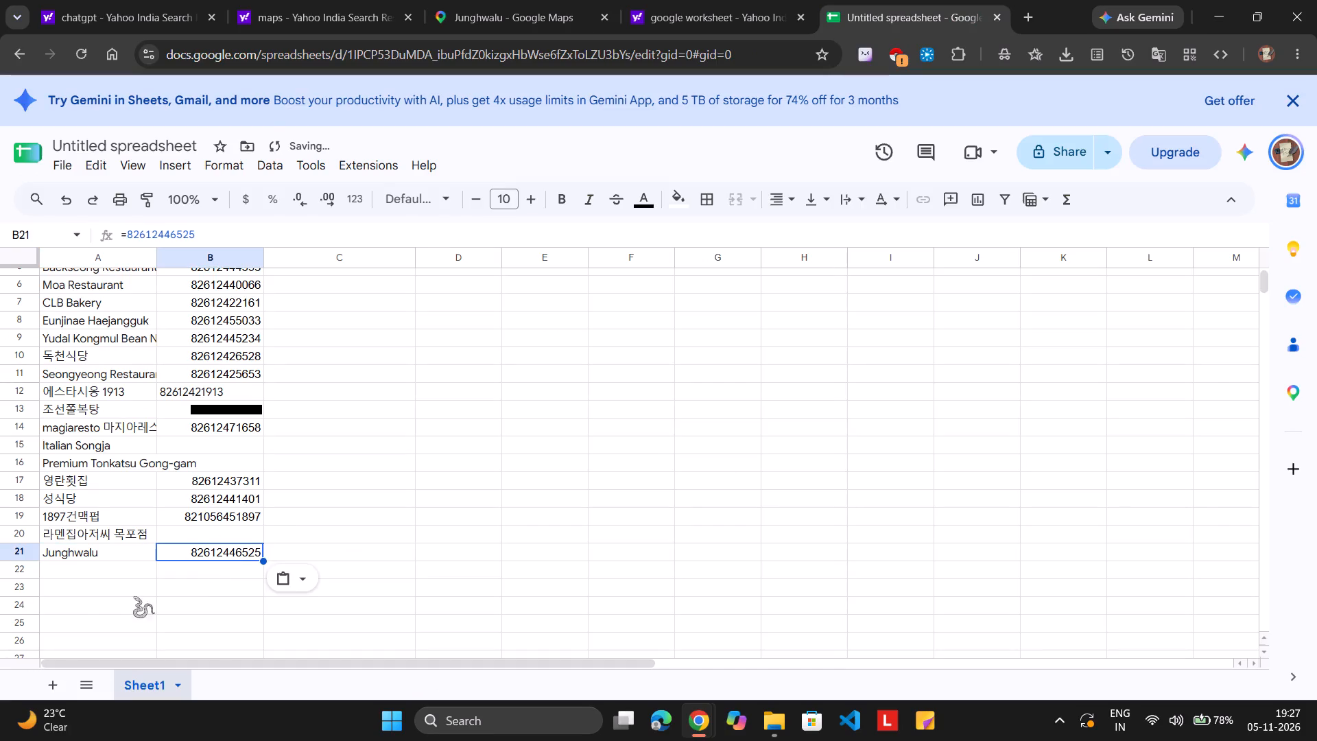
Open the 영락정 listing in Google Maps and copy its name into cell A22 under Client Name.
{"action": "left_click", "coordinate": [86, 567]}
{"action": "left_click", "coordinate": [475, 8]}
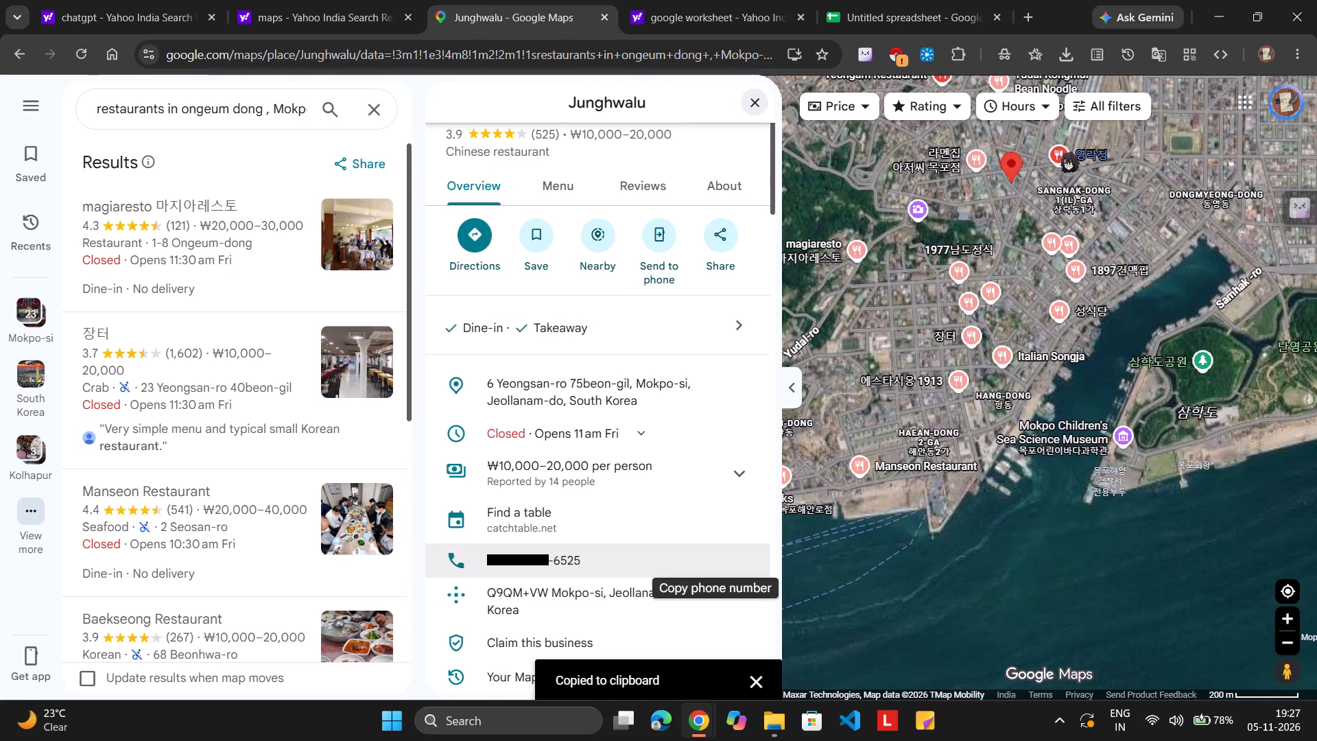
{"action": "left_click", "coordinate": [1066, 151]}
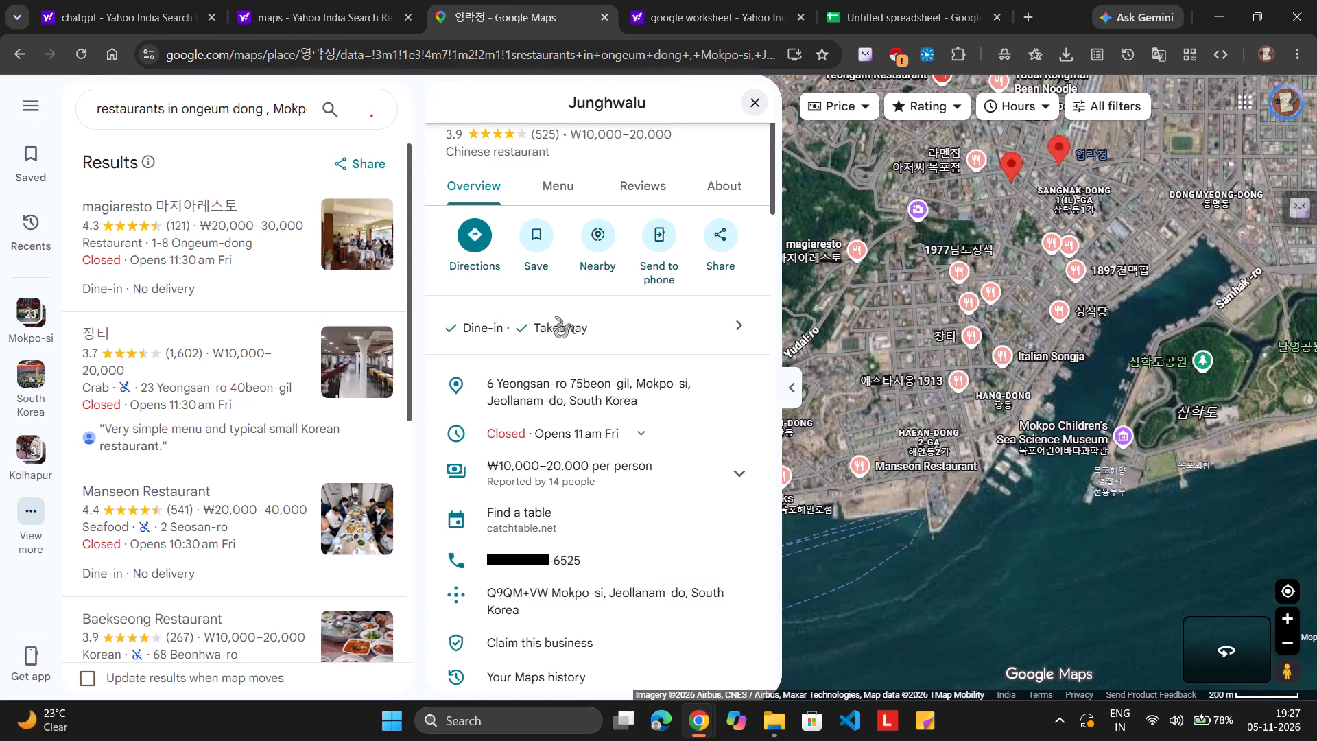
{"action": "scroll", "coordinate": [555, 316], "scroll_direction": "up", "scroll_amount": 3}
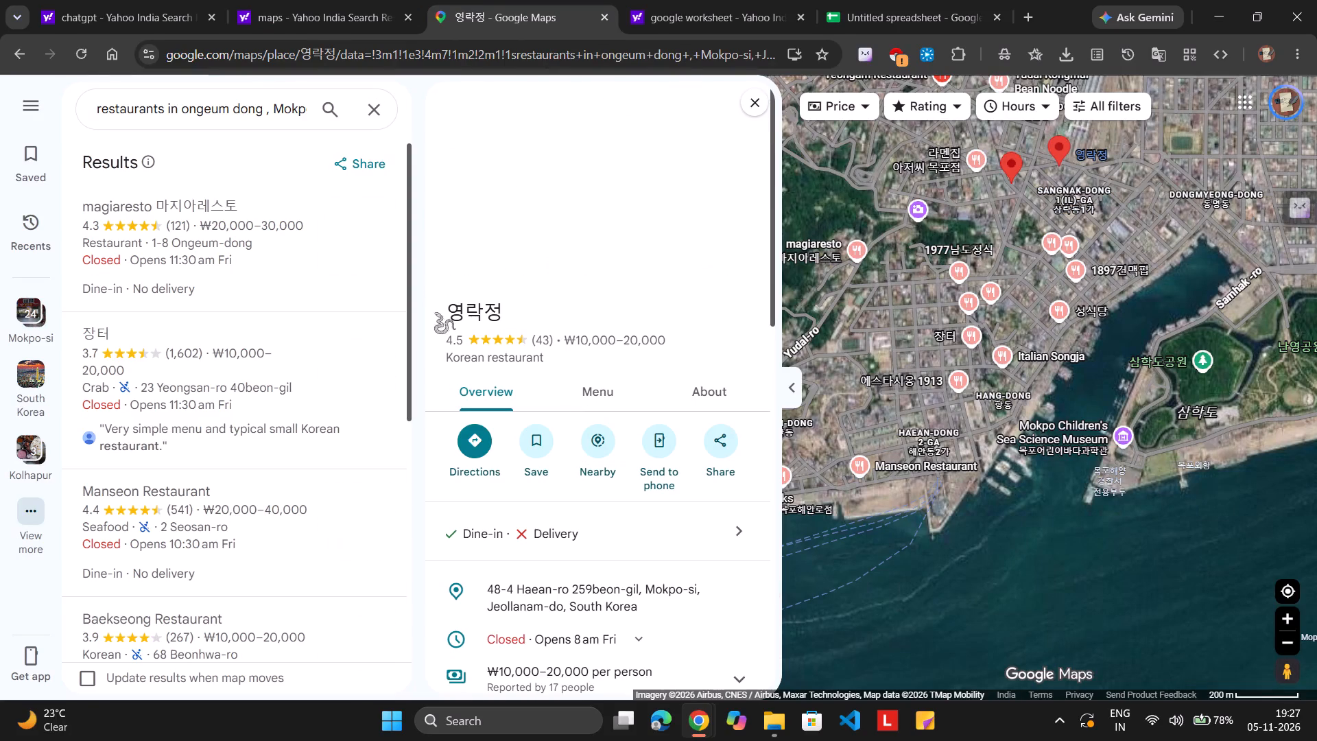
{"action": "left_click", "coordinate": [460, 312]}
{"action": "left_click", "coordinate": [460, 312]}
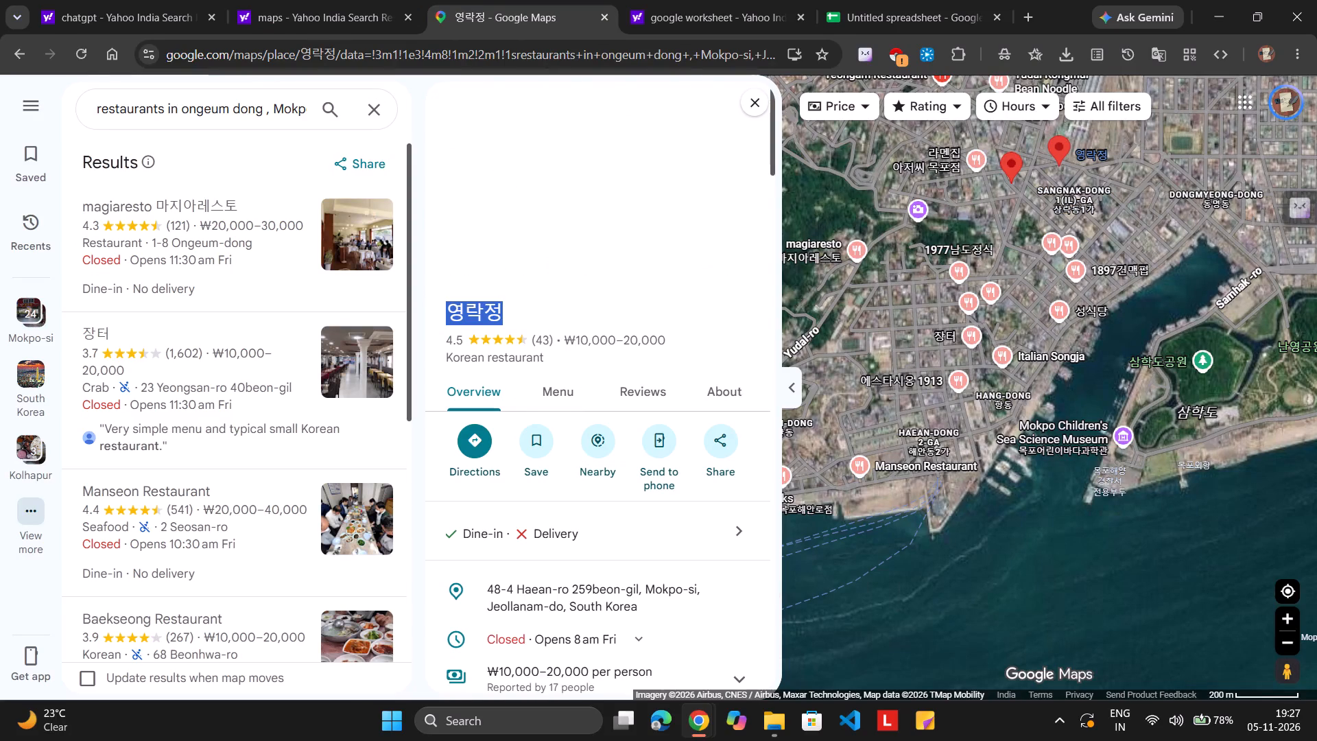
{"action": "key", "text": "ctrl+c"}
{"action": "left_click", "coordinate": [881, 0]}
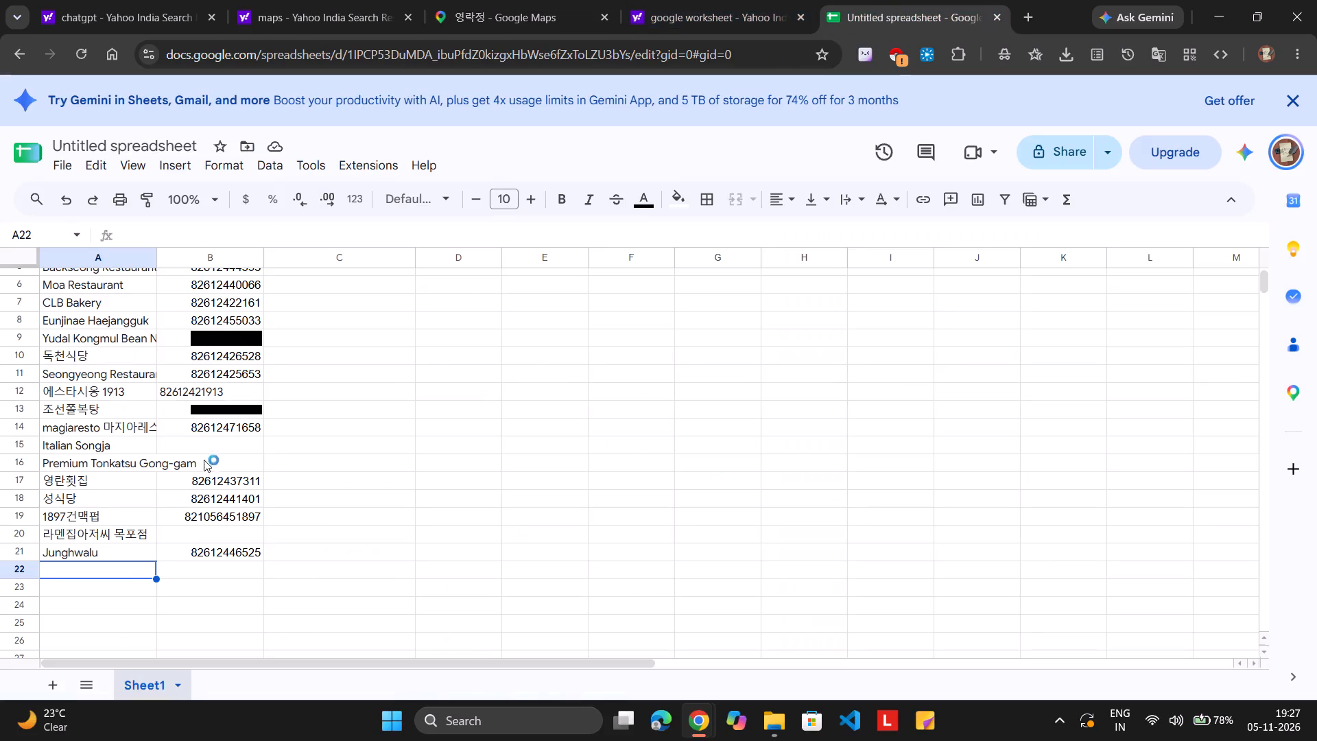
{"action": "left_click", "coordinate": [113, 569]}
{"action": "key", "text": "ctrl+v"}
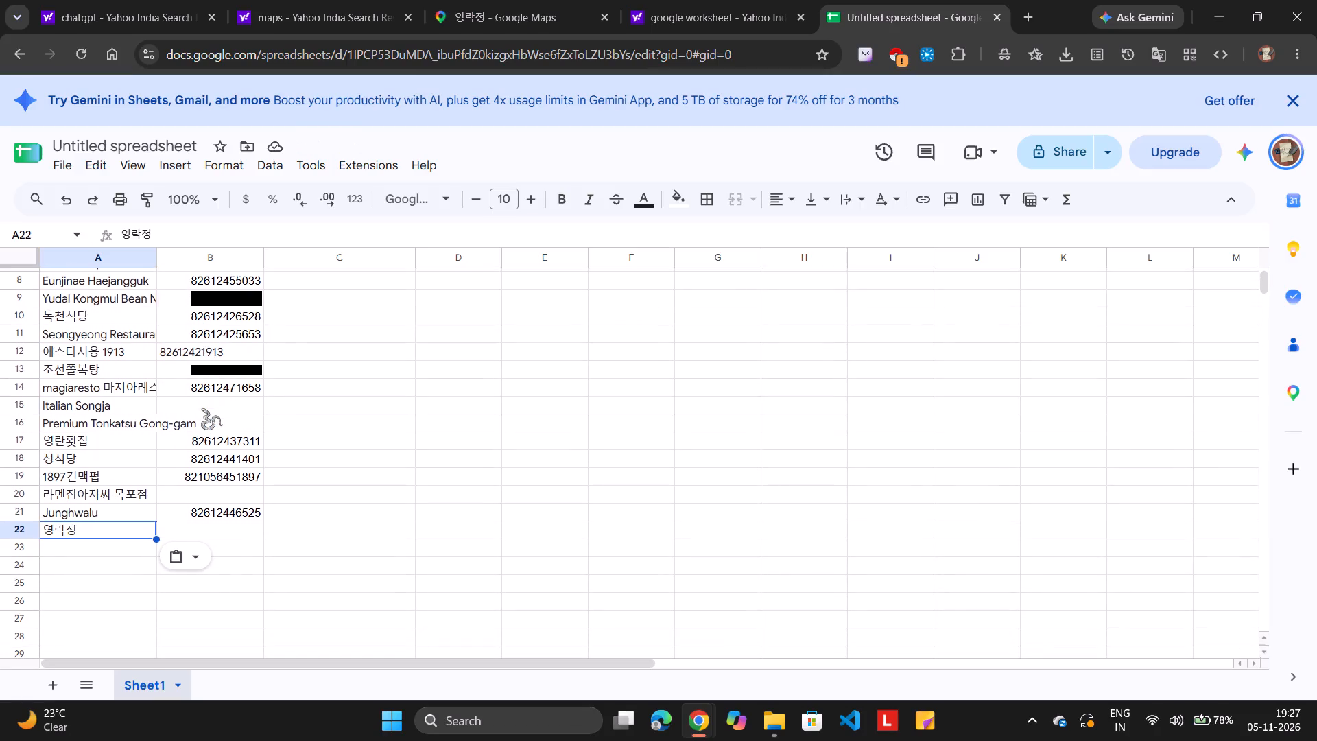
Copy the phone number from the 영락정 listing in Google Maps into cell B22 under Phone No.
{"action": "left_click", "coordinate": [658, 5]}
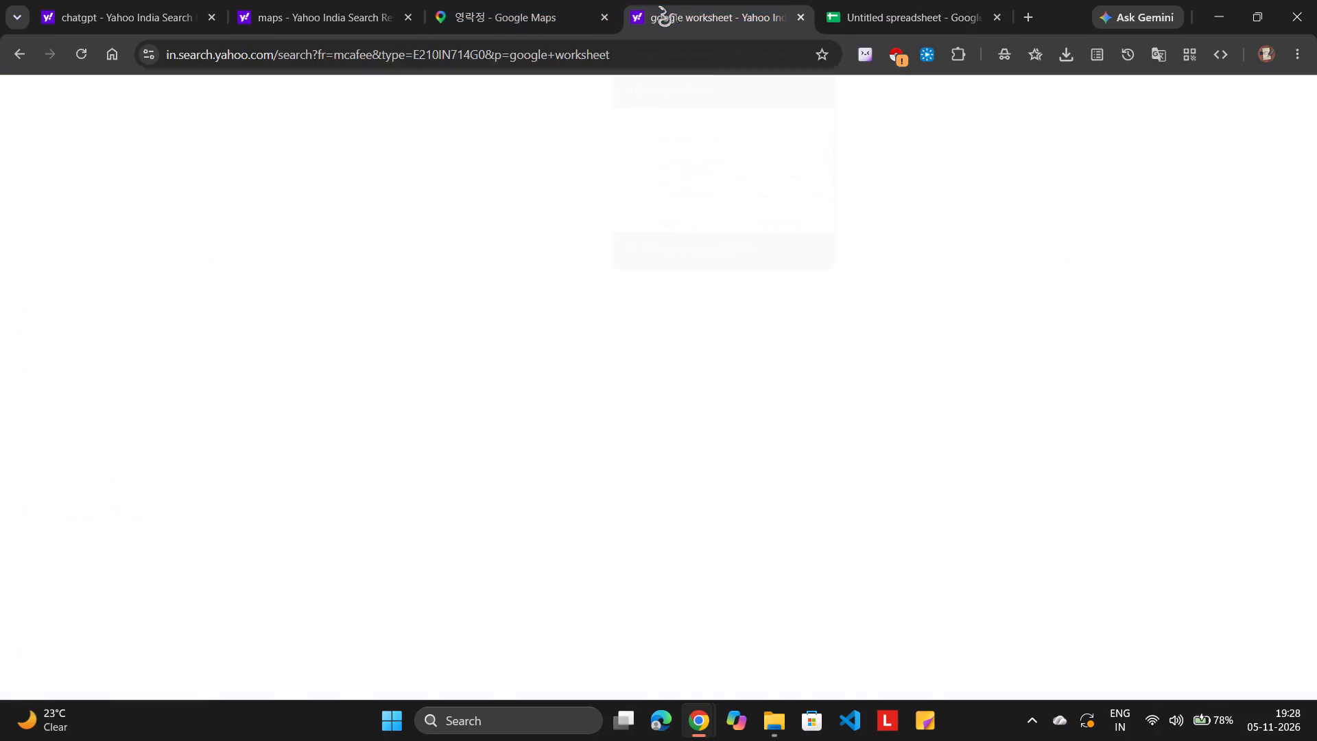
{"action": "left_click", "coordinate": [847, 12]}
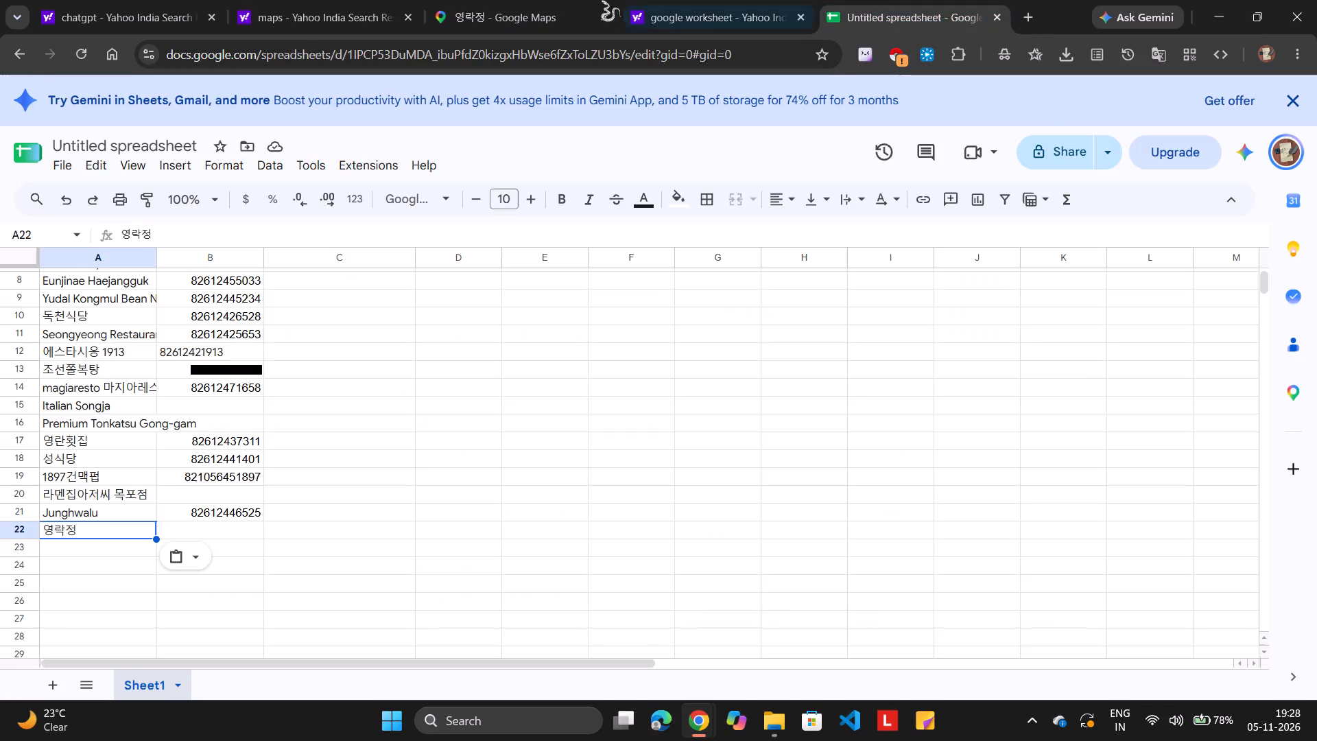
{"action": "left_click", "coordinate": [511, 0]}
{"action": "scroll", "coordinate": [571, 497], "scroll_direction": "down", "scroll_amount": 1}
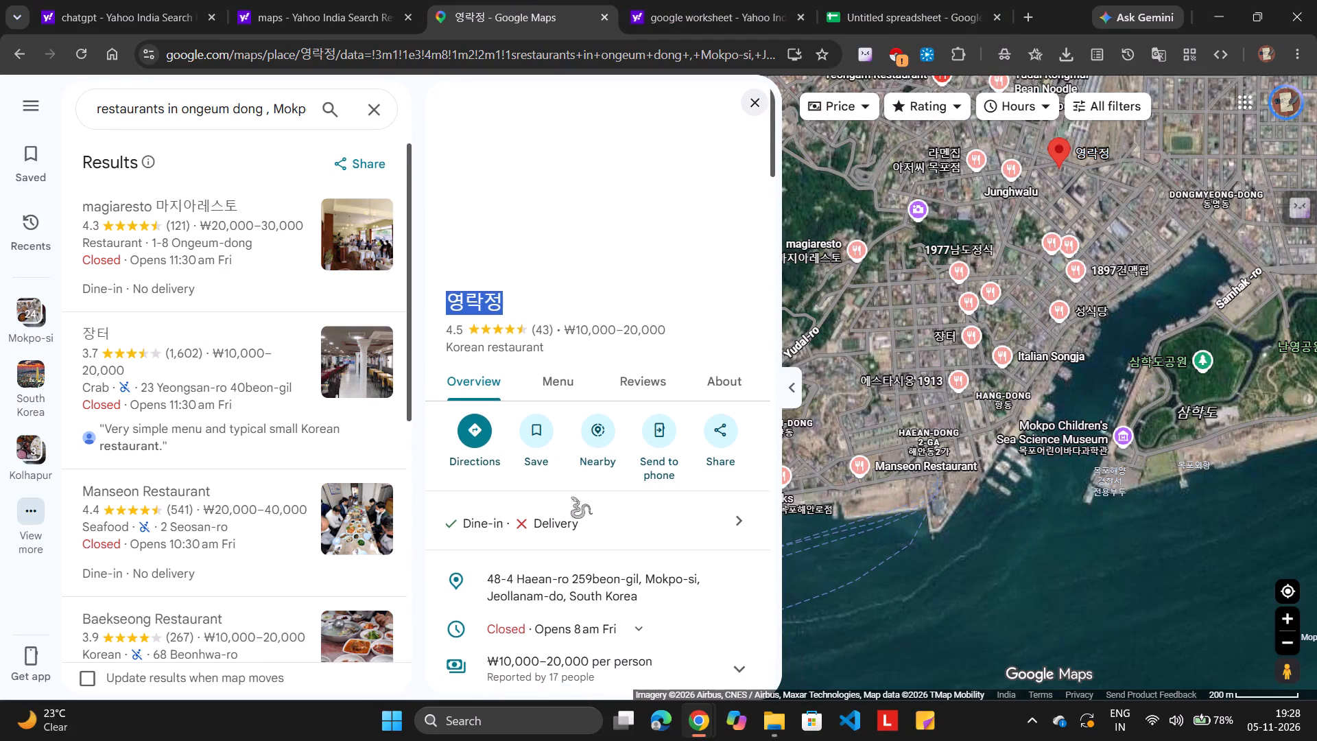
{"action": "scroll", "coordinate": [571, 497], "scroll_direction": "down", "scroll_amount": 1}
{"action": "left_click", "coordinate": [713, 623]}
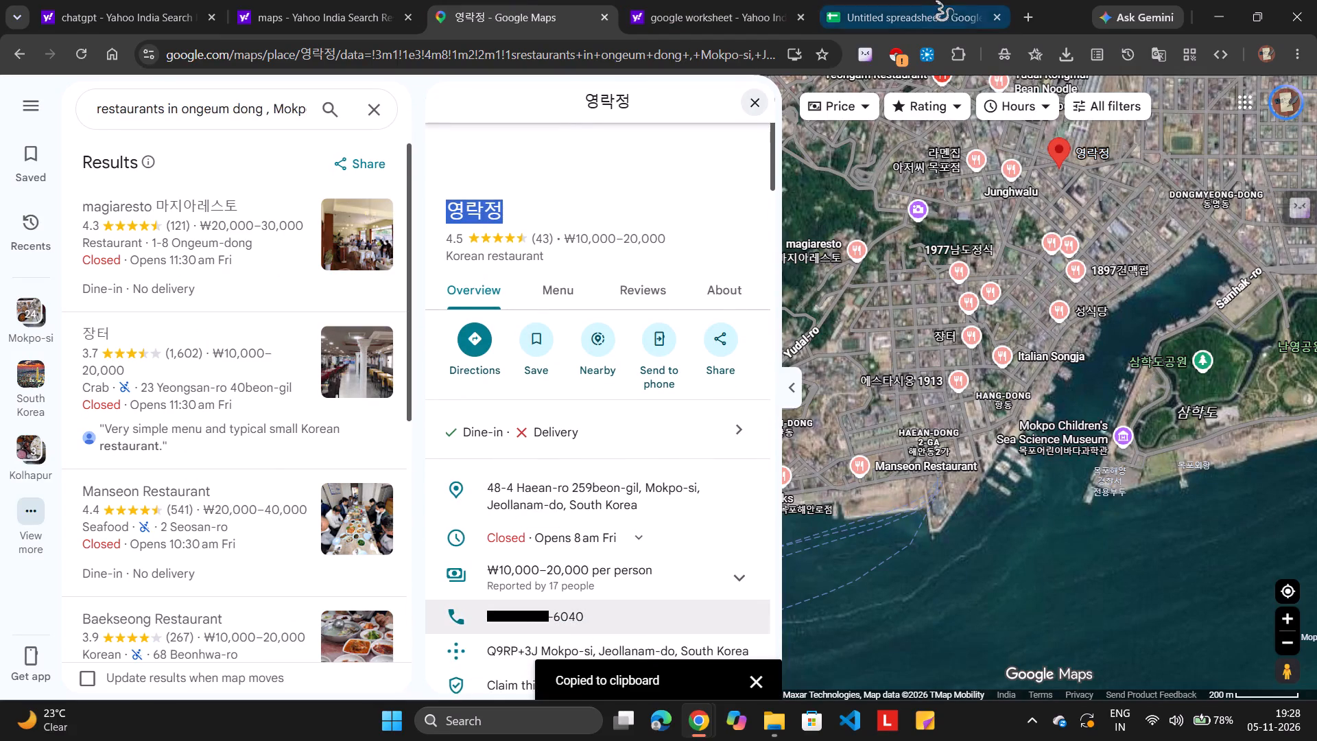
{"action": "left_click", "coordinate": [934, 0]}
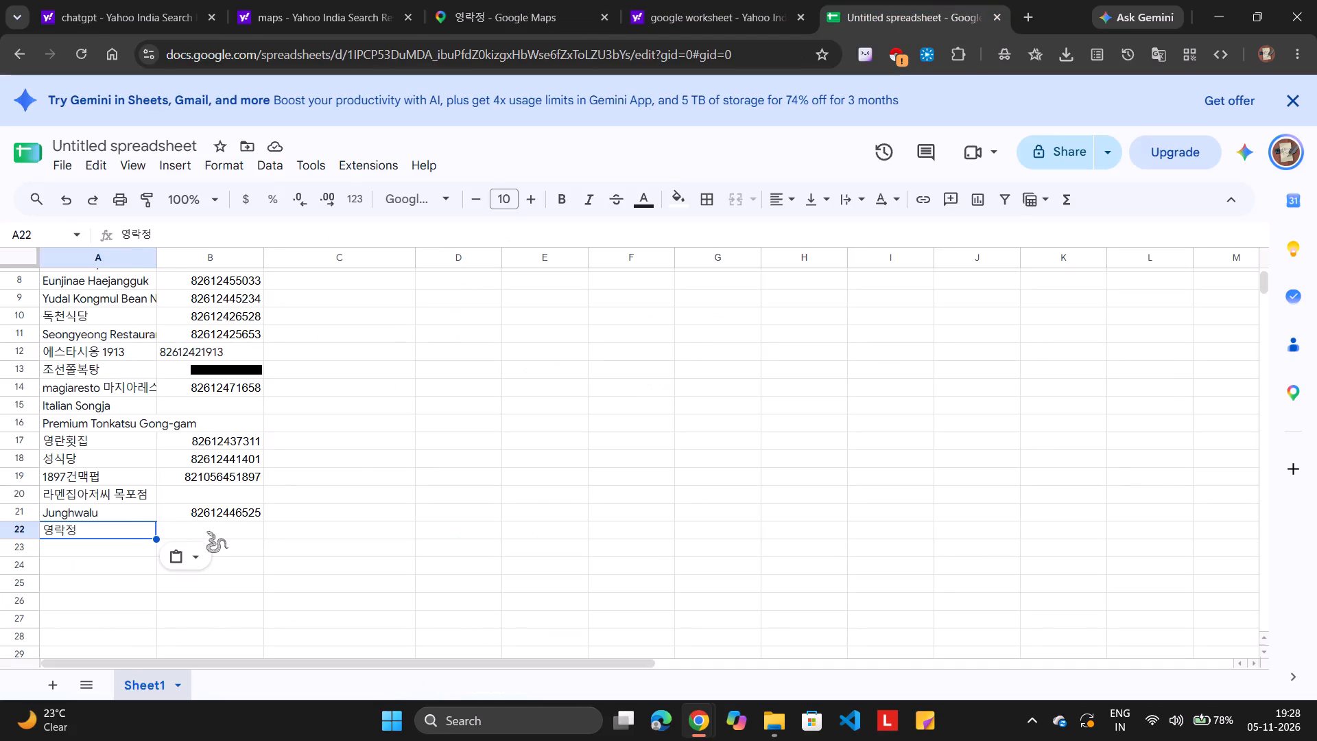
{"action": "left_click", "coordinate": [207, 531]}
{"action": "key", "text": "ctrl+v"}
Open the Yeongam Restaurant listing in Google Maps and copy its name into cell A23 under Client Name.
{"action": "left_click", "coordinate": [465, 6]}
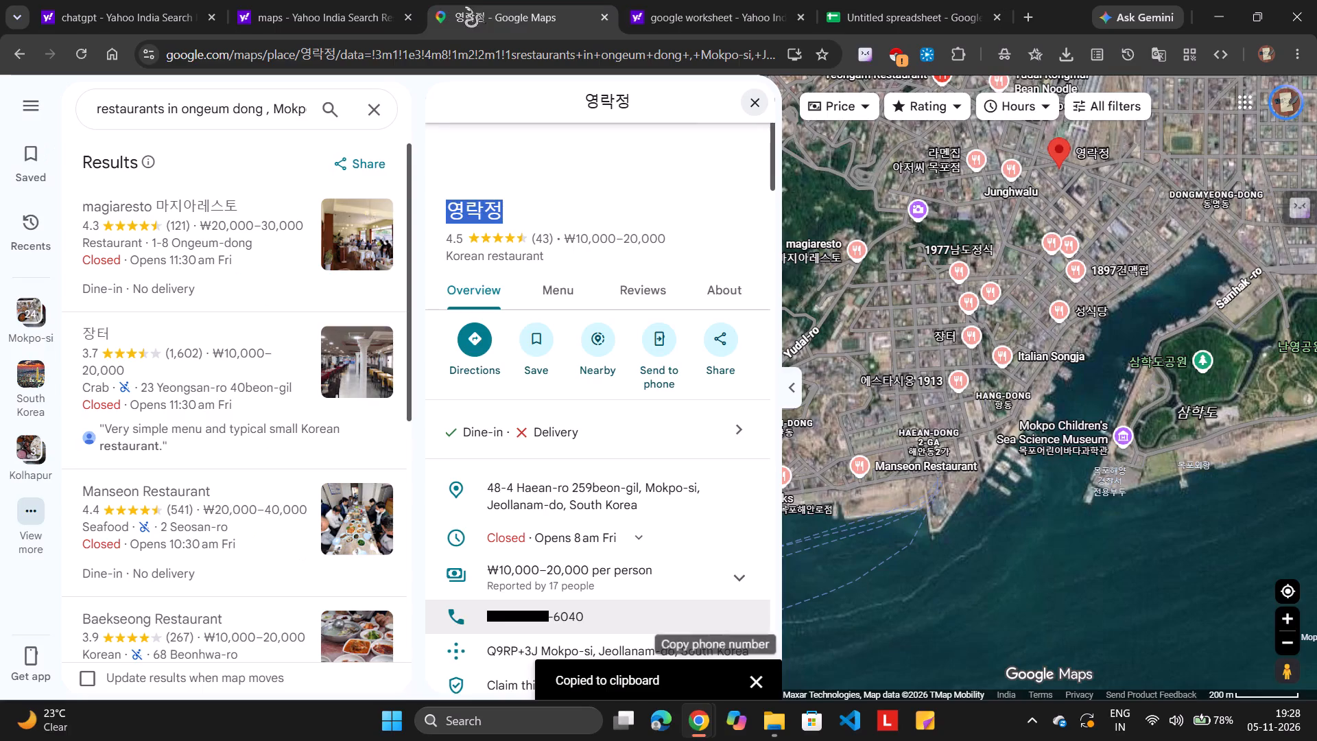
{"action": "scroll", "coordinate": [942, 296], "scroll_direction": "up", "scroll_amount": 1}
{"action": "left_click_drag", "start_coordinate": [942, 296], "coordinate": [910, 532]}
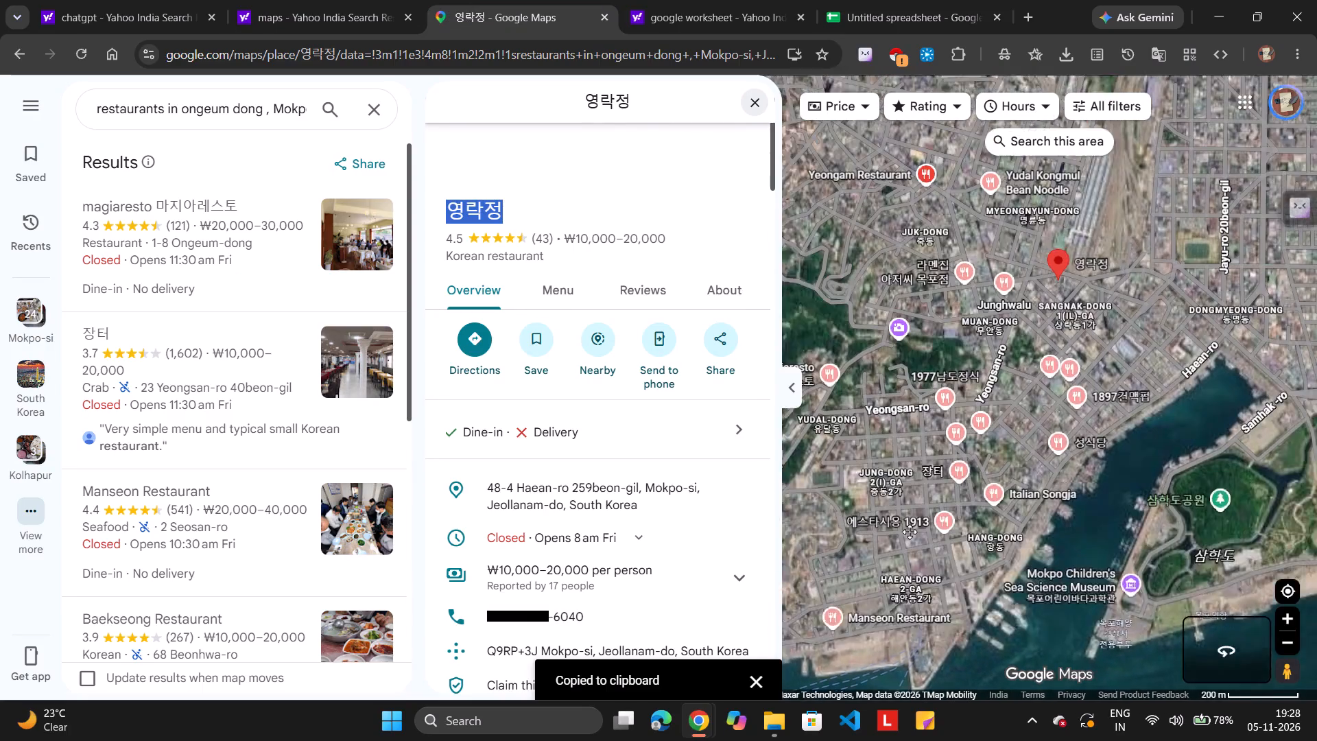
{"action": "left_click_drag", "start_coordinate": [910, 532], "coordinate": [911, 552]}
{"action": "left_click", "coordinate": [918, 278]}
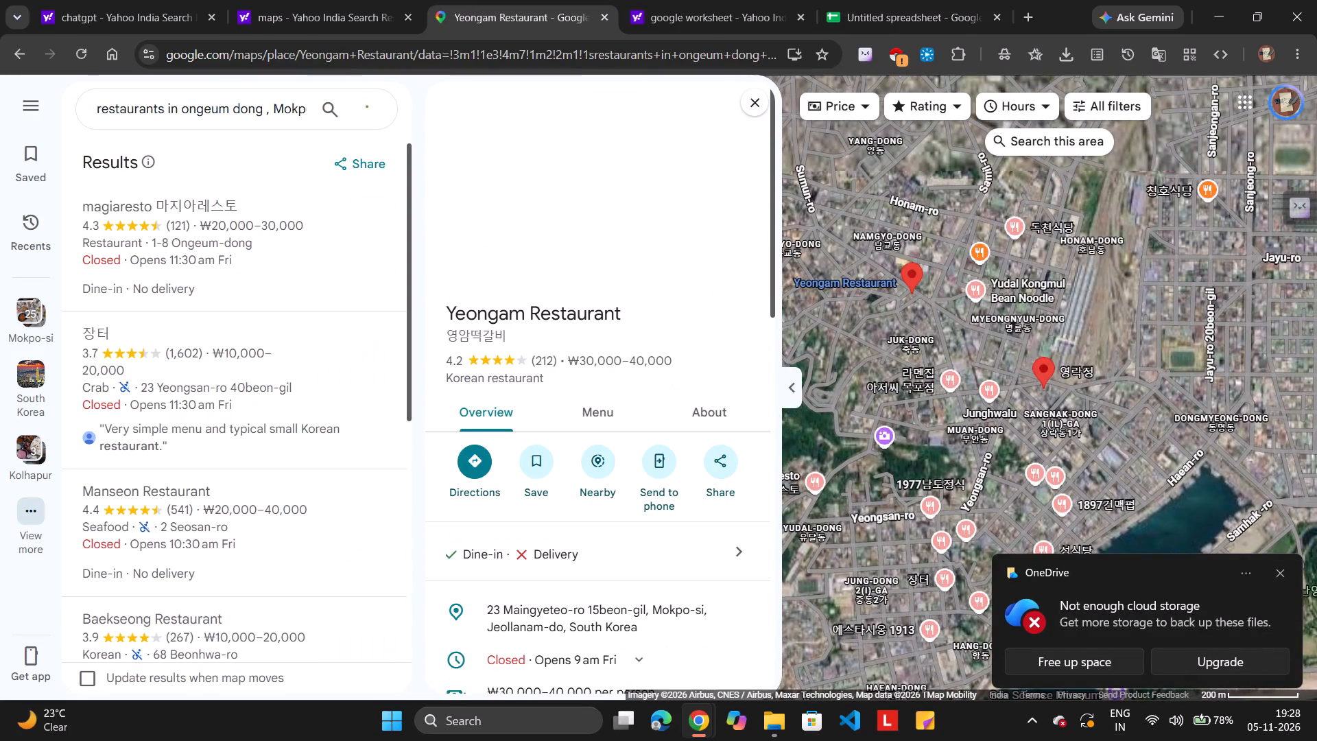
{"action": "left_click_drag", "start_coordinate": [448, 306], "coordinate": [680, 303]}
{"action": "key", "text": "ctrl+c"}
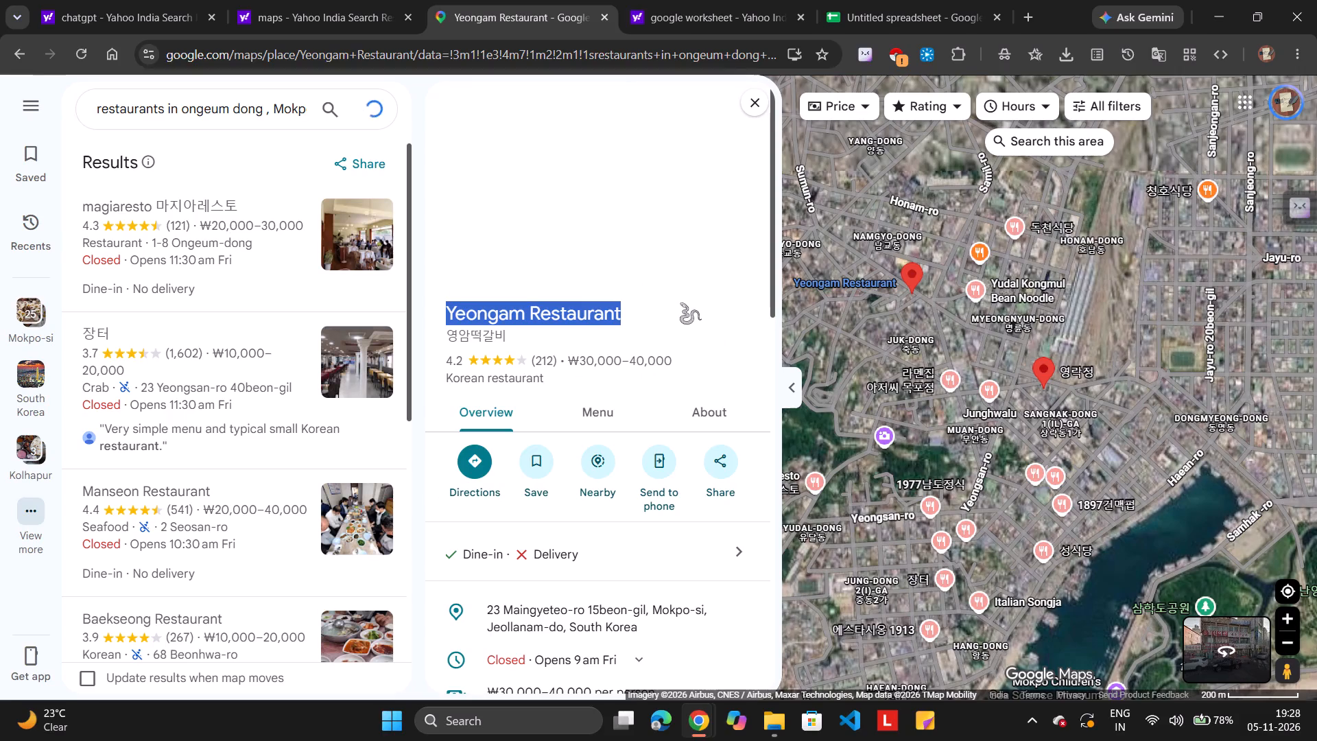
{"action": "left_click", "coordinate": [850, 1]}
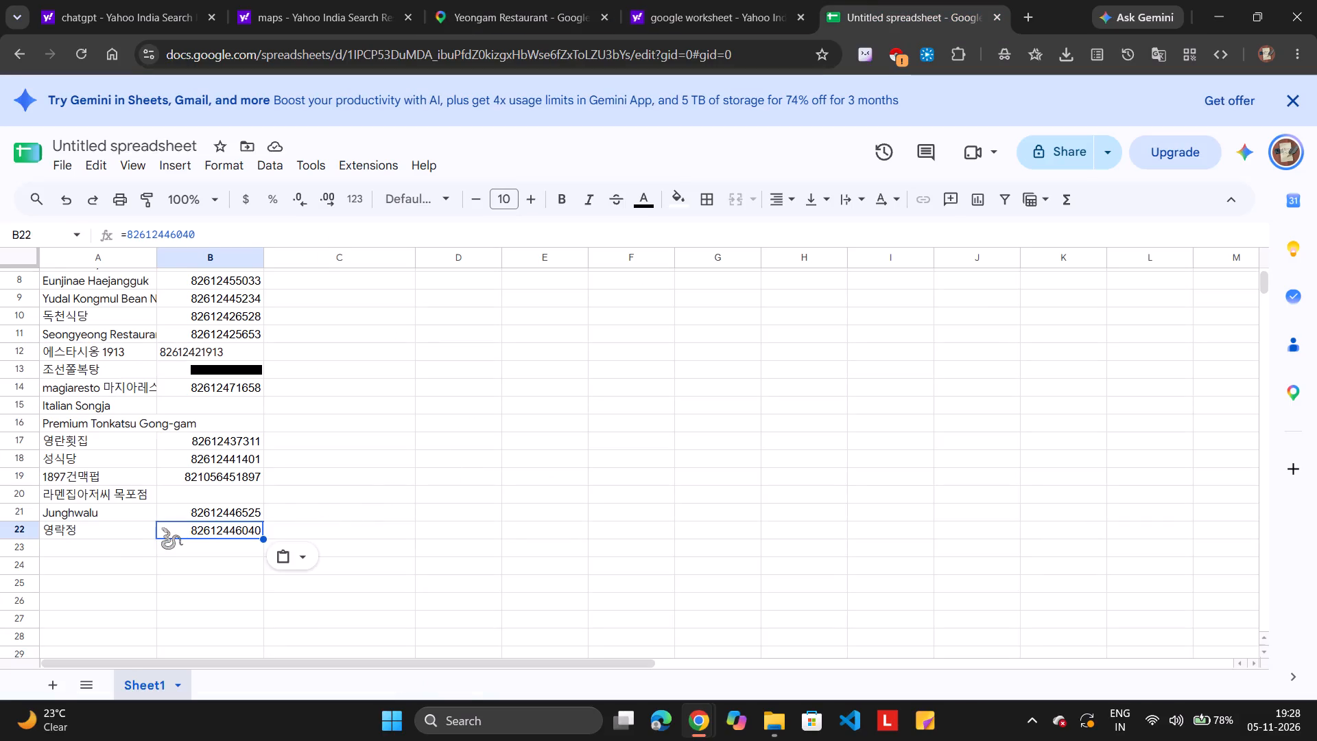
{"action": "left_click", "coordinate": [112, 546]}
{"action": "key", "text": "ctrl+v"}
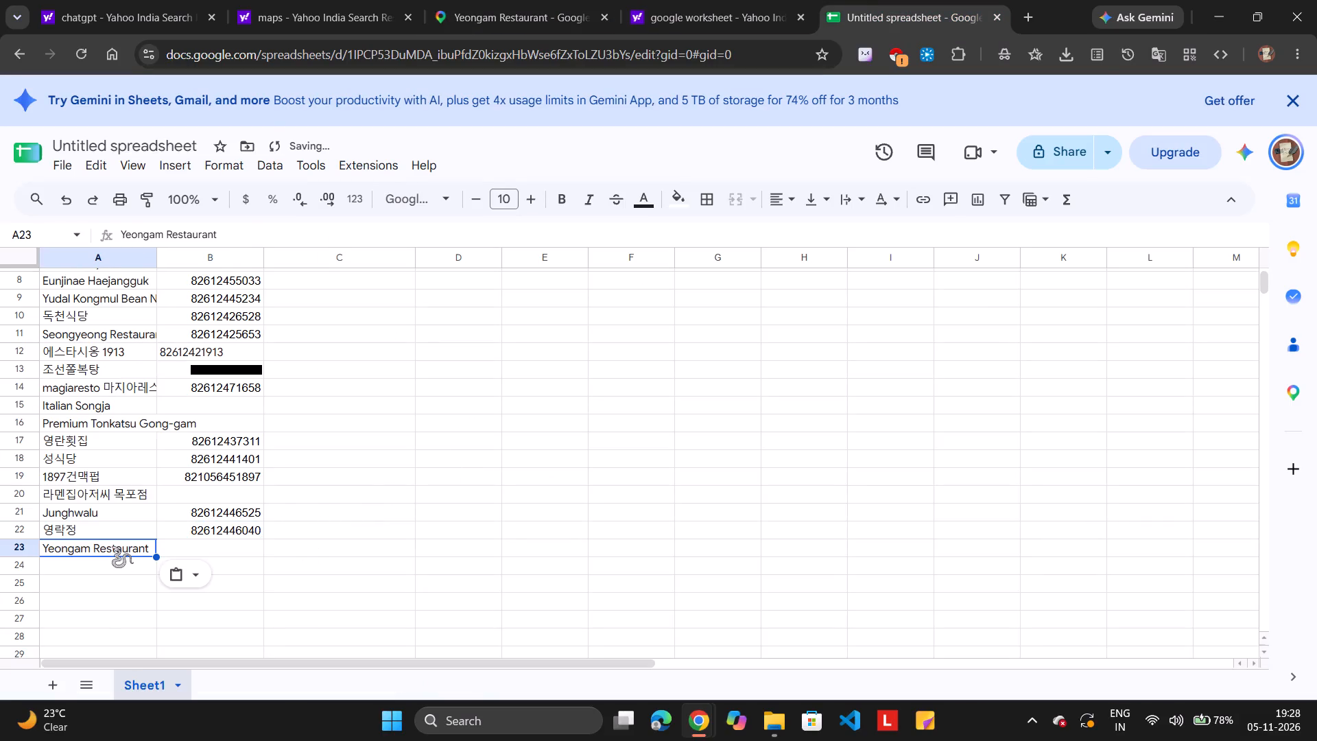
Copy the phone number from the Yeongam Restaurant listing in Google Maps into cell B23 under Phone No.
{"action": "left_click", "coordinate": [471, 0]}
{"action": "scroll", "coordinate": [531, 622], "scroll_direction": "down", "scroll_amount": 3}
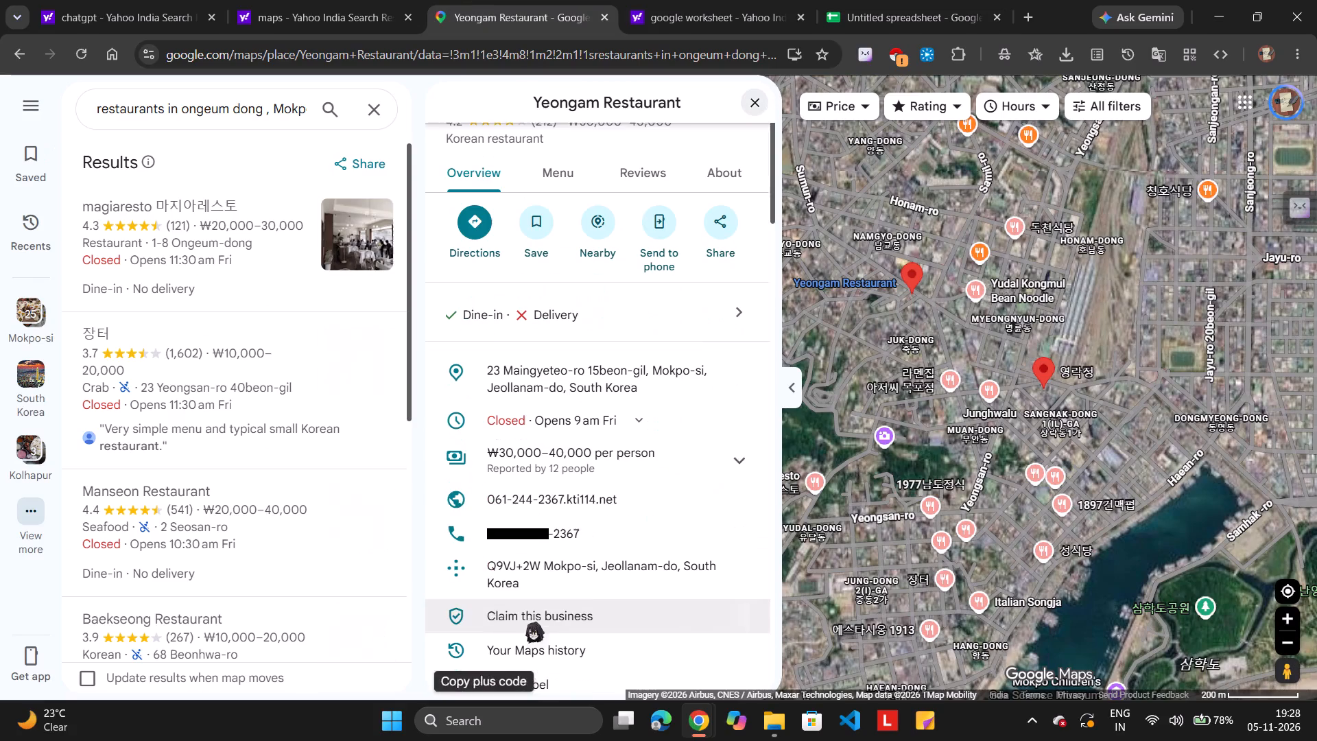
{"action": "left_click", "coordinate": [707, 535]}
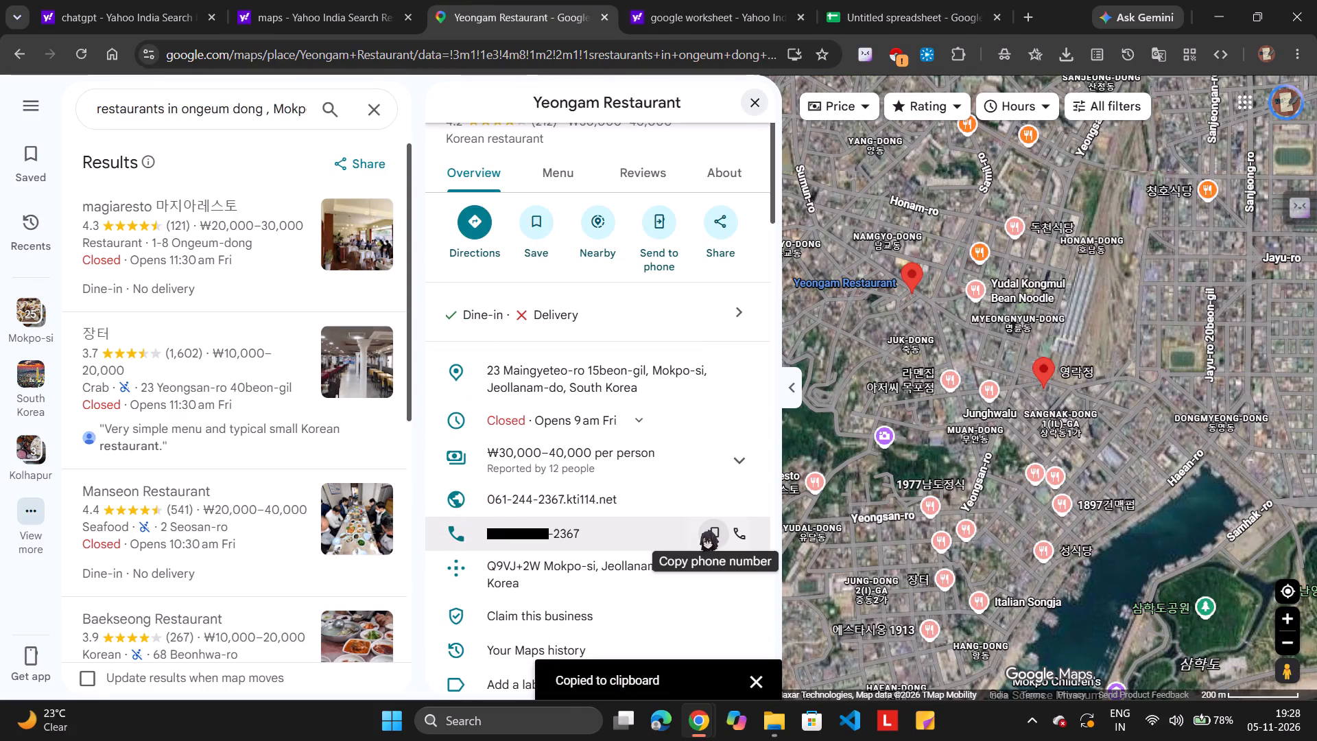
{"action": "left_click", "coordinate": [705, 531]}
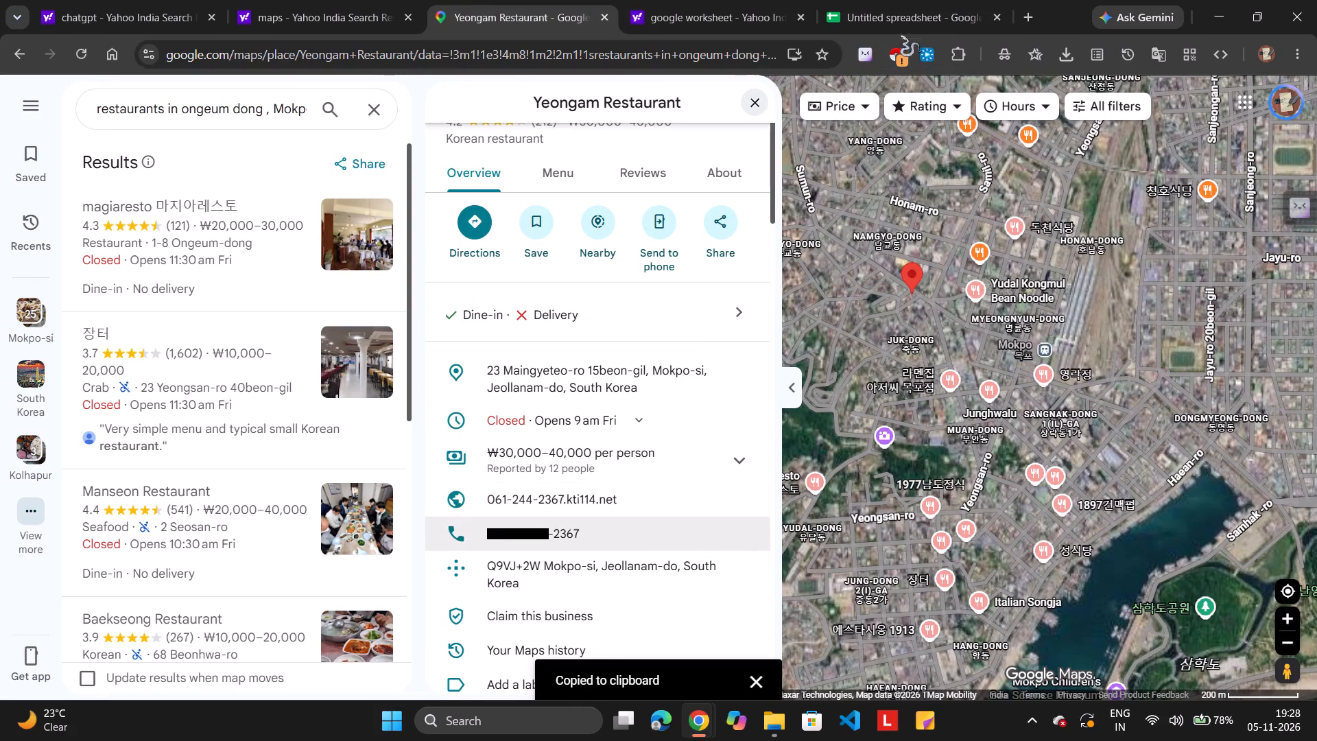
{"action": "left_click", "coordinate": [892, 30]}
{"action": "left_click", "coordinate": [230, 548]}
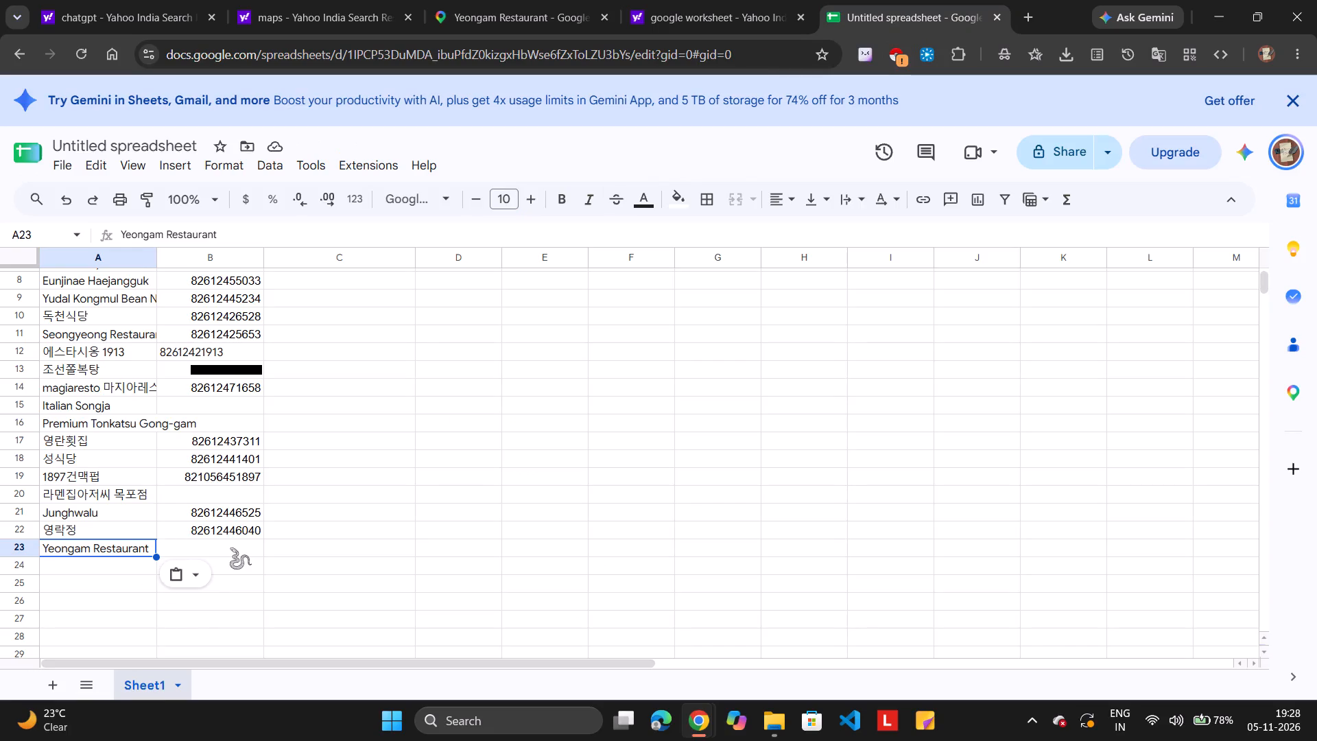
{"action": "key", "text": "ctrl+v"}
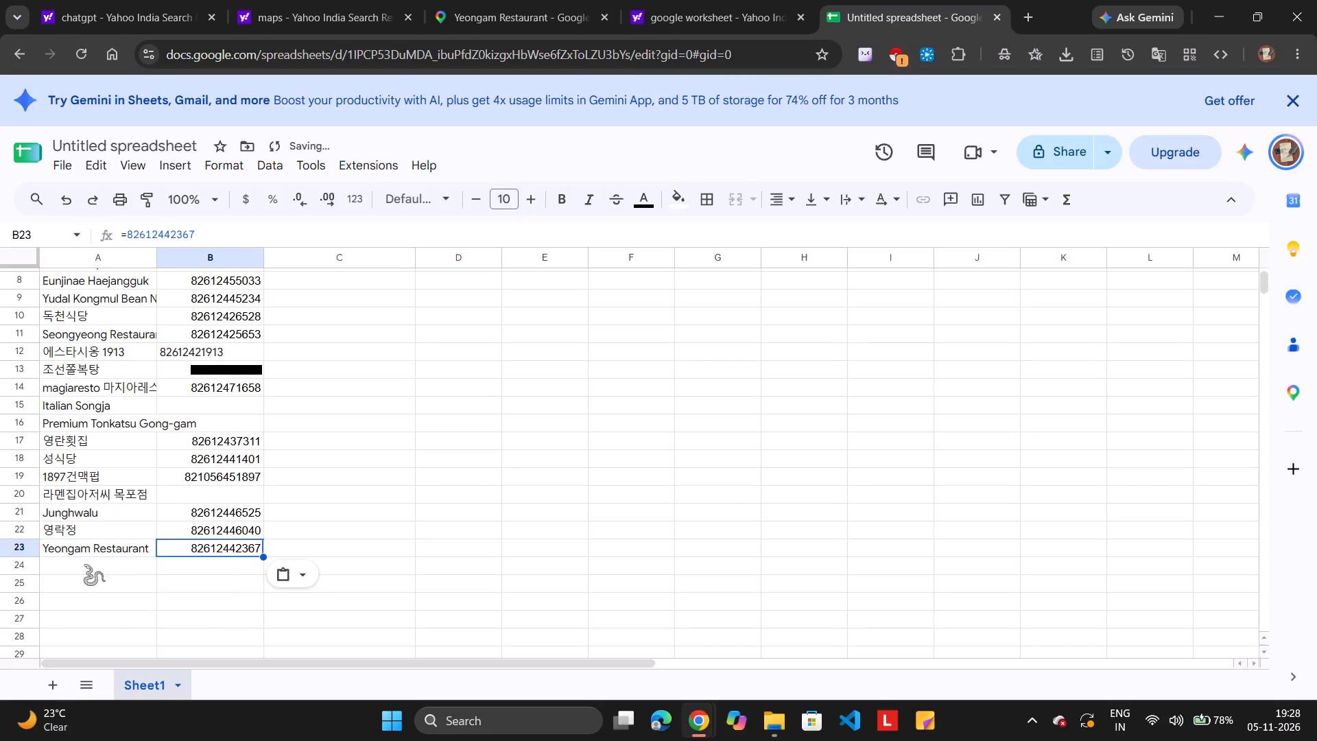
Examine the Google Maps area around Yeongam Restaurant and northern Mokpo for another neighbourhood to search for restaurants.
{"action": "left_click", "coordinate": [84, 564]}
{"action": "left_click", "coordinate": [500, 0]}
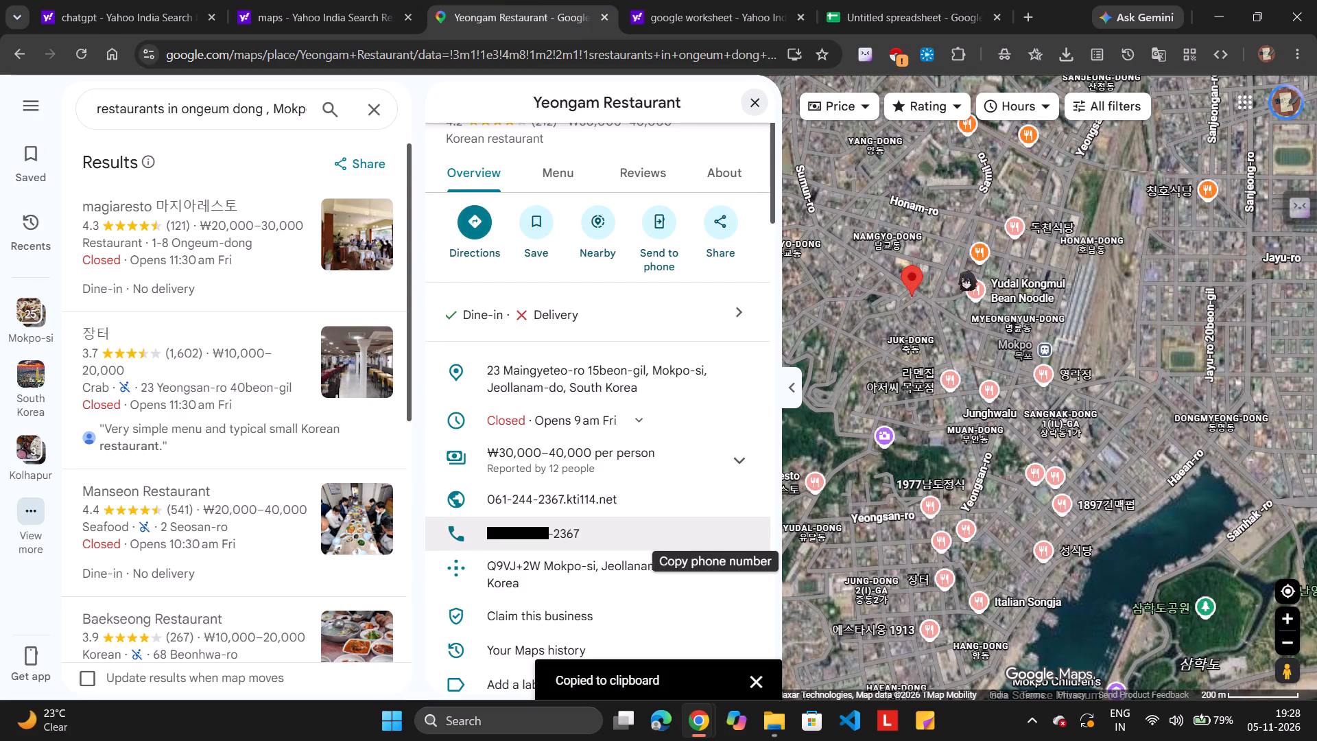
{"action": "left_click_drag", "start_coordinate": [934, 327], "coordinate": [903, 487]}
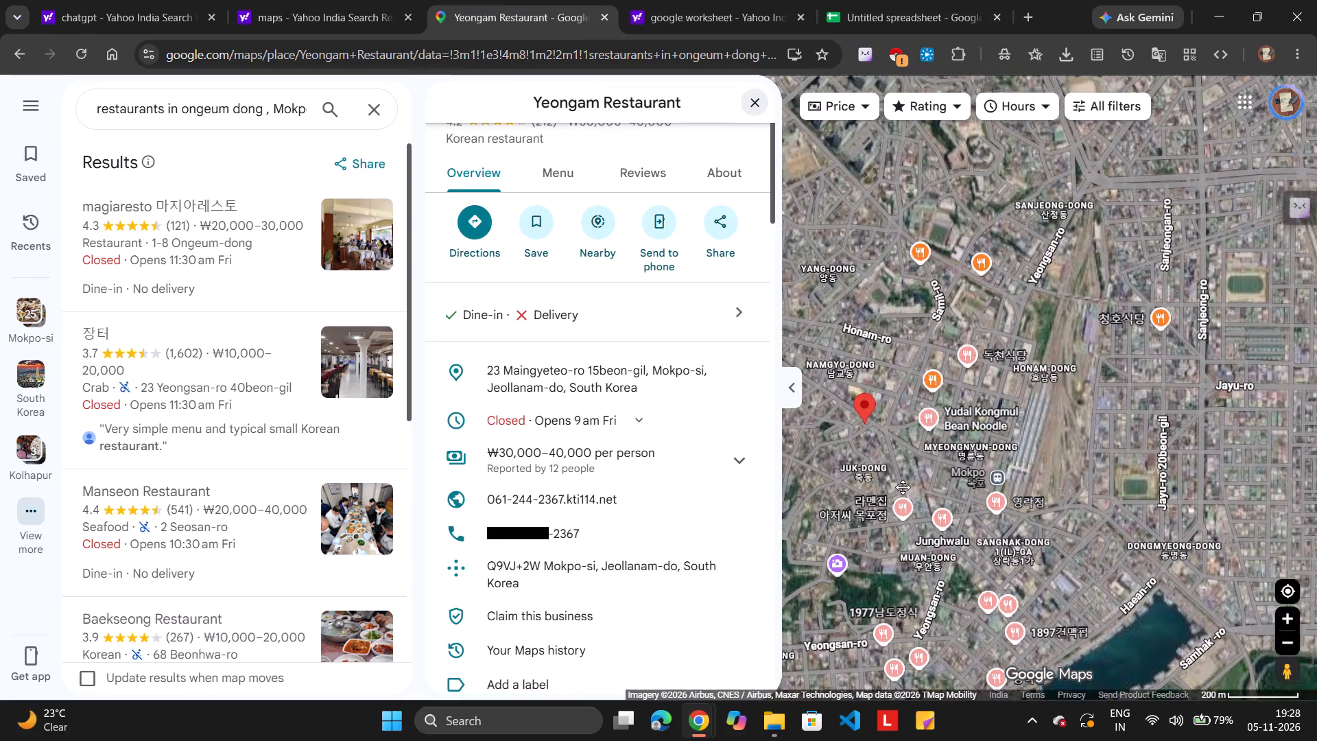
{"action": "left_click_drag", "start_coordinate": [903, 487], "coordinate": [1214, 447]}
{"action": "left_click_drag", "start_coordinate": [899, 238], "coordinate": [954, 644]}
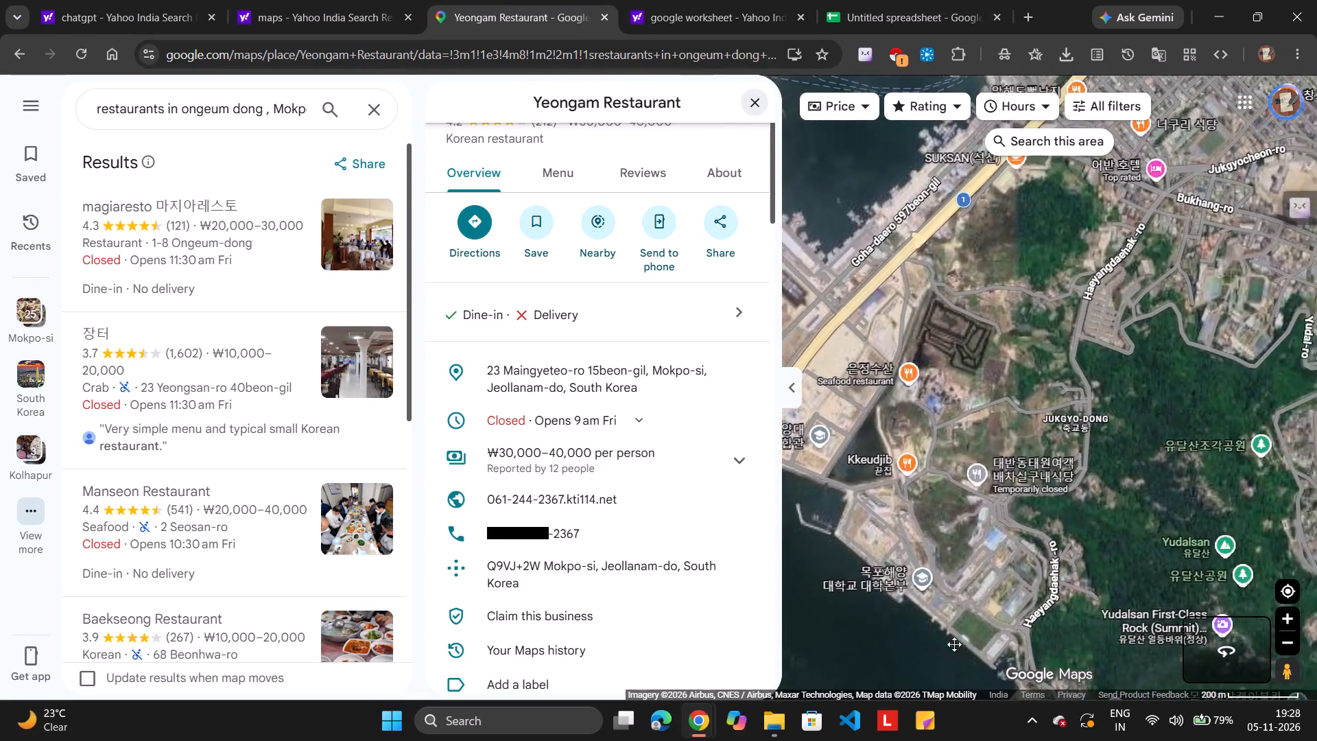
{"action": "left_click_drag", "start_coordinate": [954, 644], "coordinate": [903, 699]}
{"action": "left_click_drag", "start_coordinate": [924, 185], "coordinate": [1190, 336]}
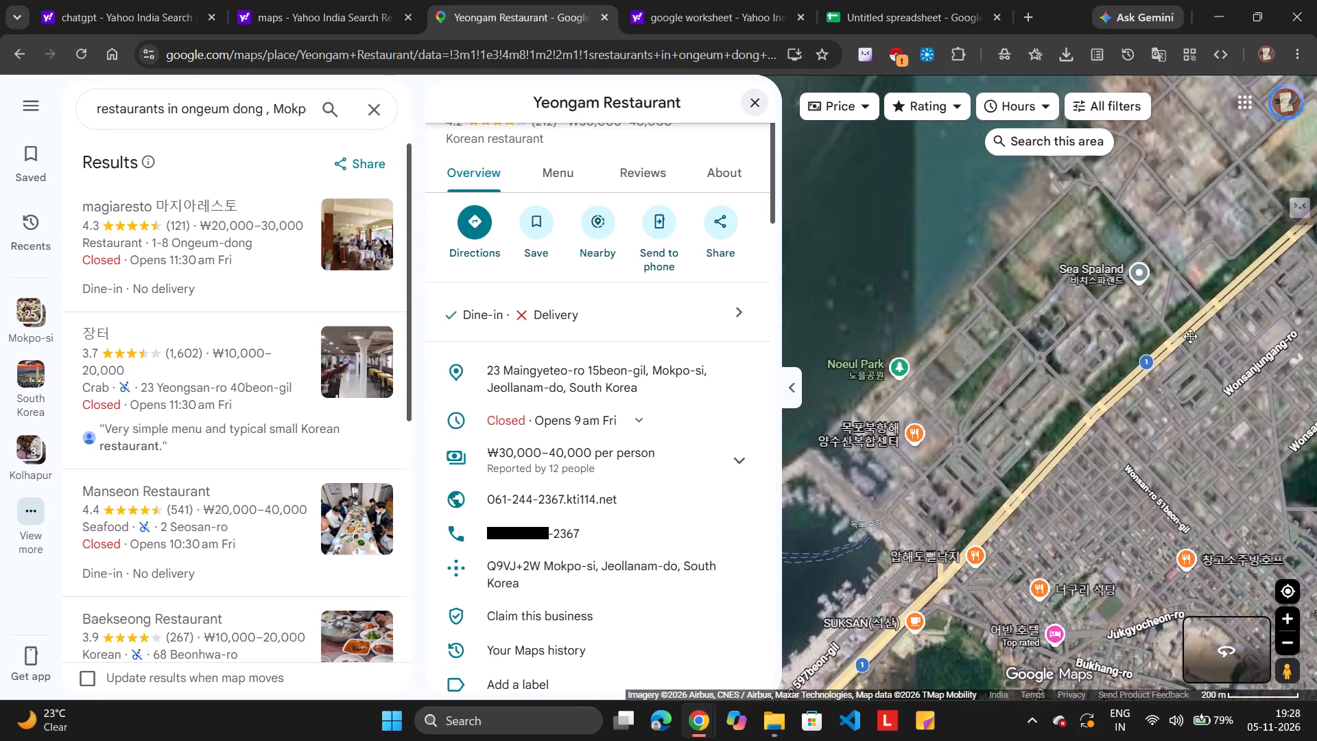
{"action": "left_click_drag", "start_coordinate": [1190, 336], "coordinate": [987, 294]}
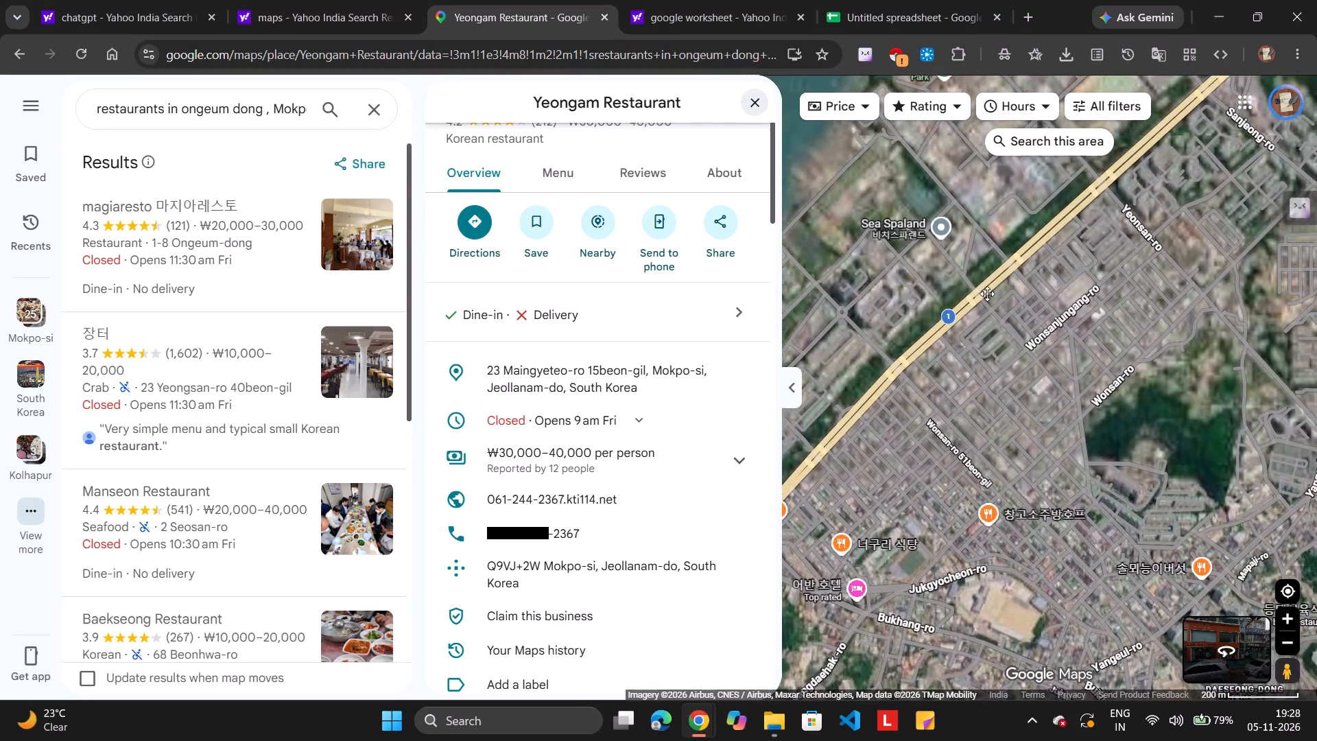
{"action": "left_click_drag", "start_coordinate": [987, 294], "coordinate": [979, 301]}
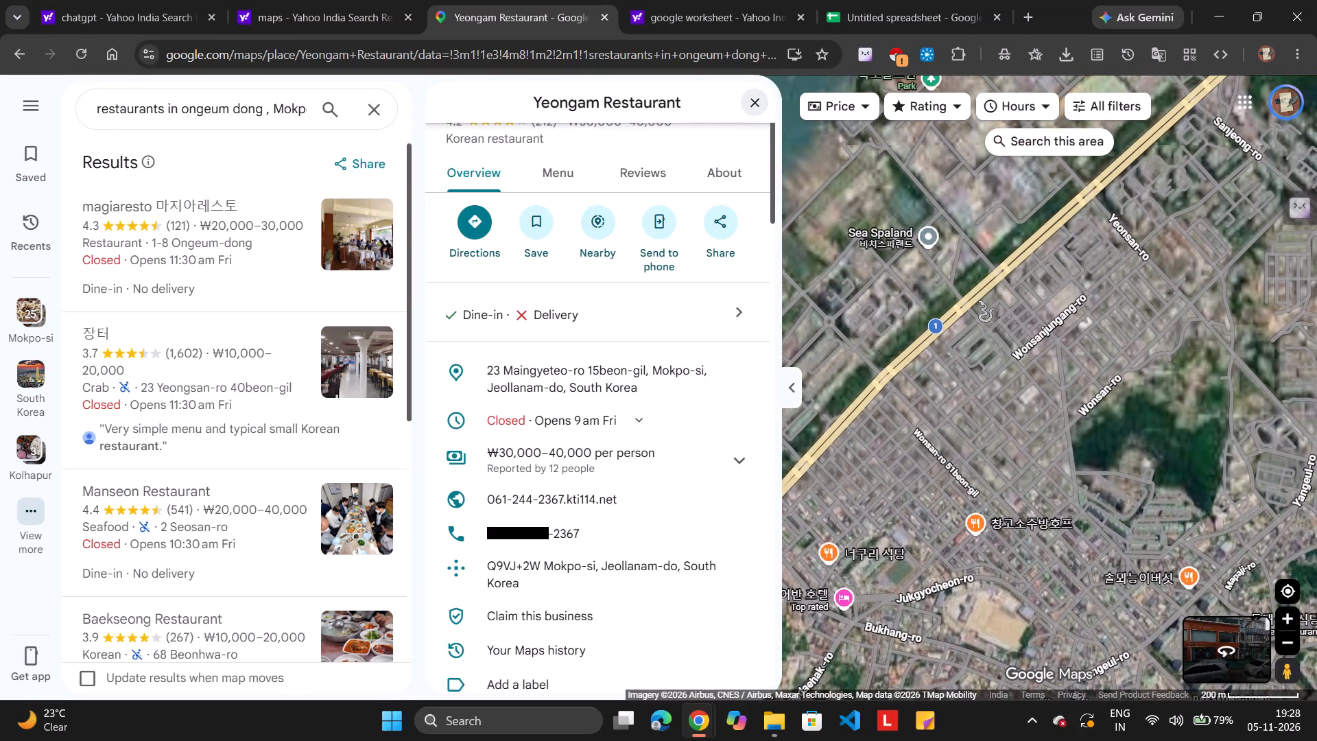
{"action": "left_click_drag", "start_coordinate": [979, 301], "coordinate": [832, 251]}
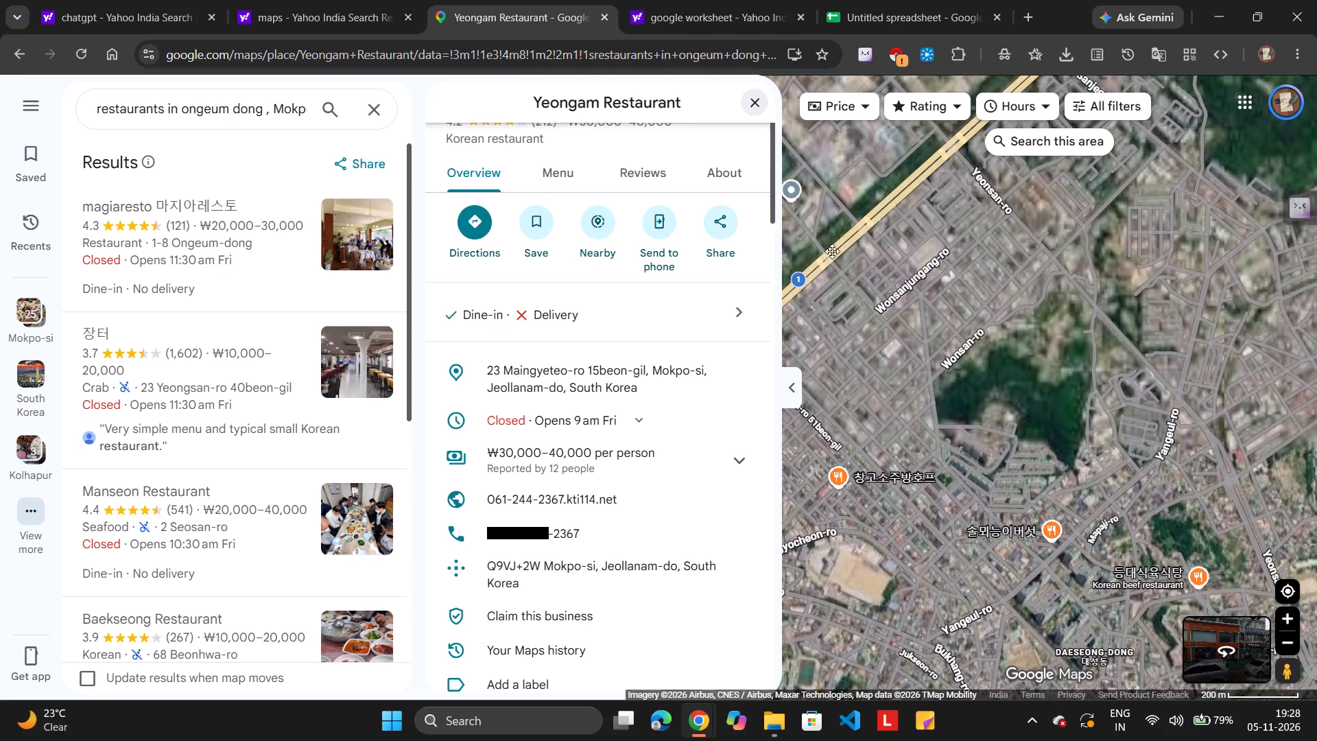
{"action": "left_click_drag", "start_coordinate": [832, 251], "coordinate": [921, 172]}
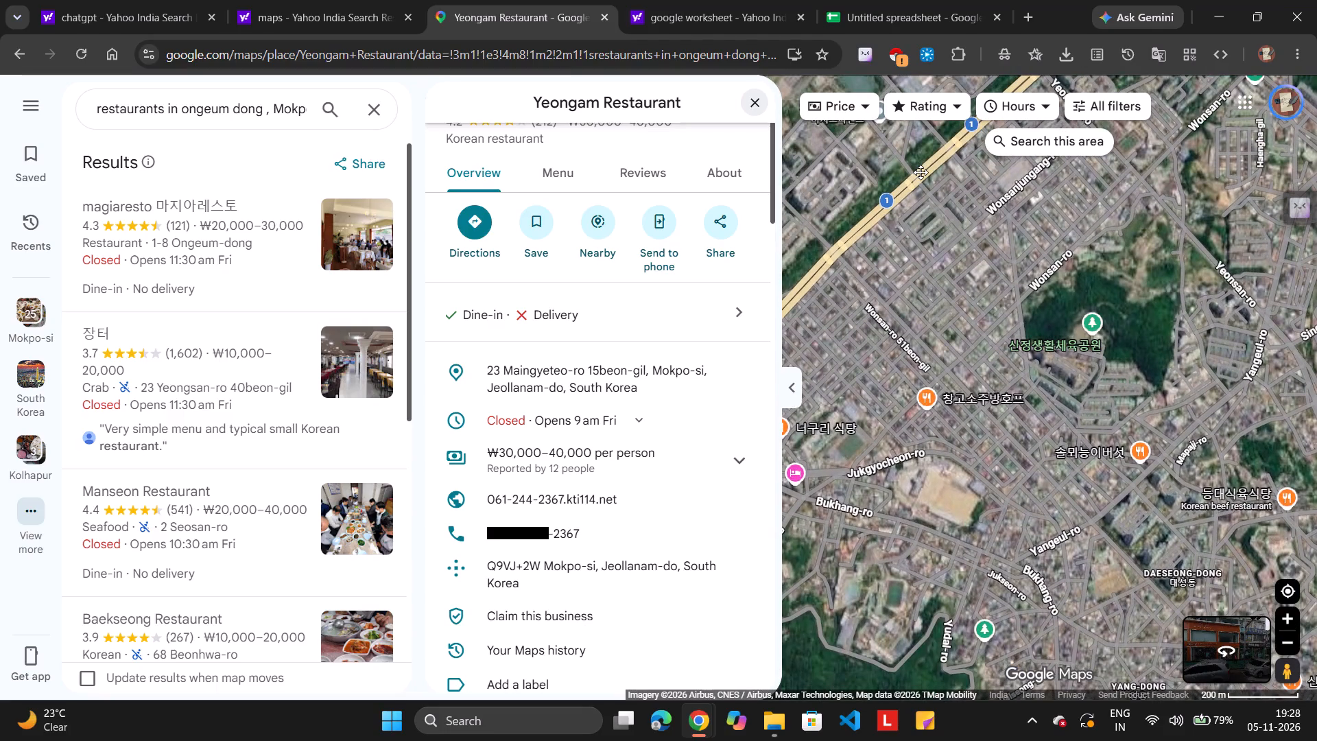
{"action": "left_click_drag", "start_coordinate": [921, 172], "coordinate": [920, 175]}
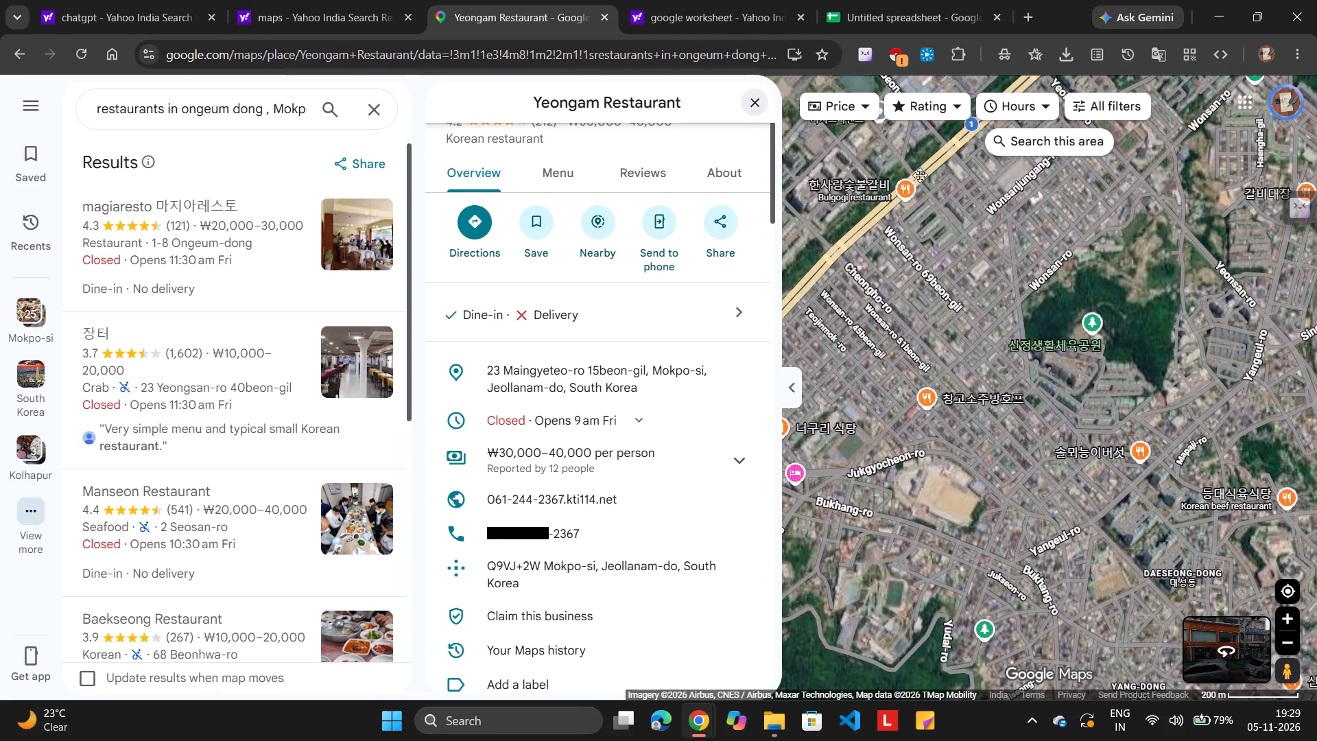
{"action": "left_click_drag", "start_coordinate": [920, 175], "coordinate": [822, 300]}
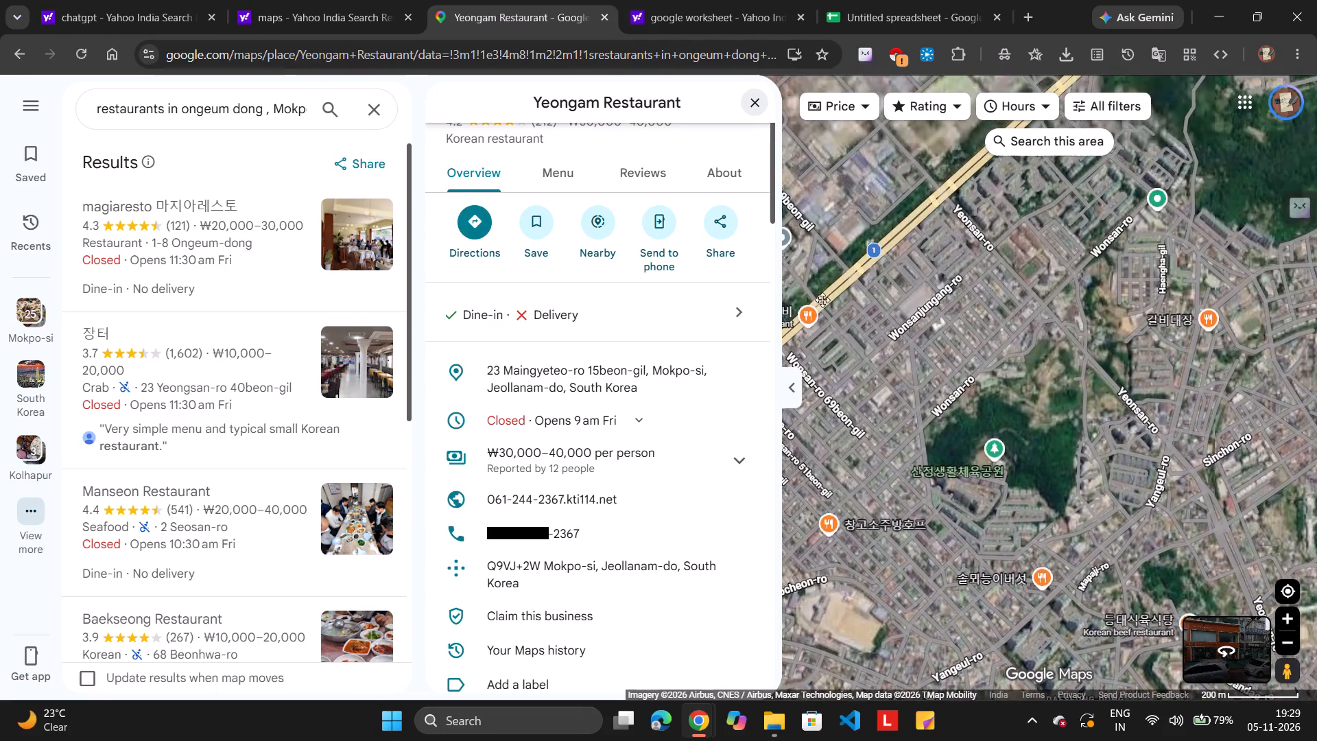
{"action": "left_click_drag", "start_coordinate": [822, 300], "coordinate": [960, 515]}
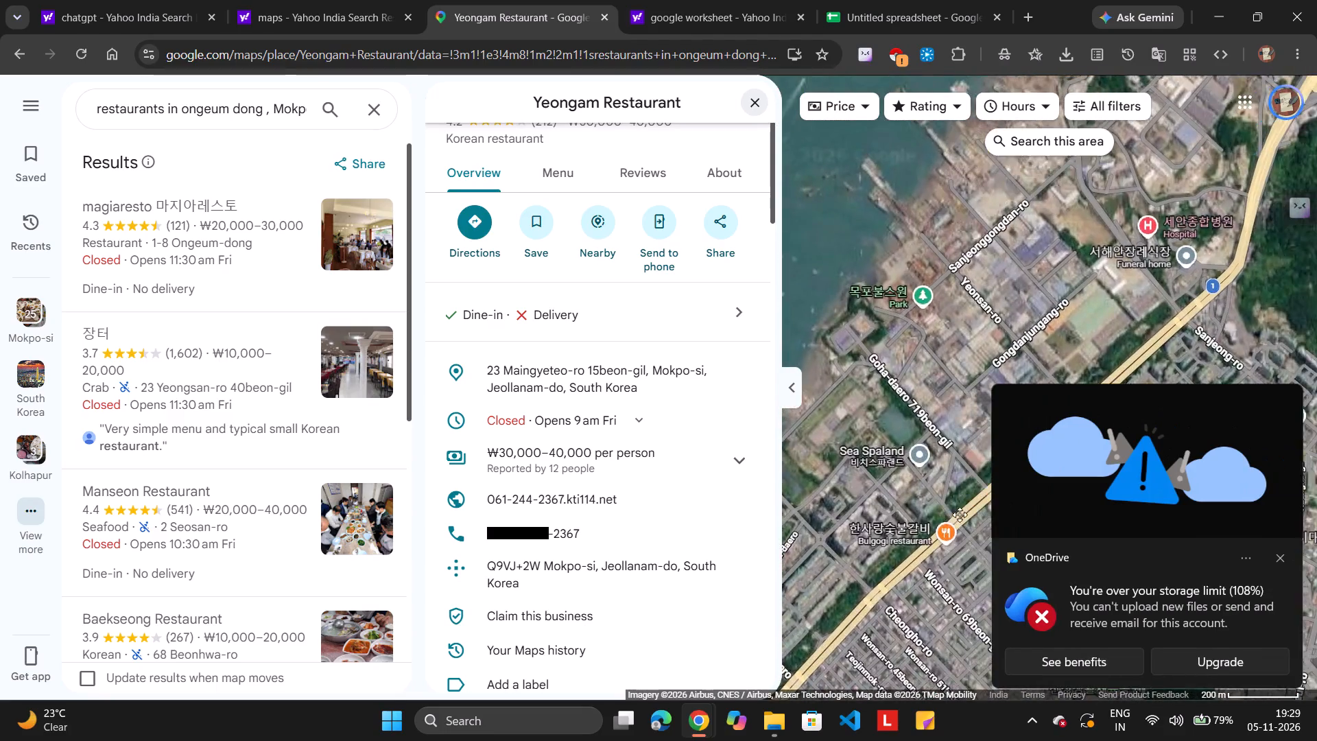
{"action": "left_click_drag", "start_coordinate": [960, 515], "coordinate": [840, 193]}
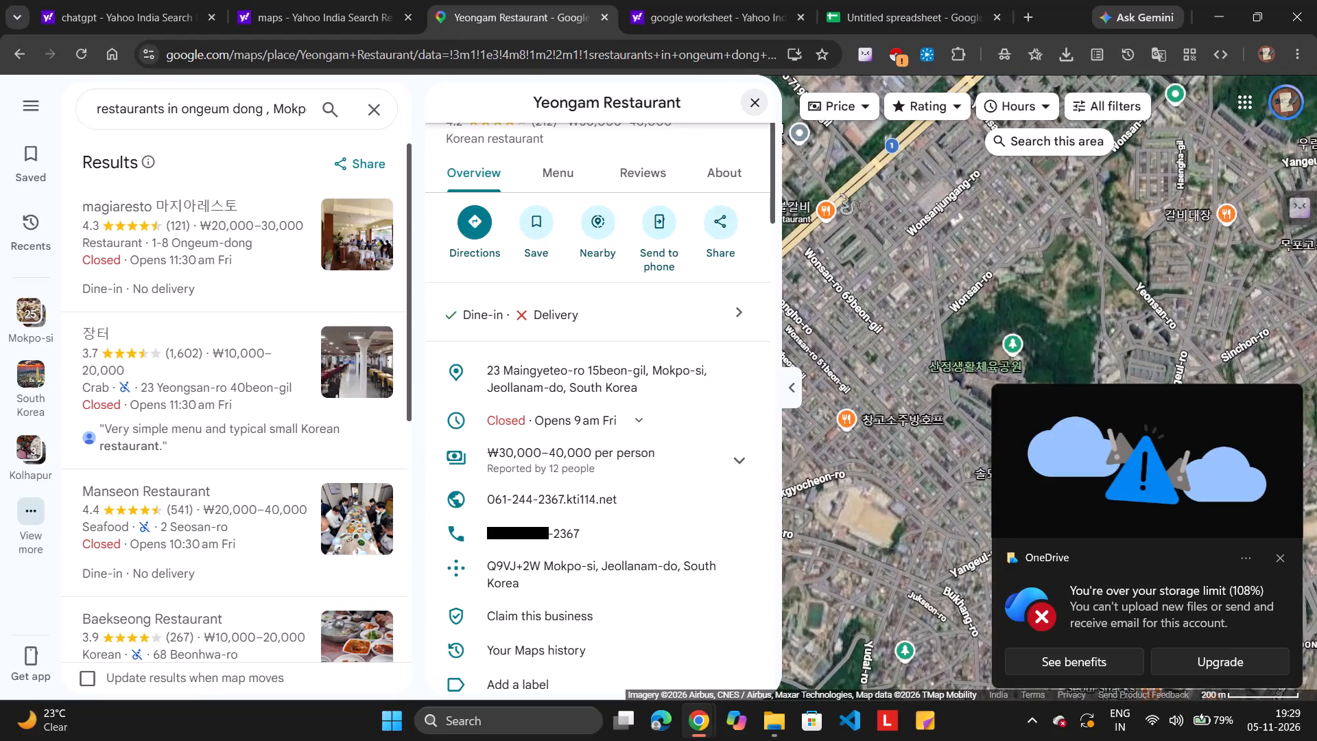
{"action": "left_click_drag", "start_coordinate": [920, 373], "coordinate": [856, 214]}
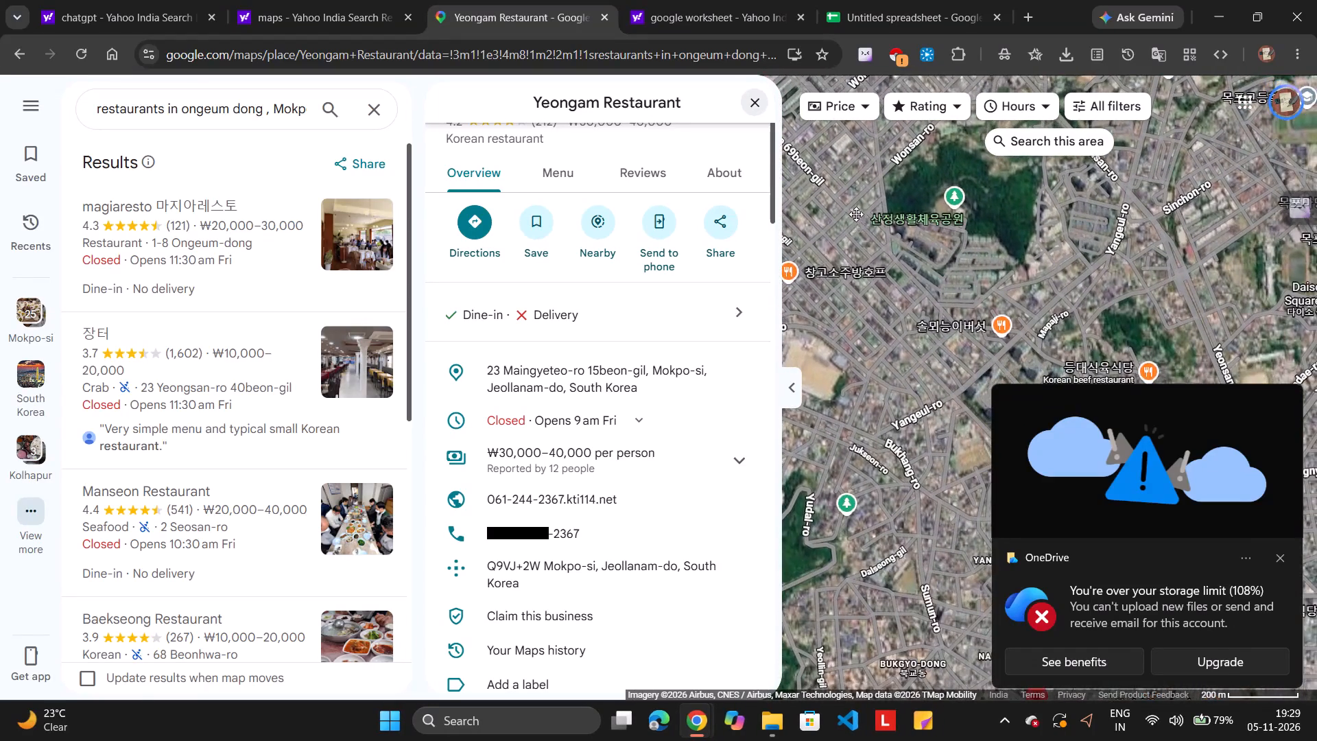
{"action": "left_click_drag", "start_coordinate": [856, 214], "coordinate": [835, 212]}
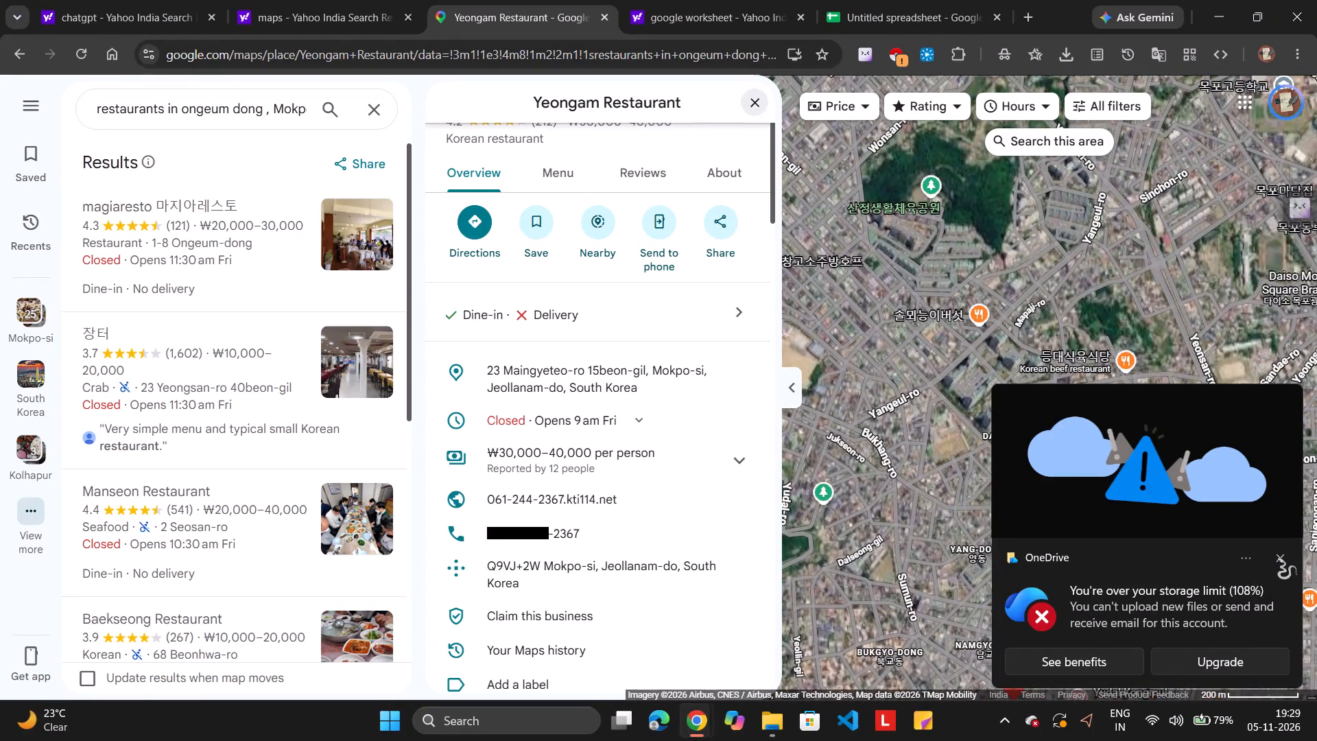
{"action": "left_click", "coordinate": [1278, 558]}
{"action": "left_click_drag", "start_coordinate": [864, 375], "coordinate": [879, 341]}
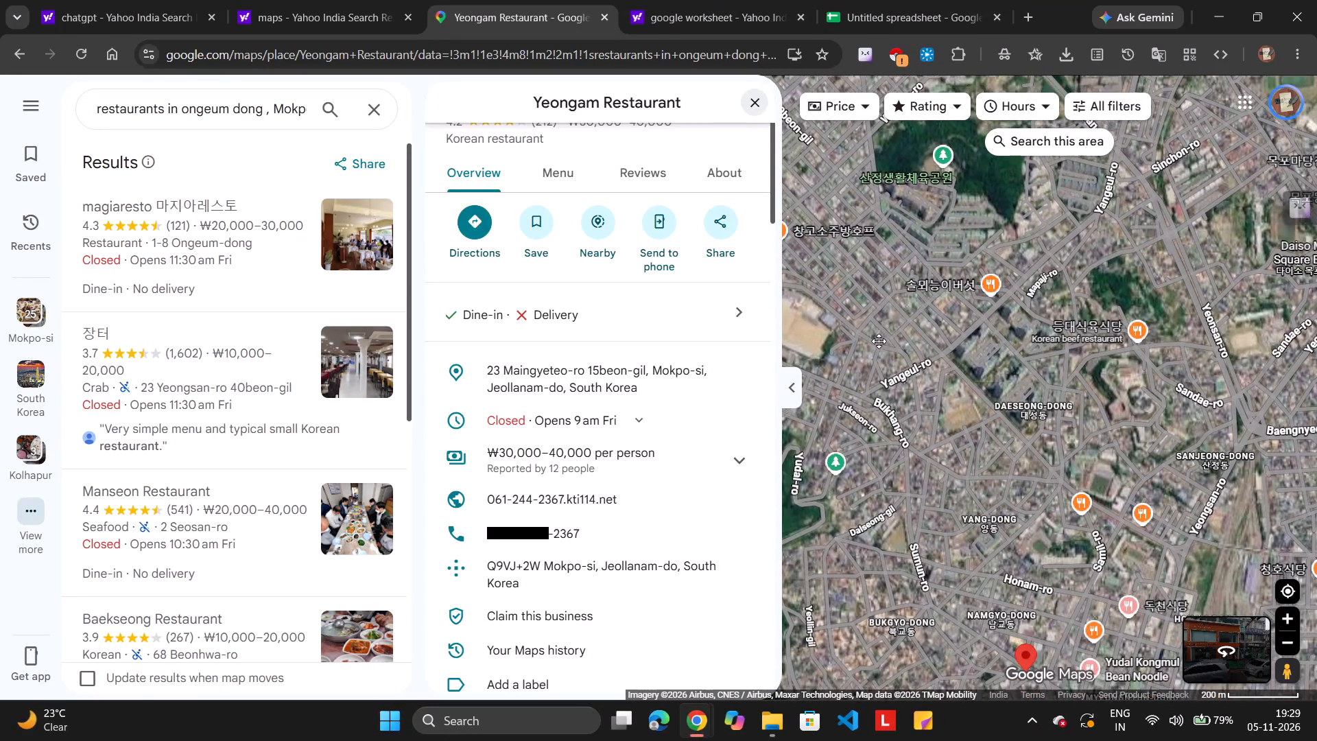
{"action": "left_click_drag", "start_coordinate": [879, 341], "coordinate": [901, 504]}
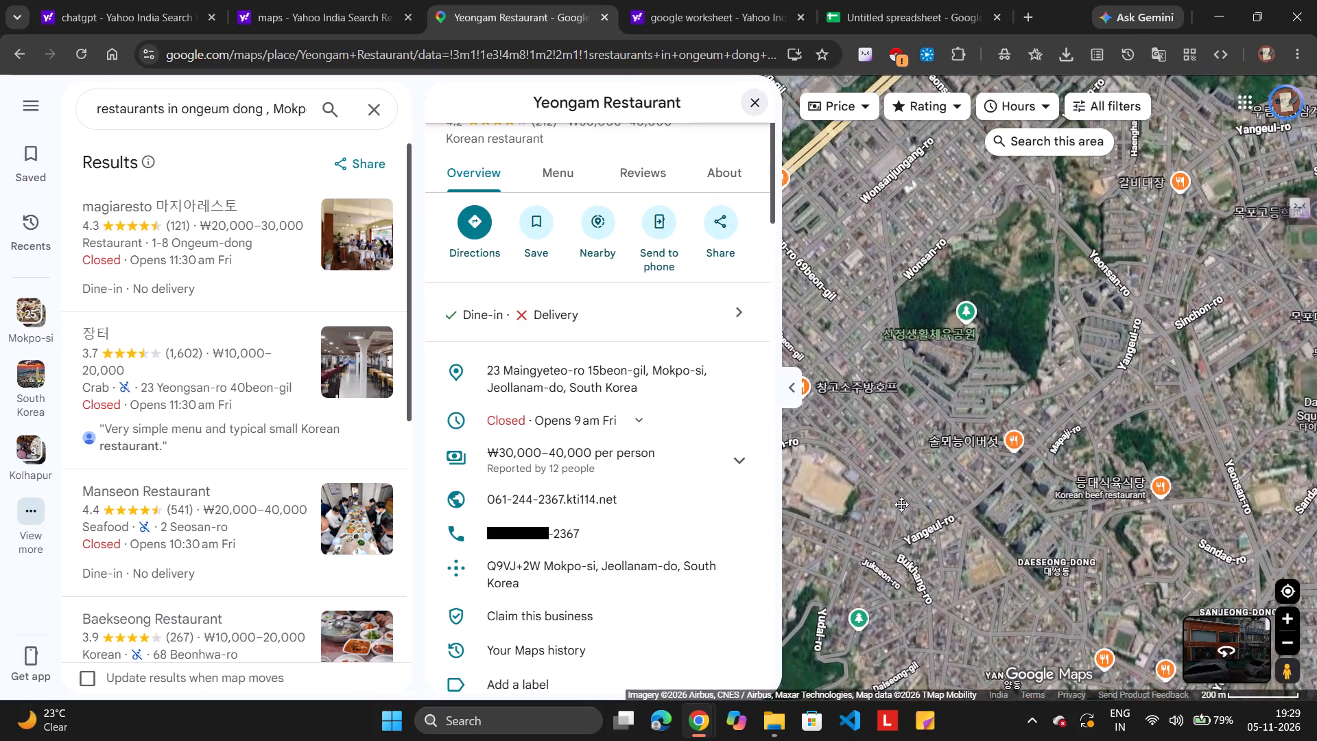
{"action": "left_click_drag", "start_coordinate": [901, 504], "coordinate": [901, 506]}
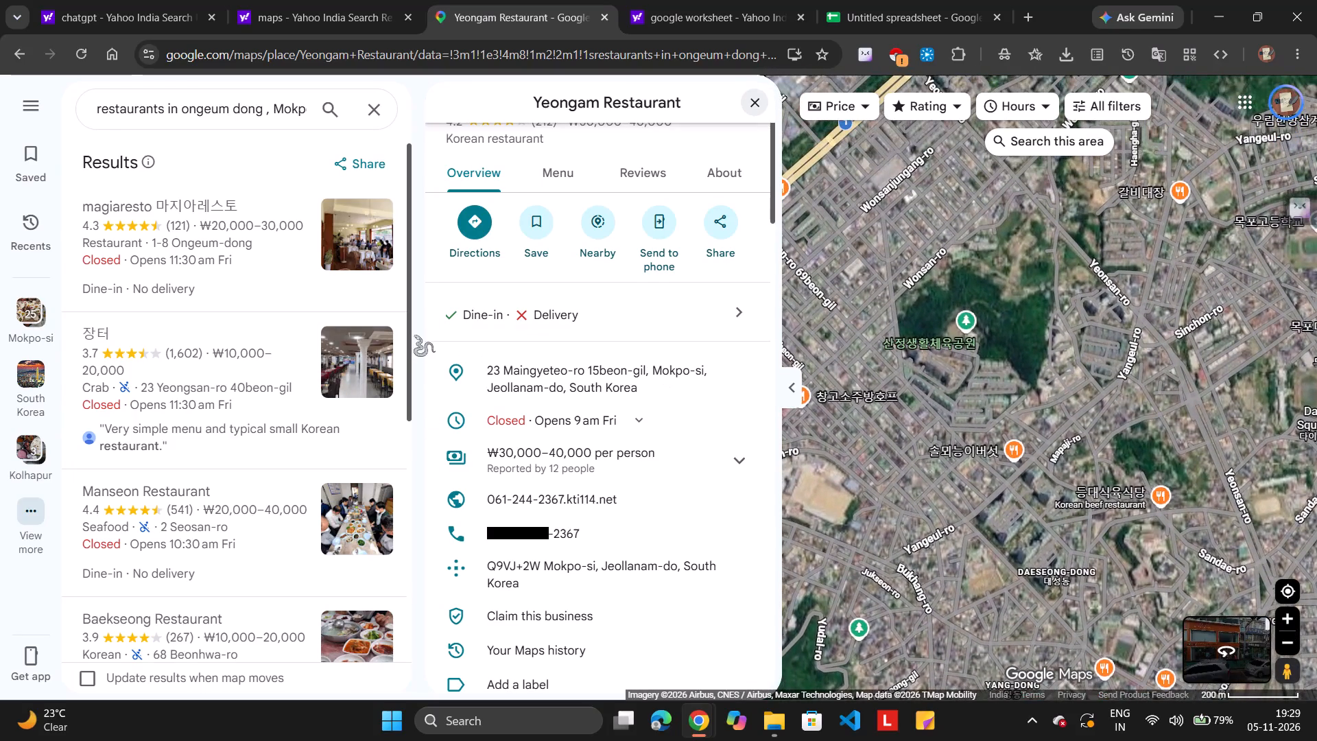
Search Google Maps for restaurants in daeseong dong, Mokpo-si, replacing ongeum dong in the existing query.
{"action": "left_click", "coordinate": [263, 102]}
{"action": "key", "text": "BackSpace"}
{"action": "key", "text": "BackSpace"}
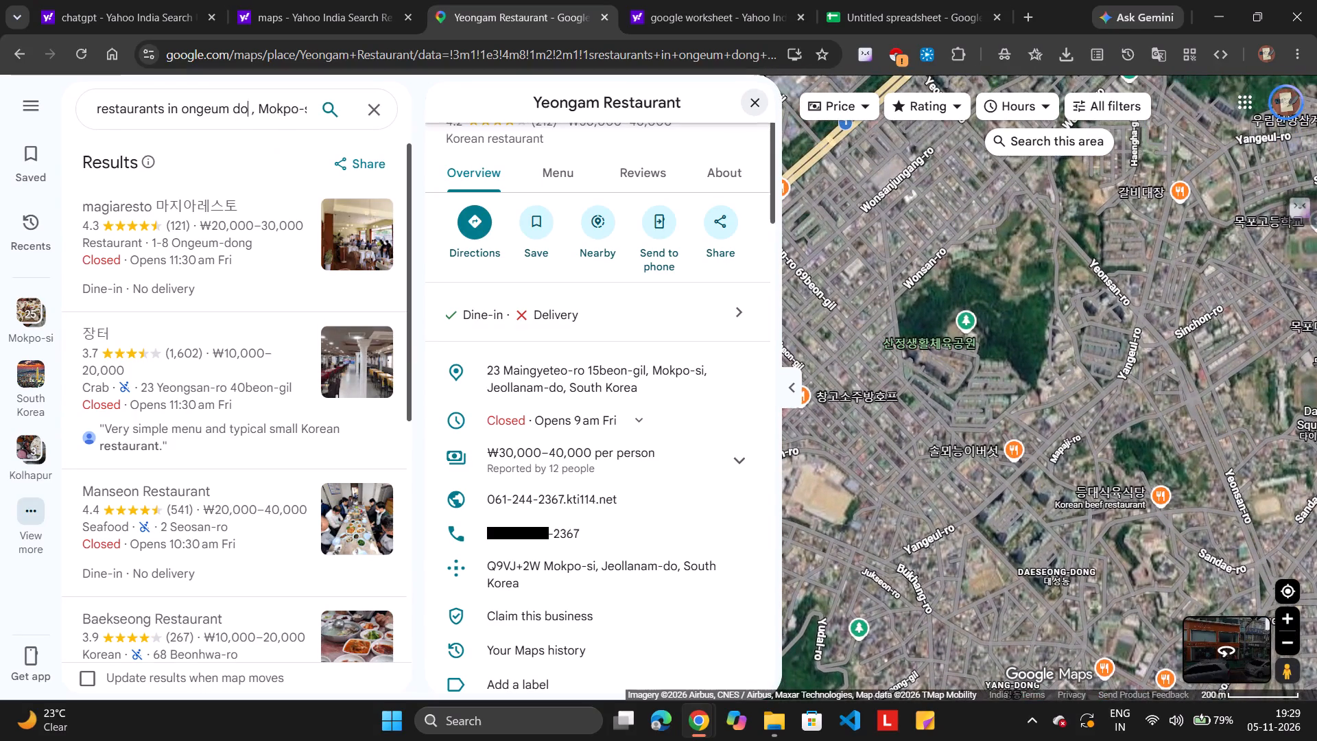
{"action": "key", "text": "BackSpace"}
{"action": "key", "text": "BackSpace"}
{"action": "key", "text": "BackSpace"}
{"action": "key", "text": "BackSpace"}
{"action": "key", "text": "BackSpace"}
{"action": "key", "text": "BackSpace"}
{"action": "key", "text": "BackSpace"}
{"action": "key", "text": "BackSpace"}
{"action": "key", "text": "BackSpace"}
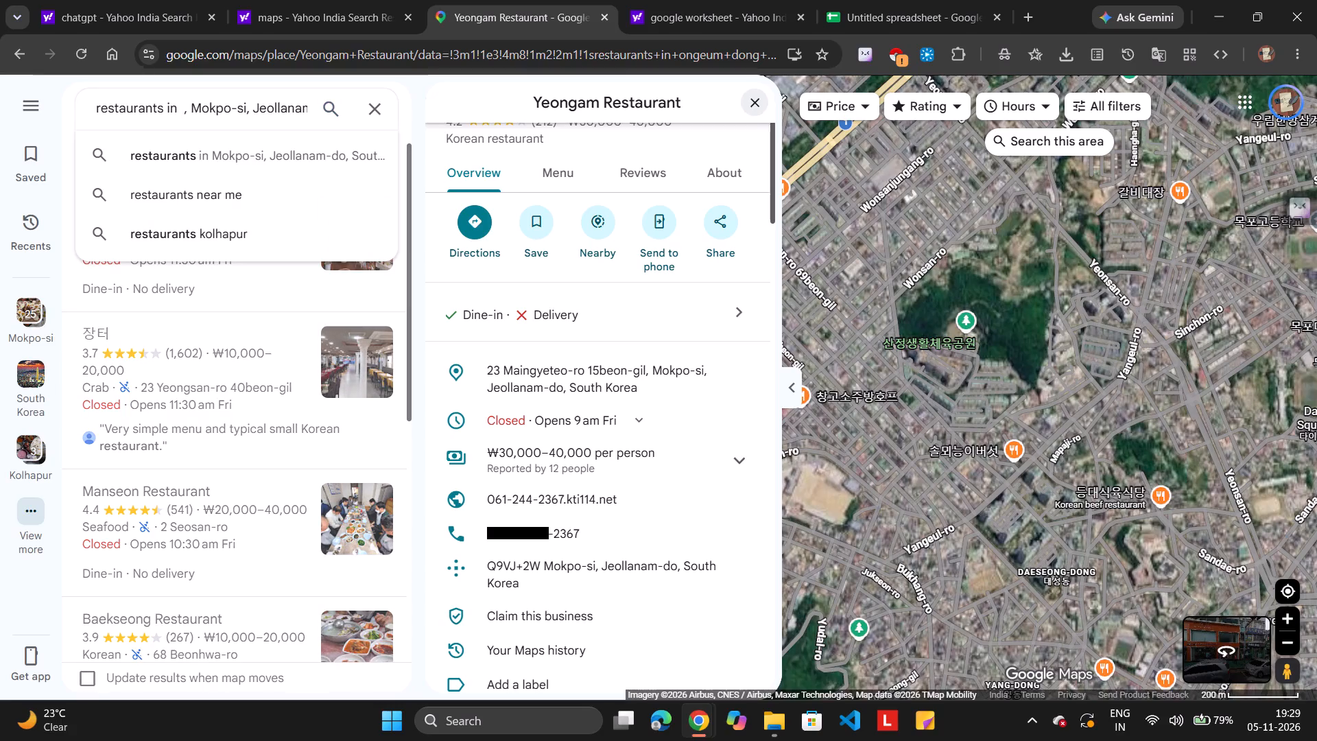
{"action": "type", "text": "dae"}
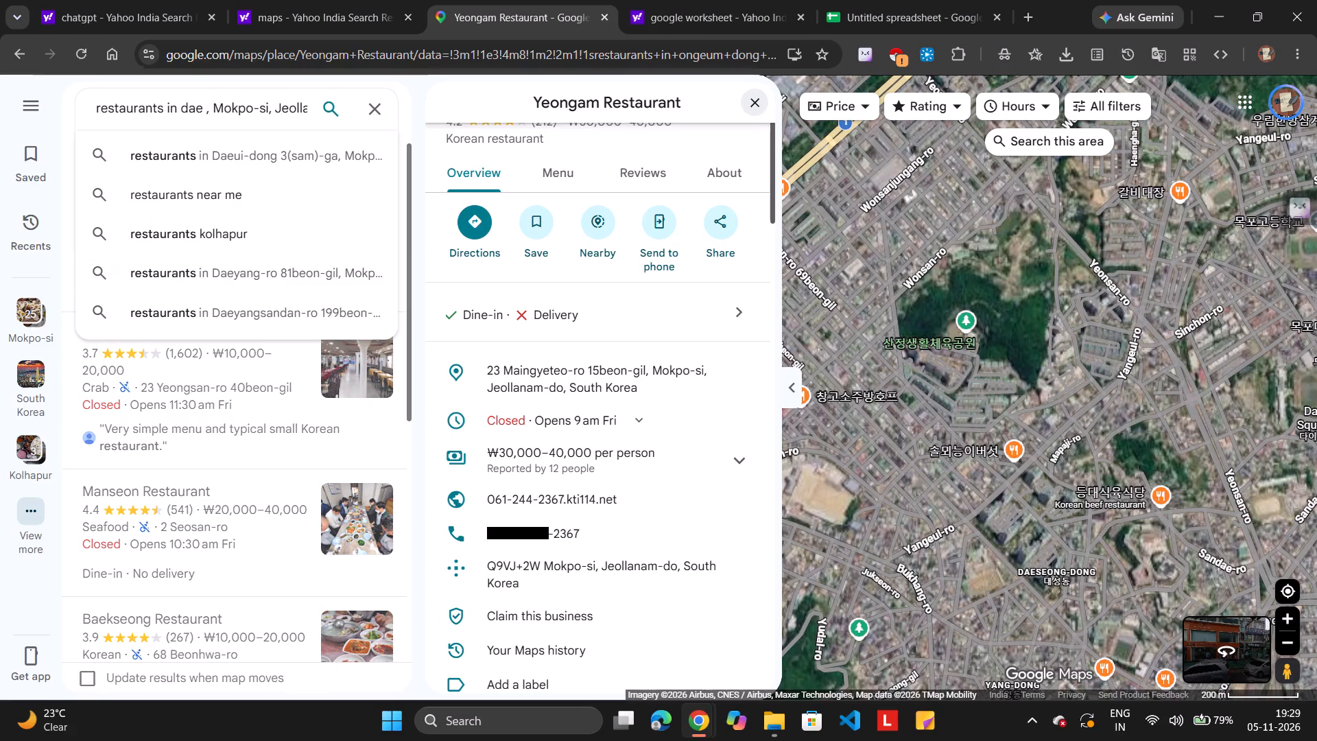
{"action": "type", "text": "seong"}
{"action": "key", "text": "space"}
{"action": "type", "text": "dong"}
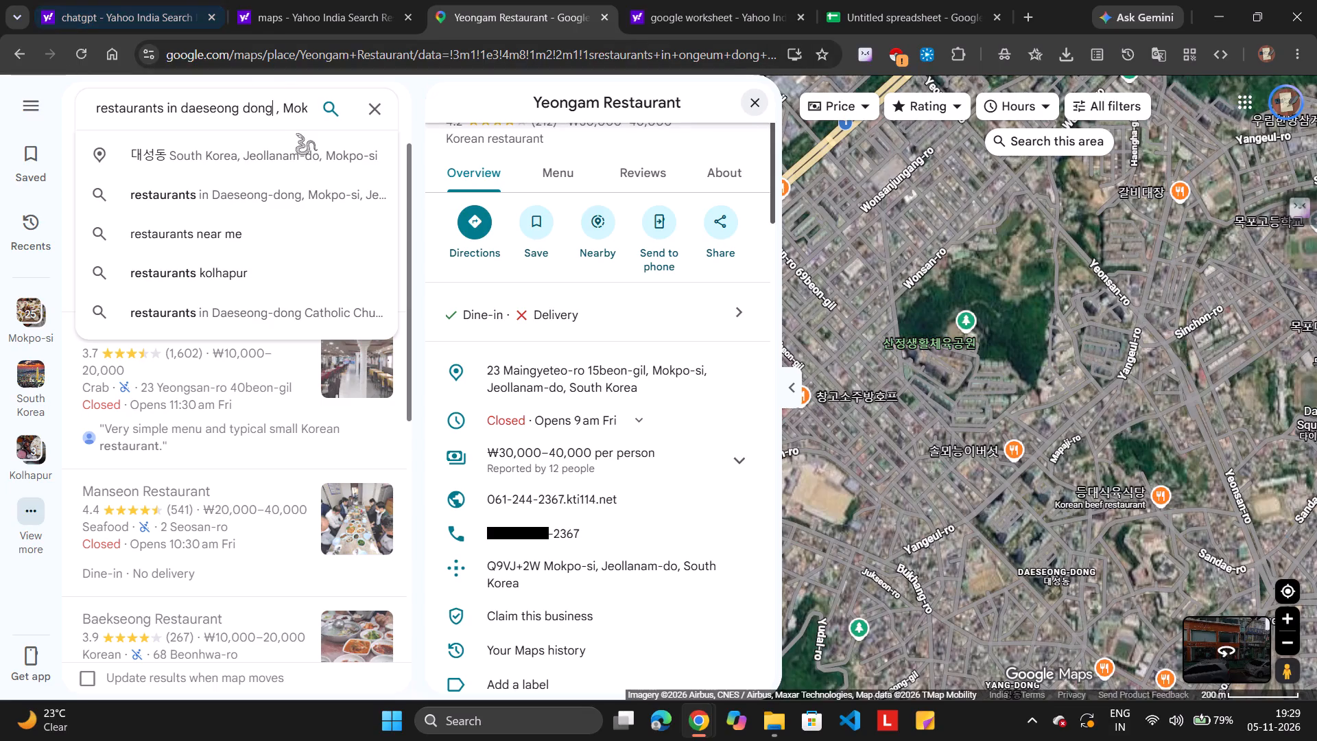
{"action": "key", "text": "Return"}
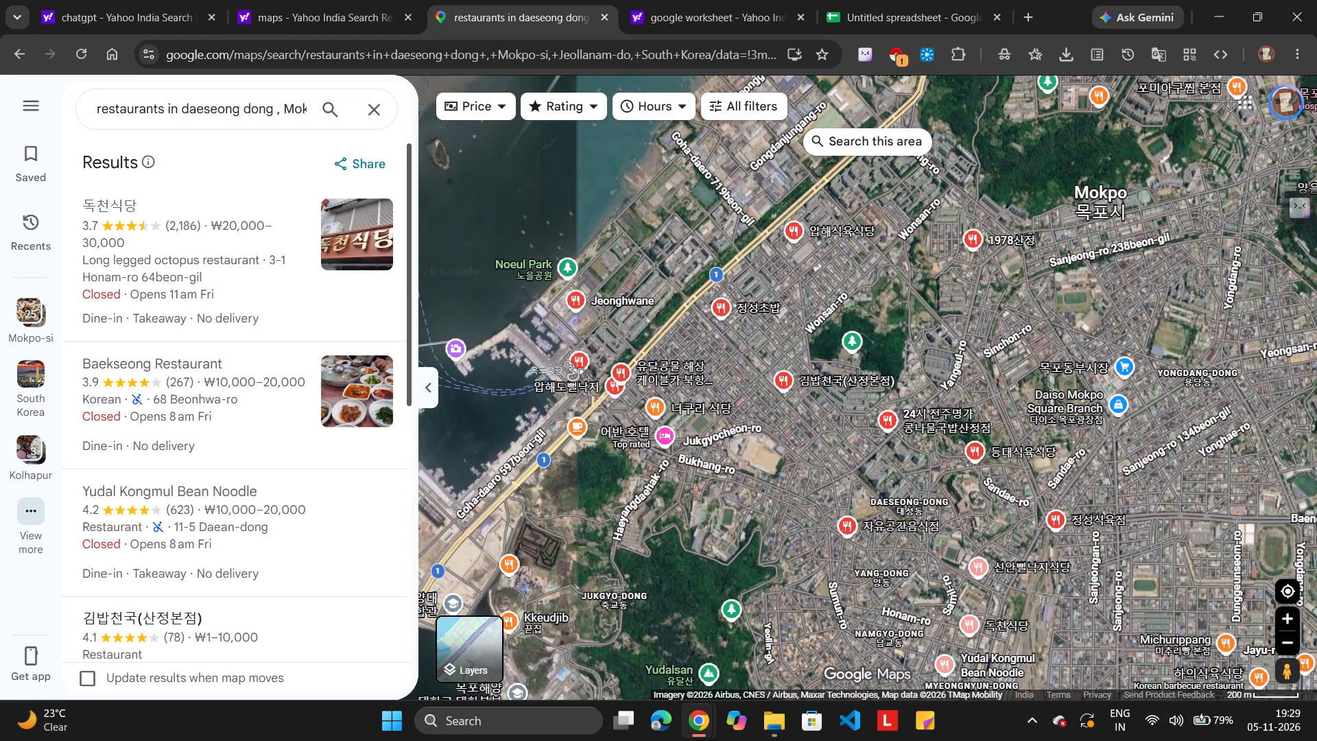
Open the 정성식육점 listing in Google Maps and copy its name into cell A24 under Client Name.
{"action": "left_click", "coordinate": [1051, 517]}
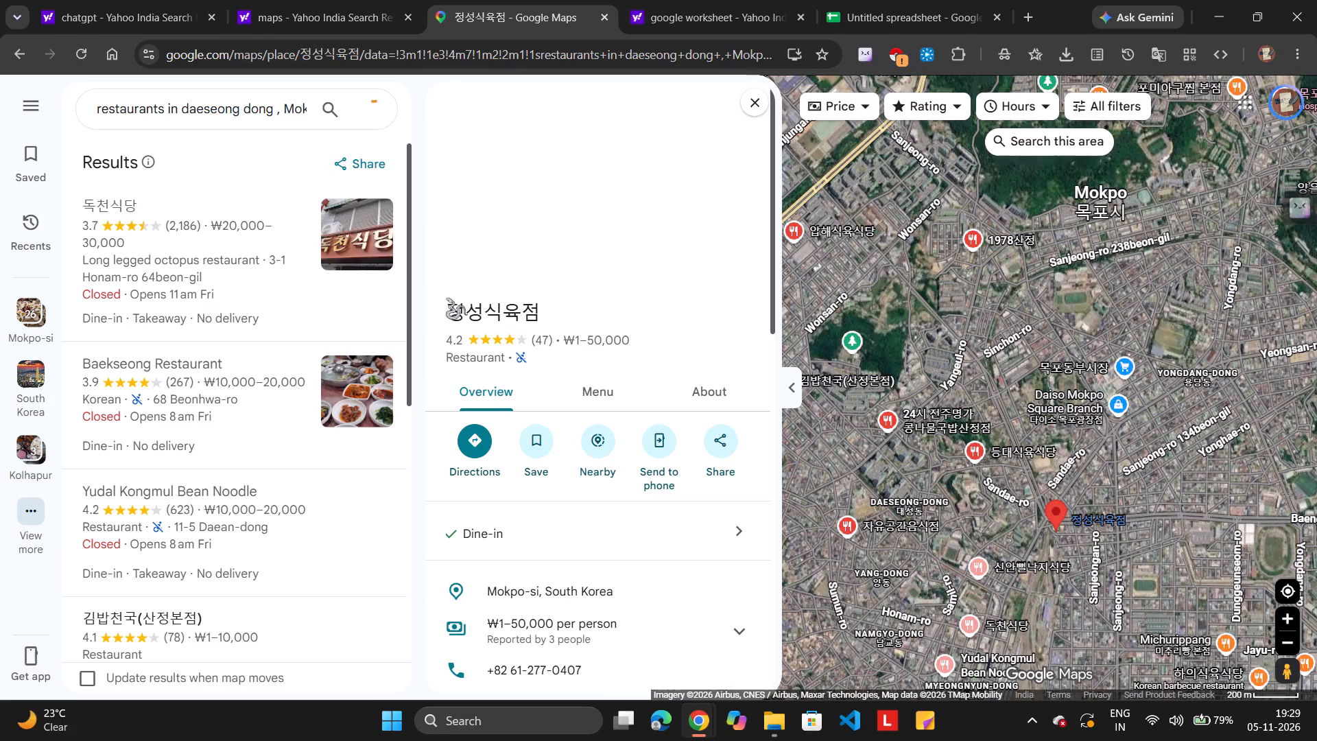
{"action": "left_click_drag", "start_coordinate": [447, 297], "coordinate": [588, 307]}
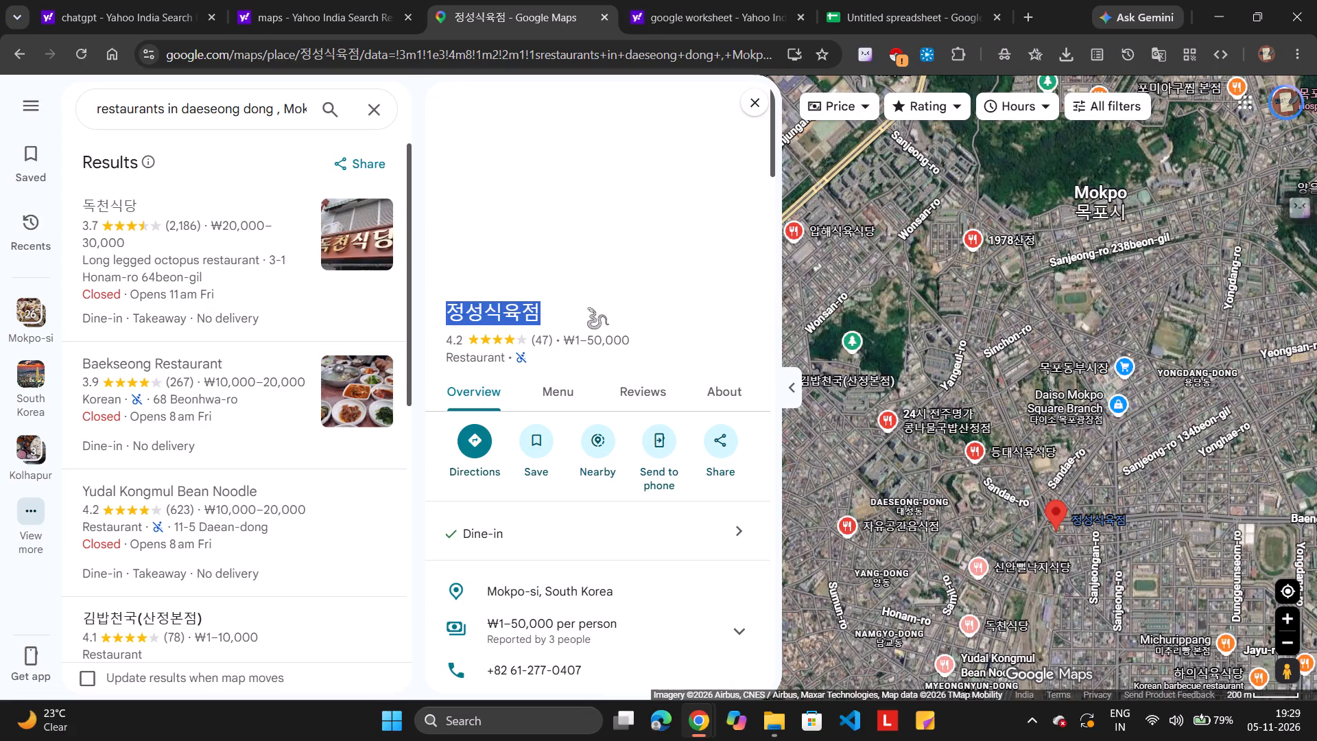
{"action": "key", "text": "ctrl+c"}
{"action": "left_click", "coordinate": [866, 9]}
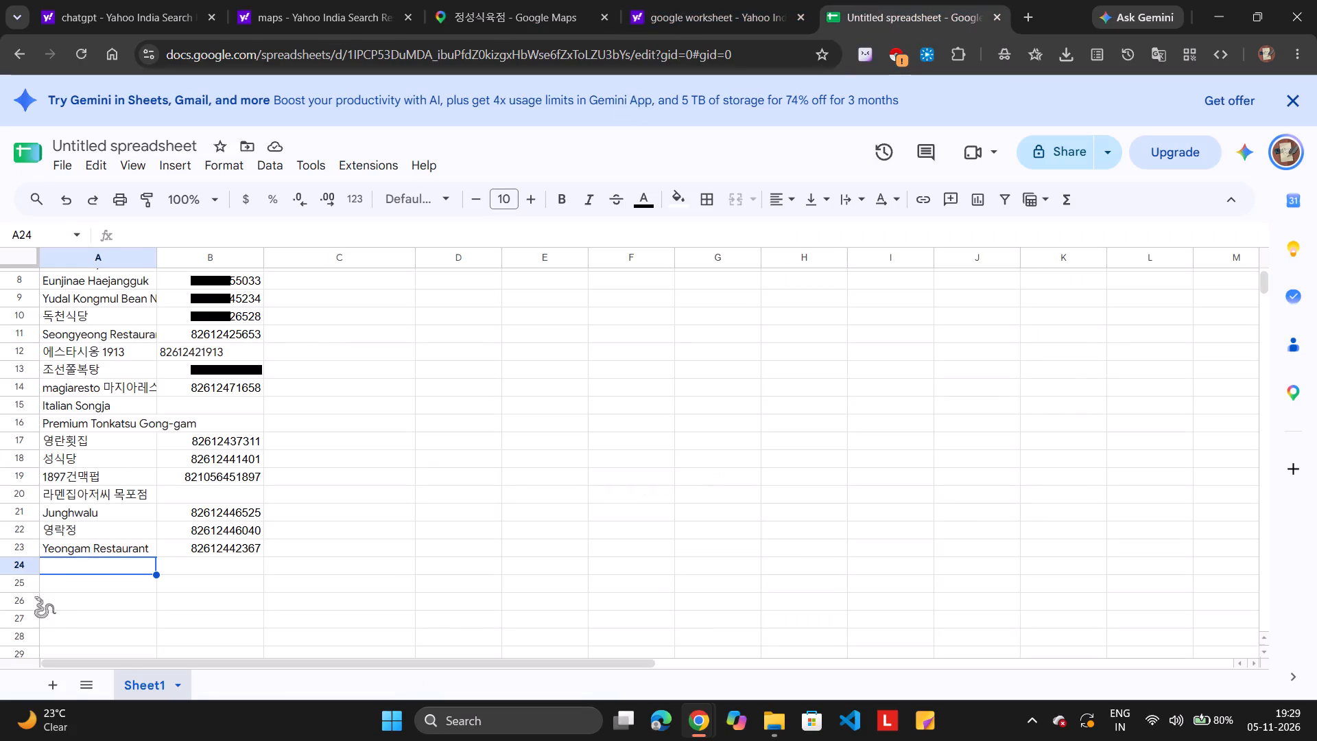
{"action": "left_click", "coordinate": [62, 569]}
{"action": "key", "text": "ctrl+v"}
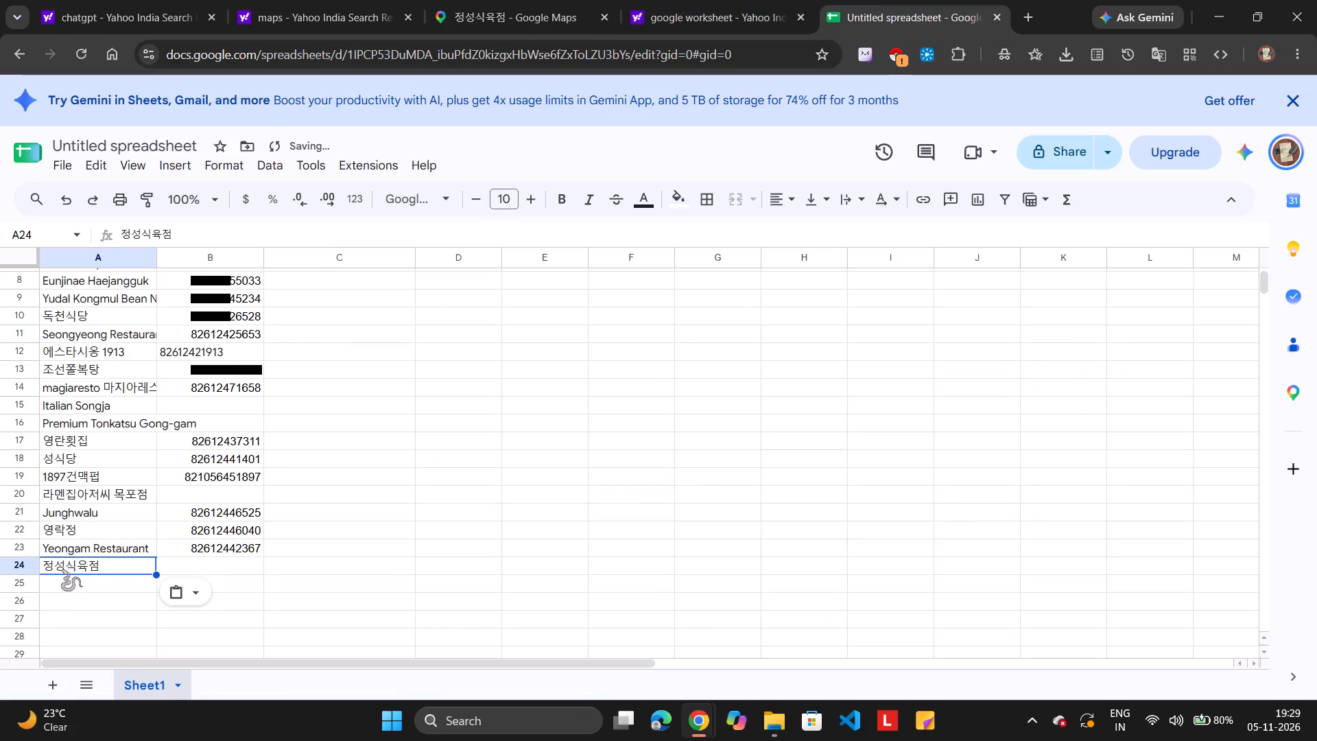
Copy the phone number from the 정성식육점 listing in Google Maps into cell B24 under Phone No.
{"action": "left_click", "coordinate": [513, 29]}
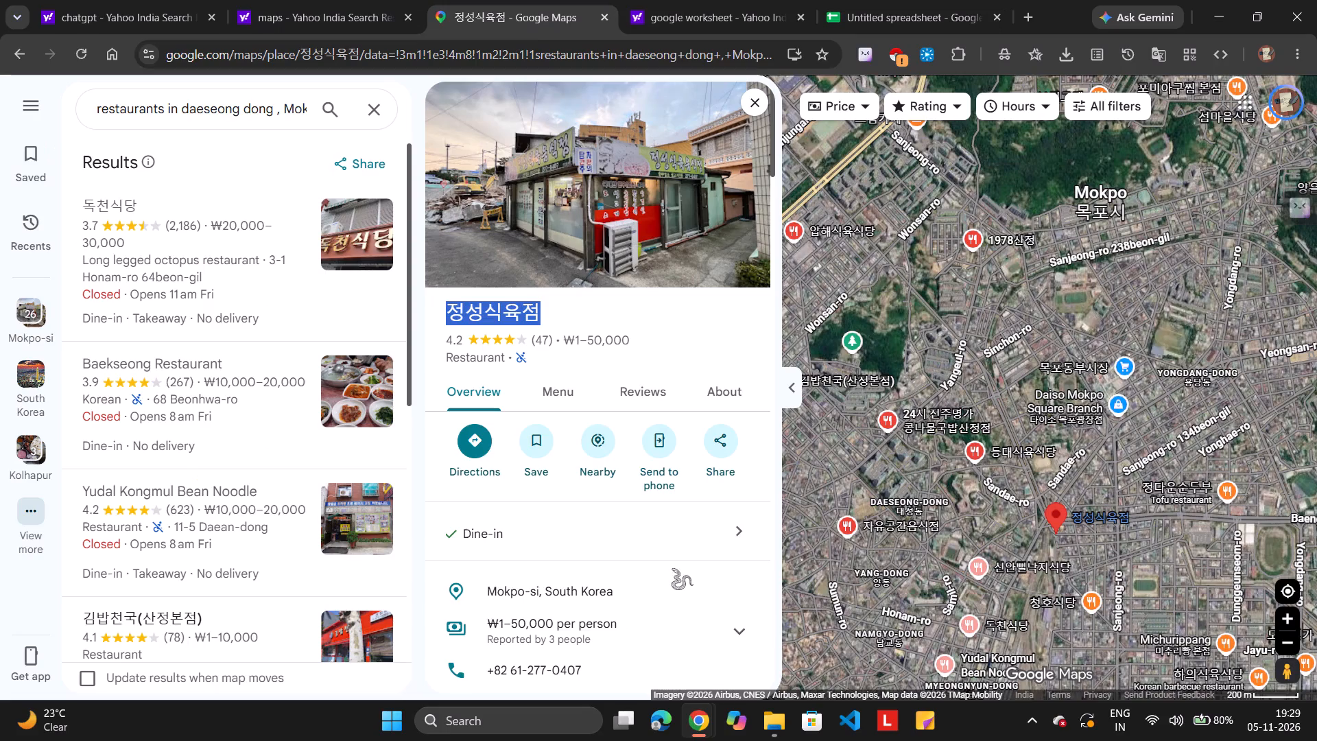
{"action": "left_click", "coordinate": [713, 671]}
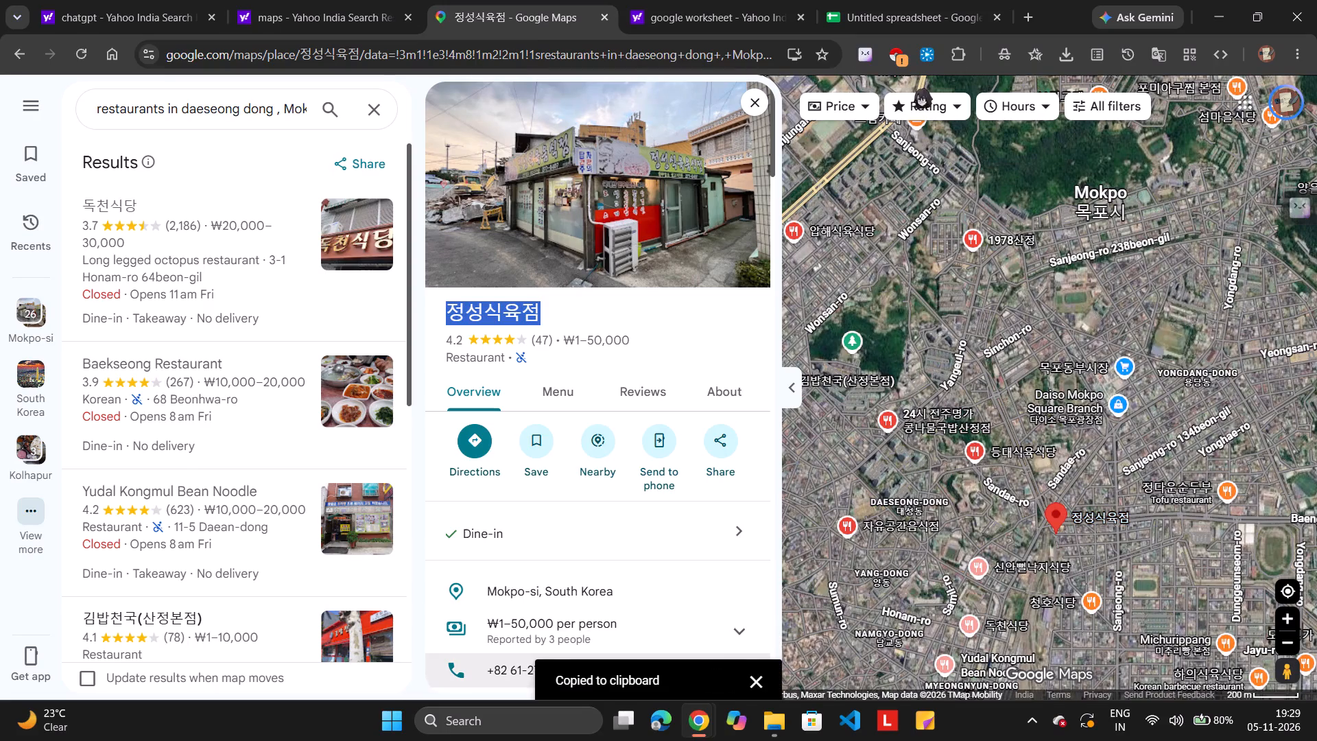
{"action": "left_click", "coordinate": [916, 2]}
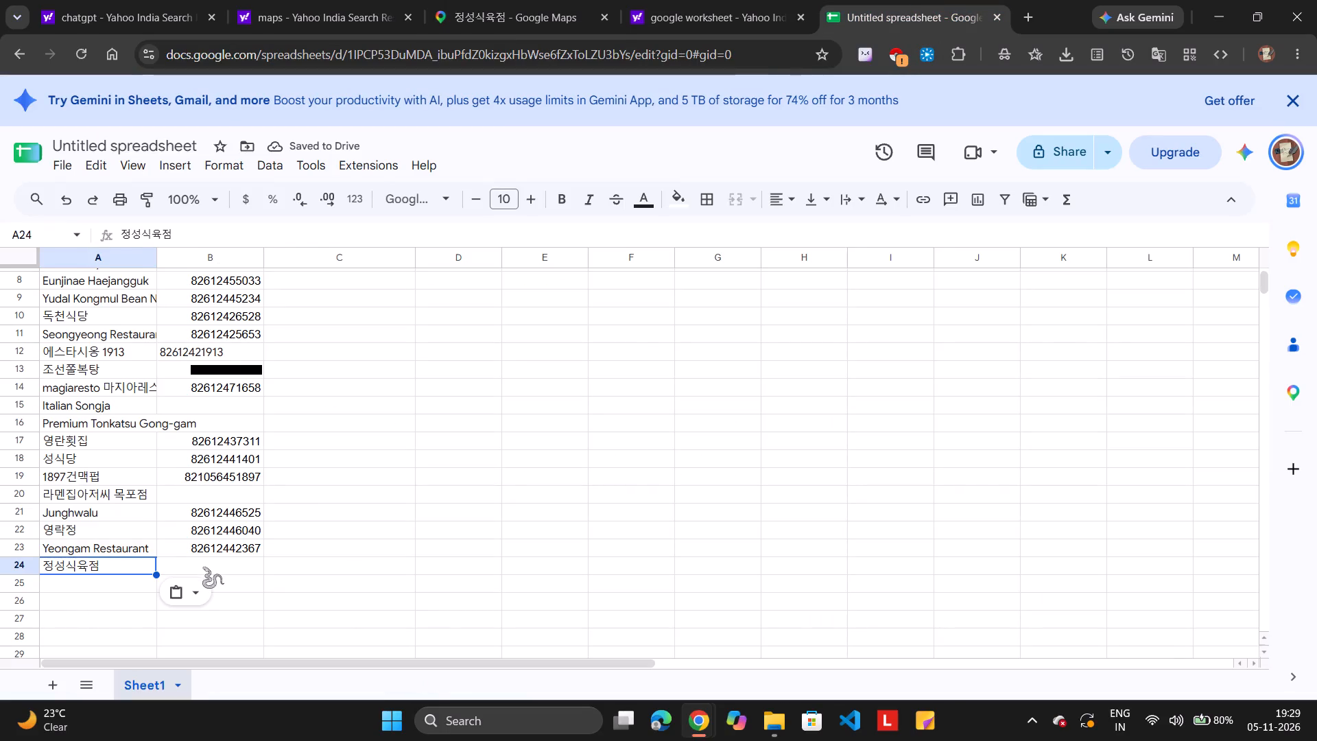
{"action": "left_click", "coordinate": [203, 567]}
{"action": "key", "text": "ctrl+v"}
Open the 등대식육식당 listing in Google Maps and copy its name into cell A25 under Client Name.
{"action": "scroll", "coordinate": [203, 567], "scroll_direction": "down", "scroll_amount": 1}
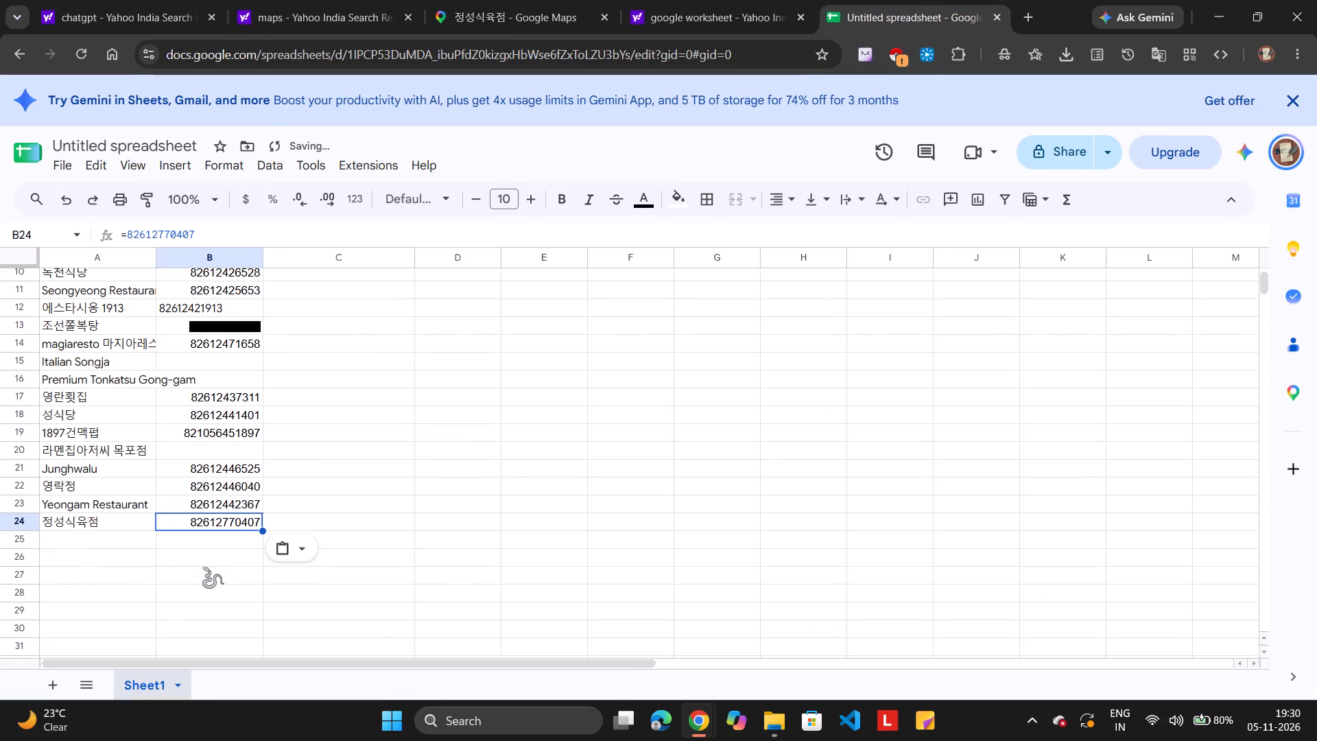
{"action": "left_click", "coordinate": [125, 548]}
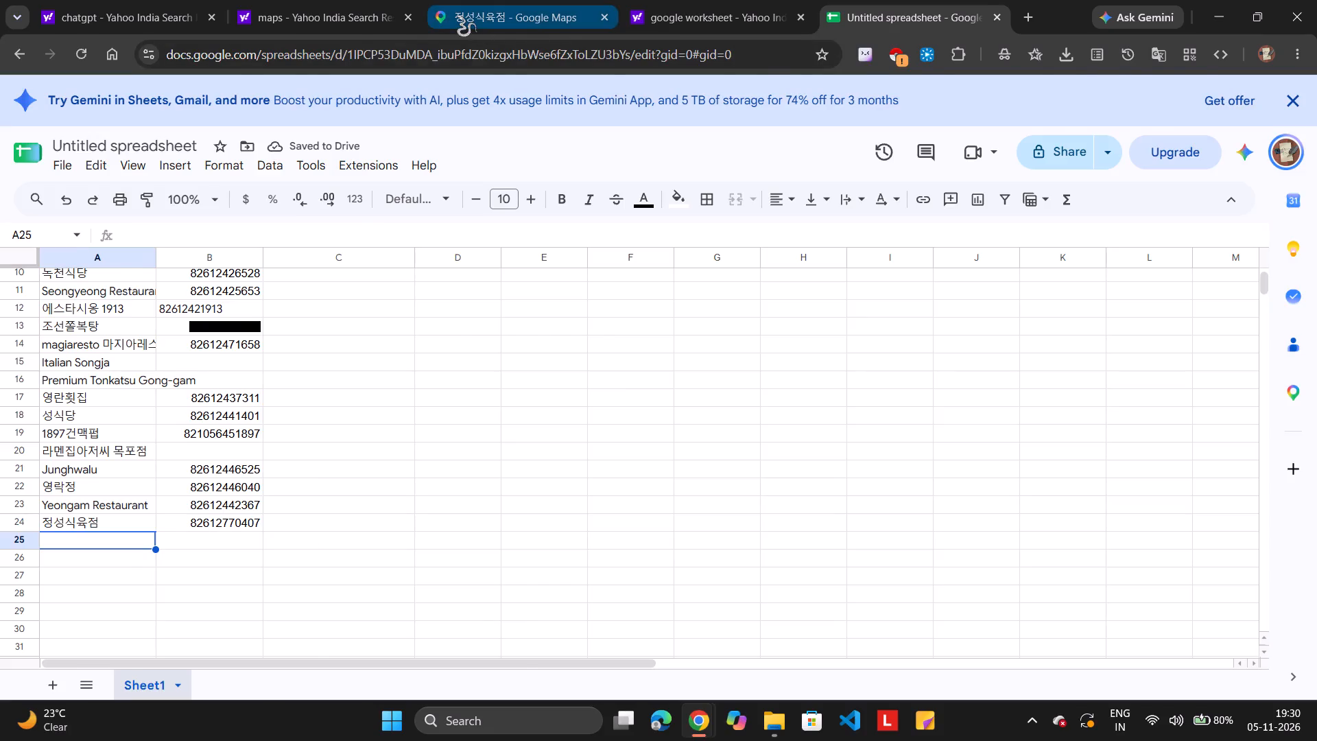
{"action": "left_click", "coordinate": [458, 15]}
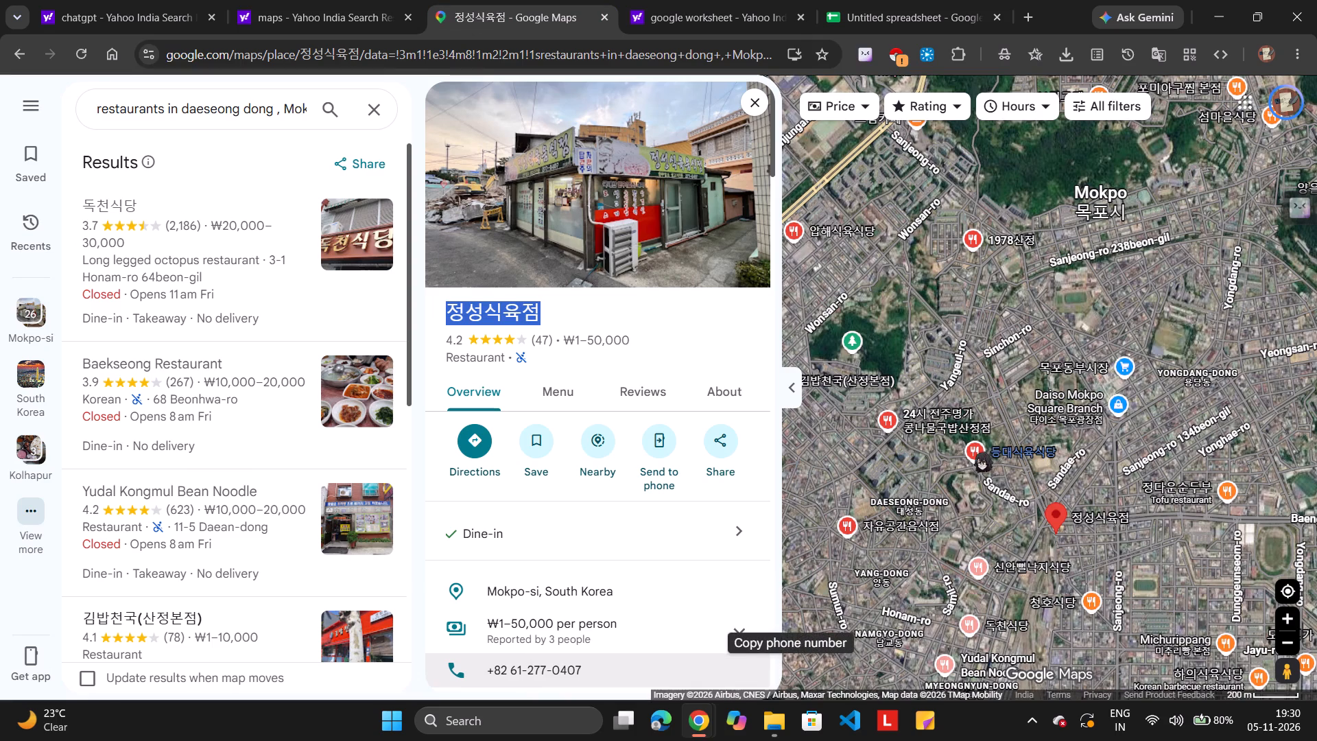
{"action": "left_click", "coordinate": [980, 452]}
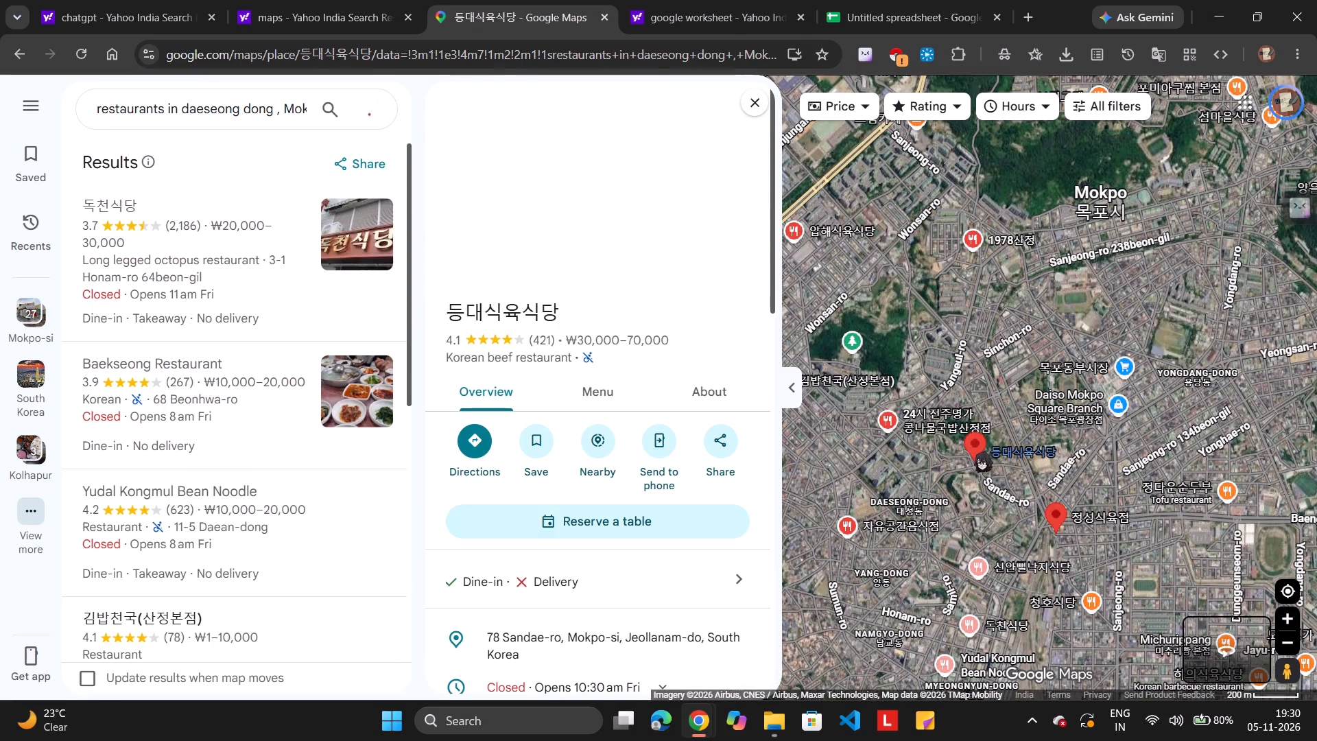
{"action": "left_click_drag", "start_coordinate": [440, 311], "coordinate": [581, 307]}
{"action": "key", "text": "ctrl+c"}
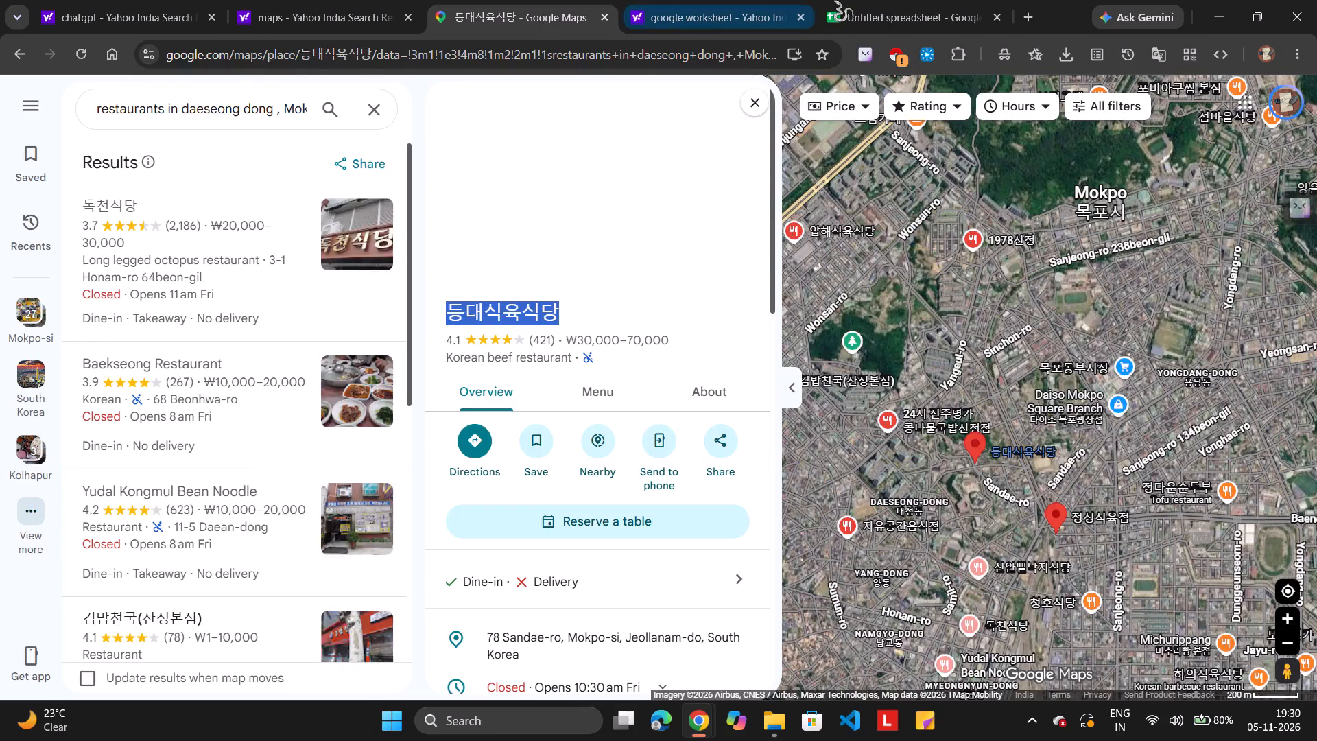
{"action": "left_click", "coordinate": [834, 0]}
{"action": "left_click", "coordinate": [83, 541]}
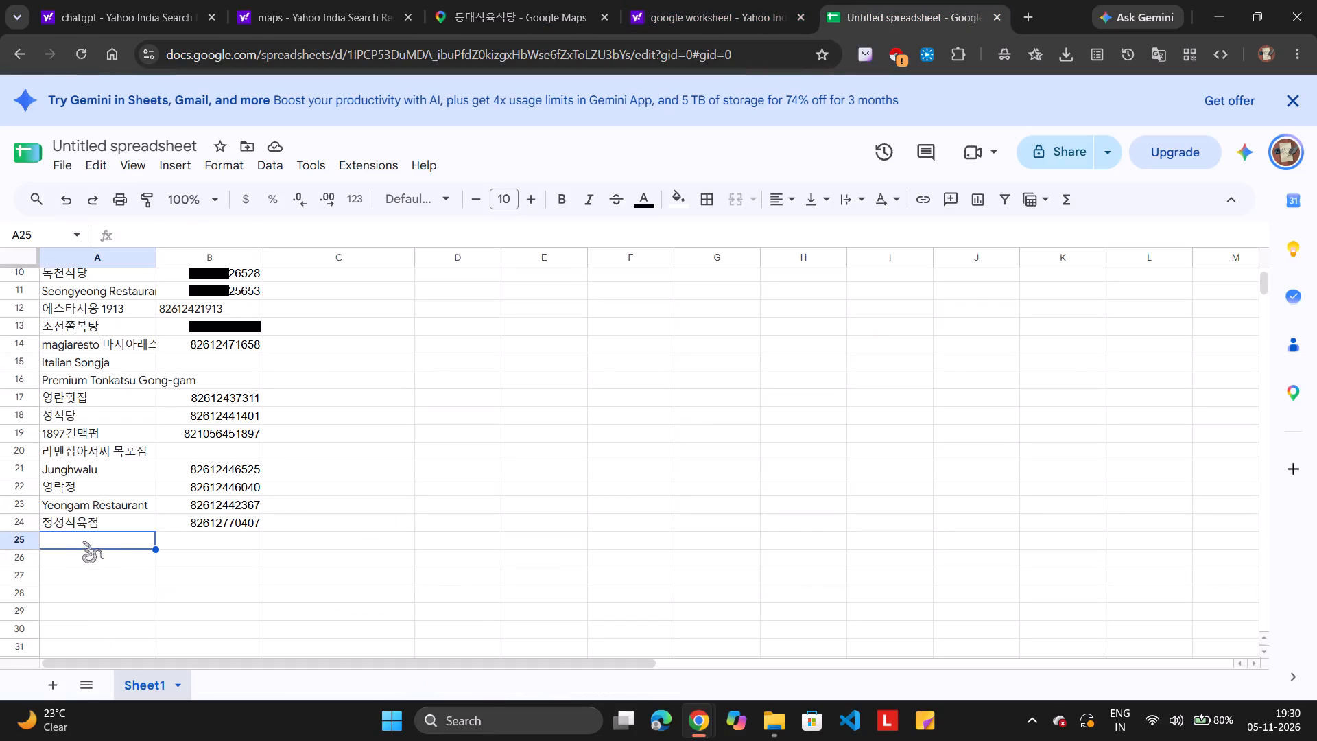
{"action": "key", "text": "ctrl+v"}
Copy the phone number from the 등대식육식당 listing in Google Maps into cell B25 under Phone No.
{"action": "left_click", "coordinate": [438, 16]}
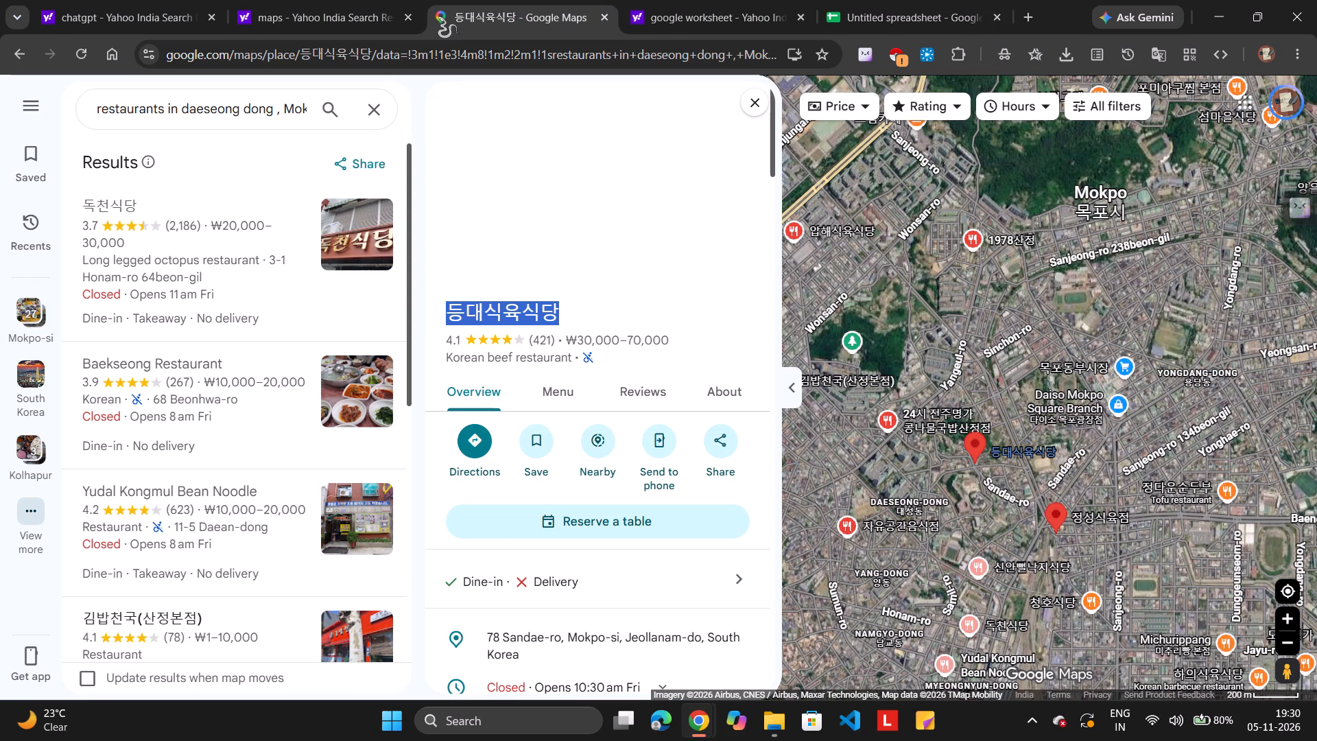
{"action": "scroll", "coordinate": [512, 517], "scroll_direction": "down", "scroll_amount": 3}
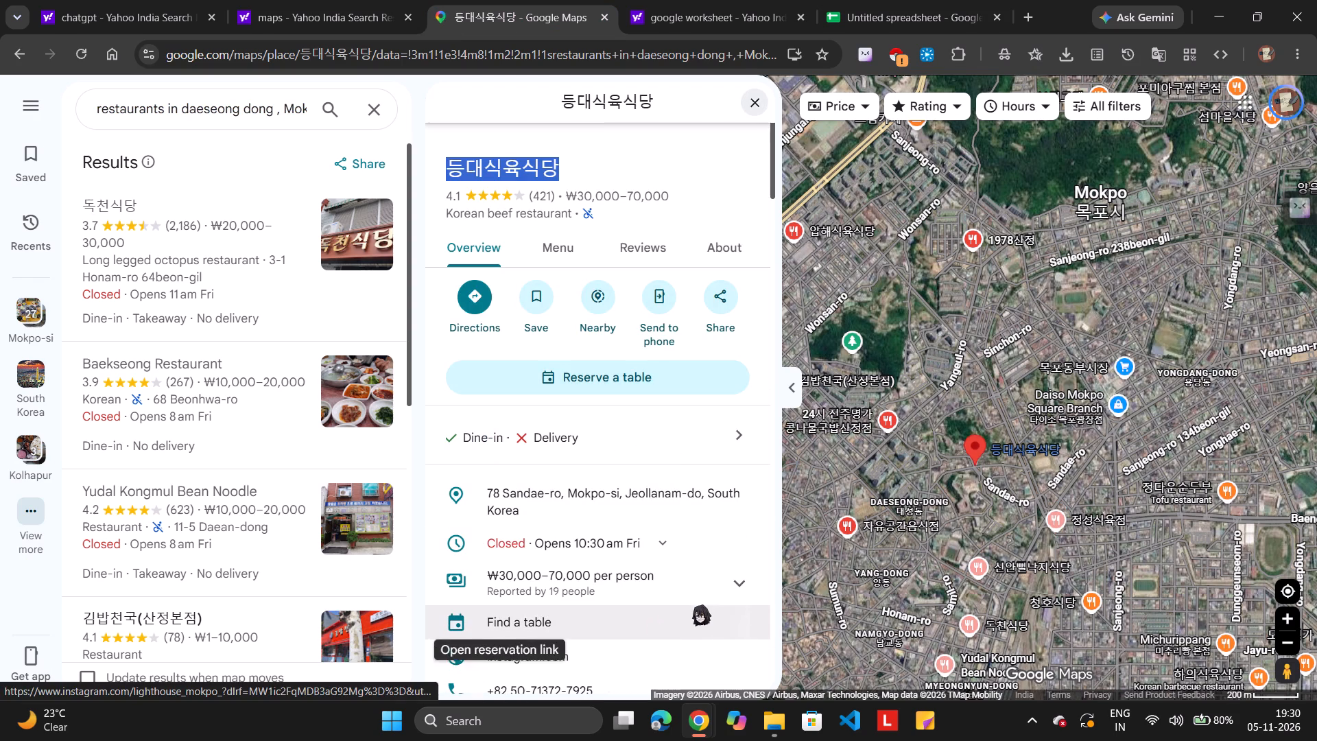
{"action": "scroll", "coordinate": [698, 605], "scroll_direction": "down", "scroll_amount": 1}
{"action": "left_click", "coordinate": [713, 569]}
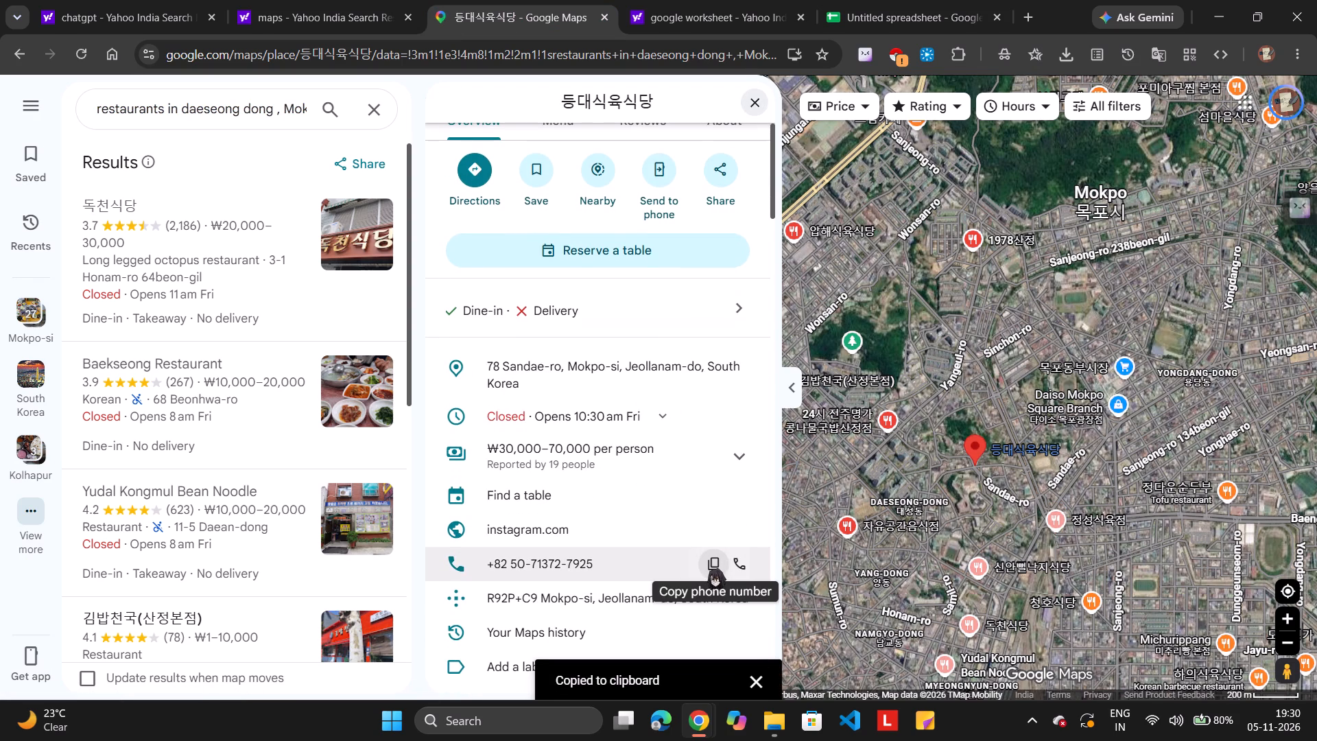
{"action": "left_click", "coordinate": [904, 27]}
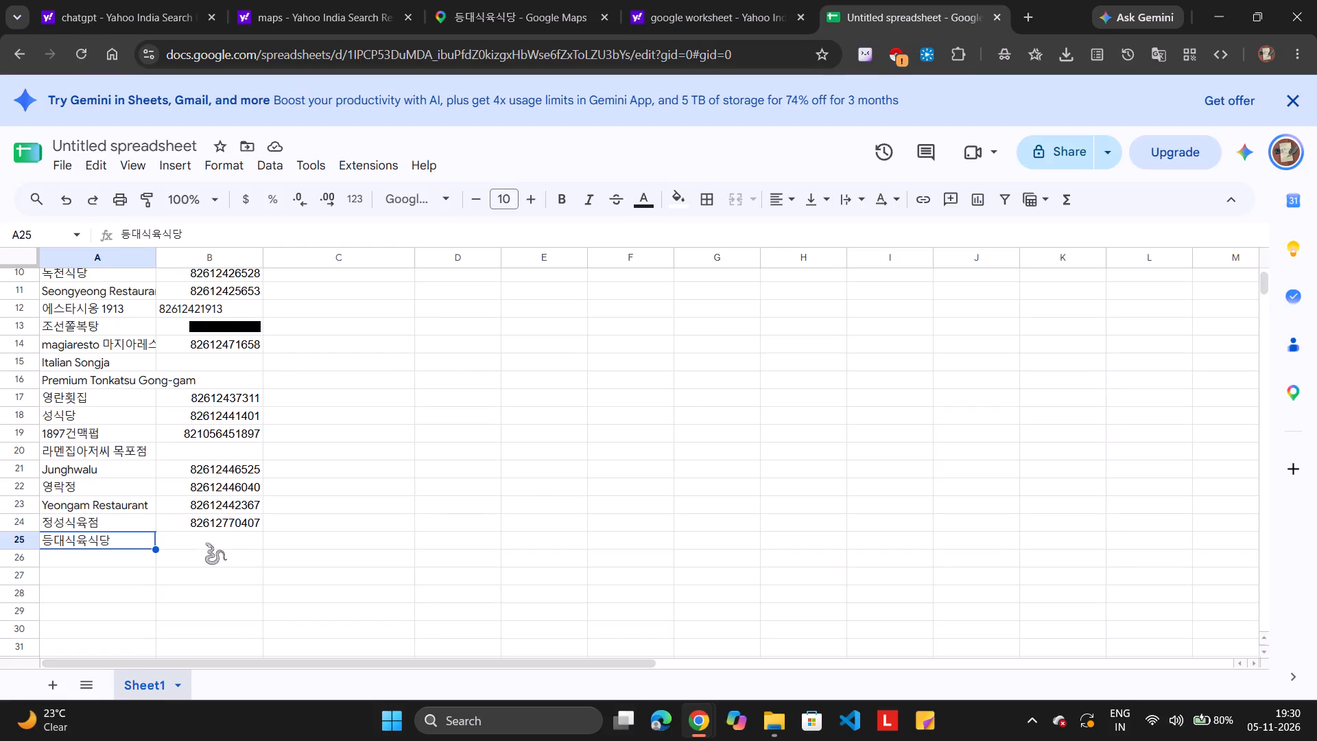
{"action": "left_click", "coordinate": [206, 543]}
{"action": "key", "text": "ctrl+v"}
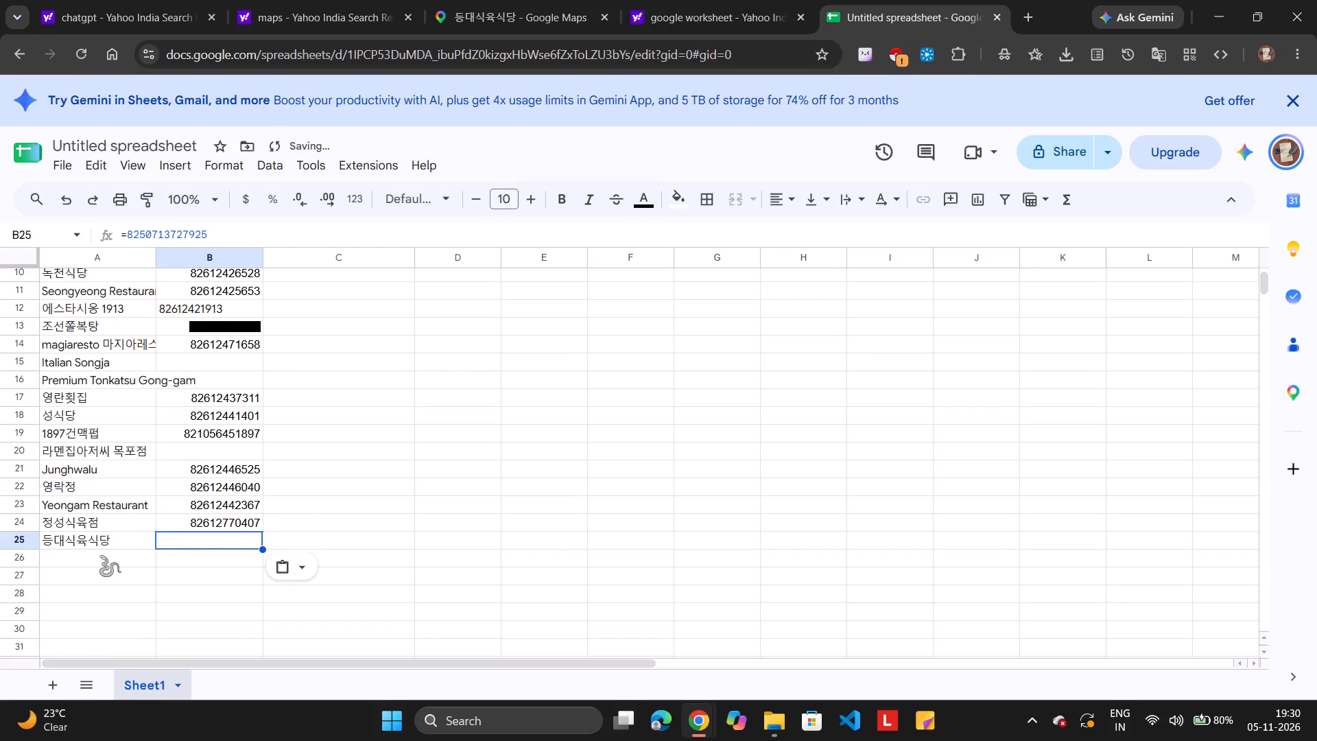
Open the 24시 전주명가콩나물국밥산정점 listing in Google Maps and copy its name into cell A26 under Client Name.
{"action": "left_click", "coordinate": [100, 555]}
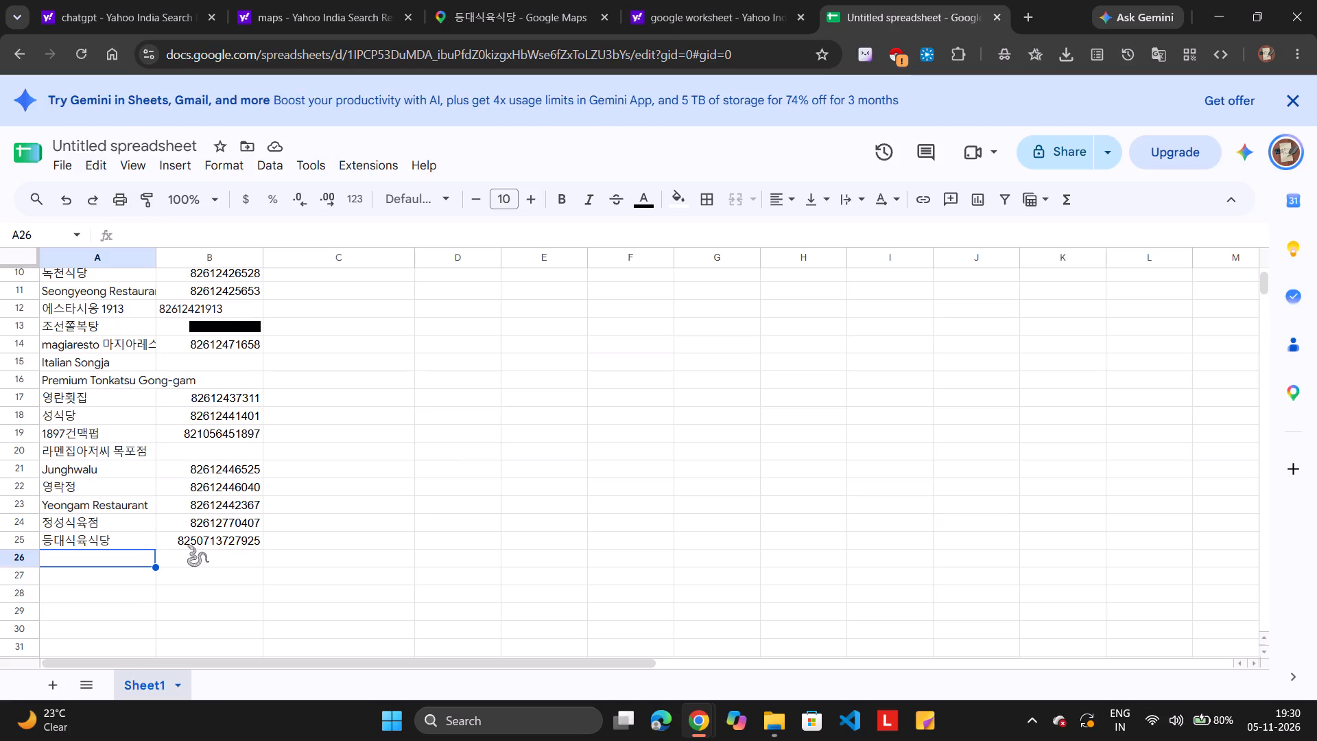
{"action": "left_click", "coordinate": [493, 0]}
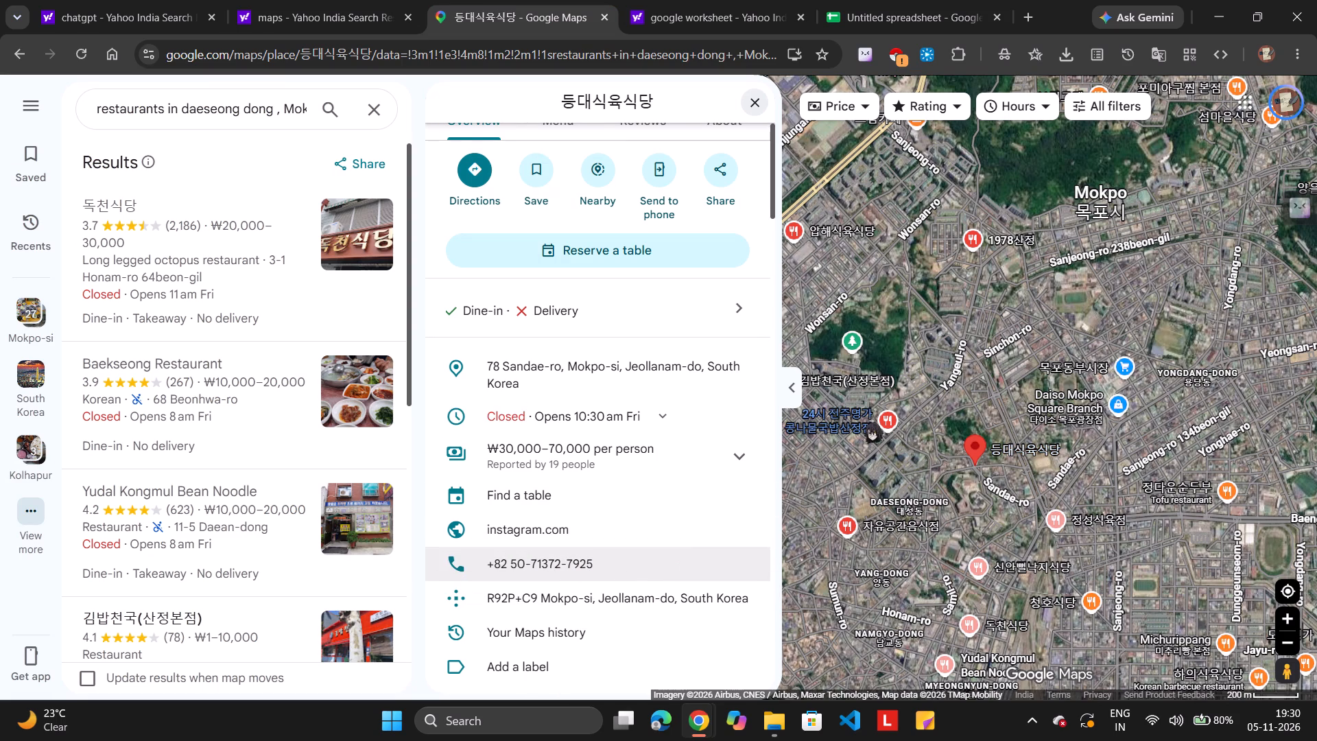
{"action": "left_click", "coordinate": [886, 416]}
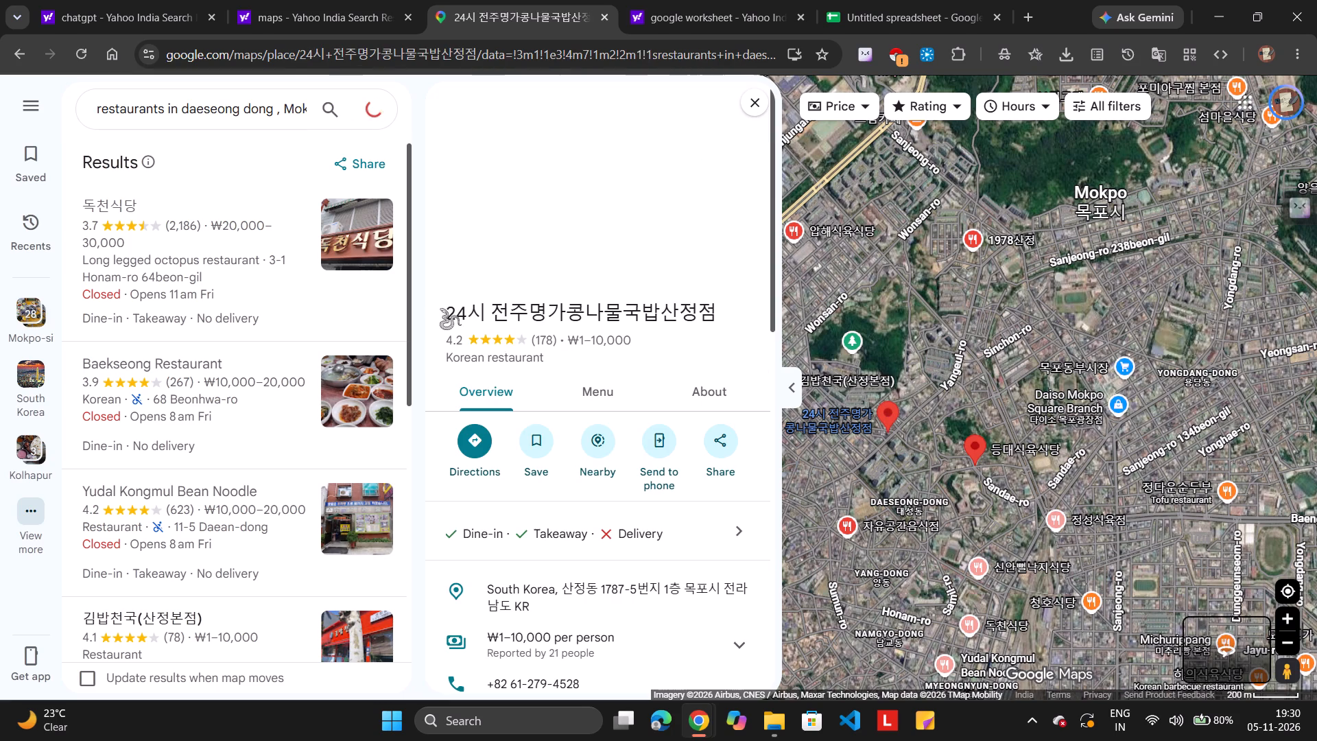
{"action": "left_click_drag", "start_coordinate": [440, 308], "coordinate": [741, 295]}
{"action": "key", "text": "ctrl+c"}
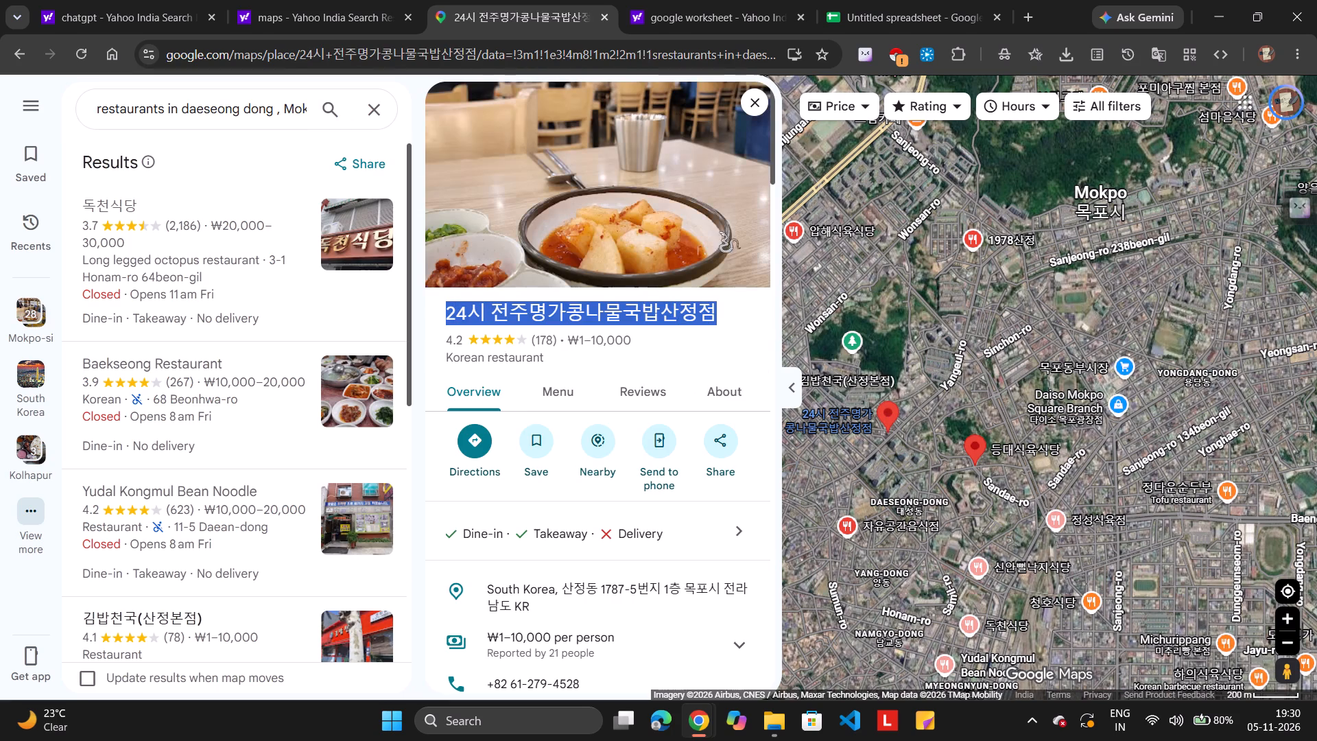
{"action": "left_click", "coordinate": [861, 8]}
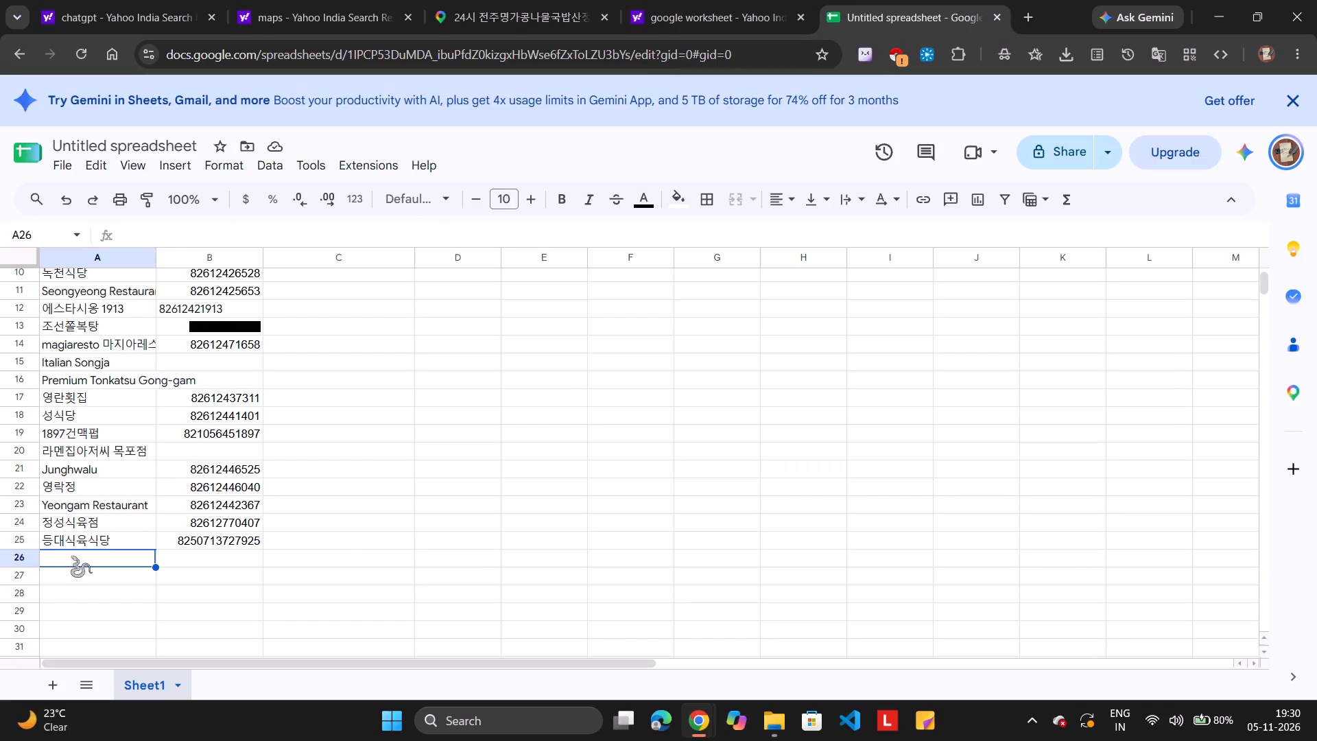
{"action": "left_click", "coordinate": [71, 556]}
{"action": "key", "text": "ctrl+v"}
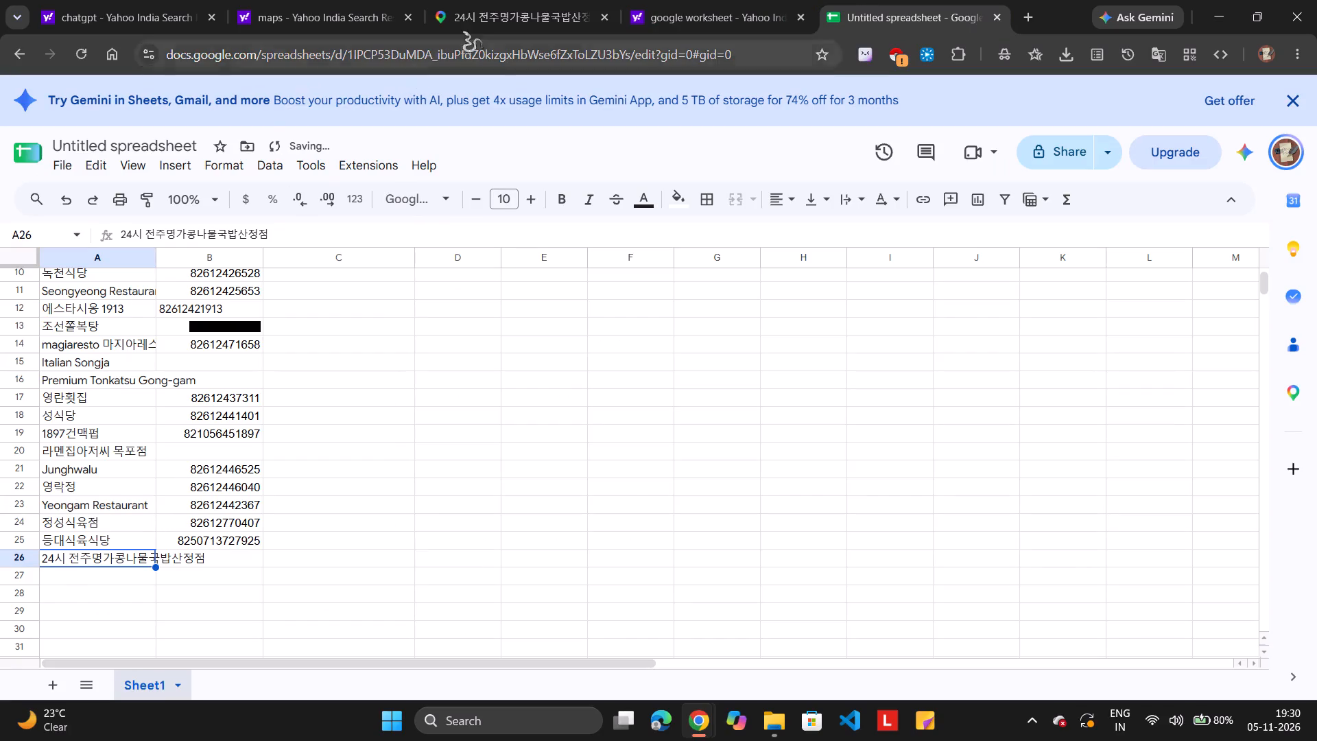
Copy the phone number from the 24시 전주명가콩나물국밥산정점 listing in Google Maps into cell B26 under Phone No.
{"action": "left_click", "coordinate": [478, 17]}
{"action": "scroll", "coordinate": [563, 517], "scroll_direction": "down", "scroll_amount": 2}
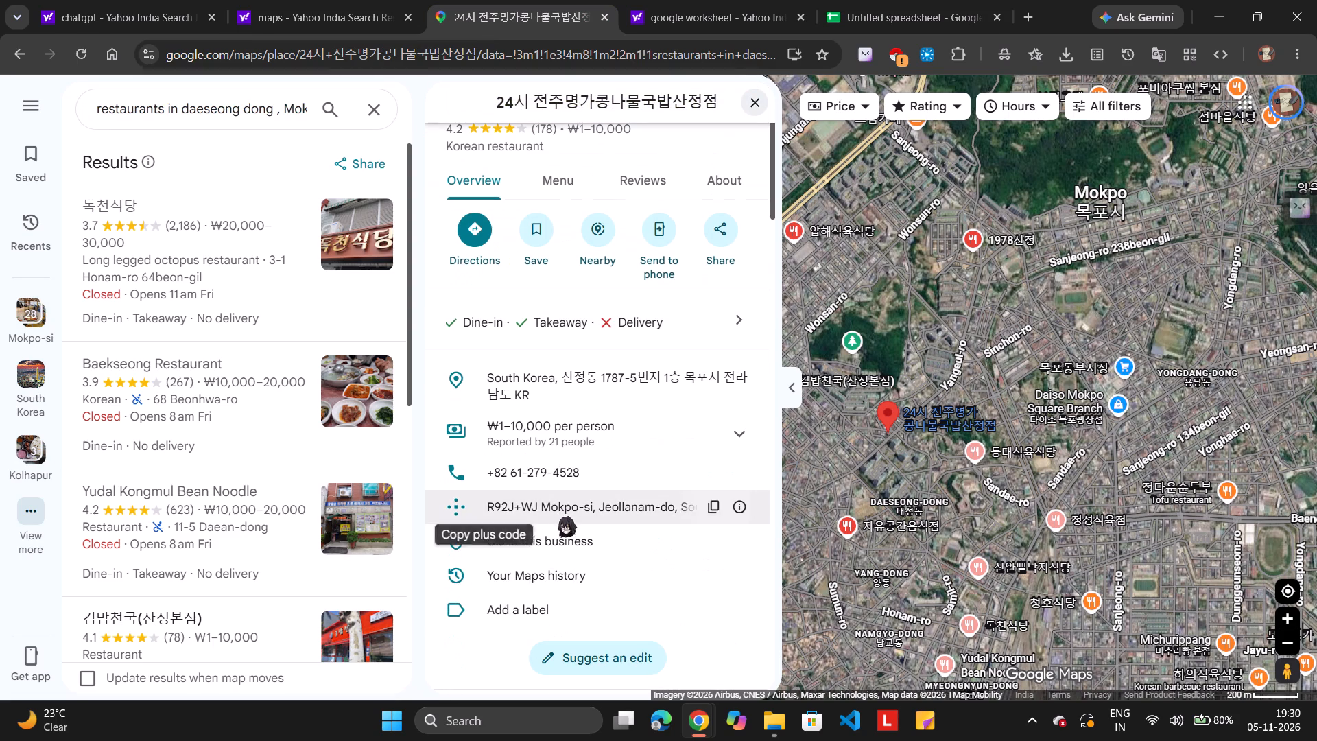
{"action": "left_click", "coordinate": [712, 472]}
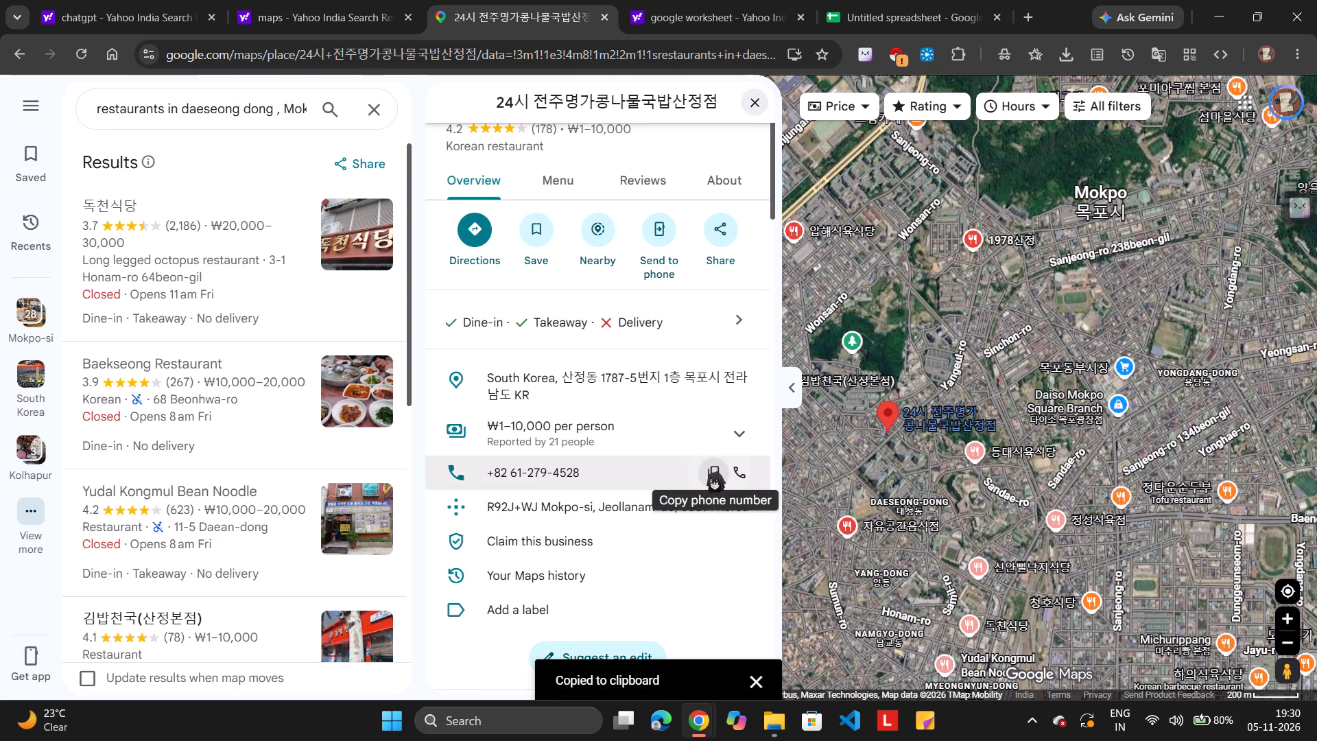
{"action": "left_click", "coordinate": [890, 14]}
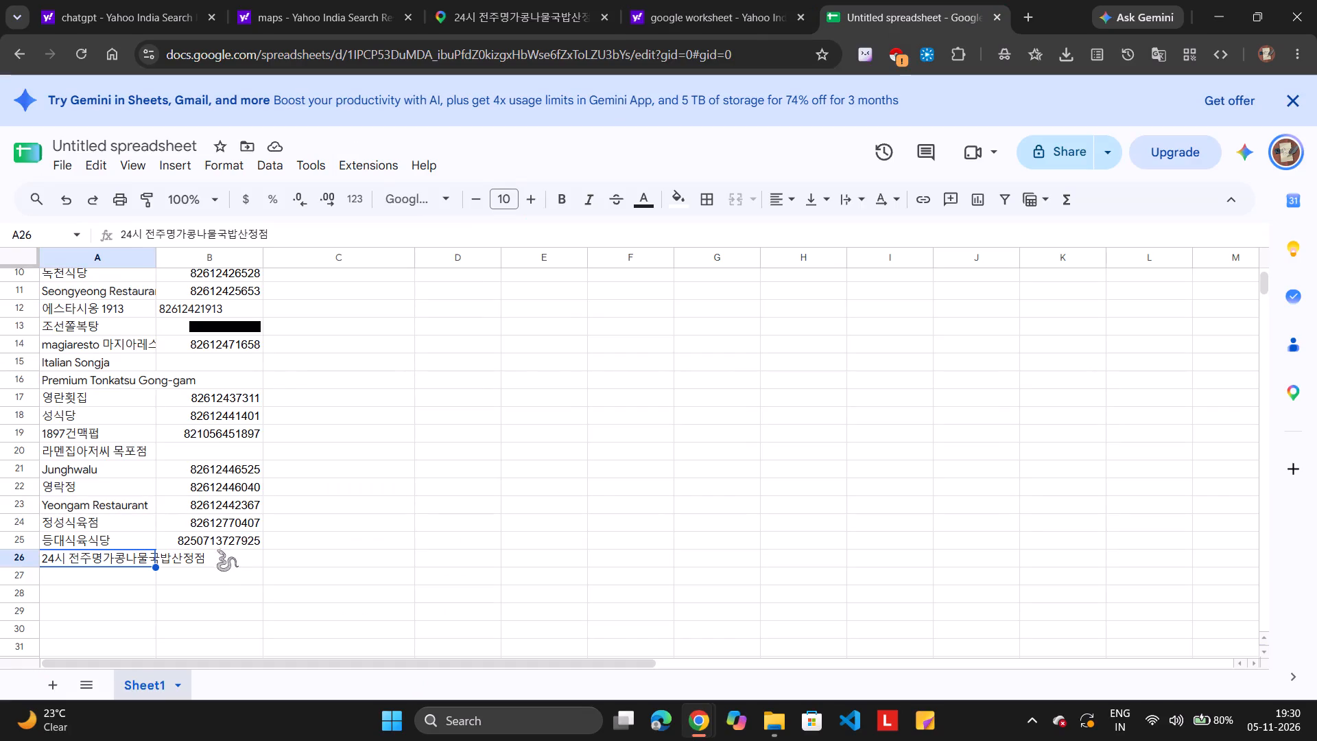
{"action": "left_click", "coordinate": [219, 553]}
{"action": "key", "text": "ctrl+v"}
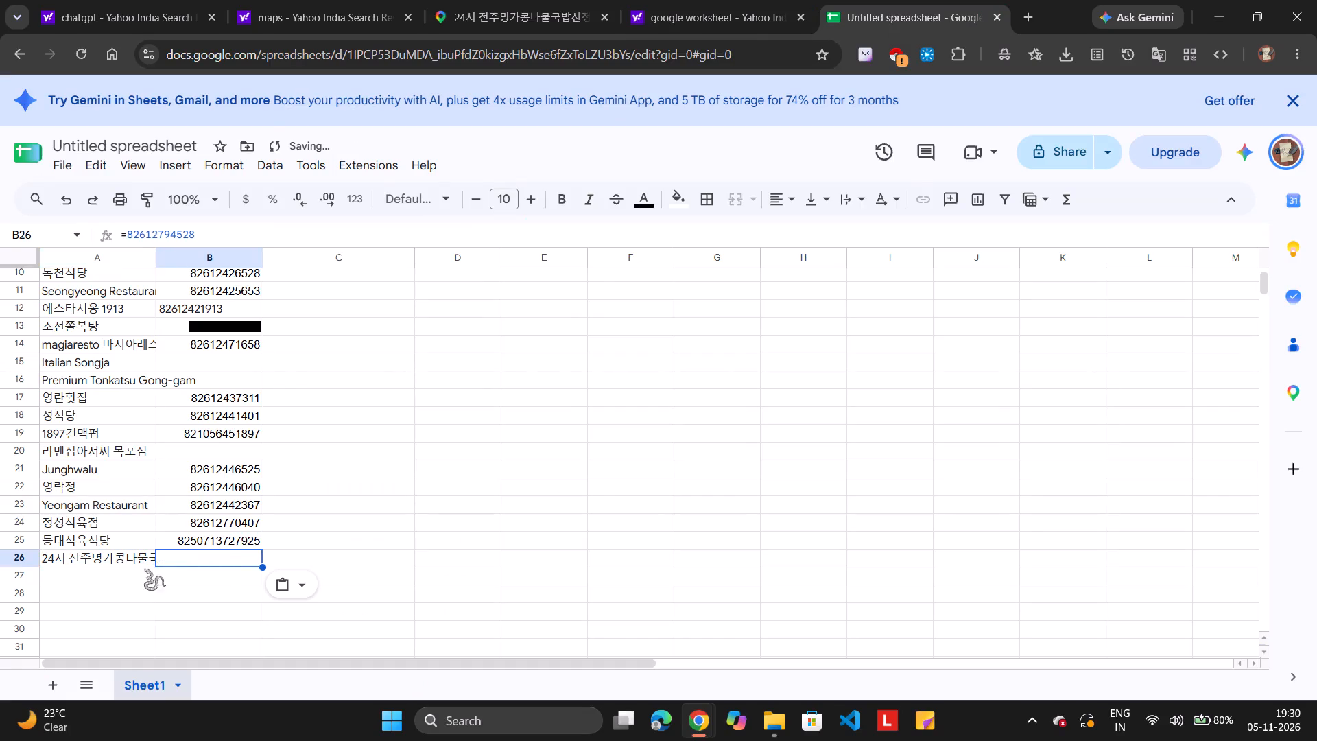
Open the 자유공간음식점 listing in Google Maps and copy its name into cell A27 under Client Name.
{"action": "left_click", "coordinate": [103, 580]}
{"action": "left_click", "coordinate": [434, 17]}
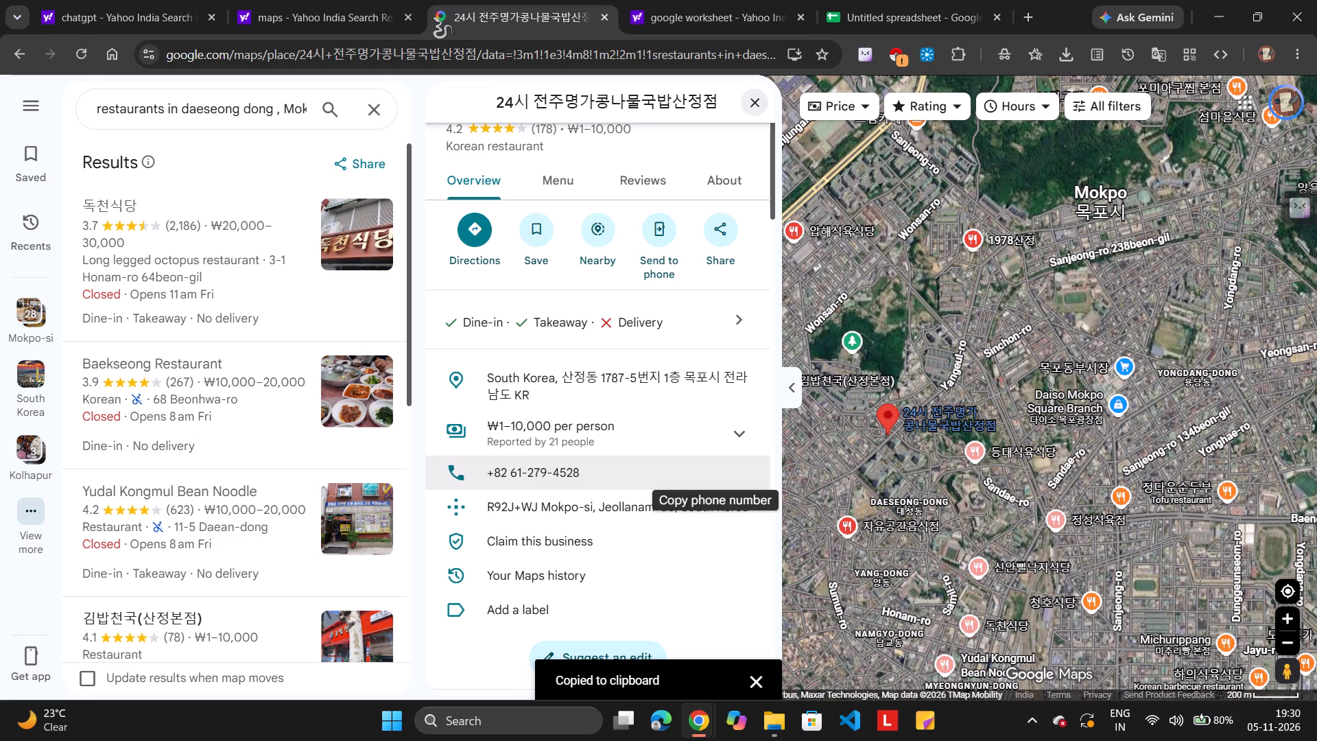
{"action": "left_click", "coordinate": [856, 524]}
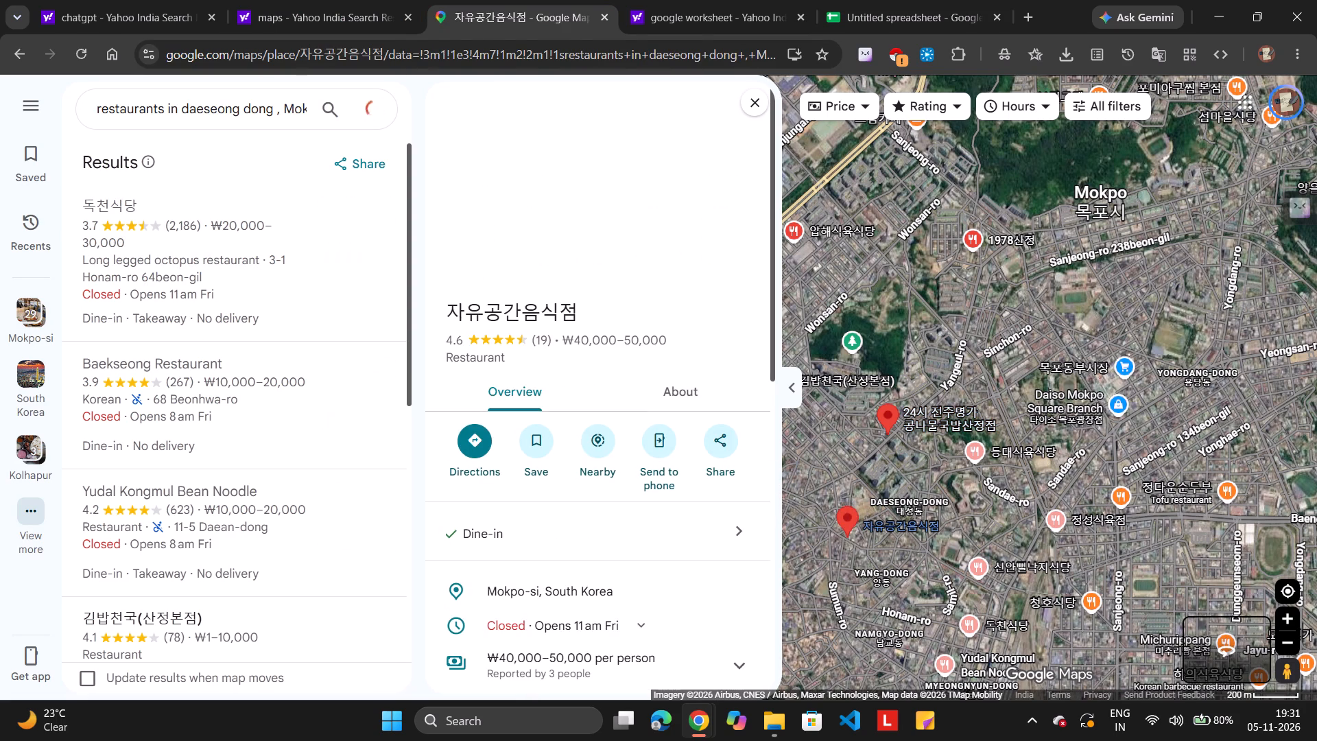
{"action": "left_click_drag", "start_coordinate": [430, 306], "coordinate": [614, 304]}
{"action": "key", "text": "ctrl+c"}
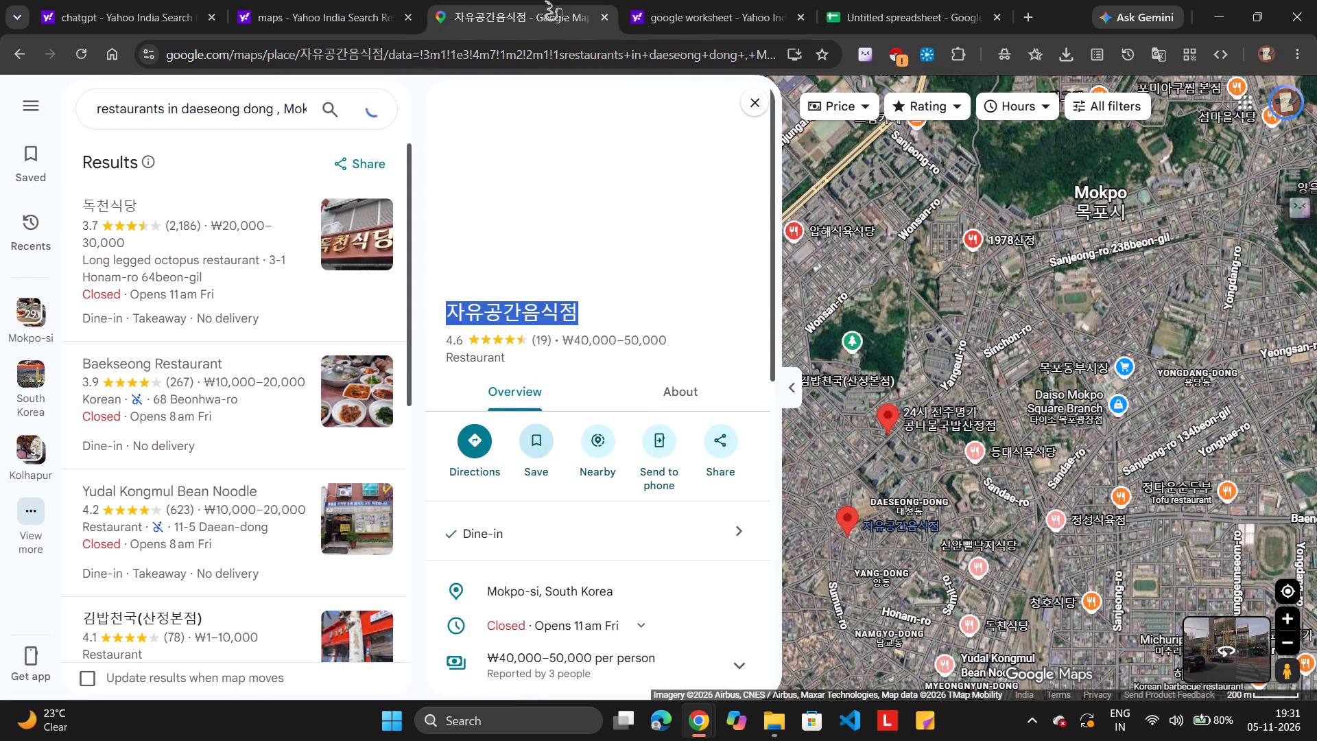
{"action": "left_click", "coordinate": [910, 29]}
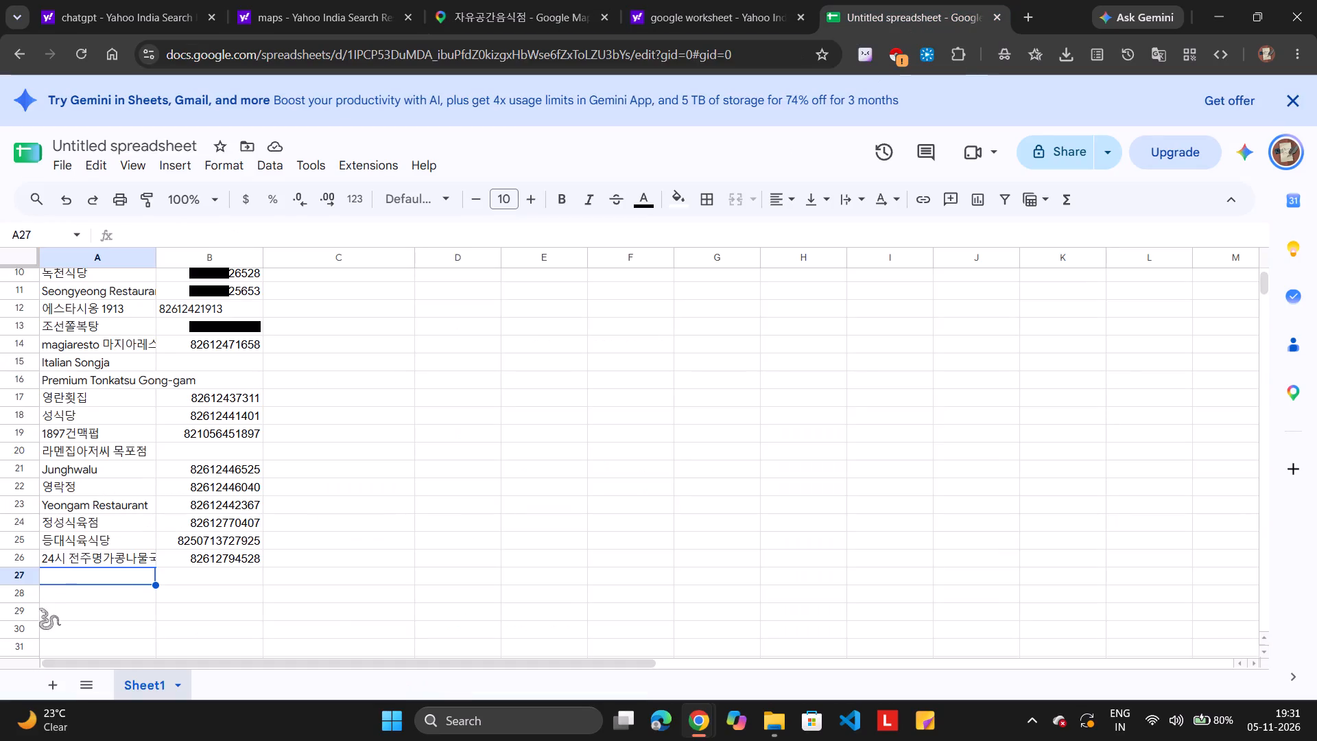
{"action": "left_click", "coordinate": [59, 578]}
{"action": "key", "text": "ctrl+v"}
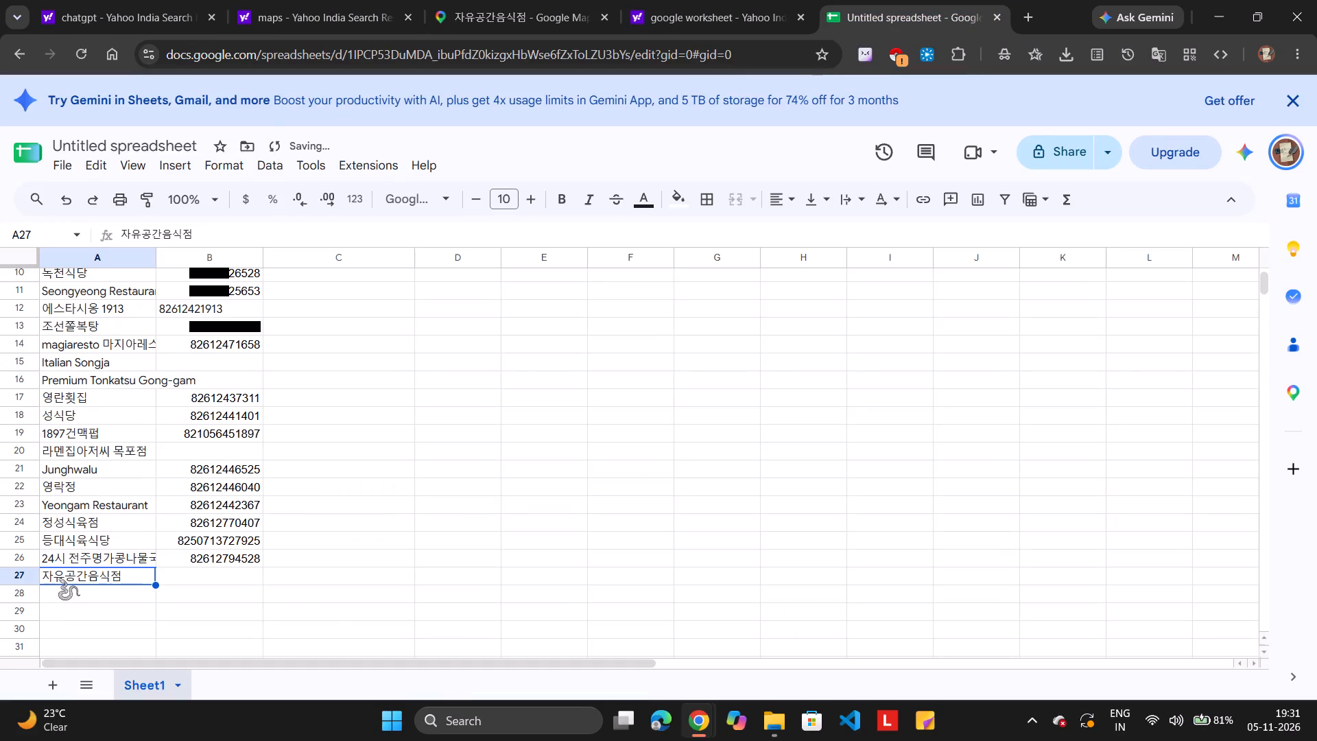
Copy the phone number from the 자유공간음식점 listing in Google Maps into cell B27 under Phone No.
{"action": "left_click", "coordinate": [198, 571]}
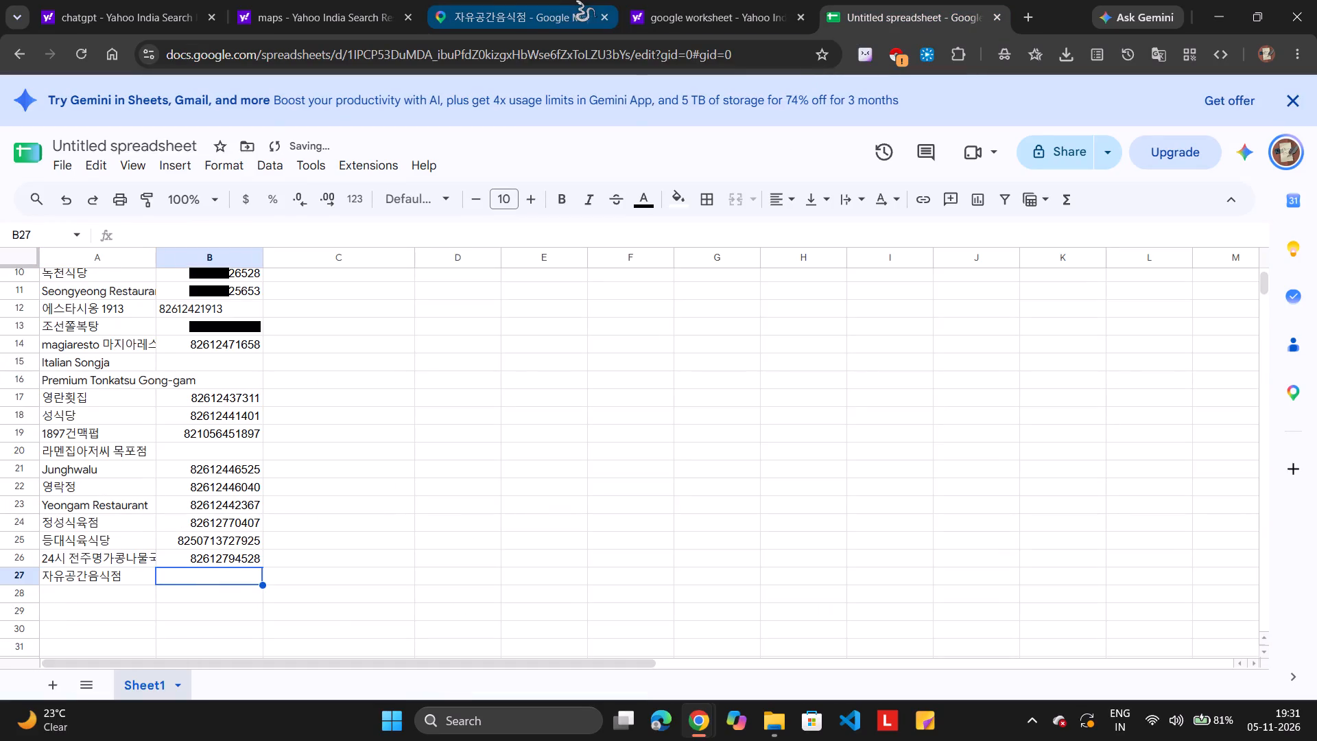
{"action": "left_click", "coordinate": [510, 8]}
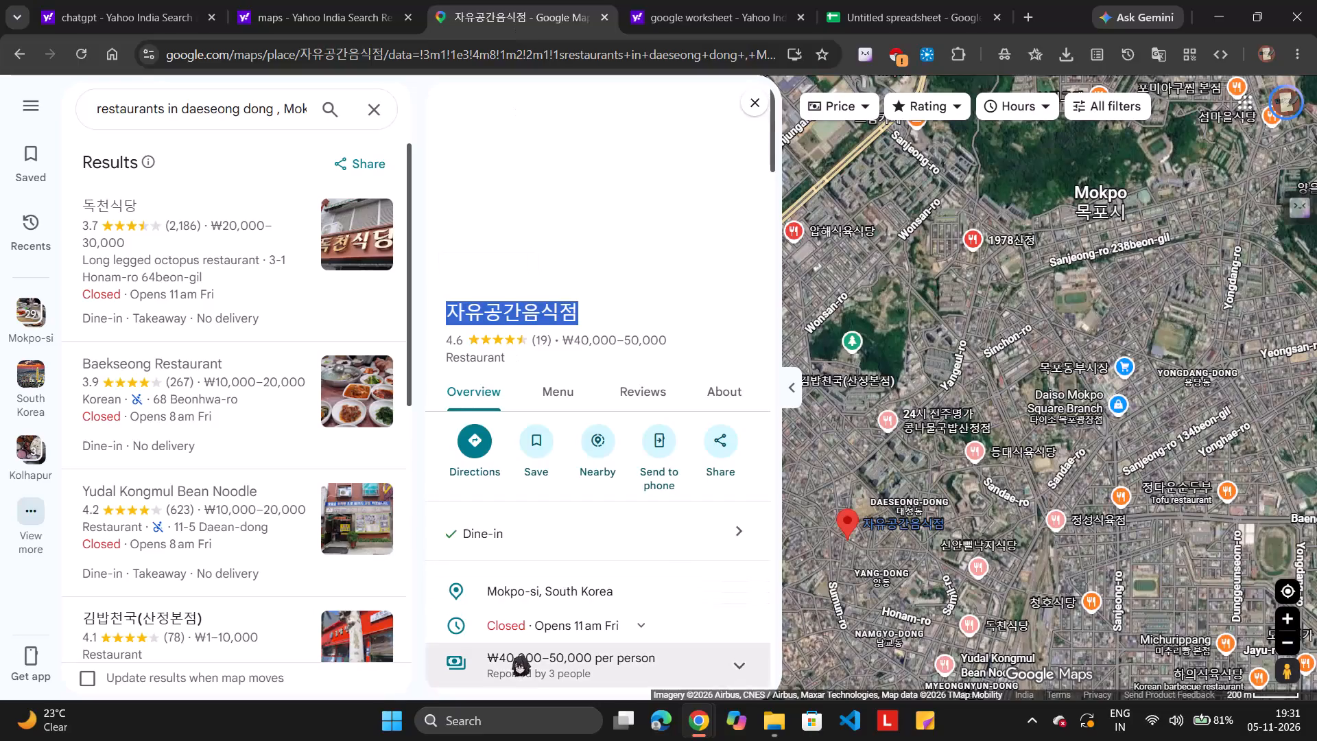
{"action": "scroll", "coordinate": [517, 656], "scroll_direction": "down", "scroll_amount": 3}
{"action": "left_click", "coordinate": [716, 534]}
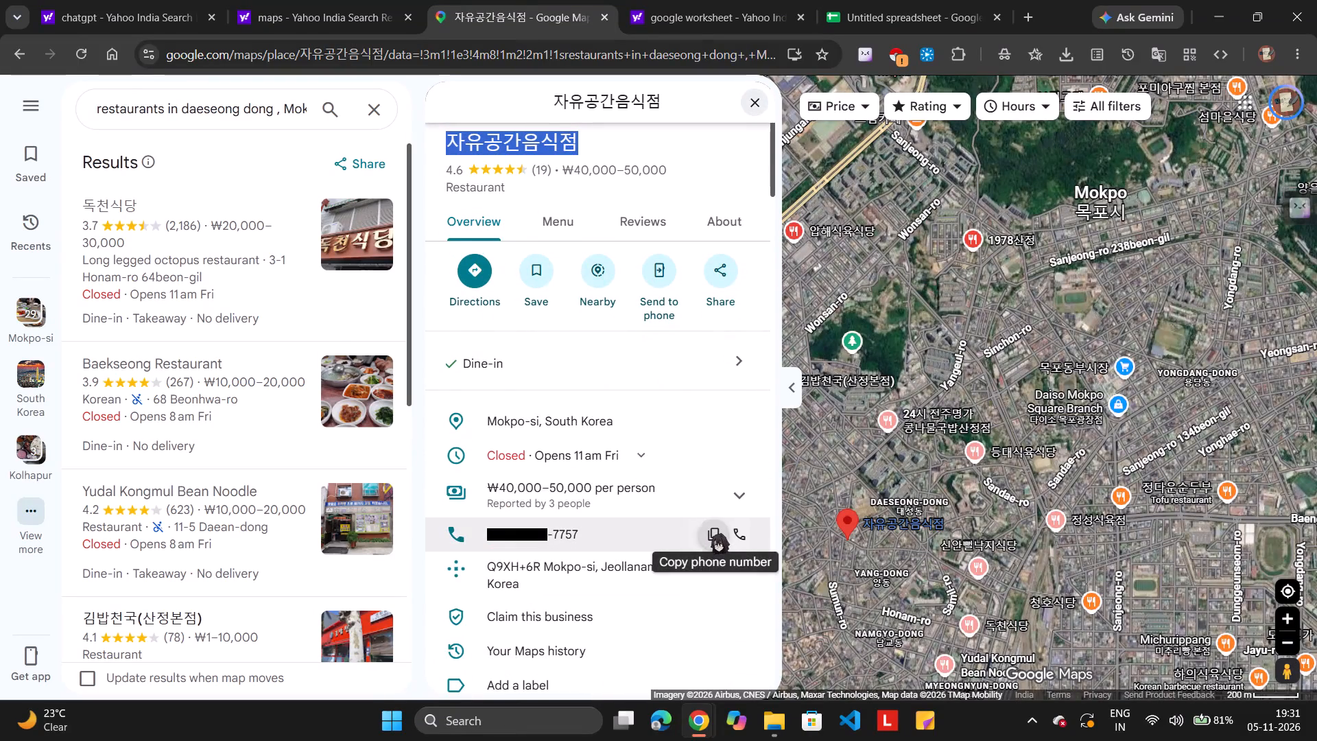
{"action": "left_click", "coordinate": [848, 1]}
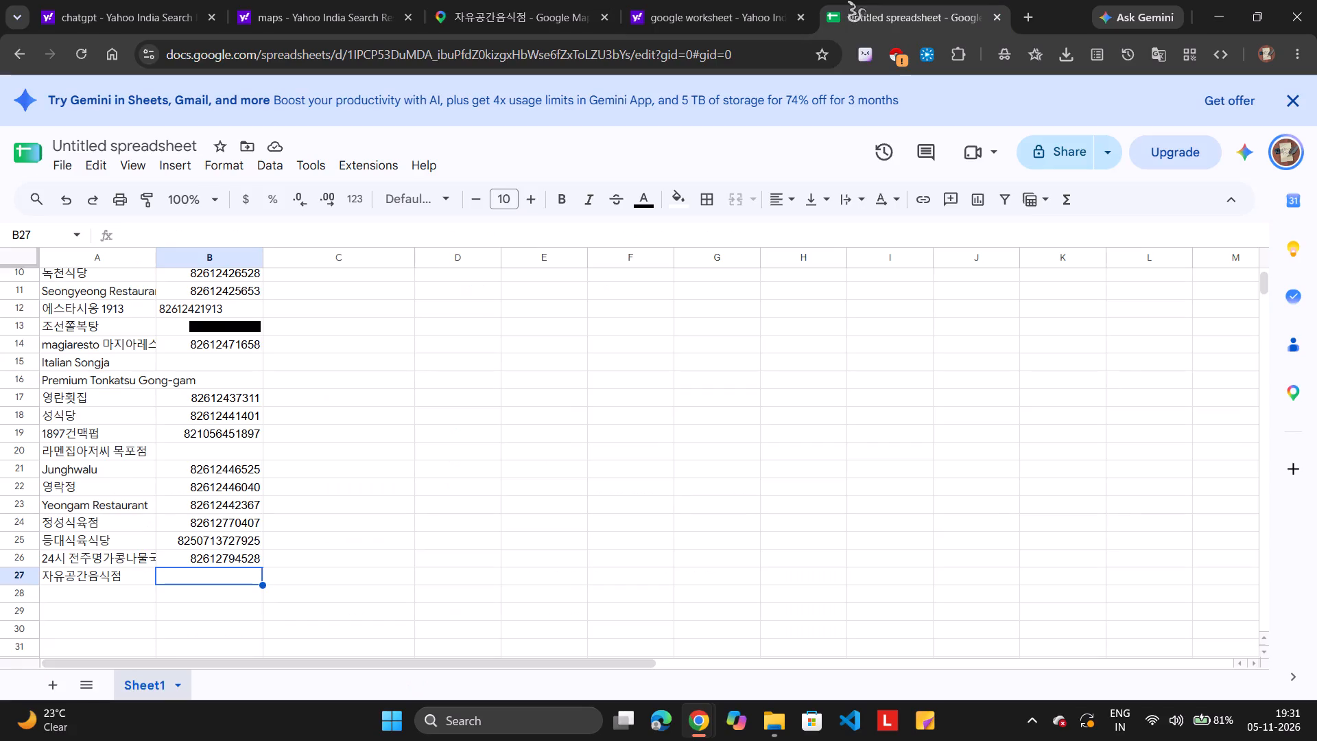
{"action": "left_click", "coordinate": [197, 576]}
{"action": "key", "text": "ctrl+v"}
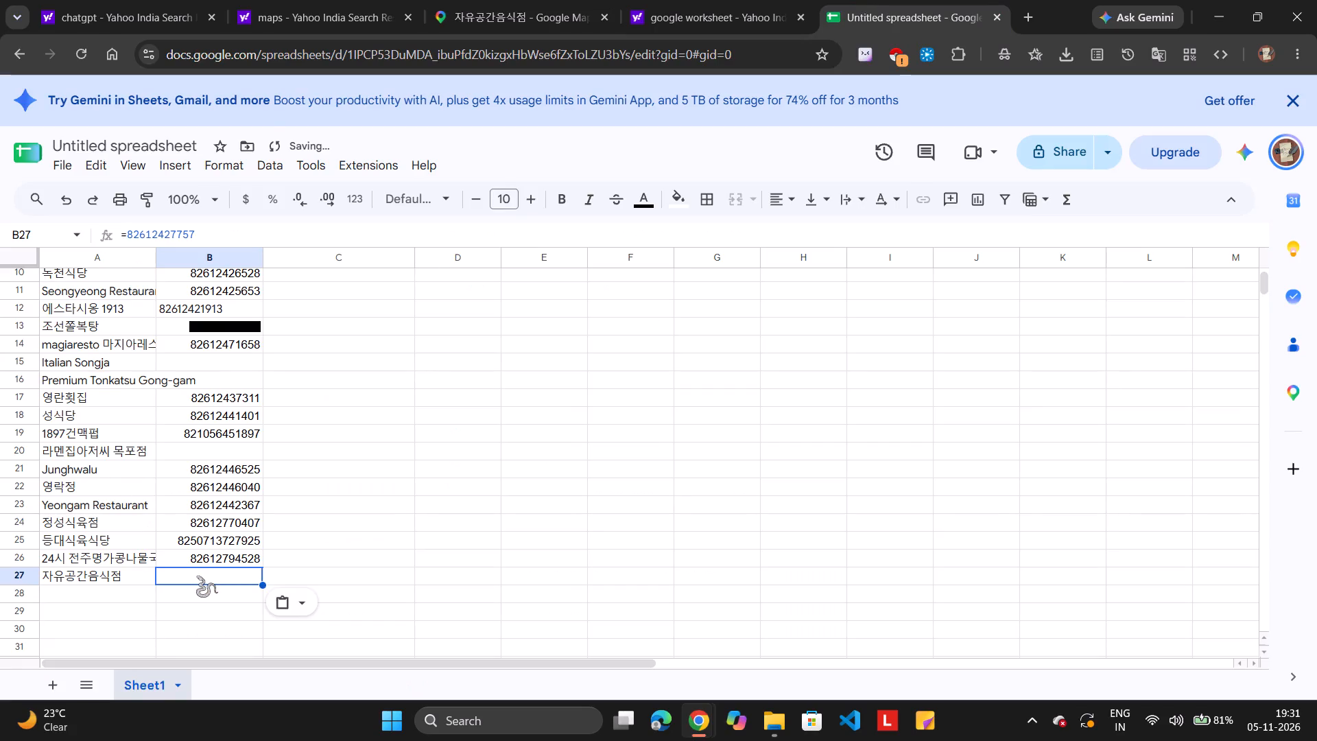
Open the 김밥천국(산정본점) listing in Google Maps and copy its name into cell A28 under Client Name.
{"action": "left_click", "coordinate": [116, 594]}
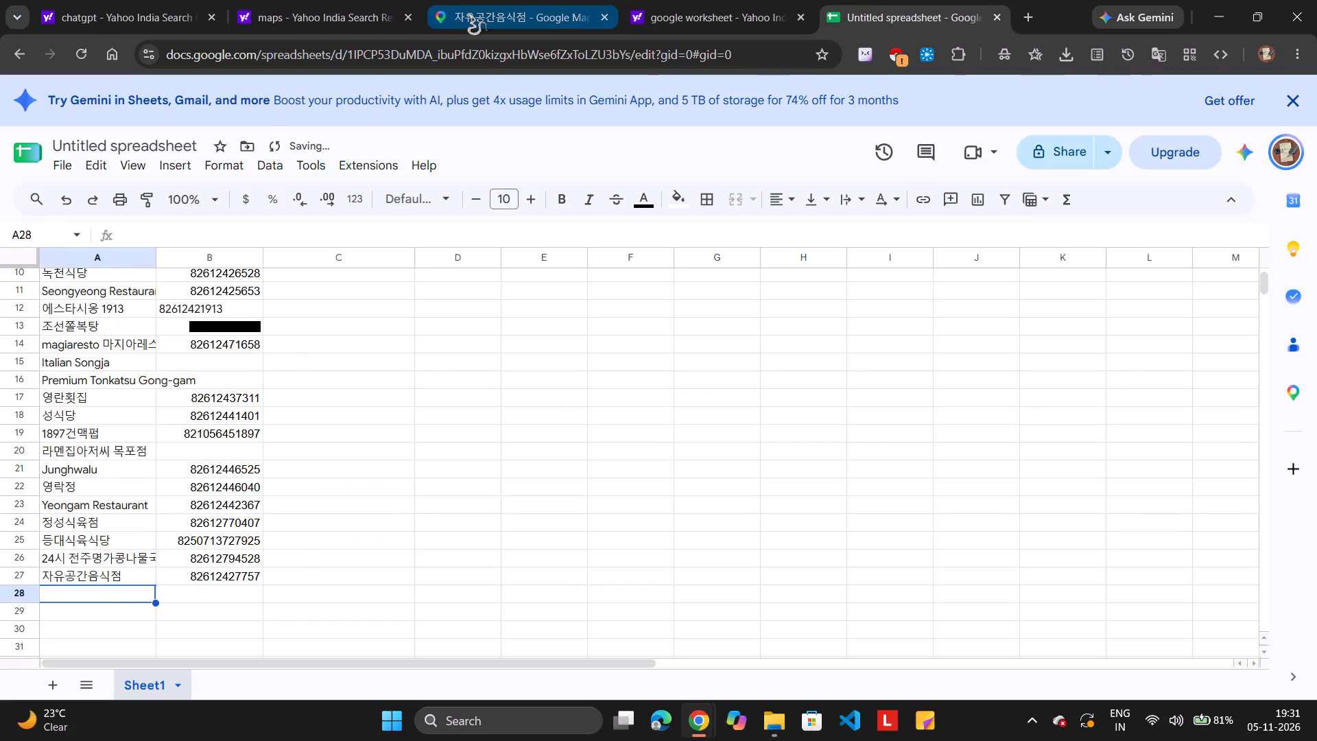
{"action": "left_click", "coordinate": [468, 14]}
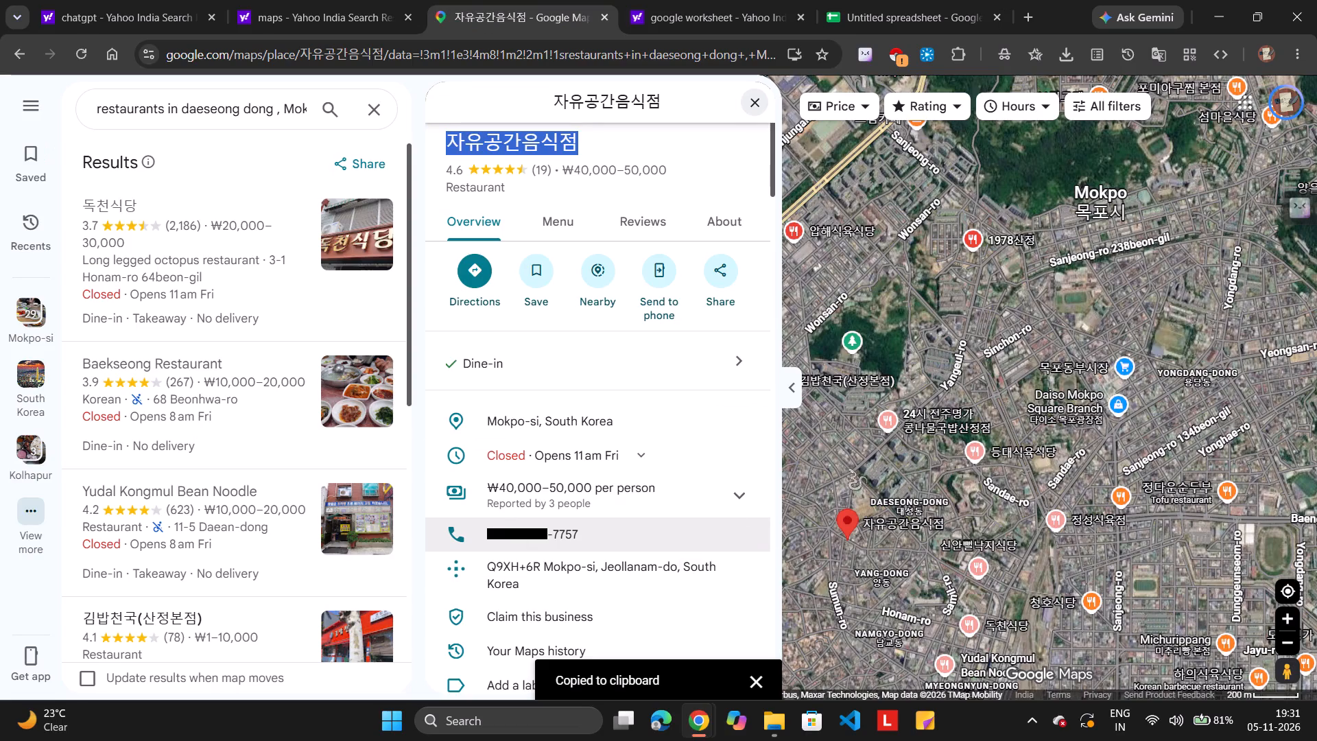
{"action": "left_click_drag", "start_coordinate": [815, 327], "coordinate": [941, 406]}
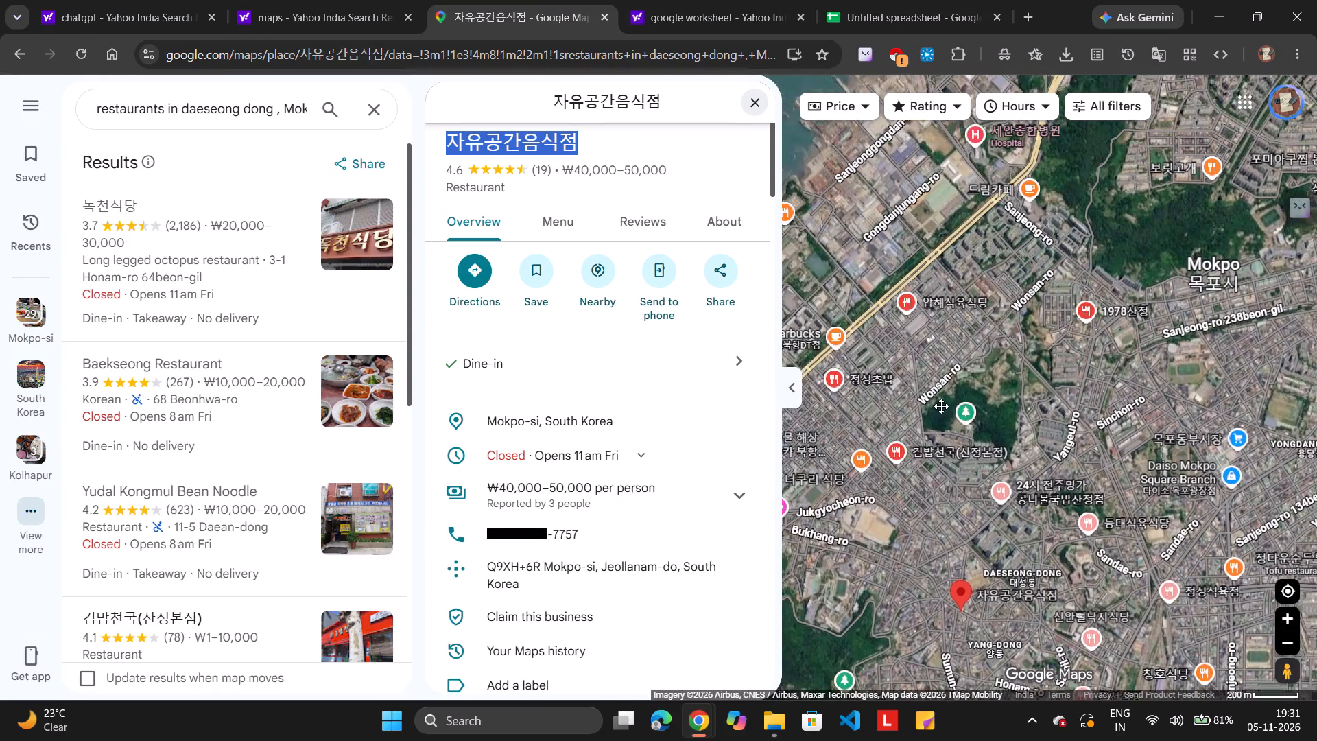
{"action": "left_click_drag", "start_coordinate": [941, 406], "coordinate": [942, 407]}
{"action": "left_click", "coordinate": [914, 452]}
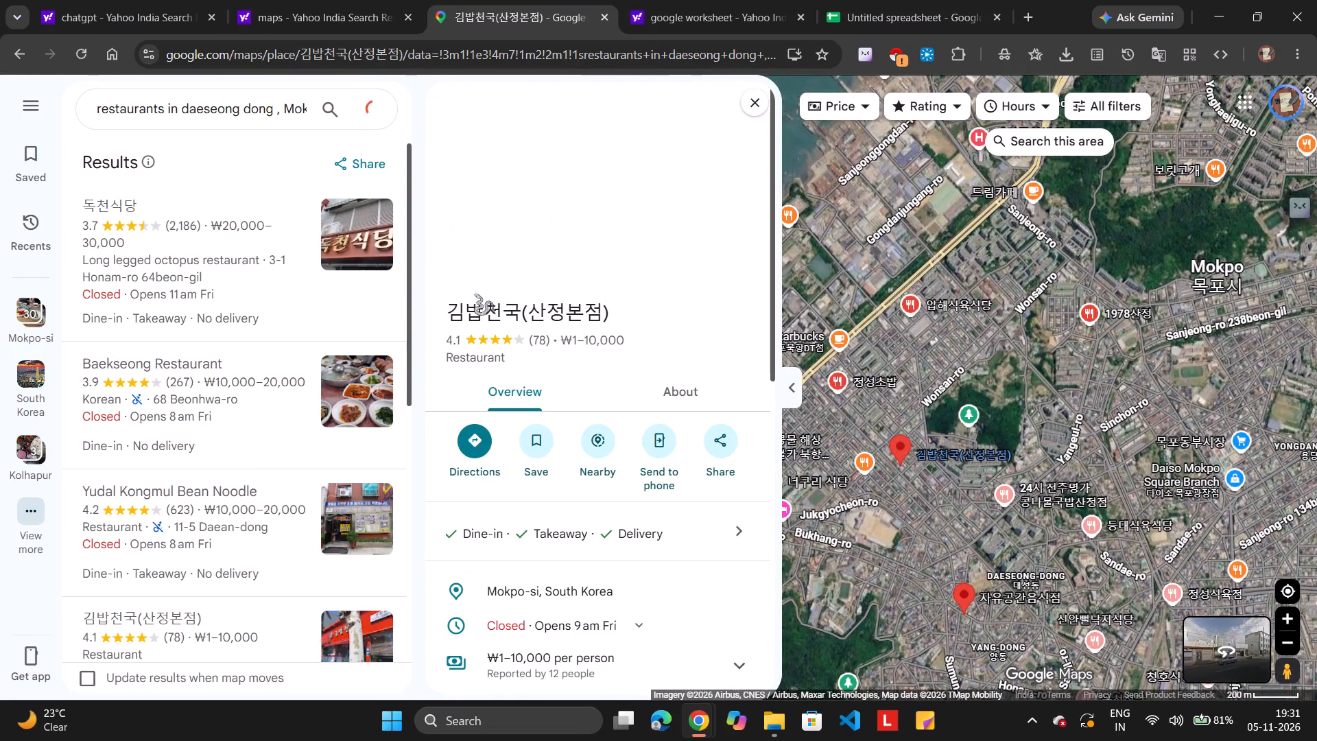
{"action": "left_click_drag", "start_coordinate": [432, 313], "coordinate": [625, 301]}
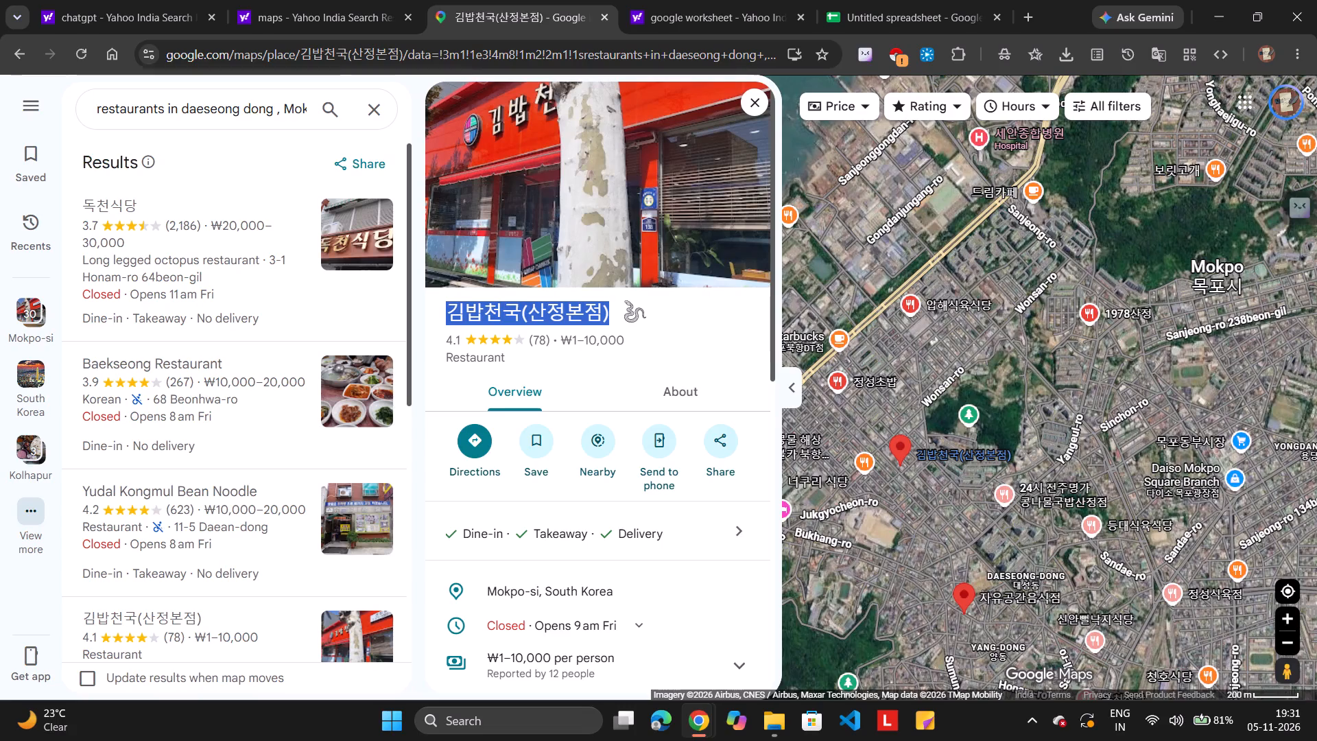
{"action": "key", "text": "ctrl+c"}
{"action": "left_click", "coordinate": [951, 0]}
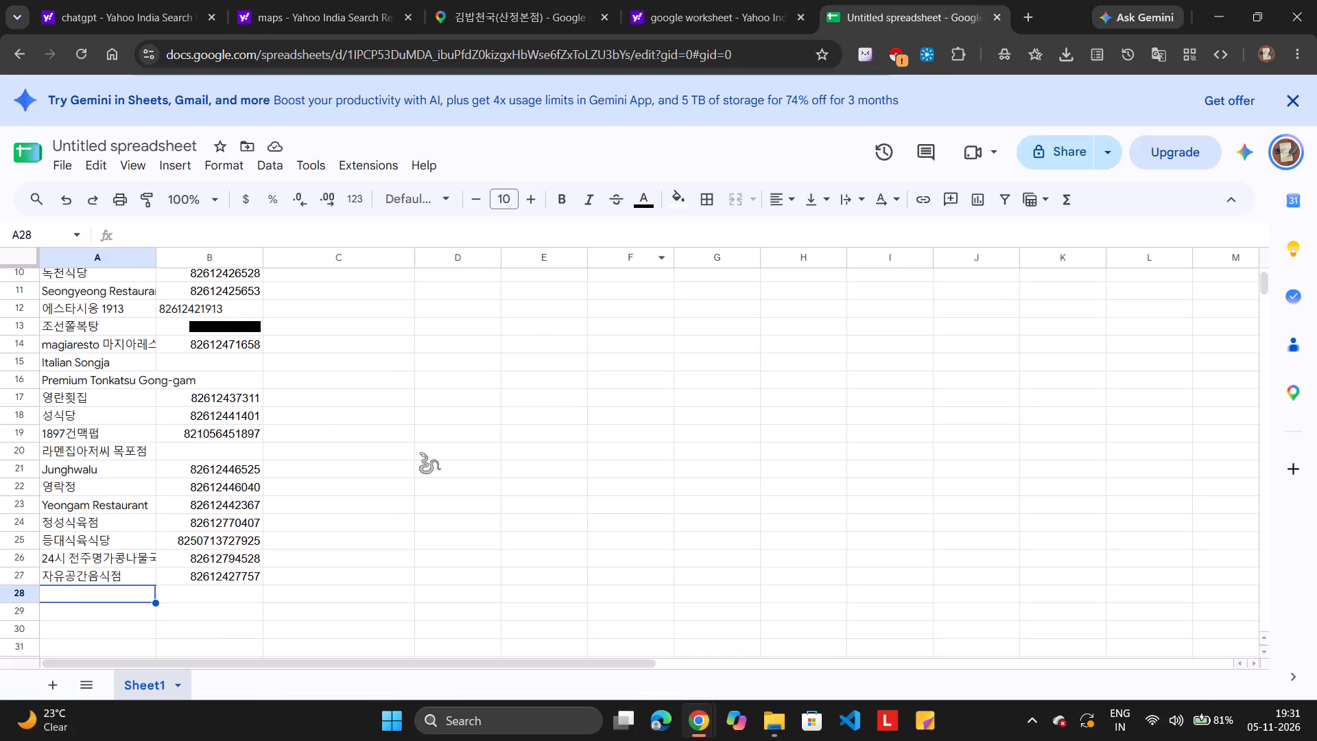
{"action": "left_click", "coordinate": [64, 589]}
{"action": "key", "text": "ctrl+v"}
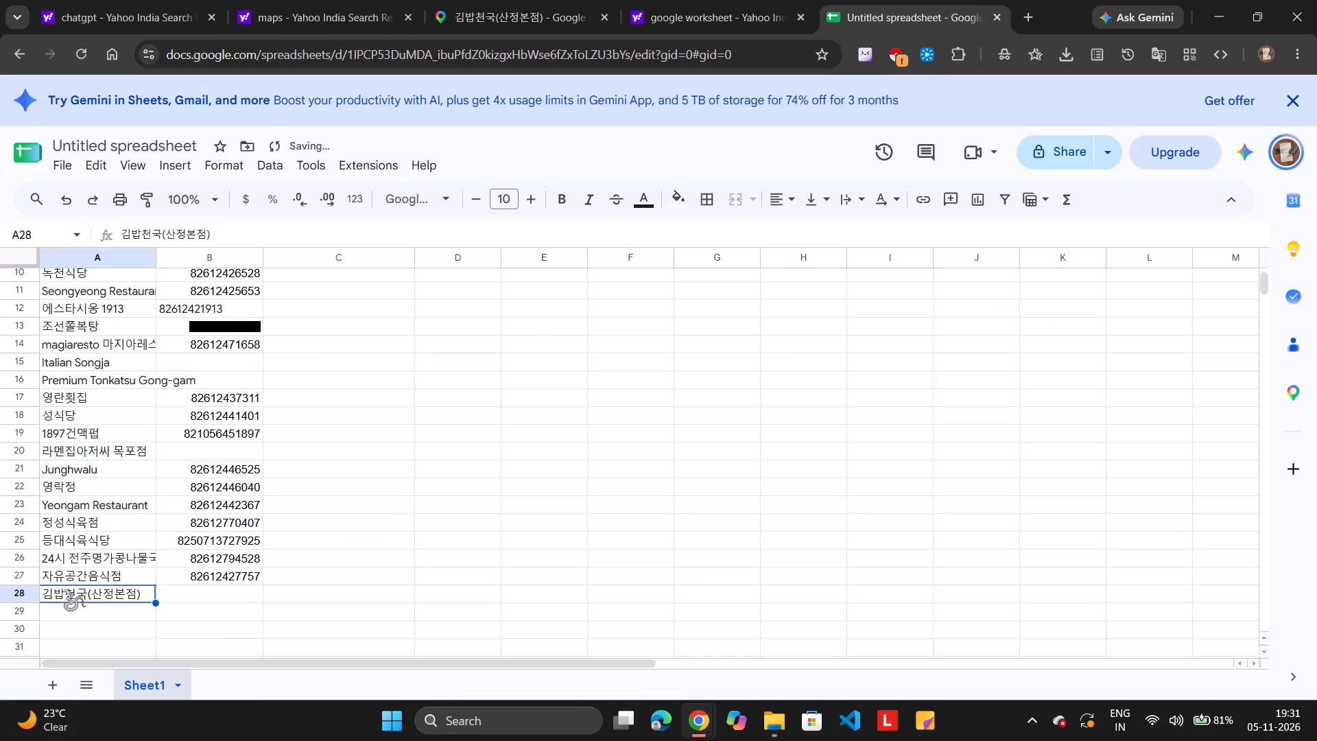
Copy the phone number from the 김밥천국(산정본점) listing in Google Maps into cell B28 under Phone No.
{"action": "left_click", "coordinate": [466, 22]}
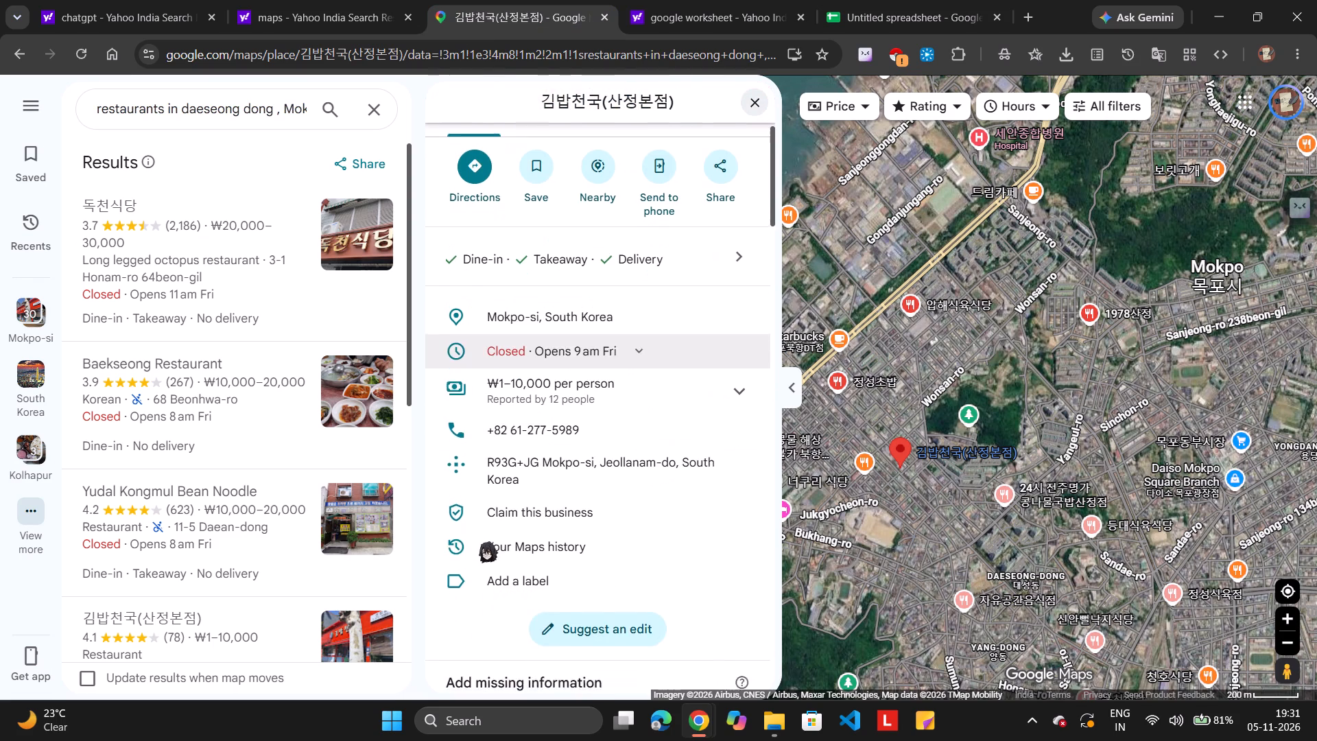
{"action": "left_click", "coordinate": [707, 471]}
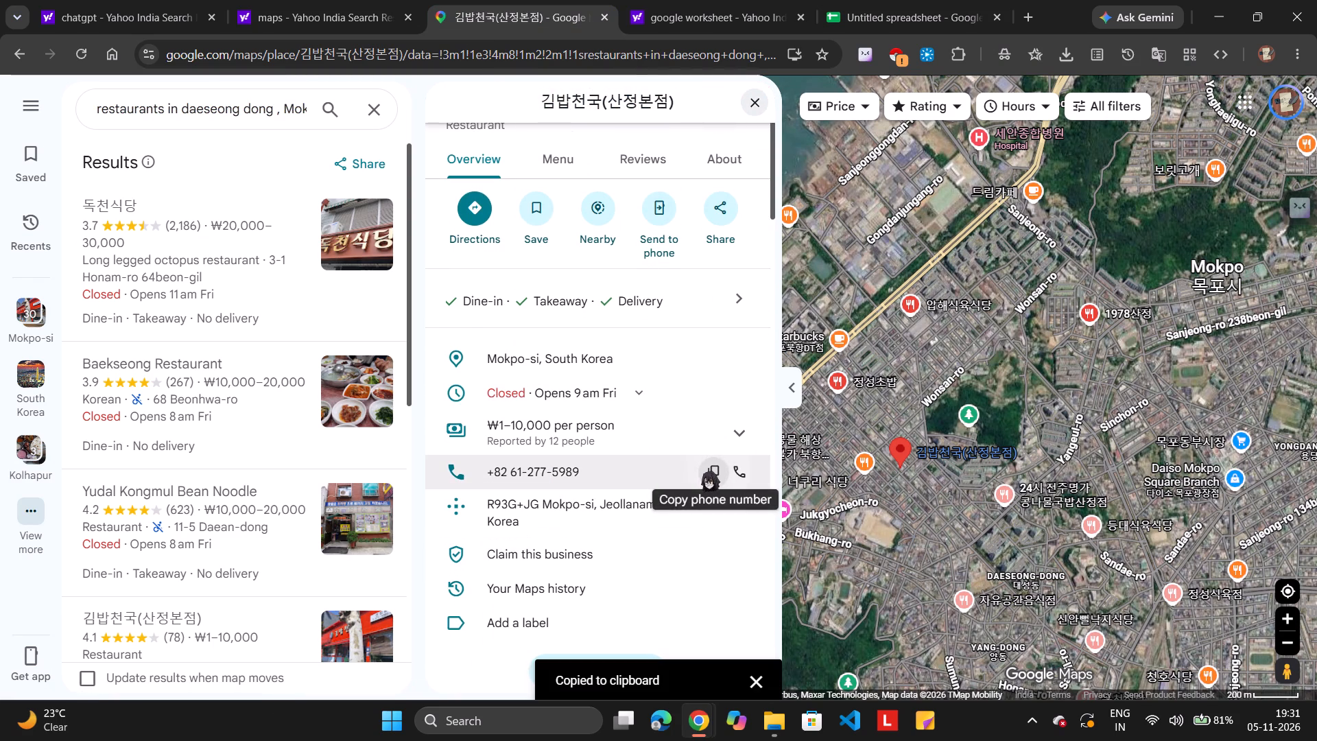
{"action": "left_click", "coordinate": [925, 0]}
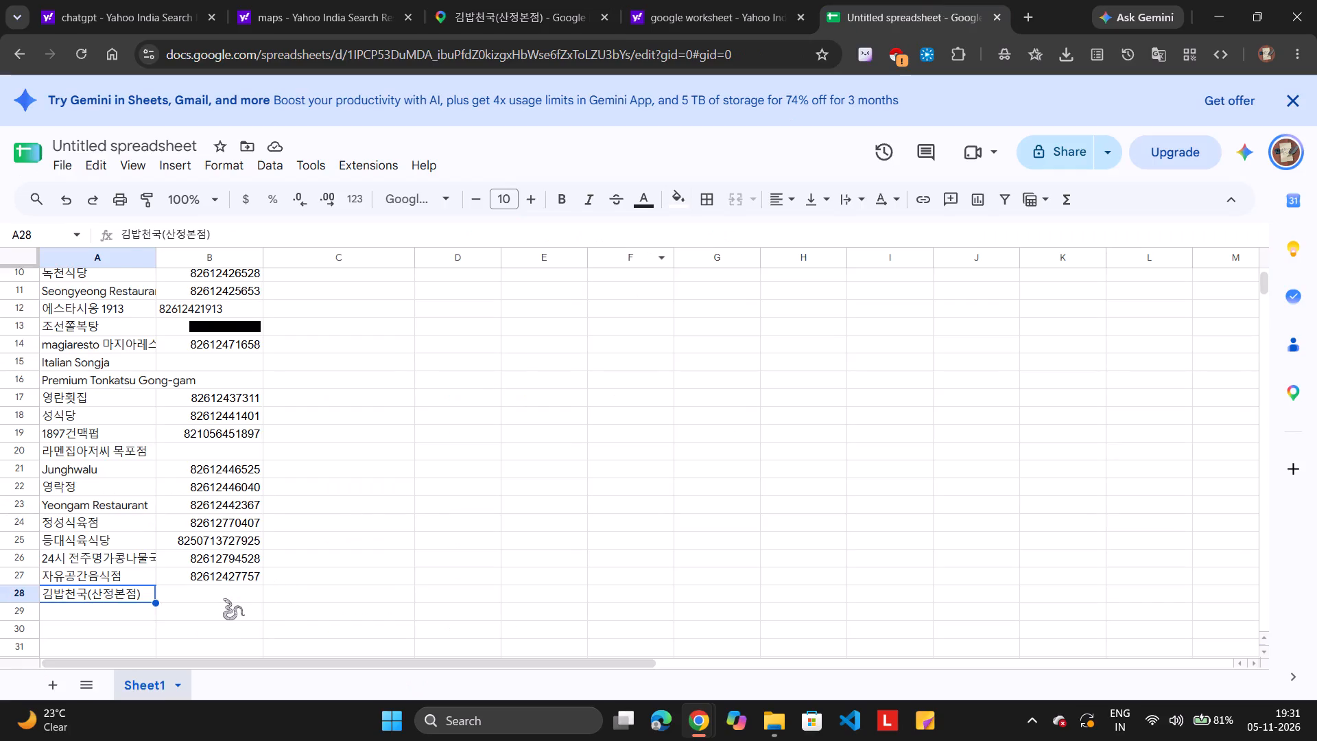
{"action": "left_click", "coordinate": [224, 598]}
{"action": "key", "text": "ctrl+v"}
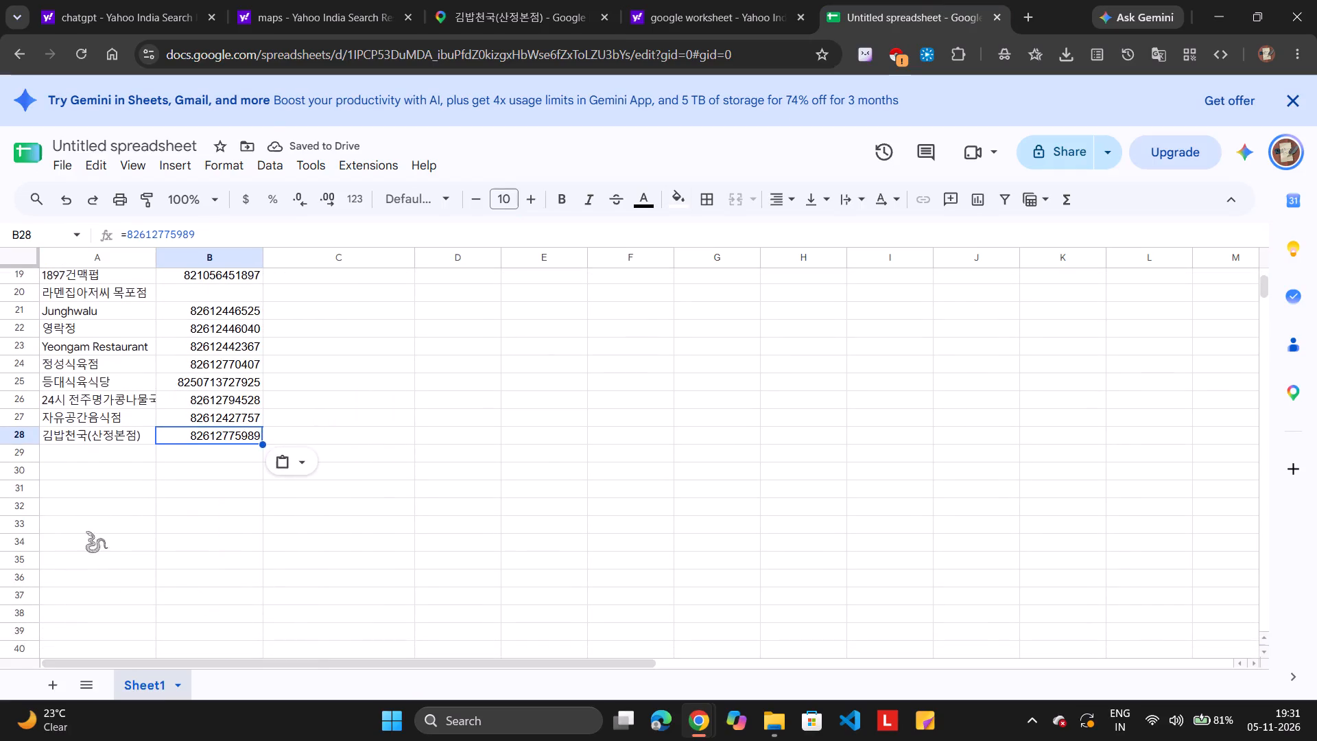
Open the 정성초밥 listing in Google Maps and copy its name into cell A29 under Client Name.
{"action": "left_click", "coordinate": [88, 456]}
{"action": "left_click", "coordinate": [536, 0]}
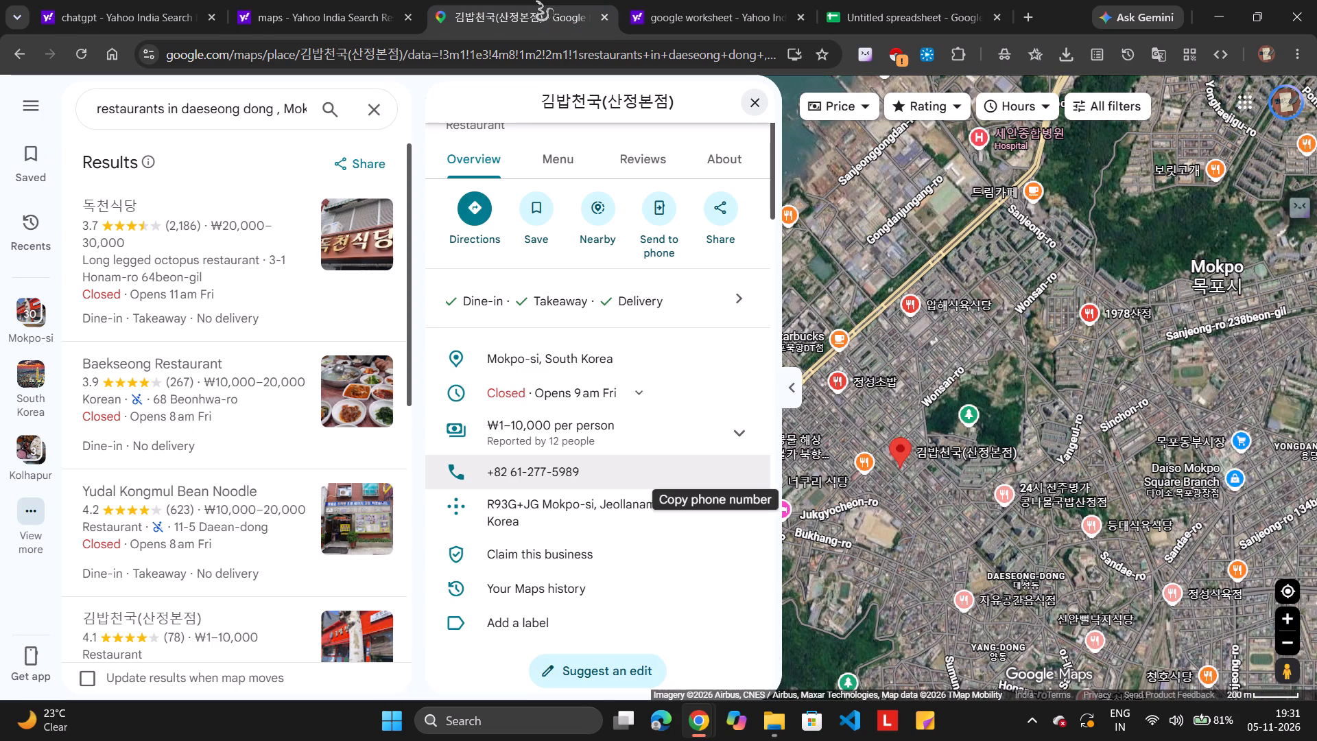
{"action": "left_click", "coordinate": [849, 380]}
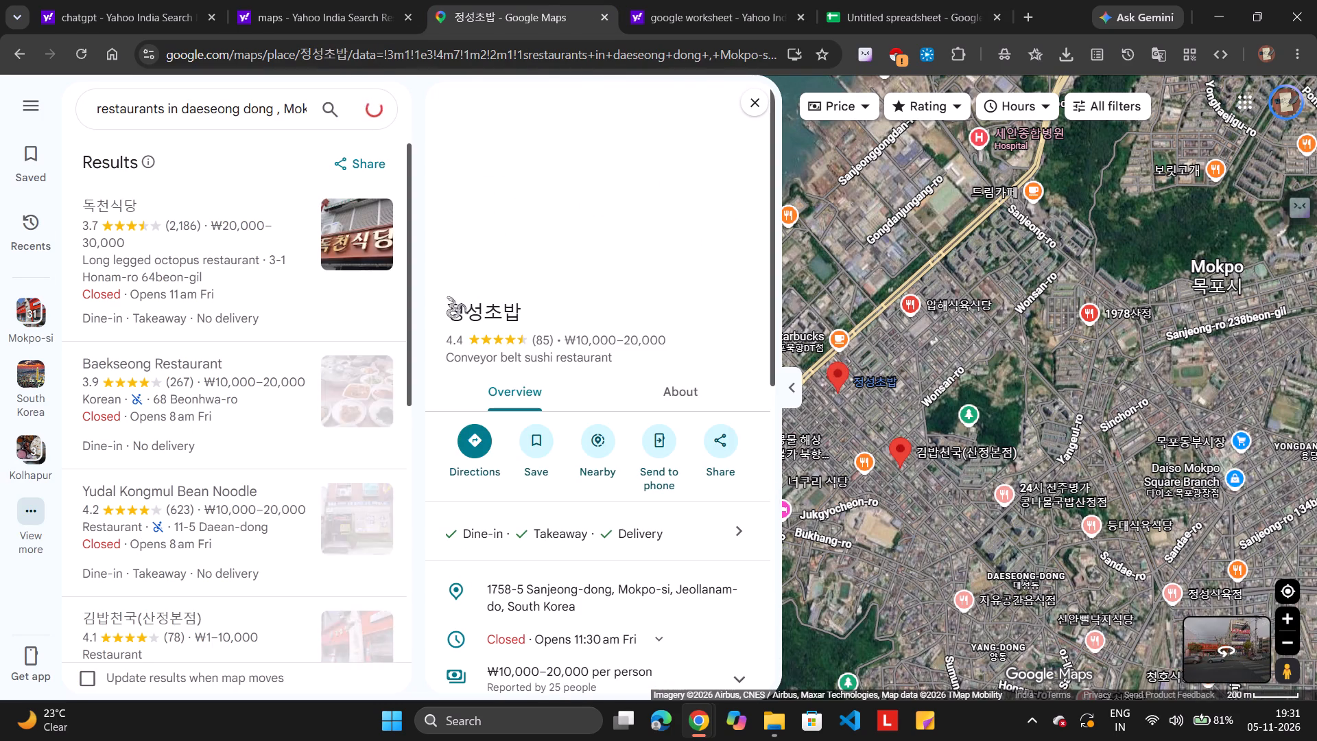
{"action": "left_click_drag", "start_coordinate": [445, 301], "coordinate": [545, 298]}
{"action": "key", "text": "ctrl+c"}
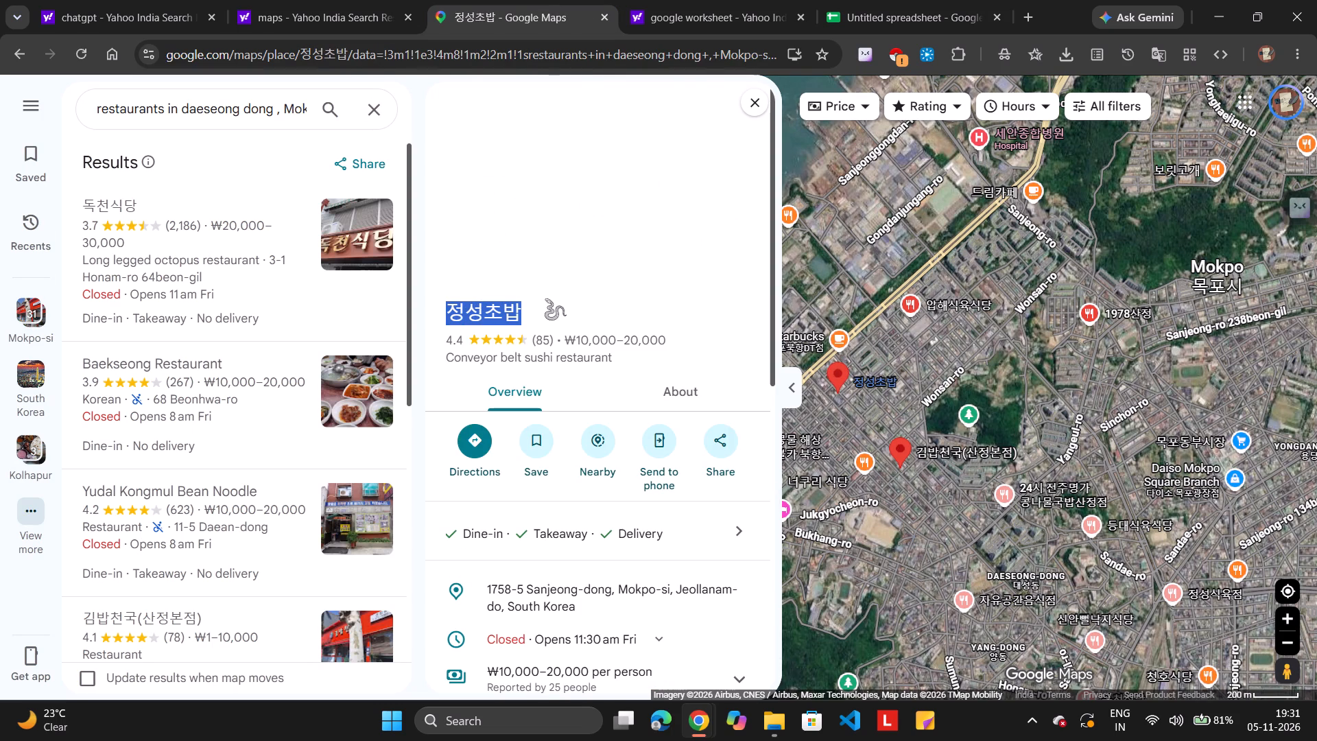
{"action": "left_click", "coordinate": [844, 2]}
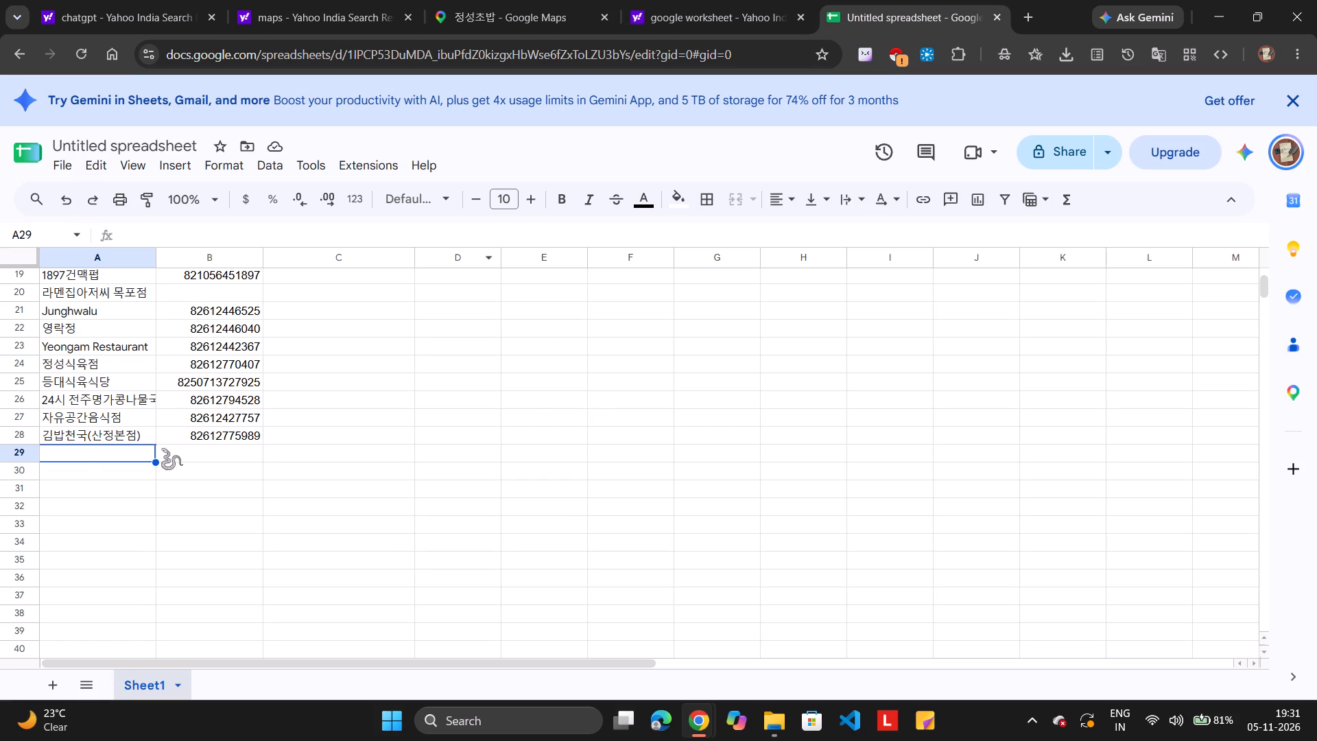
{"action": "left_click", "coordinate": [70, 456]}
{"action": "key", "text": "ctrl+v"}
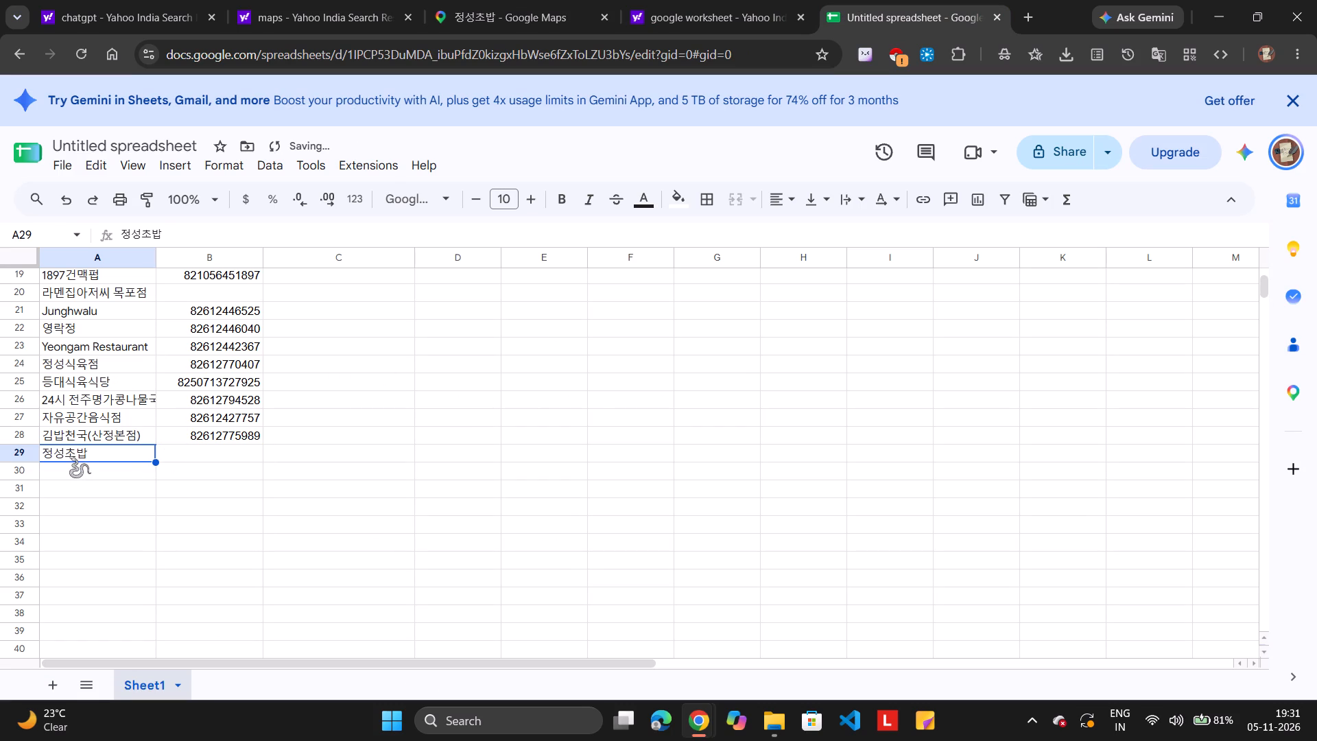
Check the 정성초밥 listing for a phone number, and copy the name of the 1978산정 listing into cell A30 under Client Name.
{"action": "left_click", "coordinate": [481, 0]}
{"action": "scroll", "coordinate": [583, 609], "scroll_direction": "down", "scroll_amount": 1}
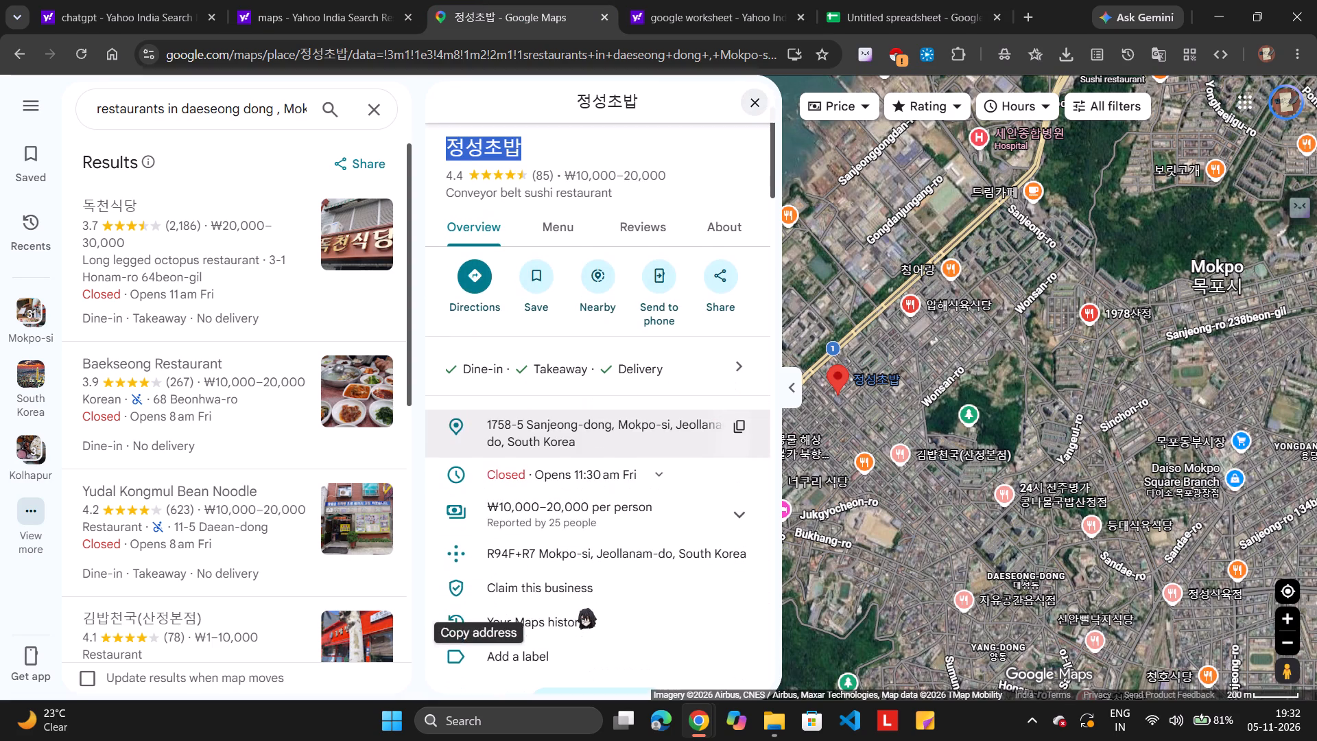
{"action": "scroll", "coordinate": [645, 624], "scroll_direction": "down", "scroll_amount": 1}
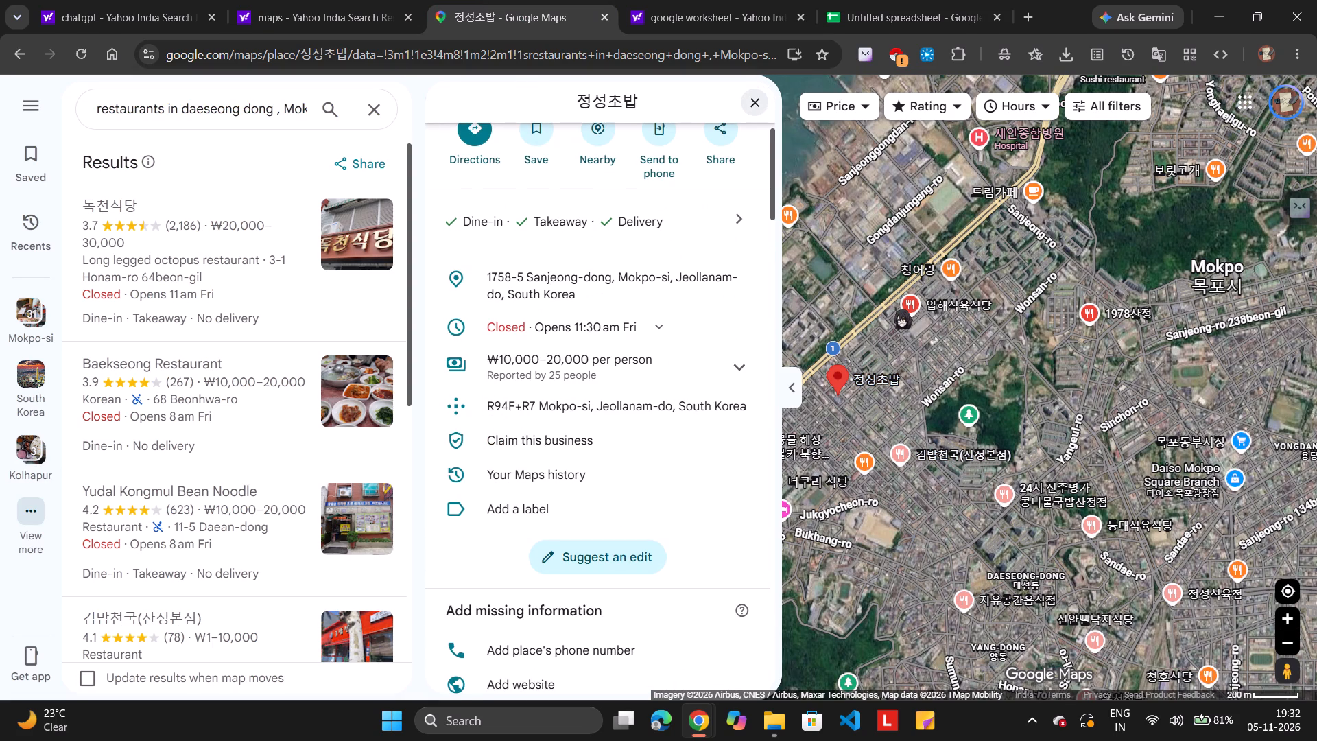
{"action": "left_click", "coordinate": [1095, 311]}
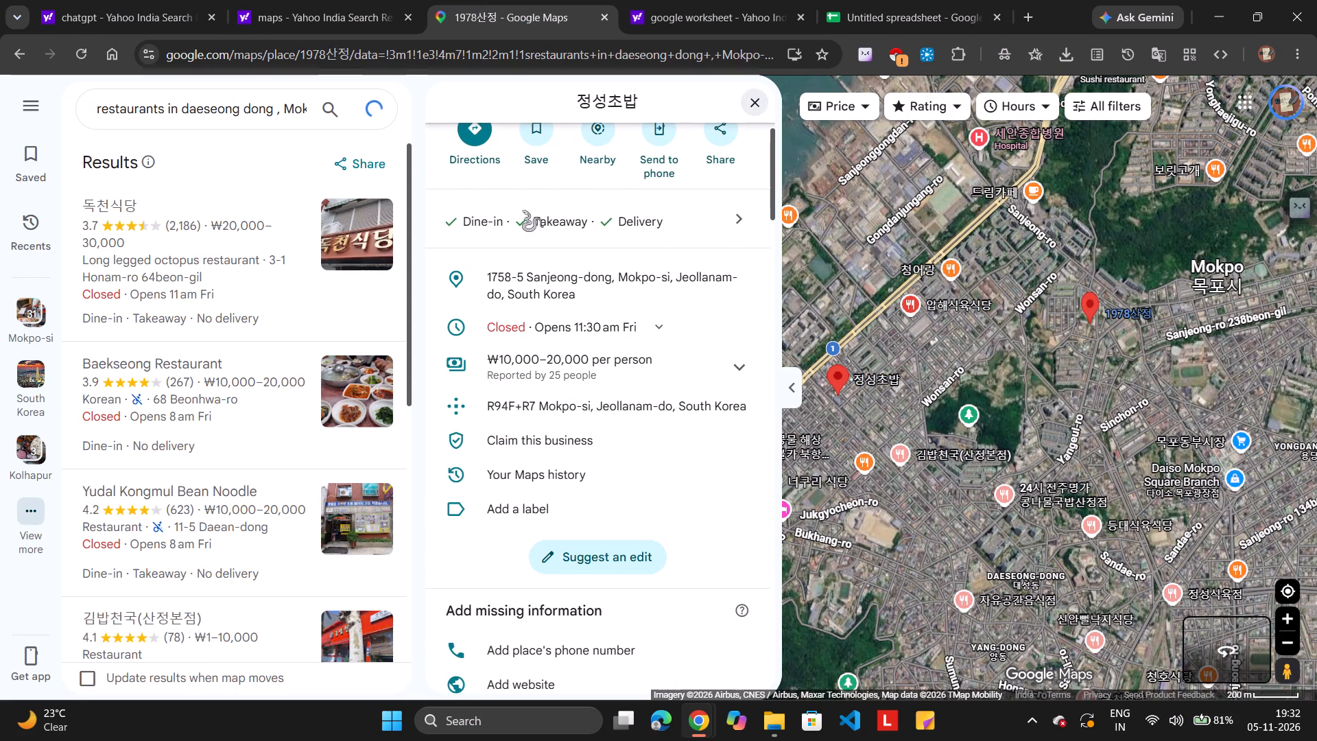
{"action": "scroll", "coordinate": [523, 210], "scroll_direction": "up", "scroll_amount": 3}
{"action": "left_click_drag", "start_coordinate": [429, 311], "coordinate": [533, 309]}
{"action": "key", "text": "ctrl+c"}
{"action": "scroll", "coordinate": [533, 309], "scroll_direction": "down", "scroll_amount": 1}
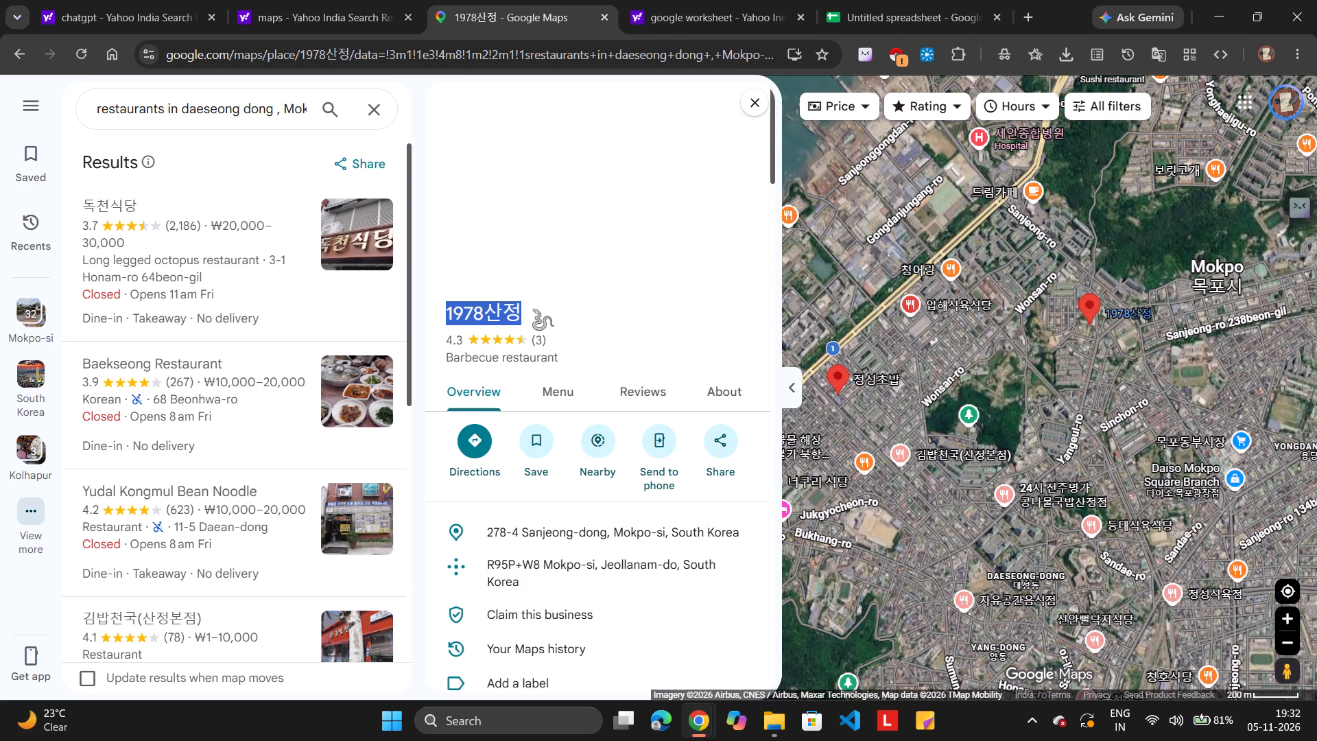
{"action": "scroll", "coordinate": [533, 309], "scroll_direction": "down", "scroll_amount": 2}
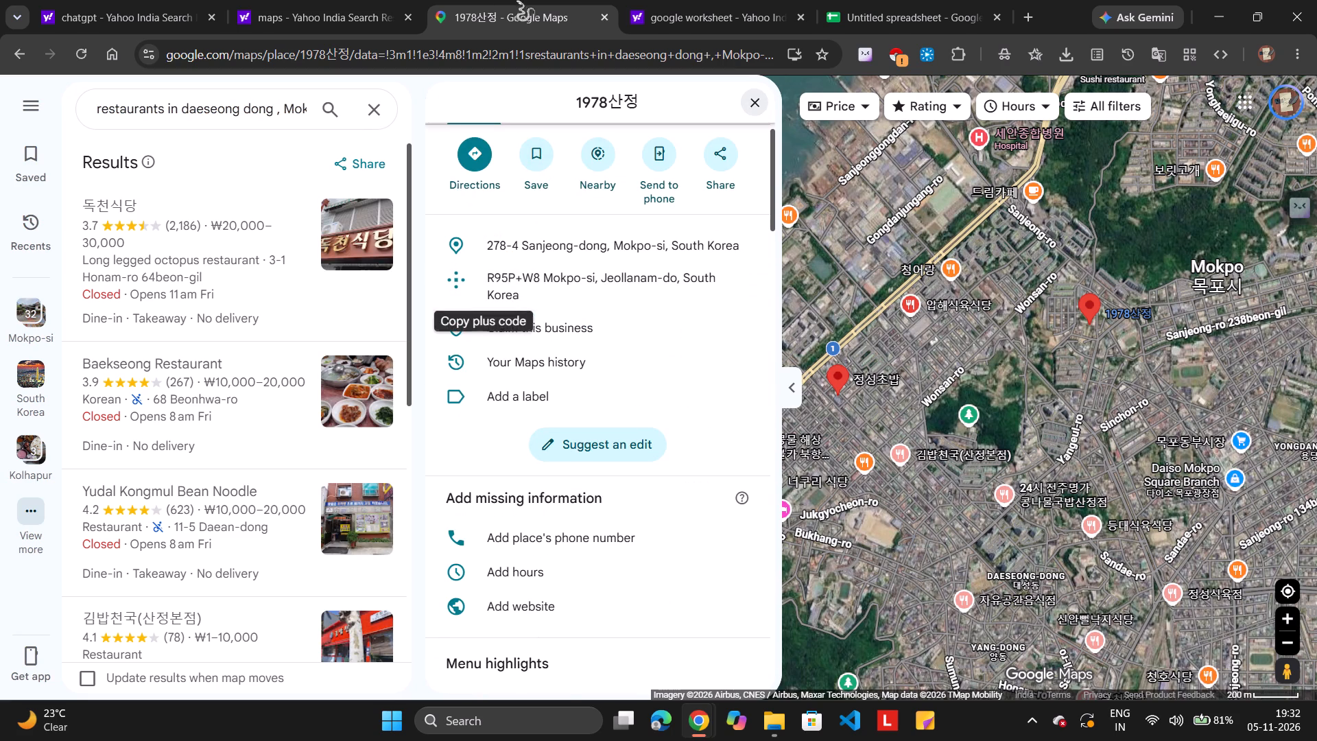
{"action": "left_click", "coordinate": [864, 21]}
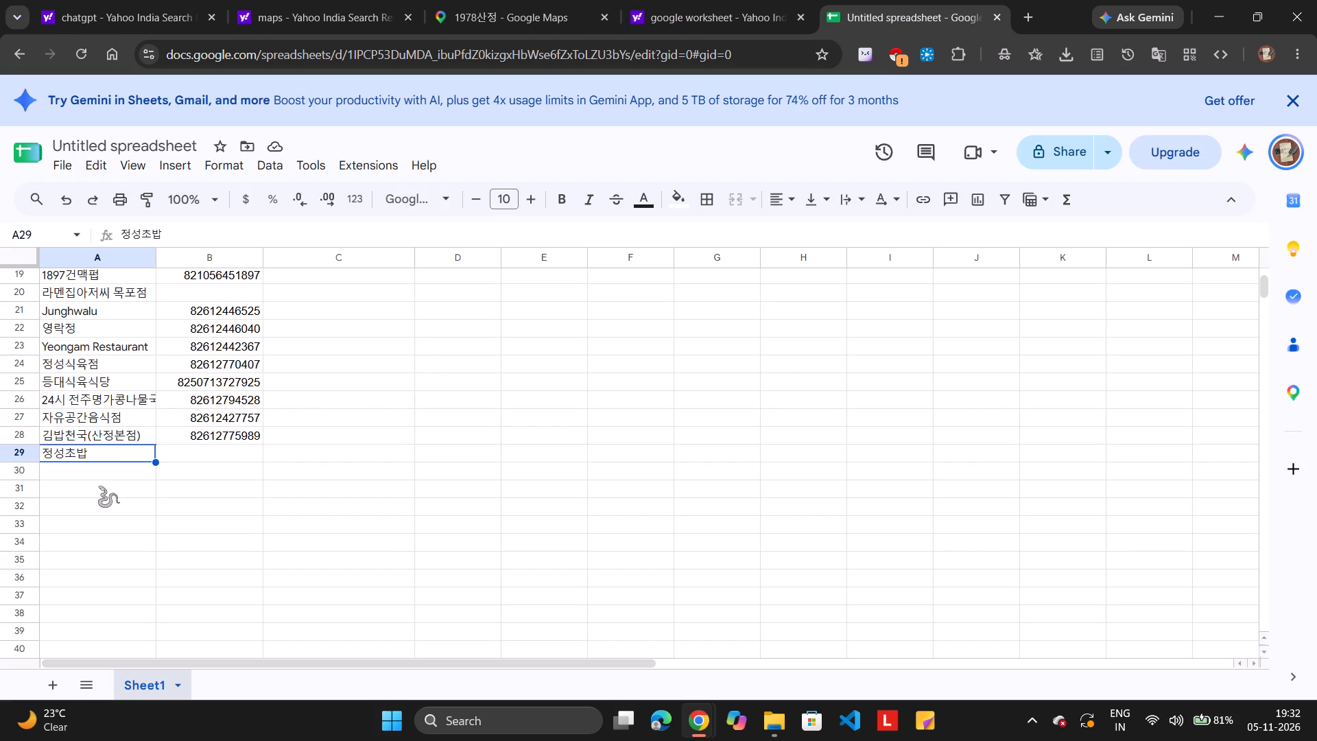
{"action": "left_click", "coordinate": [91, 478]}
{"action": "key", "text": "ctrl+v"}
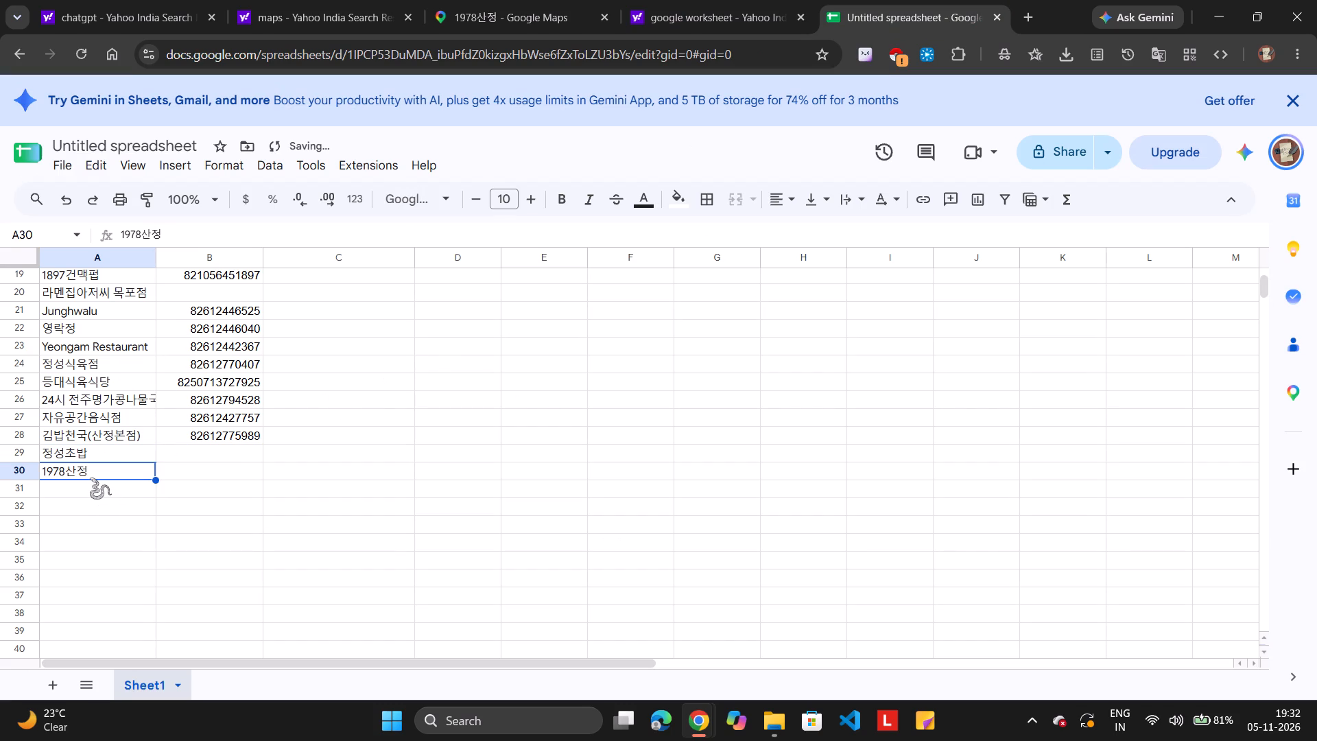
Open the 압해식육식당 listing in Google Maps and copy its name into cell A31 under Client Name.
{"action": "left_click", "coordinate": [486, 0]}
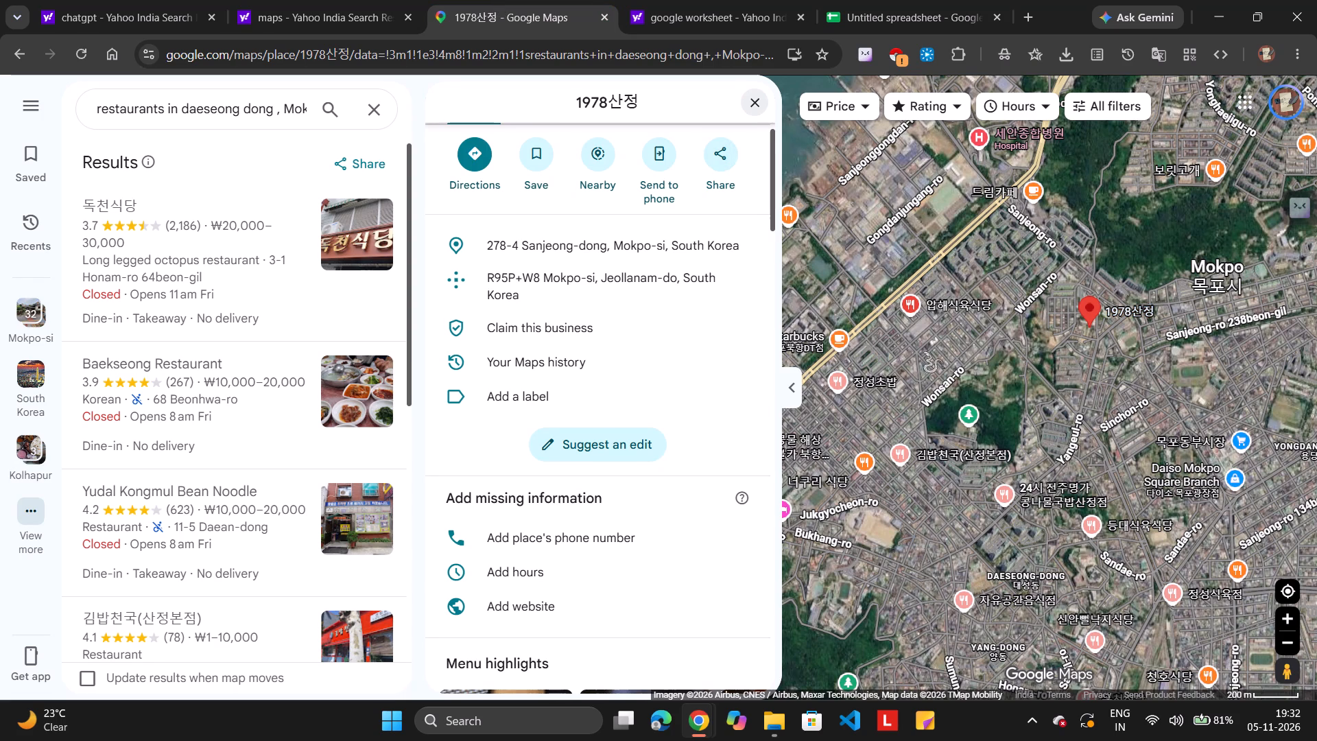
{"action": "left_click_drag", "start_coordinate": [924, 351], "coordinate": [995, 458]}
{"action": "left_click", "coordinate": [989, 414]}
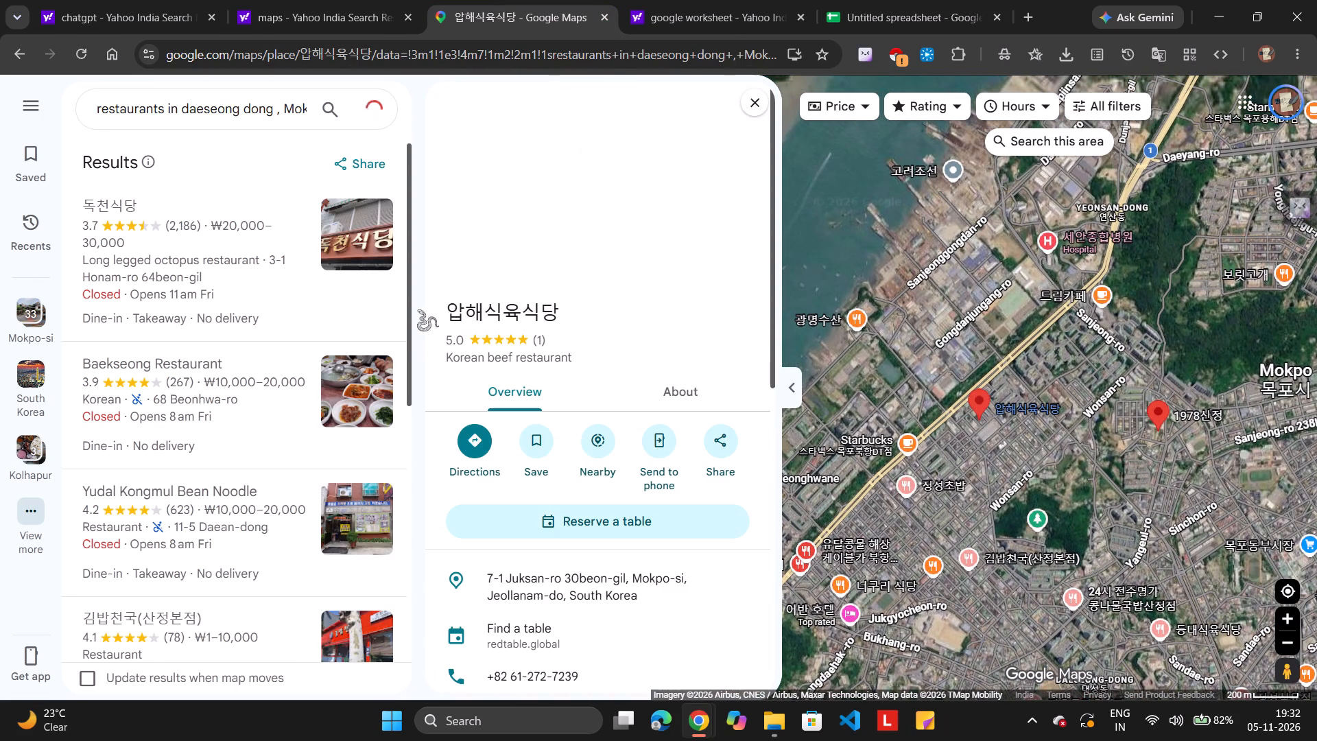
{"action": "left_click_drag", "start_coordinate": [437, 303], "coordinate": [598, 315]}
{"action": "key", "text": "ctrl+c"}
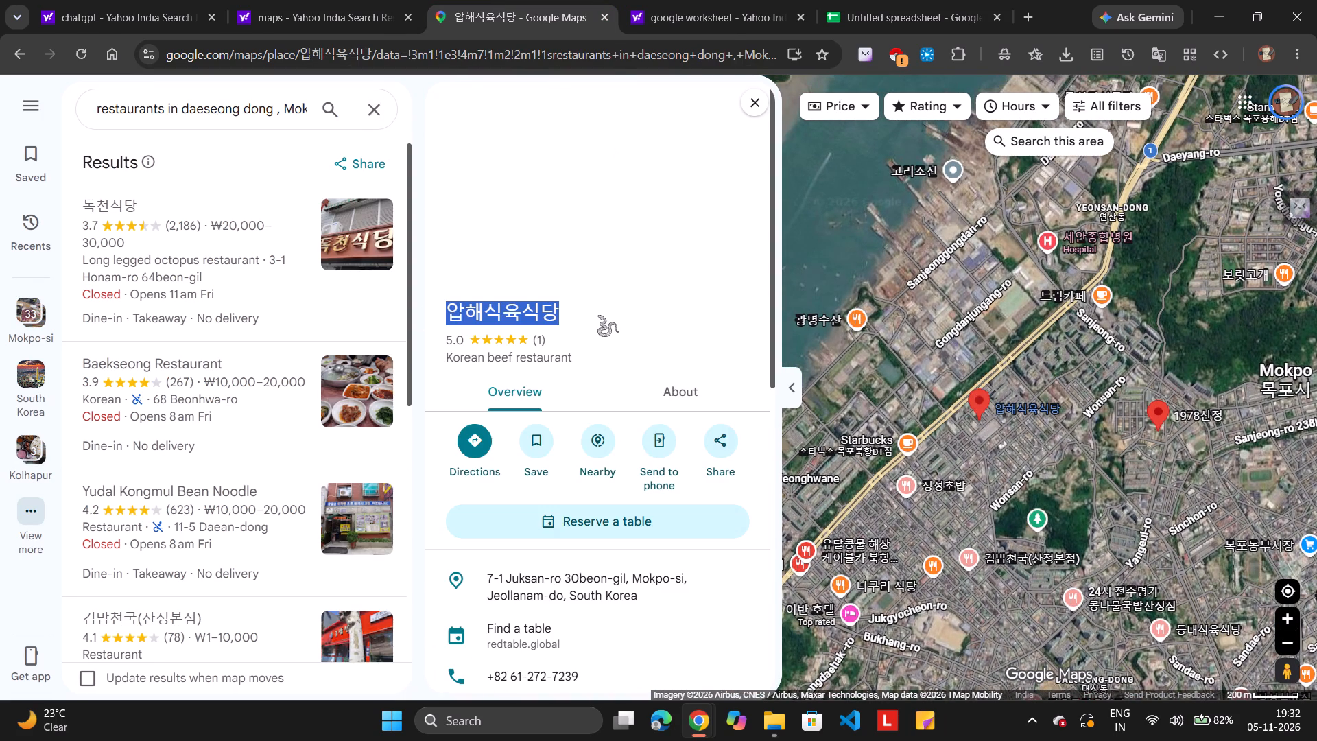
{"action": "key", "text": "ctrl+c"}
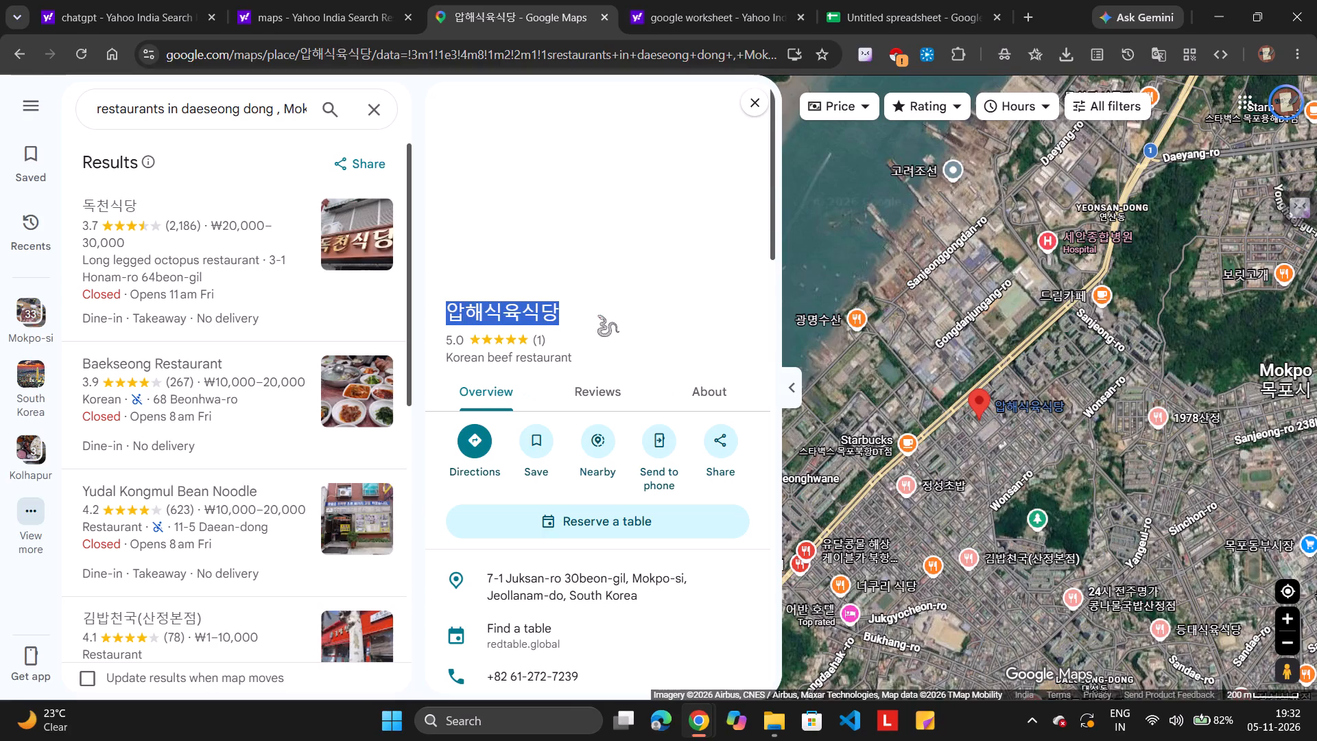
{"action": "left_click", "coordinate": [840, 20]}
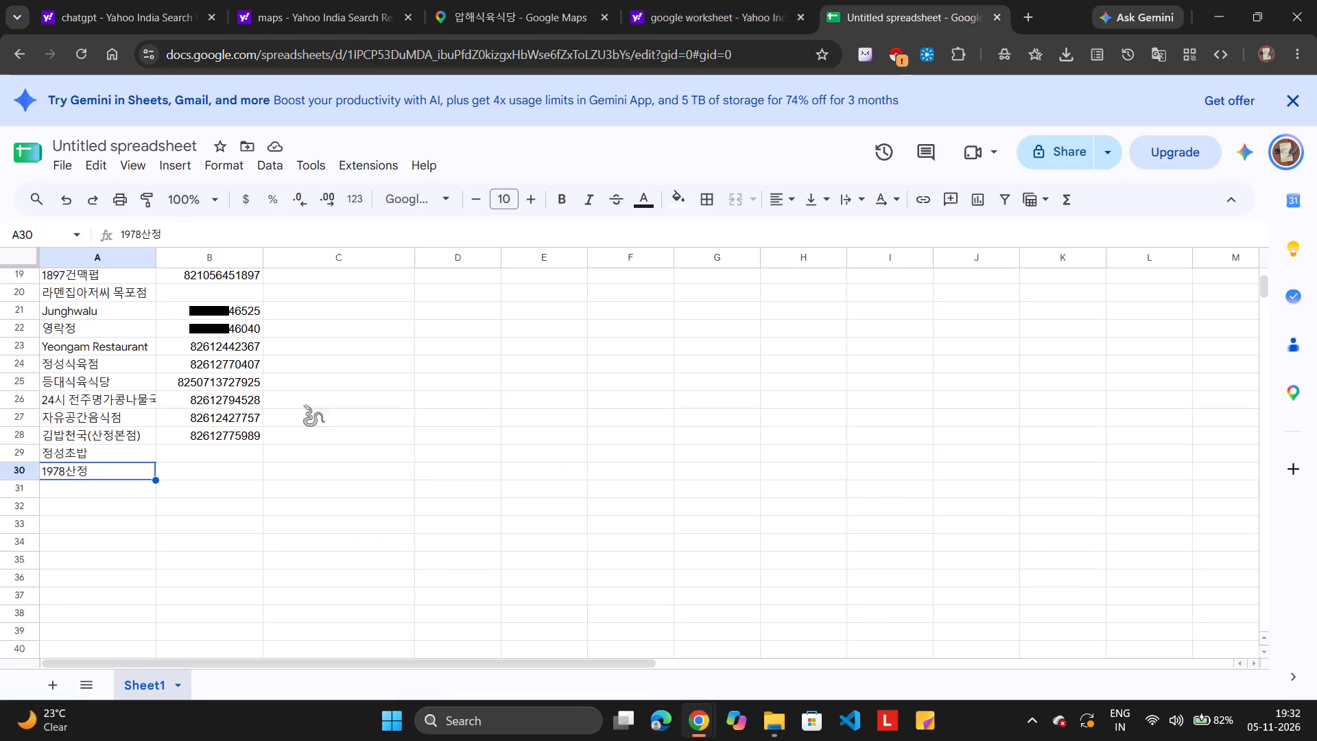
{"action": "left_click", "coordinate": [88, 494]}
{"action": "key", "text": "ctrl+v"}
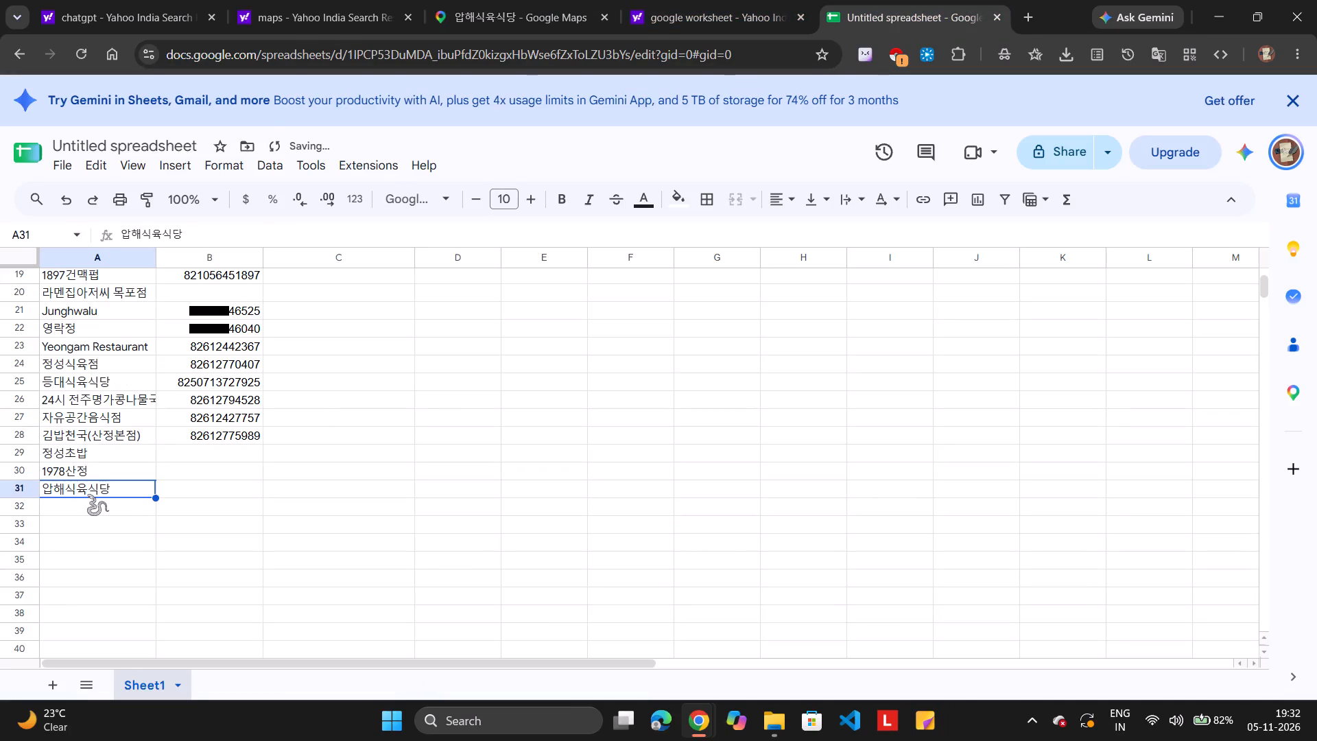
Copy the phone number from the 압해식육식당 listing in Google Maps into cell B31 under Phone No.
{"action": "left_click", "coordinate": [461, 0]}
{"action": "scroll", "coordinate": [535, 541], "scroll_direction": "down", "scroll_amount": 1}
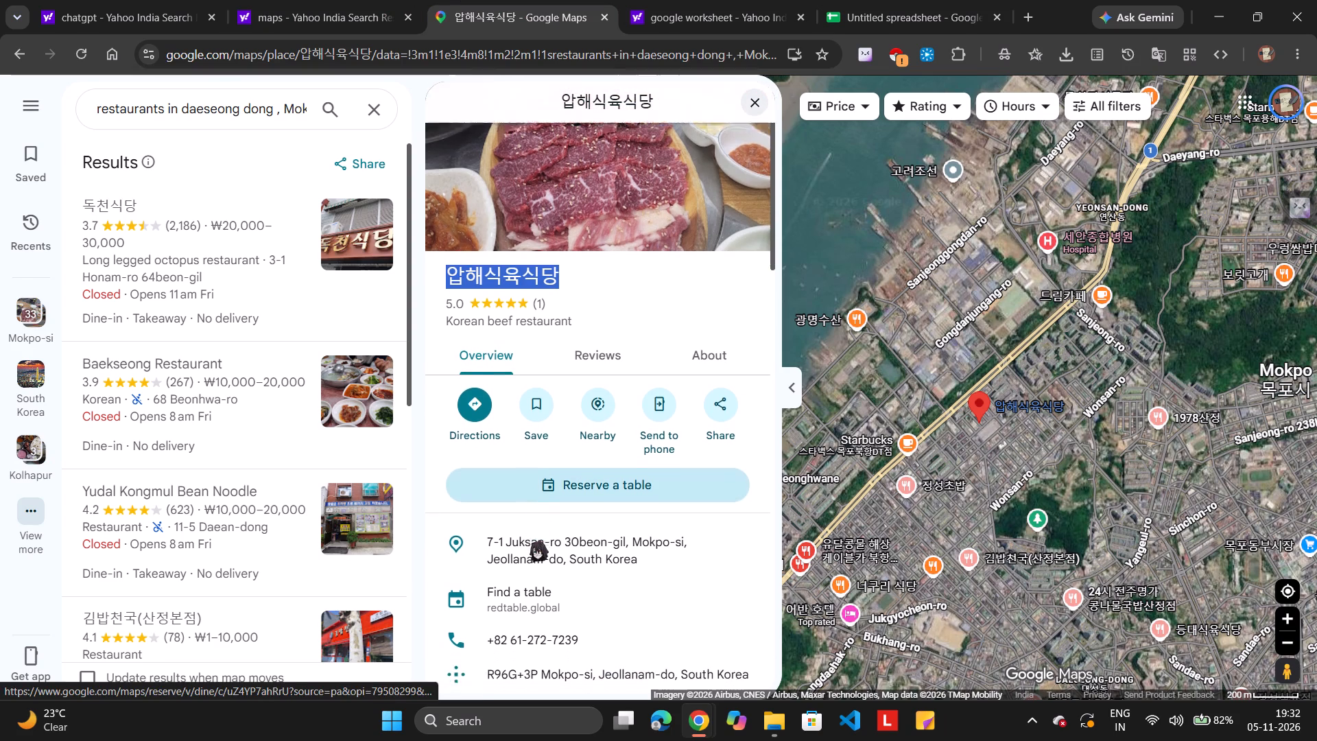
{"action": "scroll", "coordinate": [535, 541], "scroll_direction": "down", "scroll_amount": 1}
{"action": "left_click", "coordinate": [709, 478]}
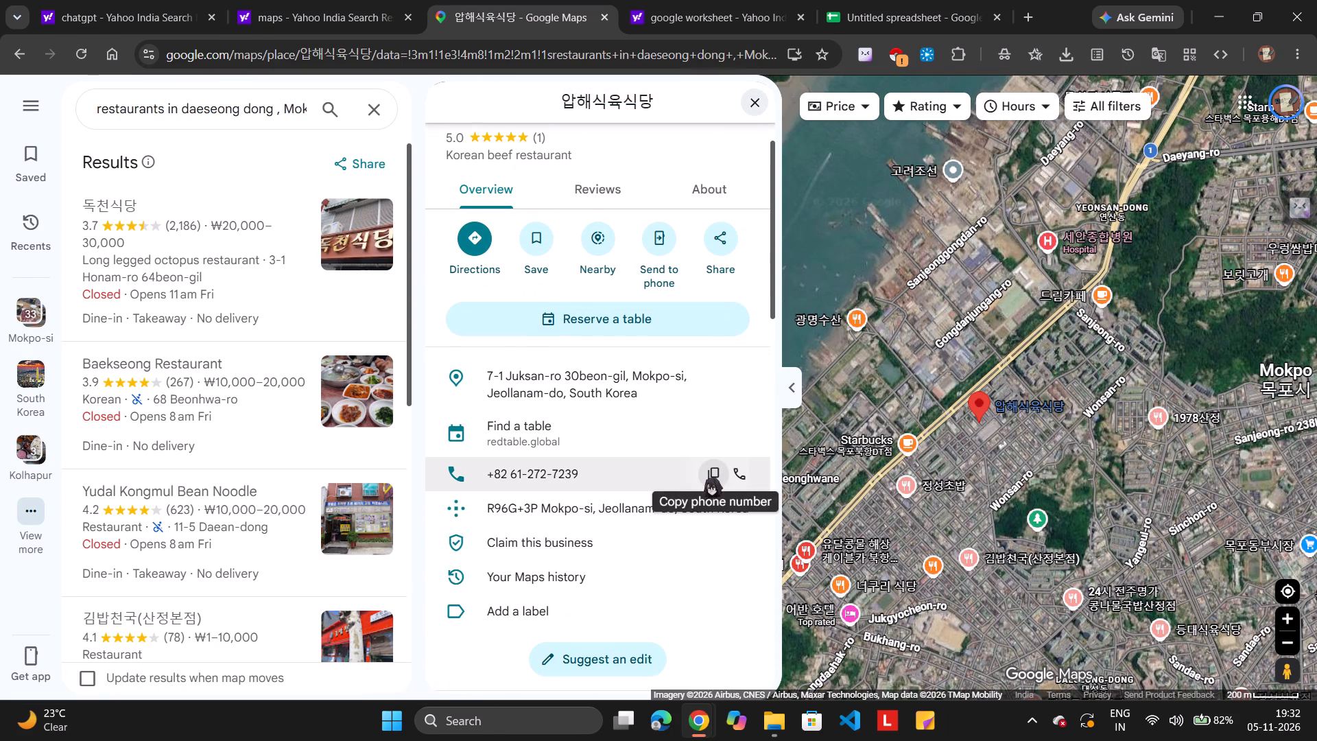
{"action": "left_click", "coordinate": [883, 16]}
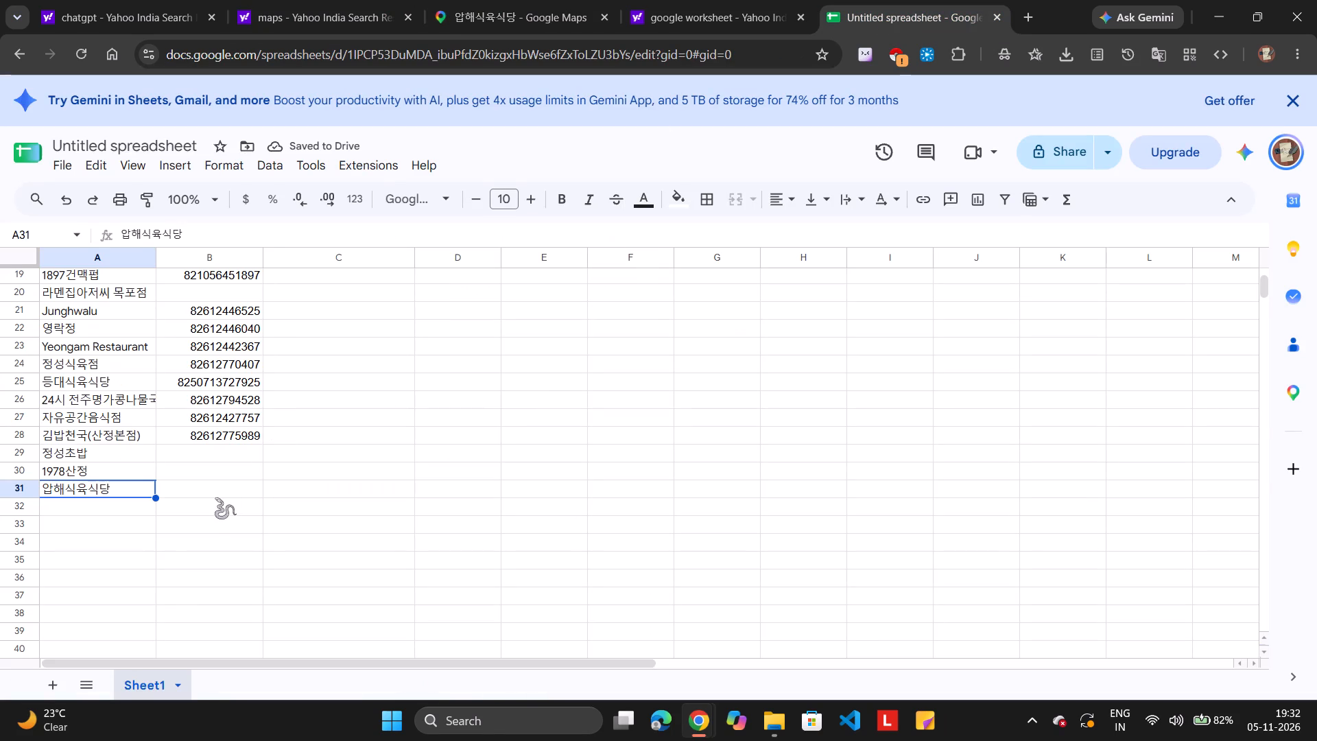
{"action": "left_click", "coordinate": [219, 497]}
{"action": "key", "text": "ctrl+v"}
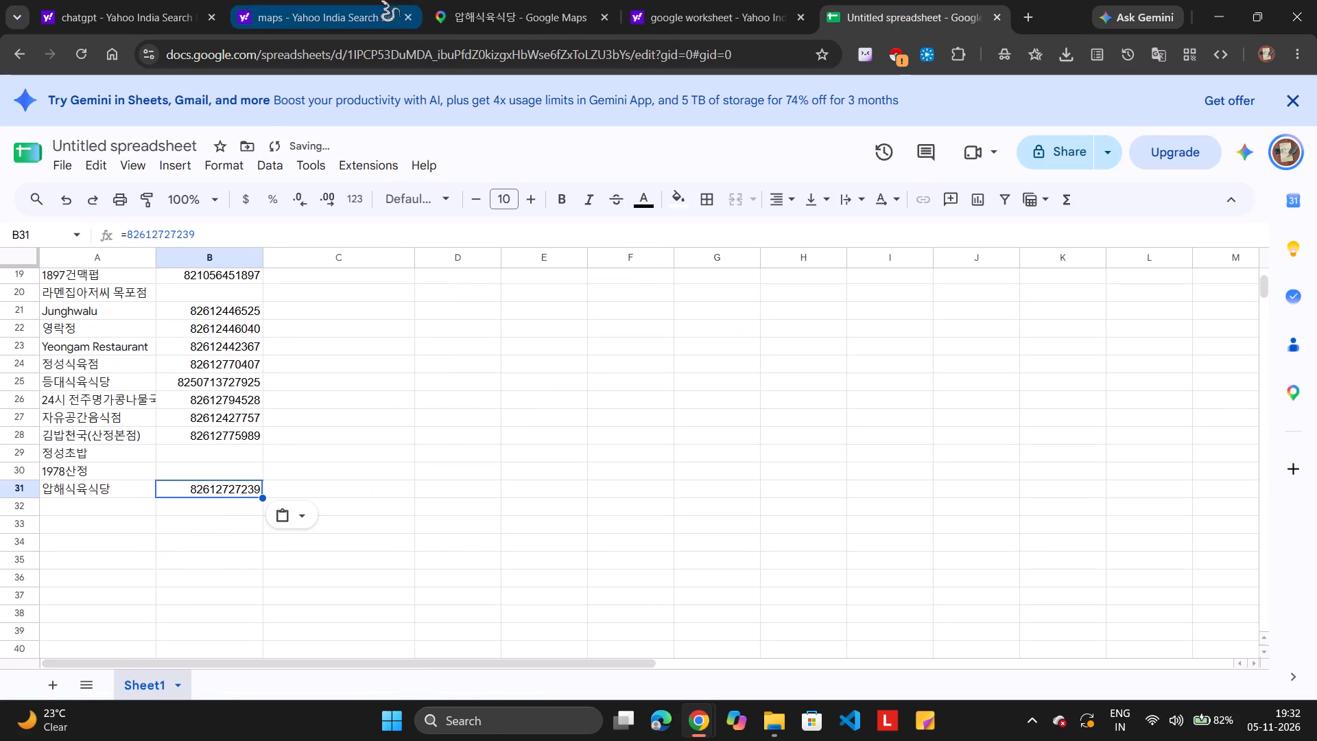
Open the 유달콩물 해상케이블카 북항직영점 listing in Google Maps and copy its name into cell A32 under Client Name.
{"action": "left_click", "coordinate": [521, 12]}
{"action": "scroll", "coordinate": [462, 486], "scroll_direction": "up", "scroll_amount": 5}
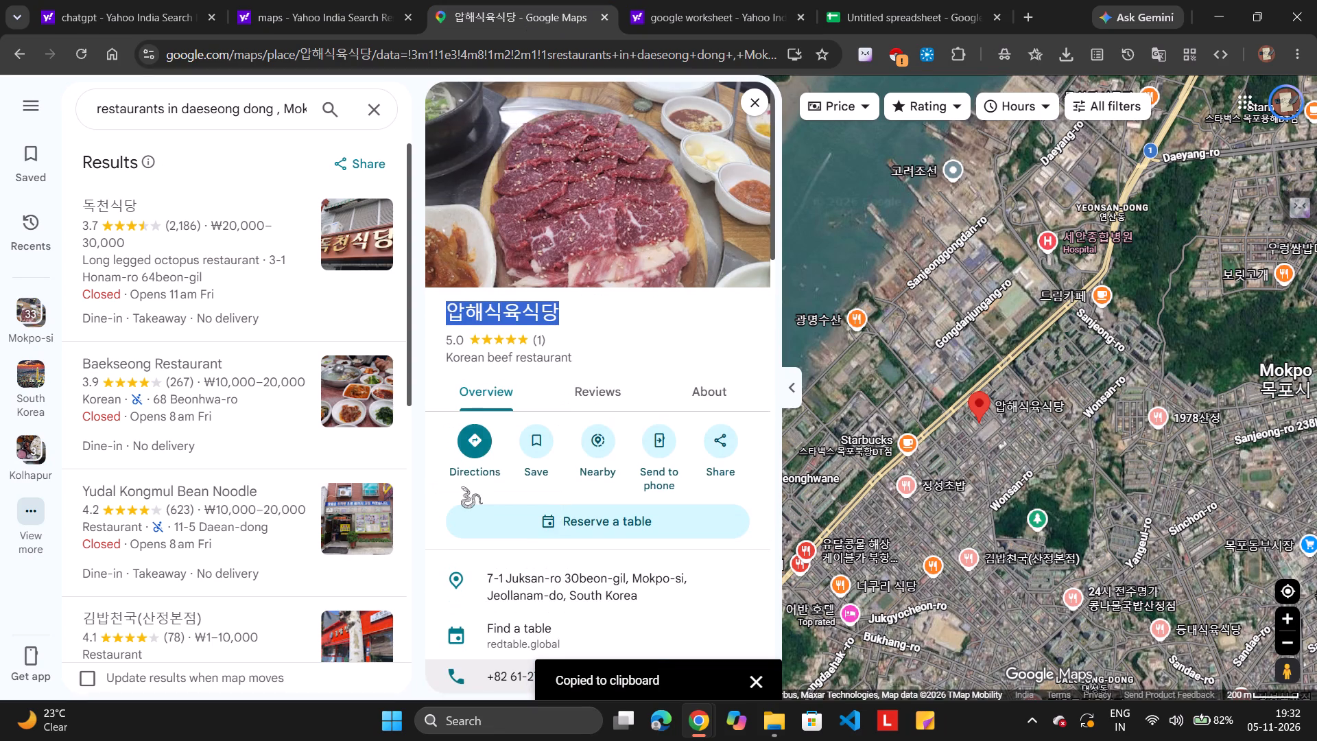
{"action": "scroll", "coordinate": [643, 209], "scroll_direction": "left", "scroll_amount": 1}
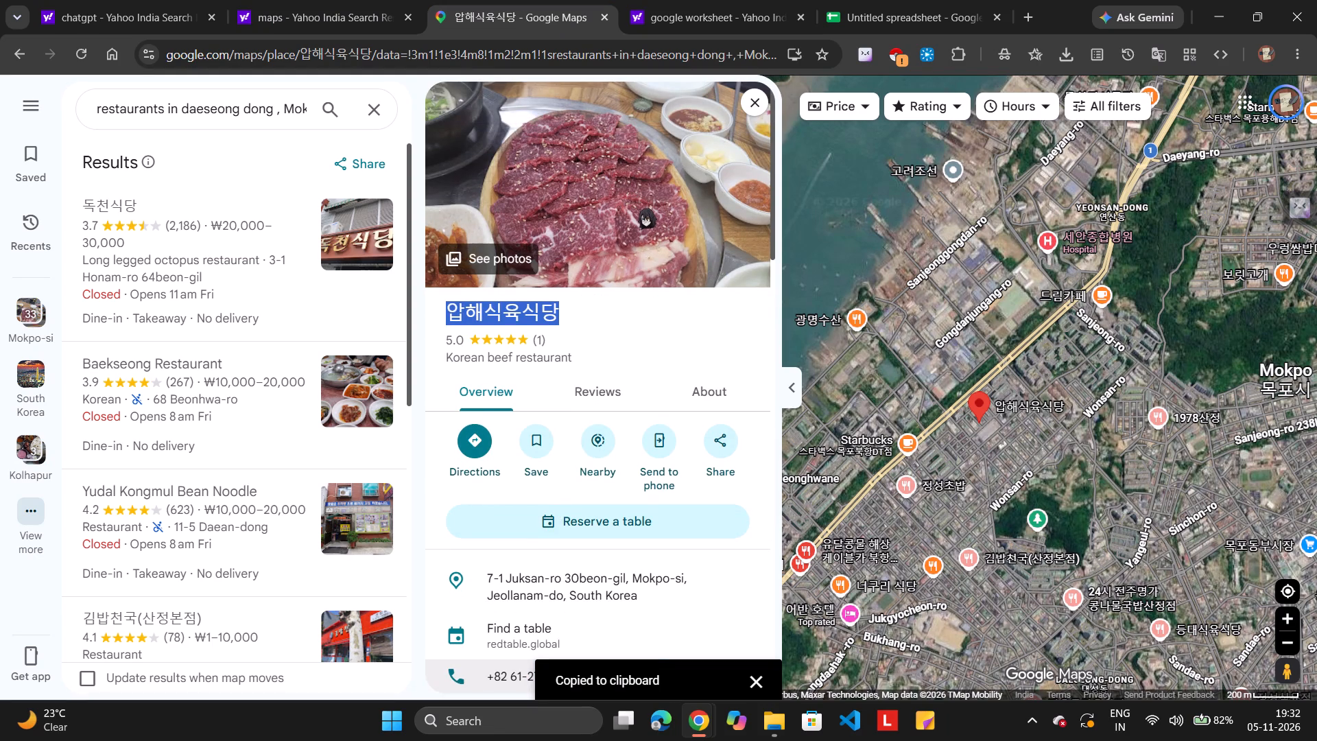
{"action": "left_click_drag", "start_coordinate": [838, 356], "coordinate": [894, 314]}
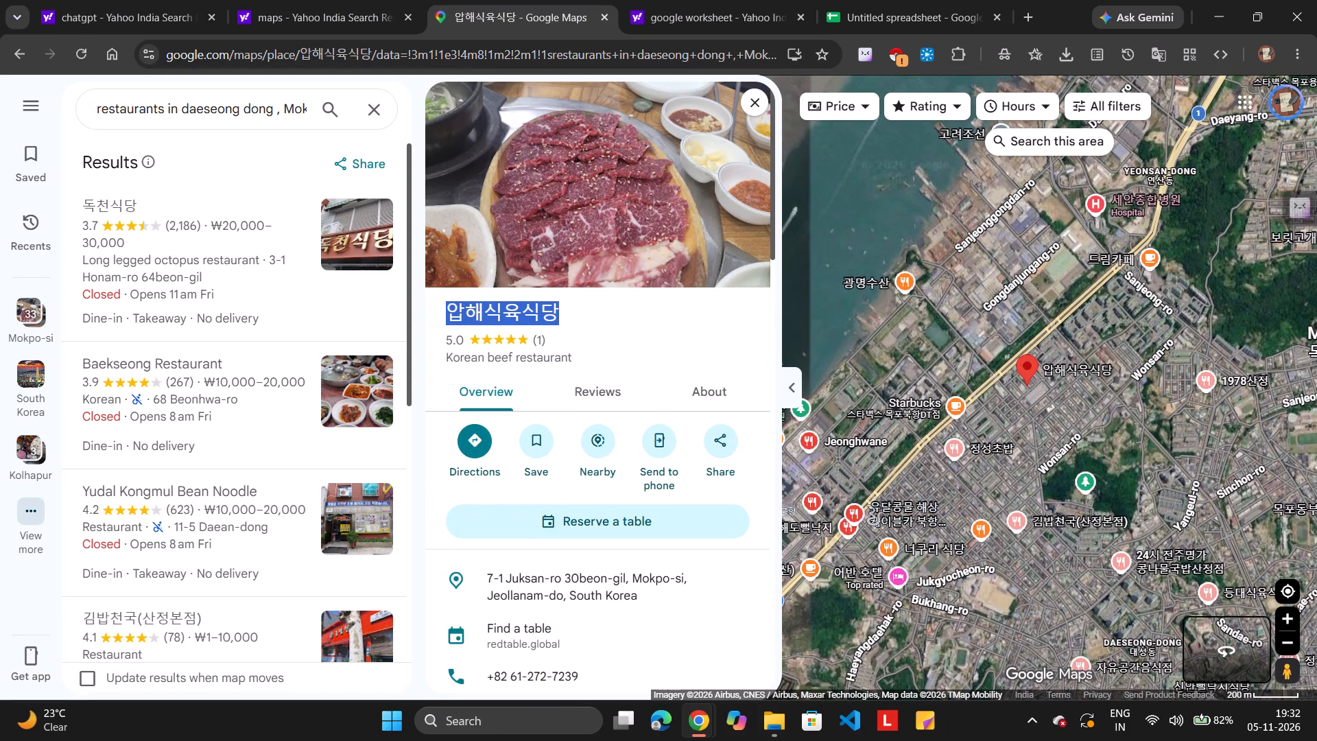
{"action": "left_click", "coordinate": [867, 504]}
{"action": "left_click", "coordinate": [898, 508]}
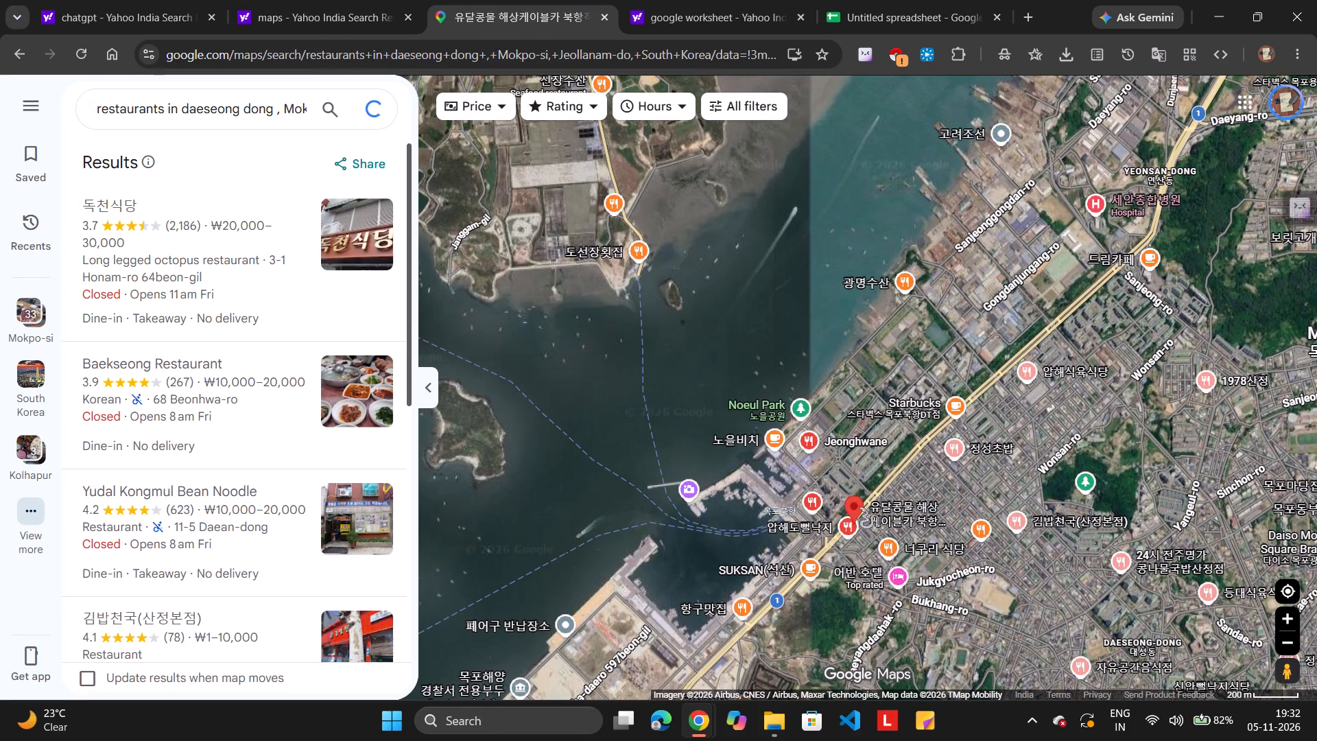
{"action": "left_click_drag", "start_coordinate": [451, 310], "coordinate": [746, 303]}
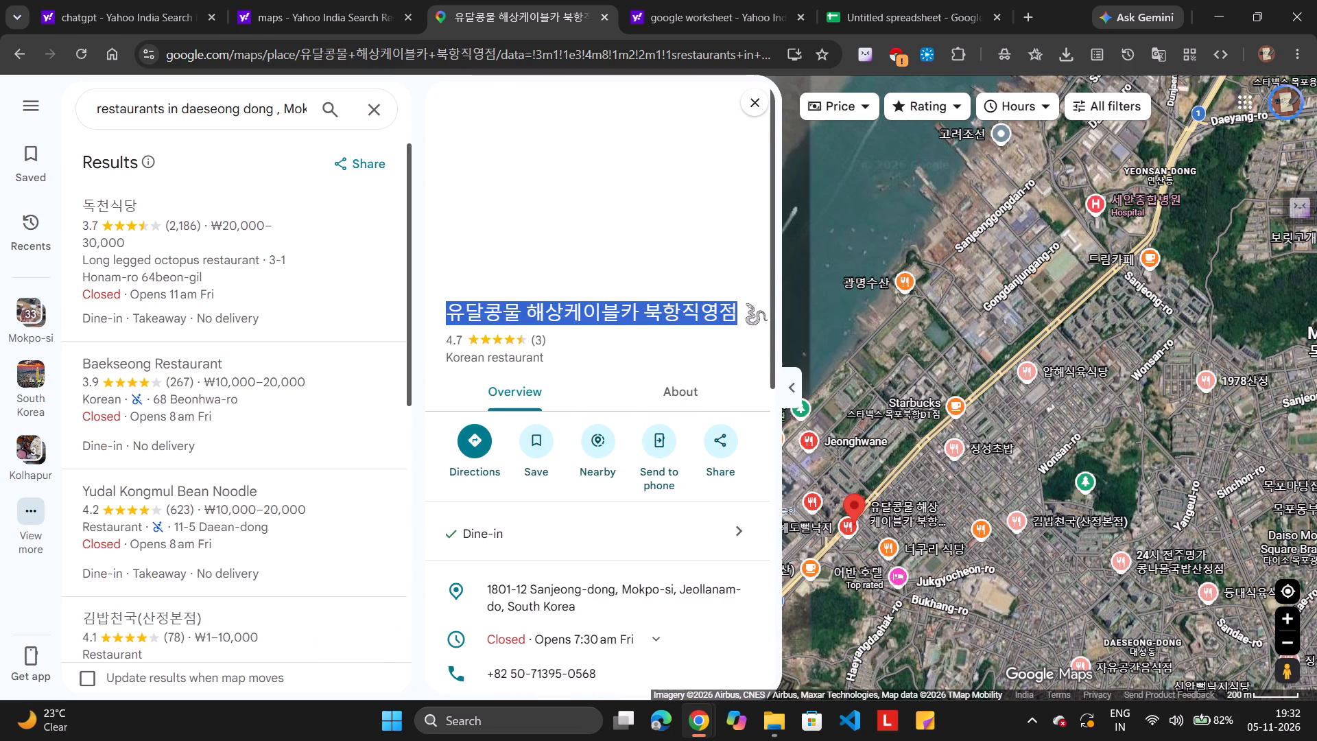
{"action": "key", "text": "ctrl+c"}
{"action": "left_click", "coordinate": [875, 0]}
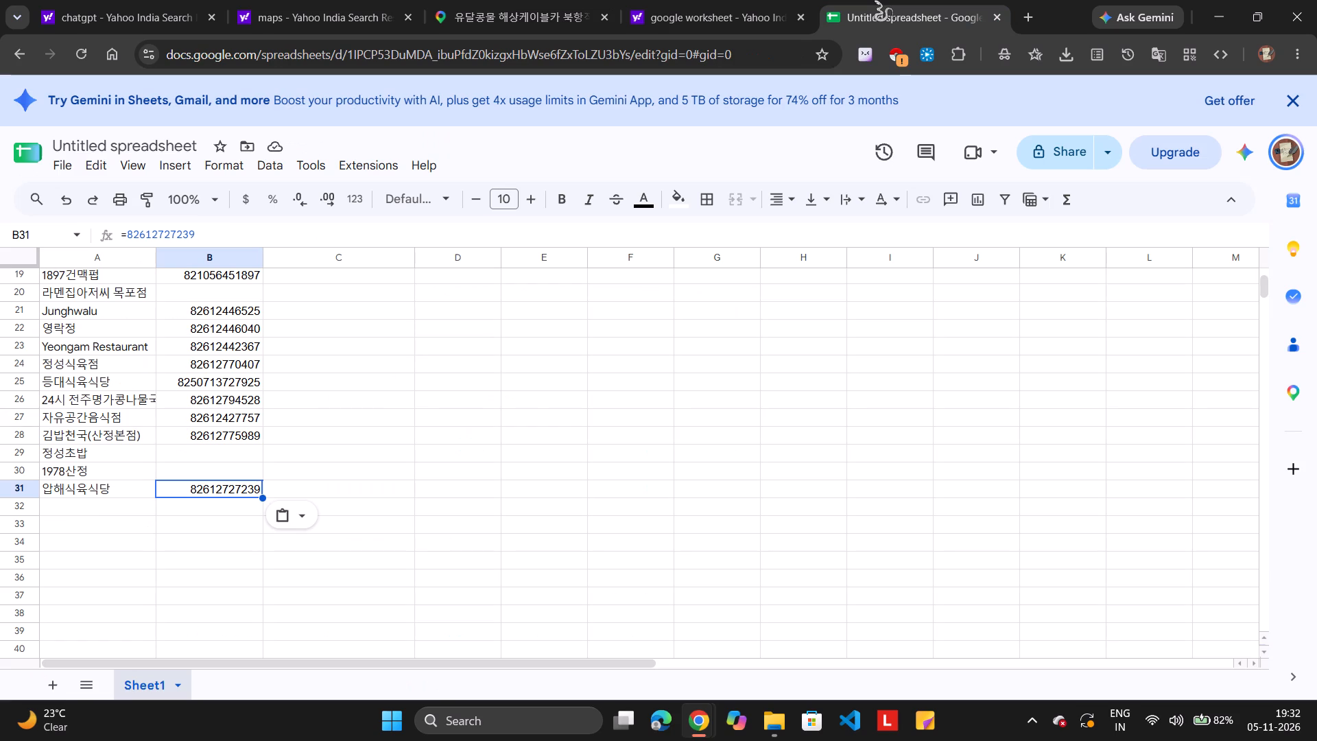
{"action": "left_click", "coordinate": [112, 508]}
{"action": "key", "text": "ctrl+v"}
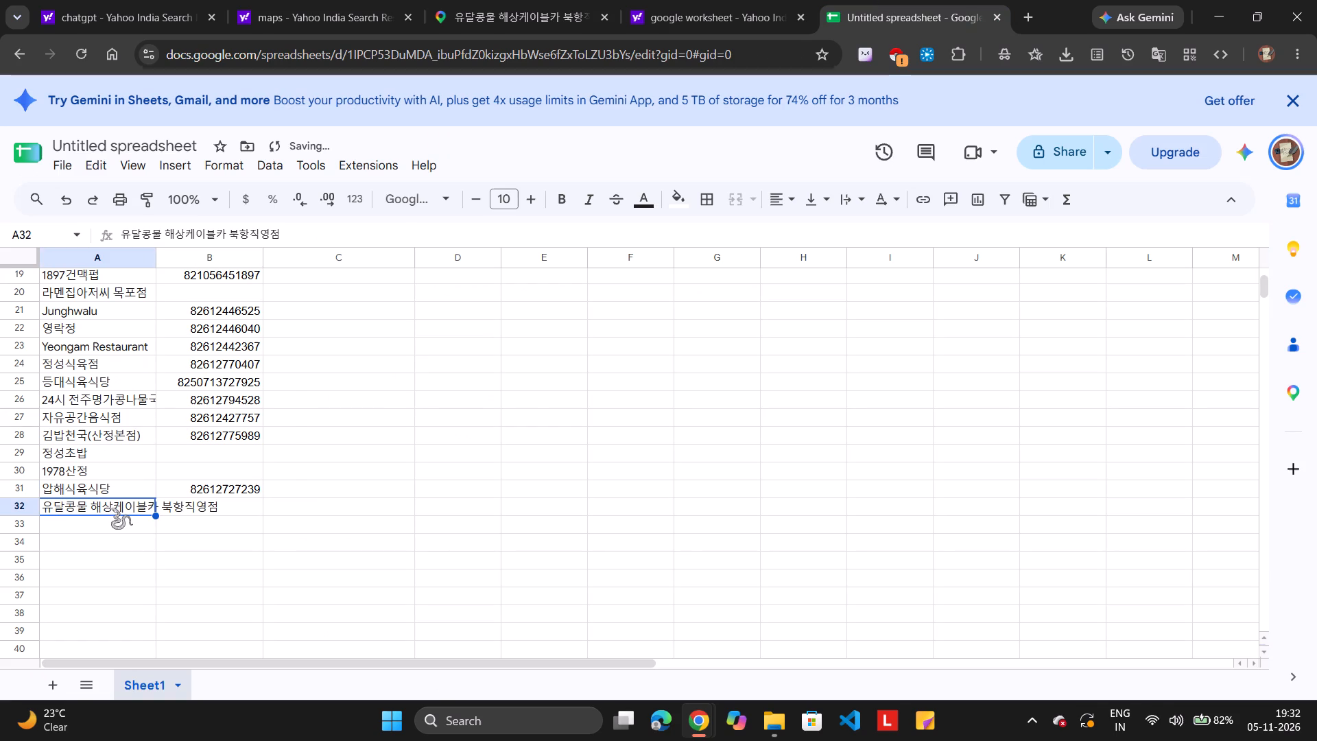
Copy the phone number from the 유달콩물 해상케이블카 북항직영점 listing in Google Maps into cell B32 under Phone No.
{"action": "left_click", "coordinate": [463, 0]}
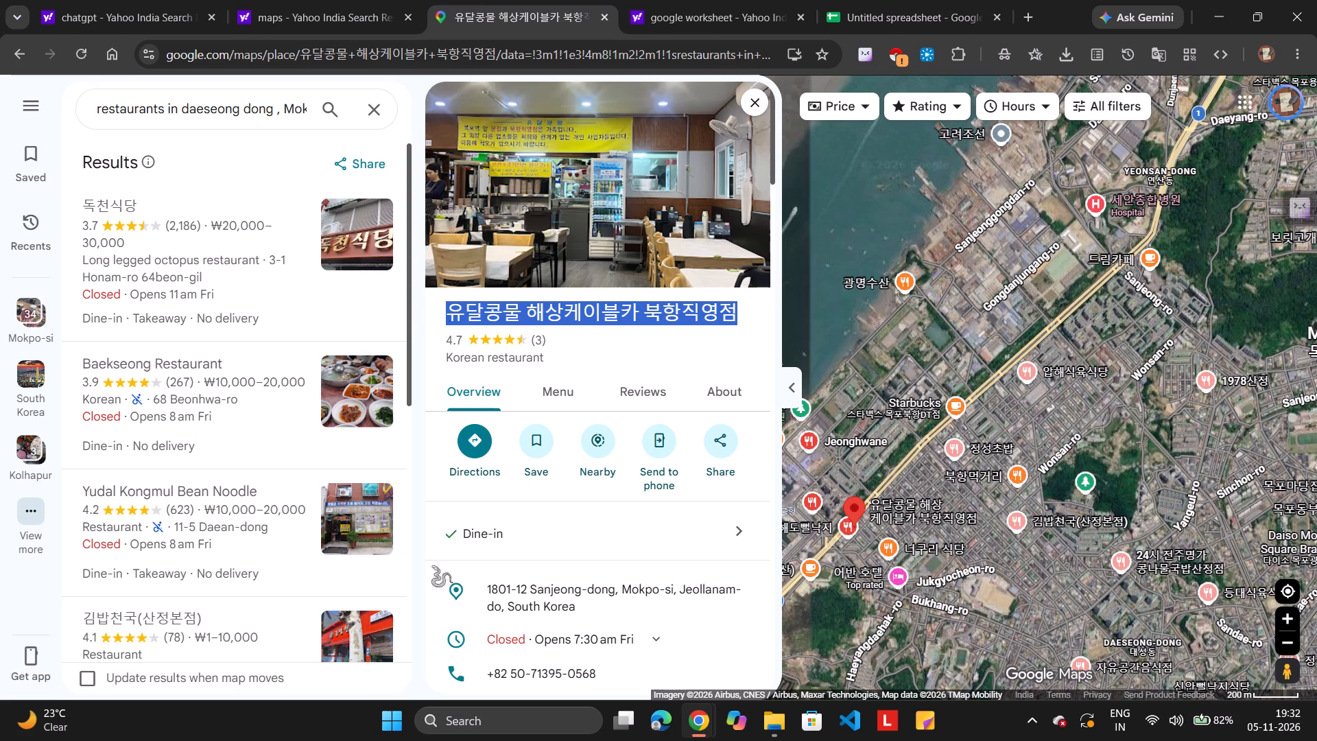
{"action": "scroll", "coordinate": [436, 631], "scroll_direction": "down", "scroll_amount": 1}
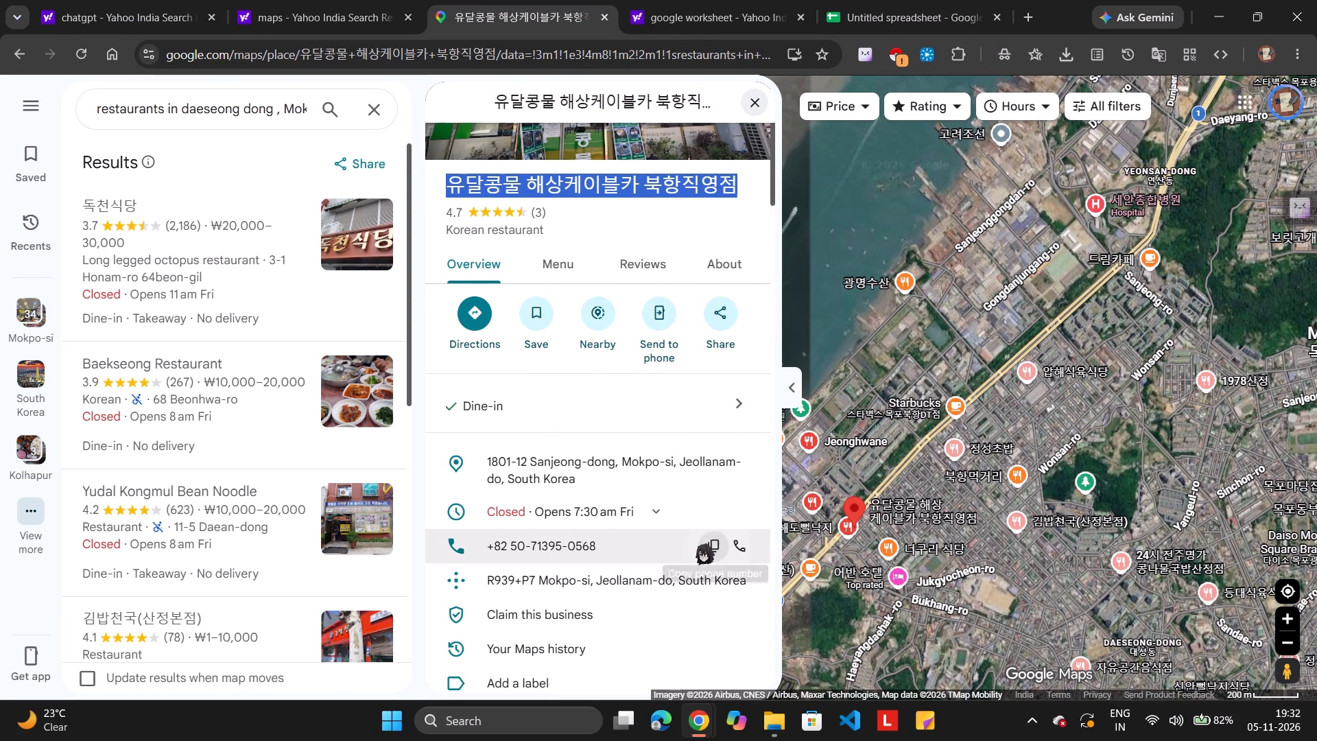
{"action": "left_click", "coordinate": [701, 544]}
{"action": "left_click", "coordinate": [858, 0]}
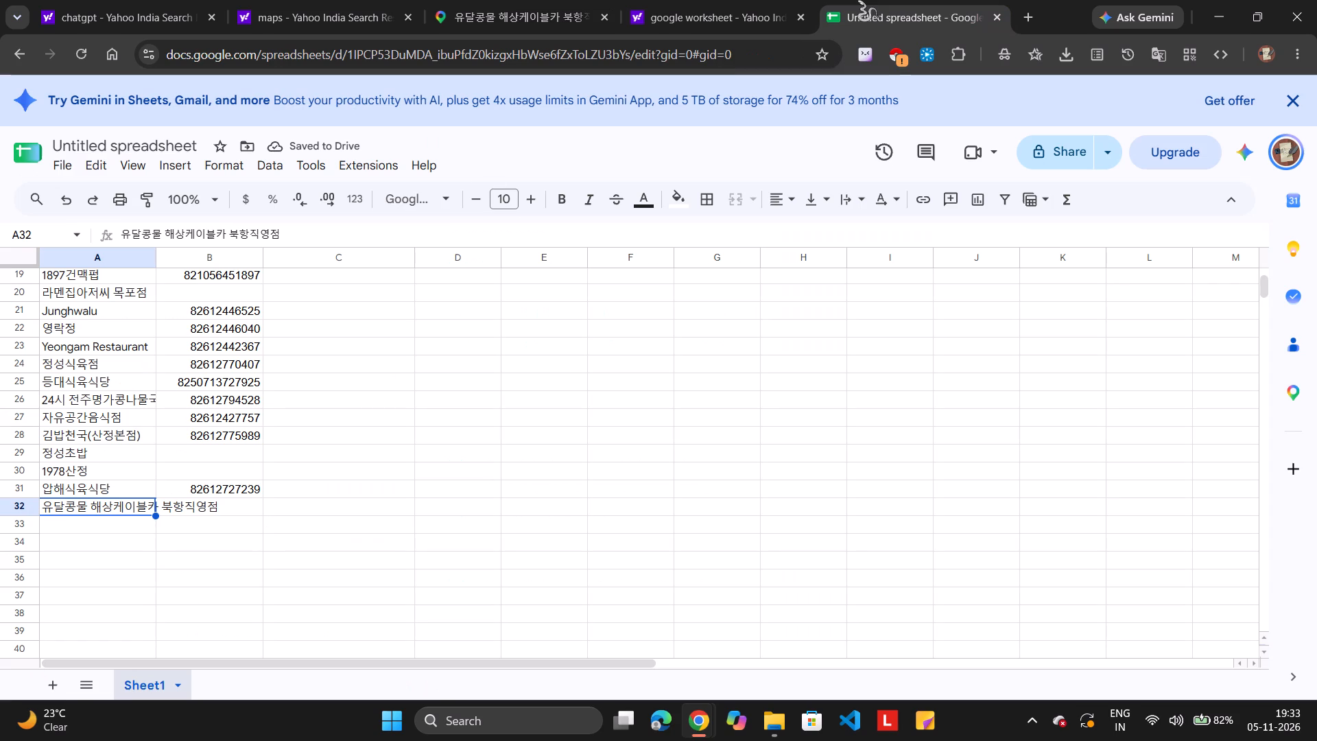
{"action": "left_click", "coordinate": [234, 506]}
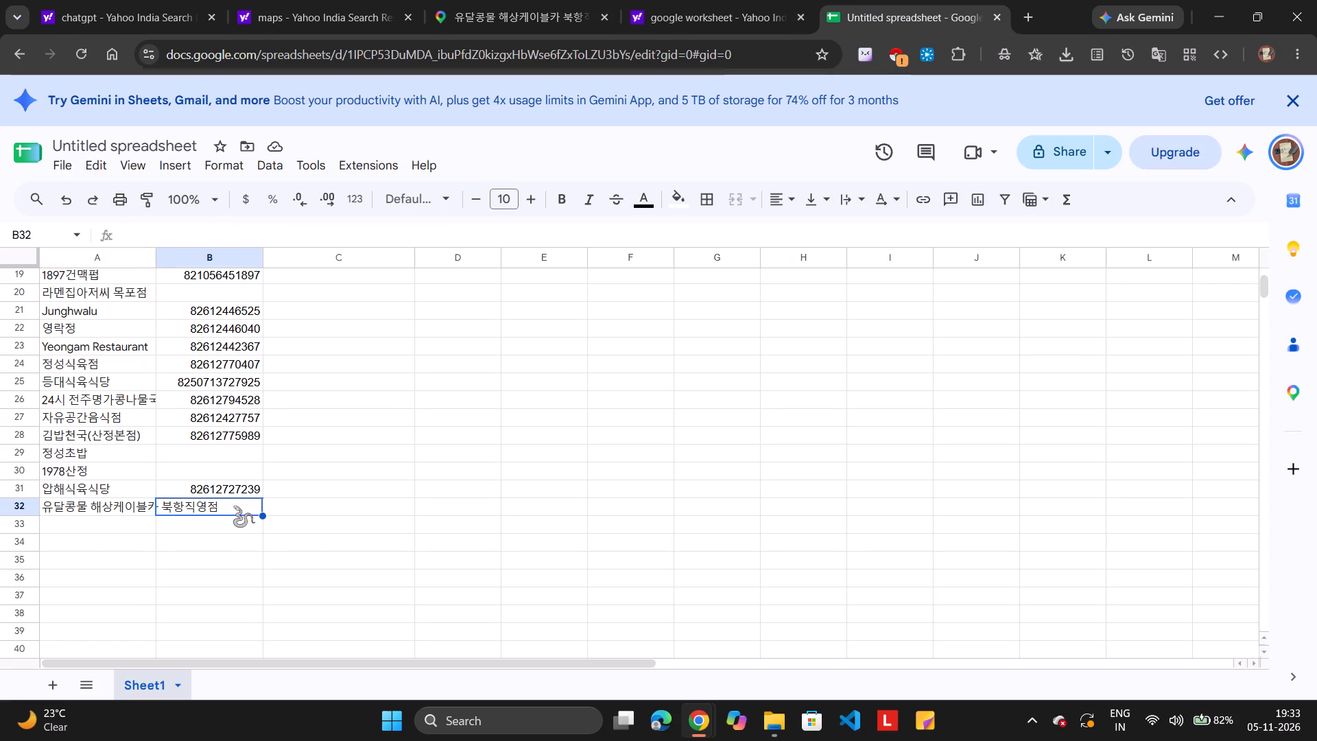
{"action": "key", "text": "ctrl+v"}
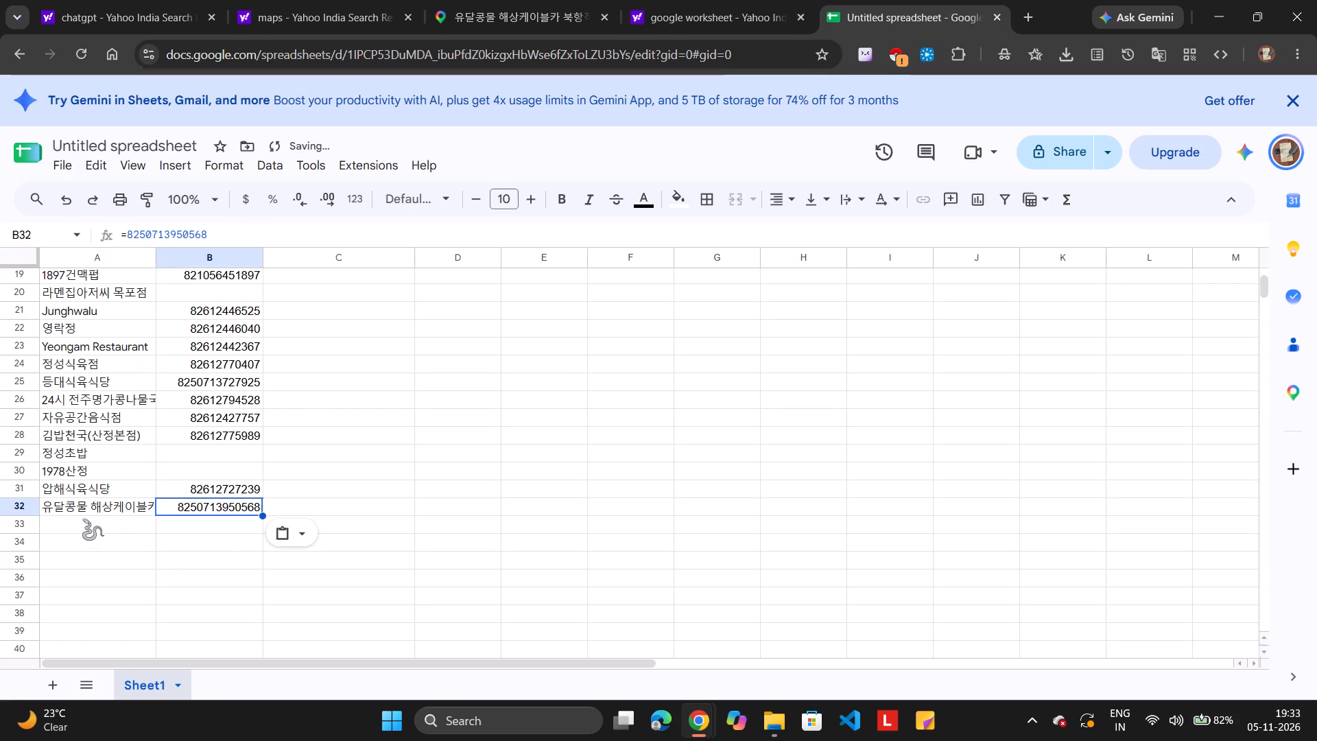
Open the 압해도뻘낙지 listing in Google Maps and copy its name into cell A33 under Client Name.
{"action": "left_click", "coordinate": [81, 526]}
{"action": "left_click", "coordinate": [565, 0]}
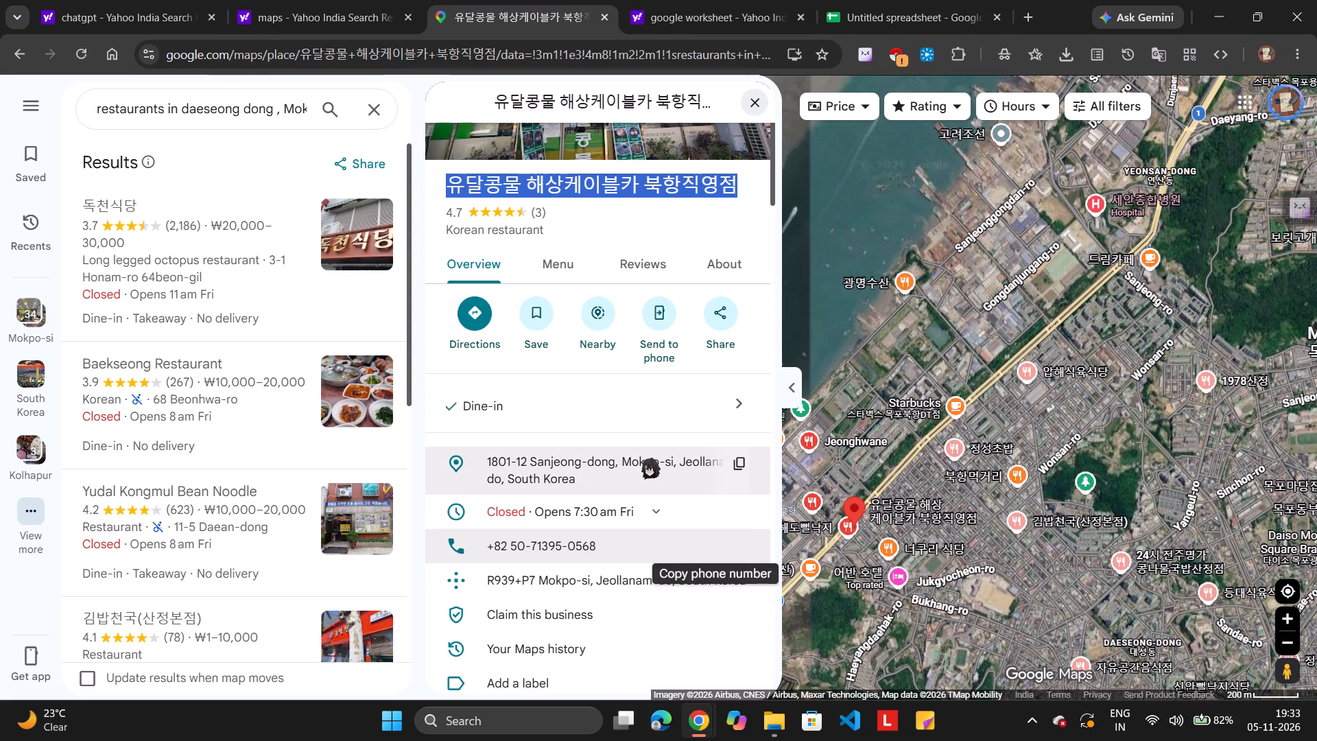
{"action": "left_click", "coordinate": [838, 537]}
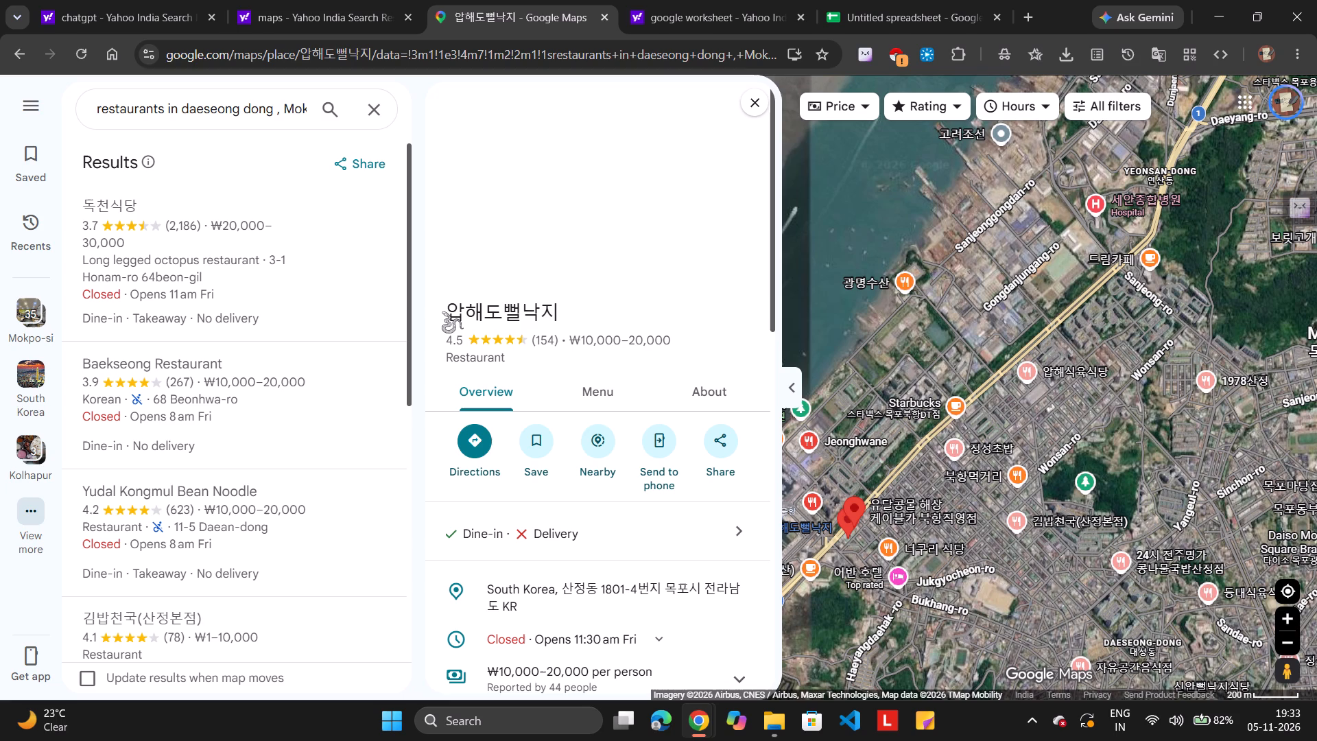
{"action": "left_click_drag", "start_coordinate": [442, 311], "coordinate": [560, 305]}
{"action": "key", "text": "ctrl+c"}
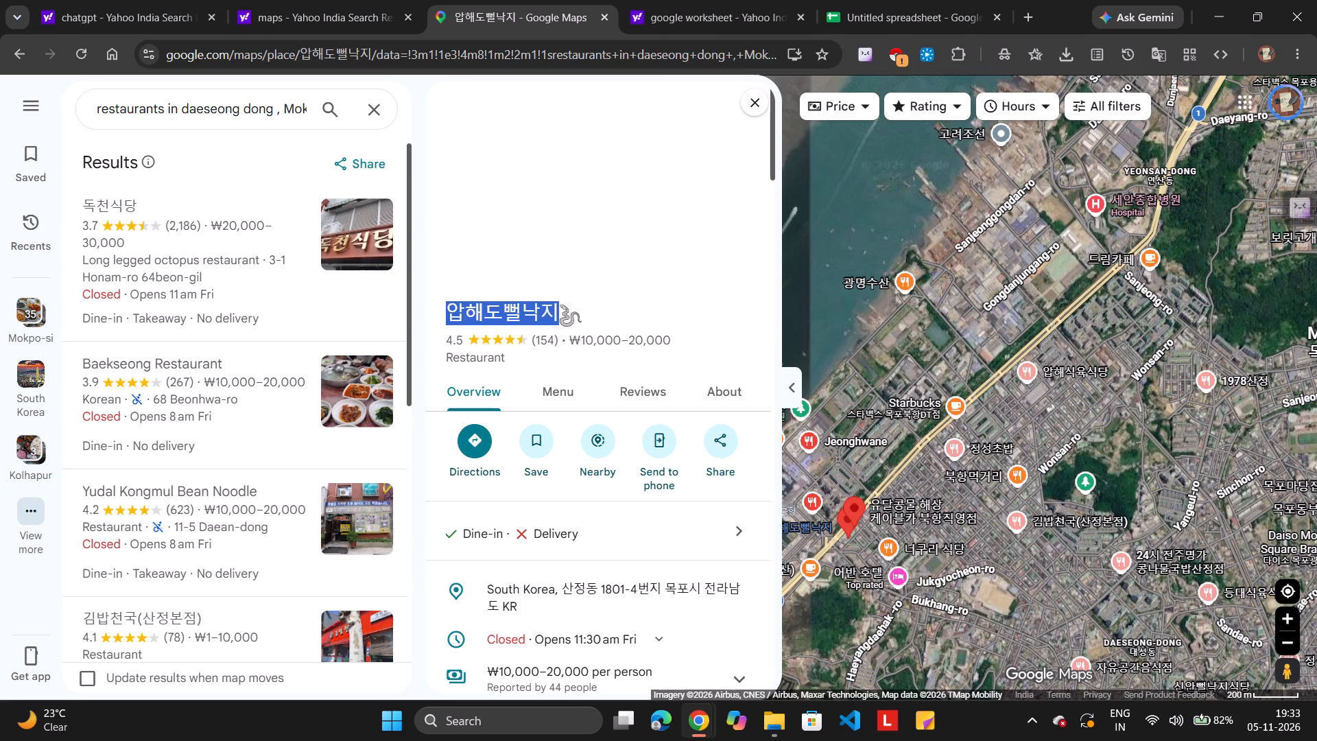
{"action": "left_click", "coordinate": [880, 2]}
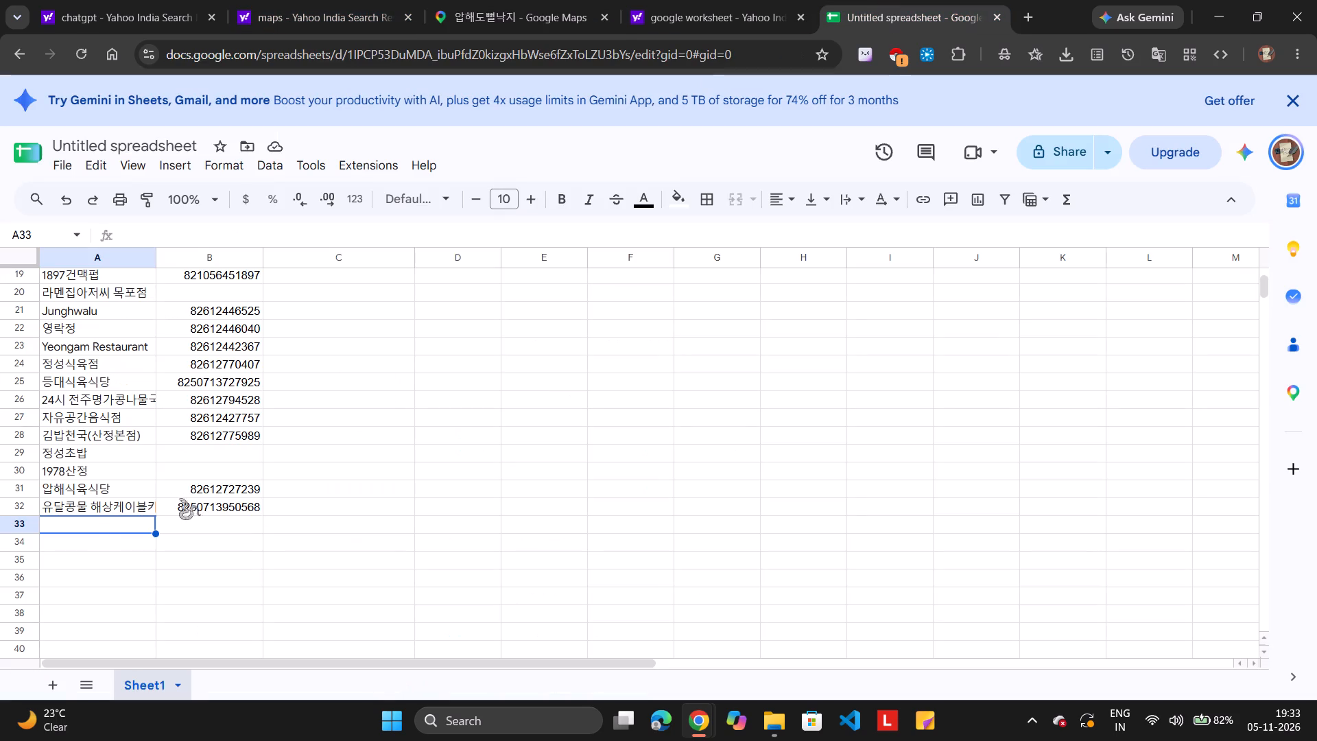
{"action": "left_click", "coordinate": [88, 521]}
{"action": "key", "text": "ctrl+v"}
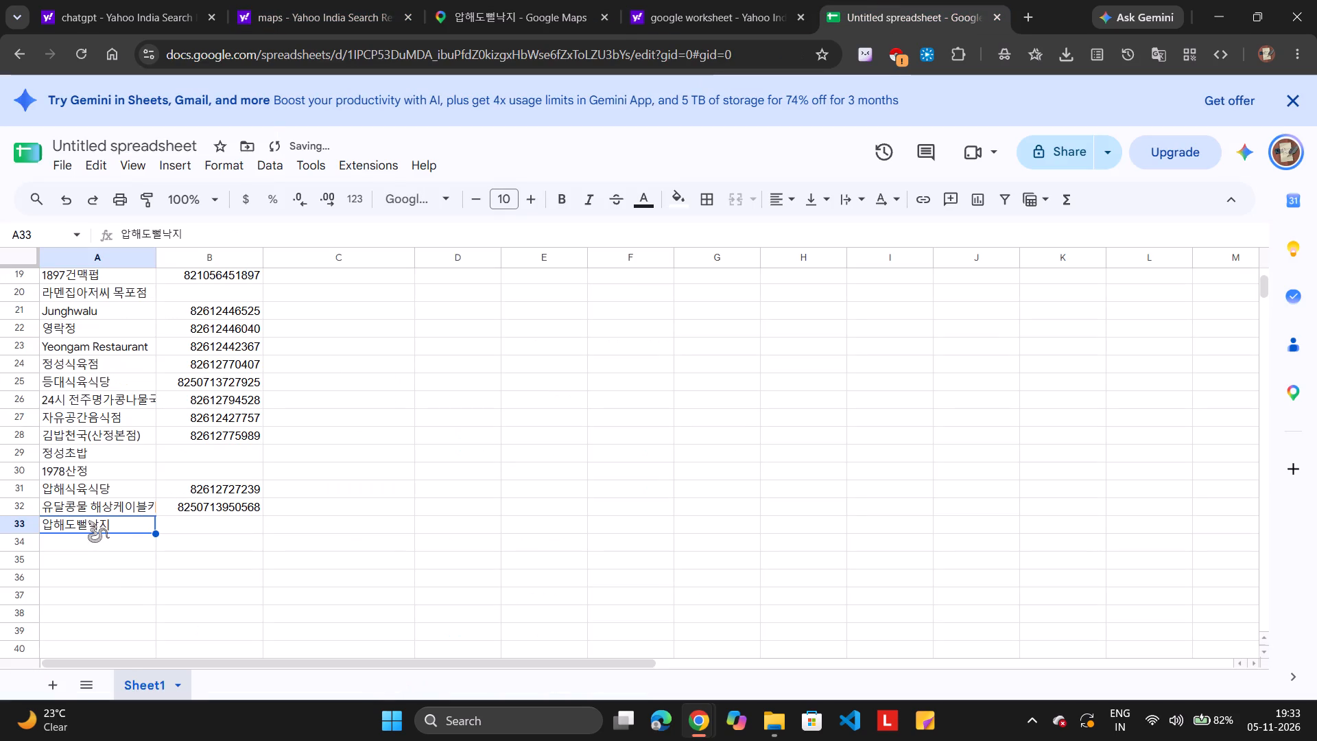
Check the 압해도뻘낙지 listing for a phone number, and copy the name of the Yeulsuk Seafood Market listing into cell A34 under Client Name.
{"action": "left_click", "coordinate": [447, 13]}
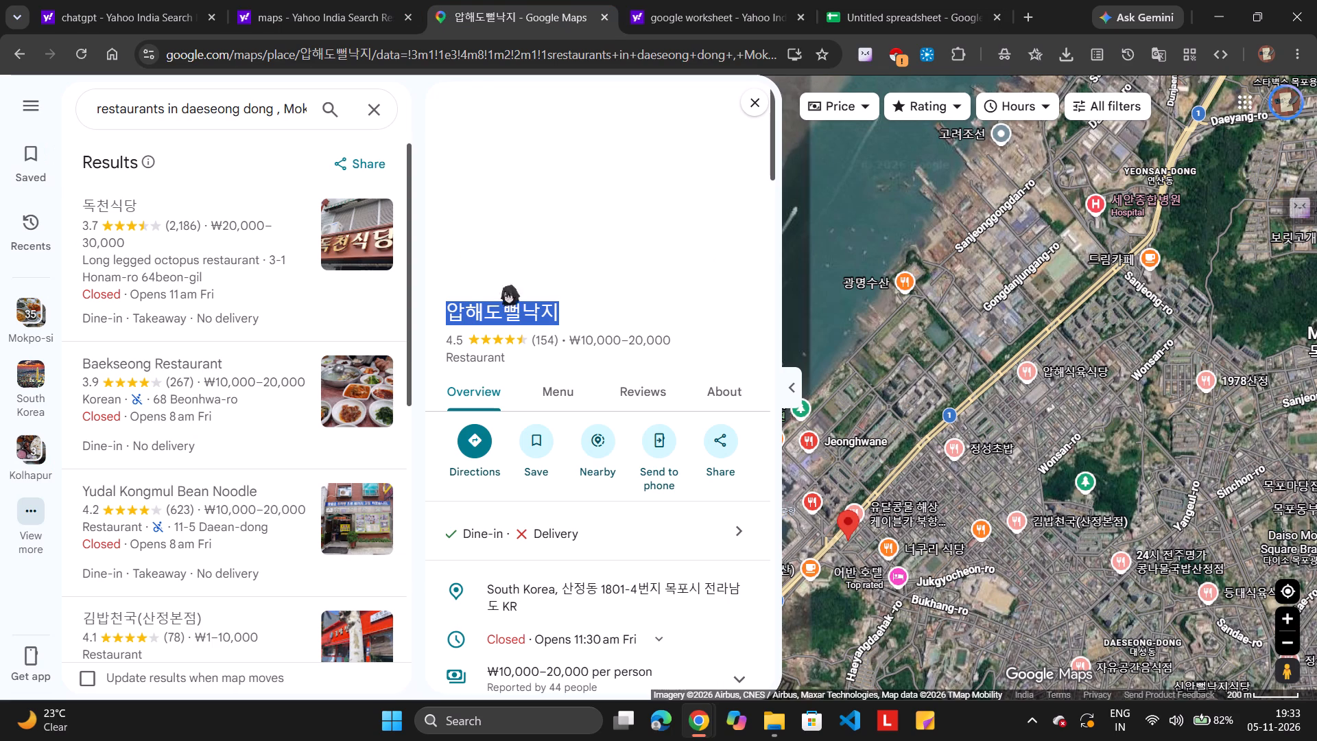
{"action": "scroll", "coordinate": [580, 454], "scroll_direction": "down", "scroll_amount": 2}
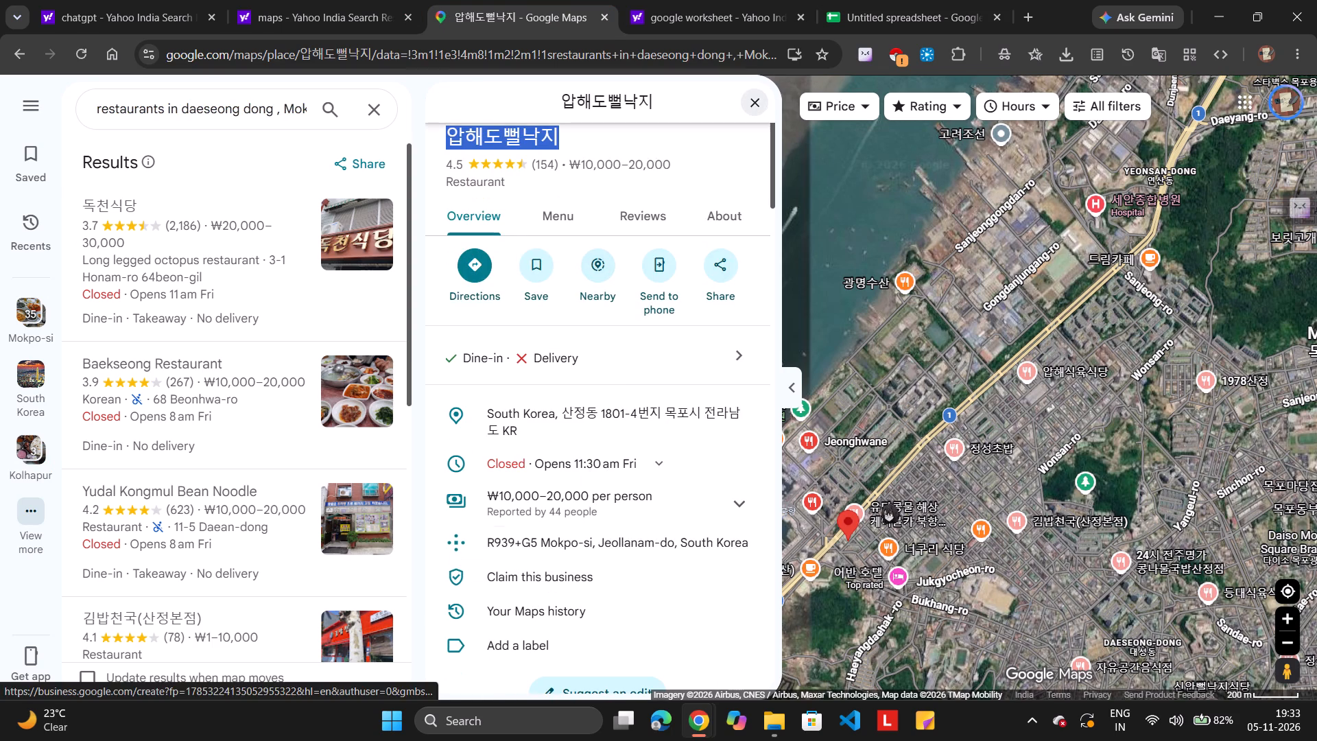
{"action": "left_click", "coordinate": [811, 502]}
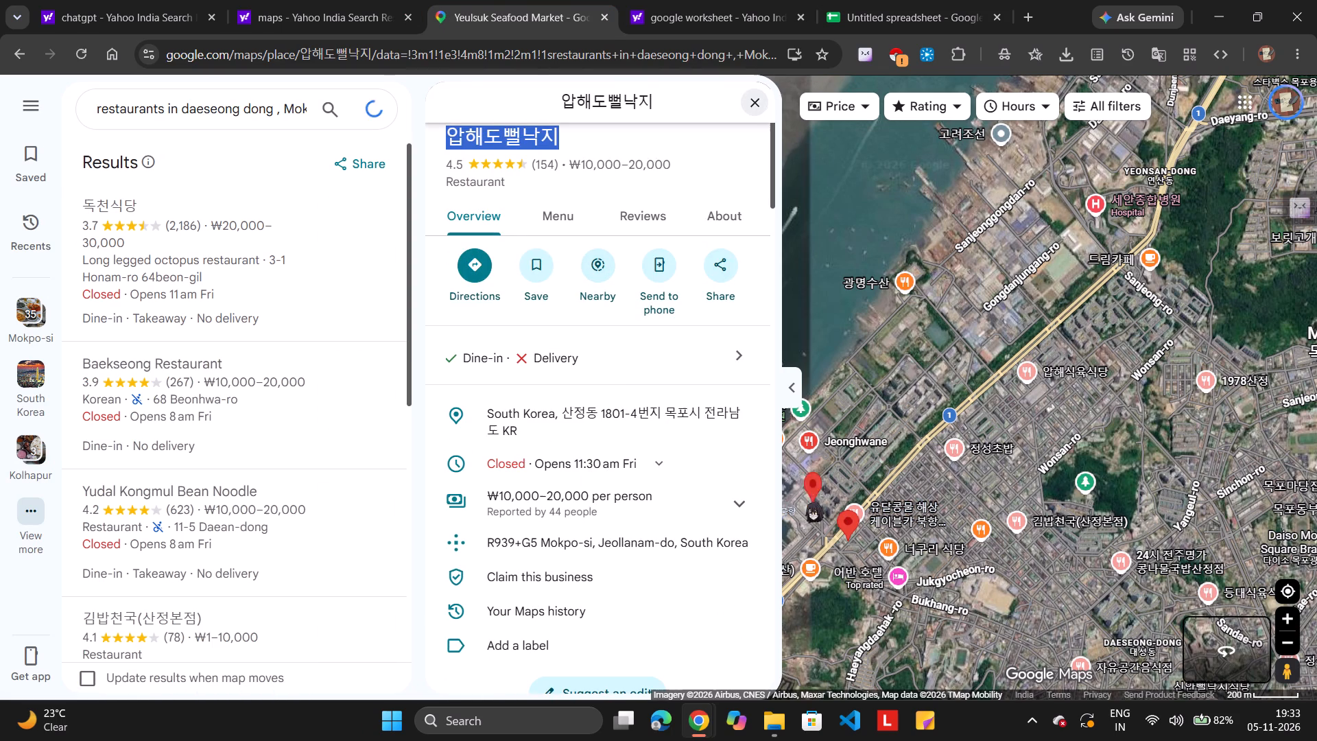
{"action": "scroll", "coordinate": [523, 338], "scroll_direction": "up", "scroll_amount": 1}
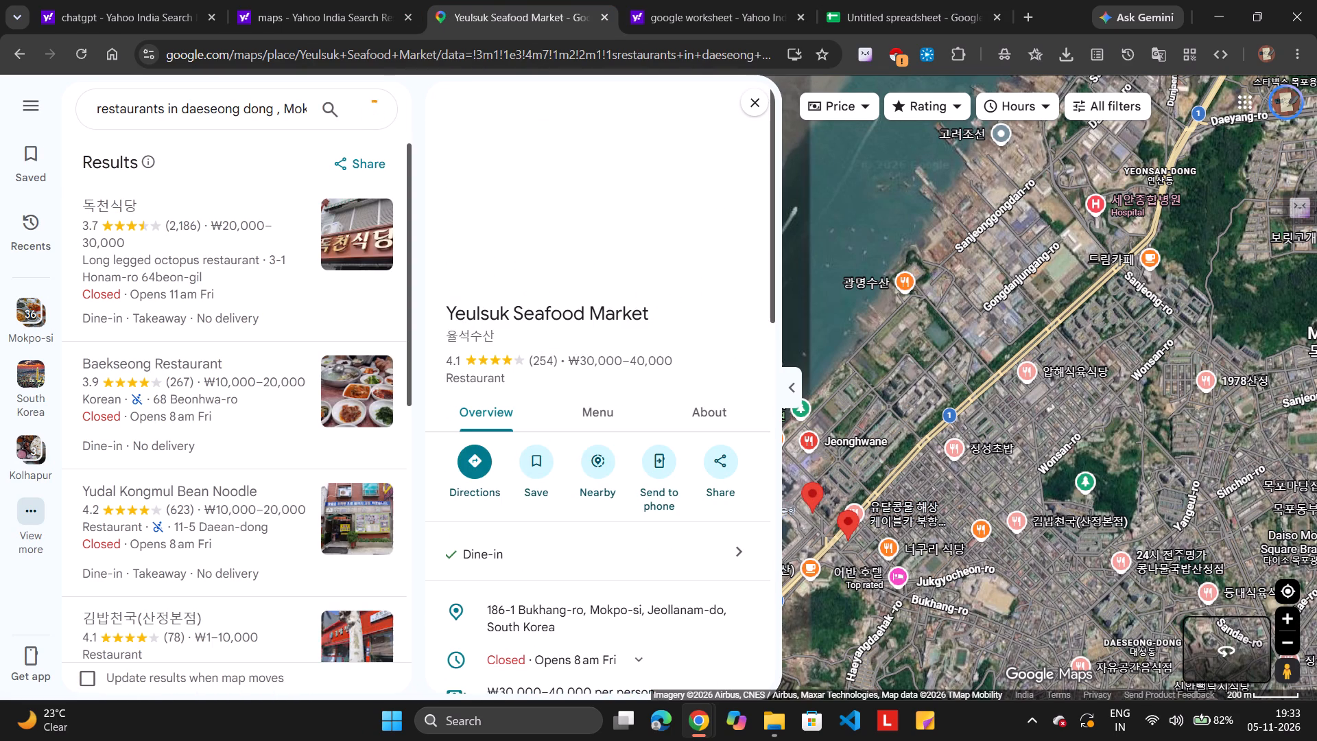
{"action": "left_click_drag", "start_coordinate": [448, 308], "coordinate": [676, 312]}
{"action": "key", "text": "ctrl+c"}
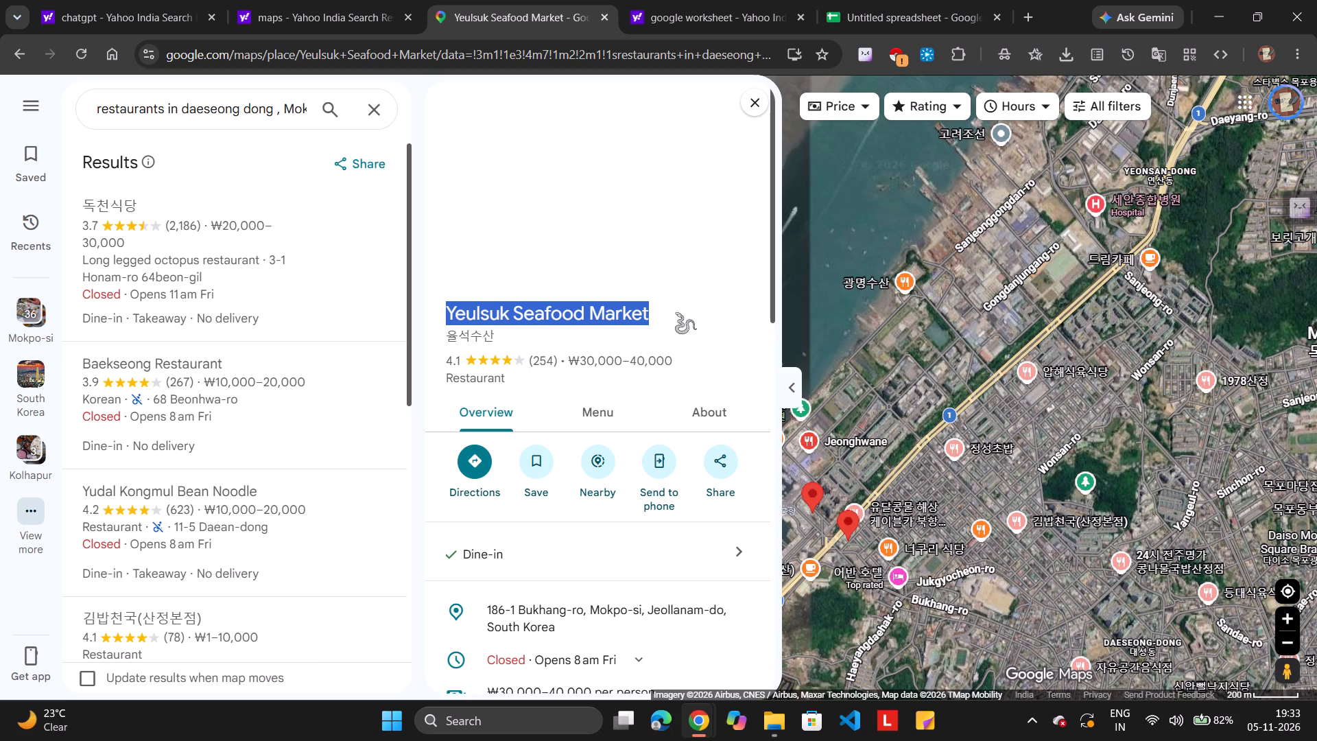
{"action": "left_click", "coordinate": [925, 0]}
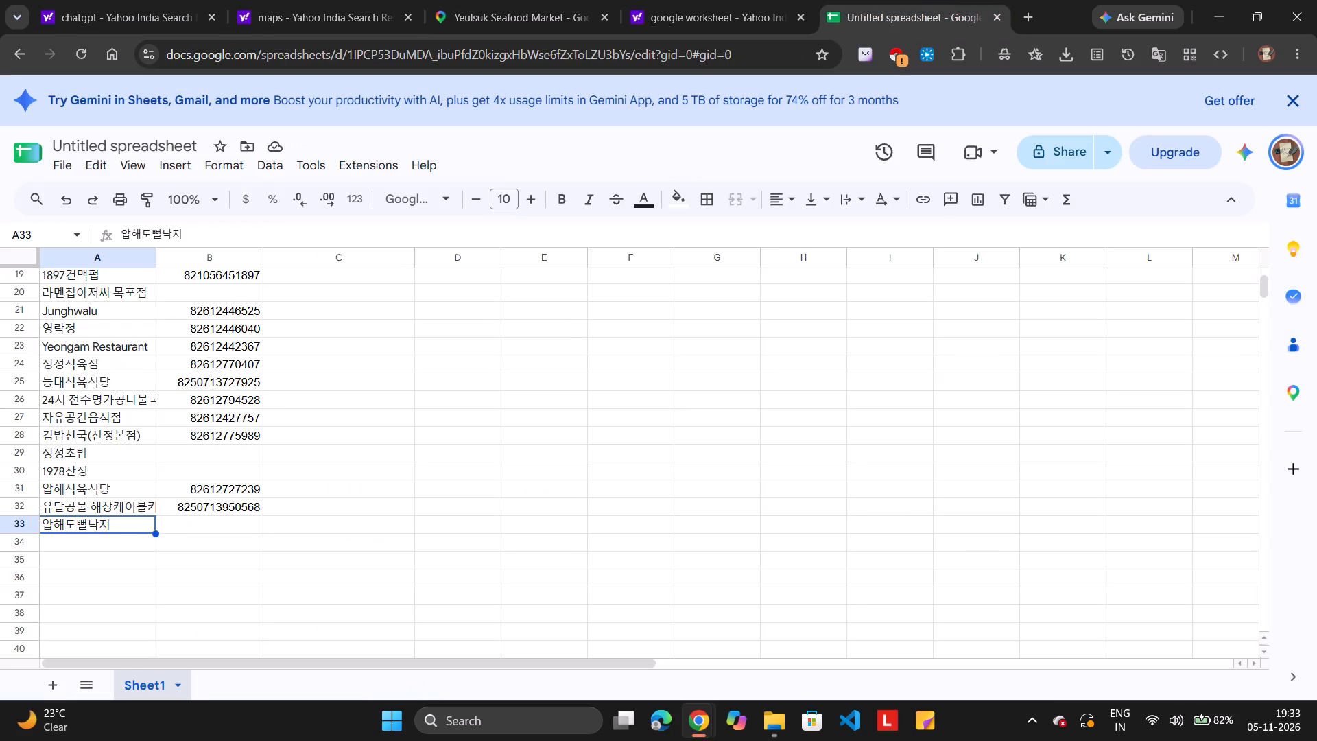
{"action": "left_click", "coordinate": [100, 547]}
{"action": "key", "text": "ctrl+v"}
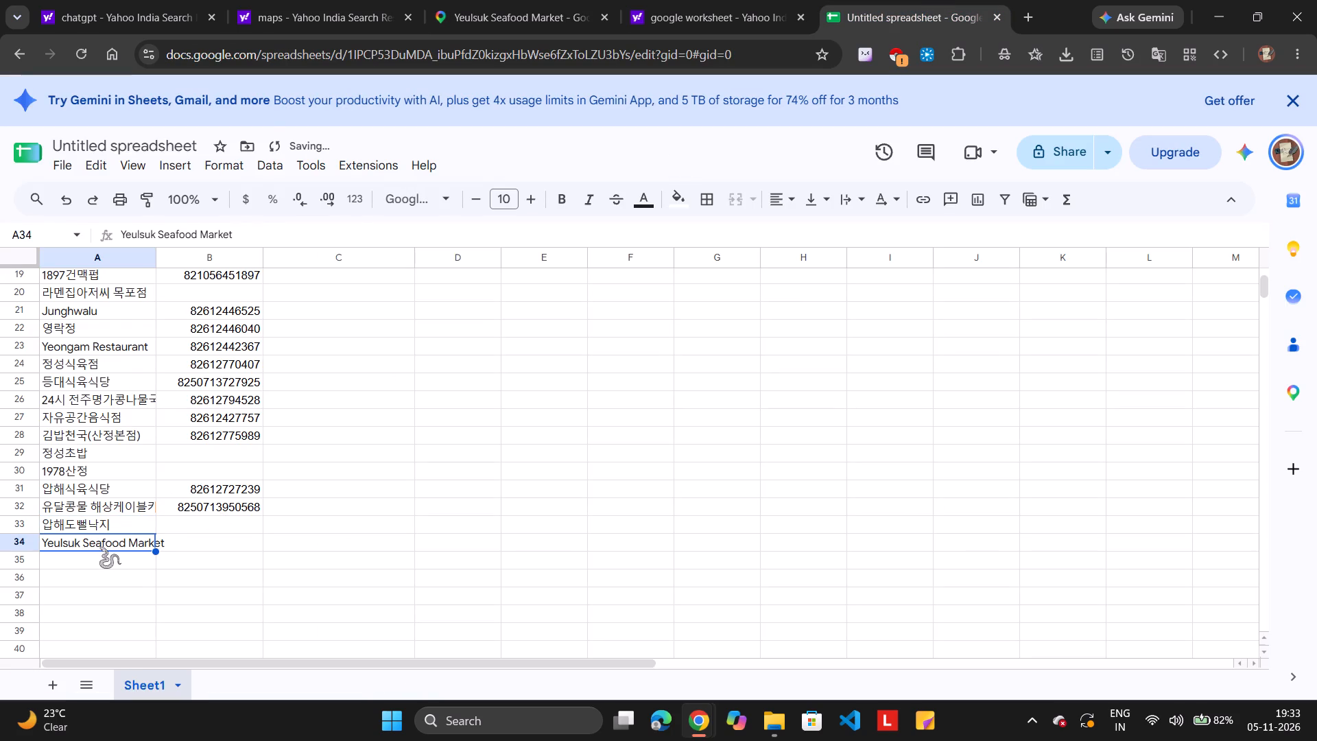
Copy the phone number from the Yeulsuk Seafood Market listing in Google Maps into cell B34 under Phone No.
{"action": "left_click", "coordinate": [481, 19]}
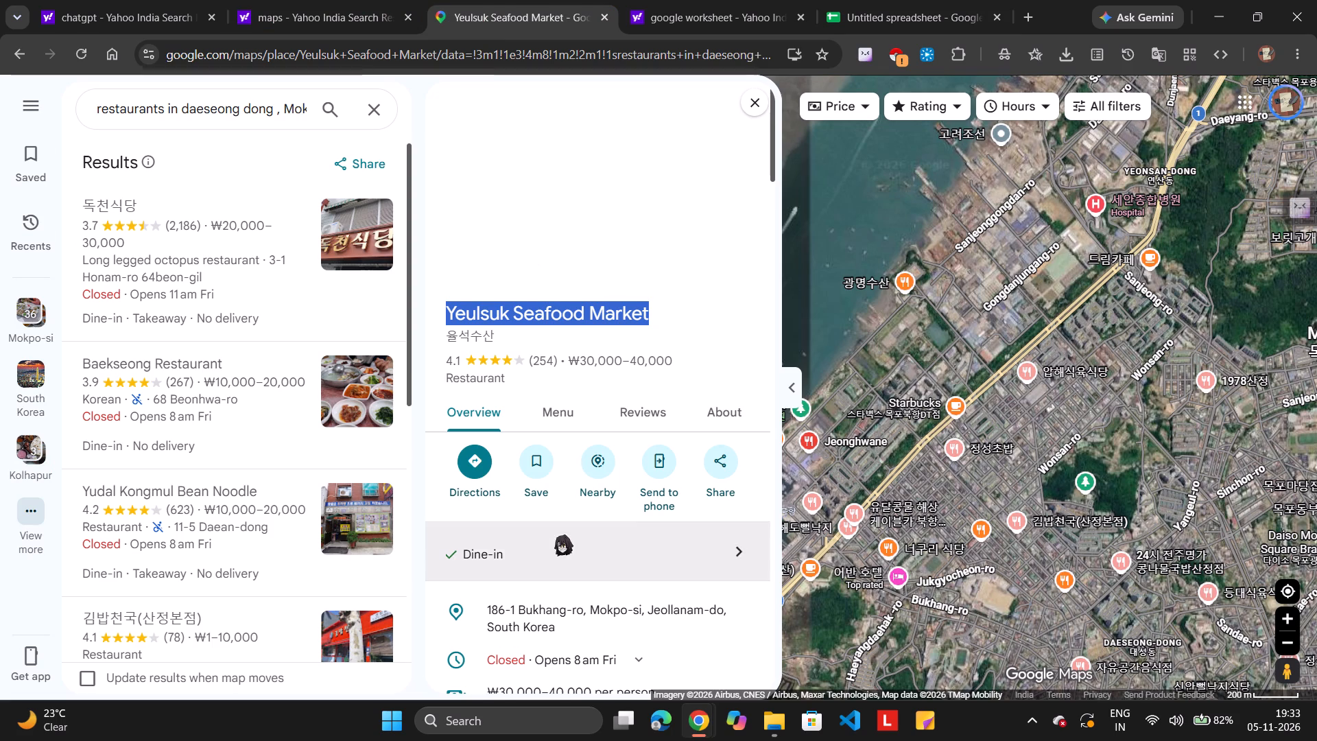
{"action": "scroll", "coordinate": [560, 535], "scroll_direction": "down", "scroll_amount": 3}
{"action": "left_click", "coordinate": [706, 515]}
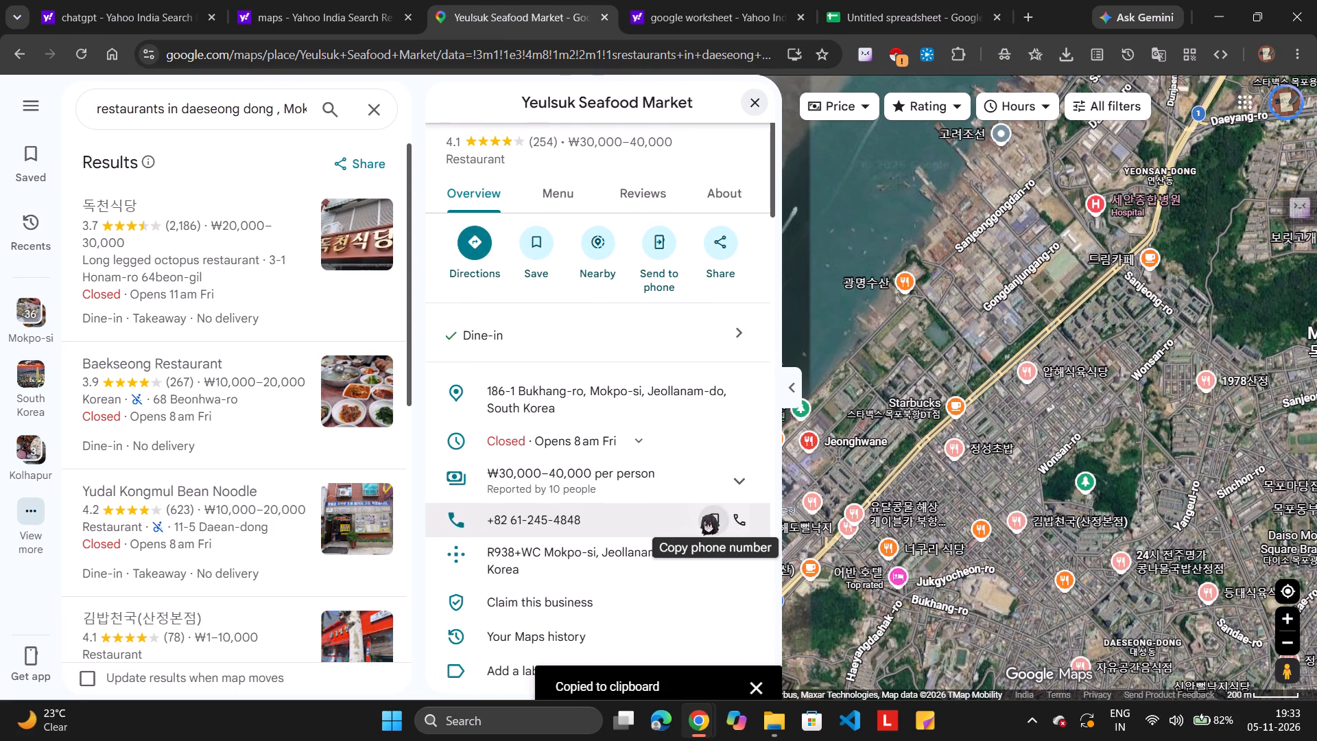
{"action": "scroll", "coordinate": [557, 469], "scroll_direction": "up", "scroll_amount": 4}
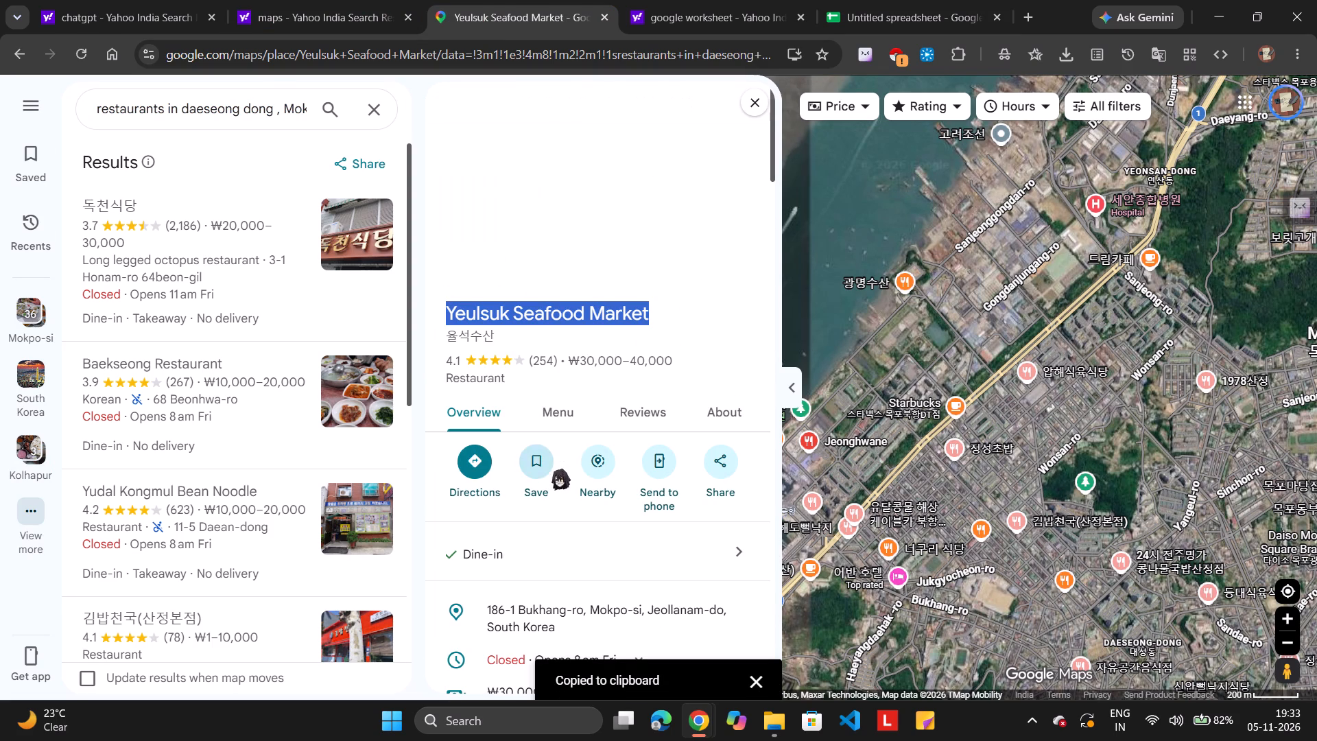
{"action": "scroll", "coordinate": [557, 469], "scroll_direction": "down", "scroll_amount": 2}
{"action": "left_click", "coordinate": [714, 541]}
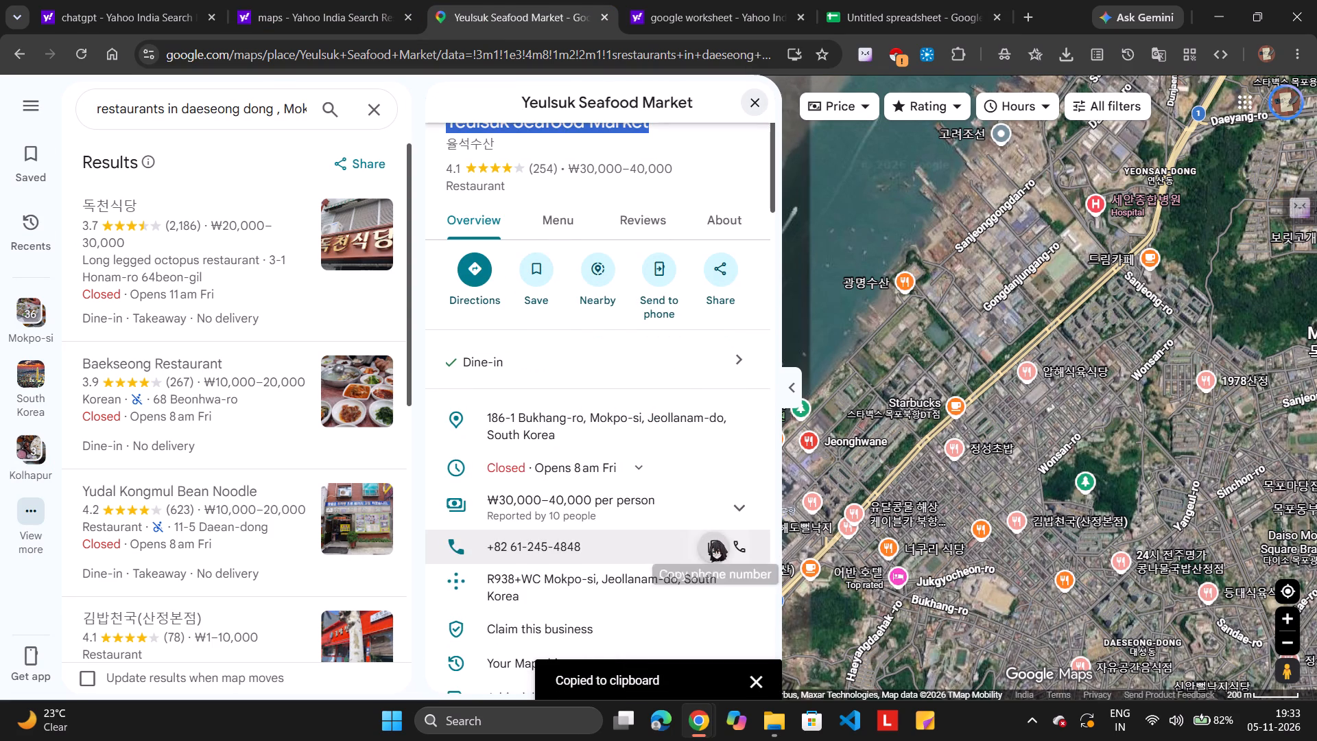
{"action": "left_click", "coordinate": [867, 11]}
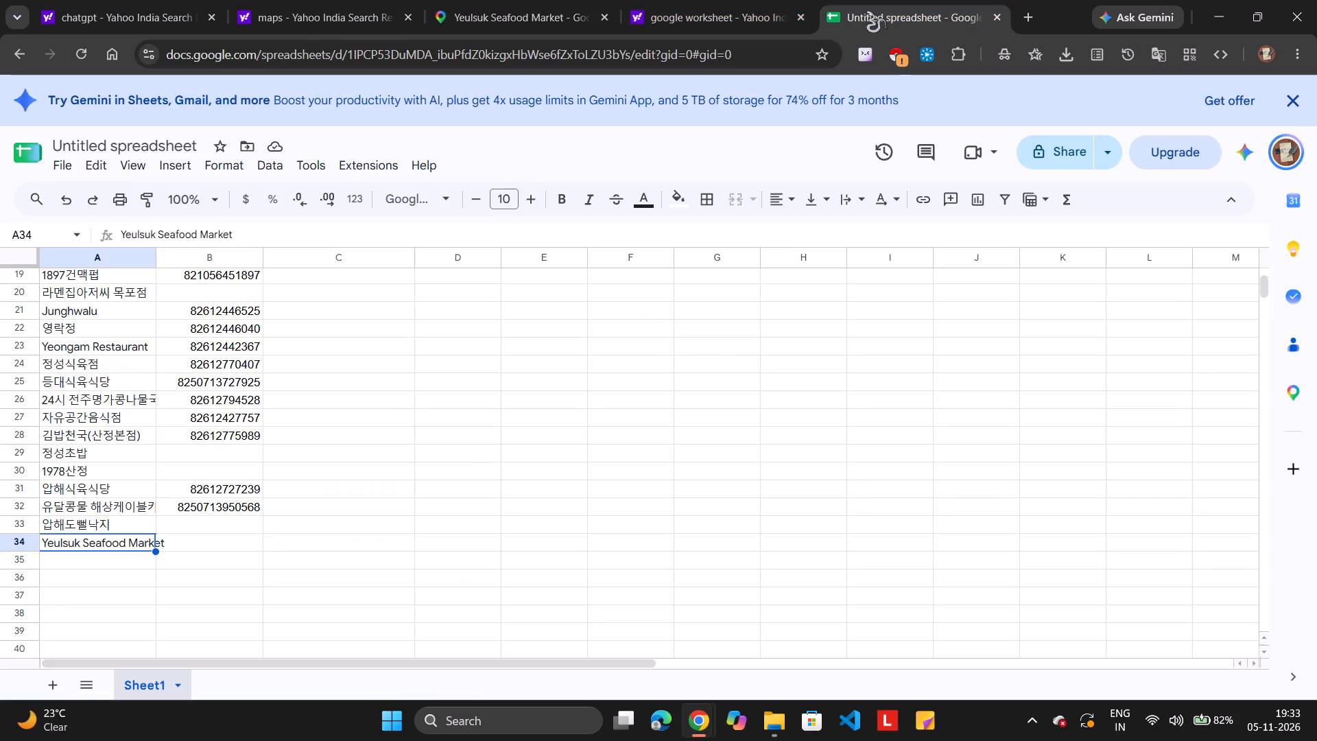
{"action": "left_click", "coordinate": [220, 545]}
{"action": "key", "text": "ctrl+v"}
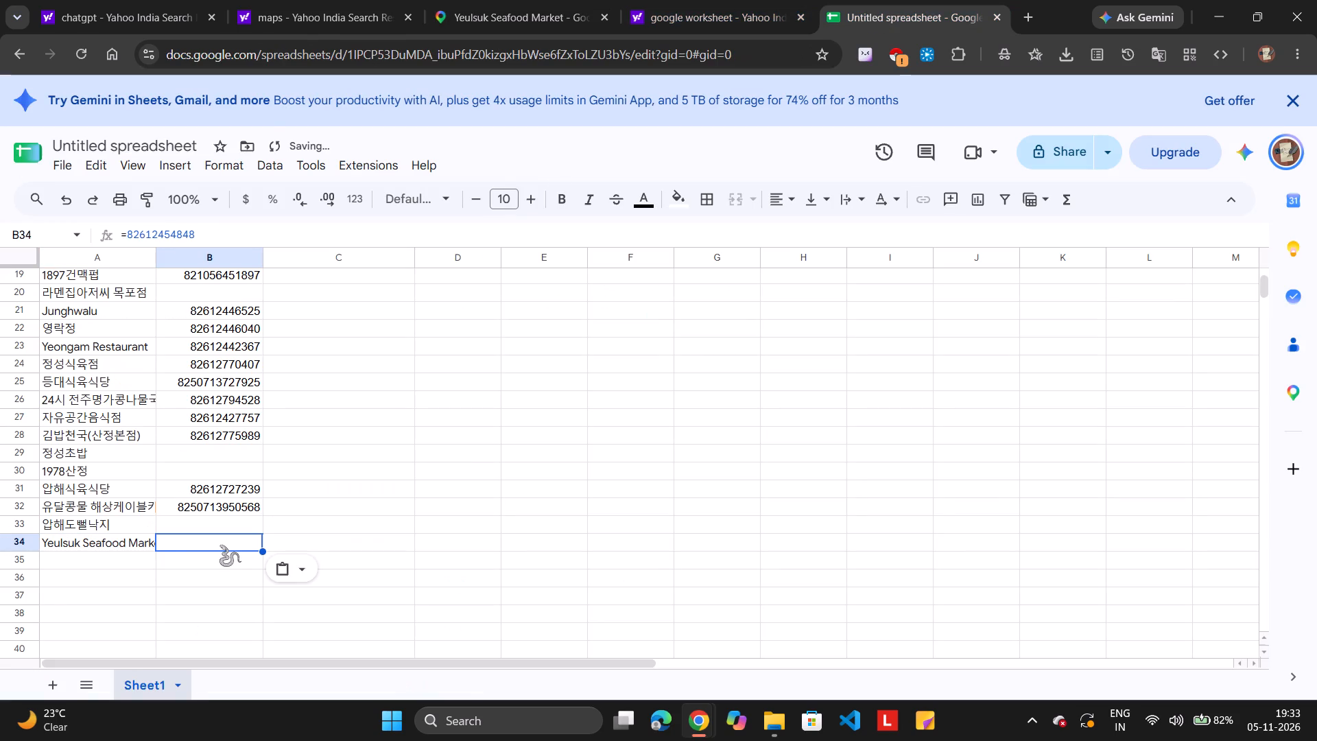
Open the Jeonghwane listing in Google Maps and copy its name into cell A35 under Client Name.
{"action": "left_click", "coordinate": [112, 564]}
{"action": "left_click", "coordinate": [492, 5]}
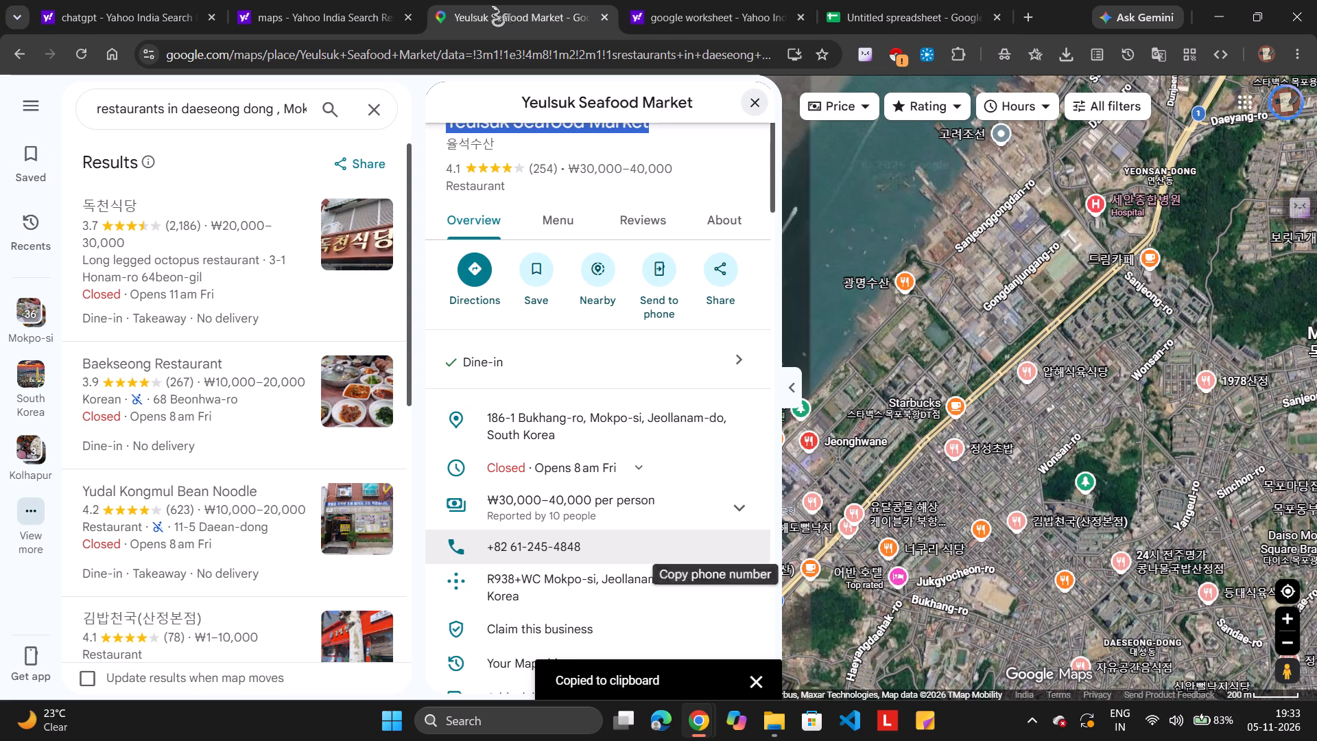
{"action": "left_click_drag", "start_coordinate": [896, 425], "coordinate": [1037, 371]}
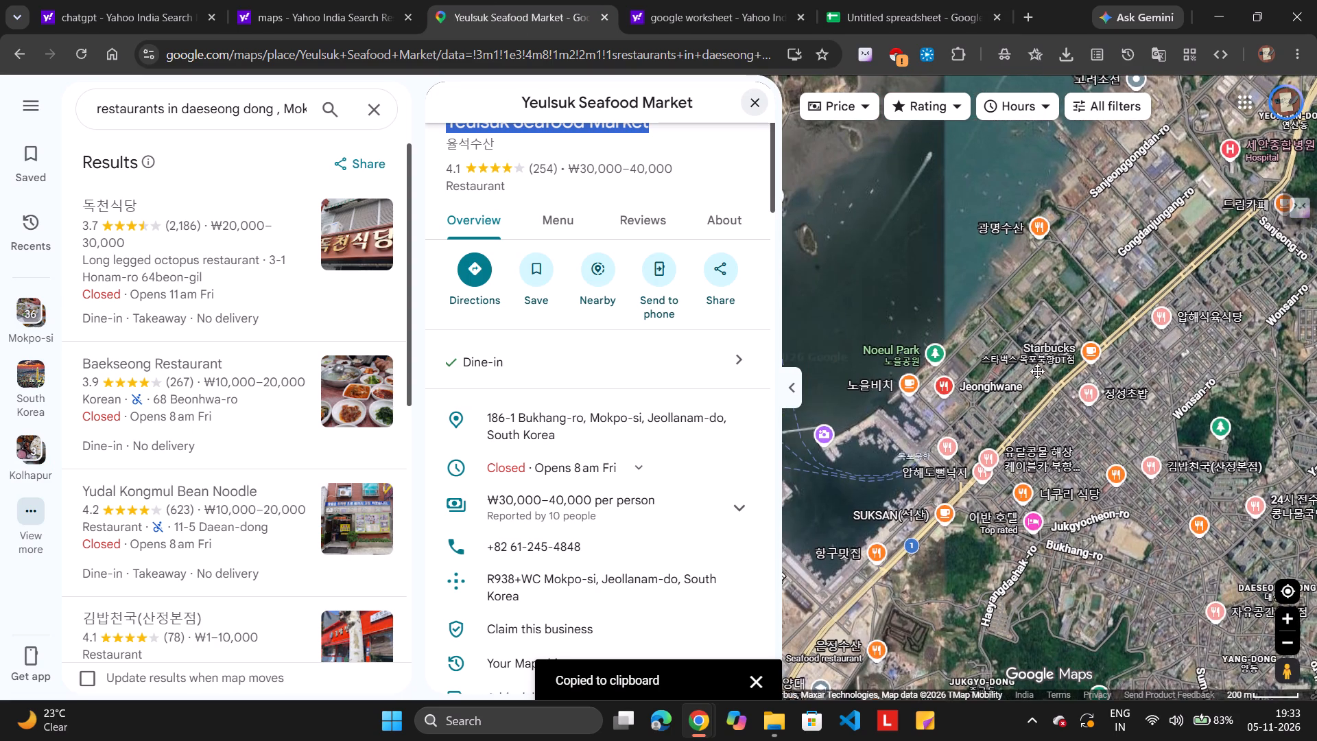
{"action": "left_click_drag", "start_coordinate": [1037, 371], "coordinate": [1021, 392]}
{"action": "left_click", "coordinate": [927, 408]}
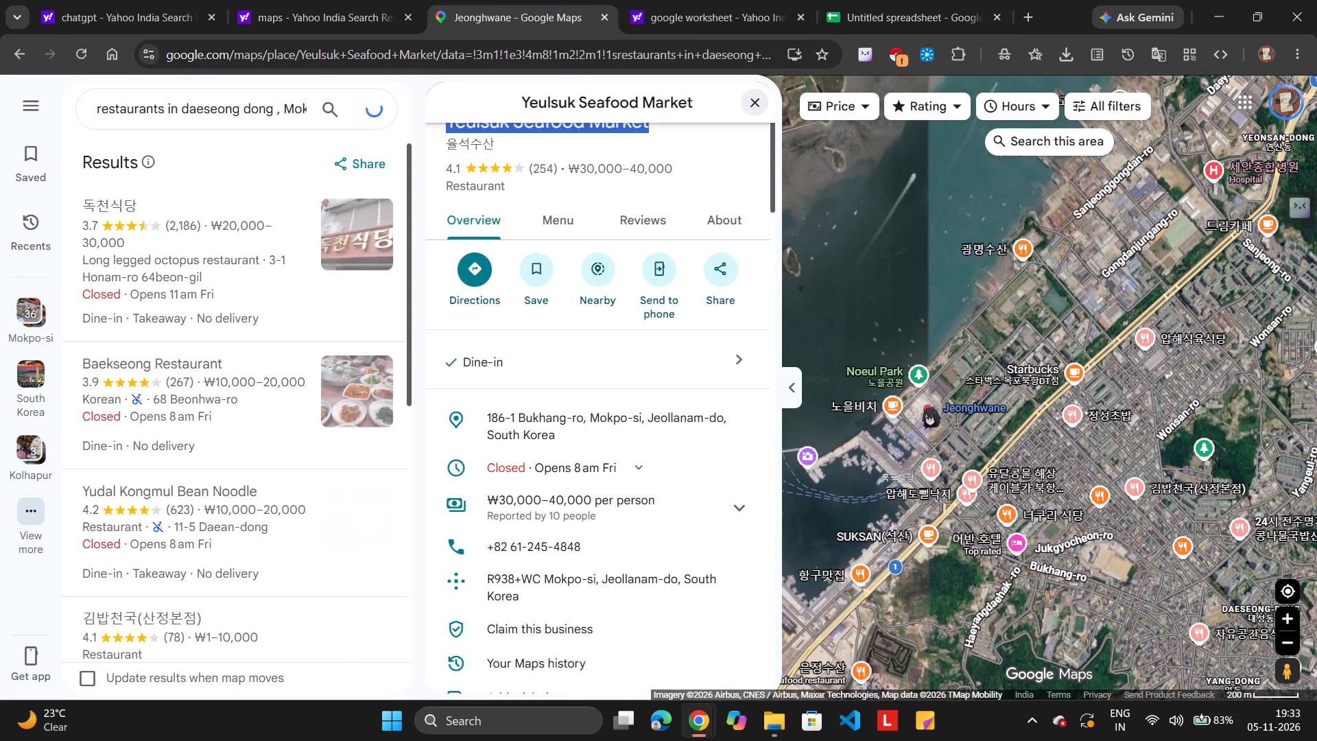
{"action": "scroll", "coordinate": [510, 426], "scroll_direction": "up", "scroll_amount": 1}
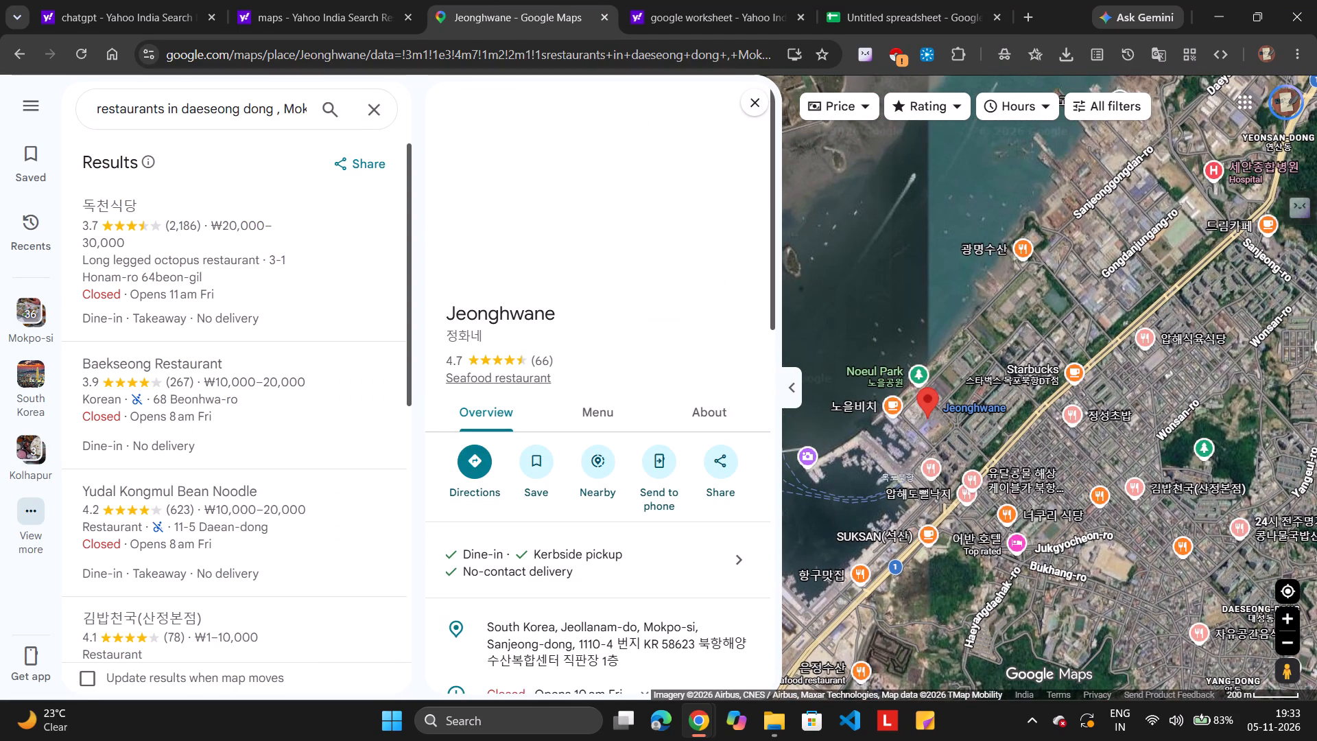
{"action": "left_click_drag", "start_coordinate": [440, 312], "coordinate": [593, 314]}
{"action": "key", "text": "ctrl+c"}
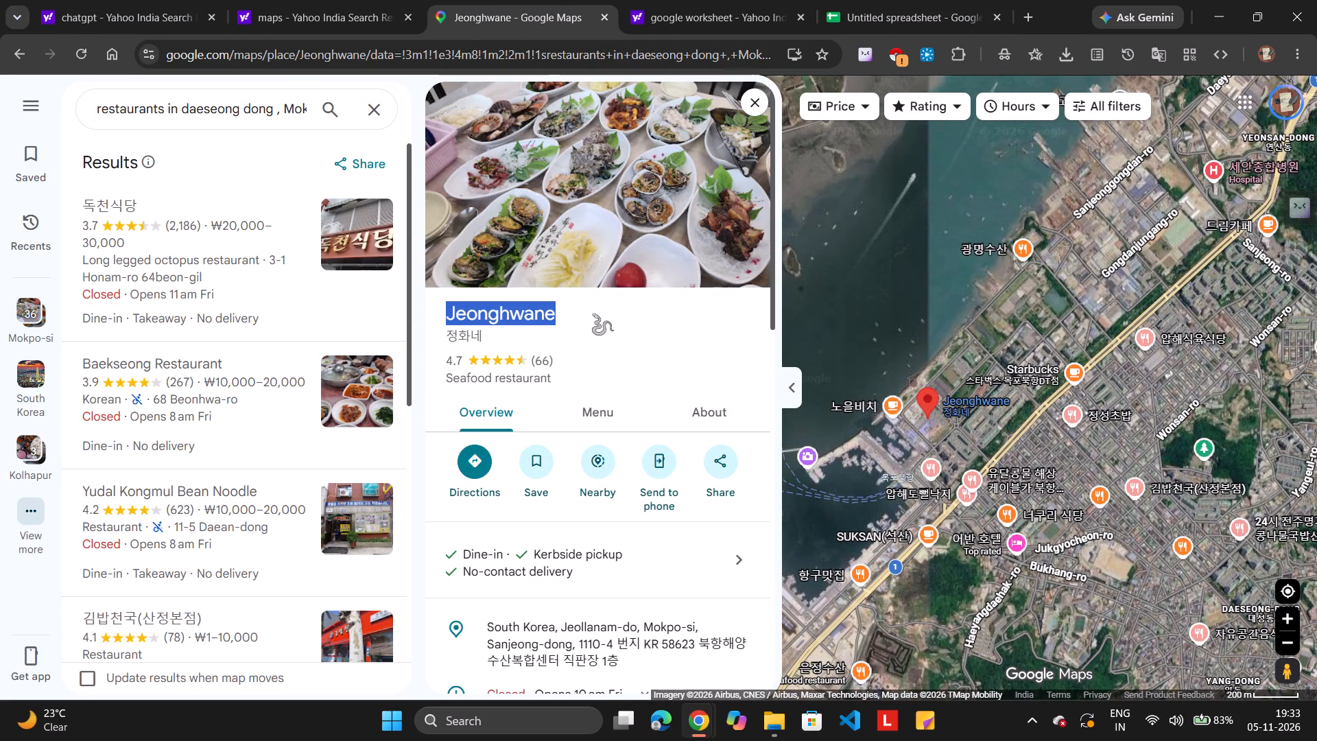
{"action": "left_click", "coordinate": [864, 1]}
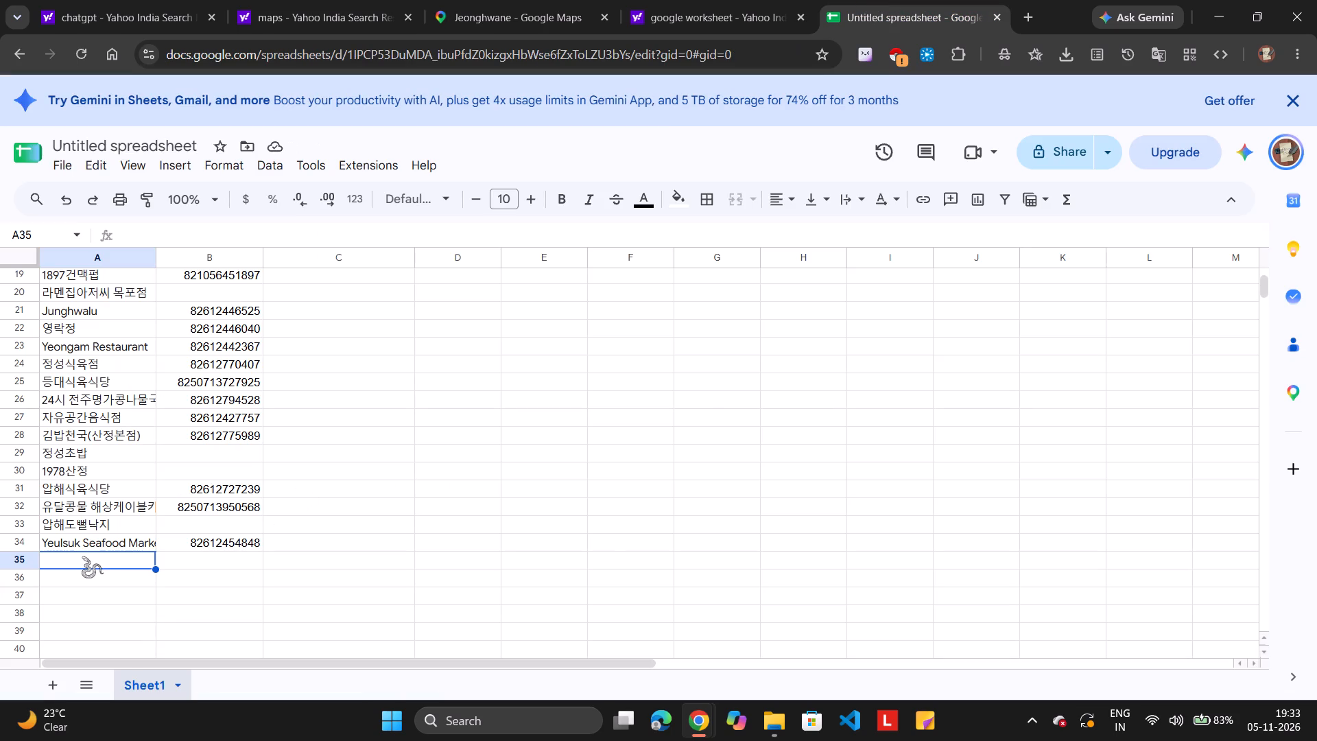
{"action": "left_click", "coordinate": [82, 556]}
{"action": "key", "text": "ctrl+v"}
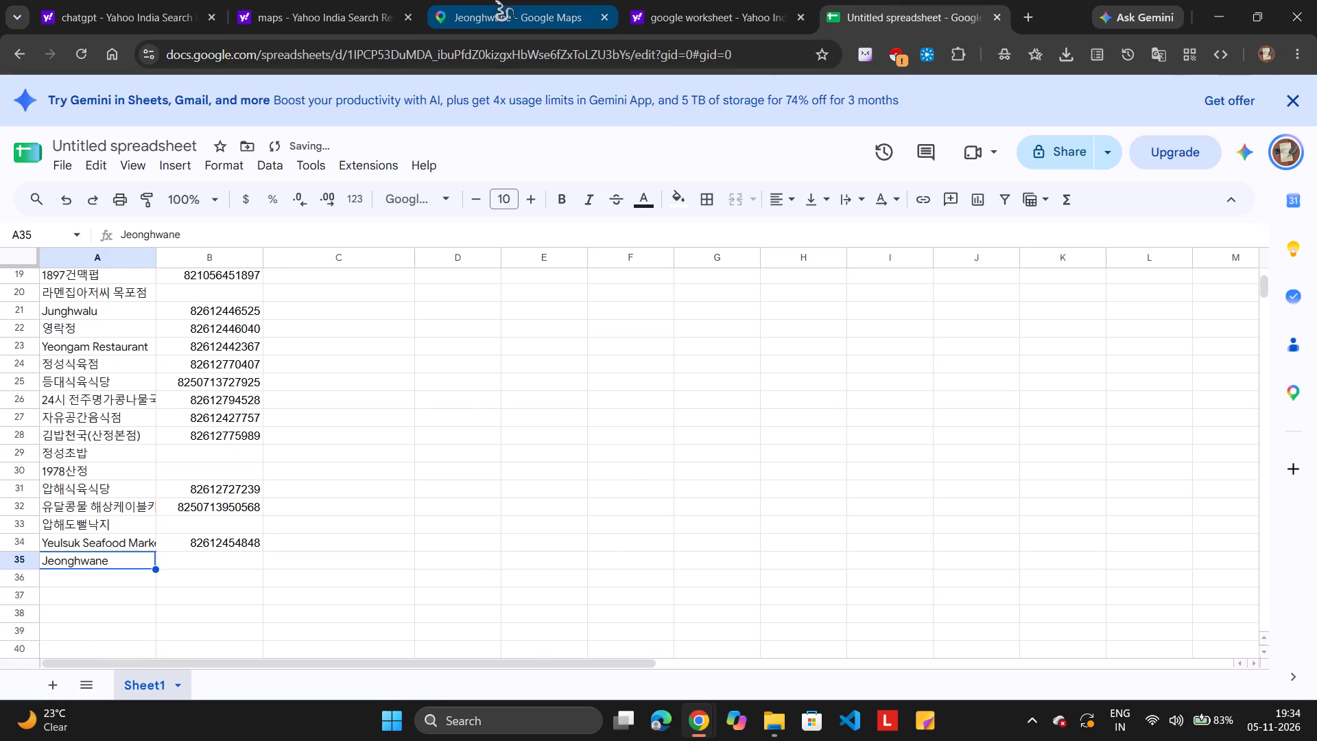
Copy the phone number from the Jeonghwane listing in Google Maps into cell B35 under Phone No.
{"action": "left_click", "coordinate": [495, 0]}
{"action": "scroll", "coordinate": [521, 616], "scroll_direction": "down", "scroll_amount": 1}
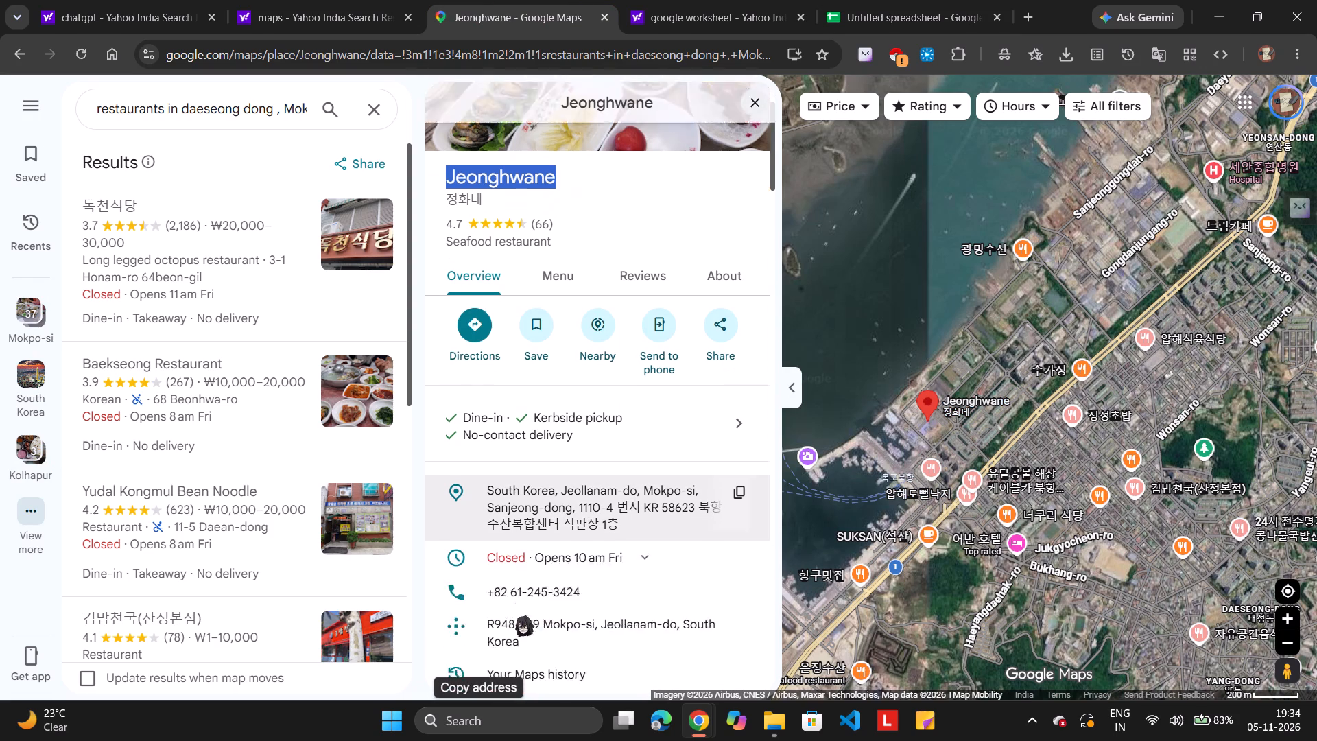
{"action": "scroll", "coordinate": [521, 616], "scroll_direction": "down", "scroll_amount": 1}
{"action": "left_click", "coordinate": [704, 552]}
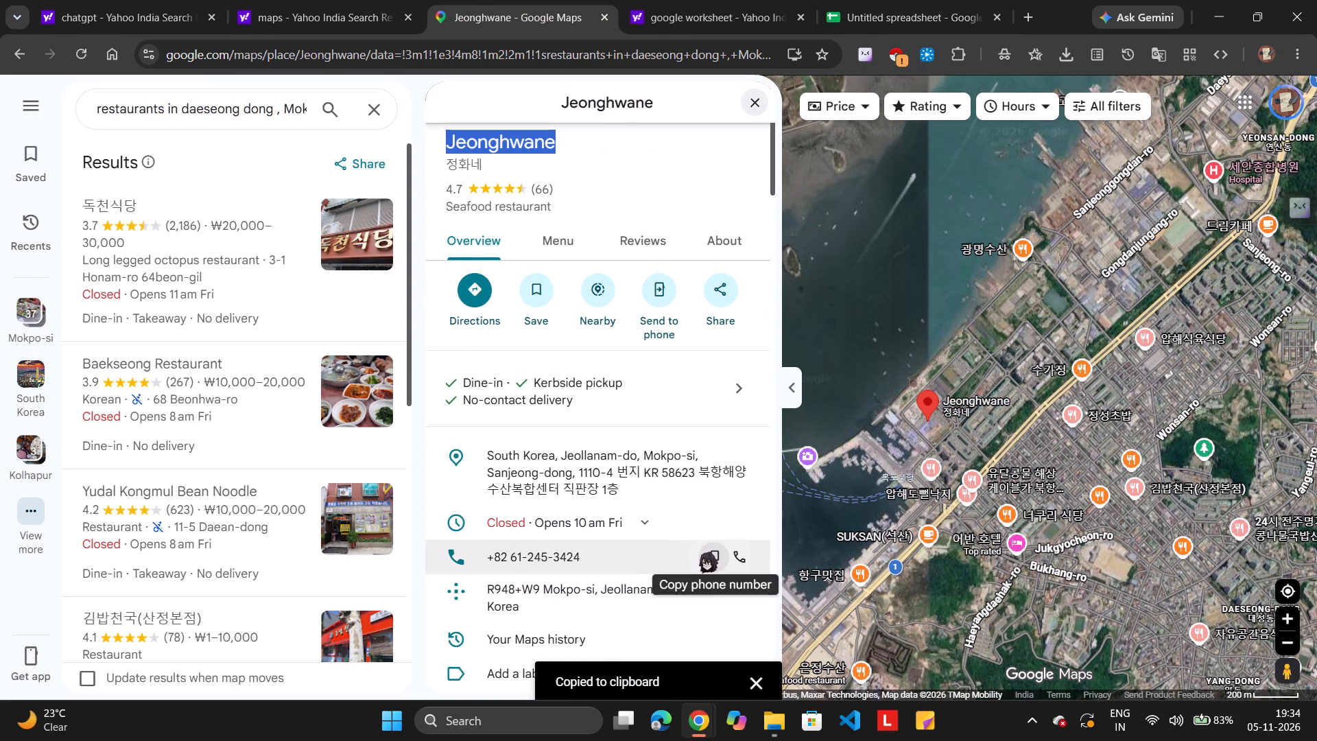
{"action": "left_click", "coordinate": [857, 22]}
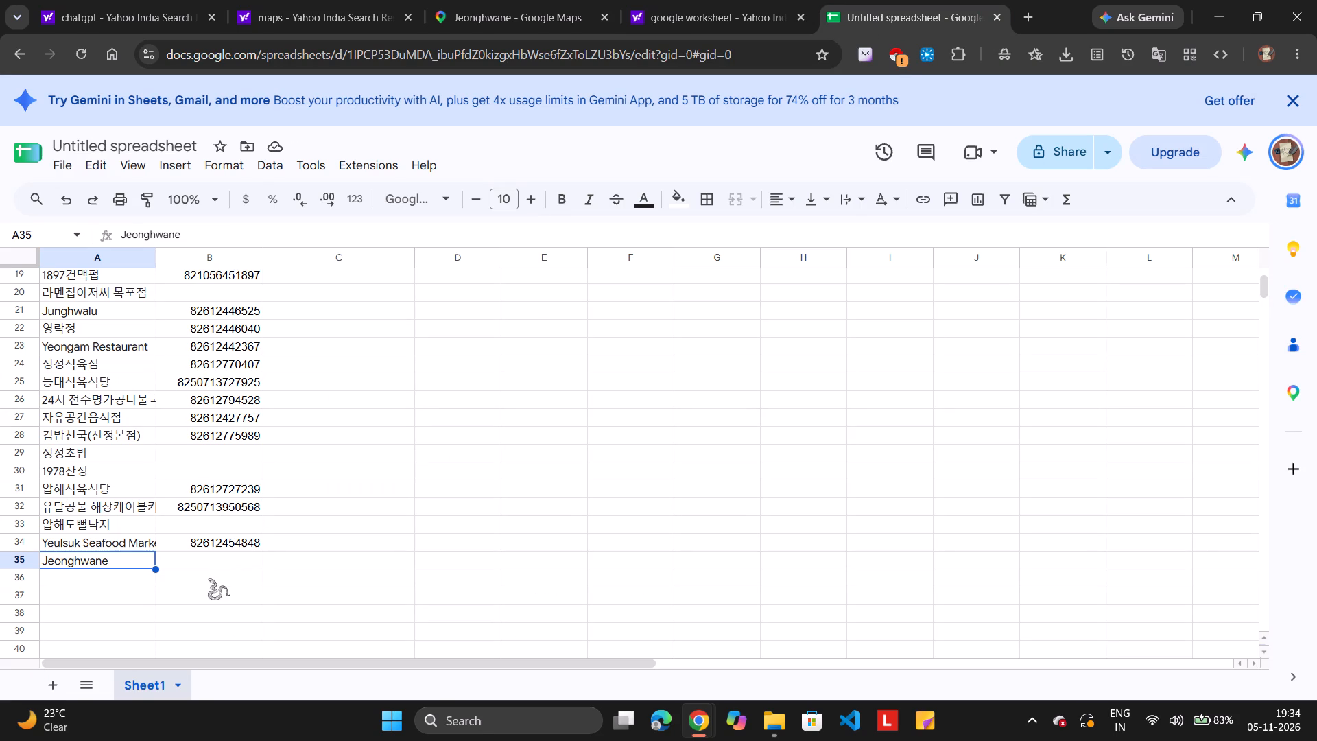
{"action": "left_click", "coordinate": [204, 561]}
{"action": "key", "text": "ctrl+v"}
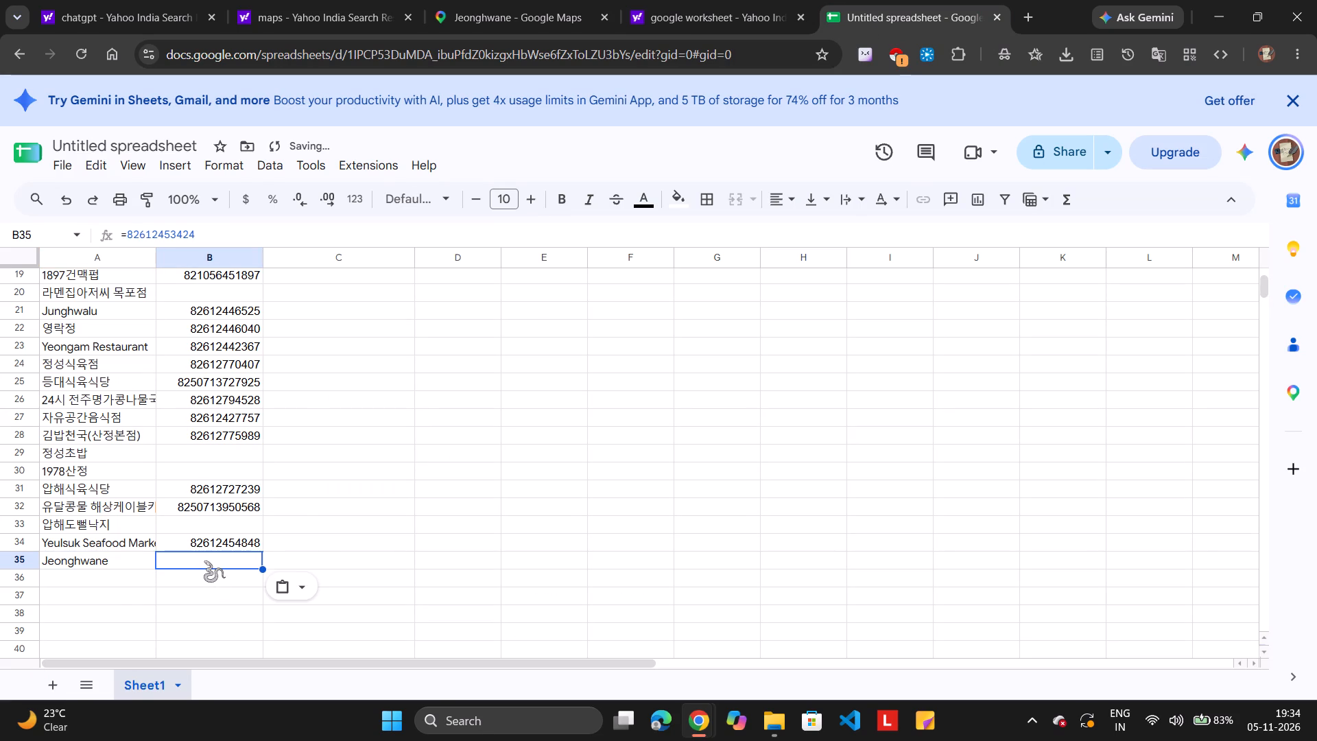
Examine the Google Maps view from the Aphae Bridge area across central Mokpo to Sang-dong for another district with restaurants.
{"action": "left_click", "coordinate": [125, 583]}
{"action": "left_click", "coordinate": [494, 0]}
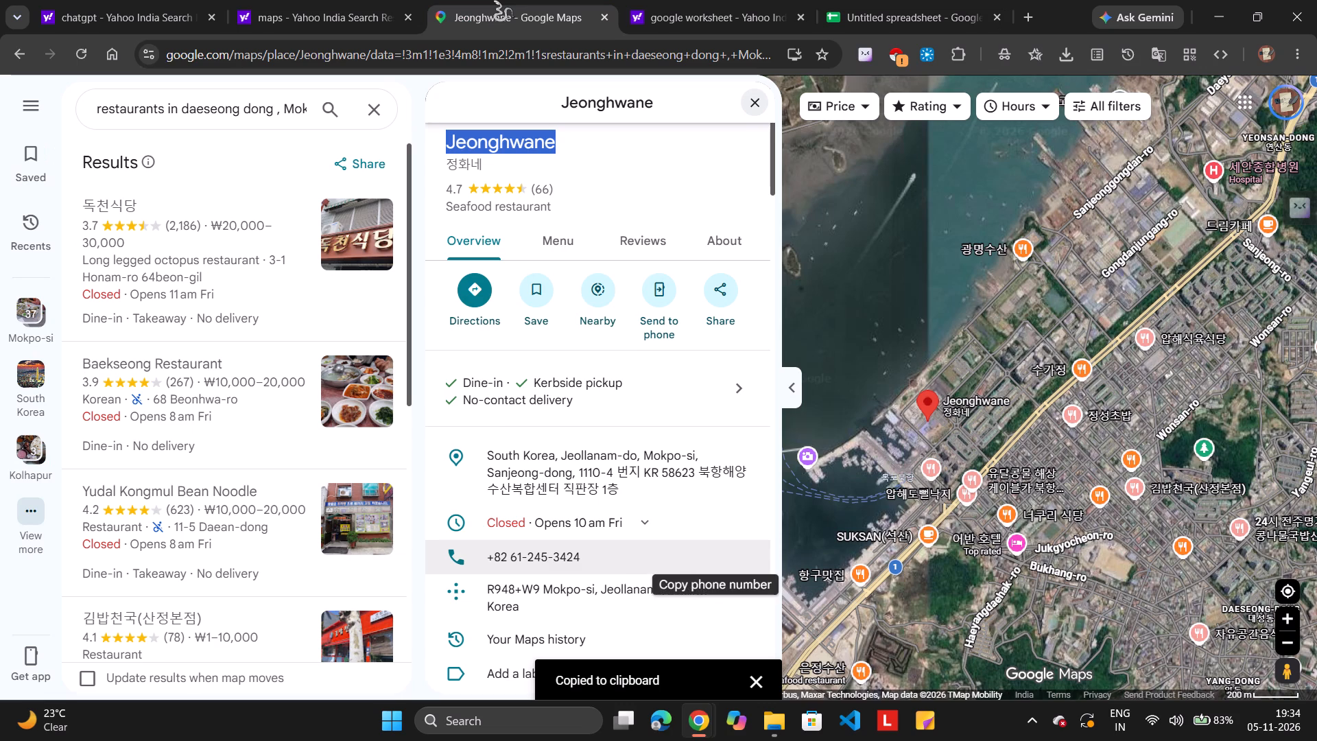
{"action": "left_click_drag", "start_coordinate": [964, 285], "coordinate": [773, 458]}
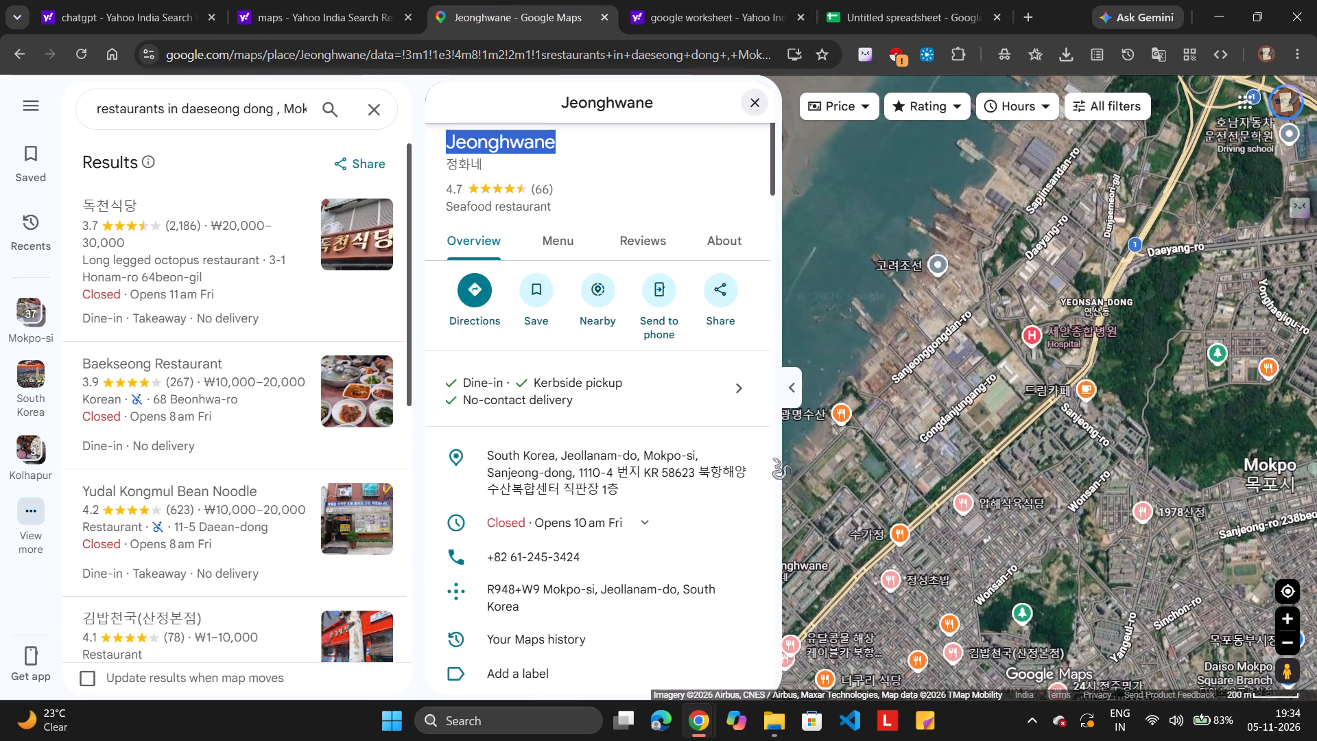
{"action": "left_click_drag", "start_coordinate": [773, 458], "coordinate": [773, 459]}
{"action": "left_click", "coordinate": [792, 384]}
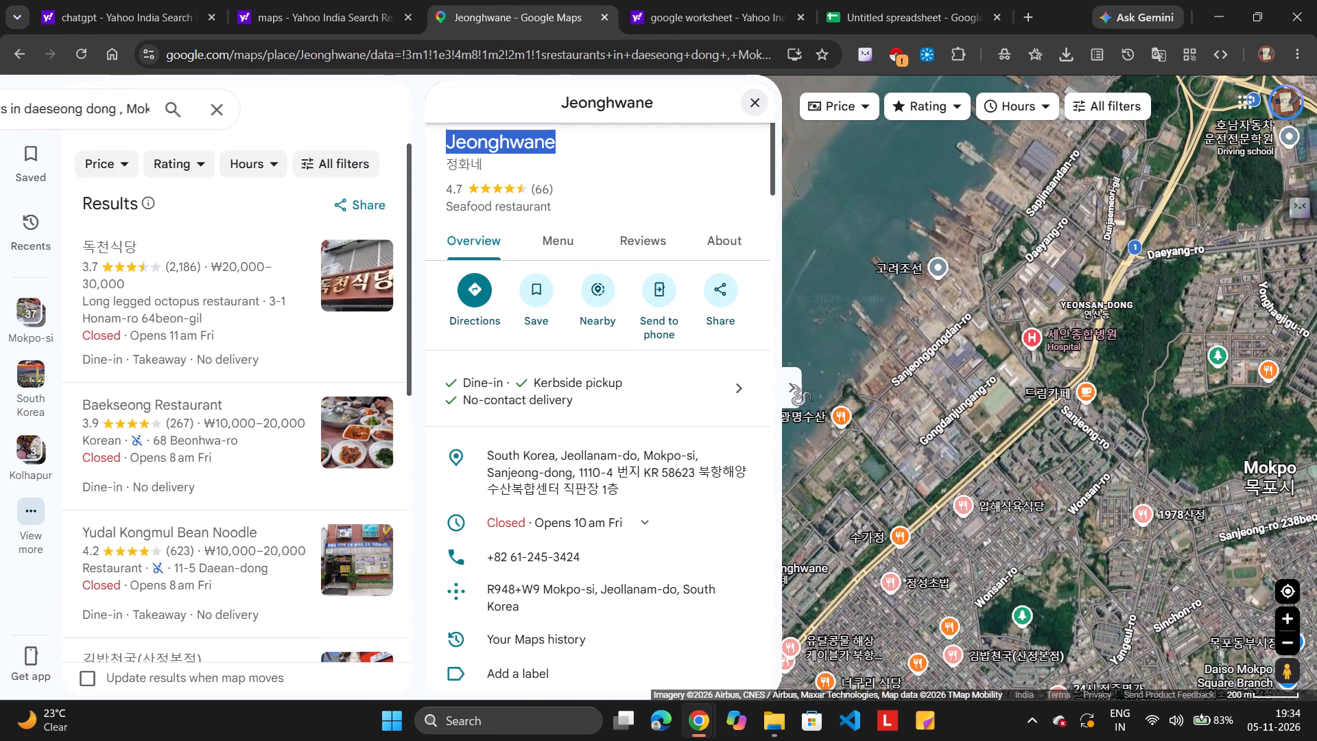
{"action": "left_click_drag", "start_coordinate": [792, 384], "coordinate": [764, 621]}
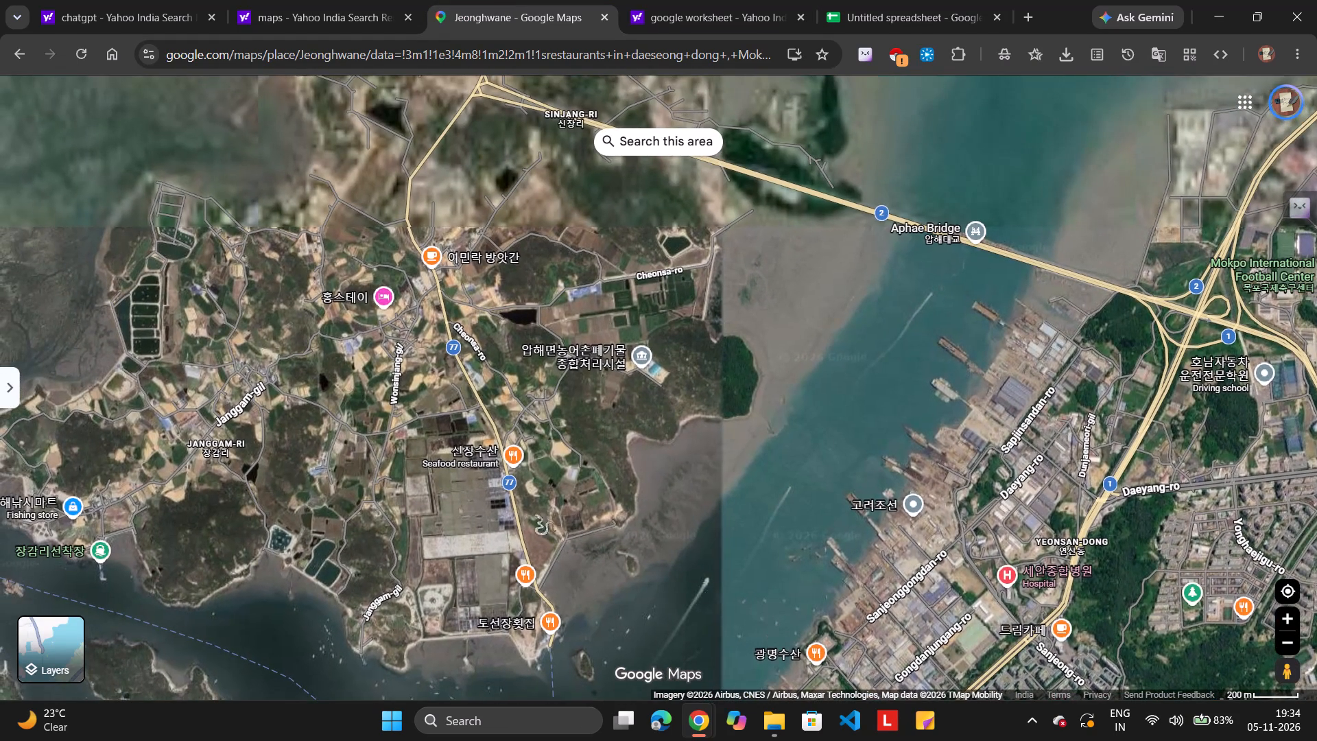
{"action": "left_click_drag", "start_coordinate": [389, 480], "coordinate": [581, 392]}
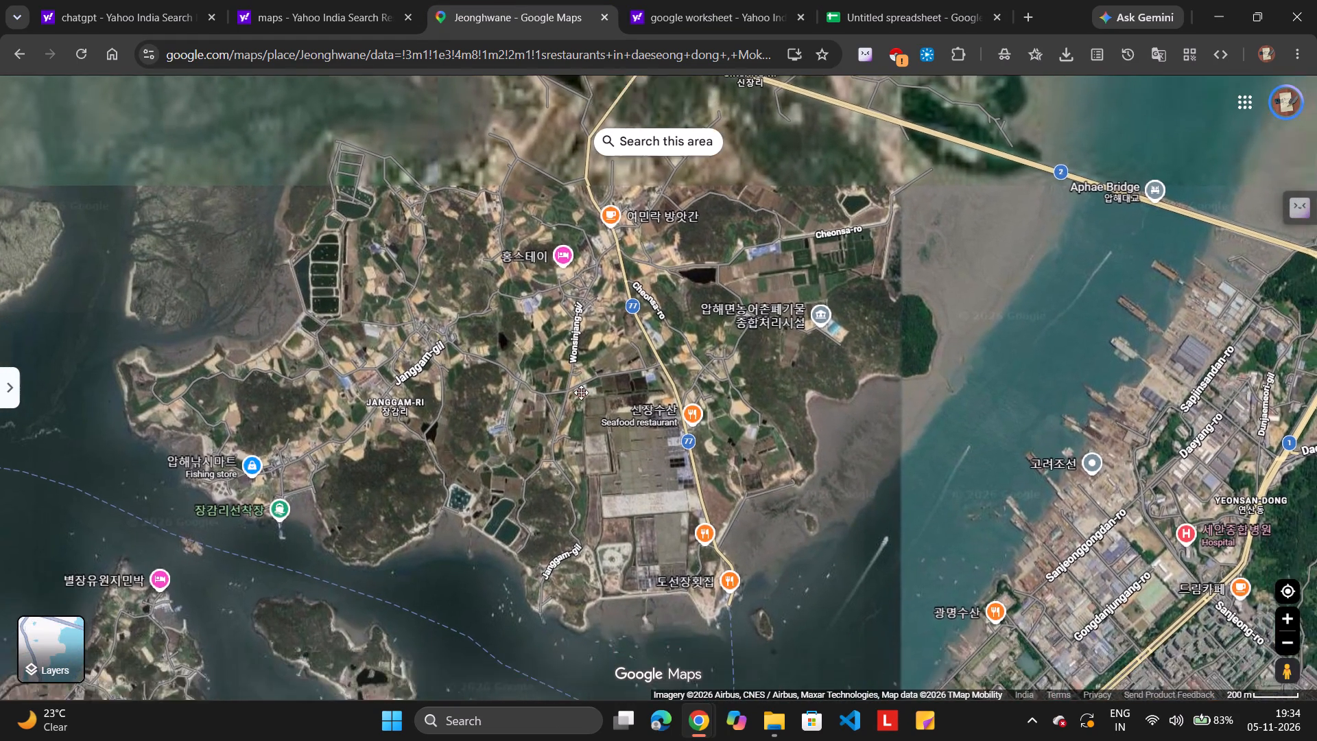
{"action": "left_click_drag", "start_coordinate": [581, 392], "coordinate": [592, 316]}
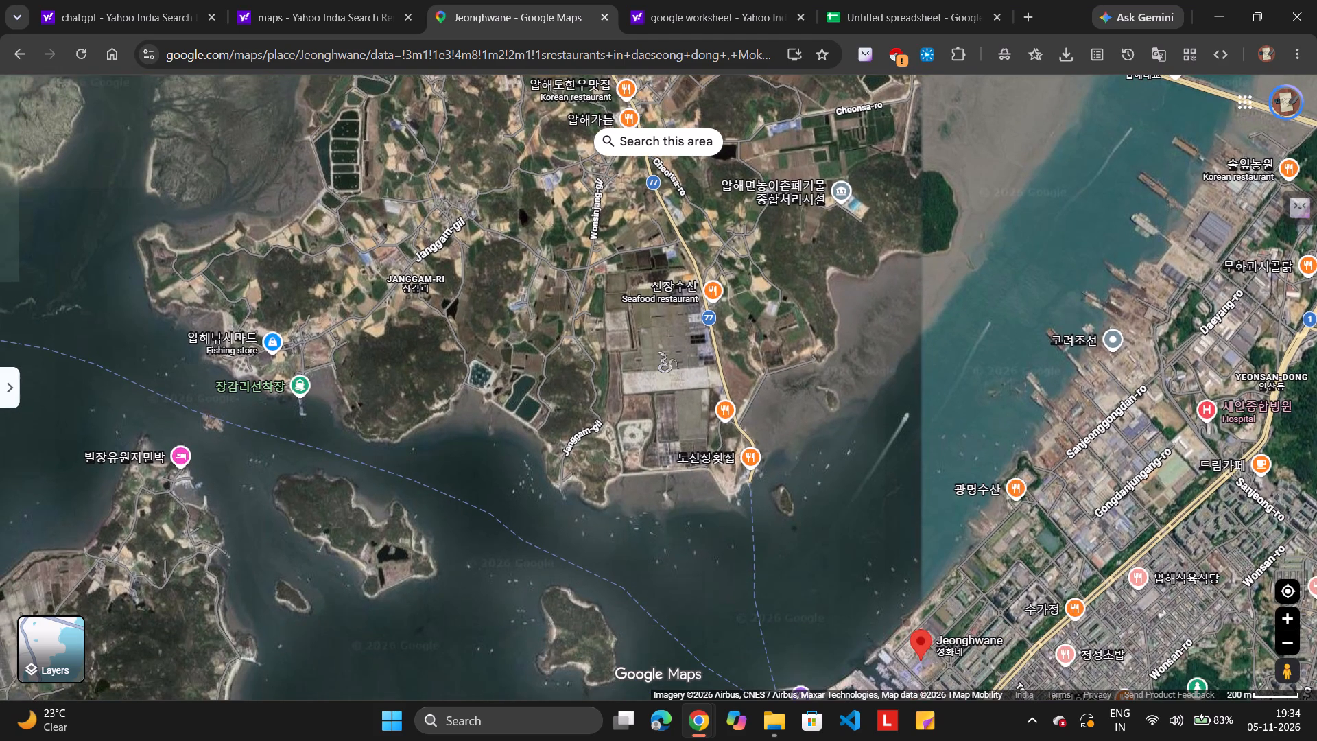
{"action": "left_click_drag", "start_coordinate": [658, 351], "coordinate": [162, 374]}
{"action": "left_click_drag", "start_coordinate": [595, 436], "coordinate": [427, 283]}
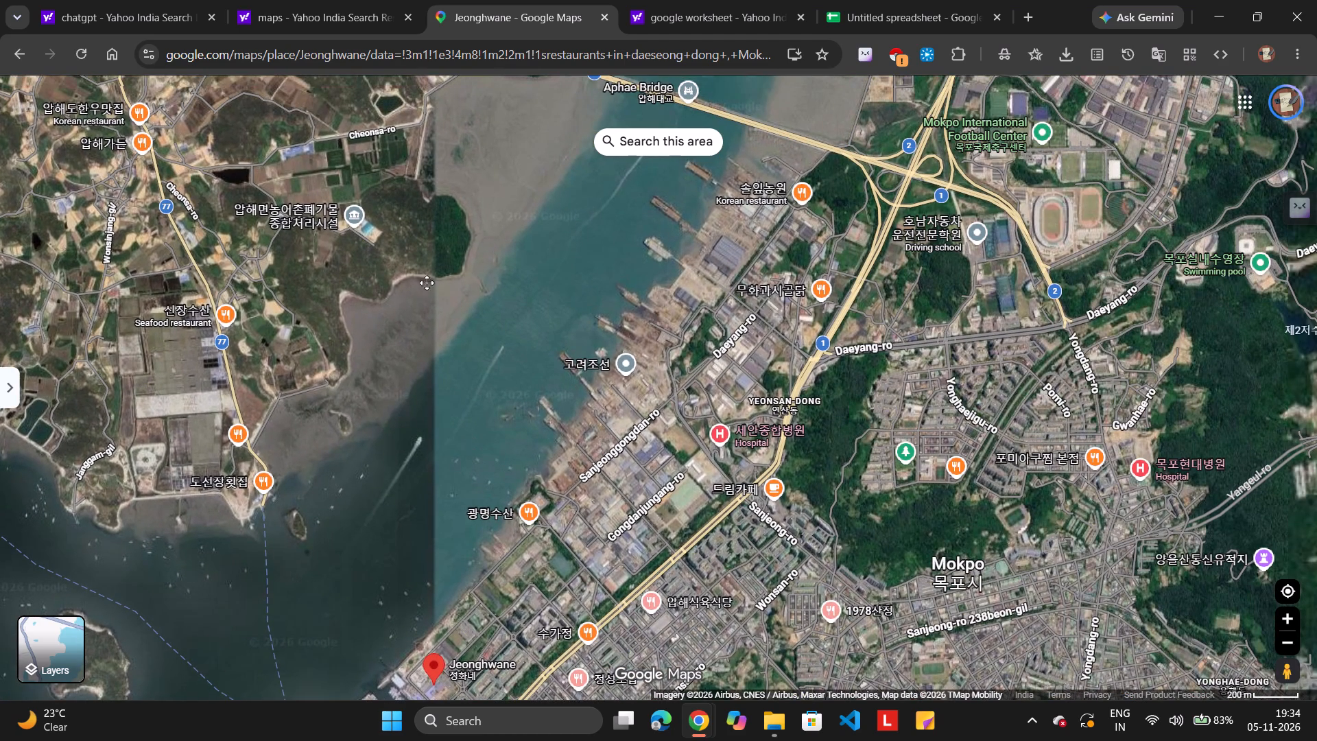
{"action": "left_click_drag", "start_coordinate": [427, 283], "coordinate": [253, 179]}
{"action": "left_click_drag", "start_coordinate": [711, 421], "coordinate": [584, 392]}
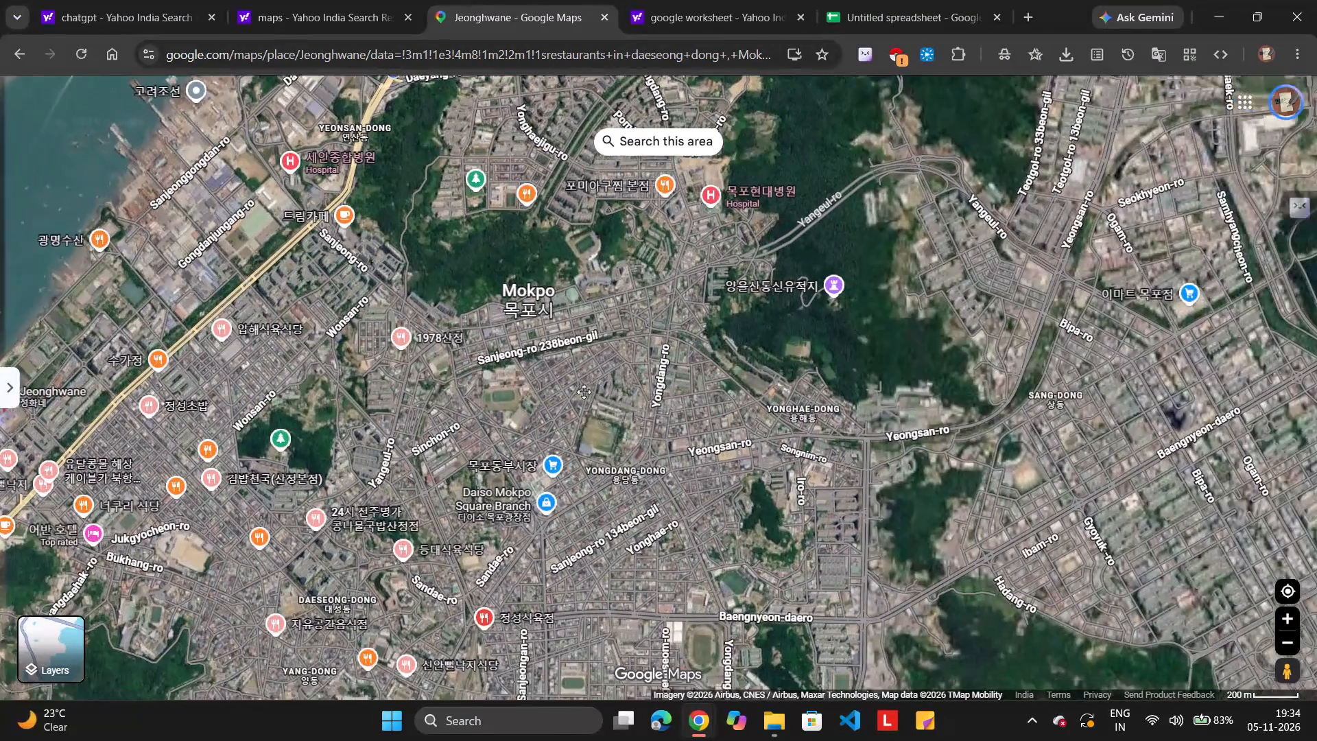
{"action": "left_click_drag", "start_coordinate": [584, 392], "coordinate": [549, 413]}
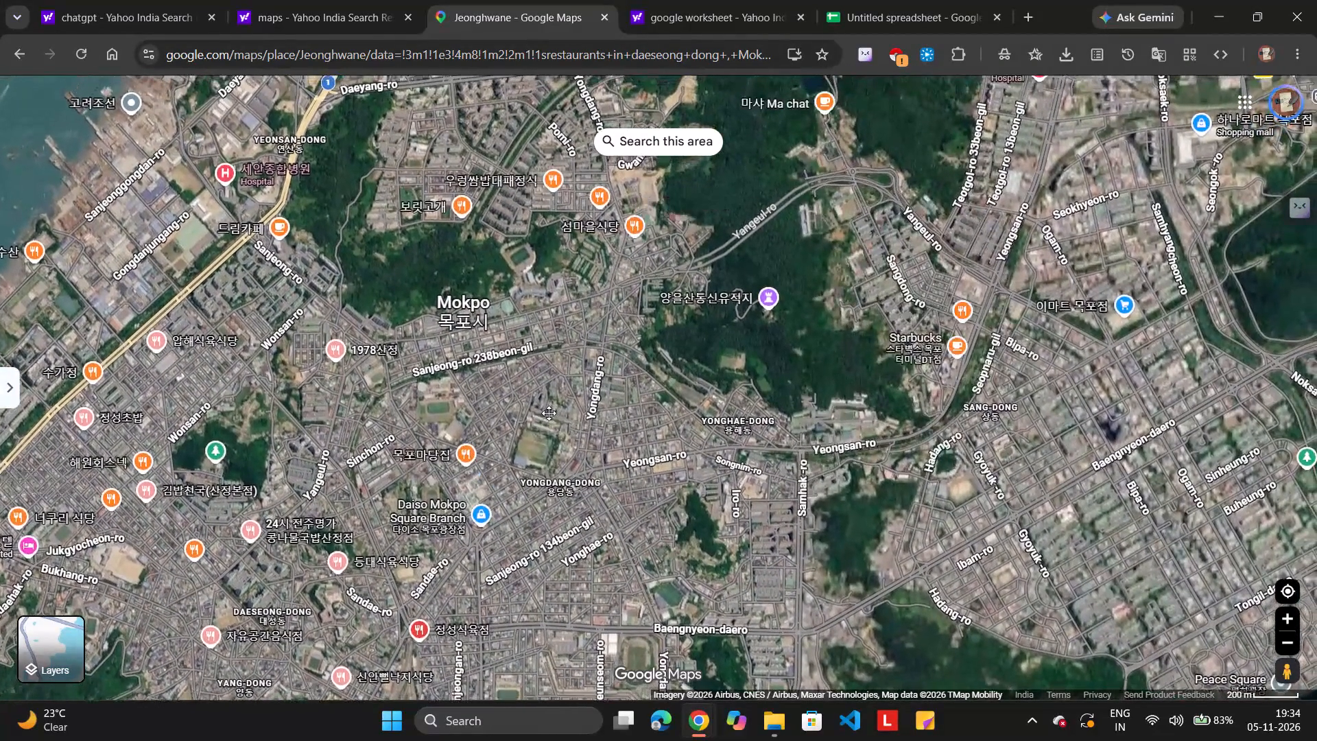
{"action": "left_click_drag", "start_coordinate": [549, 413], "coordinate": [549, 415]}
{"action": "left_click", "coordinate": [6, 386]}
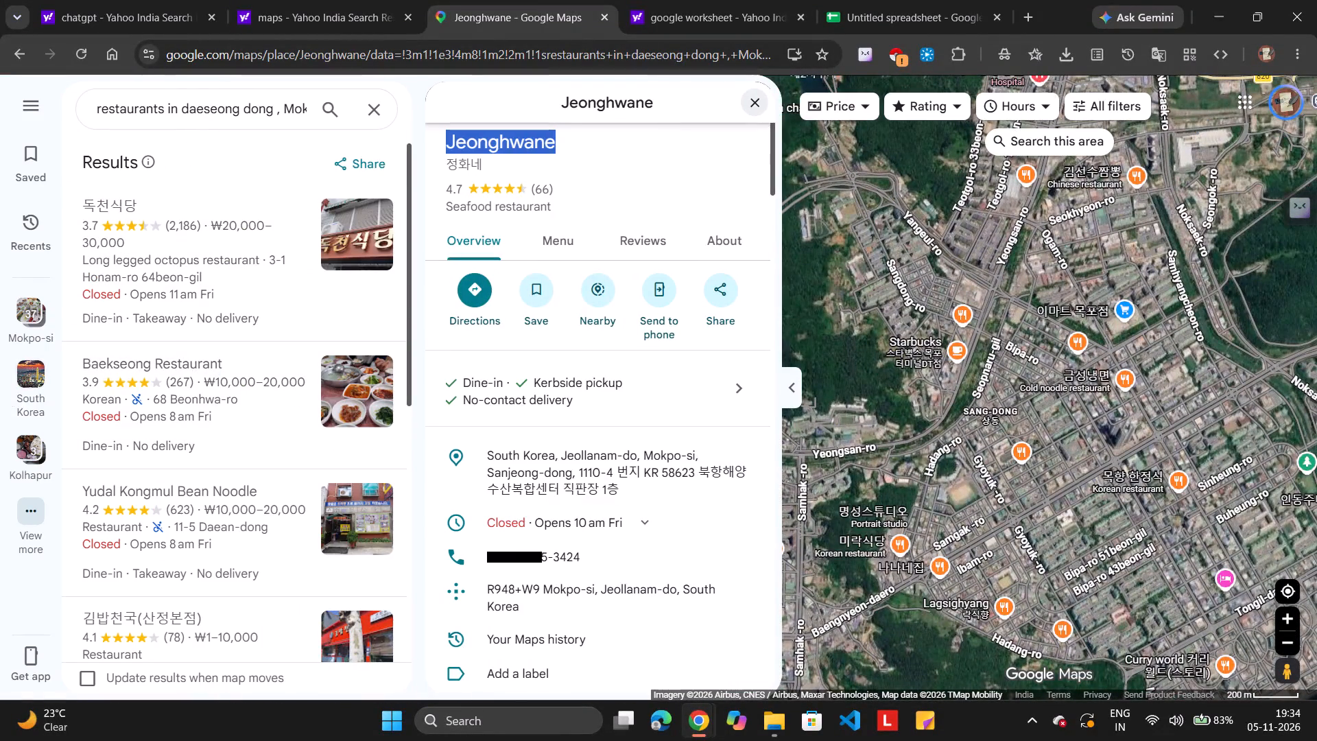
Remove the district name "daeseong" from the restaurant search query, keeping the rest of the Mokpo-si wording.
{"action": "left_click", "coordinate": [235, 106]}
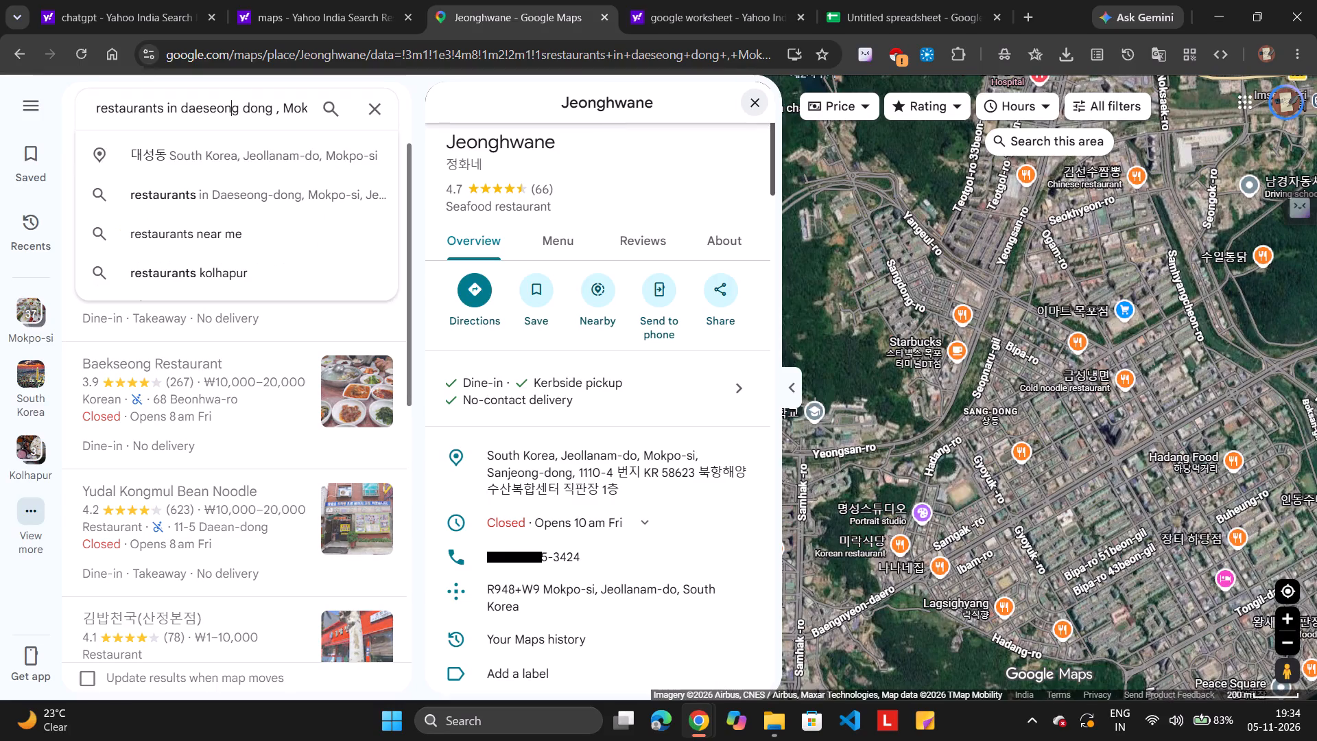
{"action": "key", "text": "BackSpace"}
{"action": "key", "text": "BackSpace"}
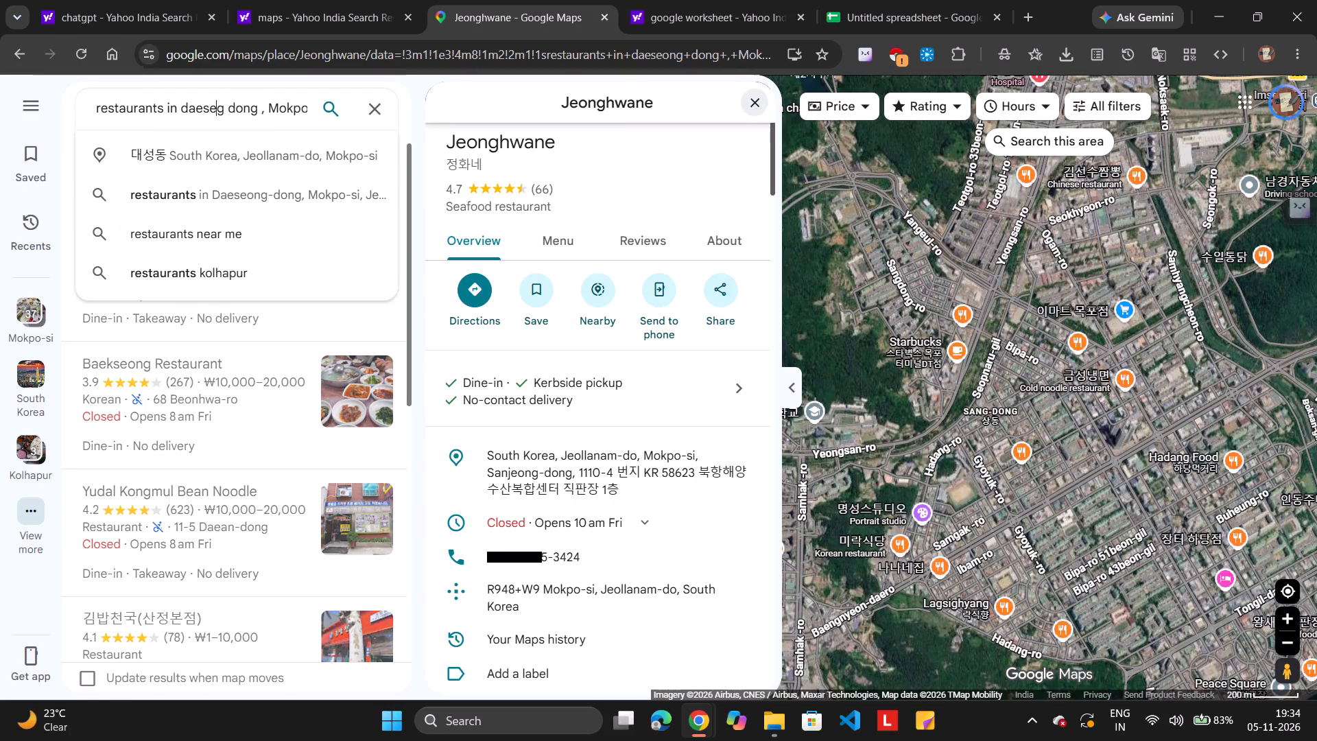
{"action": "key", "text": "Right"}
{"action": "key", "text": "BackSpace"}
{"action": "key", "text": "BackSpace"}
{"action": "key", "text": "BackSpace"}
{"action": "key", "text": "BackSpace"}
{"action": "key", "text": "BackSpace"}
{"action": "key", "text": "BackSpace"}
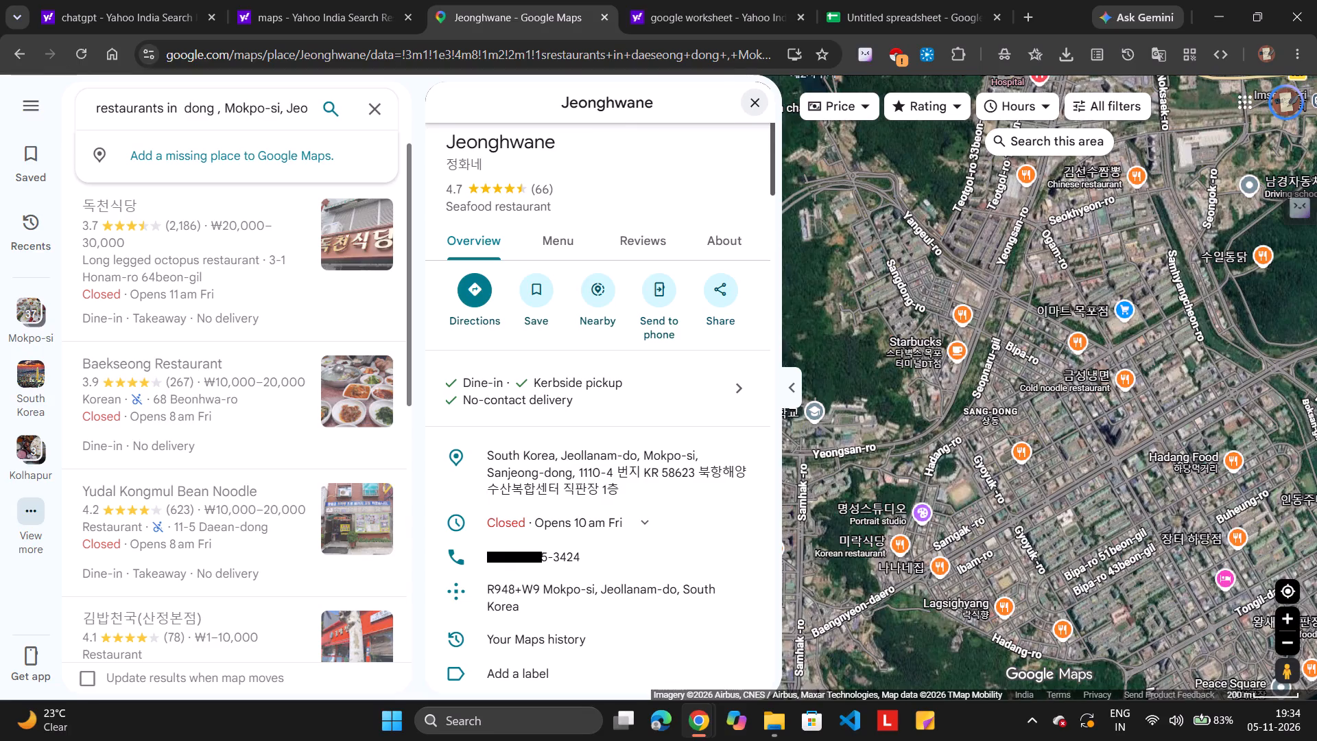
Complete the restaurant query with the district "seokhyeon" before "dong , Mokpo-si" and search Google Maps for it.
{"action": "left_click_drag", "start_coordinate": [828, 331], "coordinate": [911, 339]}
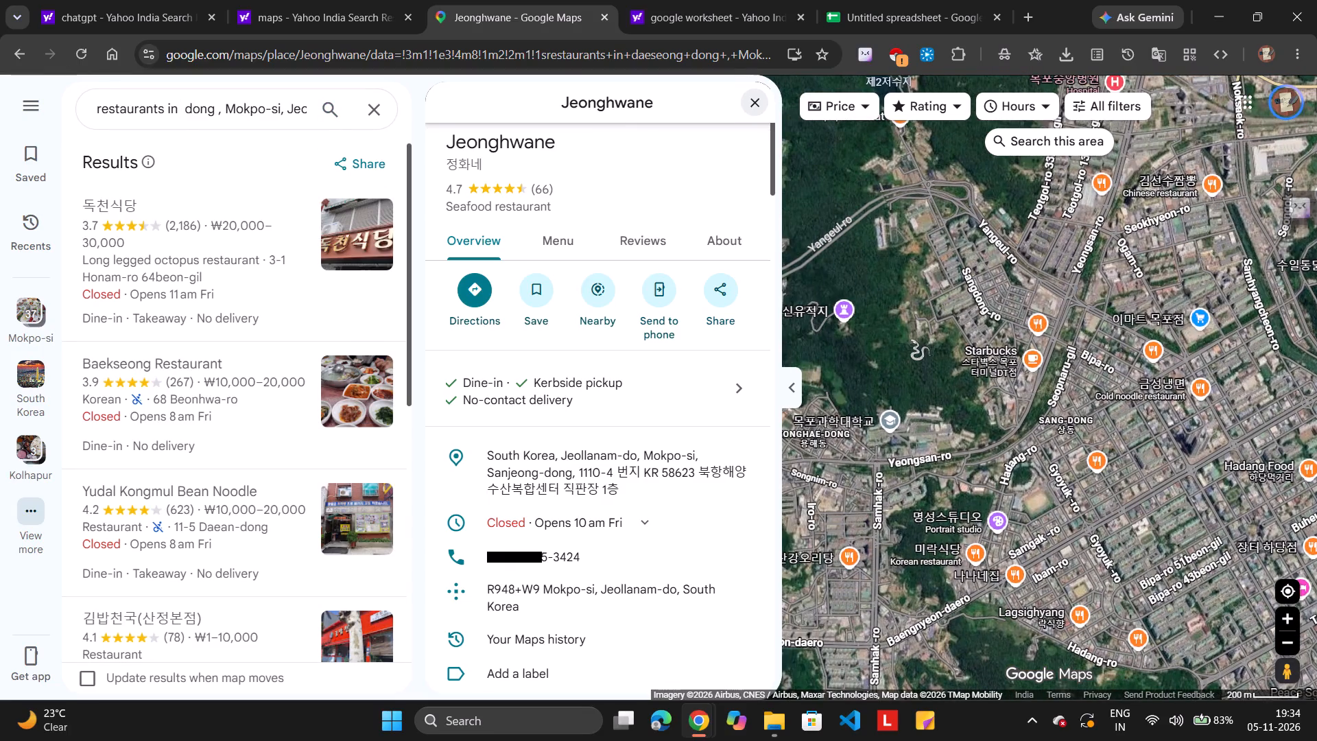
{"action": "left_click", "coordinate": [182, 110]}
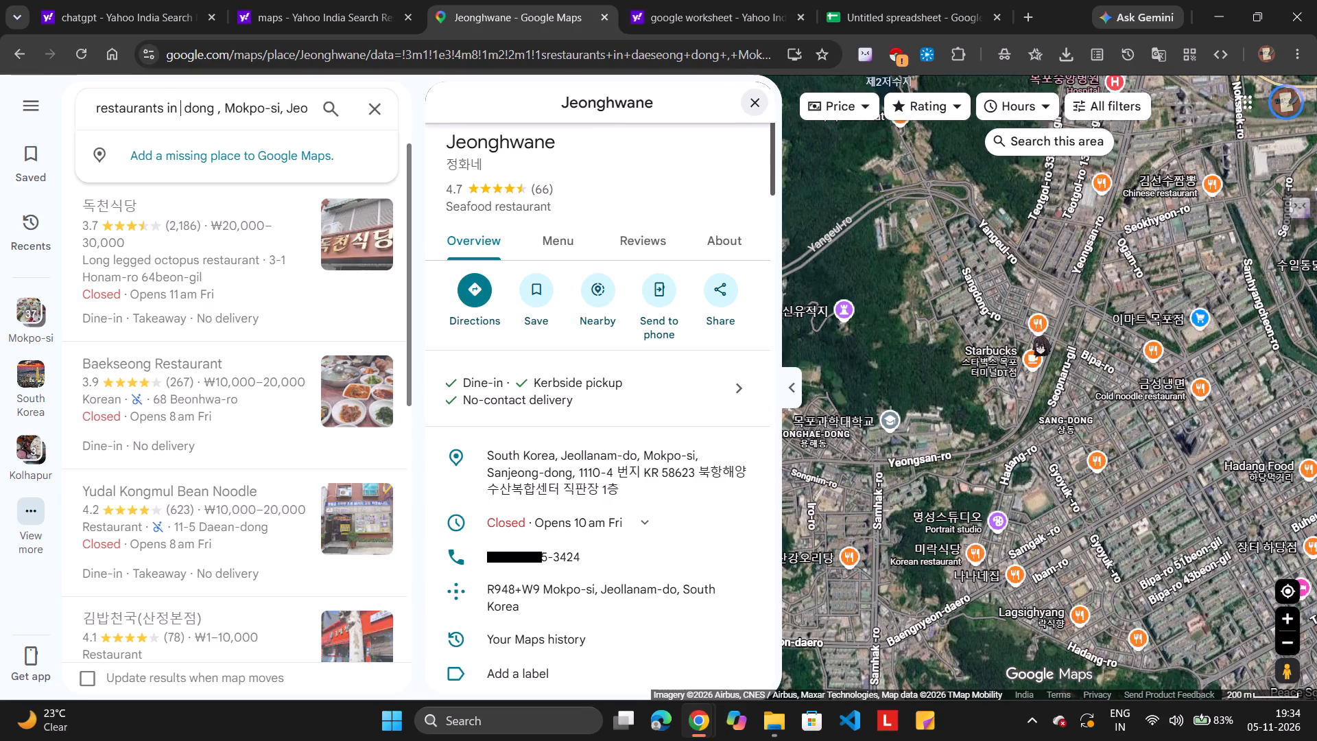
{"action": "left_click_drag", "start_coordinate": [1038, 336], "coordinate": [813, 266]}
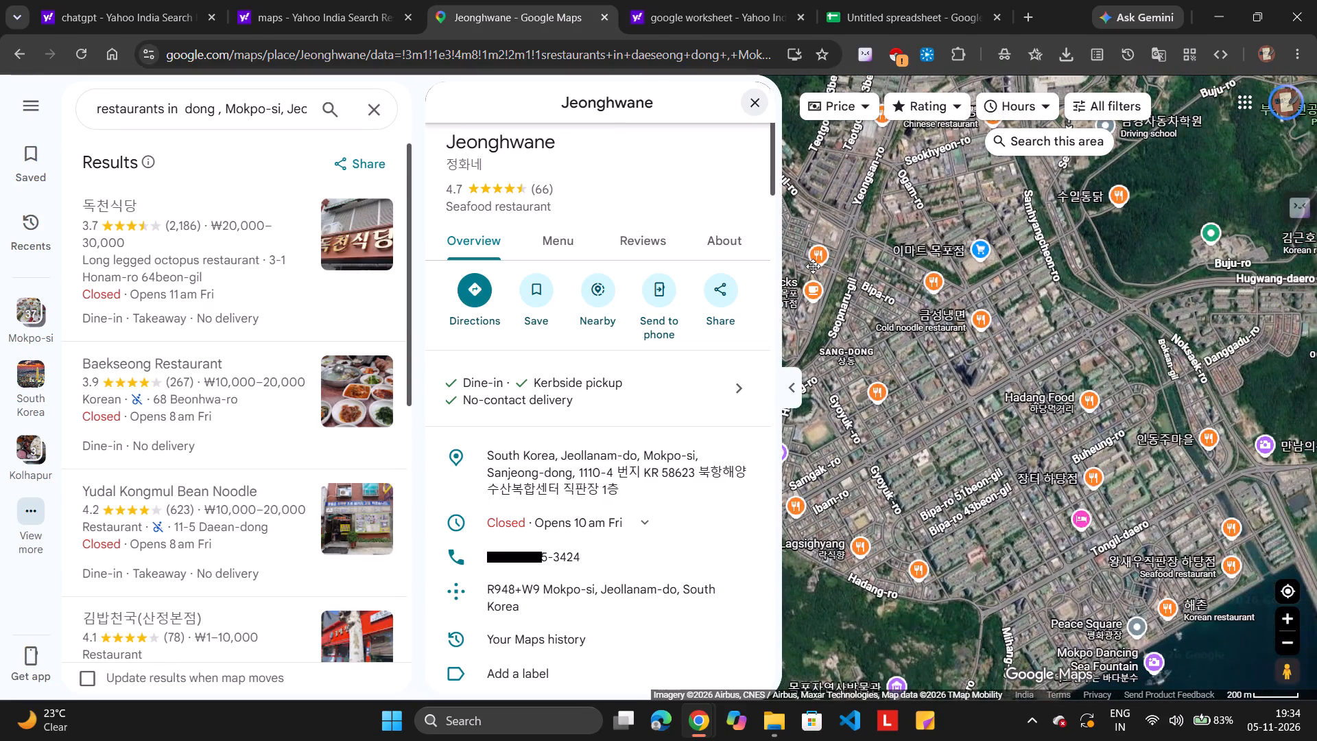
{"action": "left_click_drag", "start_coordinate": [813, 266], "coordinate": [814, 480]}
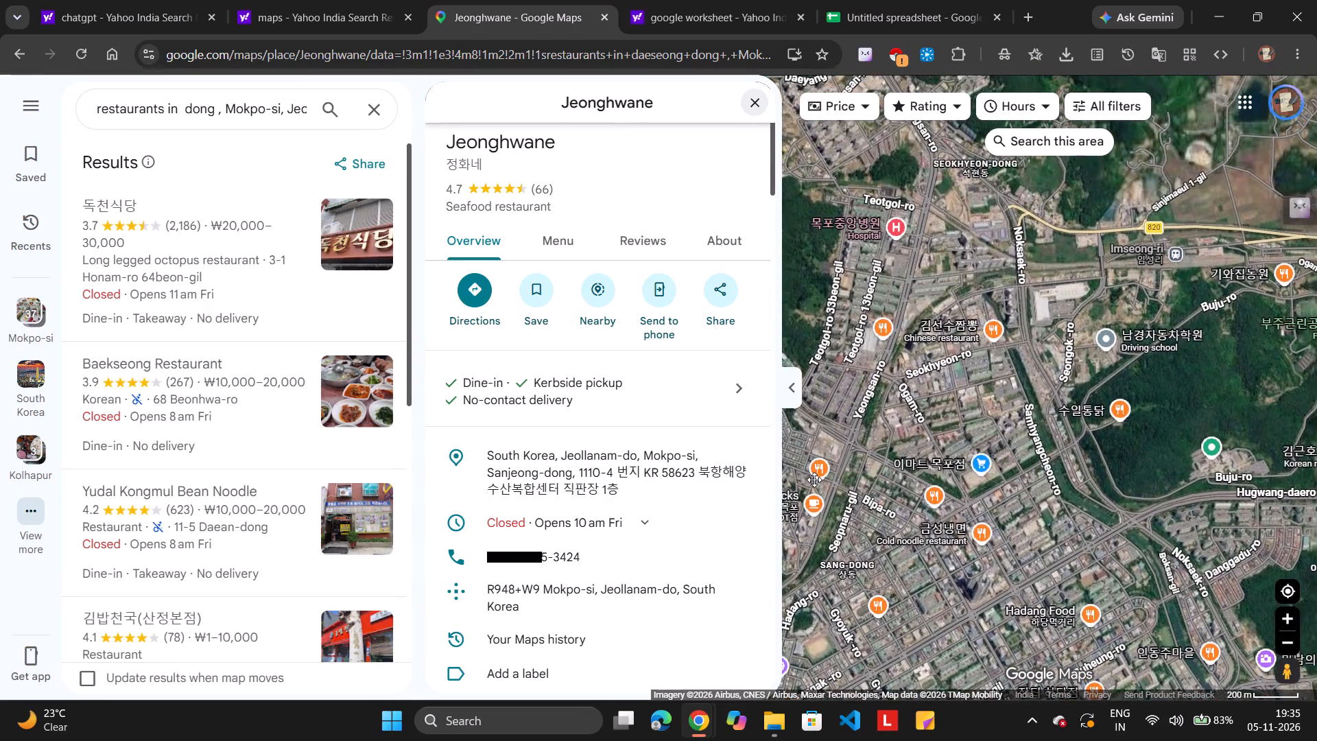
{"action": "left_click_drag", "start_coordinate": [814, 480], "coordinate": [811, 492]}
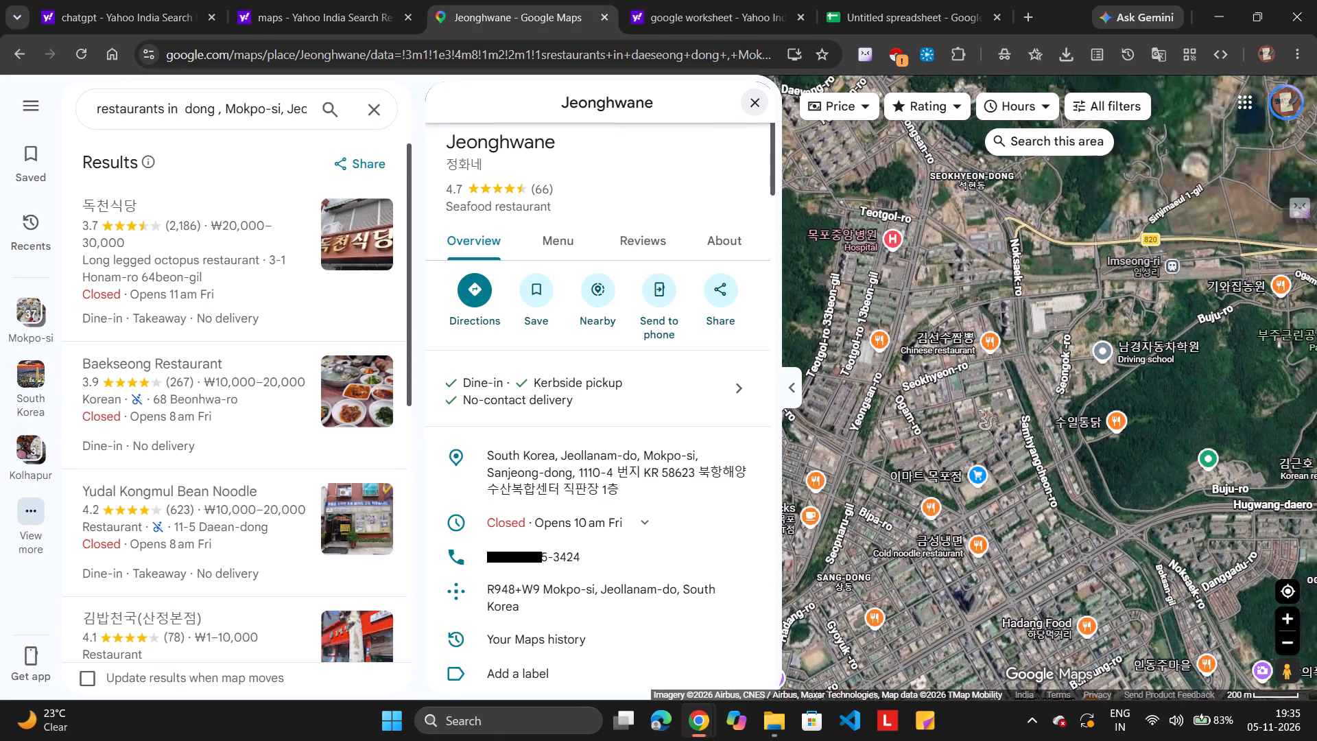
{"action": "left_click_drag", "start_coordinate": [975, 409], "coordinate": [949, 430]}
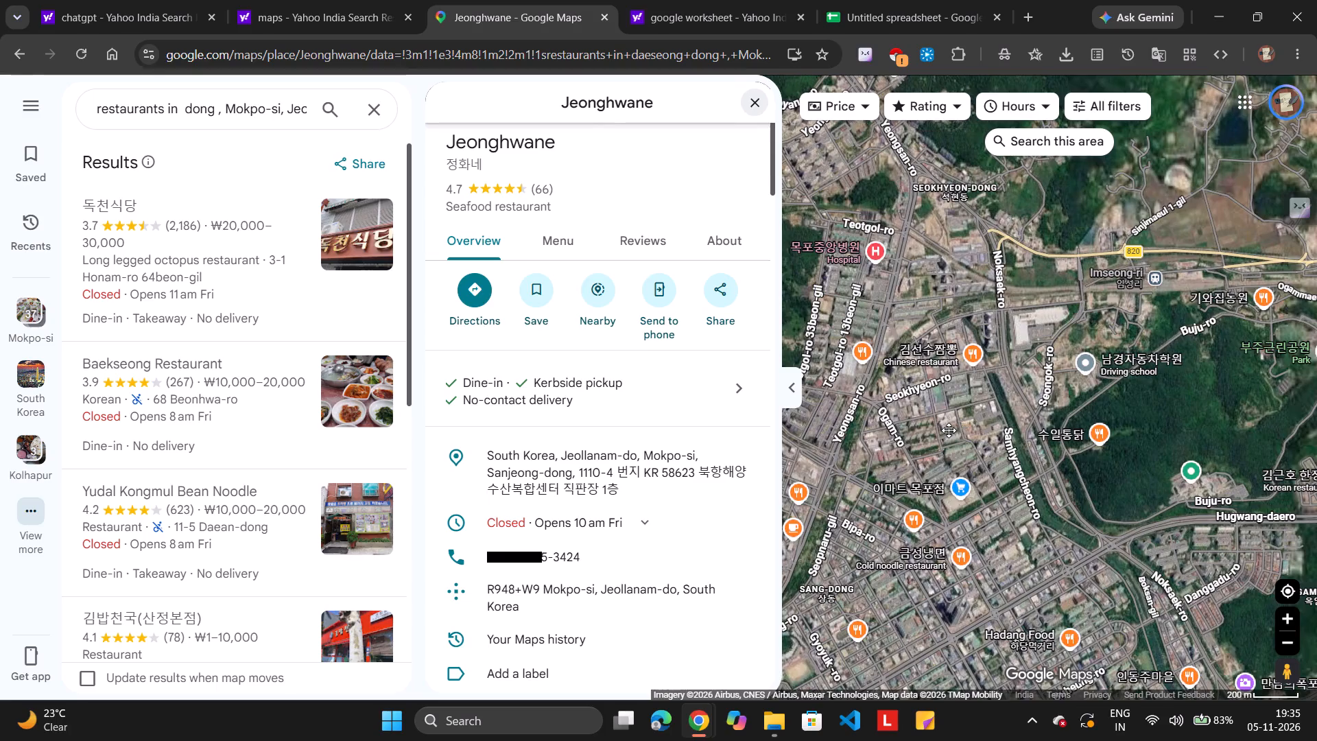
{"action": "left_click_drag", "start_coordinate": [949, 430], "coordinate": [942, 449]}
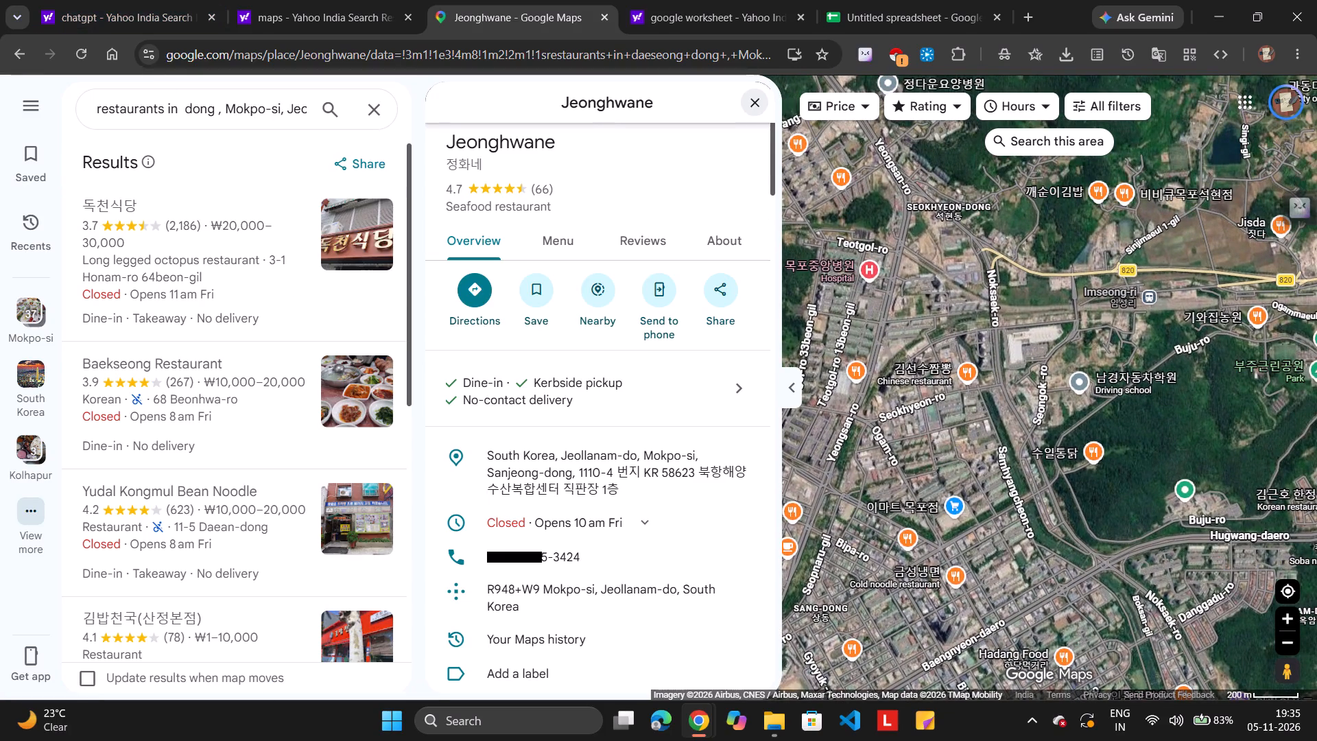
{"action": "type", "text": "seo"}
{"action": "type", "text": "kh"}
{"action": "type", "text": "yeon"}
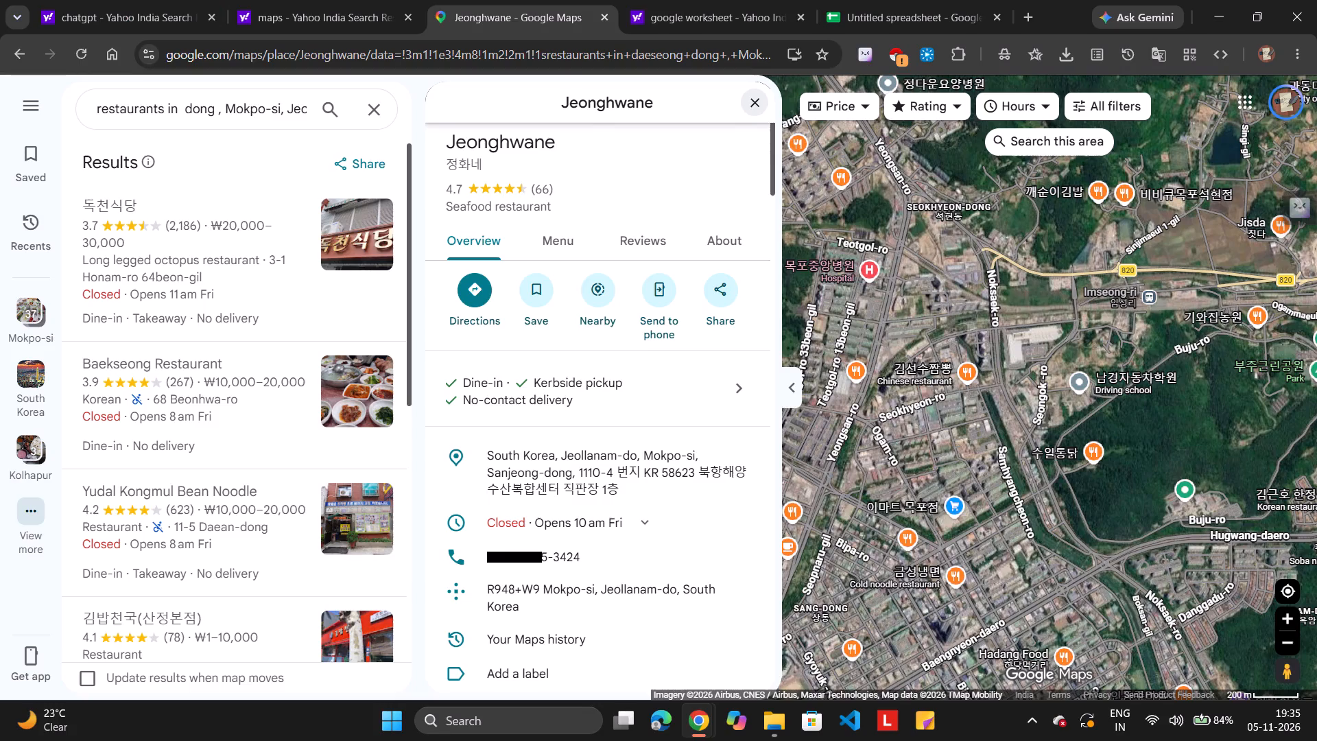
{"action": "left_click", "coordinate": [183, 107]}
{"action": "key", "text": "Left"}
{"action": "type", "text": "se"}
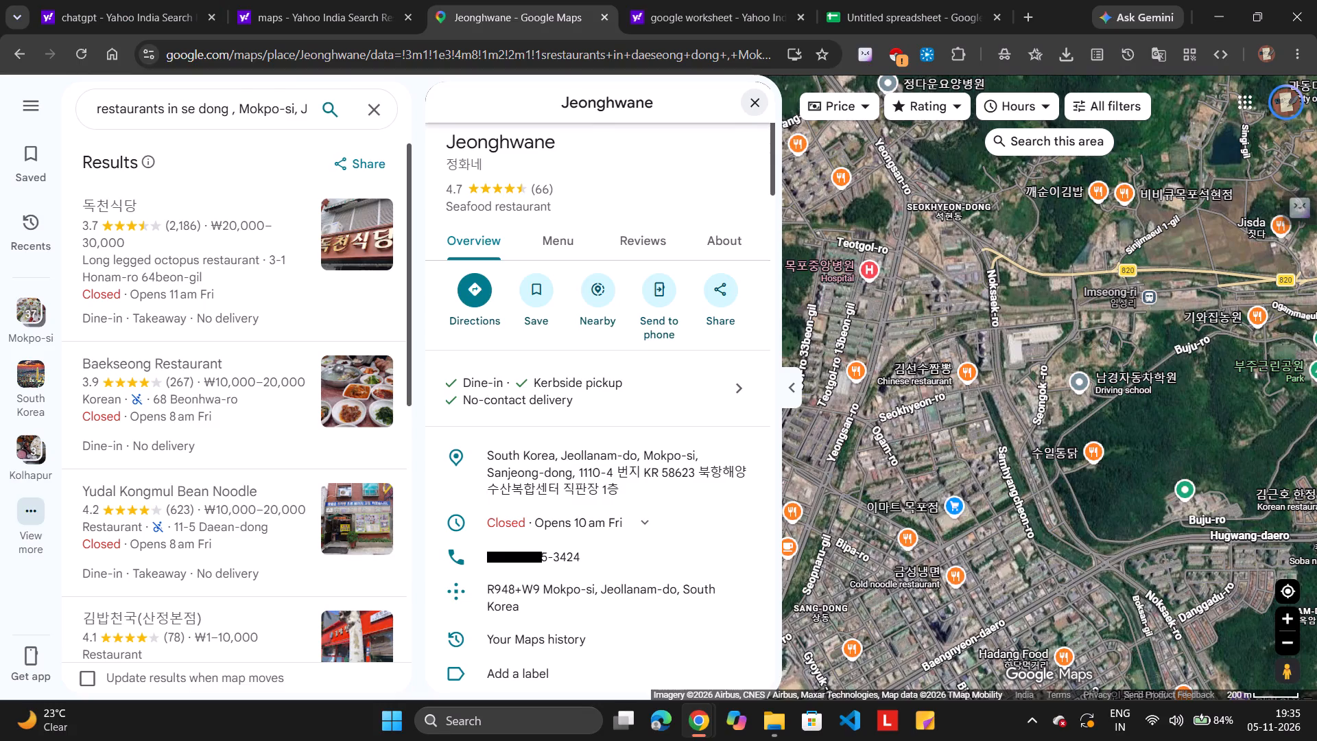
{"action": "type", "text": "ok"}
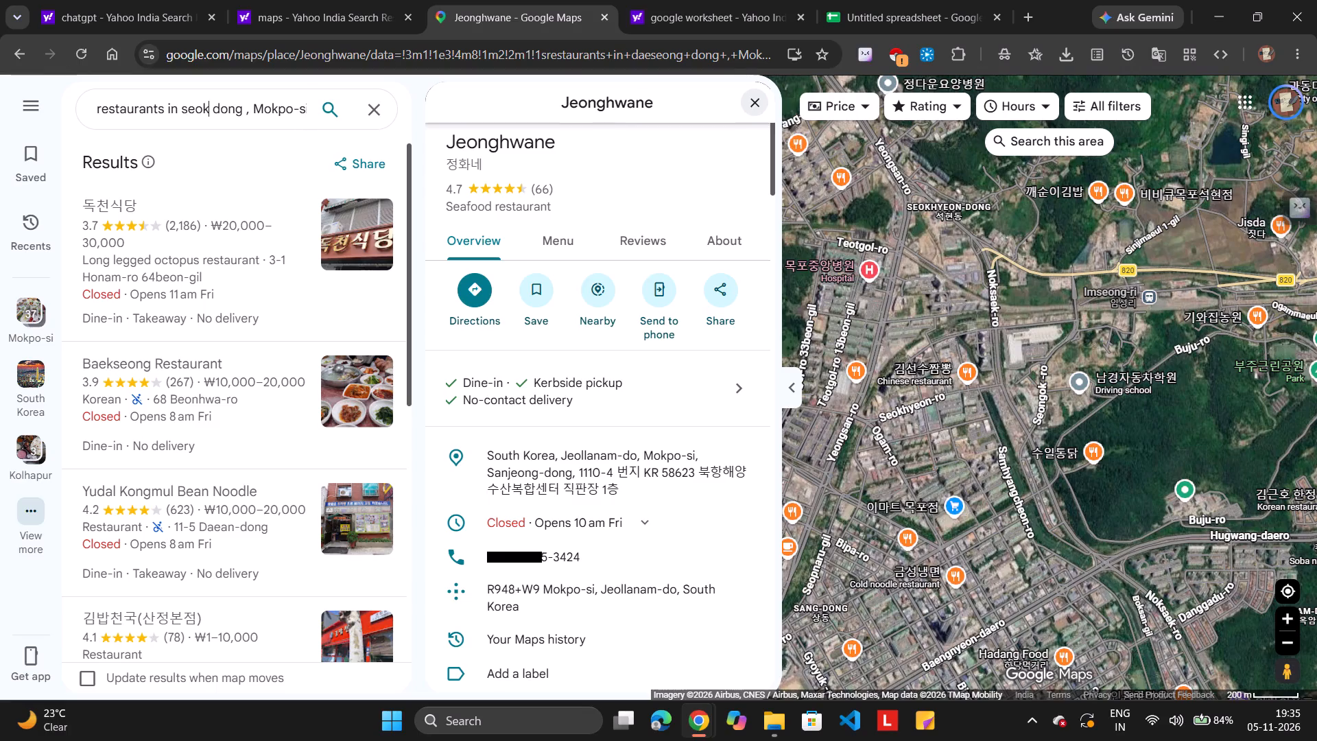
{"action": "type", "text": "hy"}
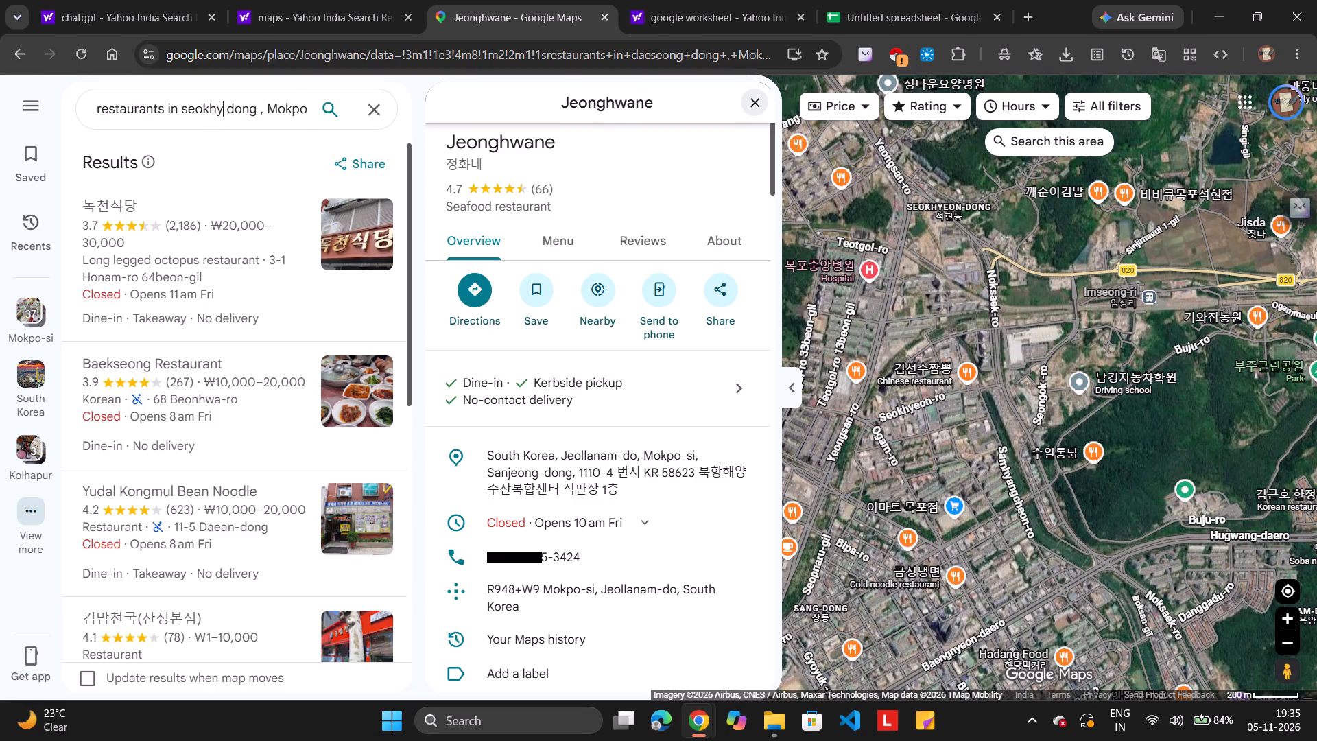
{"action": "type", "text": "eon"}
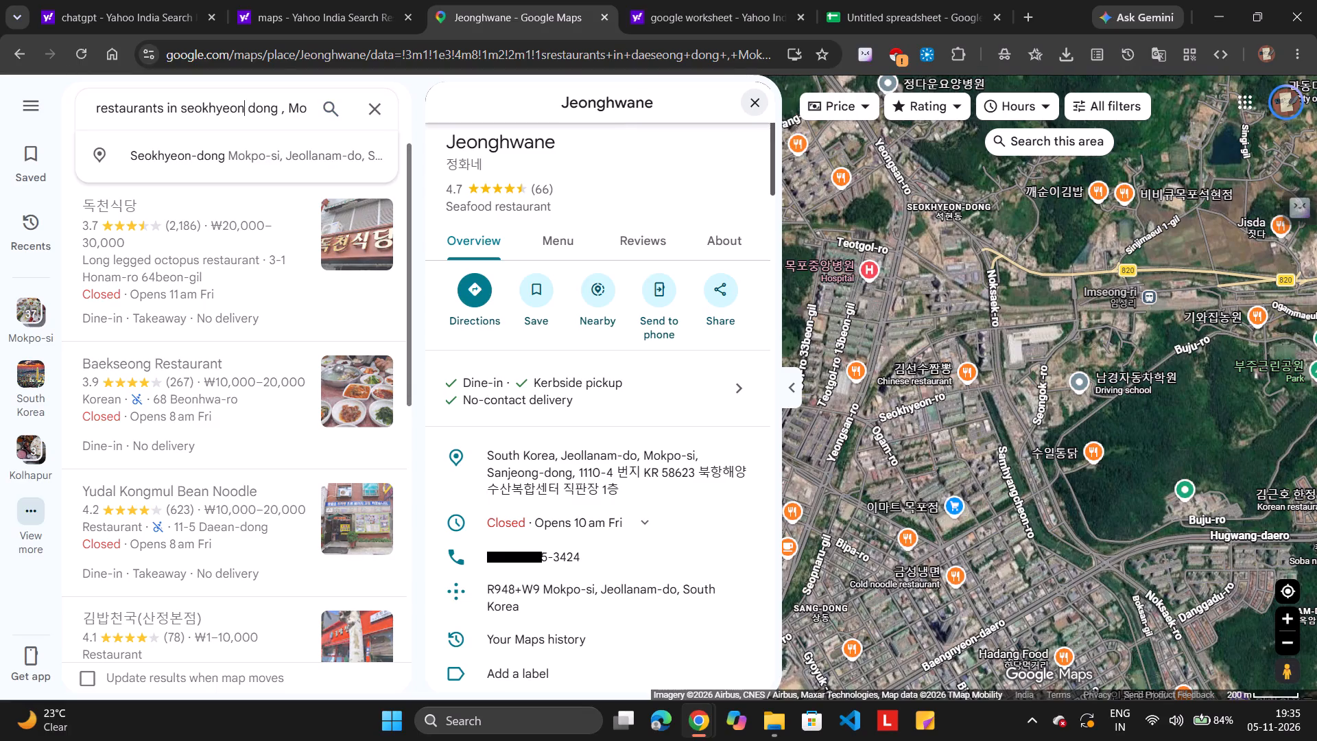
{"action": "left_click", "coordinate": [319, 104]}
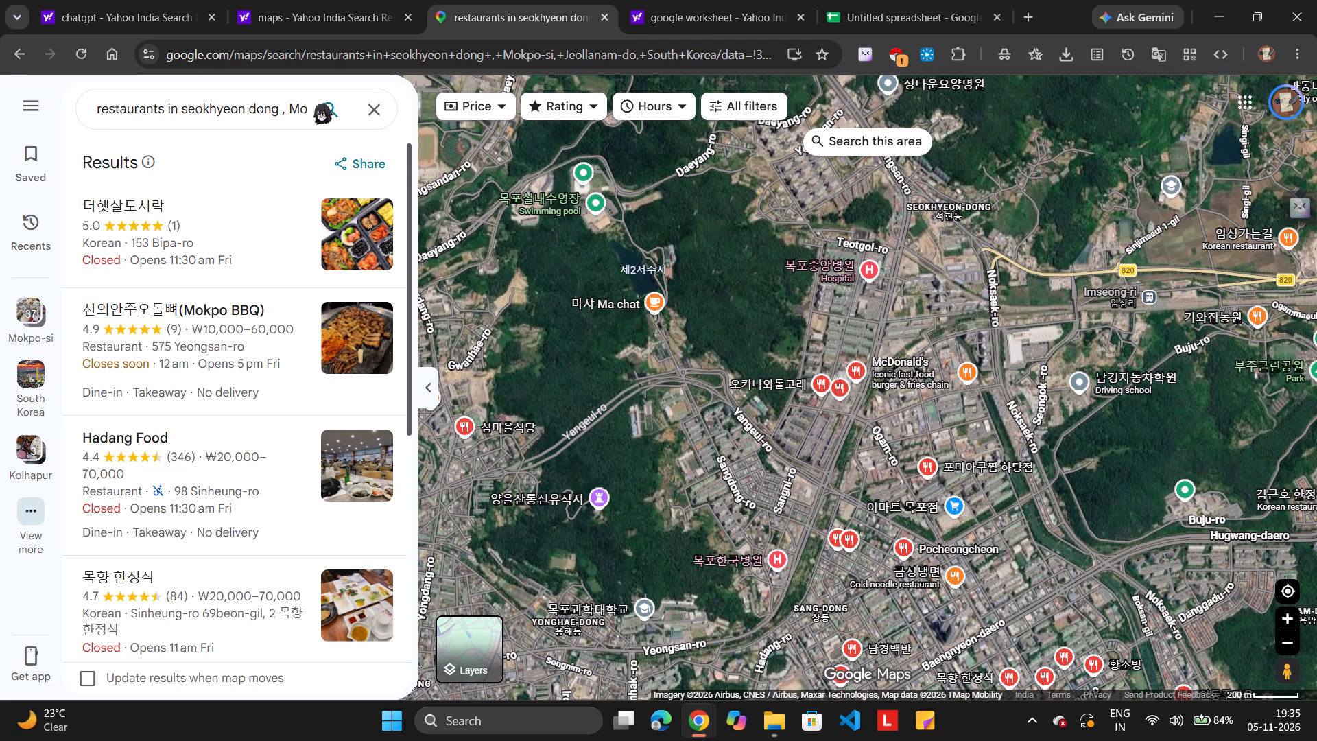
View the McDonald's listing from the Seokhyeon-dong map results.
{"action": "left_click", "coordinate": [863, 366]}
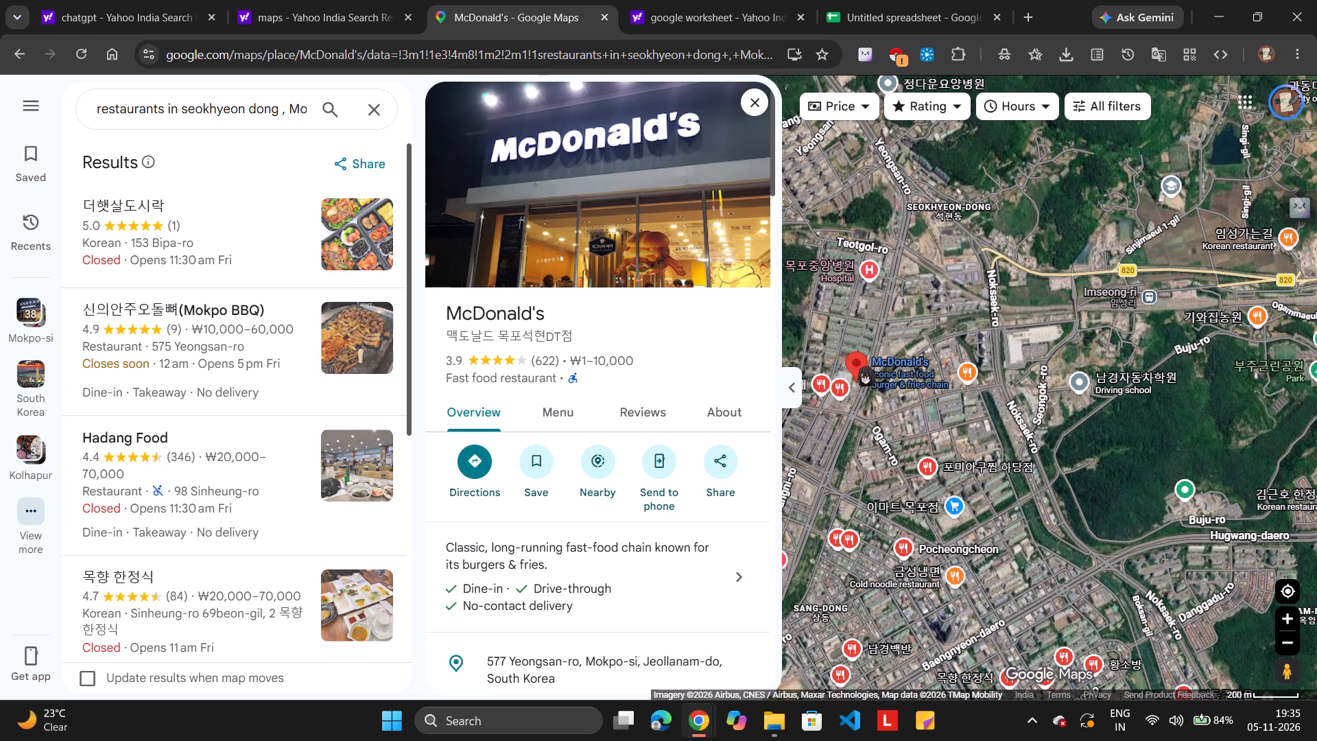
Open the 신의안주오돌뼈(Mokpo BBQ) listing in Google Maps and copy its name into cell A36 of the spreadsheet.
{"action": "left_click", "coordinate": [844, 386]}
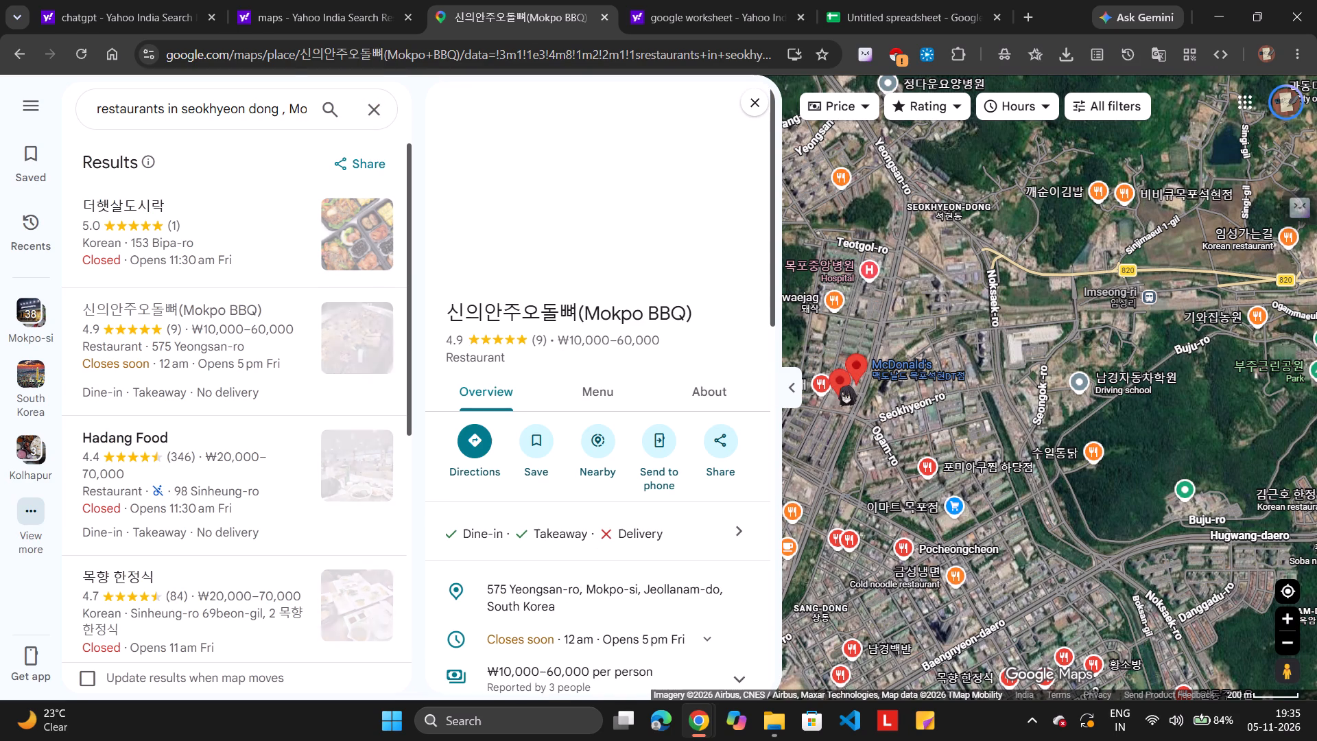
{"action": "left_click_drag", "start_coordinate": [440, 314], "coordinate": [722, 295]}
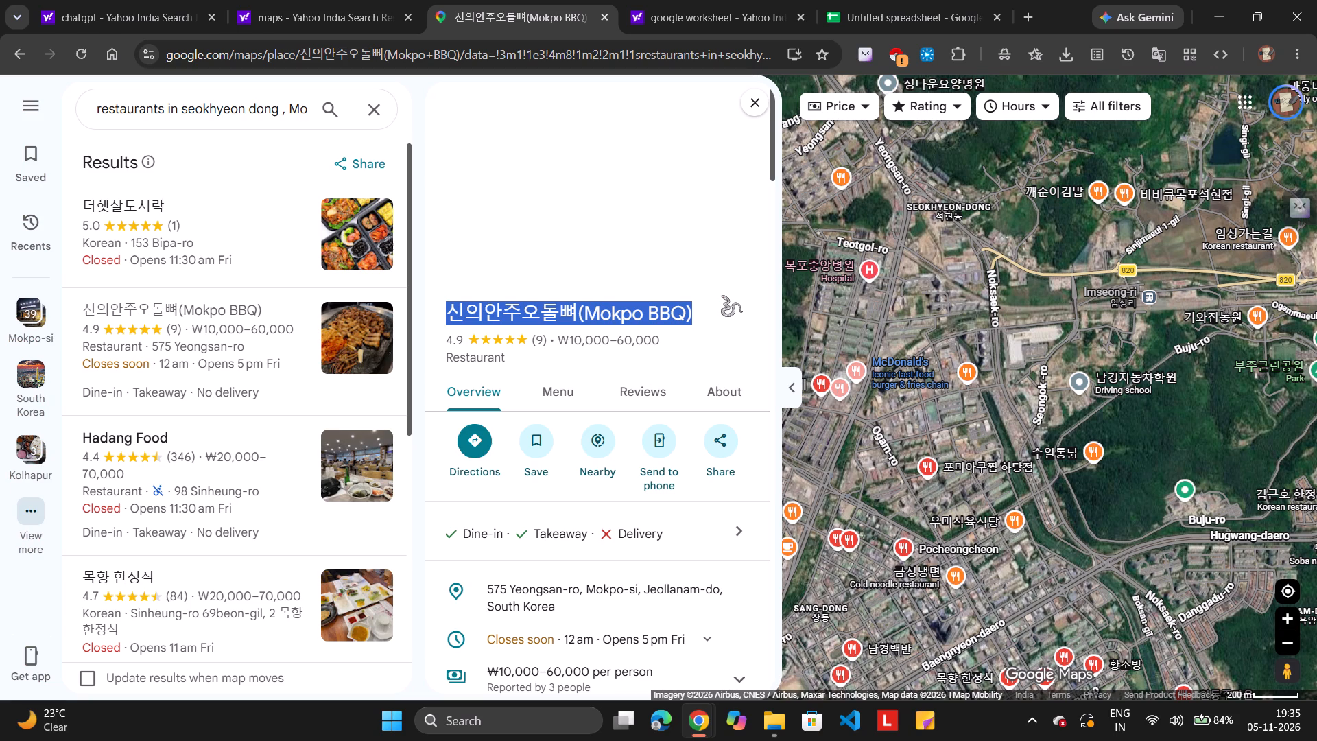
{"action": "key", "text": "ctrl+c"}
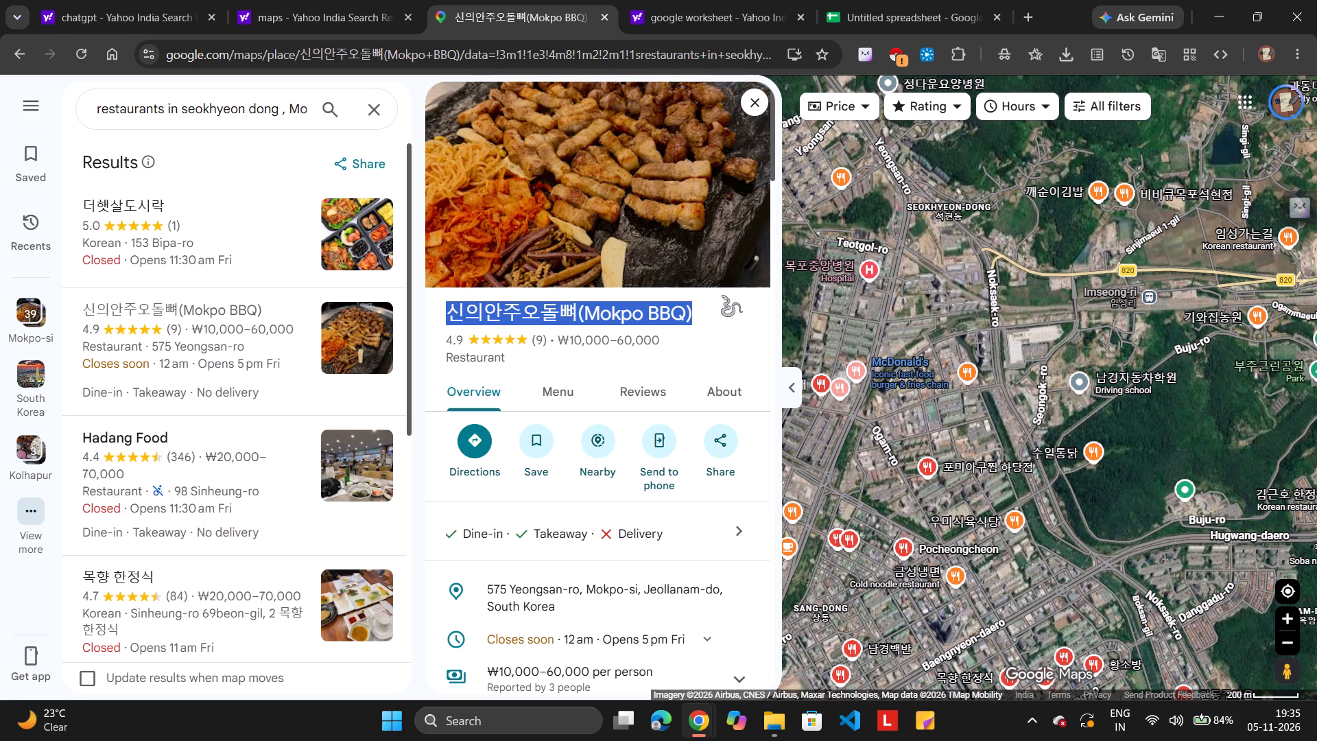
{"action": "key", "text": "ctrl+c"}
{"action": "left_click", "coordinate": [867, 5]}
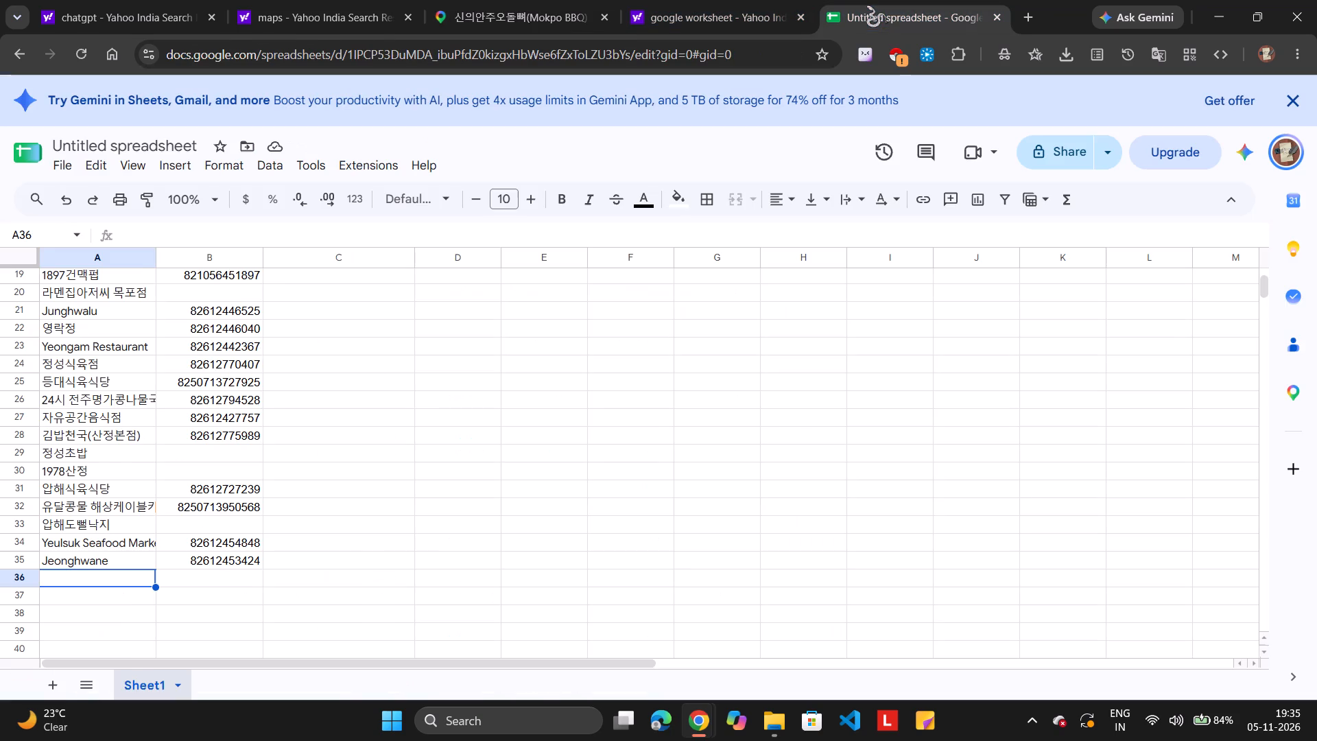
{"action": "left_click", "coordinate": [100, 580]}
{"action": "key", "text": "ctrl+v"}
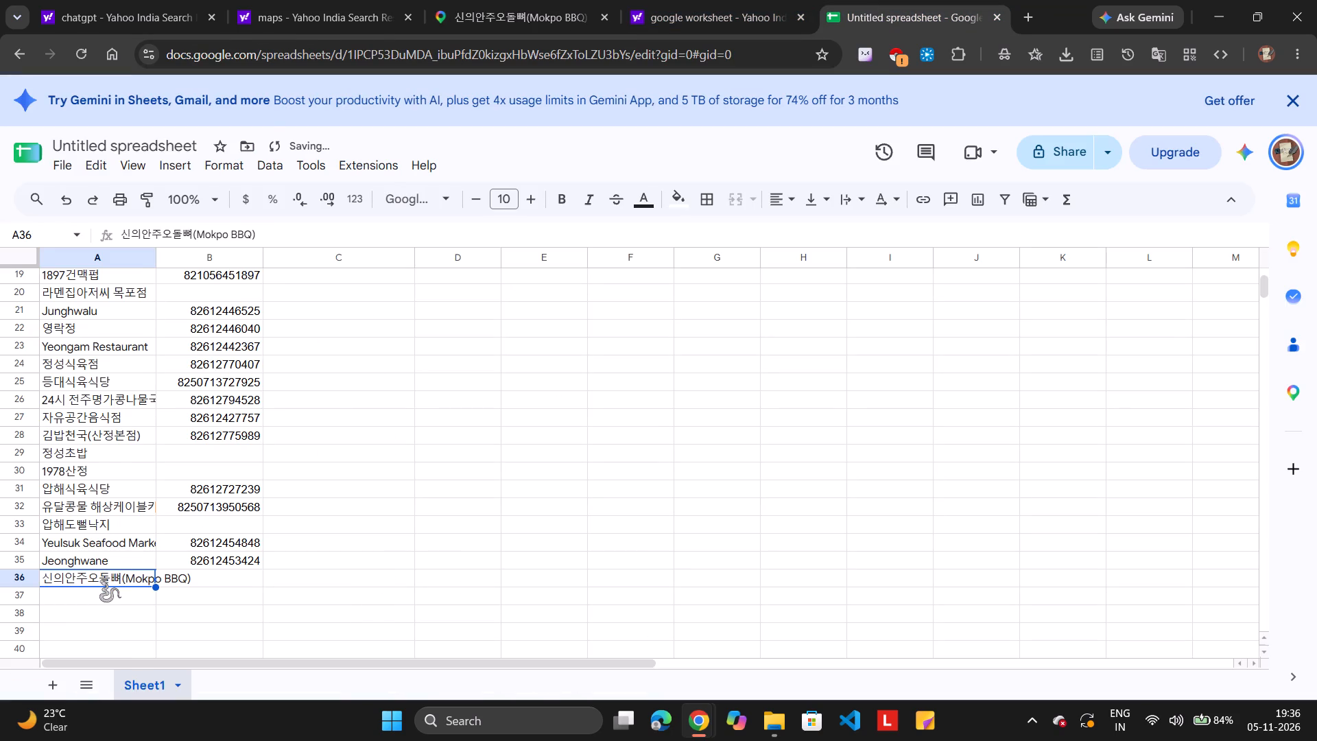
Copy the phone number from the Mokpo BBQ listing in Google Maps into cell B36 of the spreadsheet.
{"action": "left_click", "coordinate": [478, 5]}
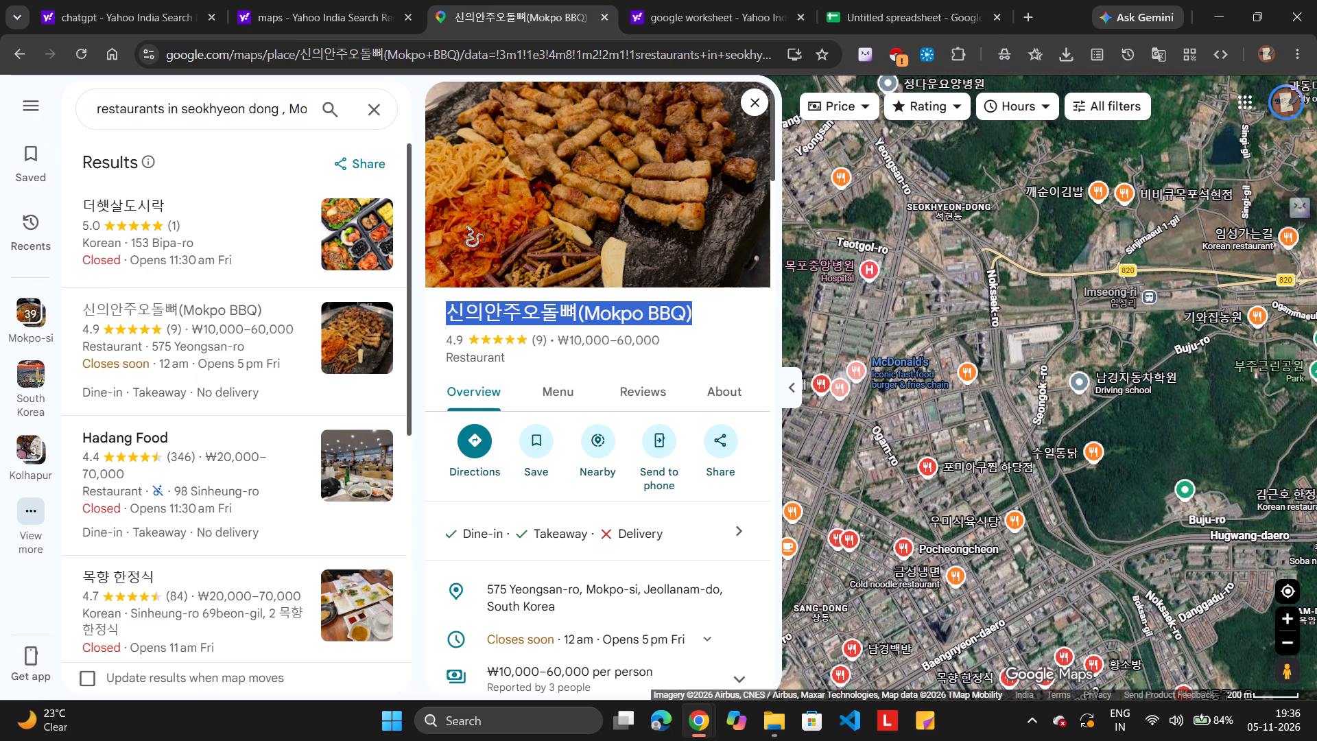
{"action": "scroll", "coordinate": [455, 598], "scroll_direction": "down", "scroll_amount": 1}
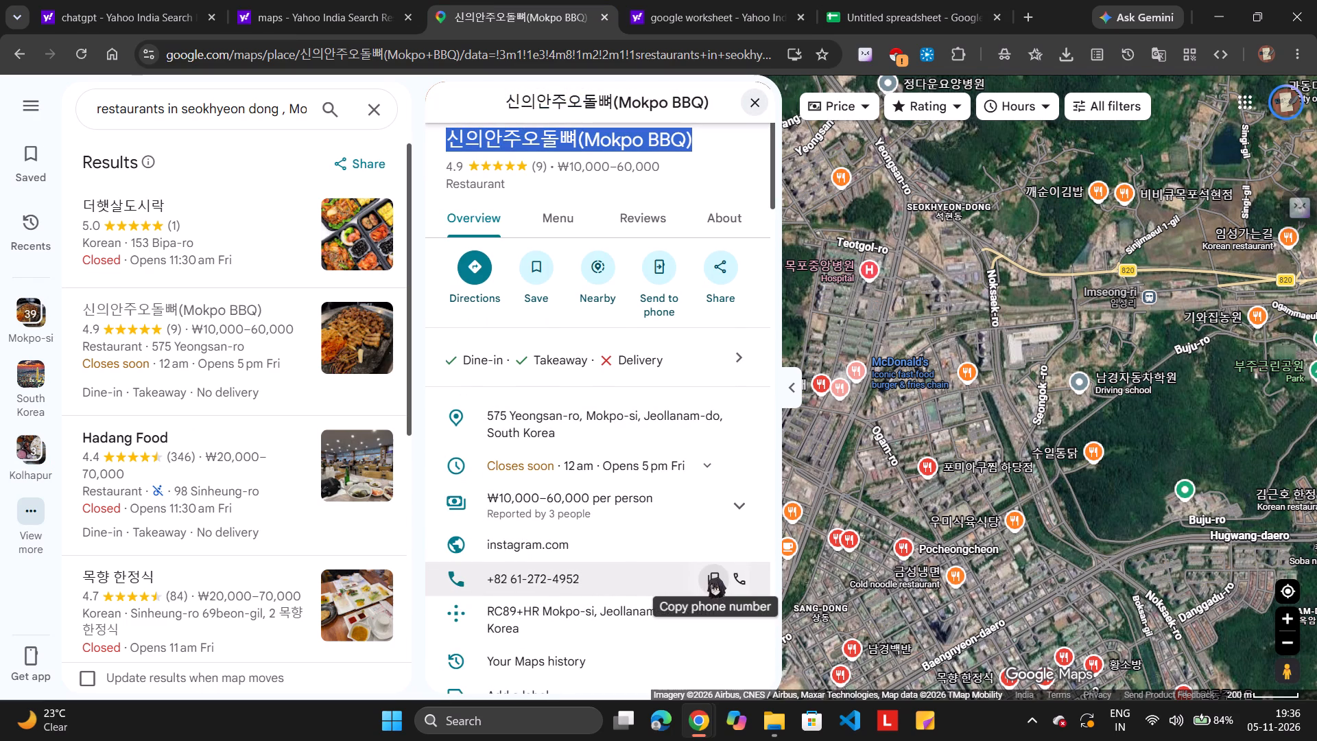
{"action": "left_click", "coordinate": [713, 577]}
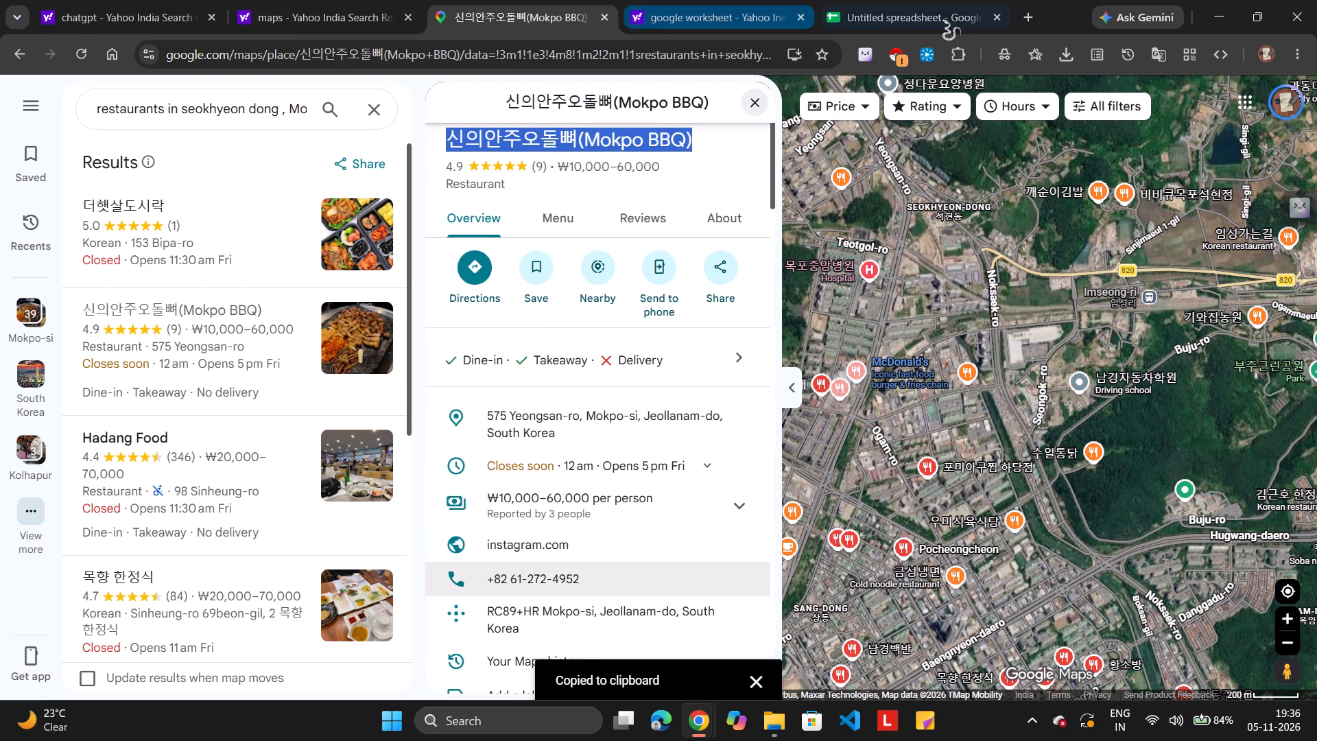
{"action": "left_click", "coordinate": [957, 25]}
{"action": "left_click", "coordinate": [219, 581]}
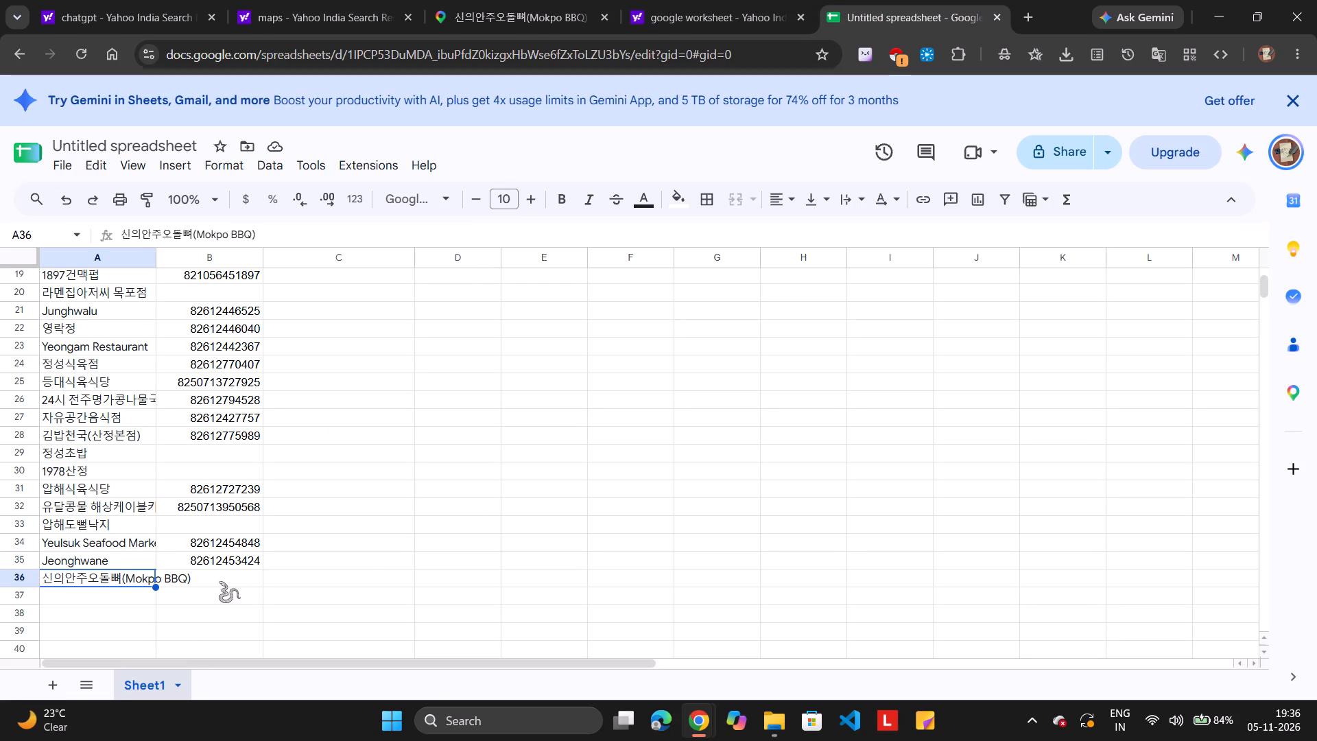
{"action": "key", "text": "ctrl+v"}
Open the 오키나와돌고래 listing in Google Maps and copy its name into cell A37 of the spreadsheet.
{"action": "left_click", "coordinate": [506, 1]}
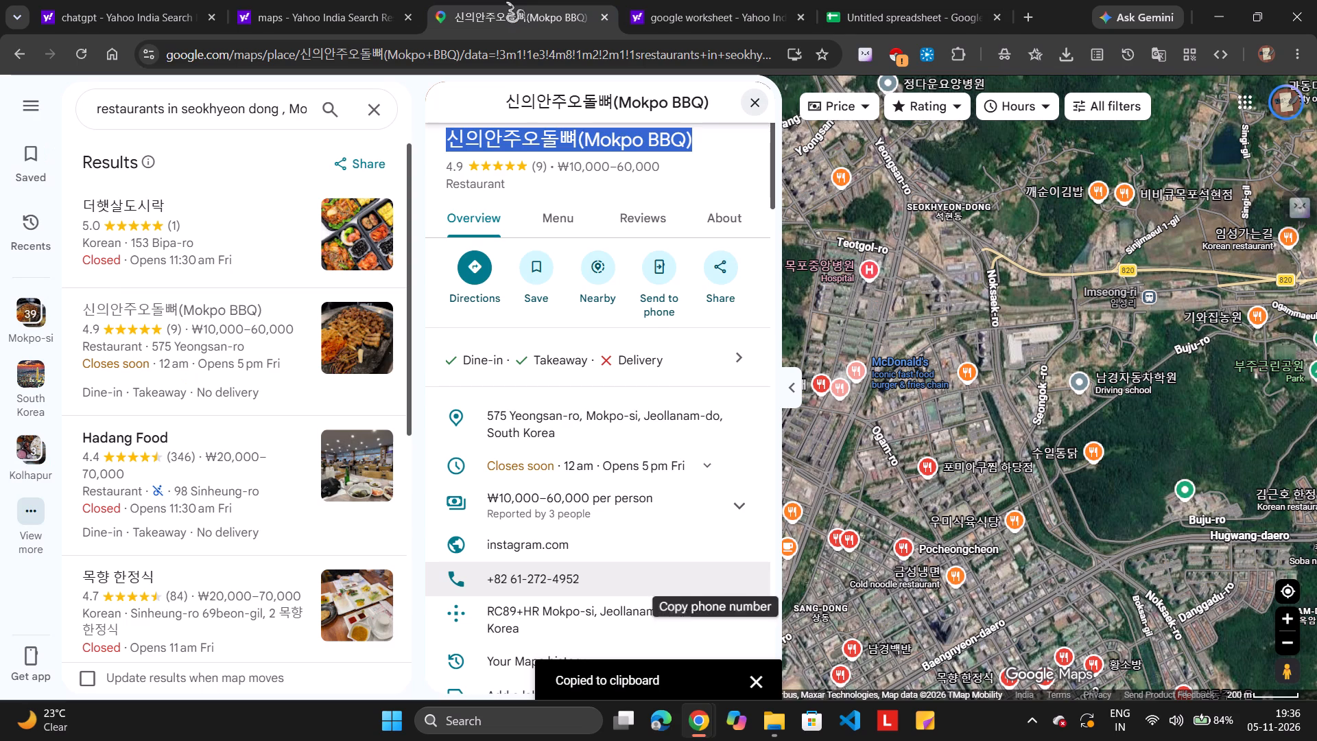
{"action": "left_click", "coordinate": [821, 387]}
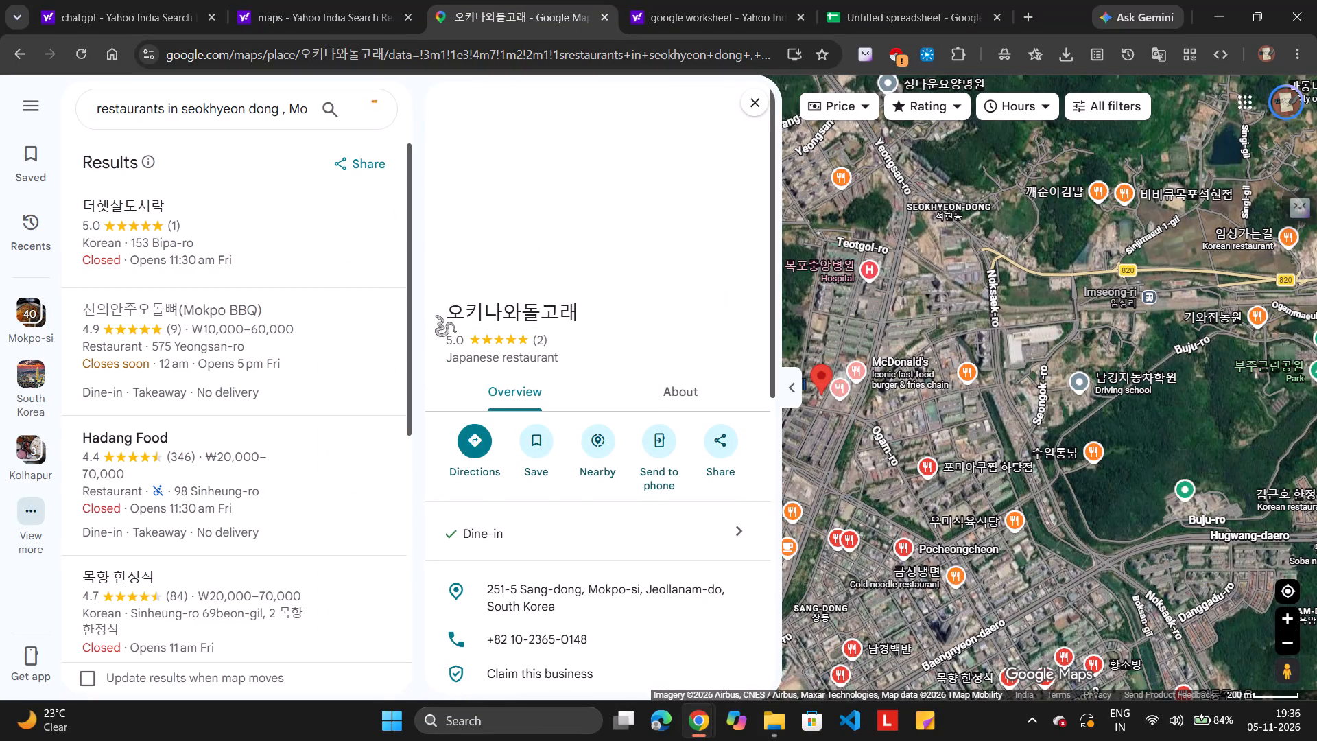
{"action": "left_click_drag", "start_coordinate": [436, 315], "coordinate": [616, 317]}
{"action": "key", "text": "ctrl+c"}
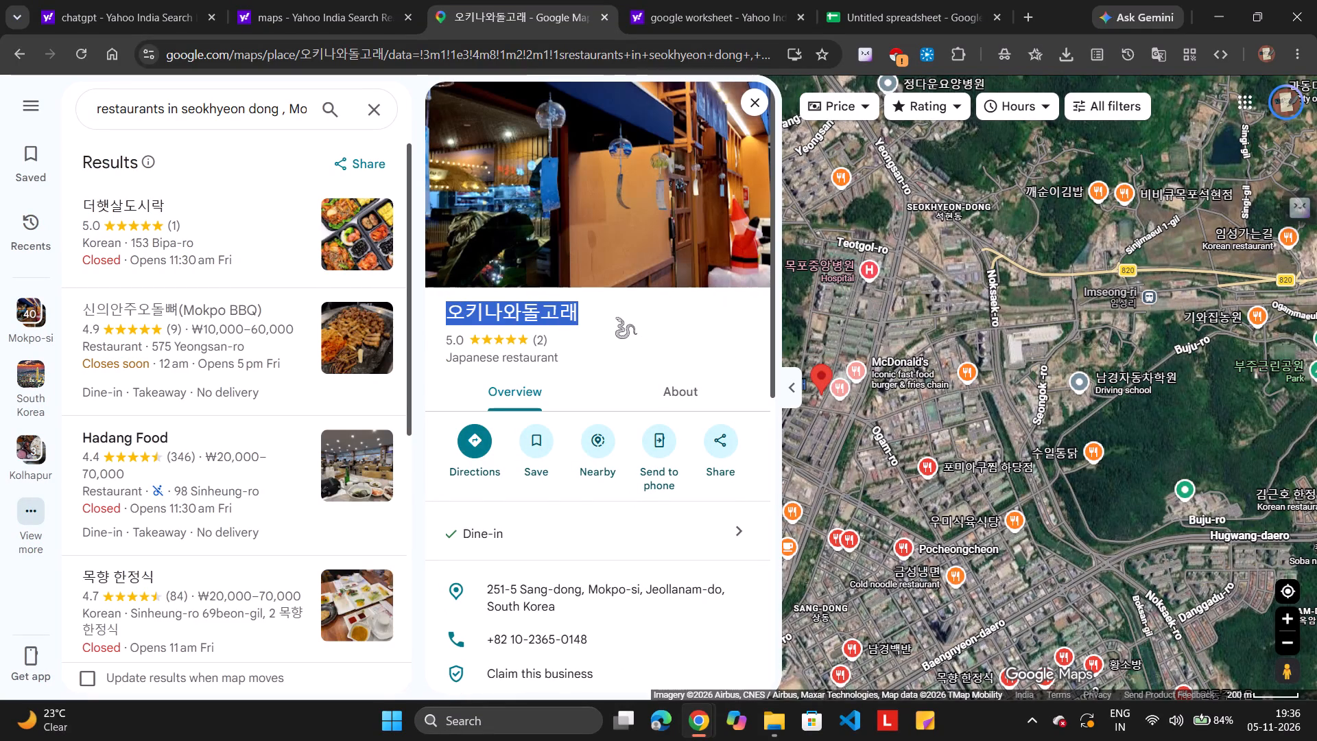
{"action": "left_click", "coordinate": [909, 8]}
{"action": "left_click", "coordinate": [76, 599]}
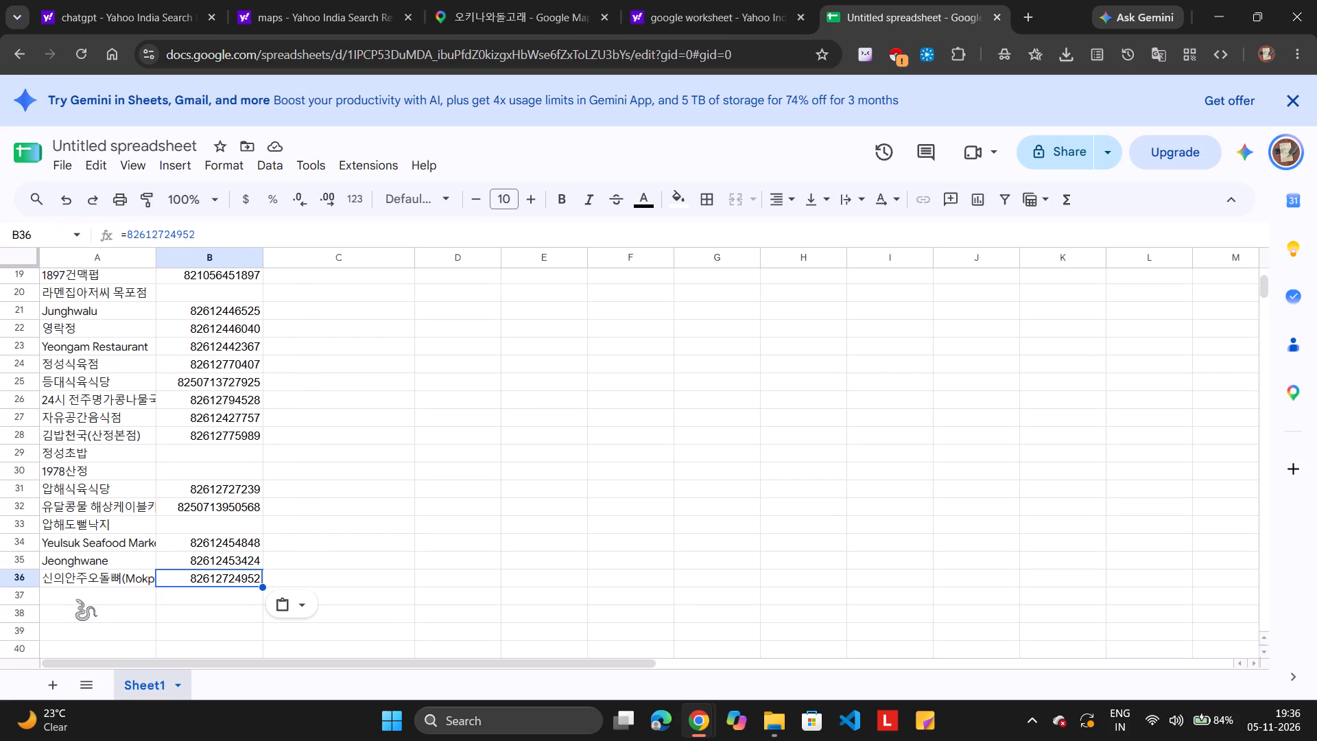
{"action": "key", "text": "ctrl+v"}
Return to the 오키나와돌고래 listing in Google Maps and look through its contact details.
{"action": "left_click", "coordinate": [508, 30]}
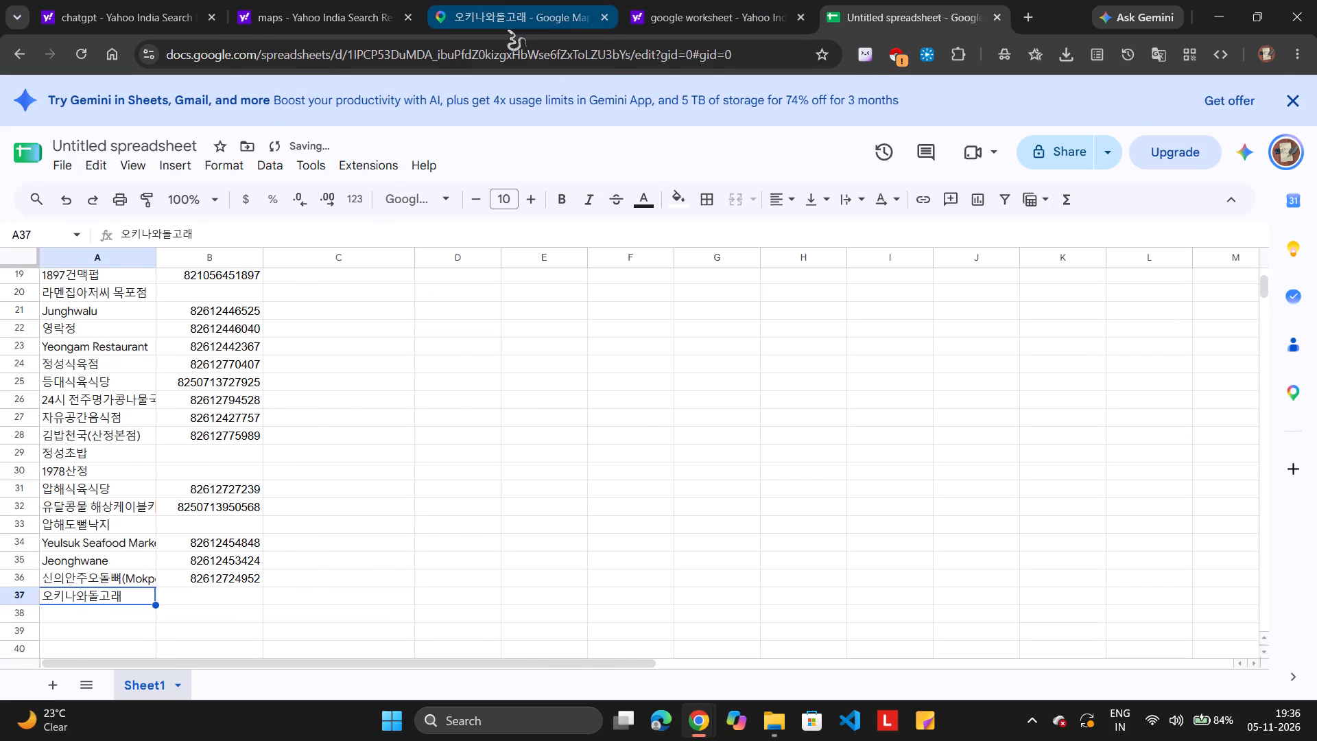
{"action": "scroll", "coordinate": [535, 629], "scroll_direction": "down", "scroll_amount": 3}
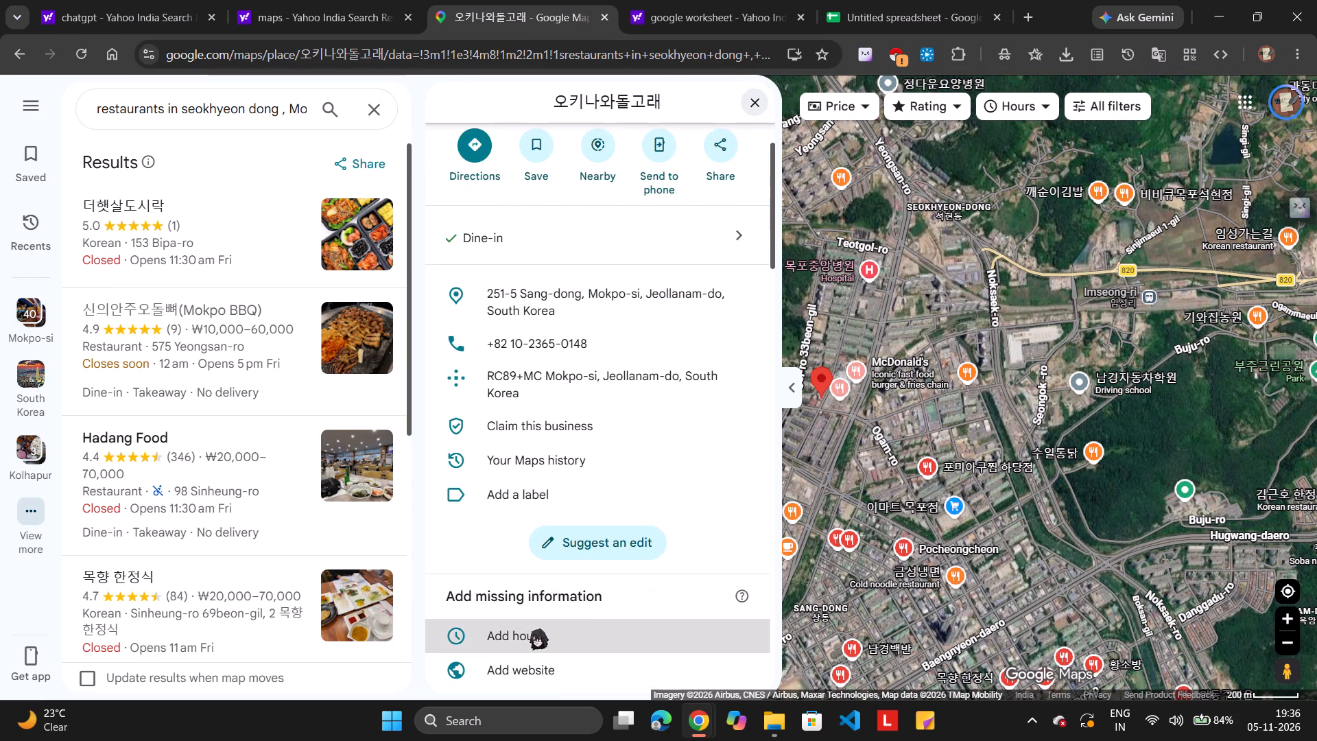
Open the 포미아구찜 하당점 listing in Google Maps and copy its name into cell A38 of the spreadsheet.
{"action": "left_click_drag", "start_coordinate": [864, 458], "coordinate": [922, 413]}
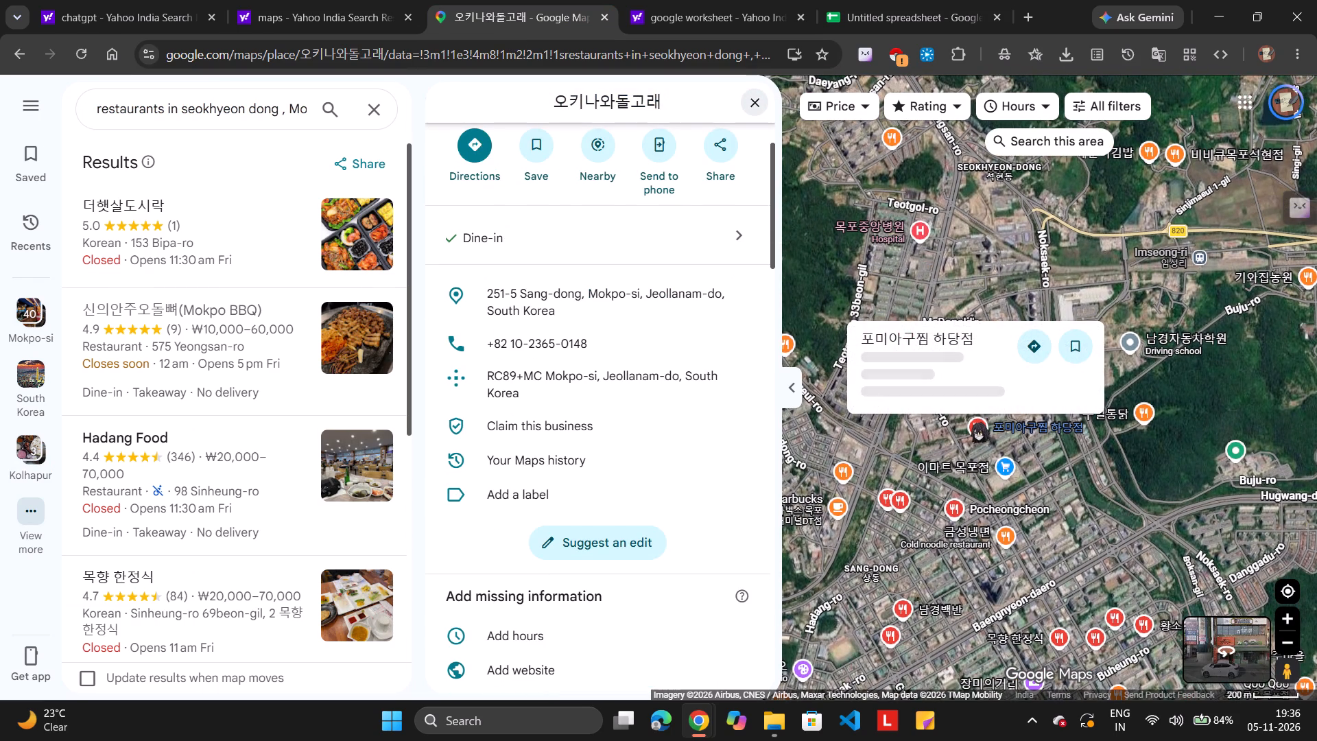
{"action": "left_click", "coordinate": [976, 423]}
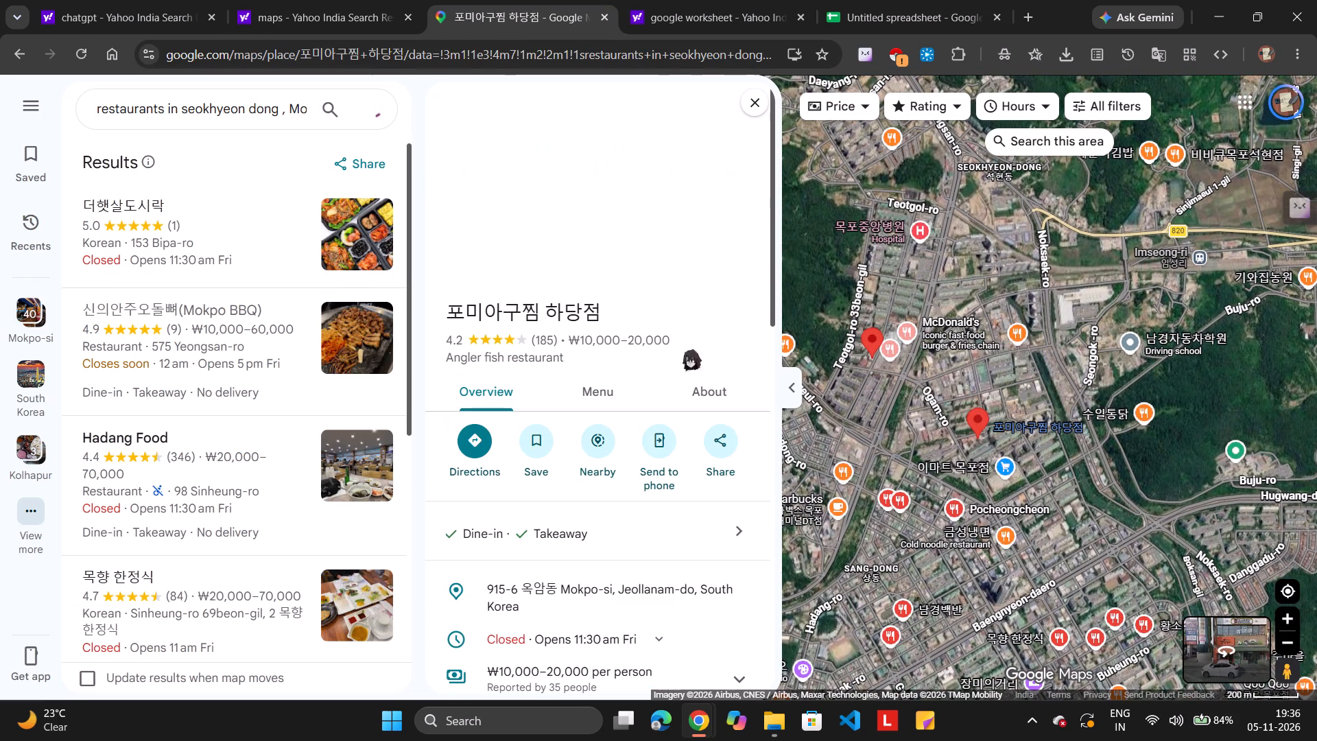
{"action": "left_click_drag", "start_coordinate": [442, 314], "coordinate": [618, 298]}
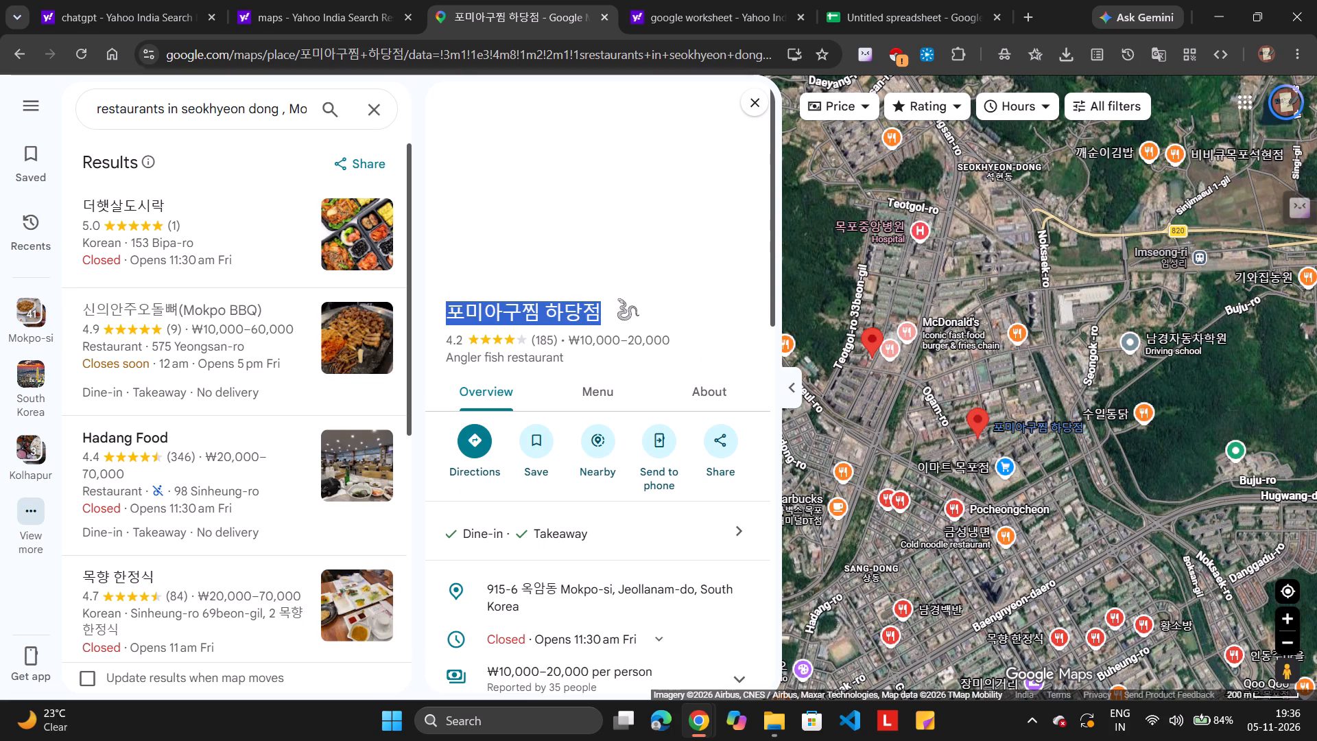
{"action": "key", "text": "ctrl+c"}
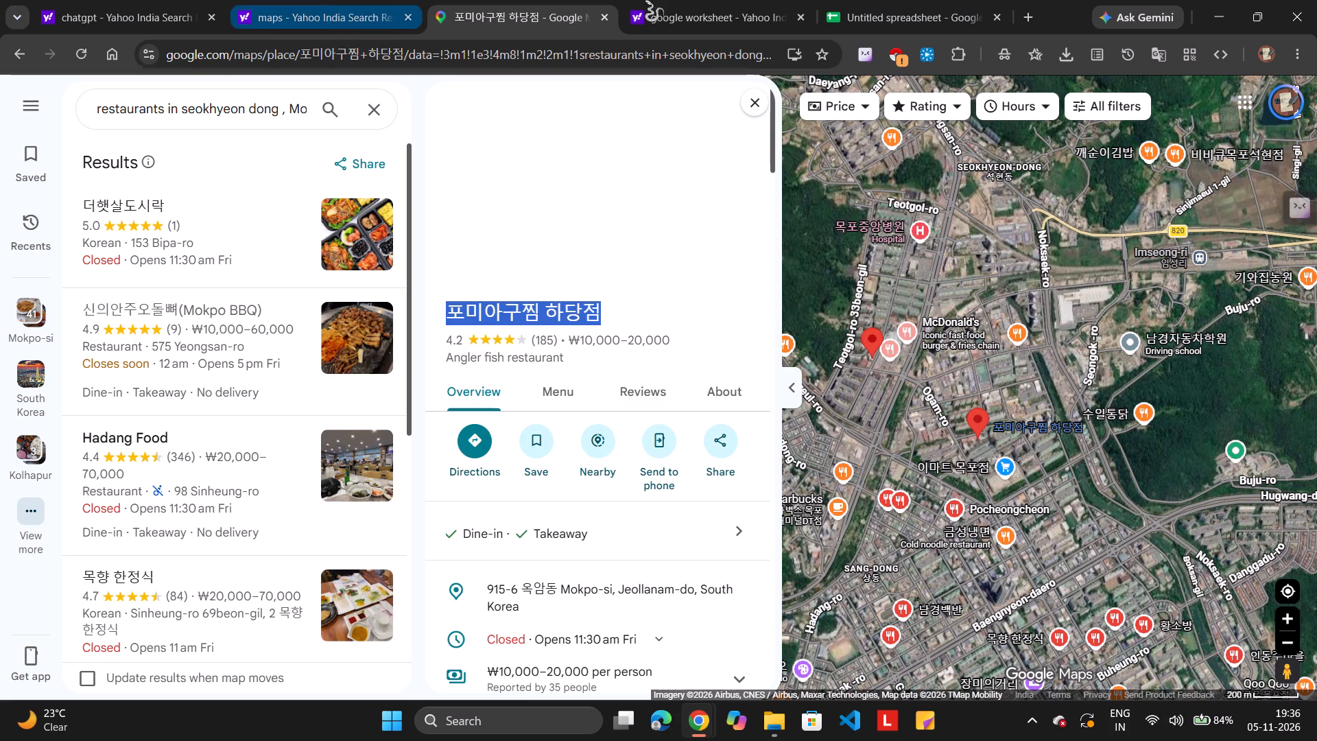
{"action": "left_click", "coordinate": [851, 9]}
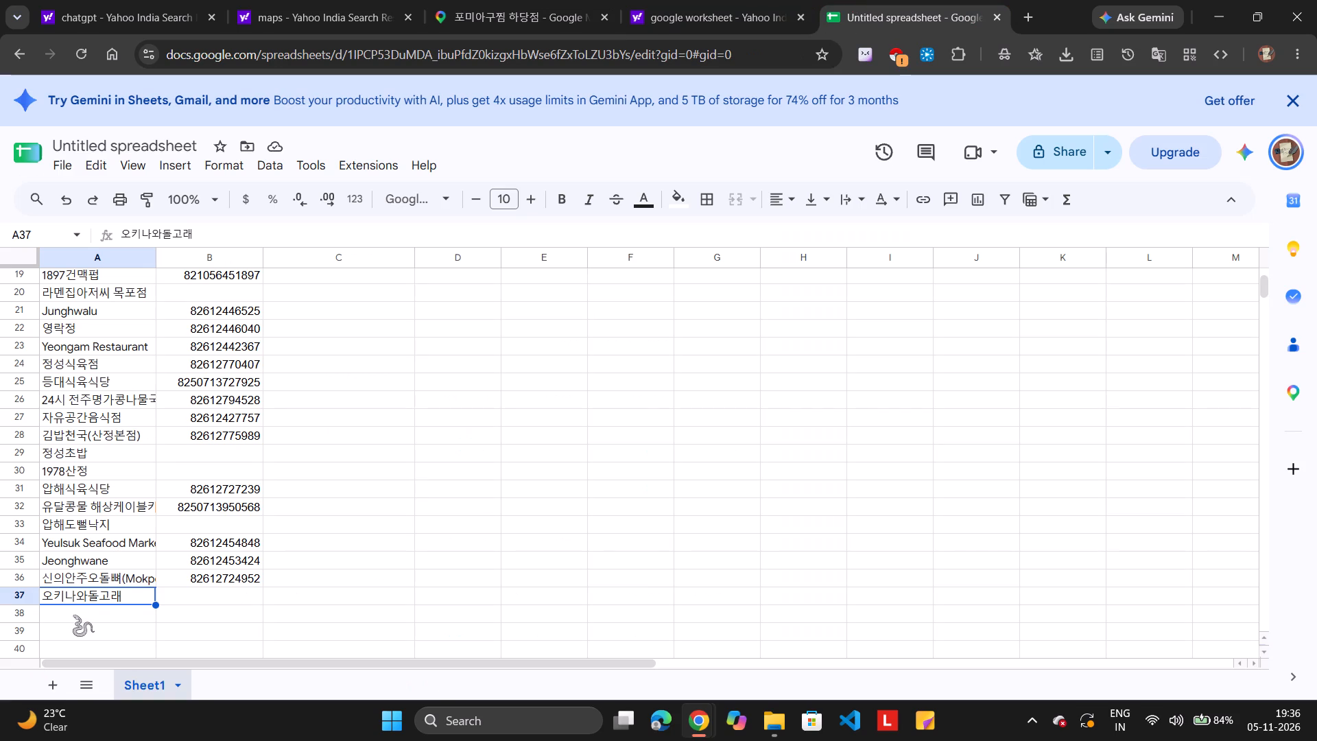
{"action": "left_click", "coordinate": [73, 615]}
{"action": "key", "text": "ctrl+v"}
Copy the phone number from the 포미아구찜 하당점 listing in Google Maps into cell B38 of the spreadsheet.
{"action": "left_click", "coordinate": [509, 1]}
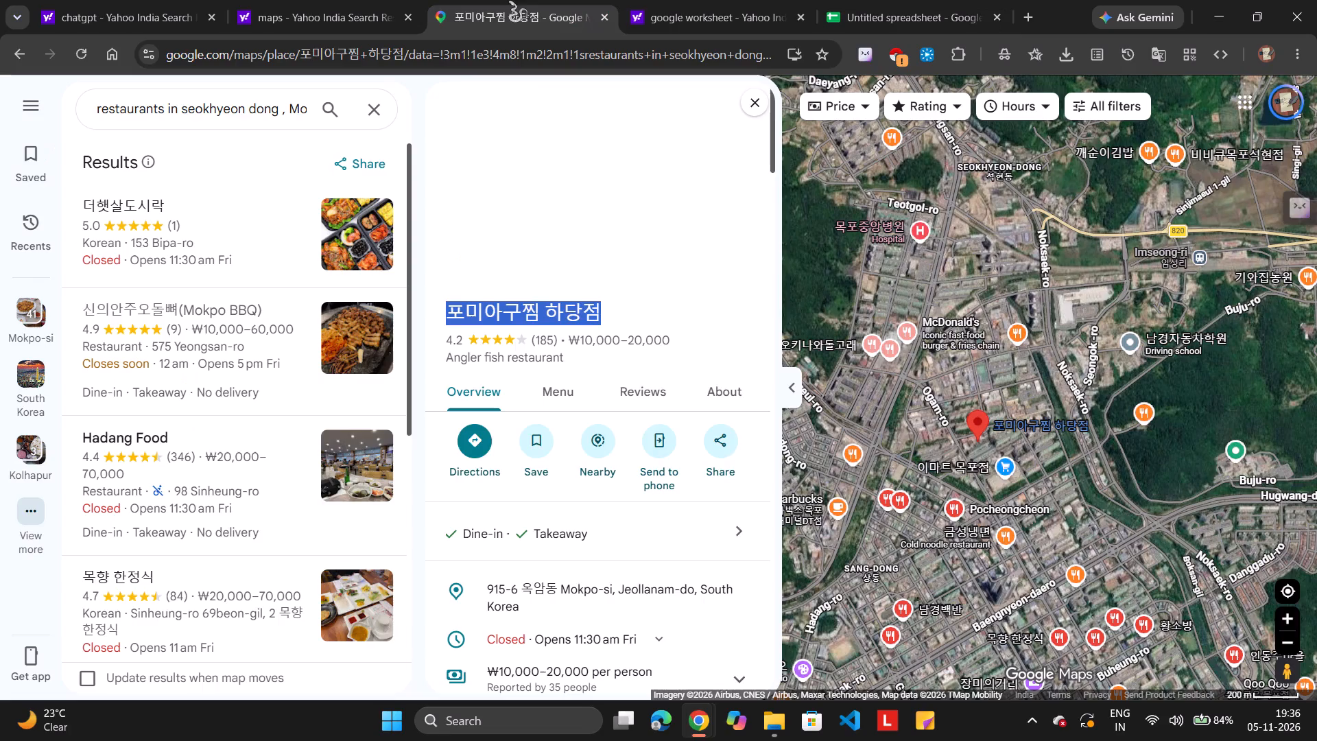
{"action": "scroll", "coordinate": [534, 428], "scroll_direction": "down", "scroll_amount": 2}
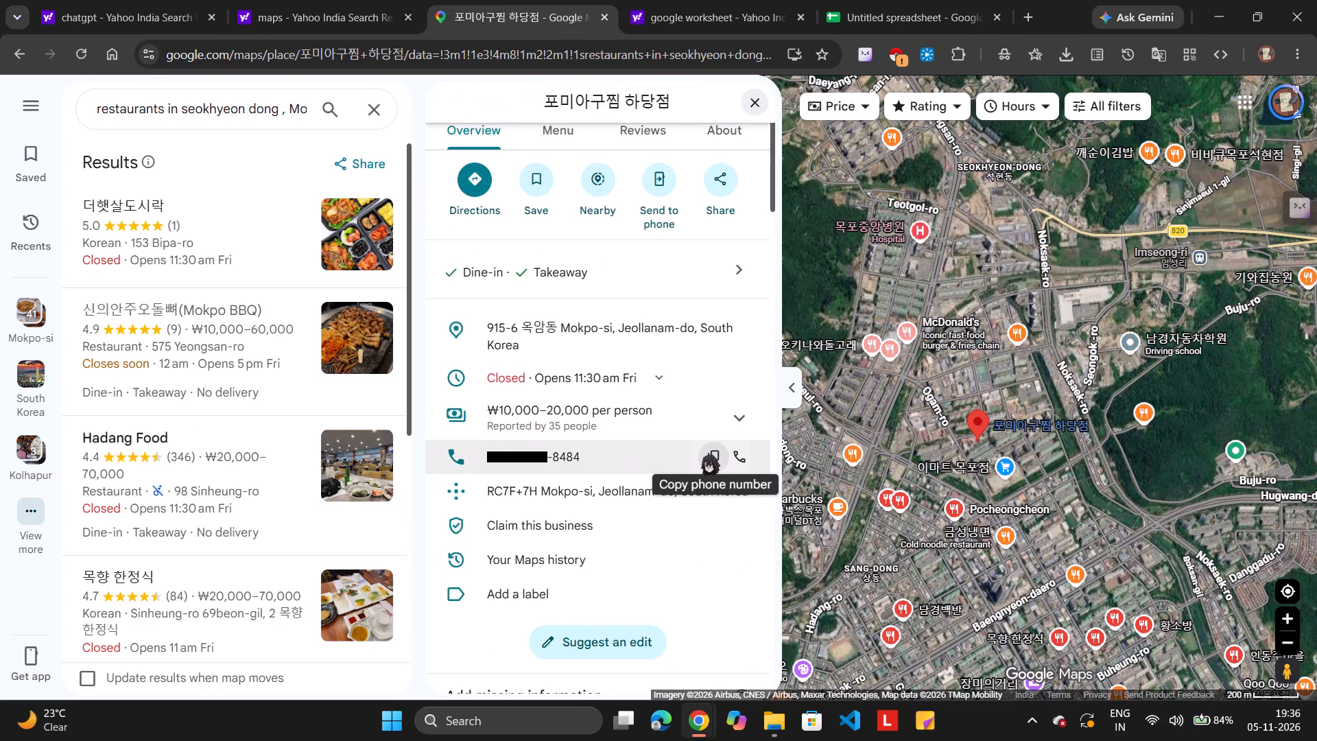
{"action": "left_click", "coordinate": [707, 455]}
{"action": "left_click", "coordinate": [910, 0]}
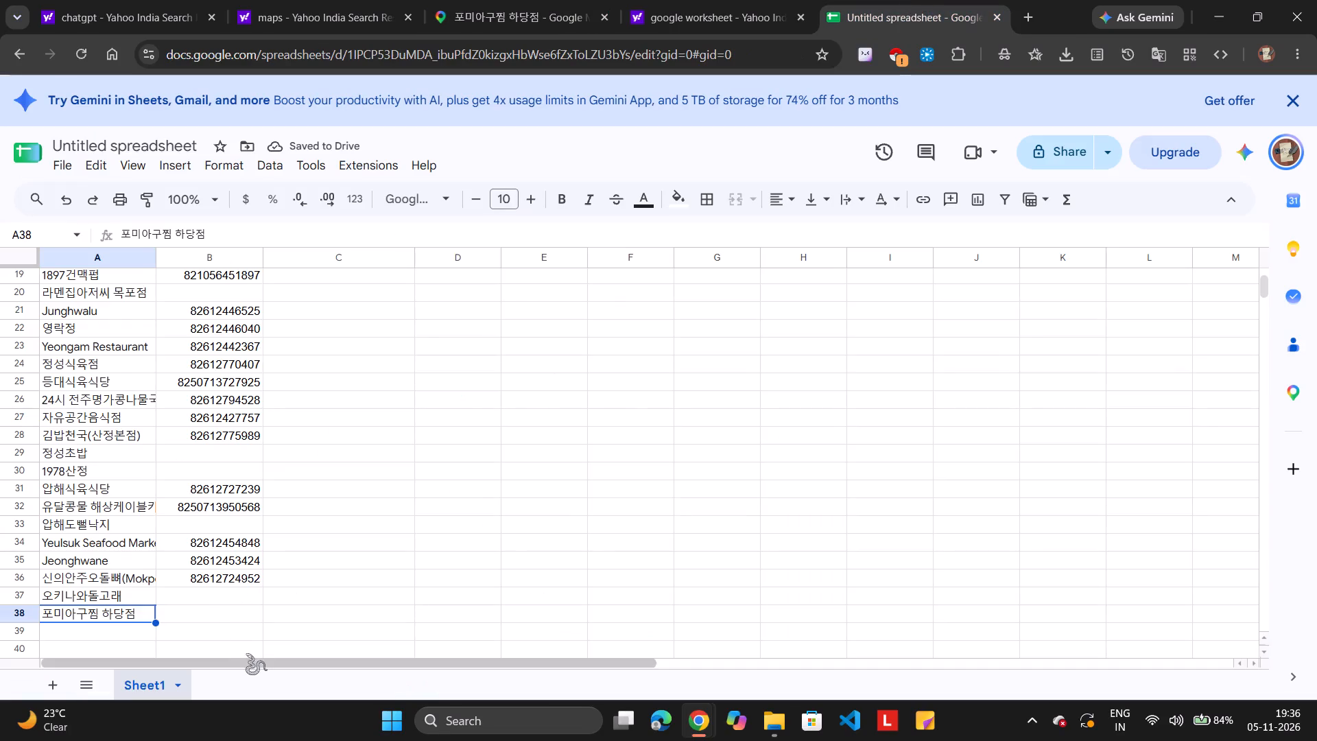
{"action": "left_click", "coordinate": [205, 613]}
{"action": "key", "text": "ctrl+v"}
Open the 서울통감자탕 listing in Google Maps and copy its name into cell A39 of the spreadsheet.
{"action": "scroll", "coordinate": [205, 613], "scroll_direction": "down", "scroll_amount": 1}
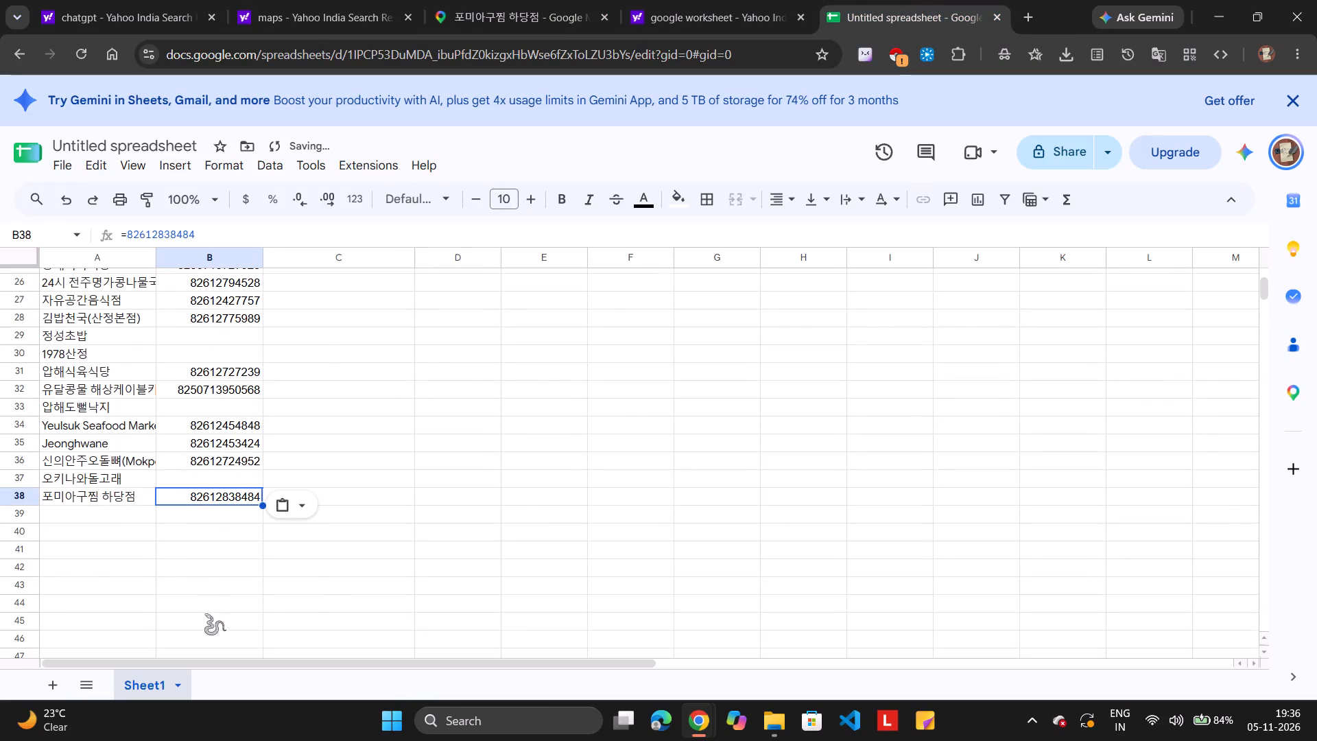
{"action": "left_click", "coordinate": [73, 519]}
{"action": "left_click", "coordinate": [466, 16]}
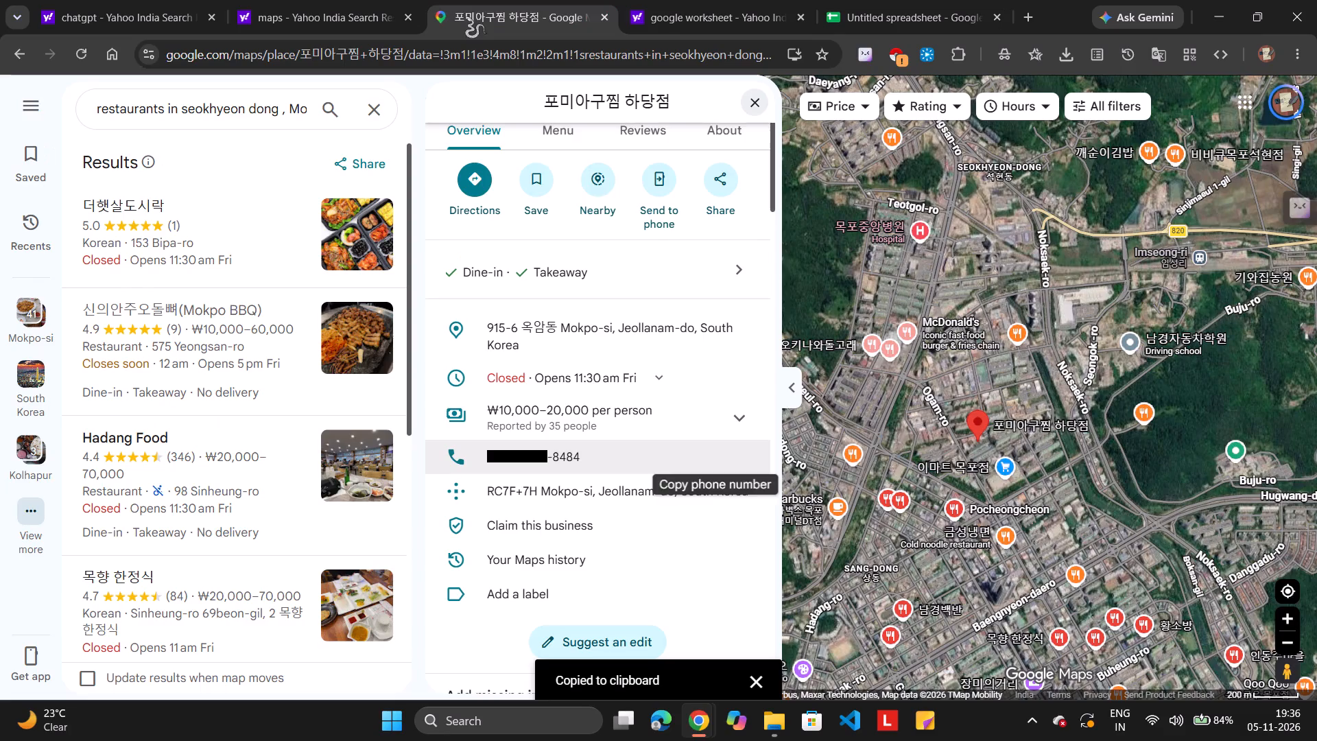
{"action": "left_click", "coordinate": [885, 496]}
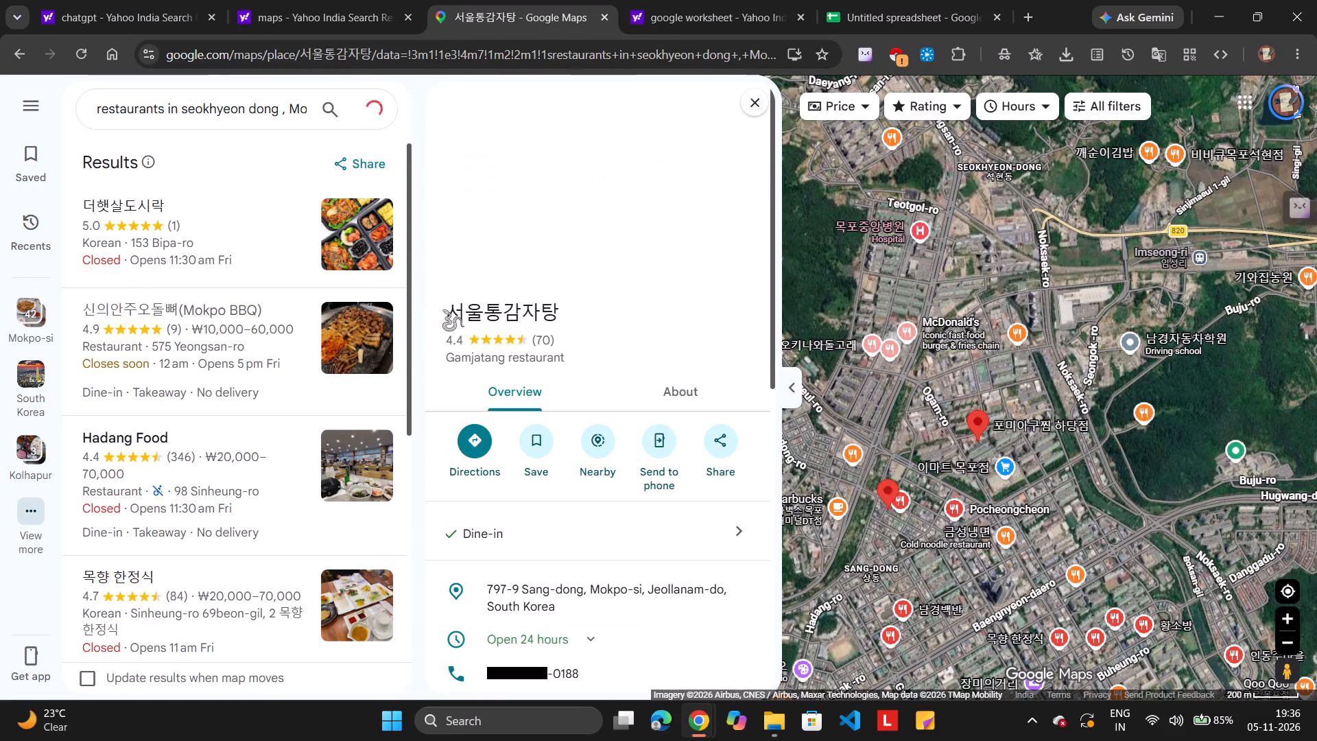
{"action": "left_click_drag", "start_coordinate": [443, 309], "coordinate": [624, 298]}
{"action": "key", "text": "ctrl+c"}
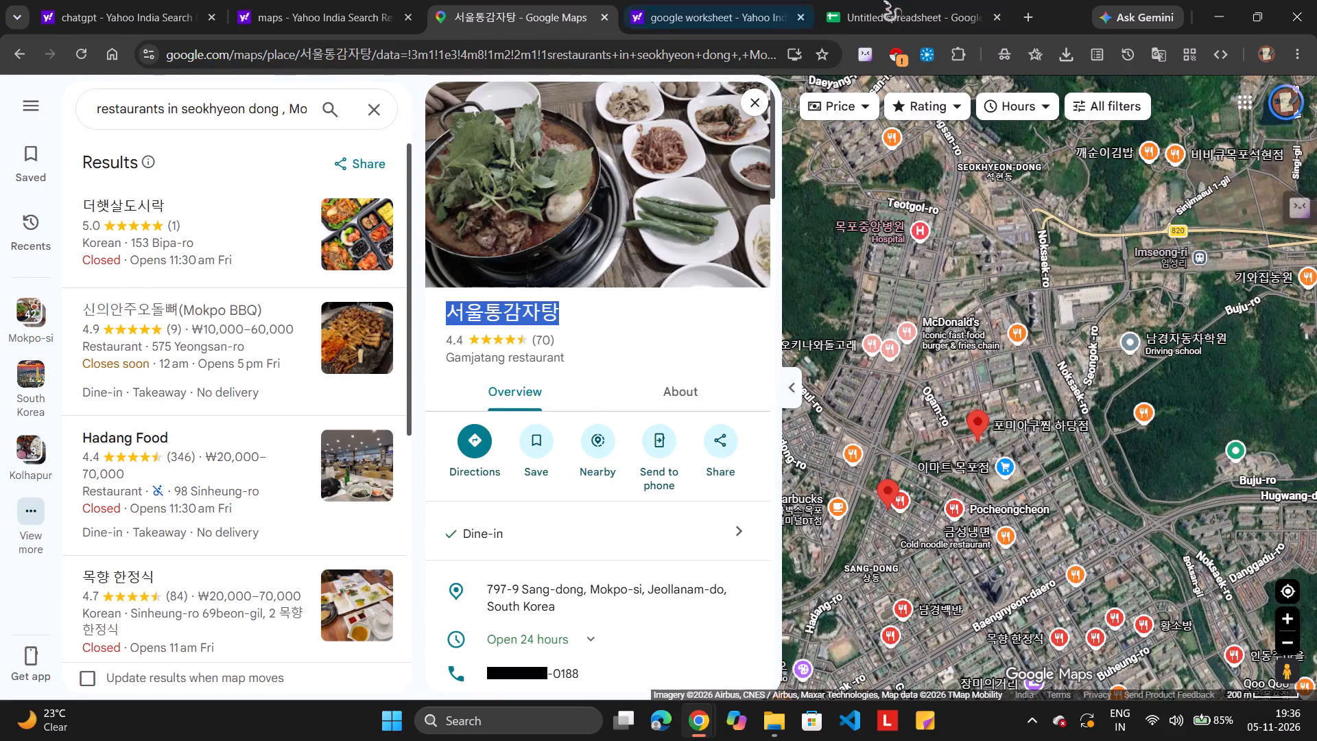
{"action": "left_click", "coordinate": [883, 0]}
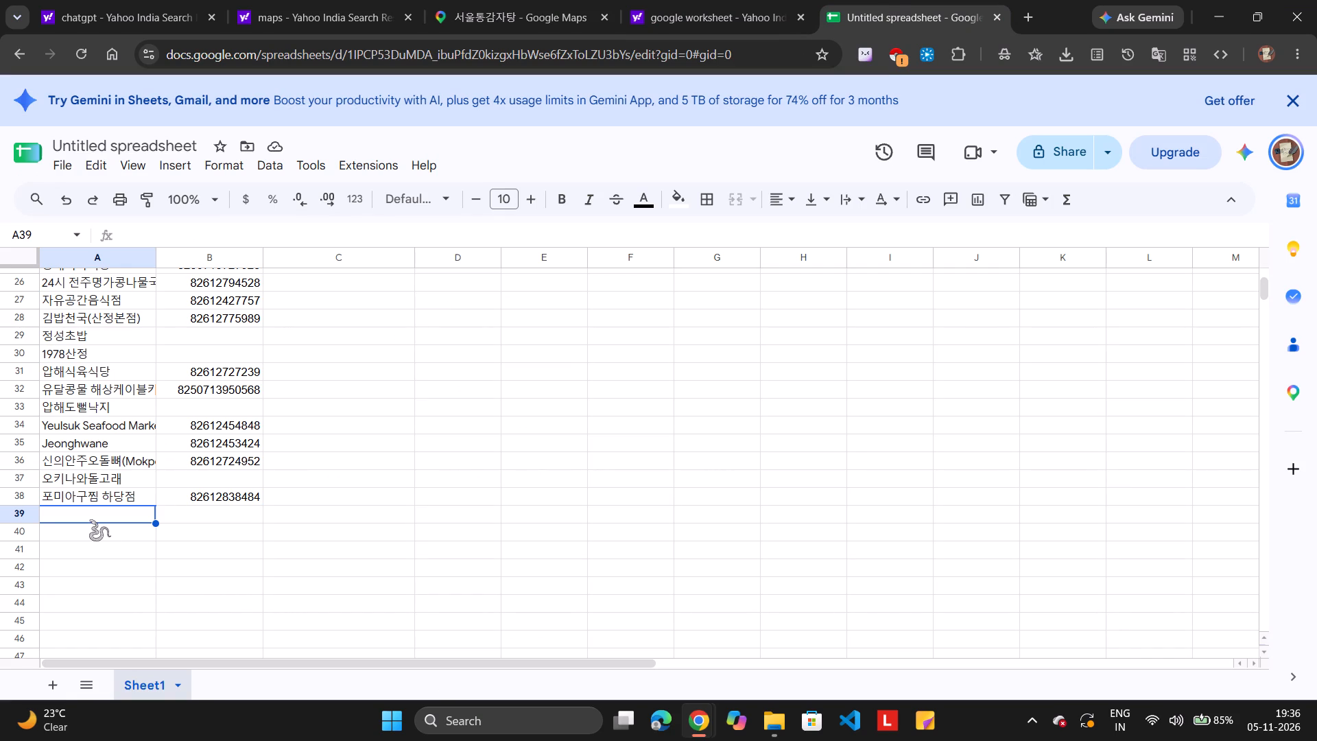
{"action": "left_click", "coordinate": [90, 519]}
{"action": "key", "text": "ctrl+v"}
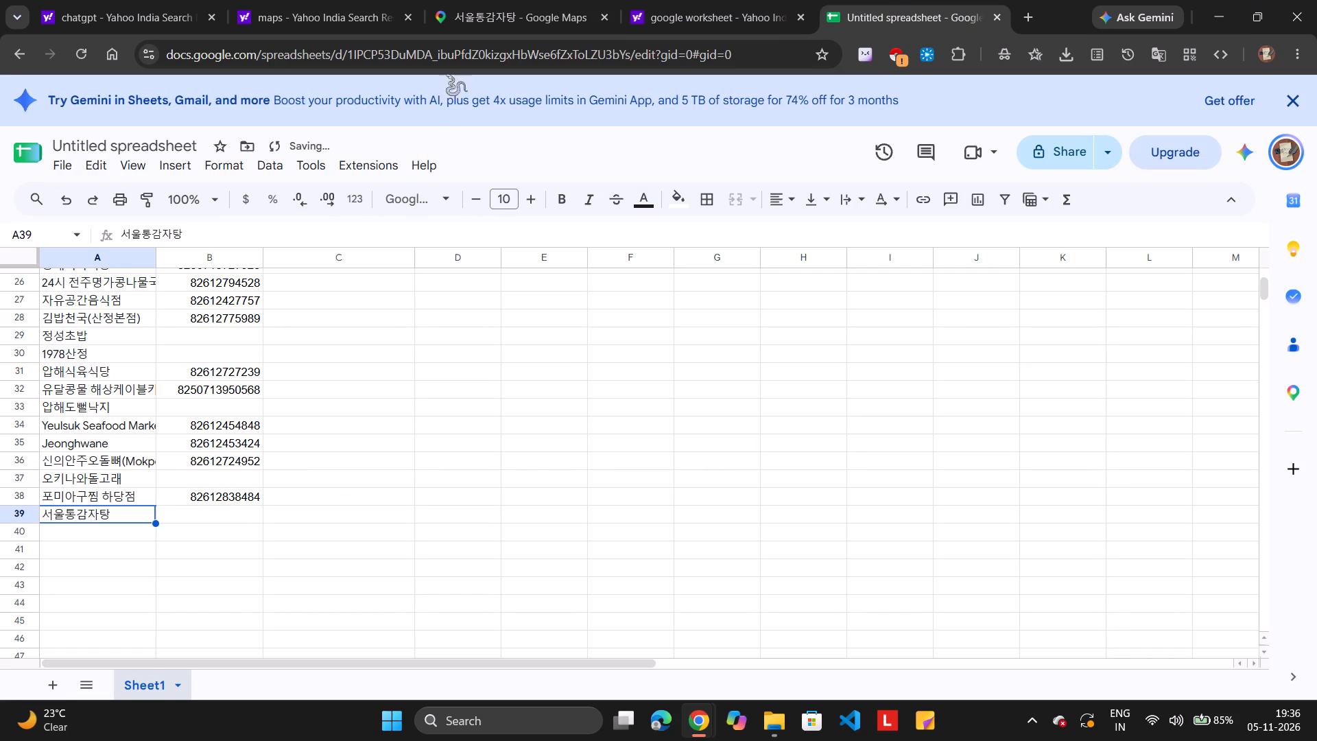
Copy the phone number from the 서울통감자탕 listing in Google Maps into cell B39 of the spreadsheet.
{"action": "left_click", "coordinate": [466, 35]}
{"action": "scroll", "coordinate": [529, 515], "scroll_direction": "down", "scroll_amount": 1}
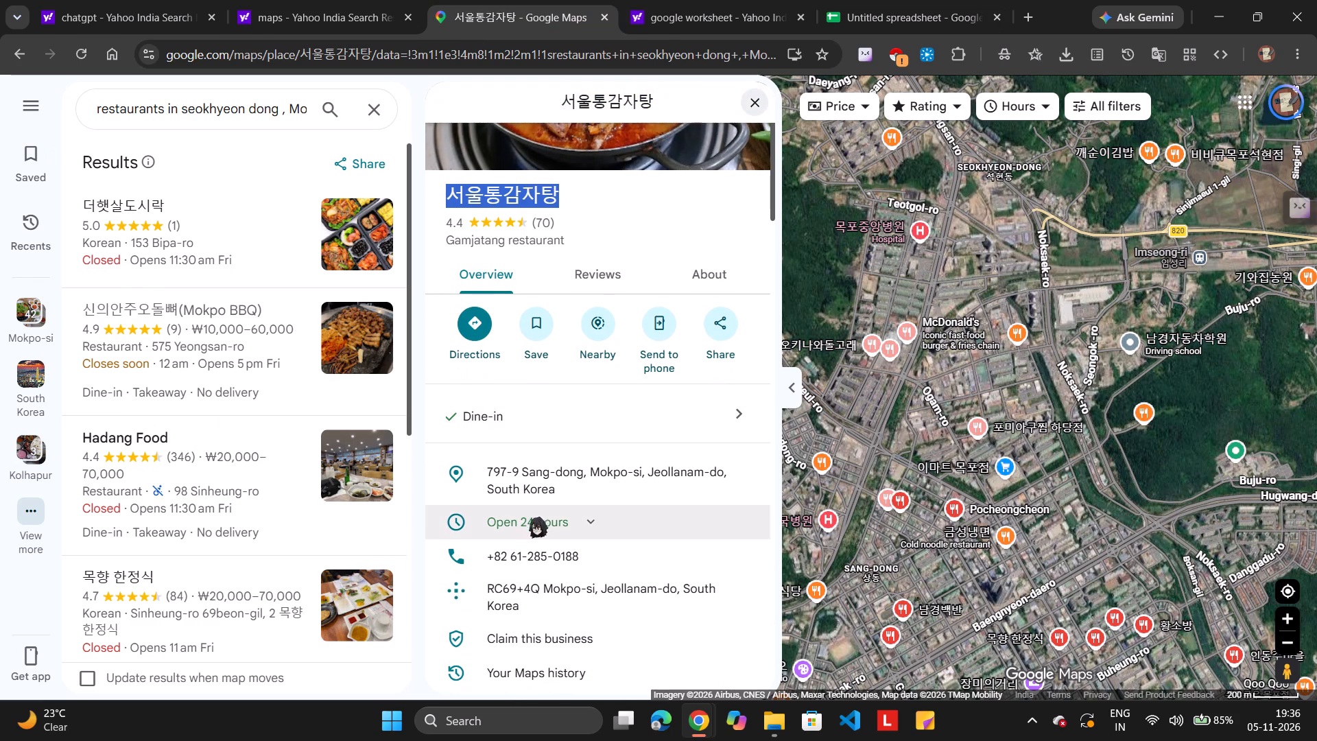
{"action": "left_click", "coordinate": [711, 553]}
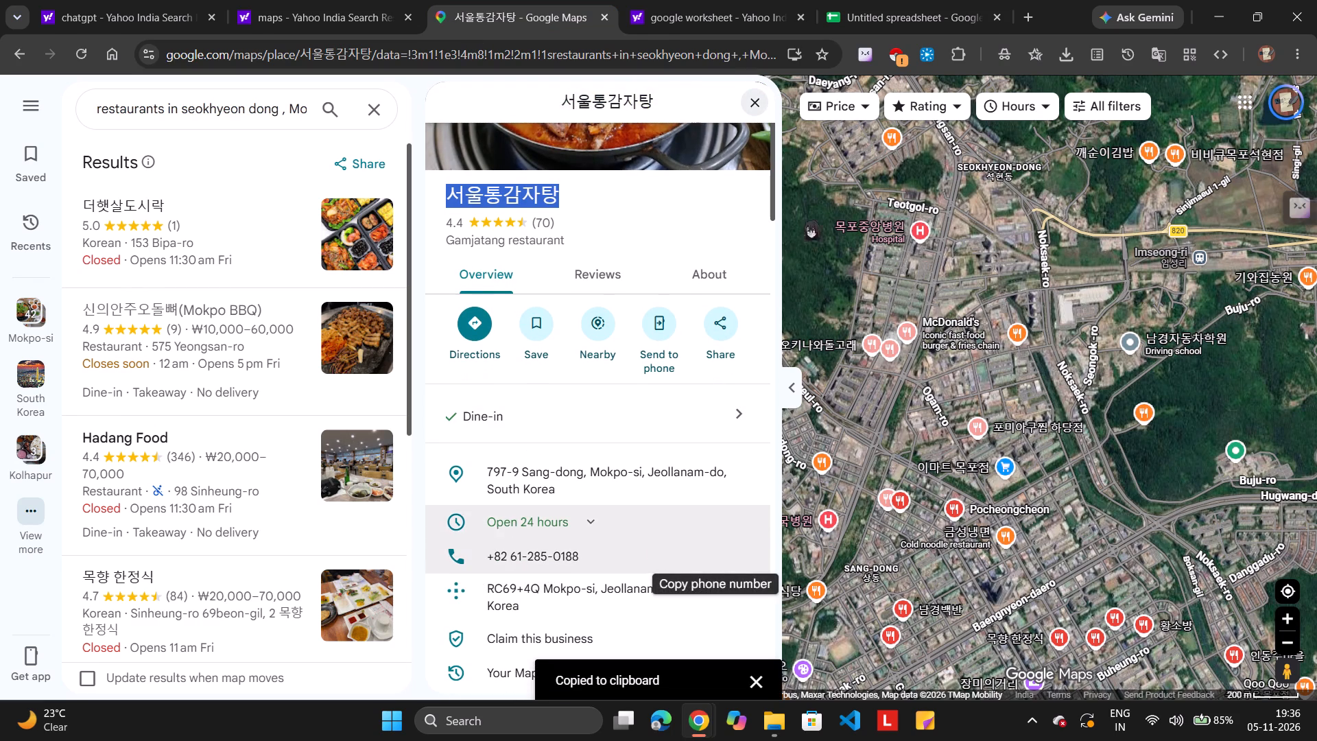
{"action": "left_click", "coordinate": [877, 0]}
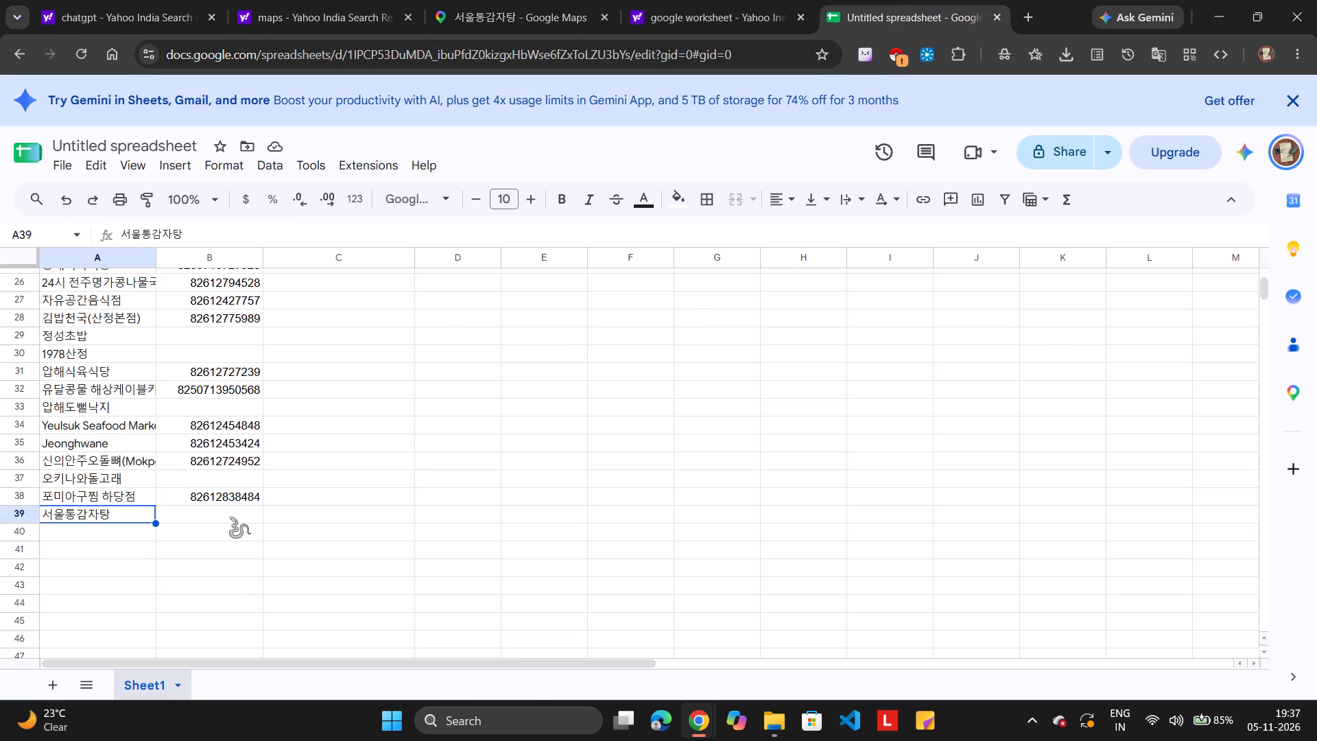
{"action": "left_click", "coordinate": [230, 517]}
{"action": "key", "text": "ctrl+v"}
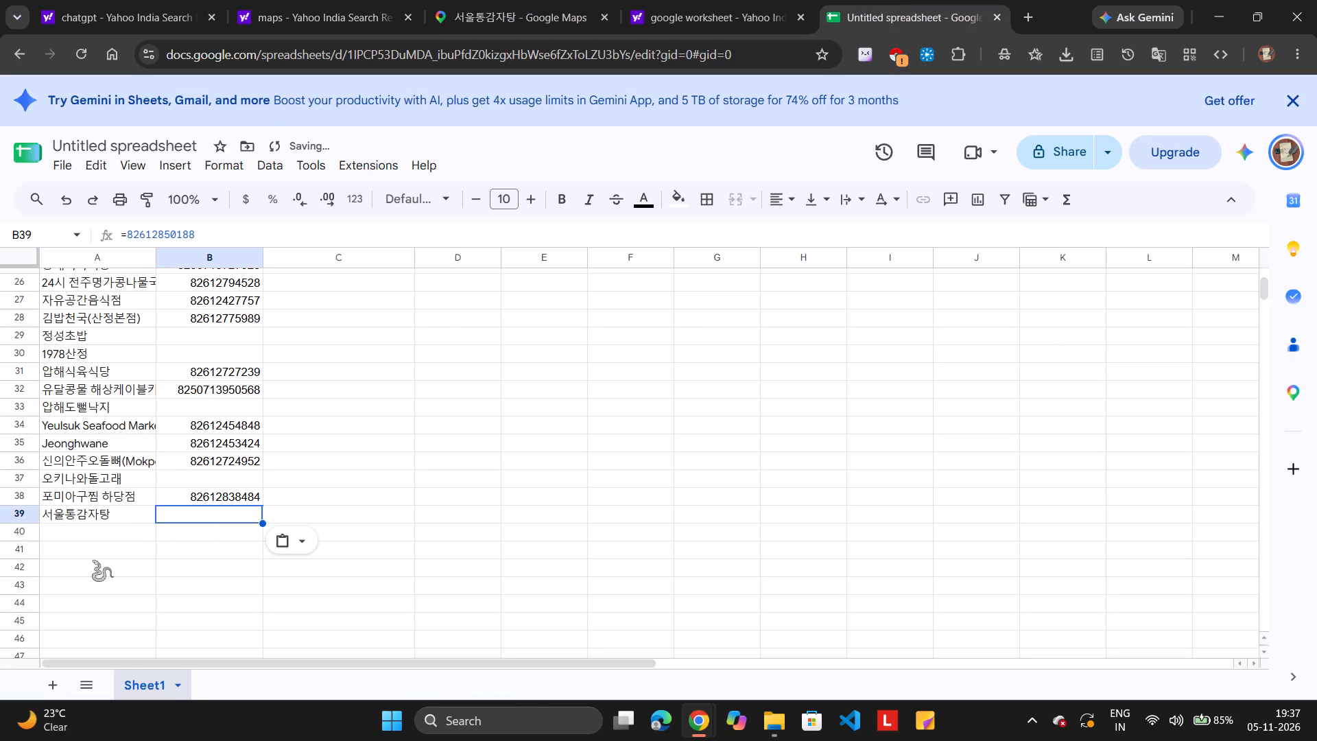
Open the 더햇살도시락 listing in Google Maps and copy its name into cell A40 of the spreadsheet.
{"action": "left_click", "coordinate": [84, 537]}
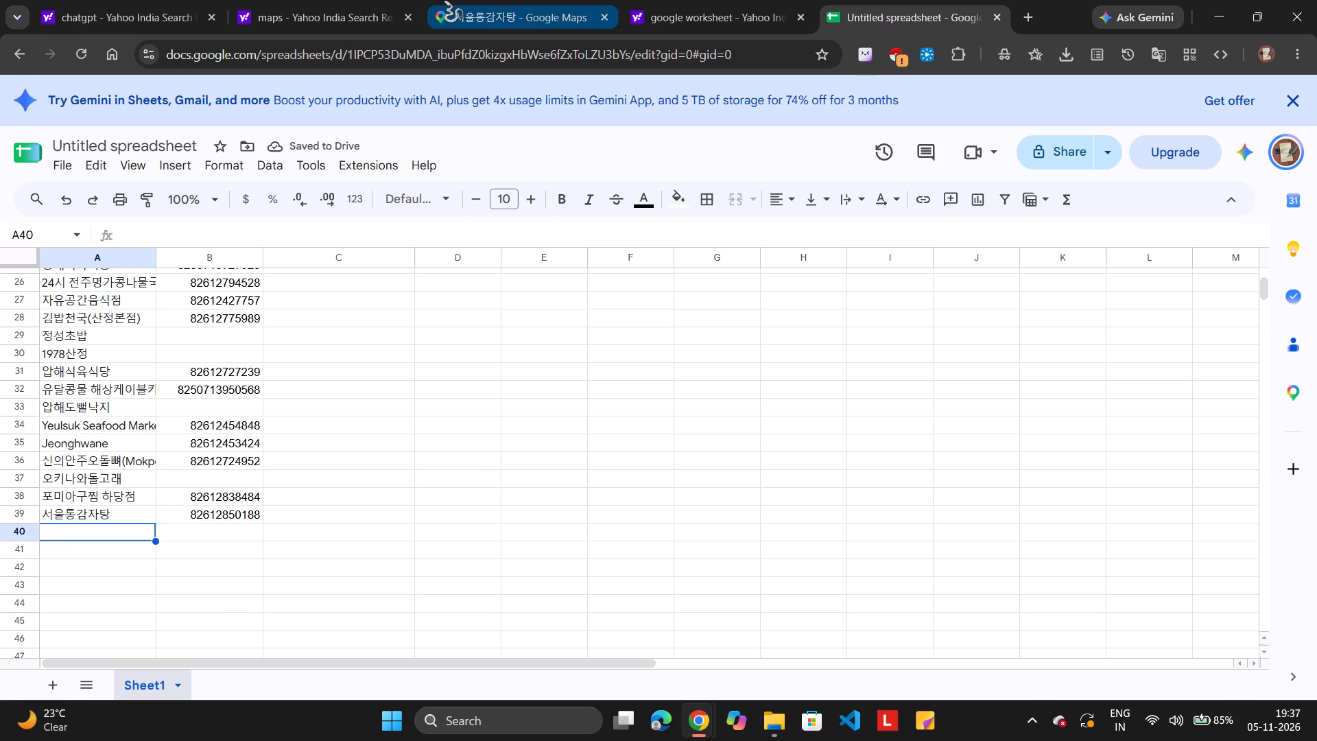
{"action": "left_click", "coordinate": [444, 1]}
{"action": "left_click", "coordinate": [907, 506]}
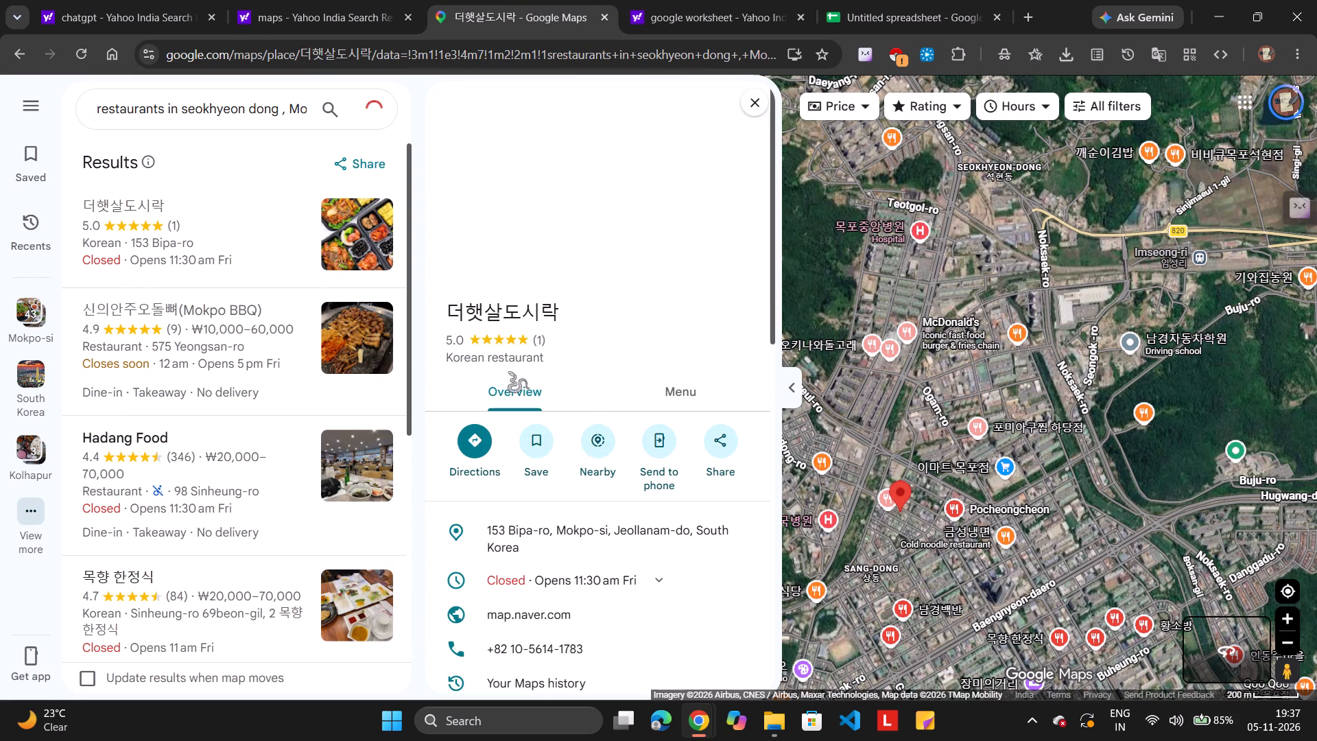
{"action": "left_click_drag", "start_coordinate": [435, 309], "coordinate": [583, 311]}
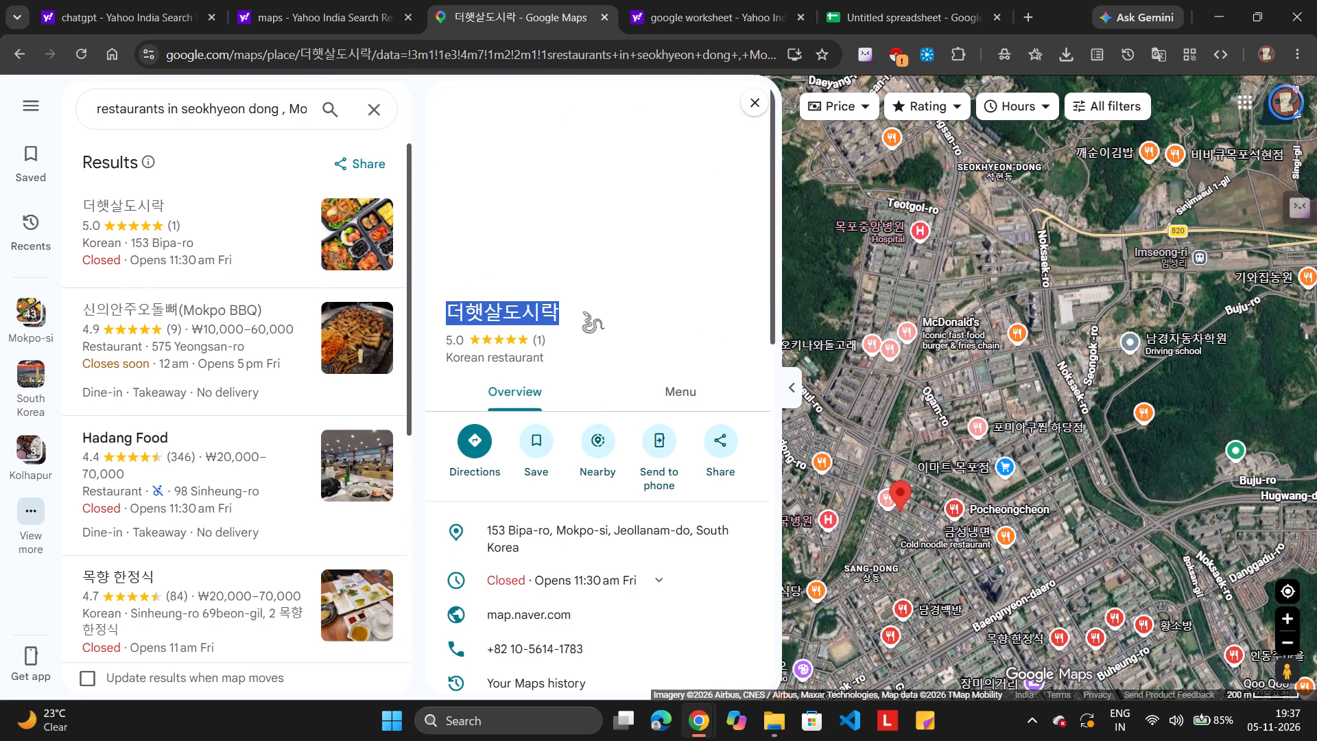
{"action": "key", "text": "ctrl+c"}
{"action": "left_click", "coordinate": [856, 8]}
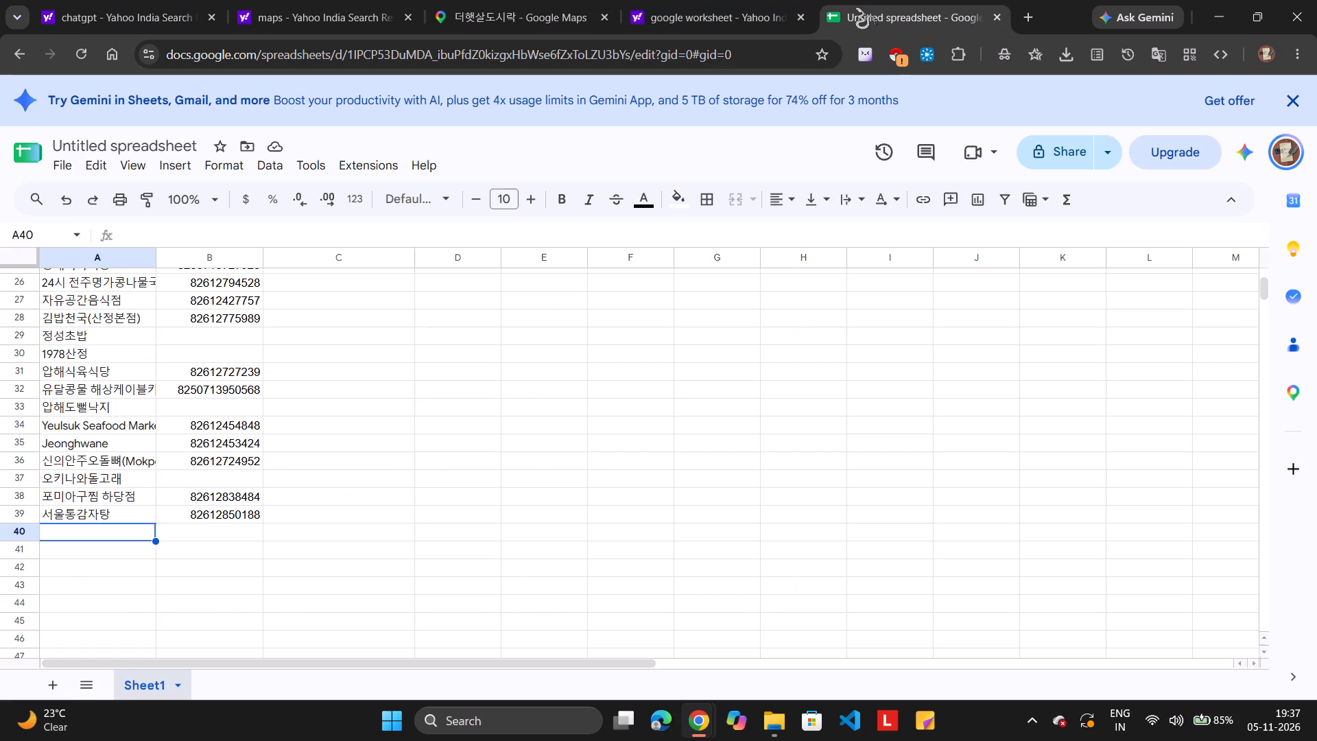
{"action": "left_click", "coordinate": [84, 530]}
{"action": "key", "text": "ctrl+v"}
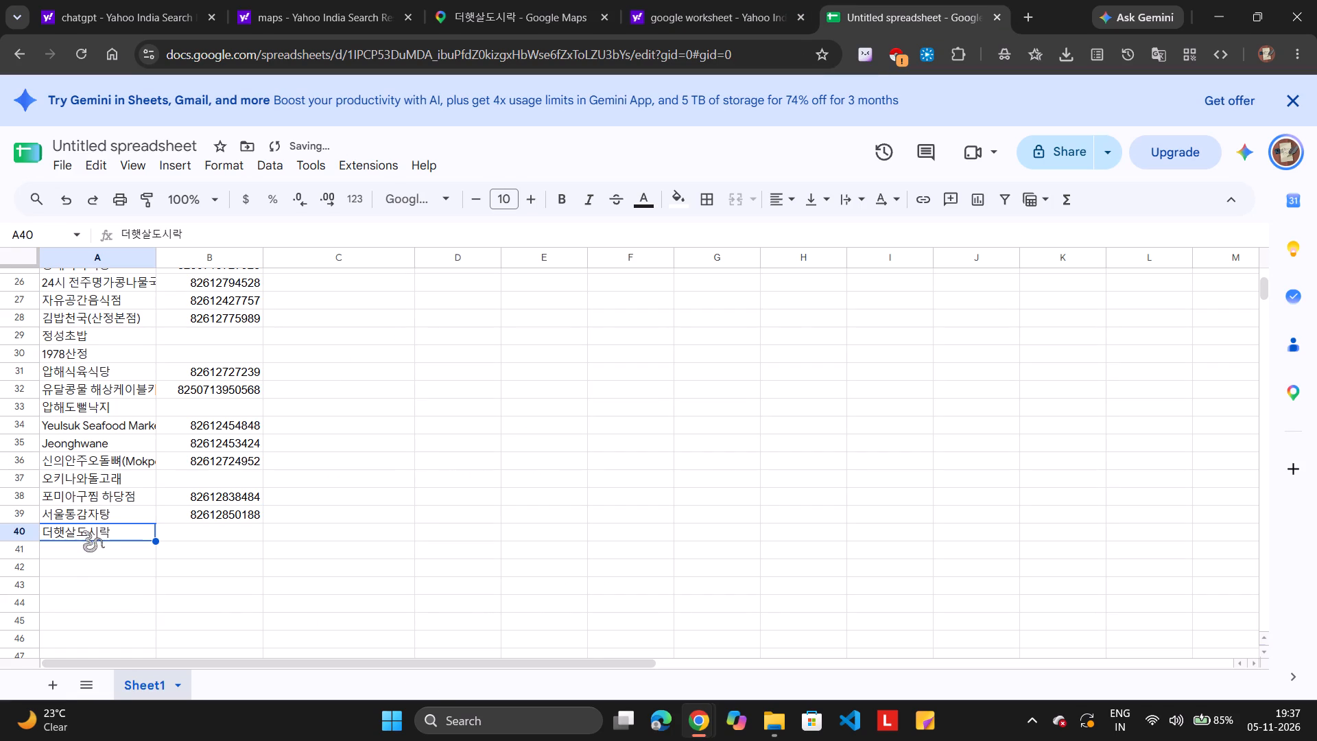
Copy the phone number from the 더햇살도시락 listing in Google Maps into cell B40 of the spreadsheet.
{"action": "left_click", "coordinate": [471, 13]}
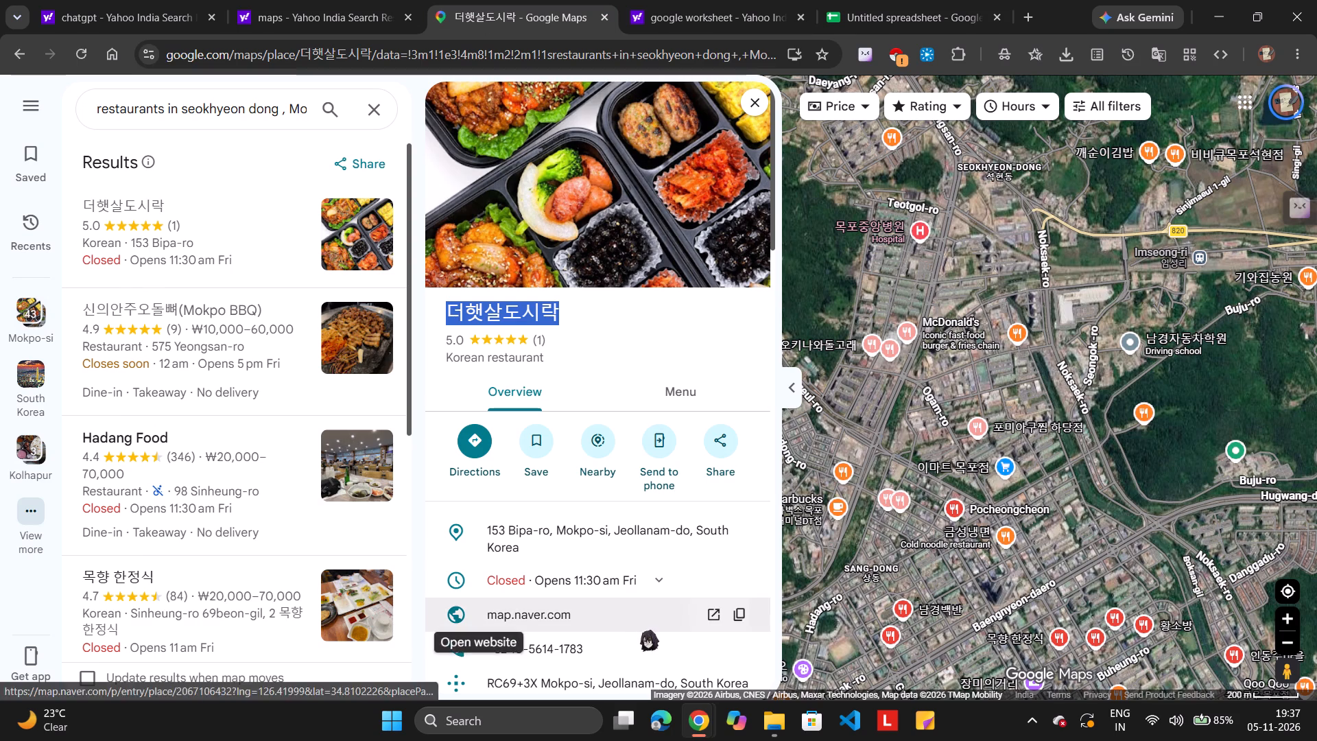
{"action": "left_click", "coordinate": [711, 644]}
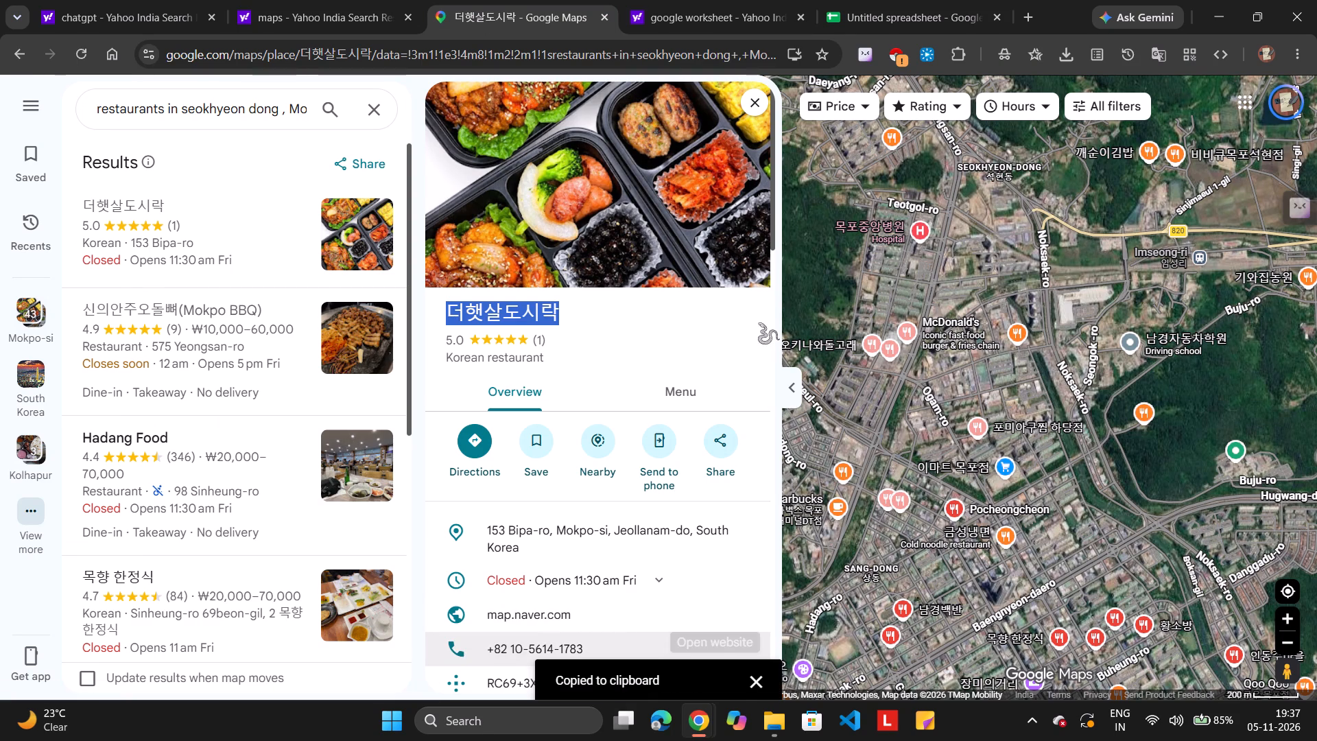
{"action": "left_click", "coordinate": [853, 16]}
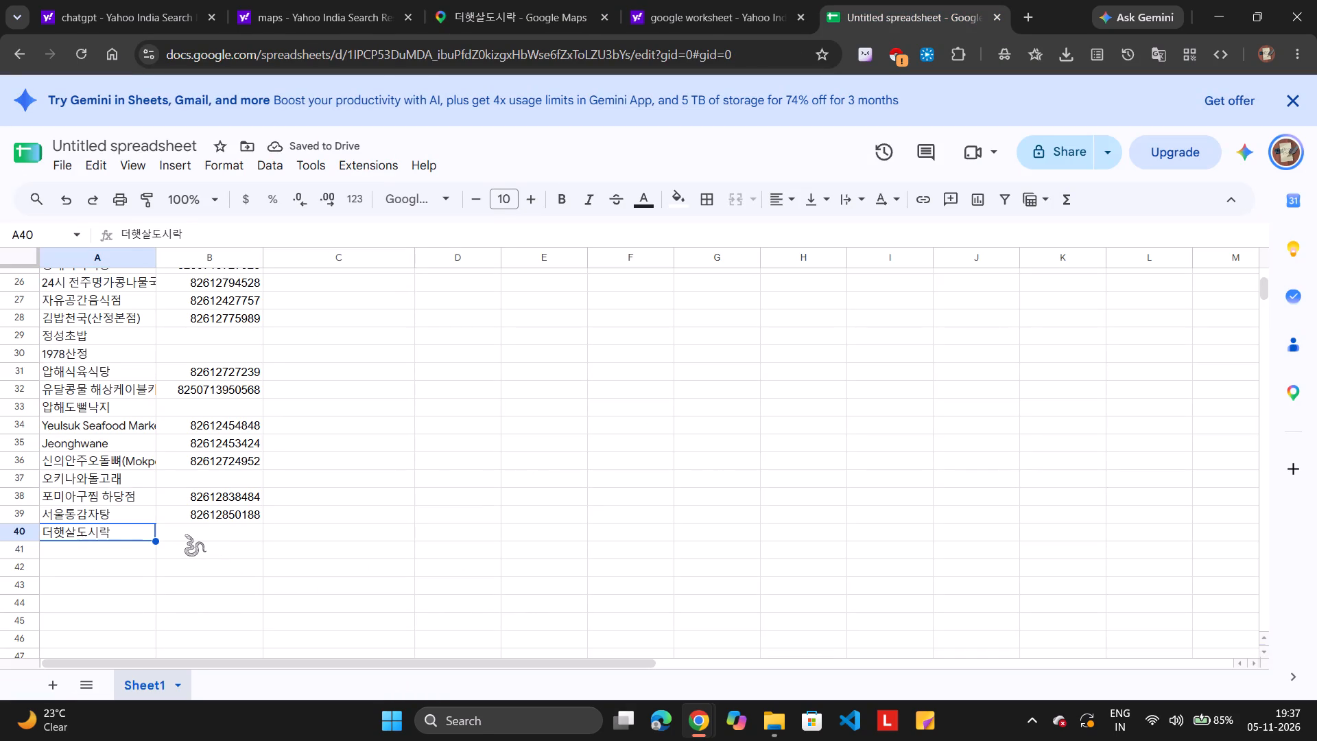
{"action": "left_click", "coordinate": [185, 534]}
{"action": "key", "text": "ctrl+v"}
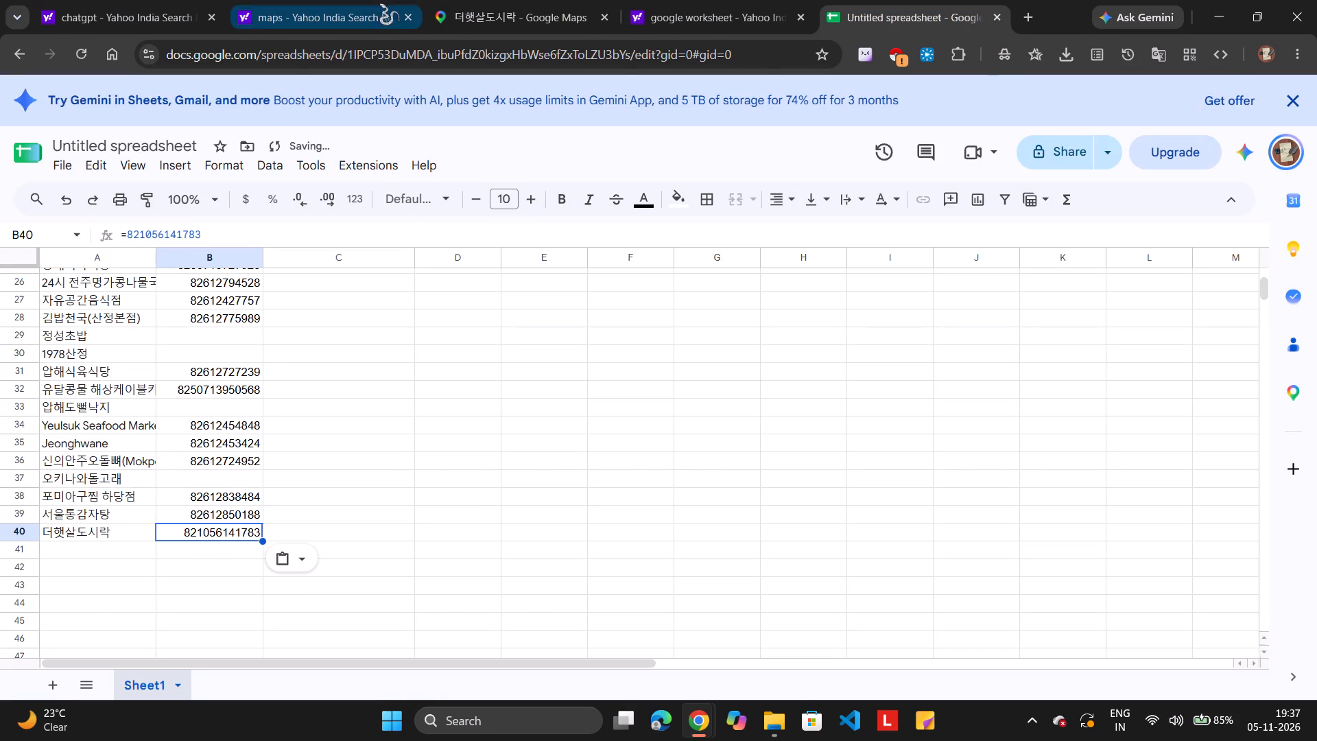
Open the Pocheongcheon listing in Google Maps and copy its English name into cell A41 of the spreadsheet.
{"action": "left_click", "coordinate": [471, 7]}
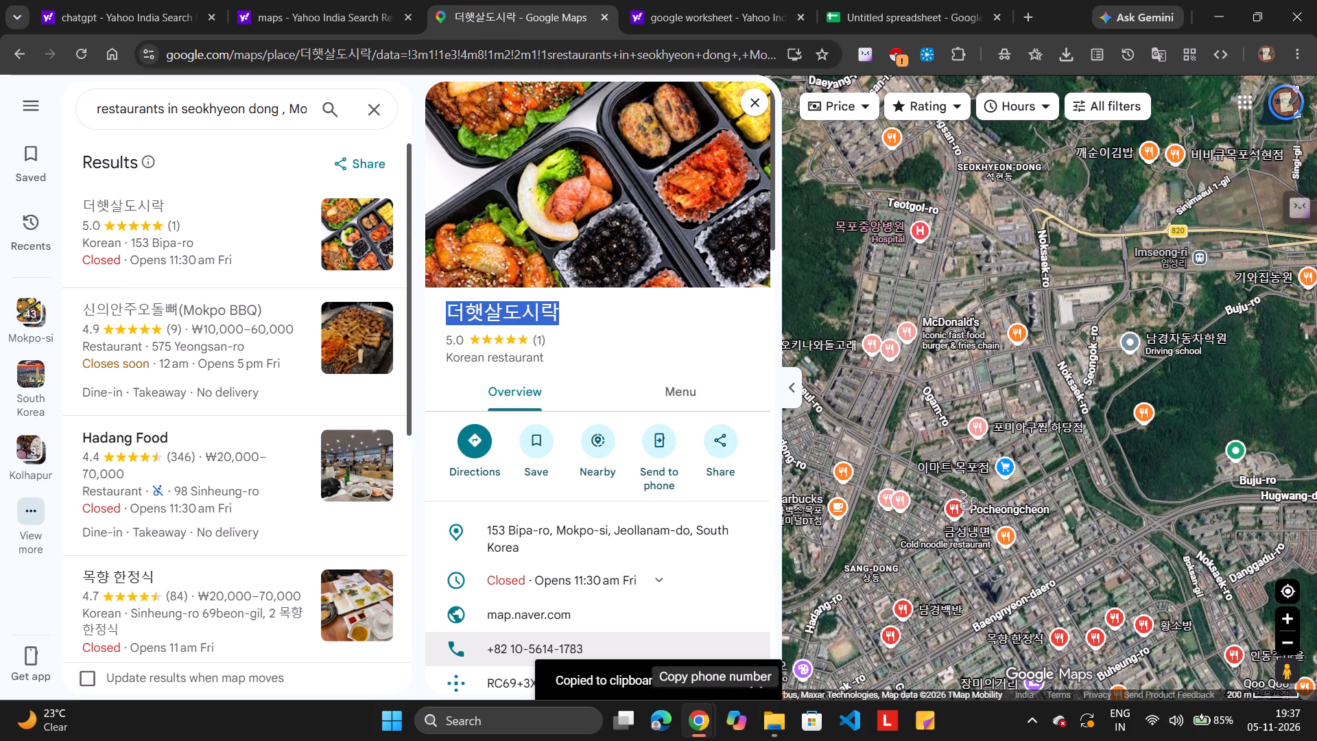
{"action": "left_click", "coordinate": [953, 504]}
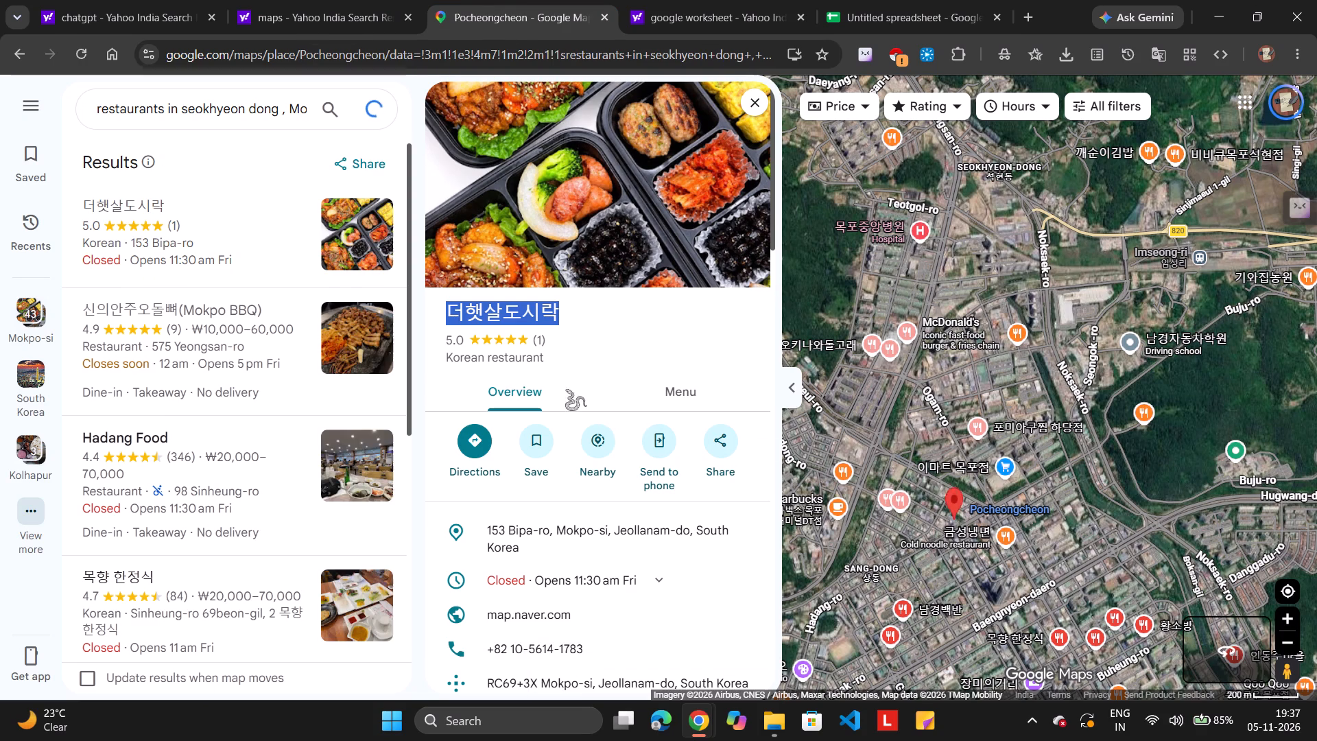
{"action": "left_click_drag", "start_coordinate": [444, 313], "coordinate": [445, 313]}
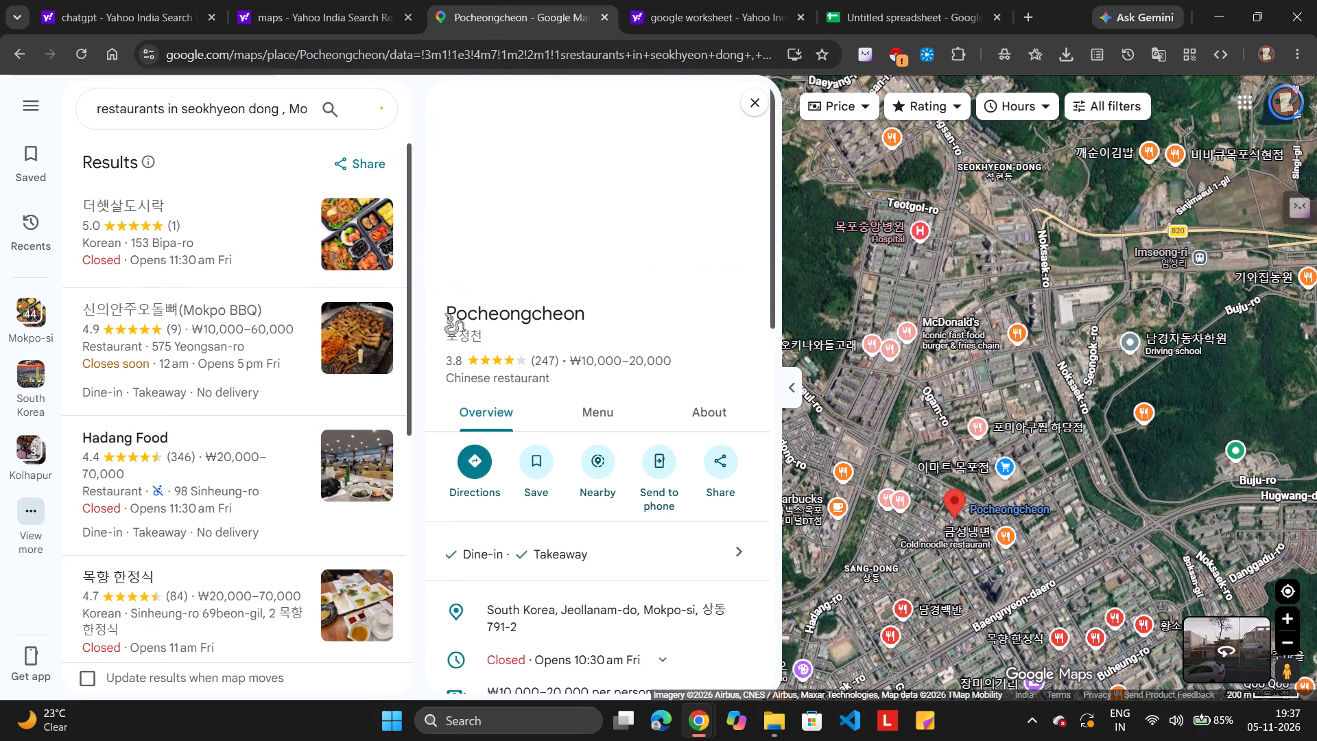
{"action": "left_click_drag", "start_coordinate": [445, 313], "coordinate": [659, 307]}
{"action": "key", "text": "ctrl+c"}
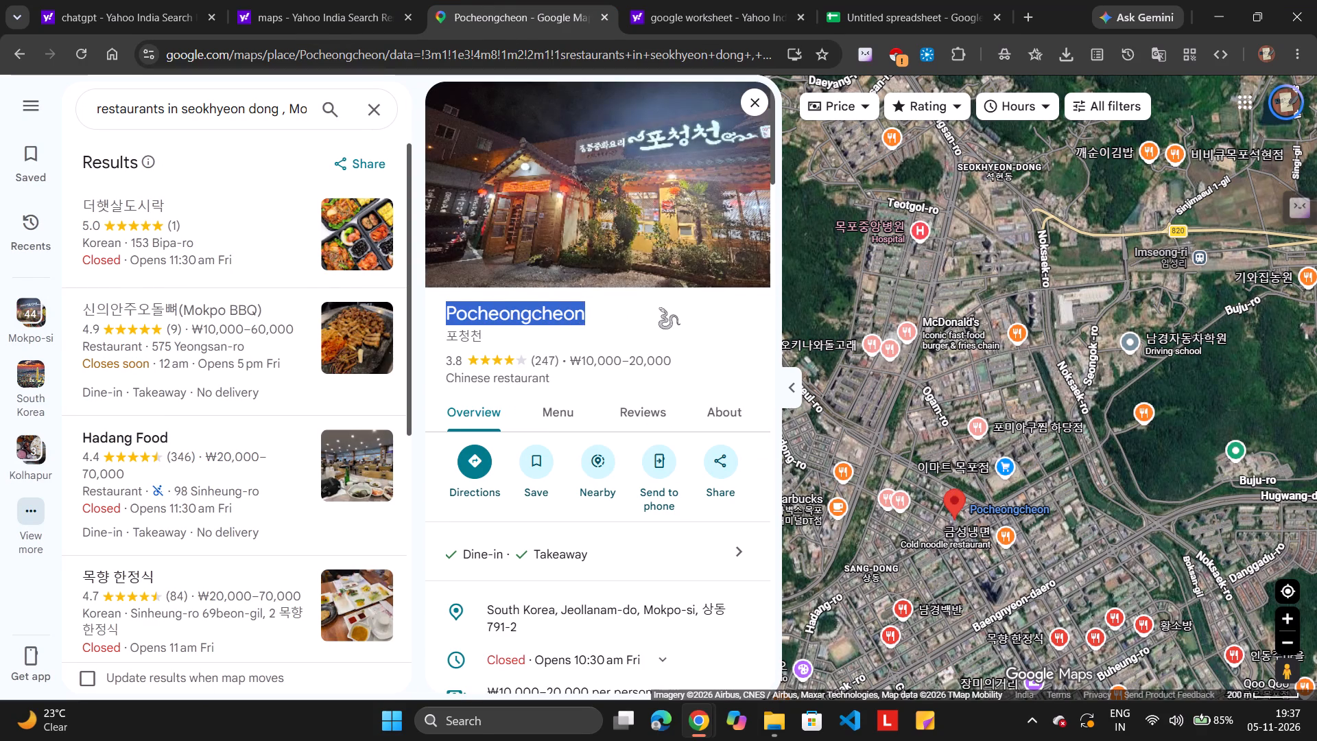
{"action": "left_click", "coordinate": [914, 0]}
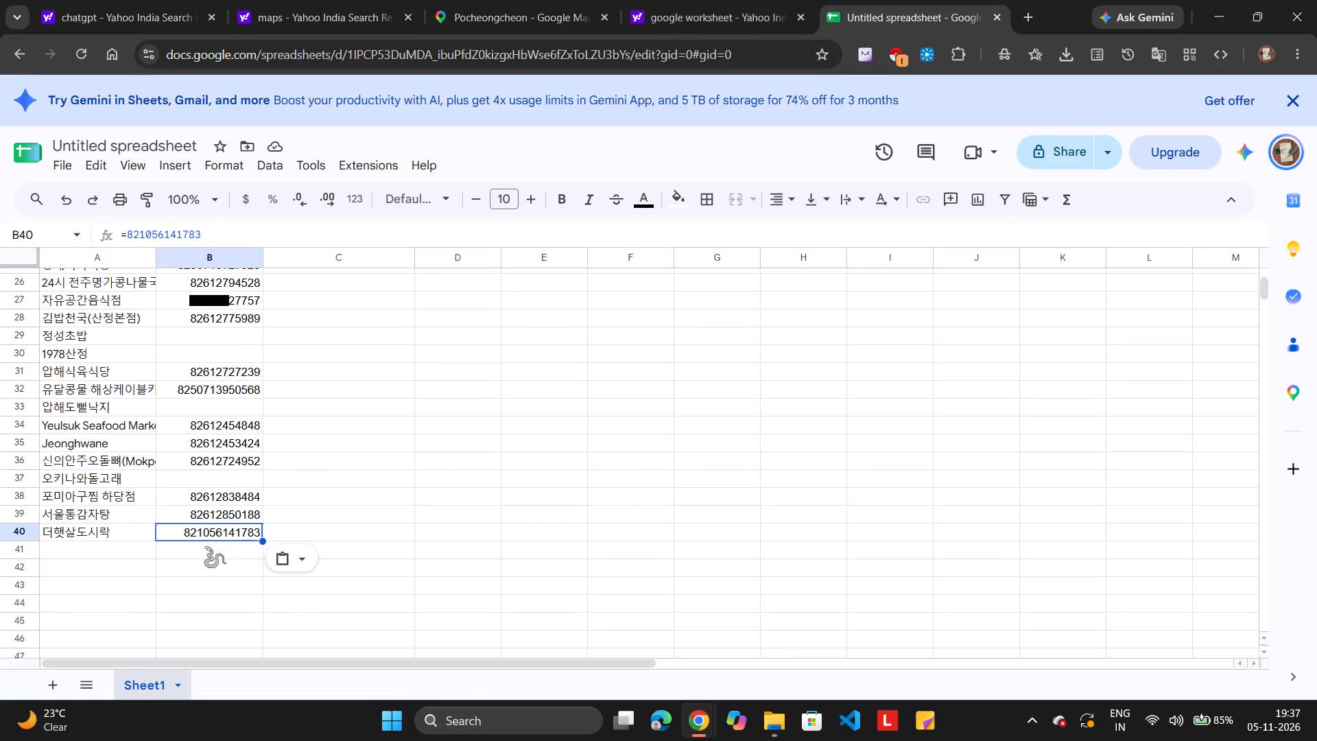
{"action": "left_click", "coordinate": [113, 552]}
{"action": "key", "text": "ctrl+v"}
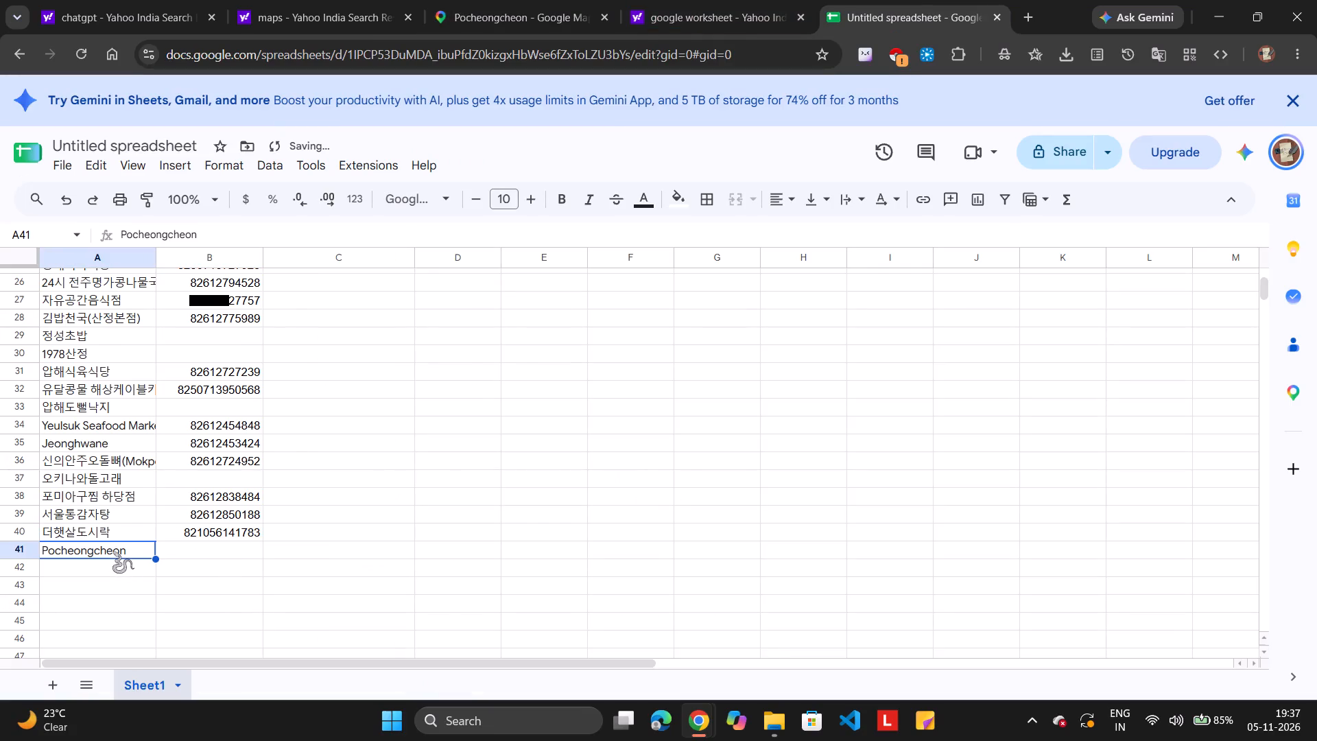
Copy the phone number from the Pocheongcheon listing in Google Maps into cell B41 of the spreadsheet.
{"action": "left_click", "coordinate": [454, 0]}
{"action": "scroll", "coordinate": [635, 618], "scroll_direction": "down", "scroll_amount": 1}
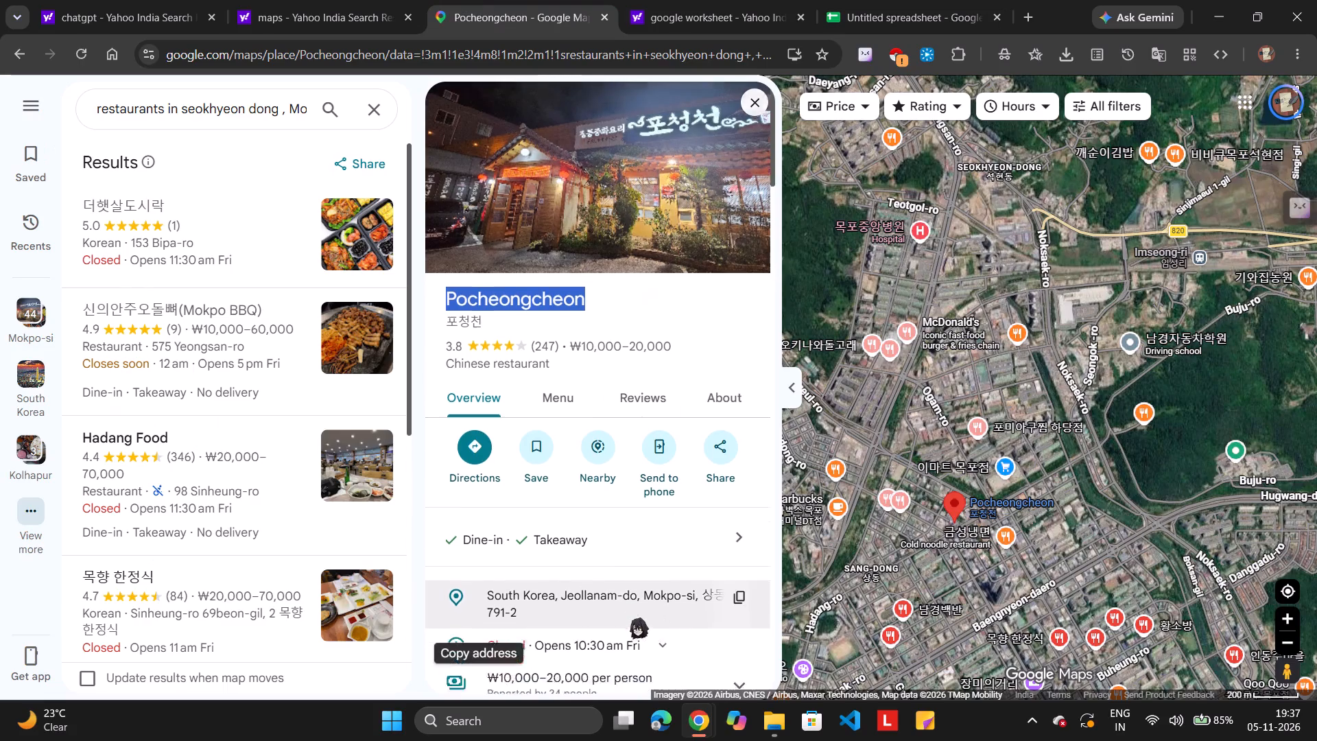
{"action": "scroll", "coordinate": [635, 618], "scroll_direction": "down", "scroll_amount": 1}
{"action": "left_click", "coordinate": [711, 491]}
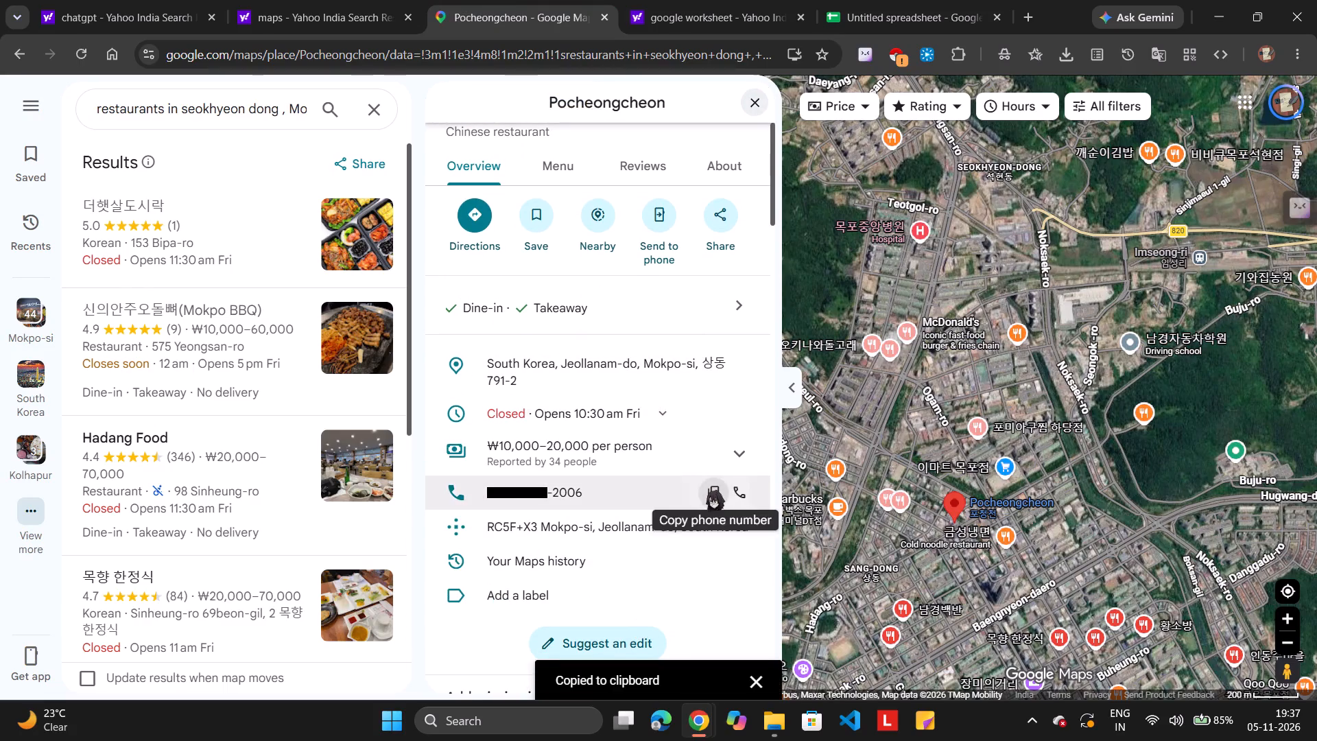
{"action": "left_click", "coordinate": [864, 16]}
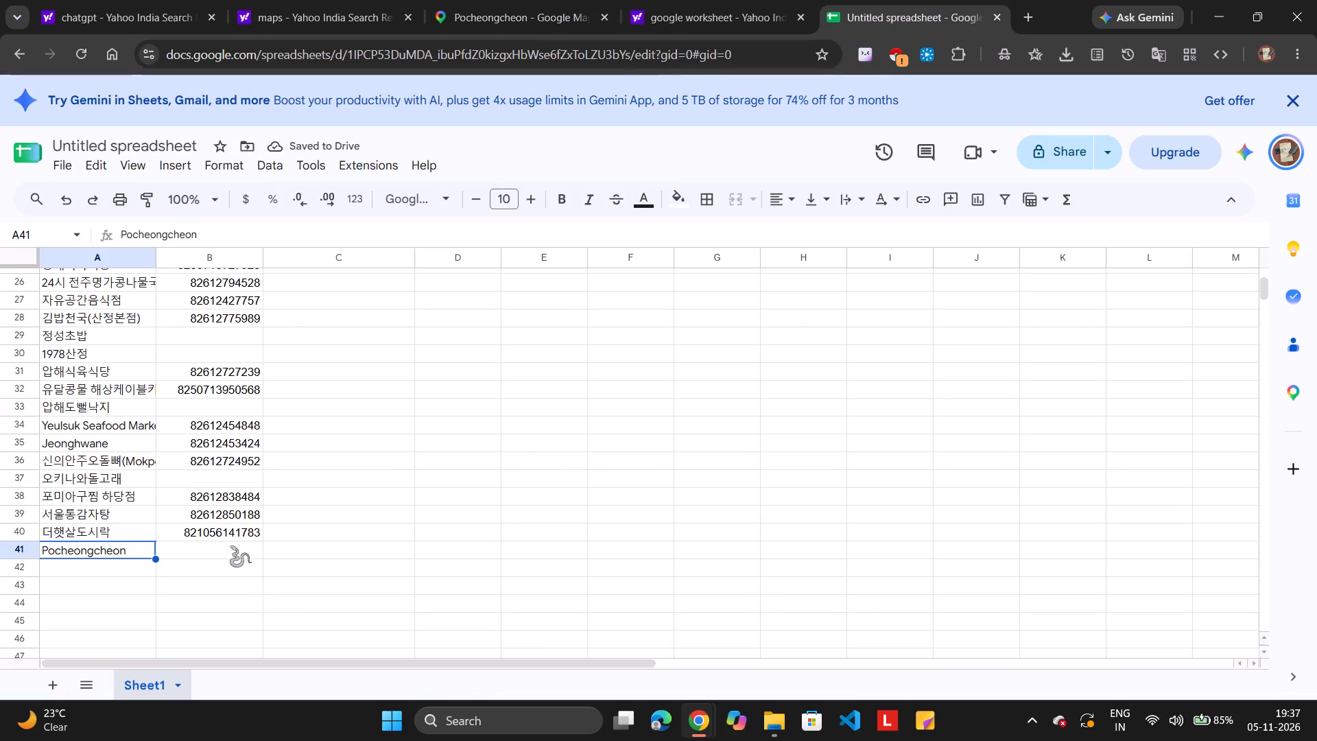
{"action": "left_click", "coordinate": [226, 556]}
{"action": "key", "text": "ctrl+v"}
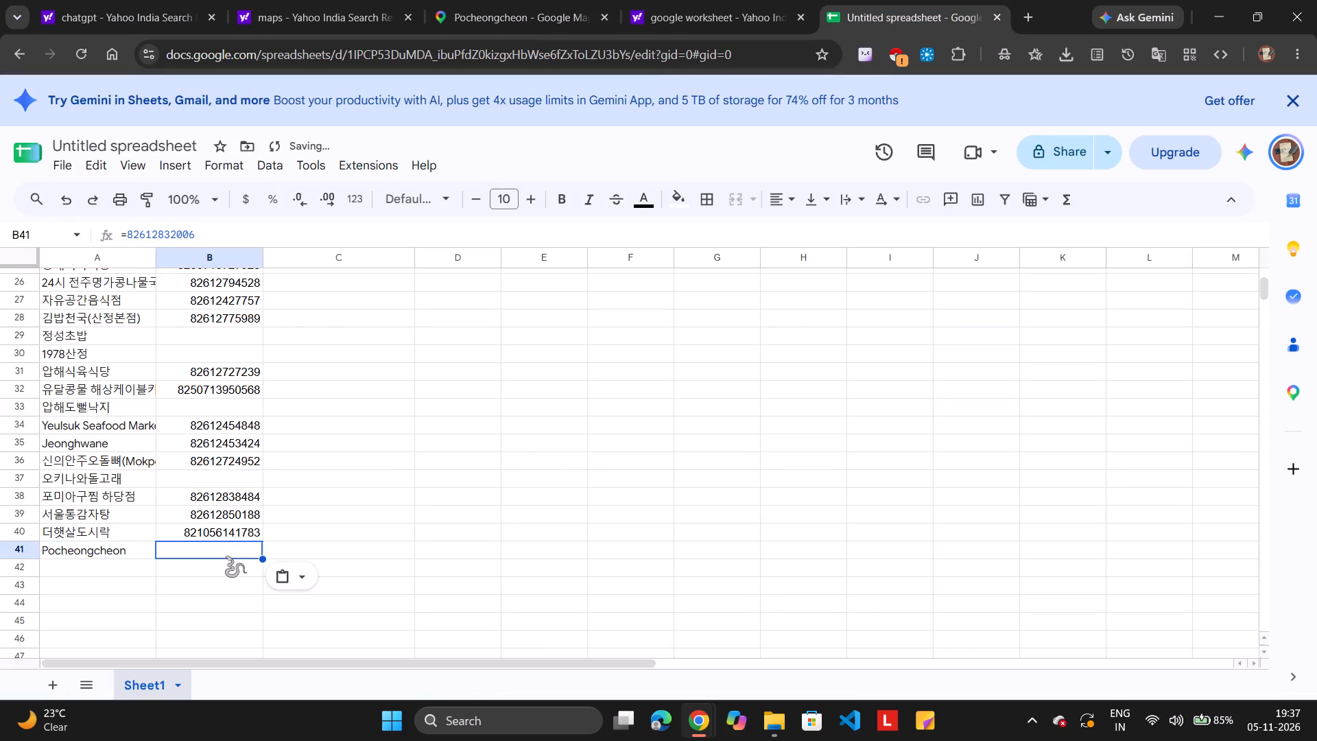
Open the 남경백반 listing in Google Maps and copy its name into cell A42 of the spreadsheet.
{"action": "left_click", "coordinate": [95, 574]}
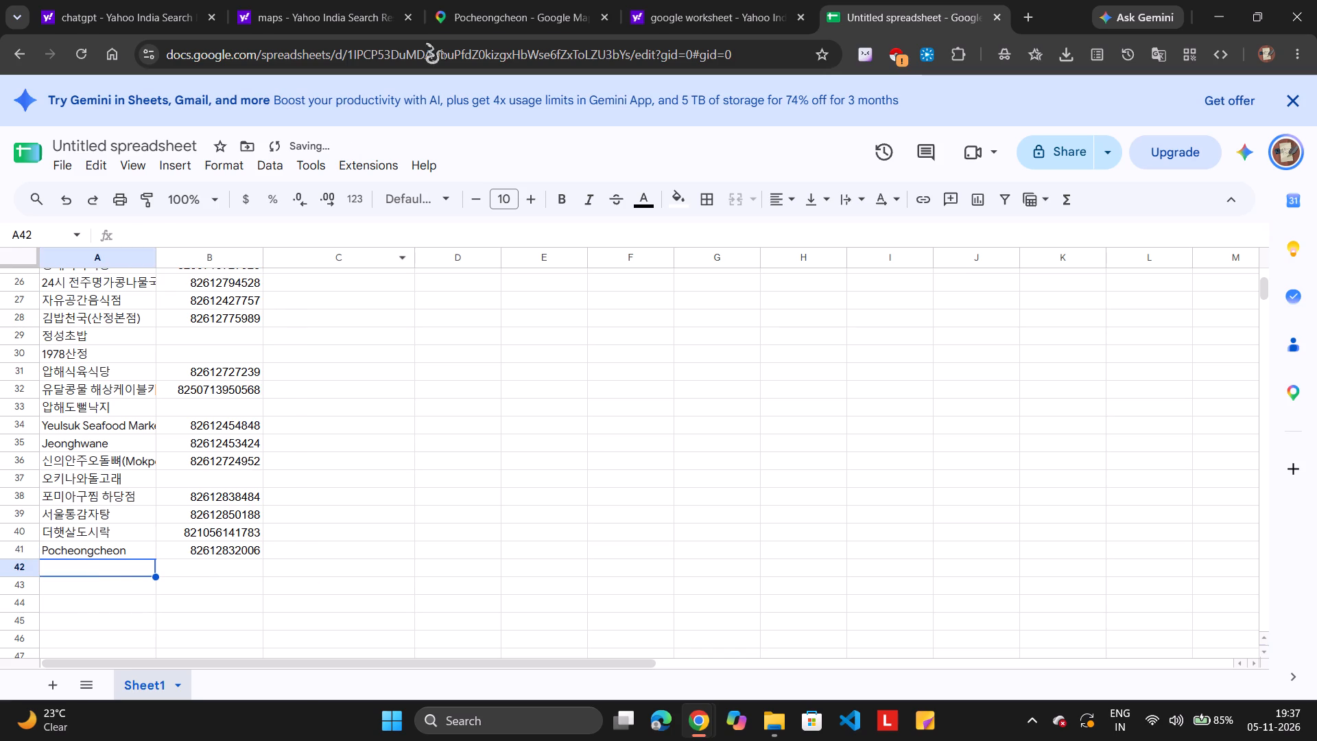
{"action": "left_click", "coordinate": [466, 0]}
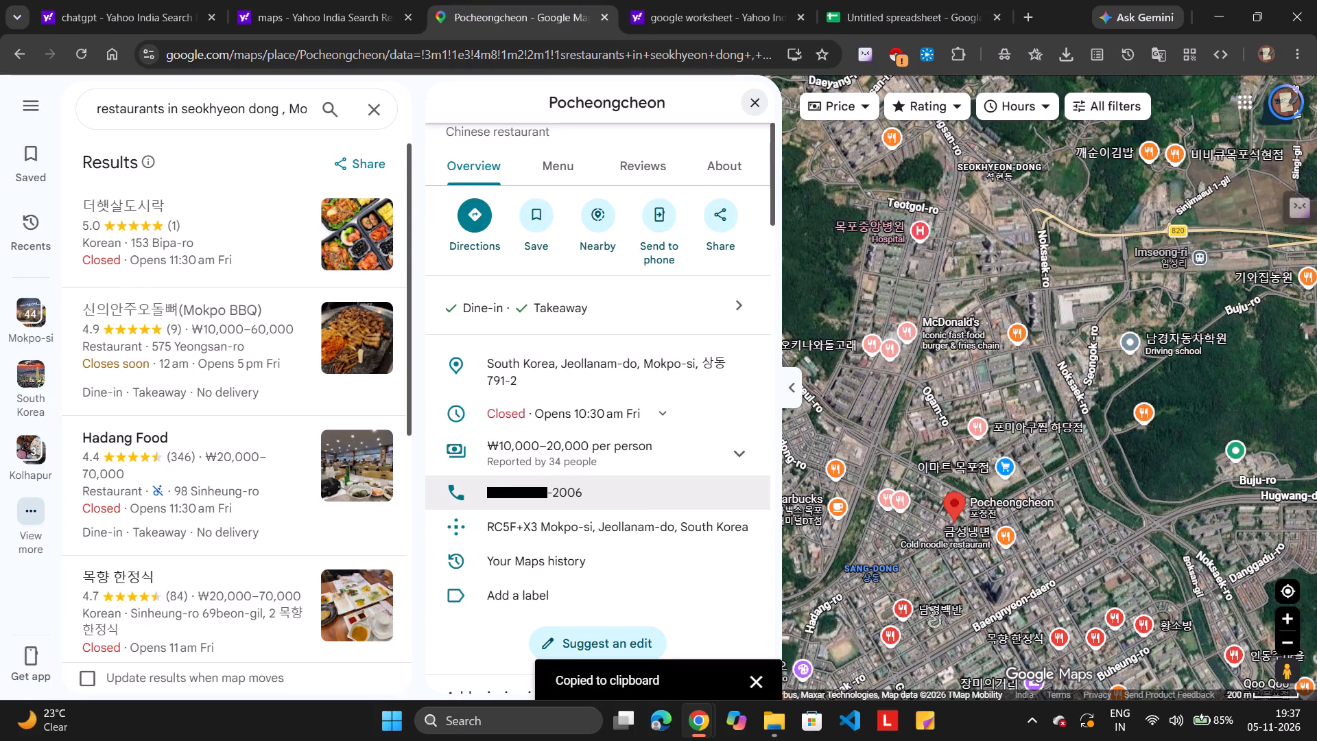
{"action": "left_click", "coordinate": [927, 613]}
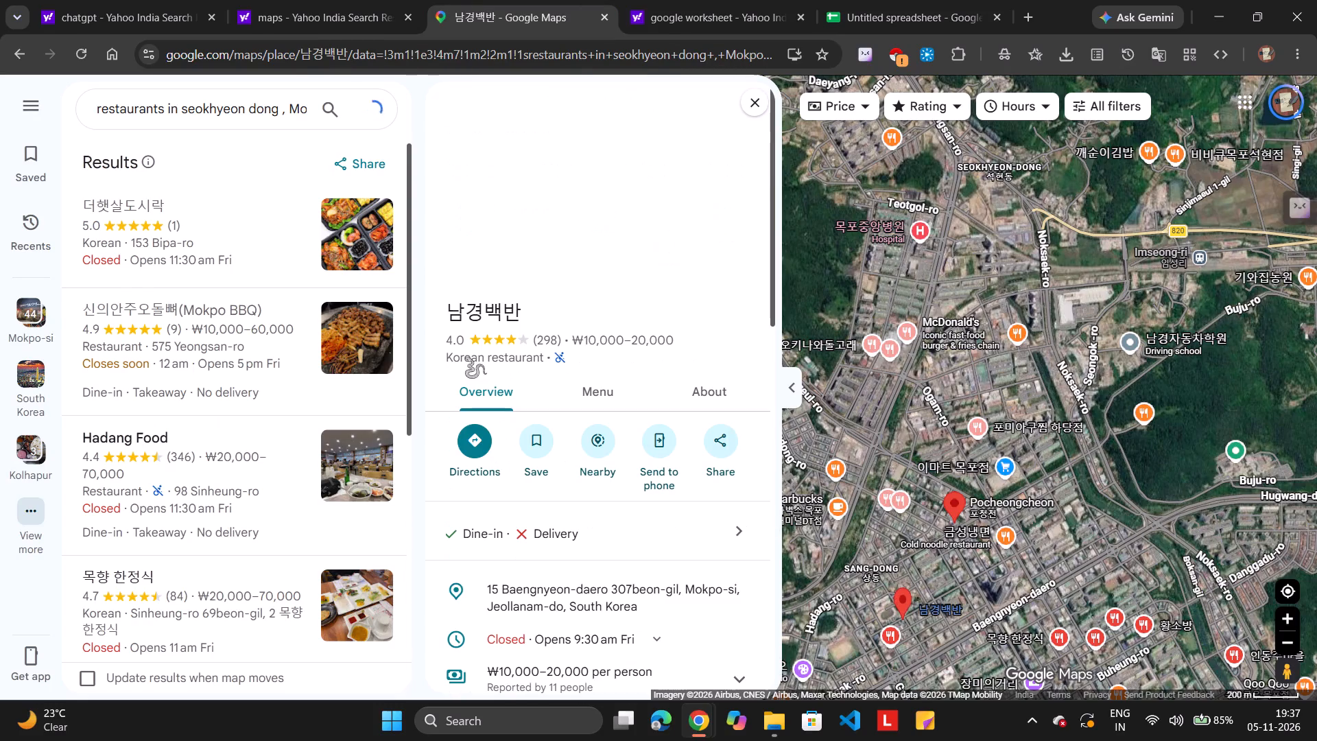
{"action": "left_click_drag", "start_coordinate": [444, 307], "coordinate": [542, 305]}
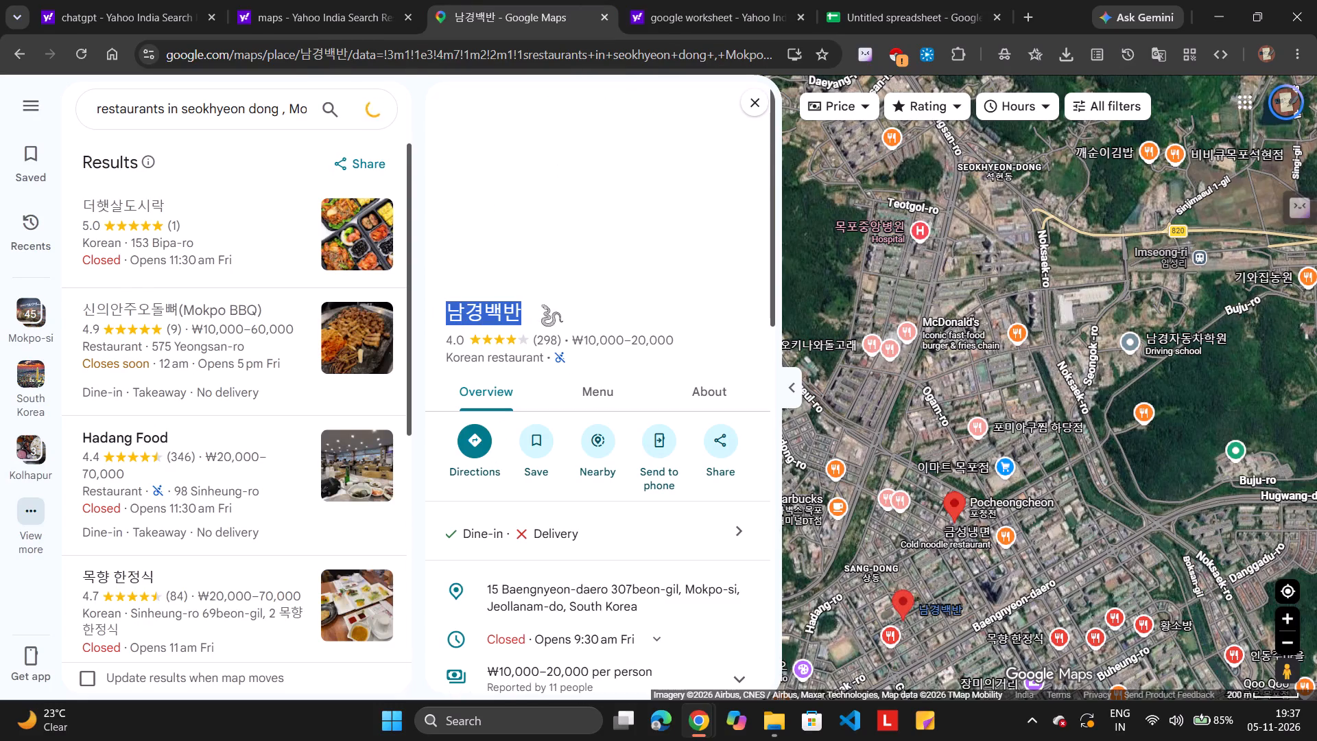
{"action": "key", "text": "ctrl+c"}
{"action": "left_click", "coordinate": [862, 1]}
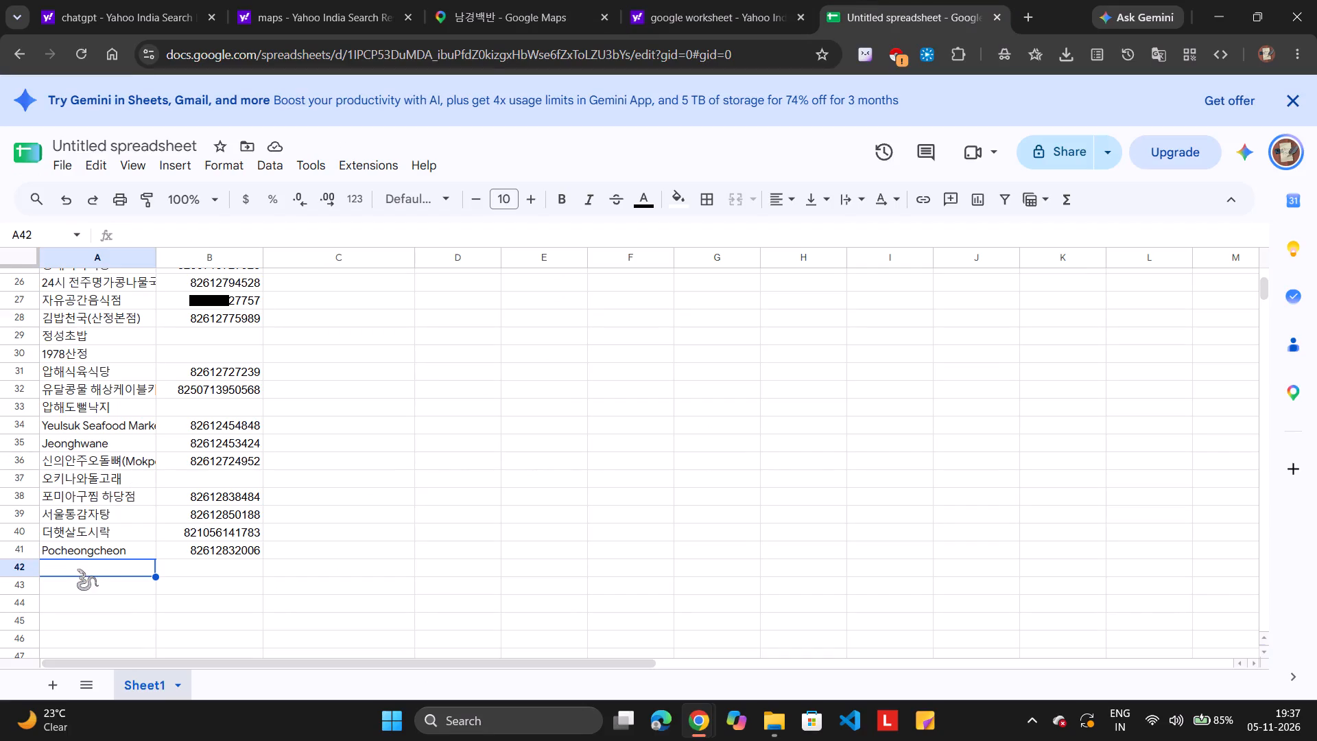
{"action": "left_click", "coordinate": [78, 569]}
{"action": "key", "text": "ctrl+v"}
Copy the phone number from the 남경백반 listing in Google Maps into cell B42 of the spreadsheet.
{"action": "left_click", "coordinate": [499, 0]}
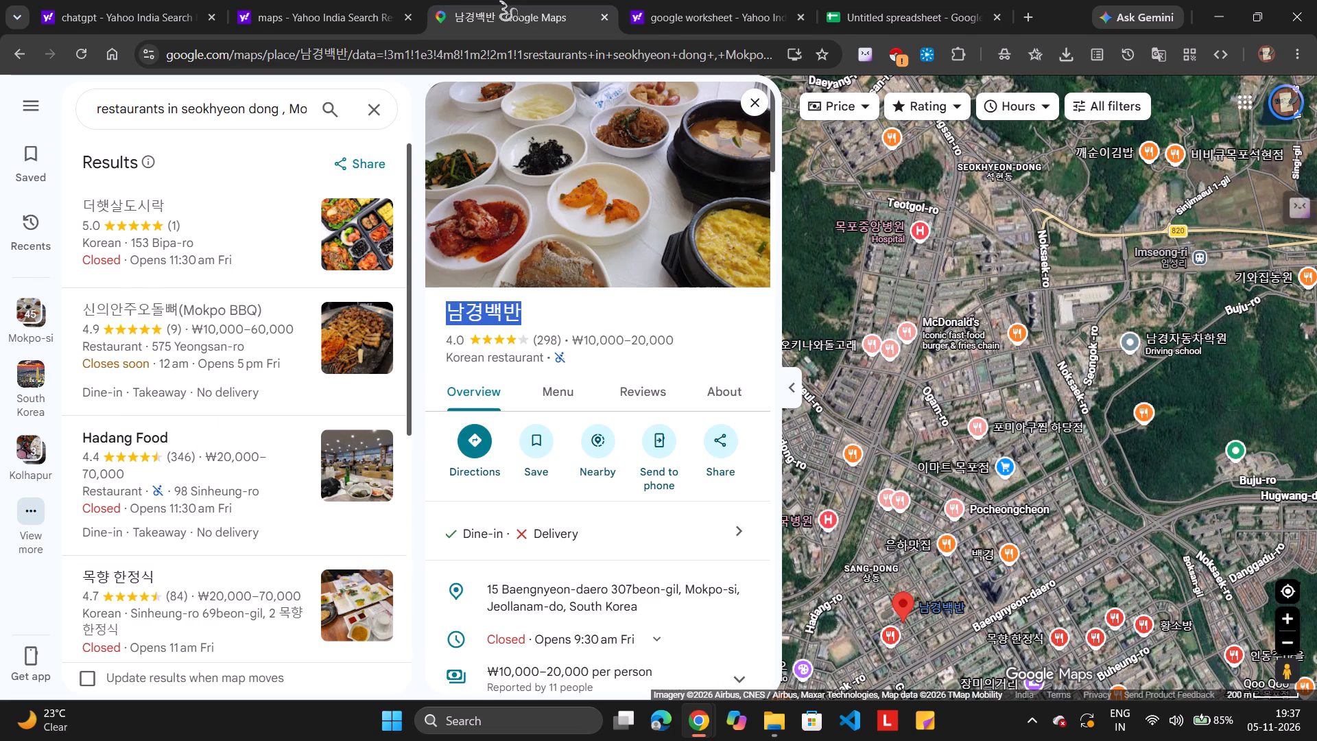
{"action": "scroll", "coordinate": [559, 557], "scroll_direction": "down", "scroll_amount": 1}
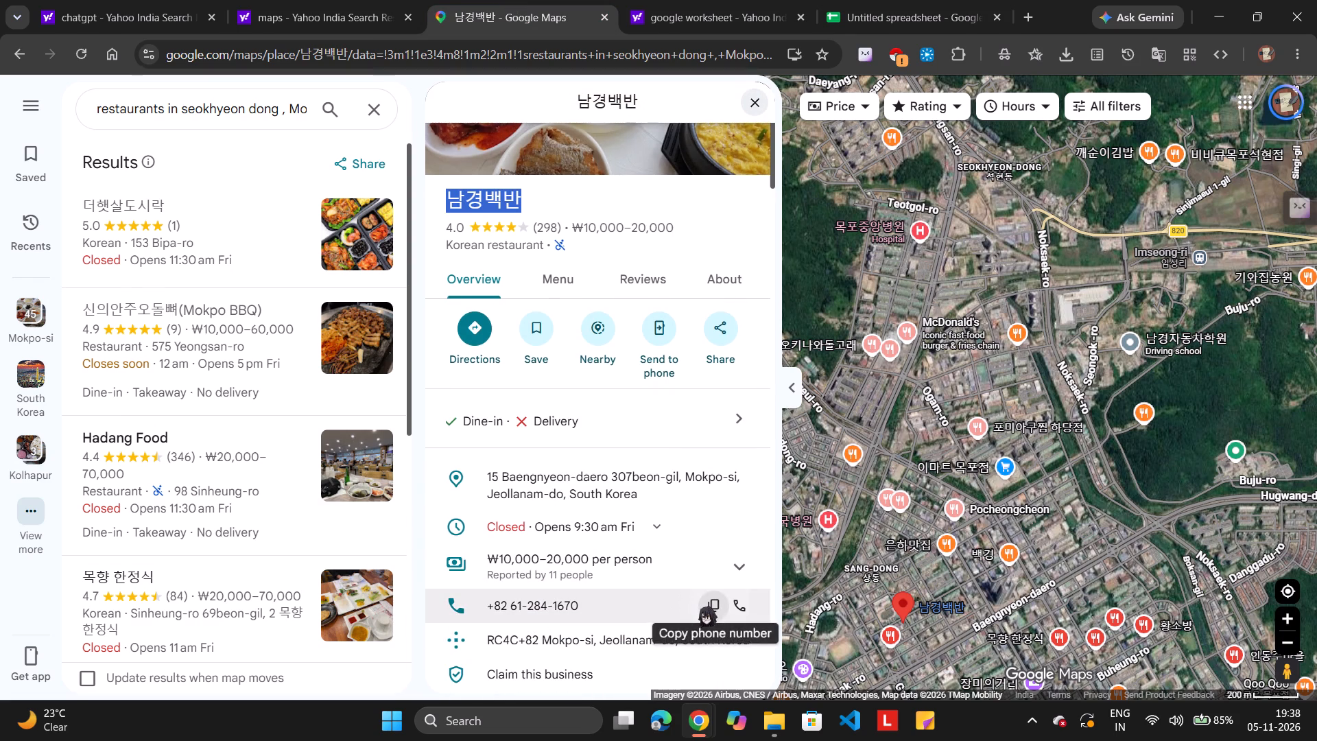
{"action": "left_click", "coordinate": [704, 607]}
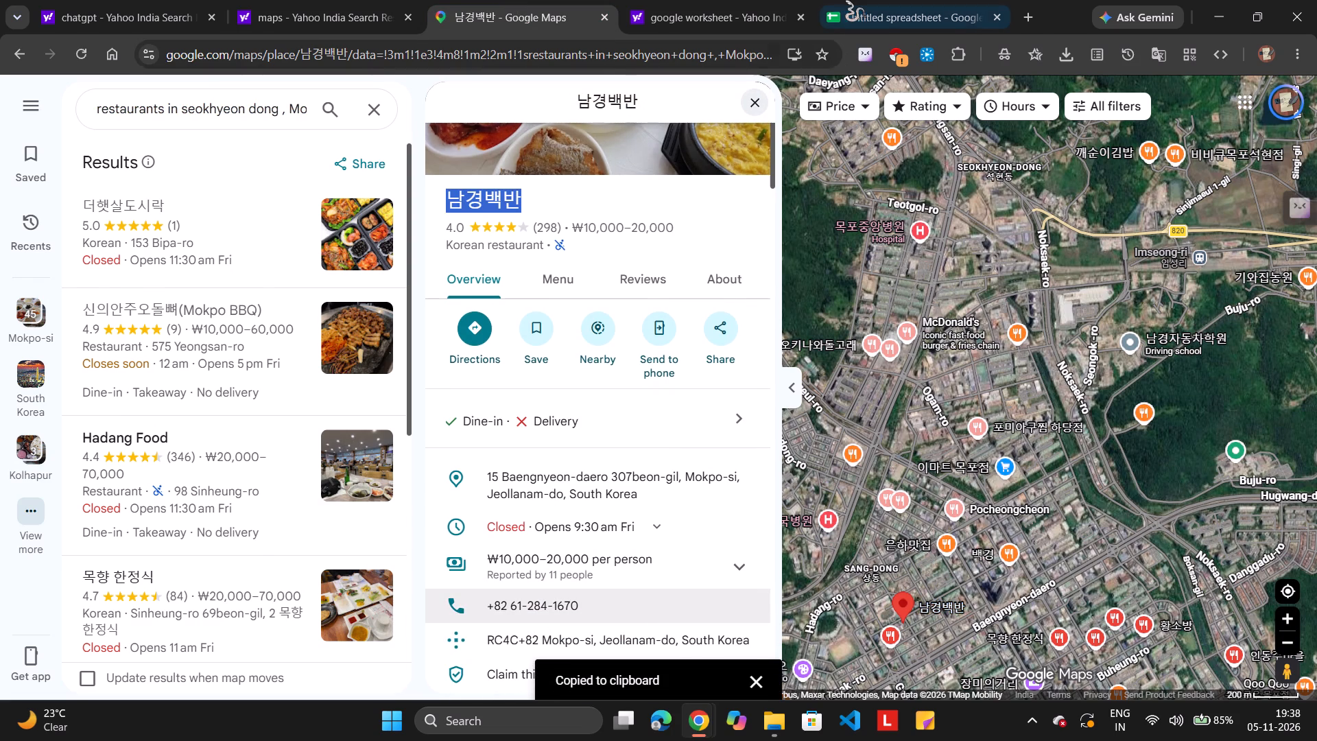
{"action": "left_click", "coordinate": [846, 0]}
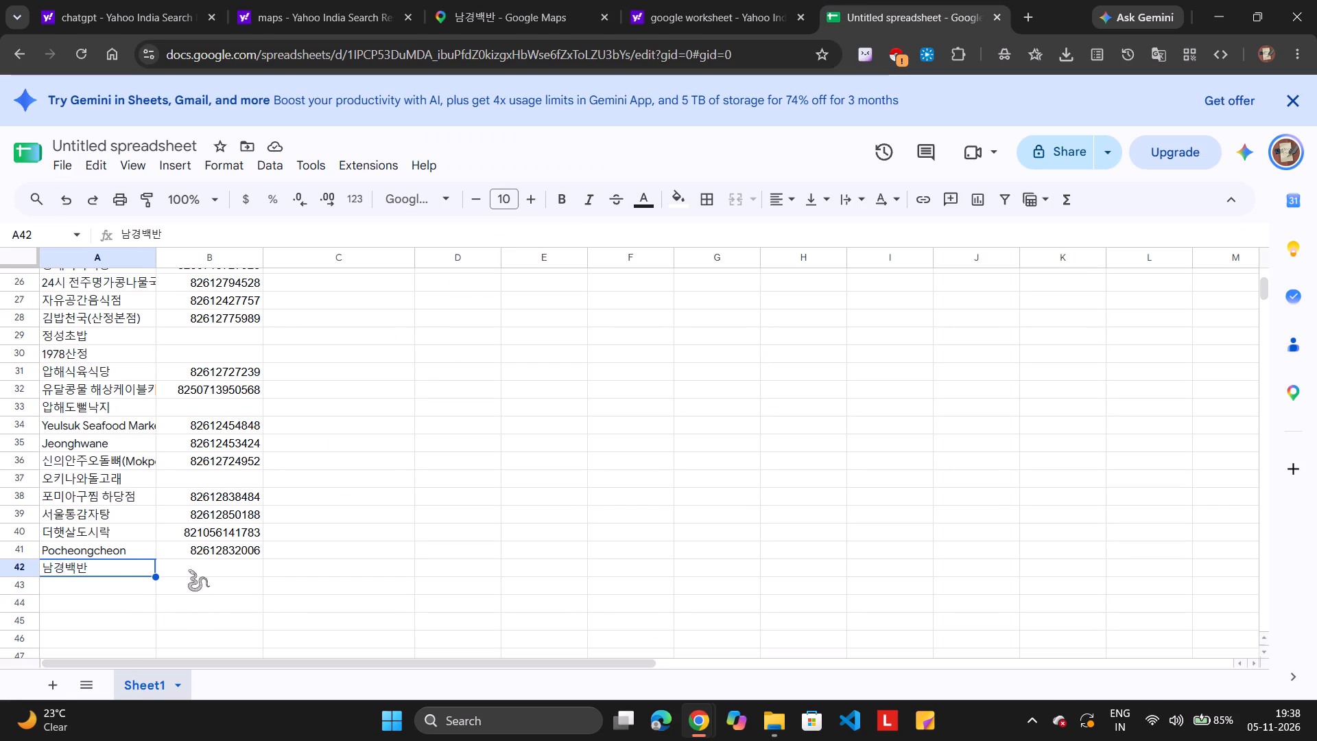
{"action": "left_click", "coordinate": [189, 569]}
{"action": "key", "text": "ctrl+v"}
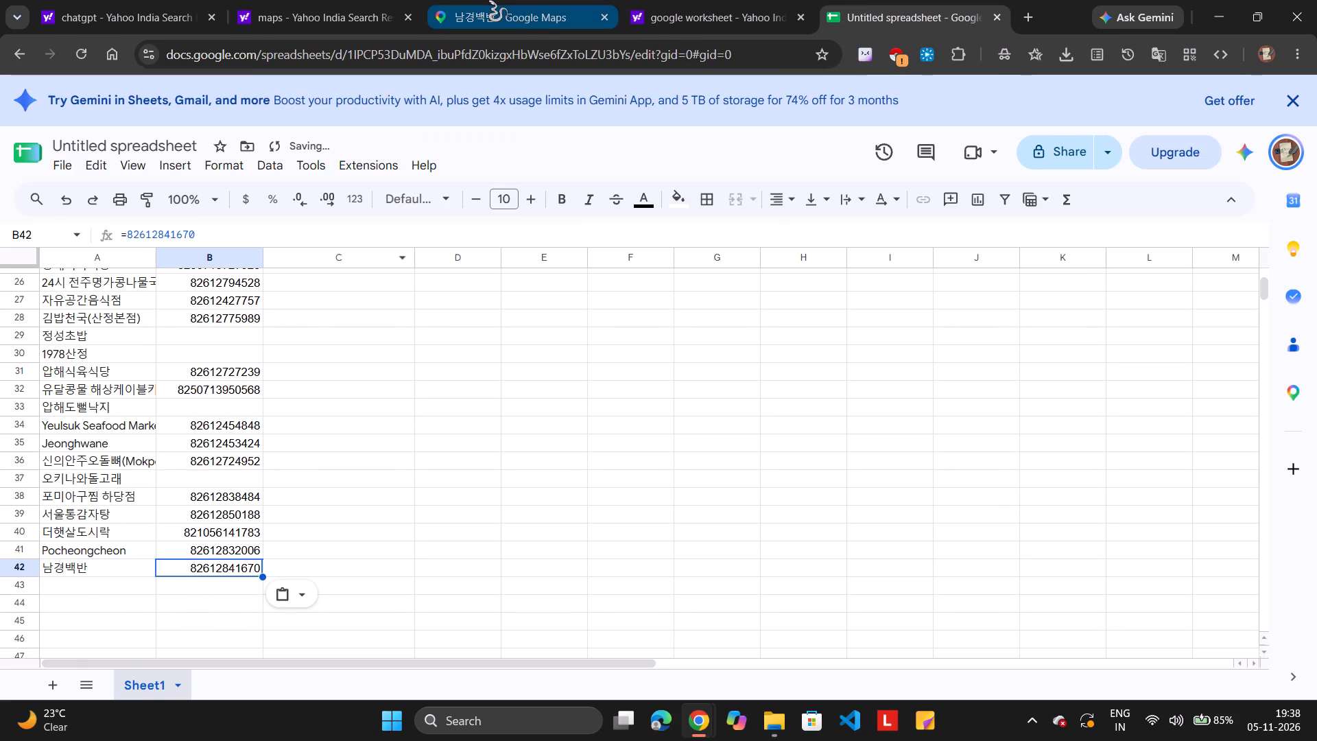
Open the 박만배아리랑보쌈 목포점 listing in Google Maps and try to copy its phone number into cell B43 of the spreadsheet.
{"action": "left_click", "coordinate": [489, 0]}
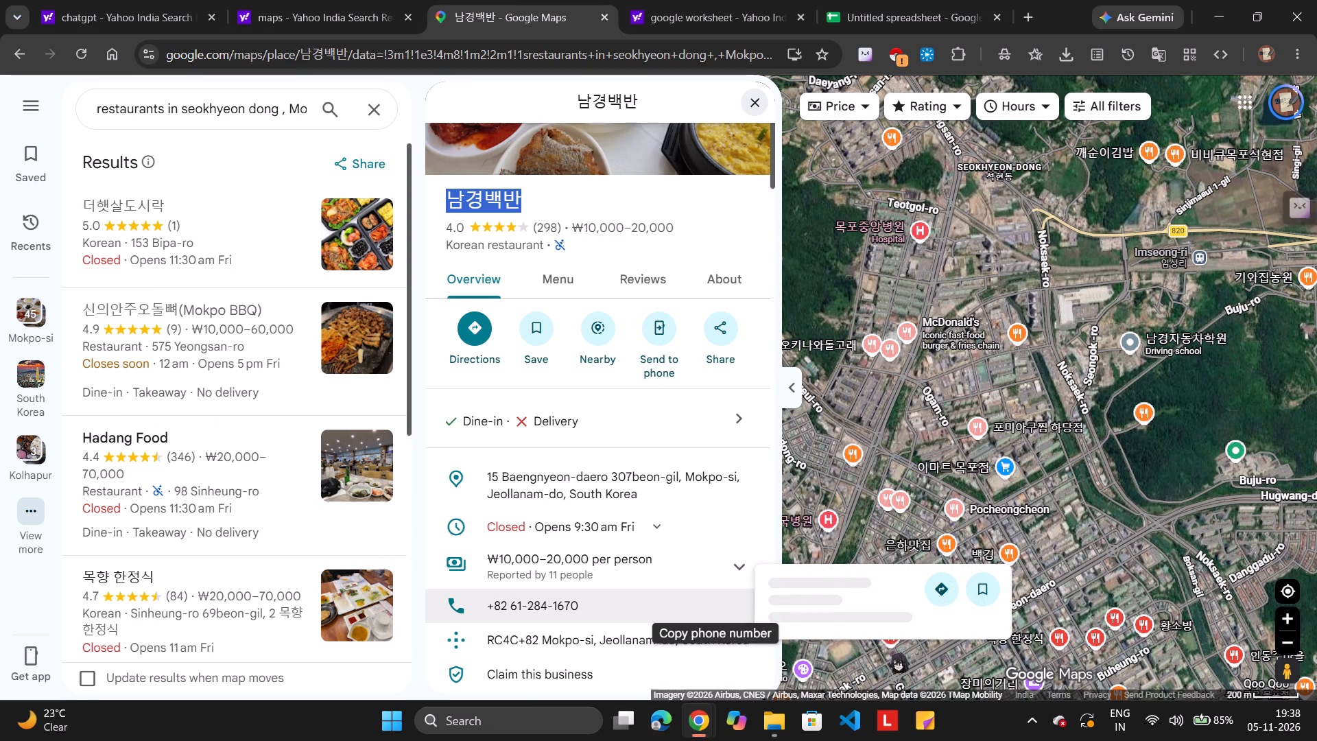
{"action": "scroll", "coordinate": [978, 661], "scroll_direction": "down", "scroll_amount": 1}
{"action": "left_click_drag", "start_coordinate": [978, 661], "coordinate": [960, 584]}
{"action": "left_click", "coordinate": [879, 558]}
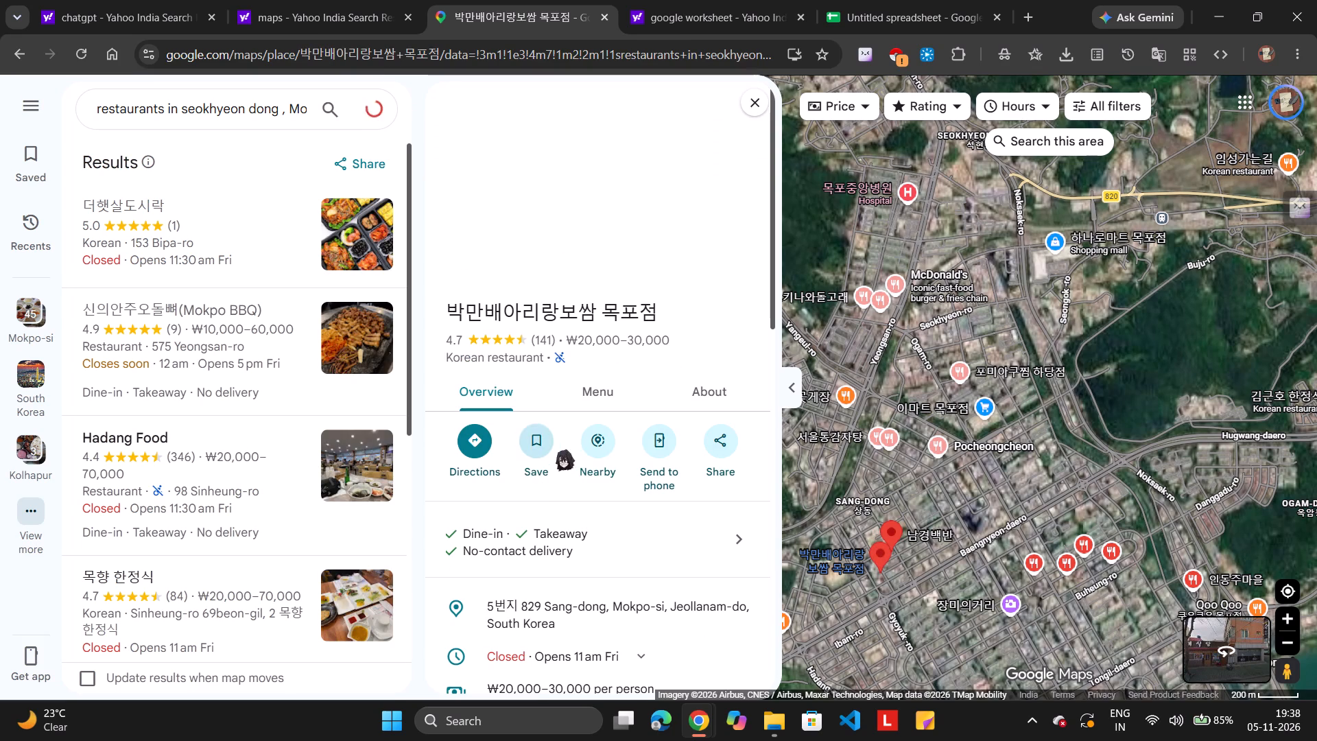
{"action": "scroll", "coordinate": [473, 604], "scroll_direction": "down", "scroll_amount": 1}
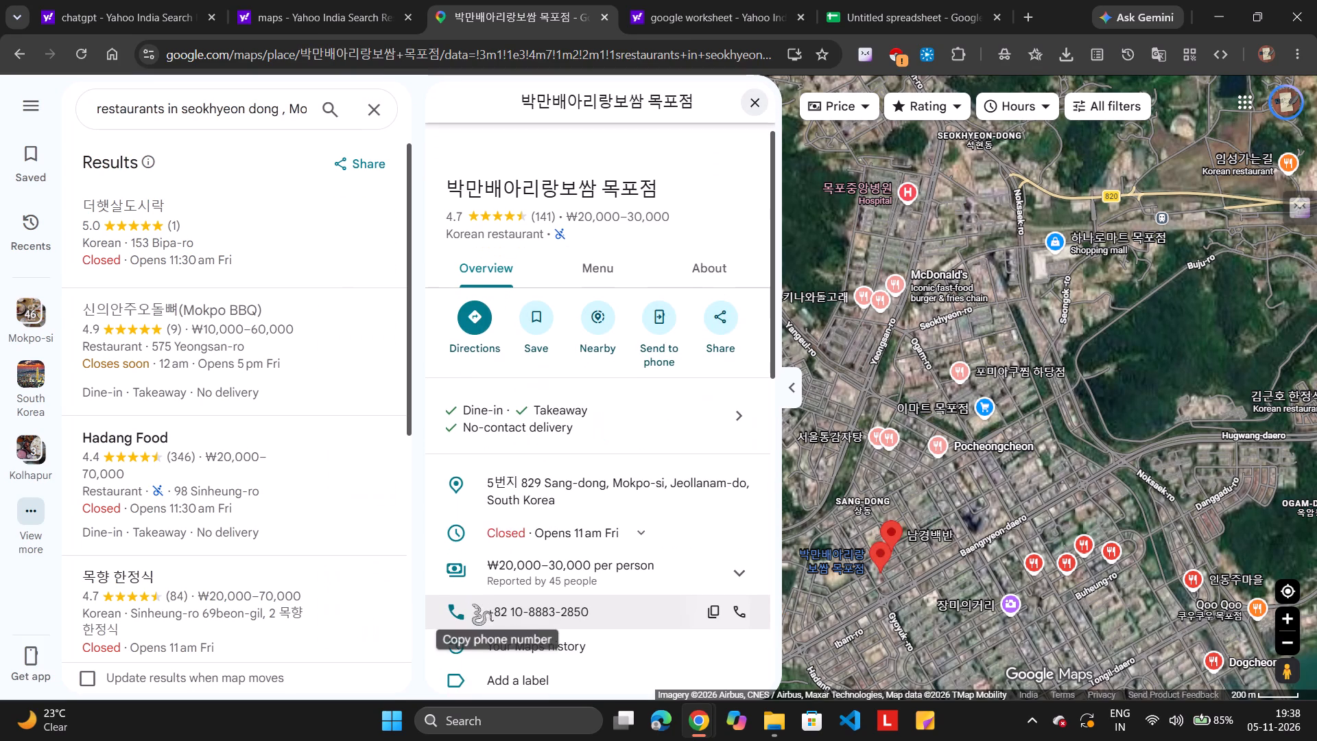
{"action": "left_click", "coordinate": [709, 615]}
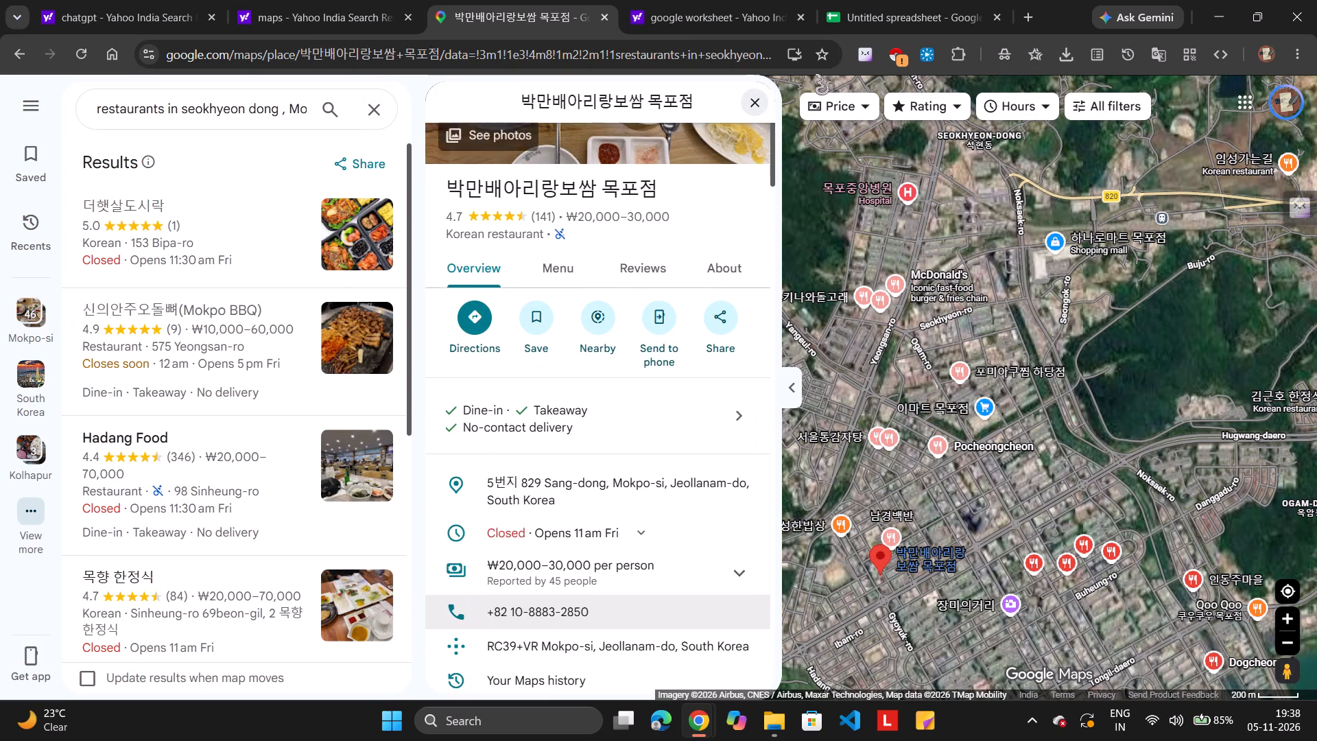
{"action": "left_click", "coordinate": [834, 33]}
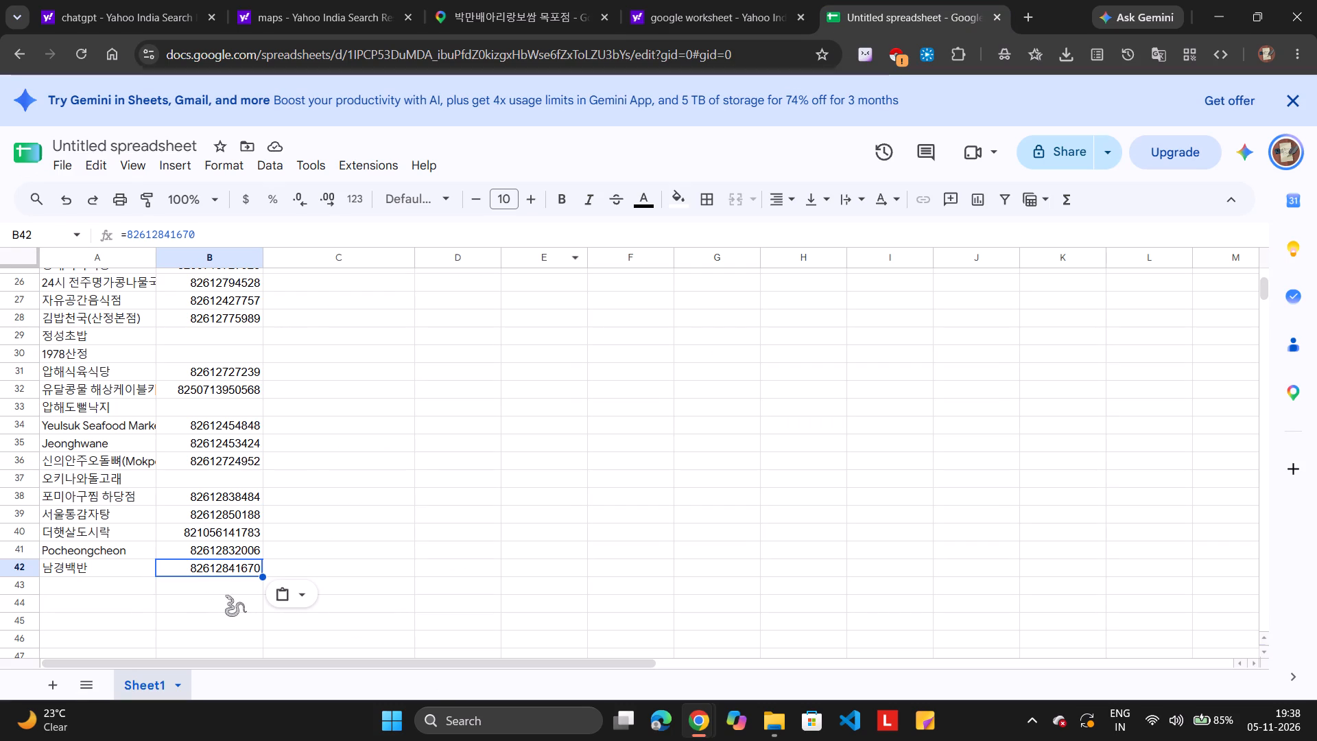
{"action": "left_click", "coordinate": [226, 595]}
{"action": "key", "text": "ctrl+v"}
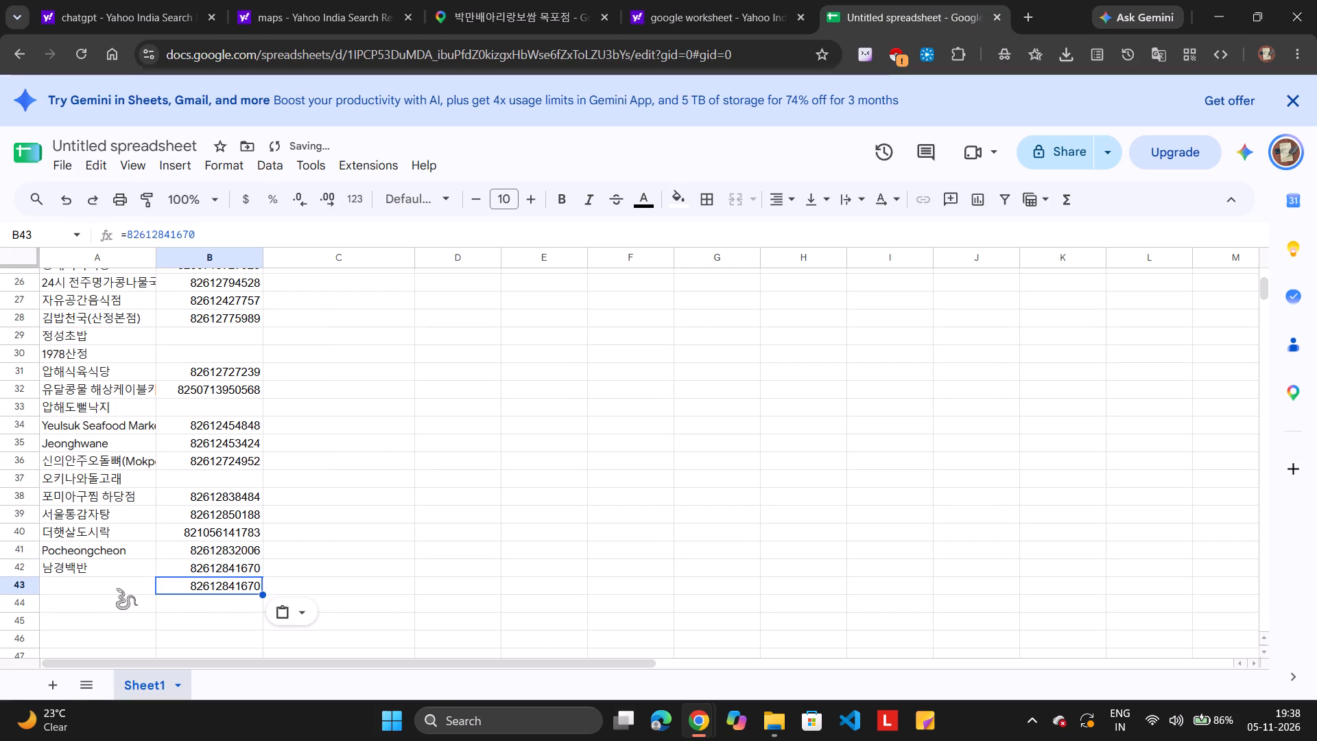
Copy the name 박만배아리랑보쌈 목포점 from its Google Maps listing into cell A43 of the spreadsheet.
{"action": "left_click", "coordinate": [116, 588]}
{"action": "left_click", "coordinate": [493, 0]}
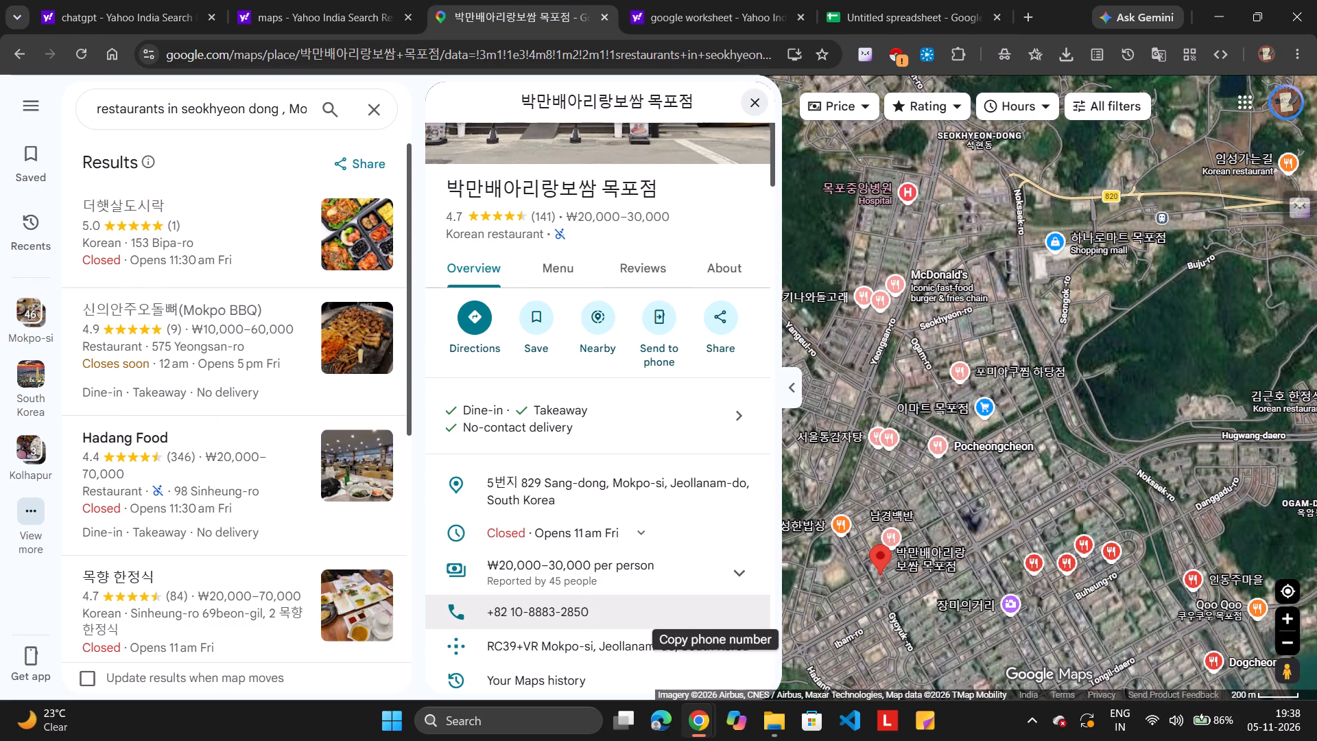
{"action": "left_click_drag", "start_coordinate": [448, 185], "coordinate": [678, 167]}
{"action": "key", "text": "ctrl+c"}
{"action": "left_click", "coordinate": [912, 0]}
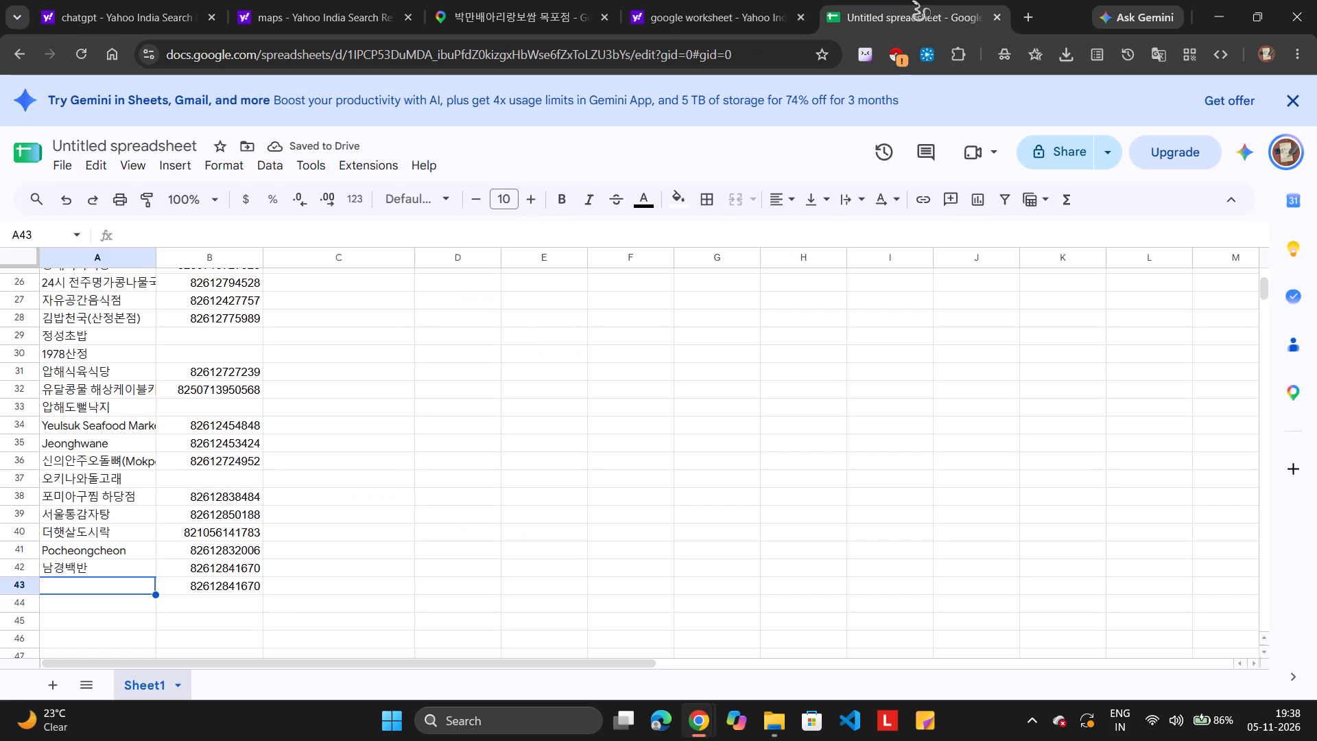
{"action": "left_click", "coordinate": [90, 589]}
{"action": "key", "text": "ctrl+v"}
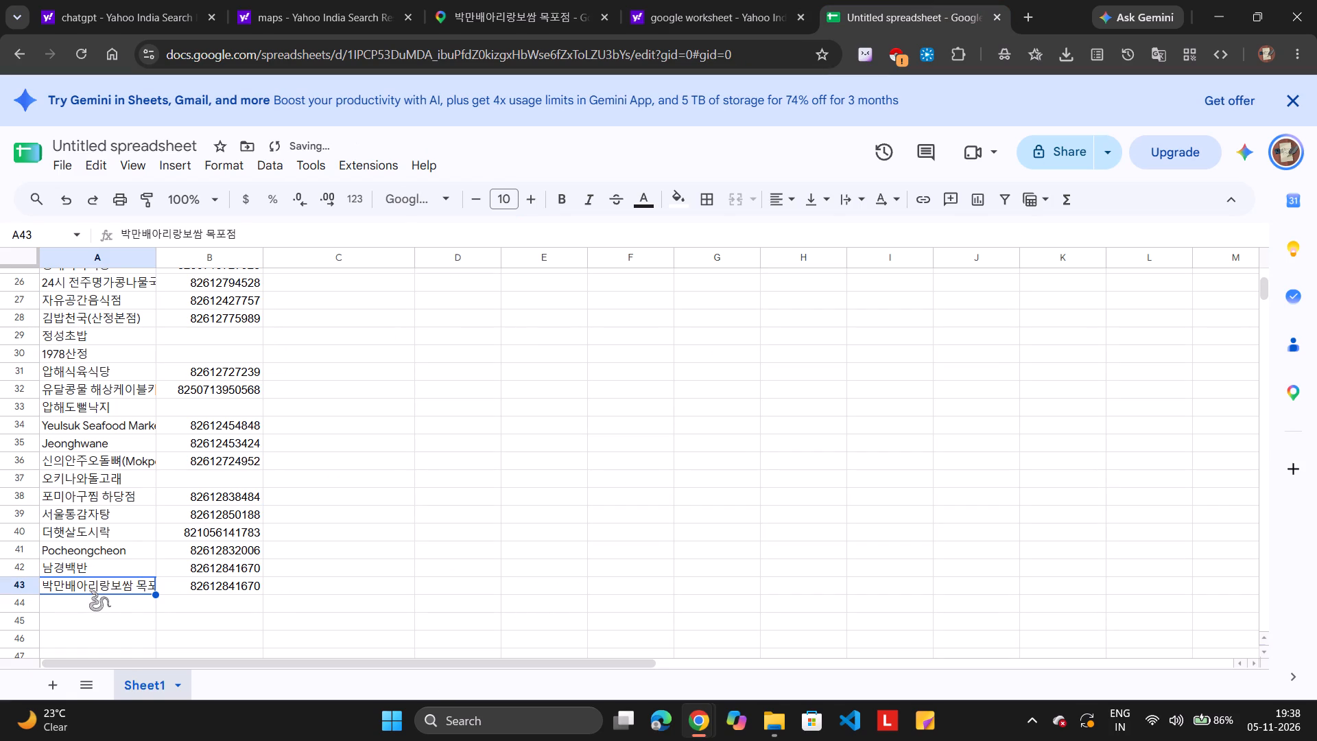
Open the 목향 한정식 listing in Google Maps and copy its name into cell A44 of the spreadsheet.
{"action": "left_click", "coordinate": [83, 611]}
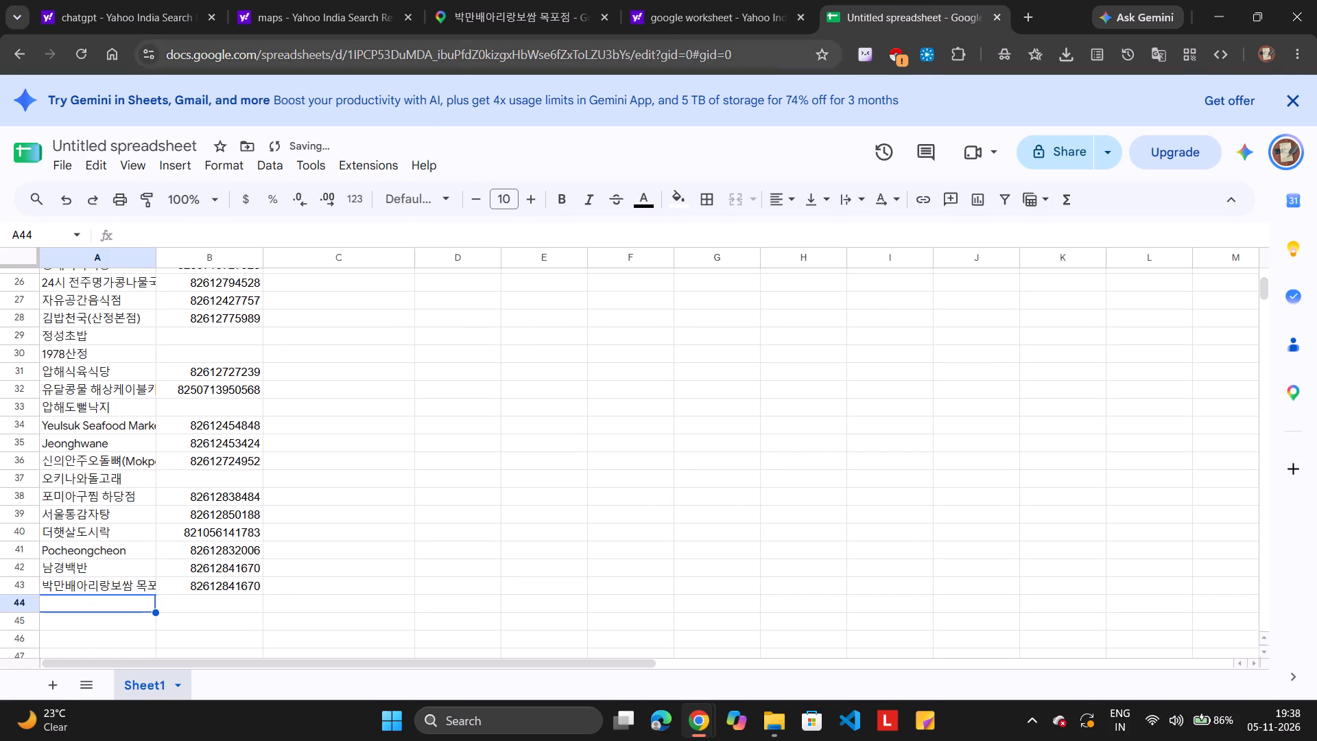
{"action": "left_click", "coordinate": [460, 15]}
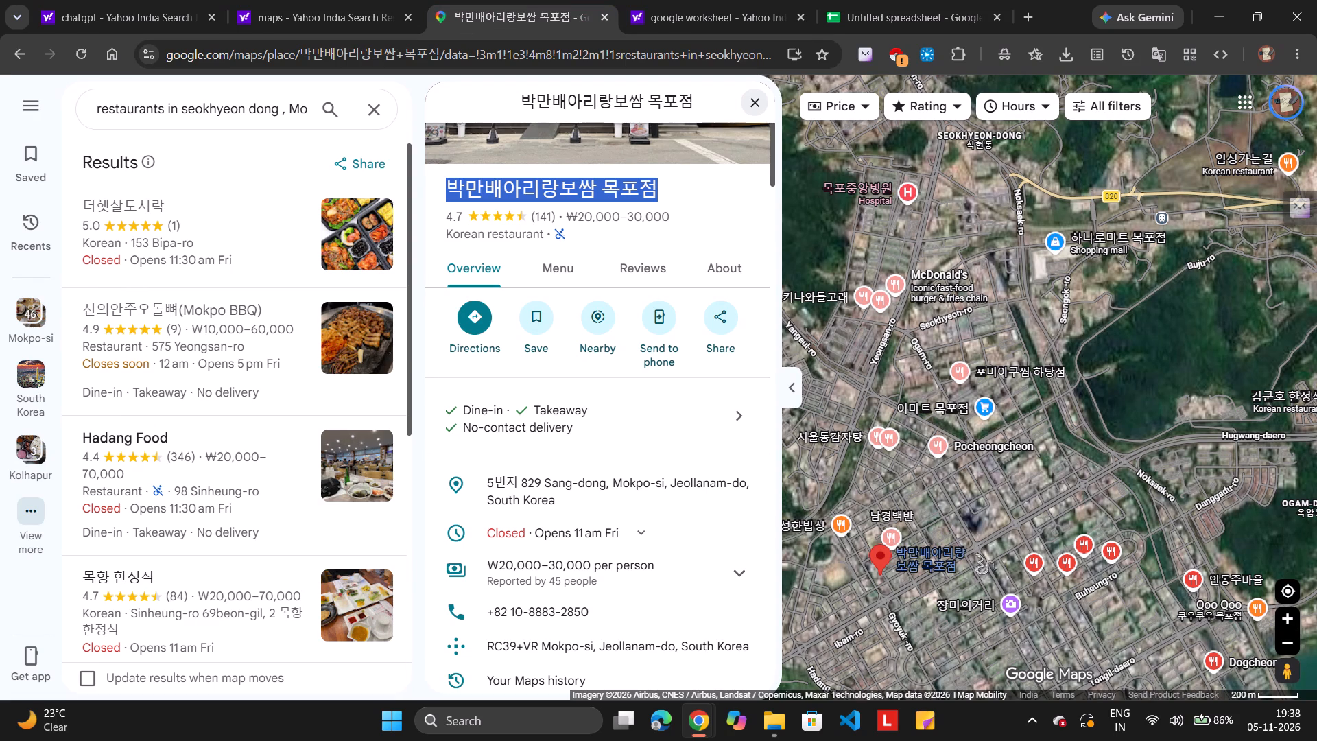
{"action": "left_click_drag", "start_coordinate": [975, 553], "coordinate": [853, 494]}
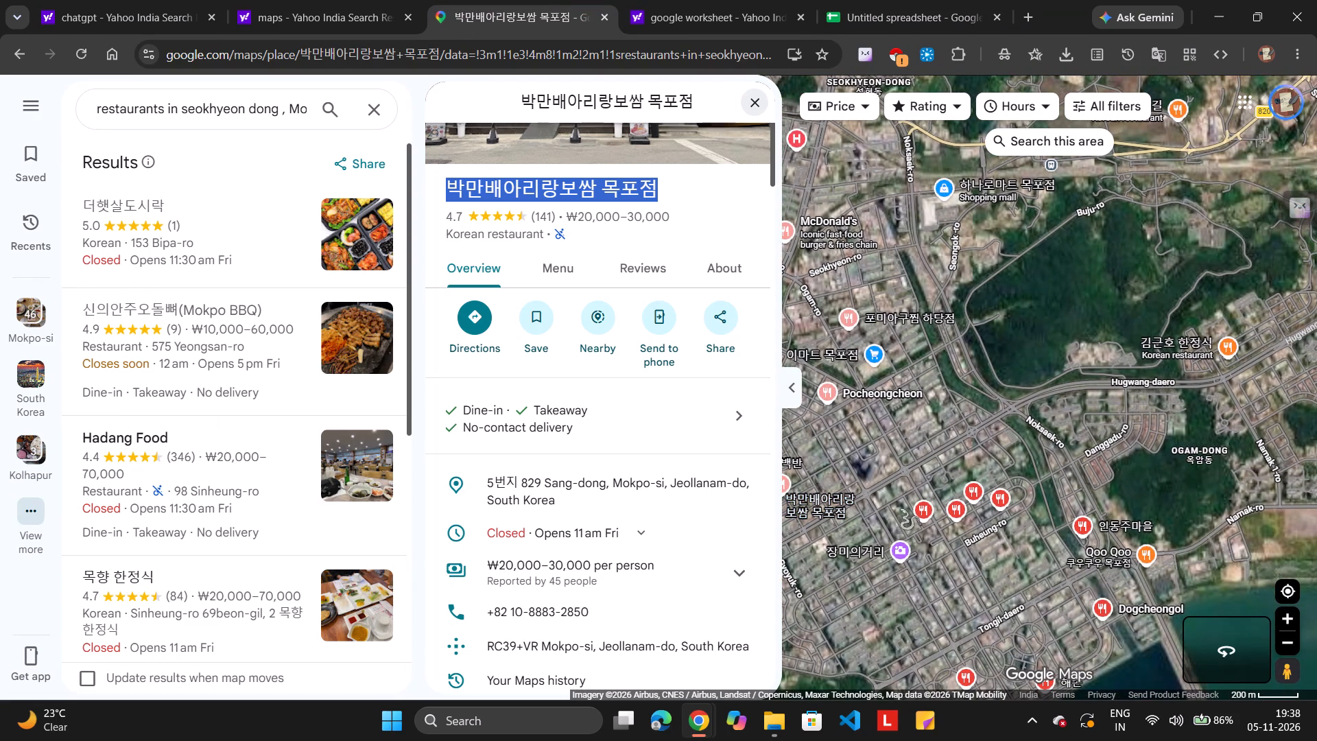
{"action": "left_click", "coordinate": [916, 506]}
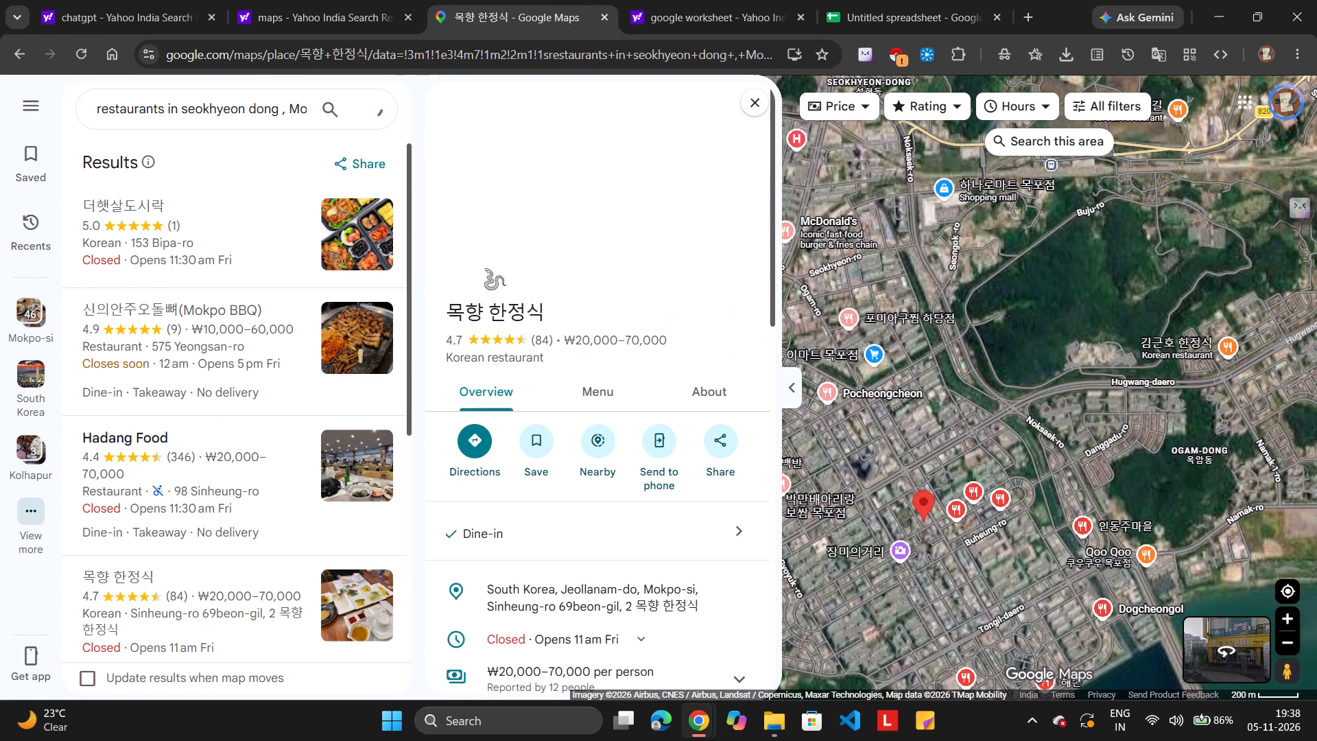
{"action": "left_click_drag", "start_coordinate": [445, 306], "coordinate": [569, 305]}
{"action": "key", "text": "ctrl+c"}
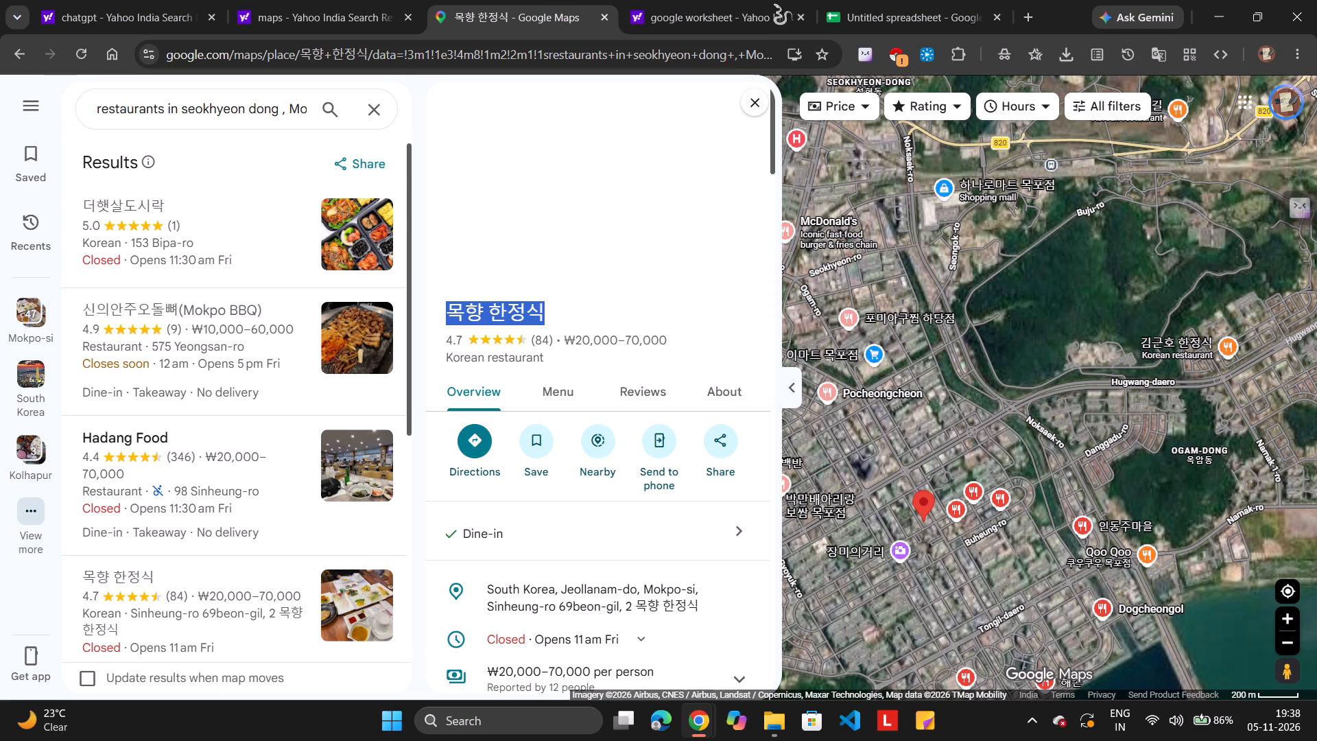
{"action": "left_click", "coordinate": [840, 14]}
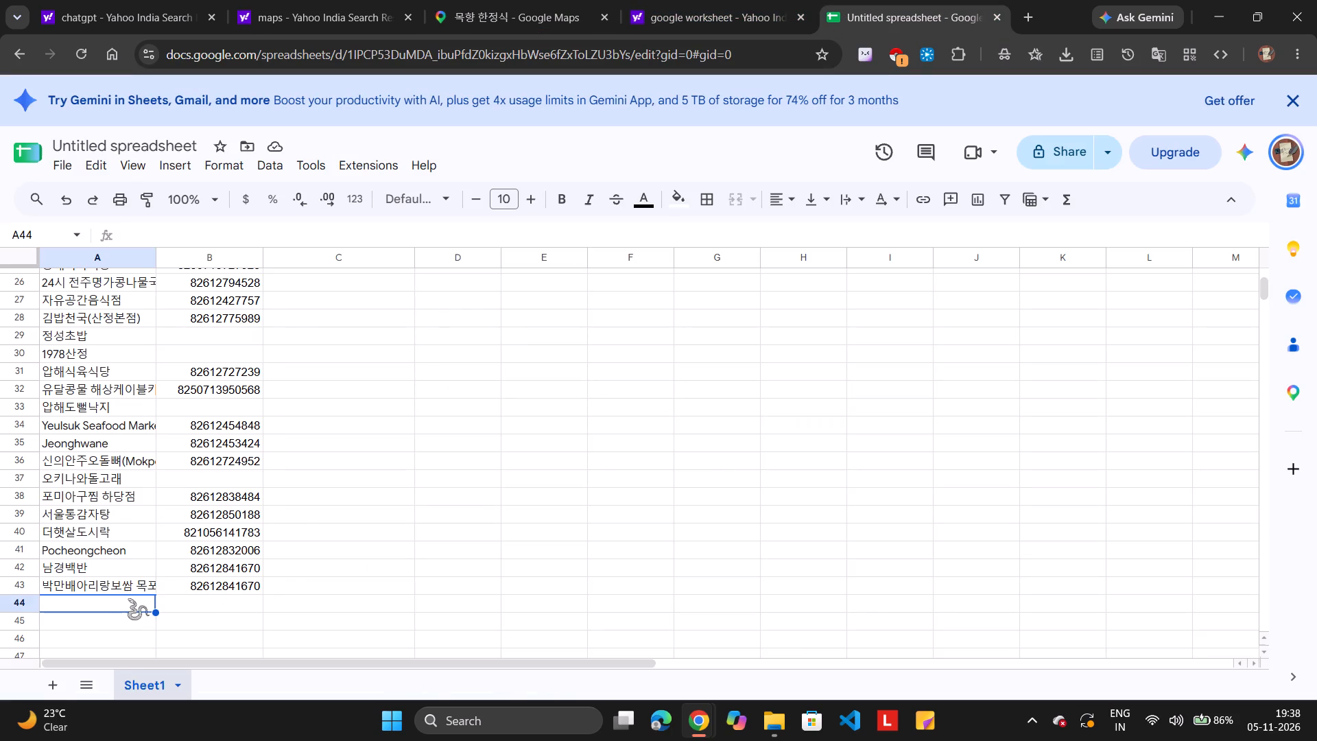
{"action": "left_click", "coordinate": [120, 603]}
{"action": "key", "text": "ctrl+v"}
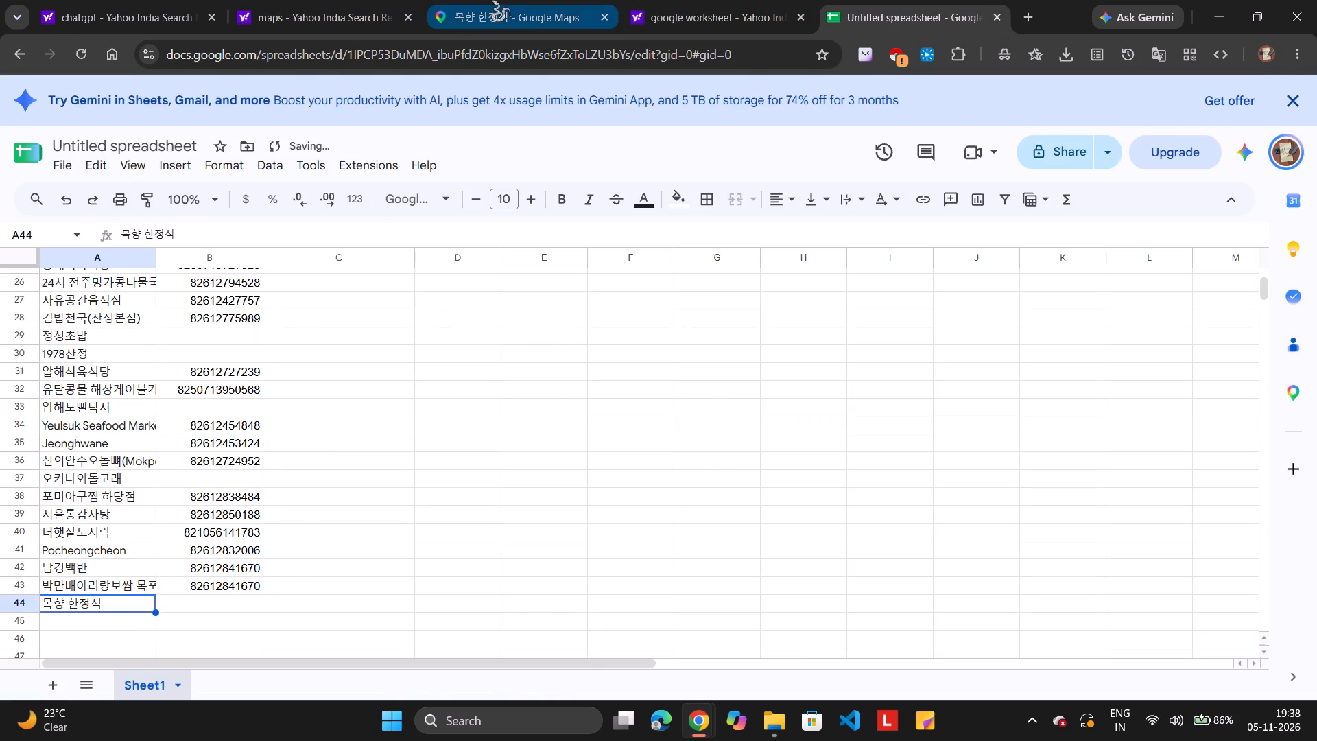
Copy the phone number from the 목향 한정식 listing in Google Maps into cell B44 of the spreadsheet.
{"action": "left_click", "coordinate": [492, 0]}
{"action": "scroll", "coordinate": [503, 489], "scroll_direction": "down", "scroll_amount": 2}
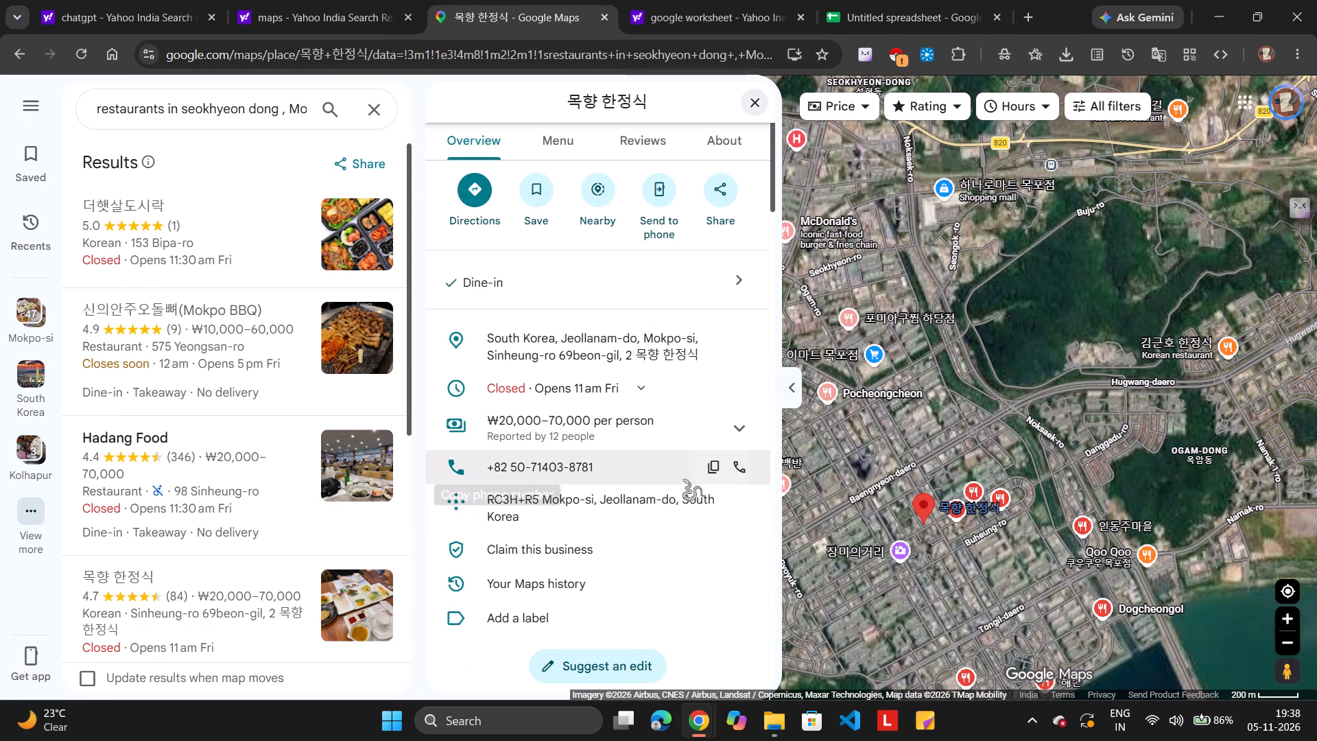
{"action": "left_click", "coordinate": [715, 465]}
{"action": "left_click", "coordinate": [883, 0]}
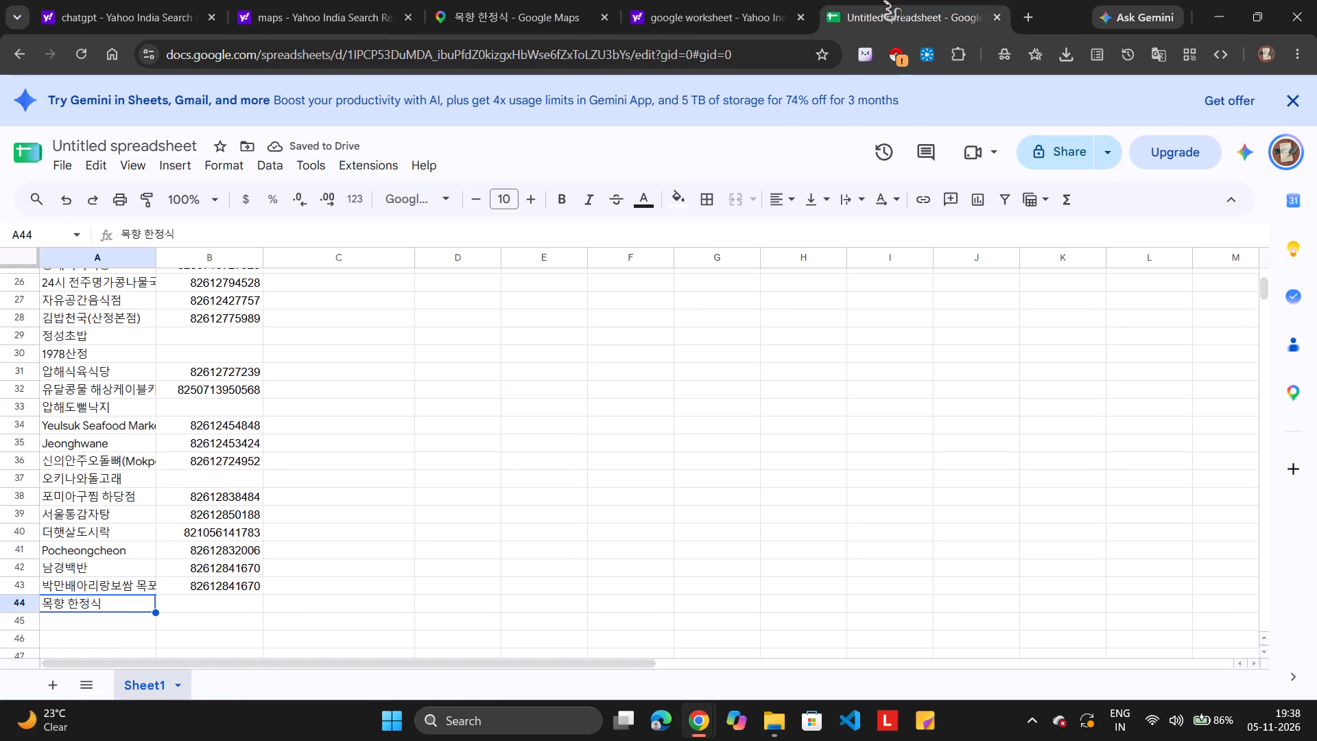
{"action": "left_click", "coordinate": [217, 601]}
{"action": "key", "text": "ctrl+v"}
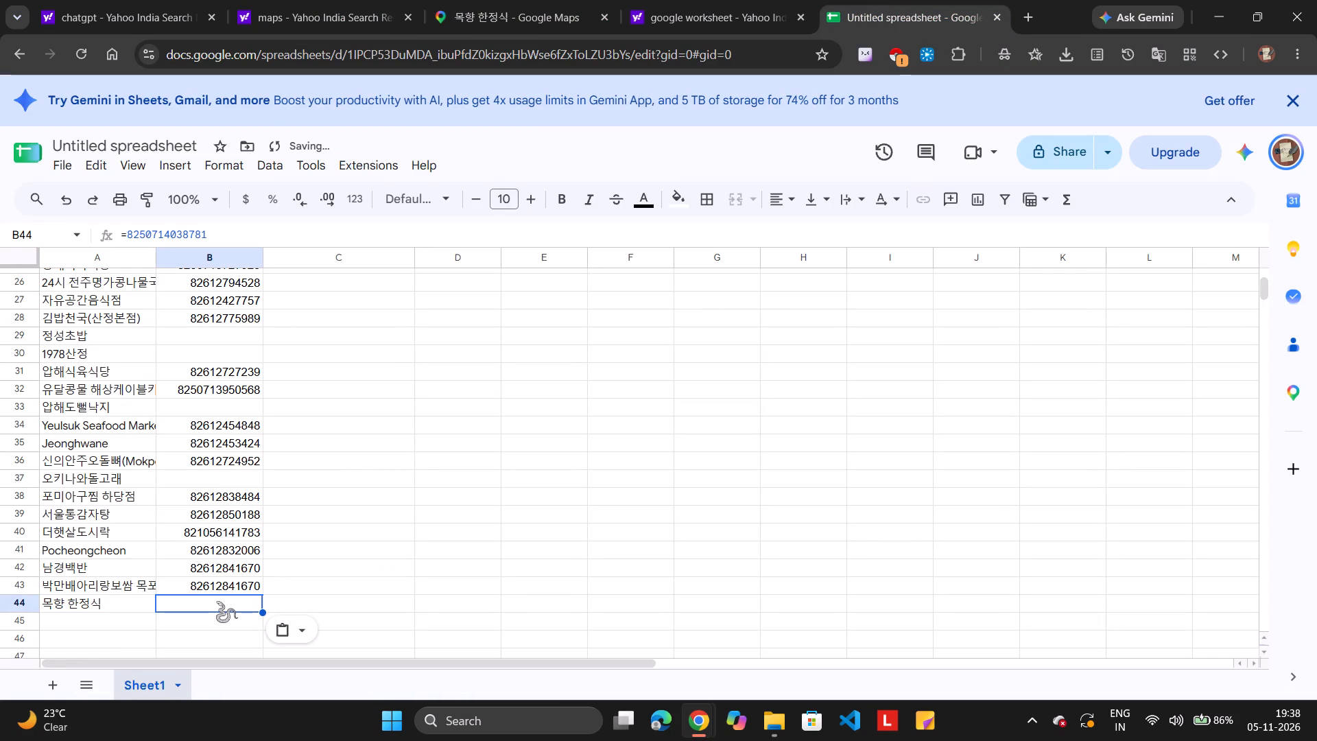
Open the 남도랑 listing in Google Maps and copy its name into cell A45 of the spreadsheet.
{"action": "left_click", "coordinate": [69, 621]}
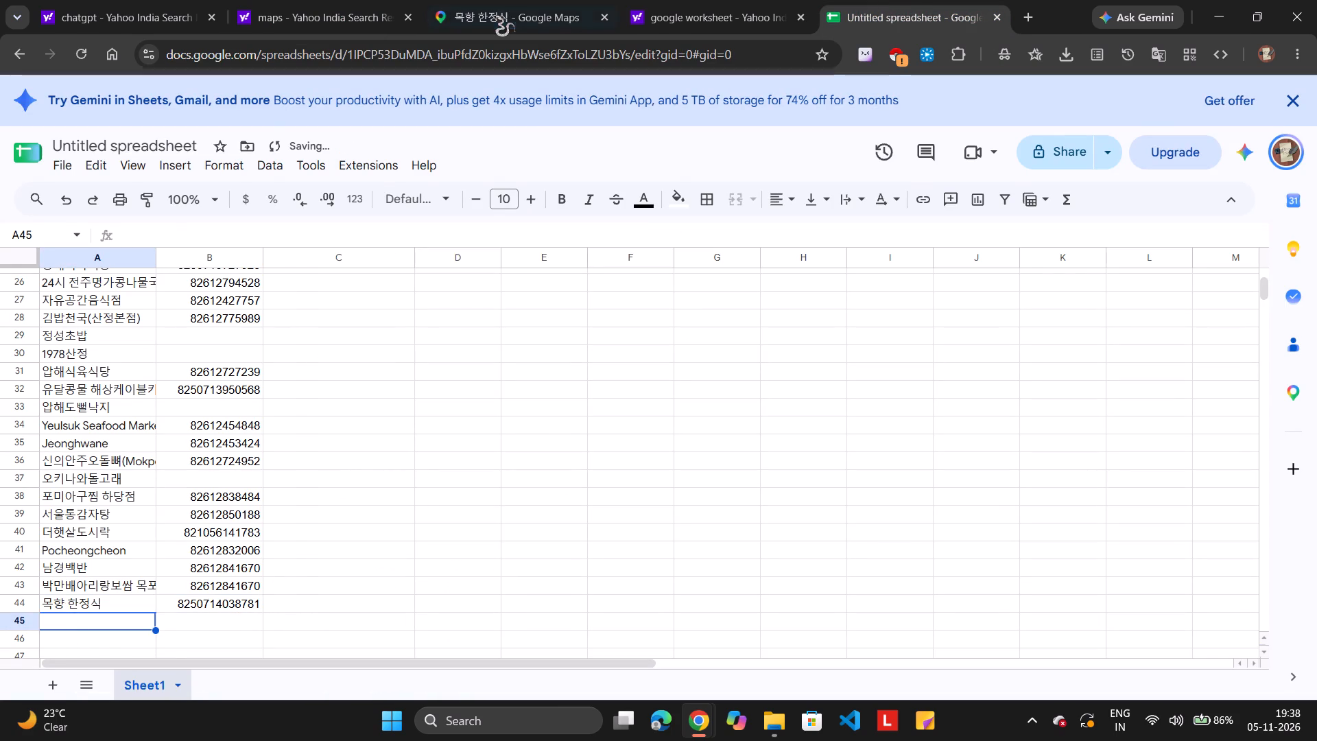
{"action": "left_click", "coordinate": [496, 14]}
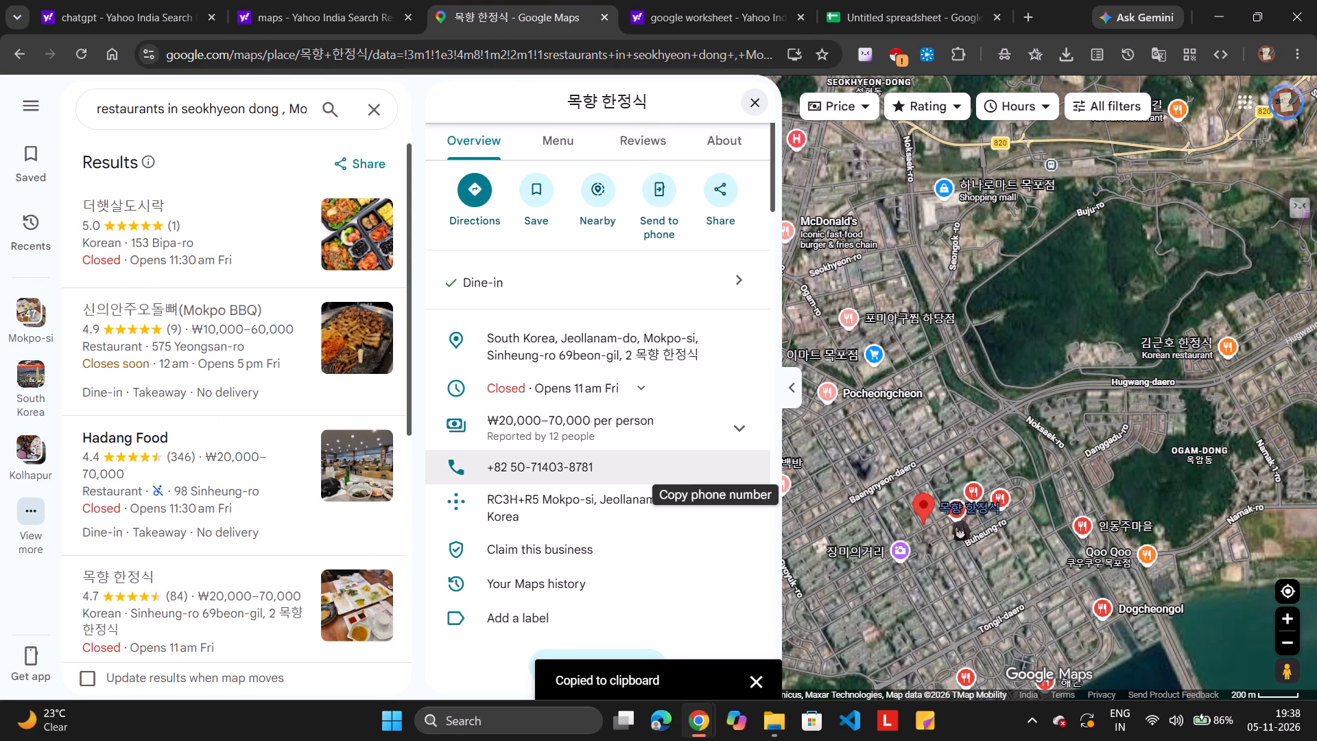
{"action": "left_click", "coordinate": [958, 521]}
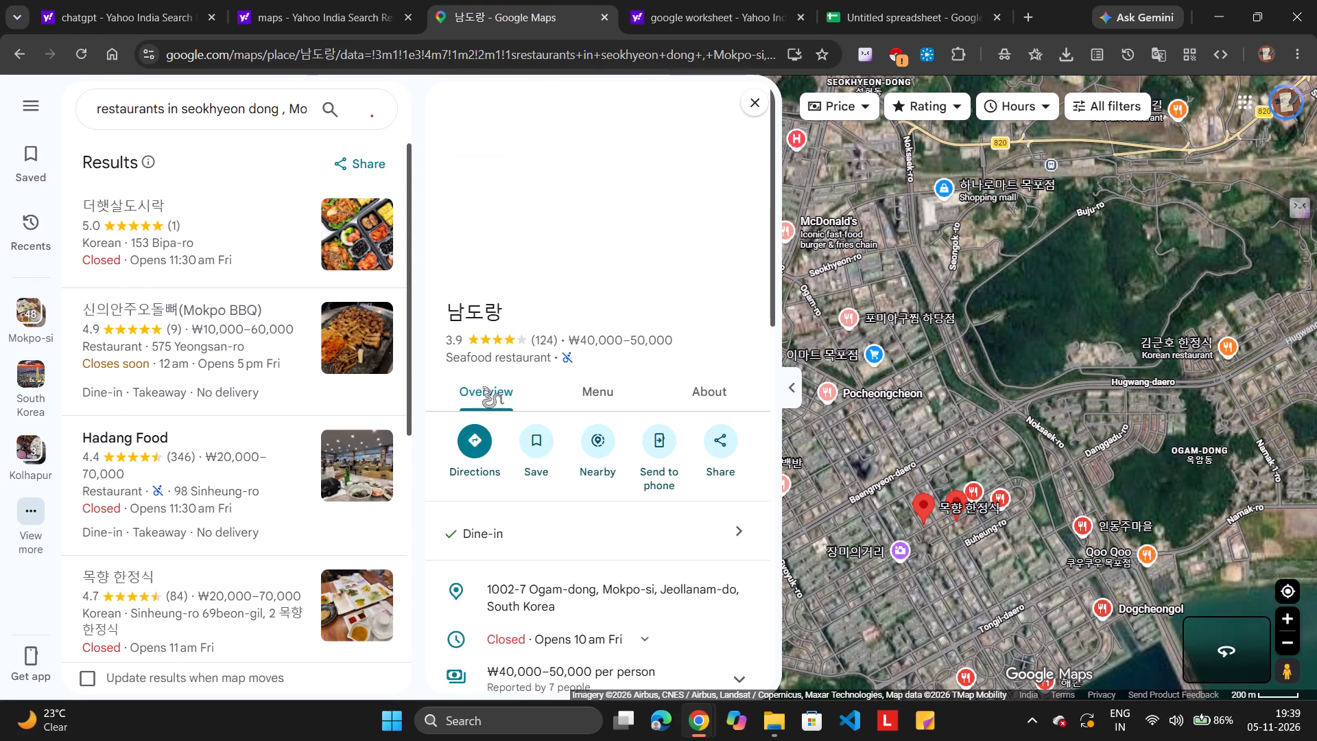
{"action": "left_click_drag", "start_coordinate": [429, 316], "coordinate": [501, 310]}
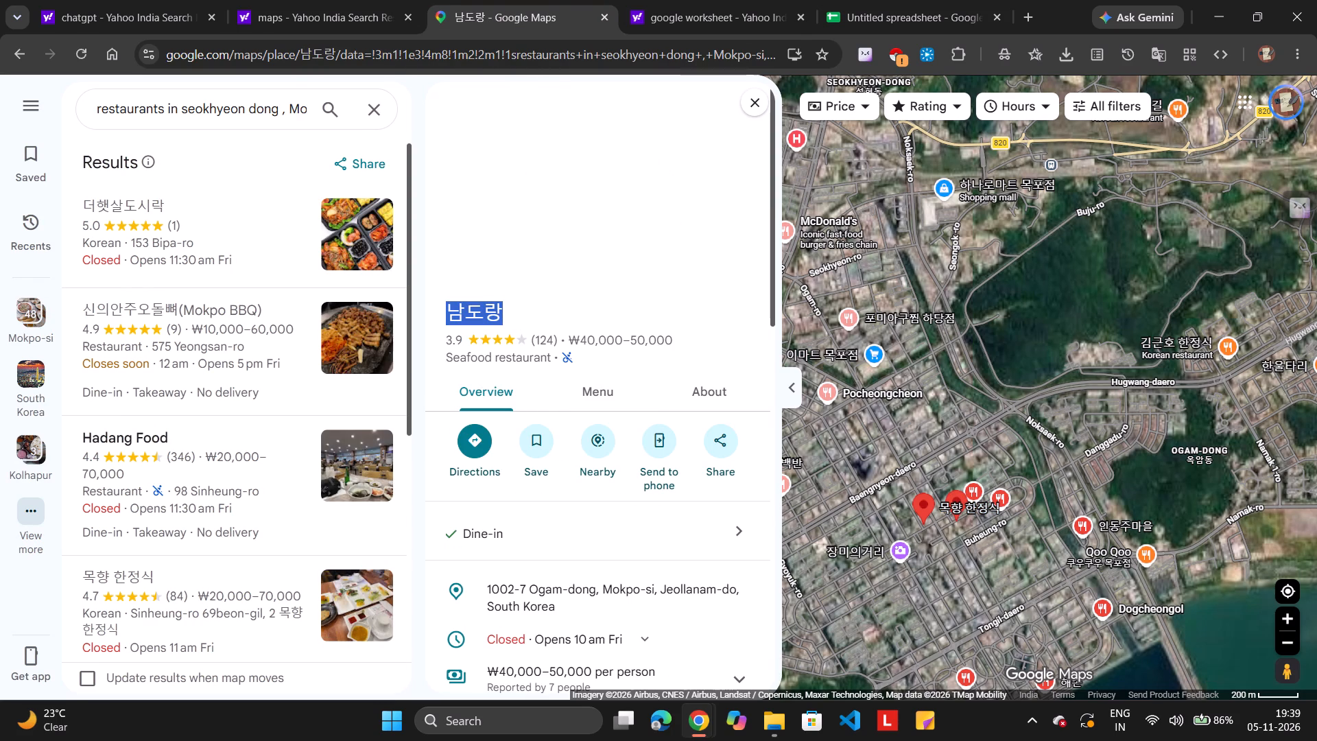
{"action": "key", "text": "ctrl+c"}
{"action": "left_click", "coordinate": [877, 10]}
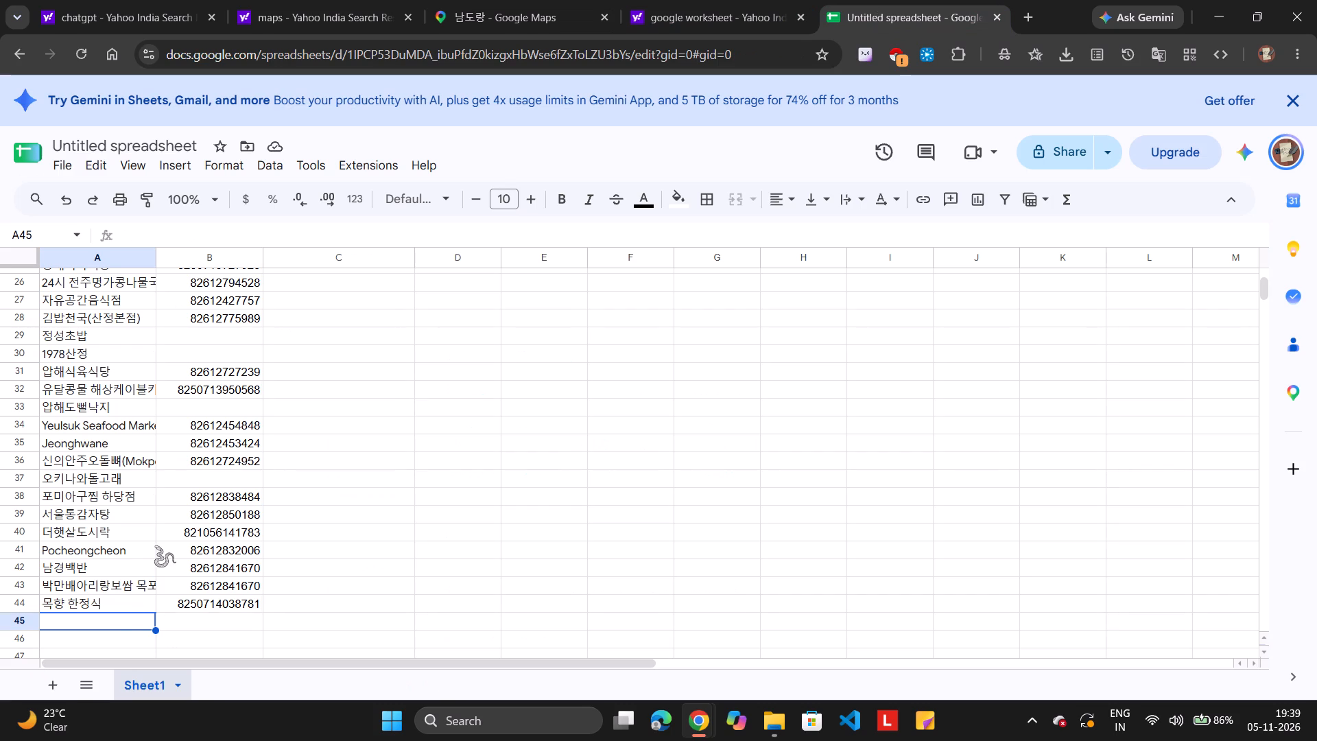
{"action": "left_click", "coordinate": [103, 626]}
{"action": "key", "text": "ctrl+v"}
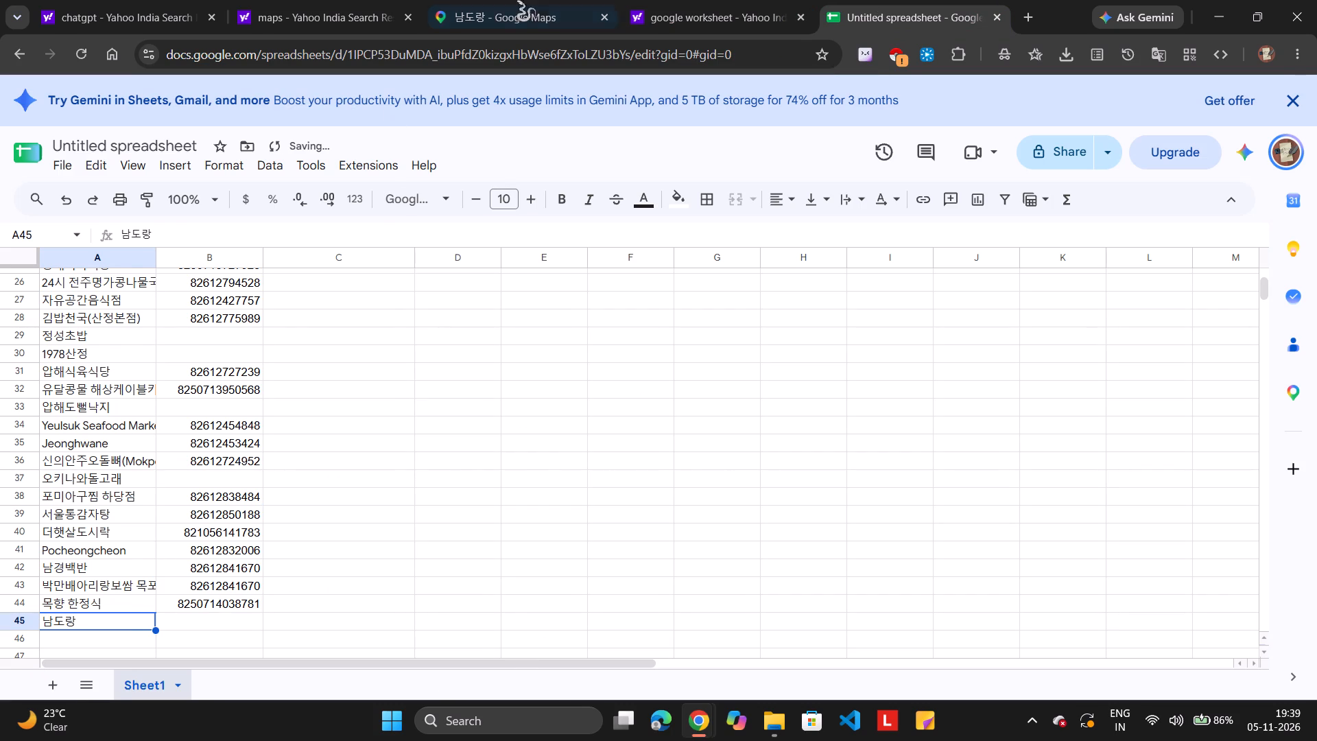
Copy the phone number from the 남도랑 listing in Google Maps into cell B45 of the spreadsheet.
{"action": "left_click", "coordinate": [525, 0]}
{"action": "scroll", "coordinate": [562, 465], "scroll_direction": "down", "scroll_amount": 2}
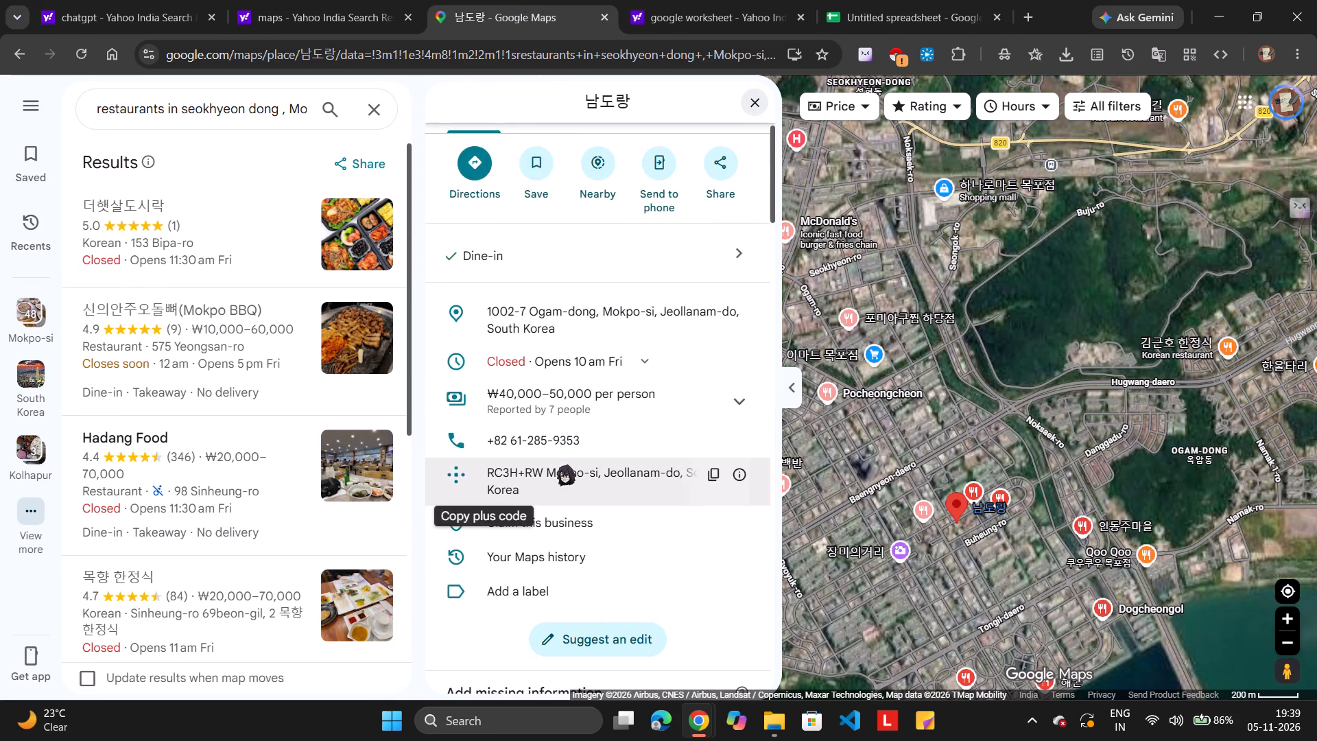
{"action": "left_click", "coordinate": [710, 449]}
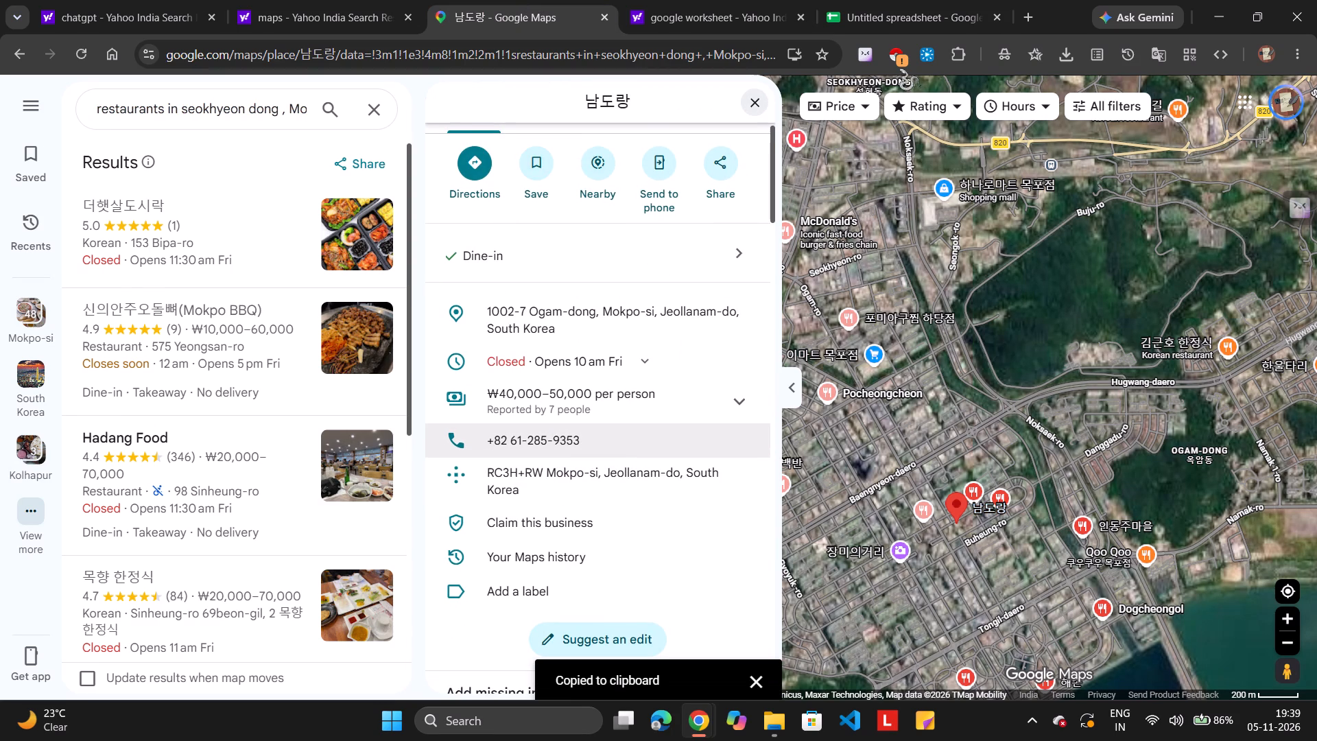
{"action": "left_click", "coordinate": [892, 3]}
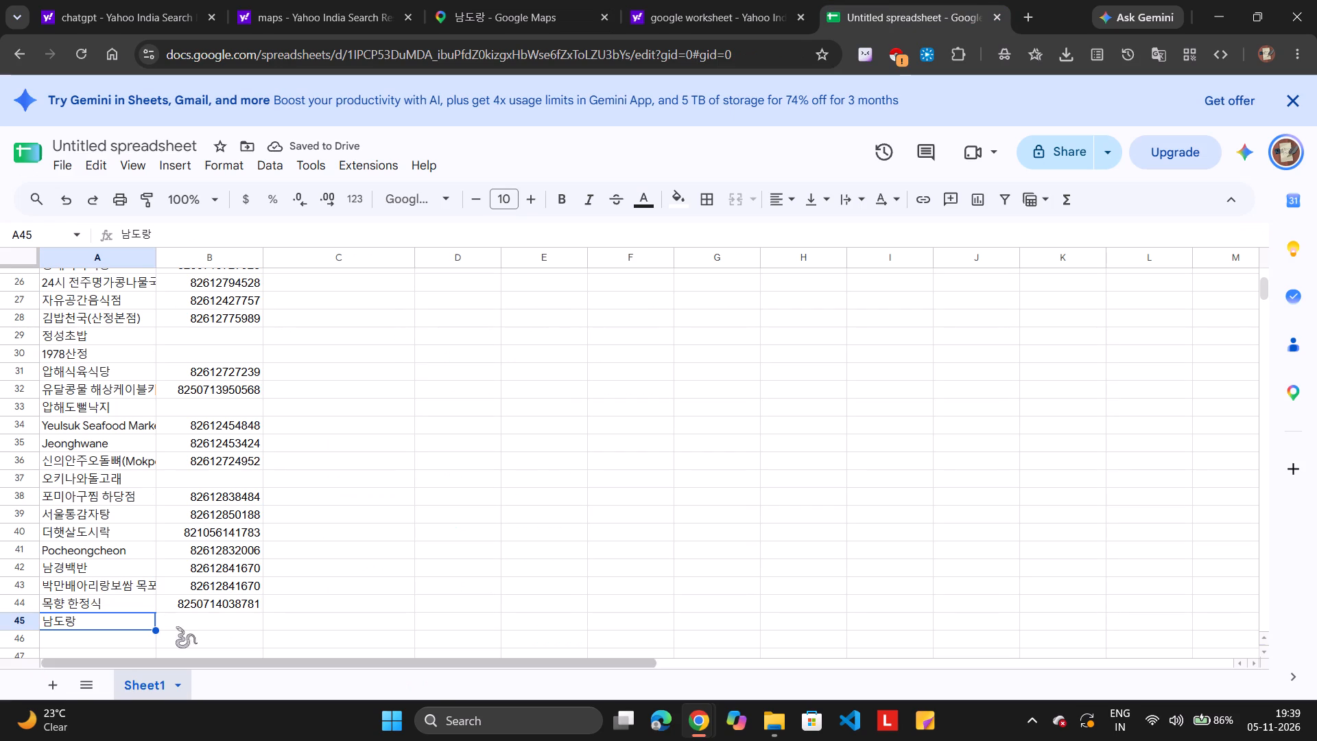
{"action": "left_click", "coordinate": [181, 620]}
{"action": "key", "text": "ctrl+v"}
Open the Hadang Food listing in Google Maps and copy its name into cell A46 of the spreadsheet.
{"action": "scroll", "coordinate": [181, 620], "scroll_direction": "down", "scroll_amount": 2}
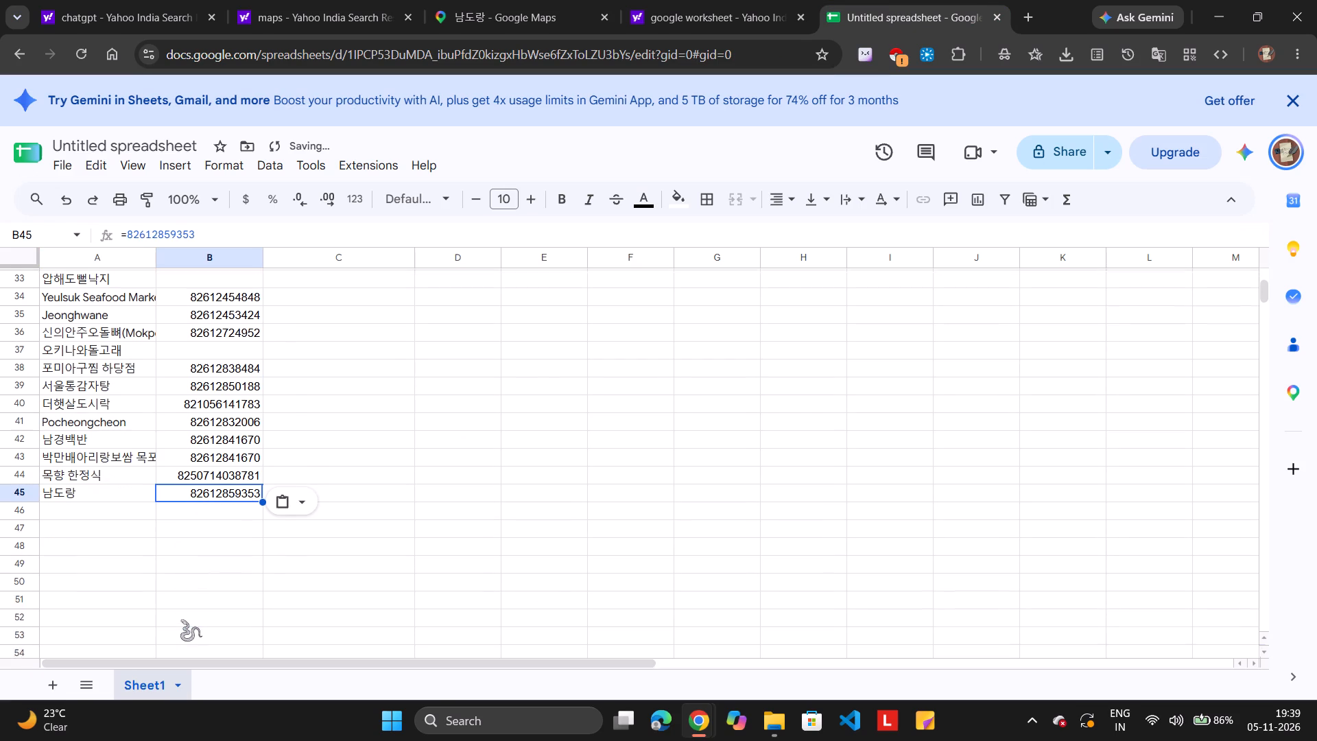
{"action": "scroll", "coordinate": [181, 620], "scroll_direction": "down", "scroll_amount": 1}
{"action": "left_click", "coordinate": [84, 455]}
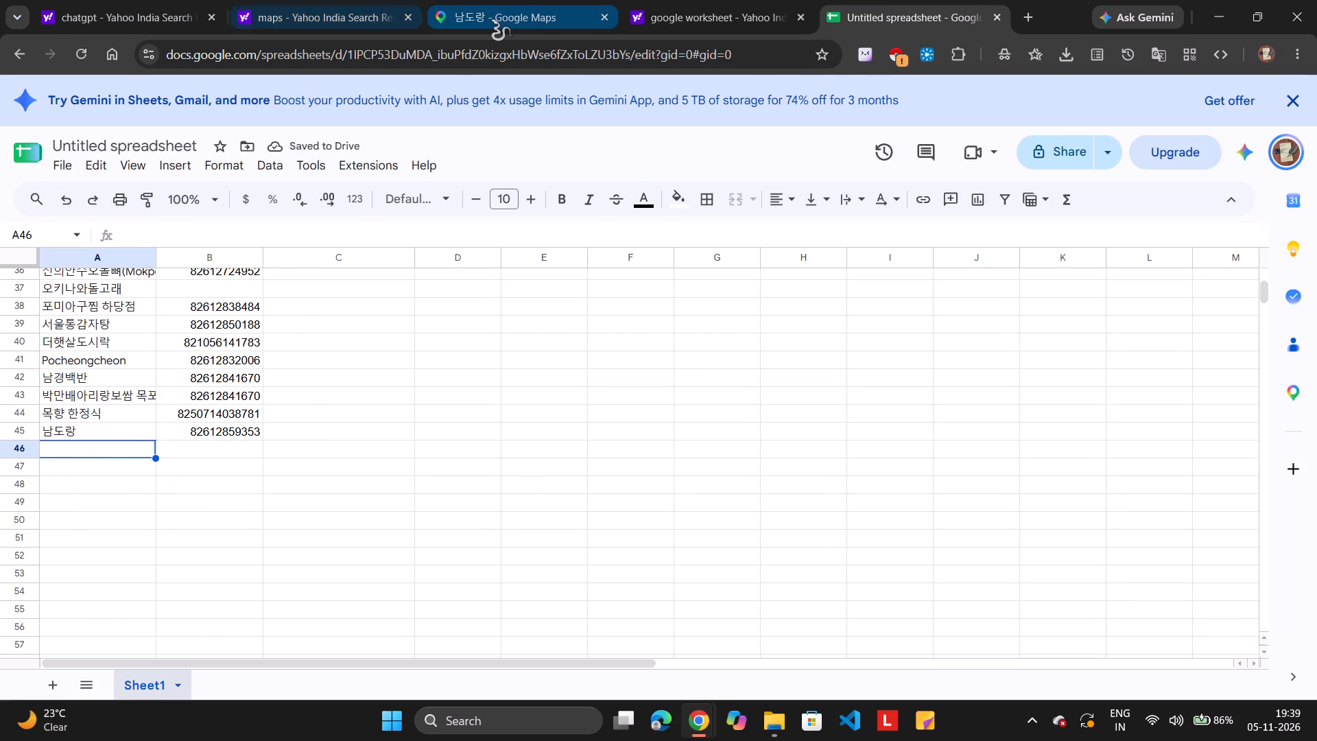
{"action": "left_click", "coordinate": [492, 19]}
{"action": "left_click", "coordinate": [971, 485]}
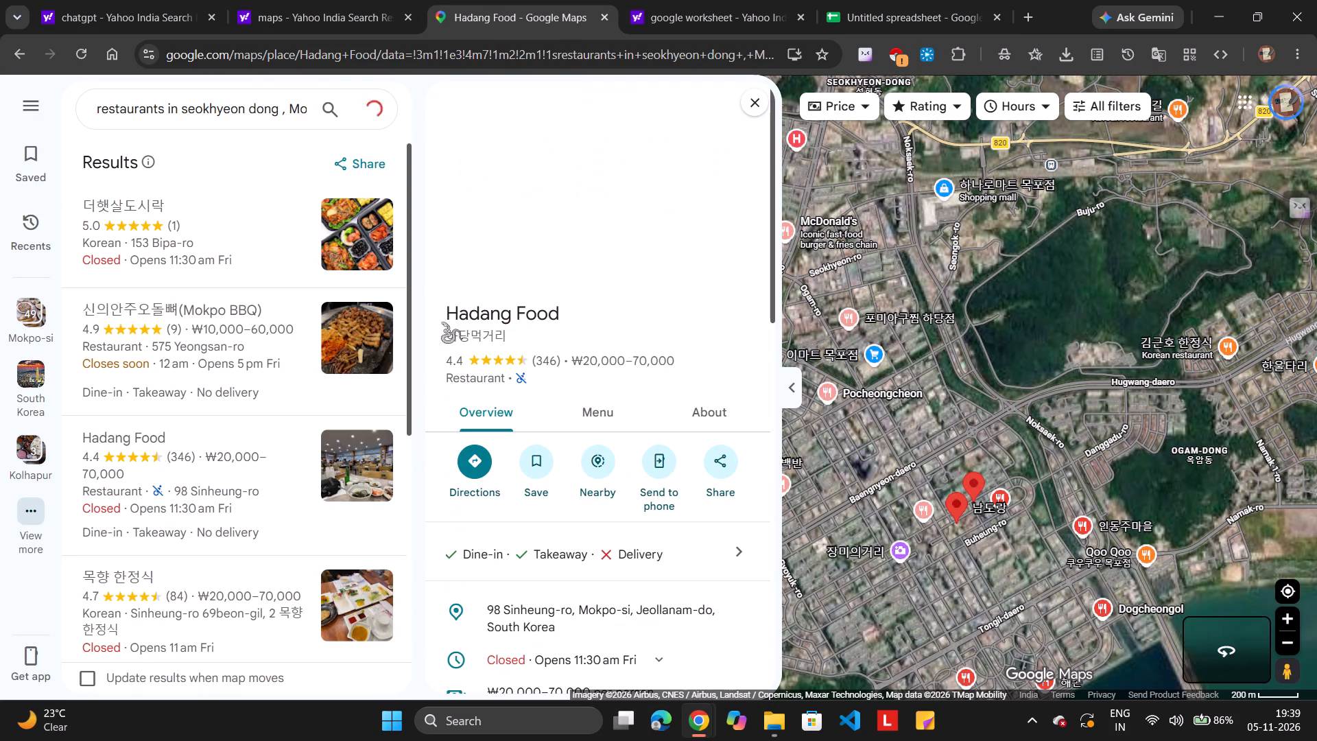
{"action": "left_click_drag", "start_coordinate": [447, 310], "coordinate": [571, 299]}
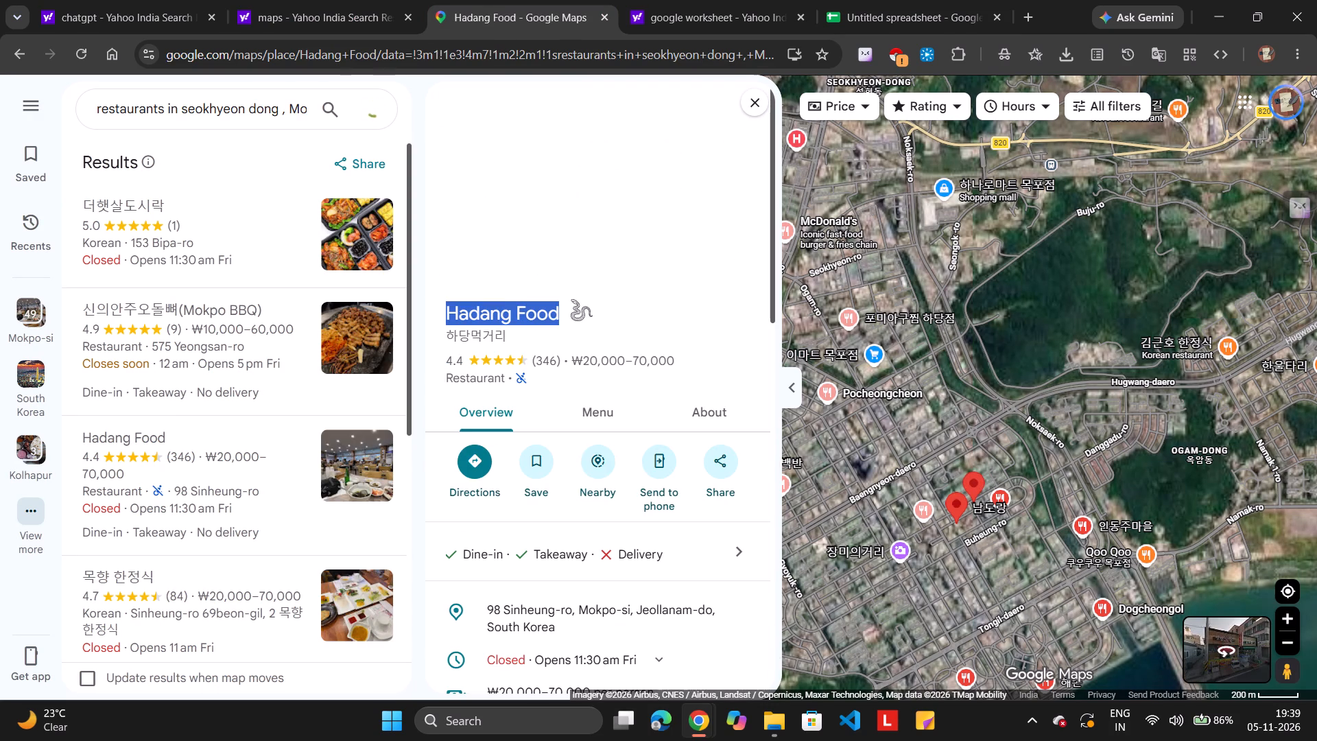
{"action": "key", "text": "ctrl+c"}
{"action": "left_click", "coordinate": [910, 0]}
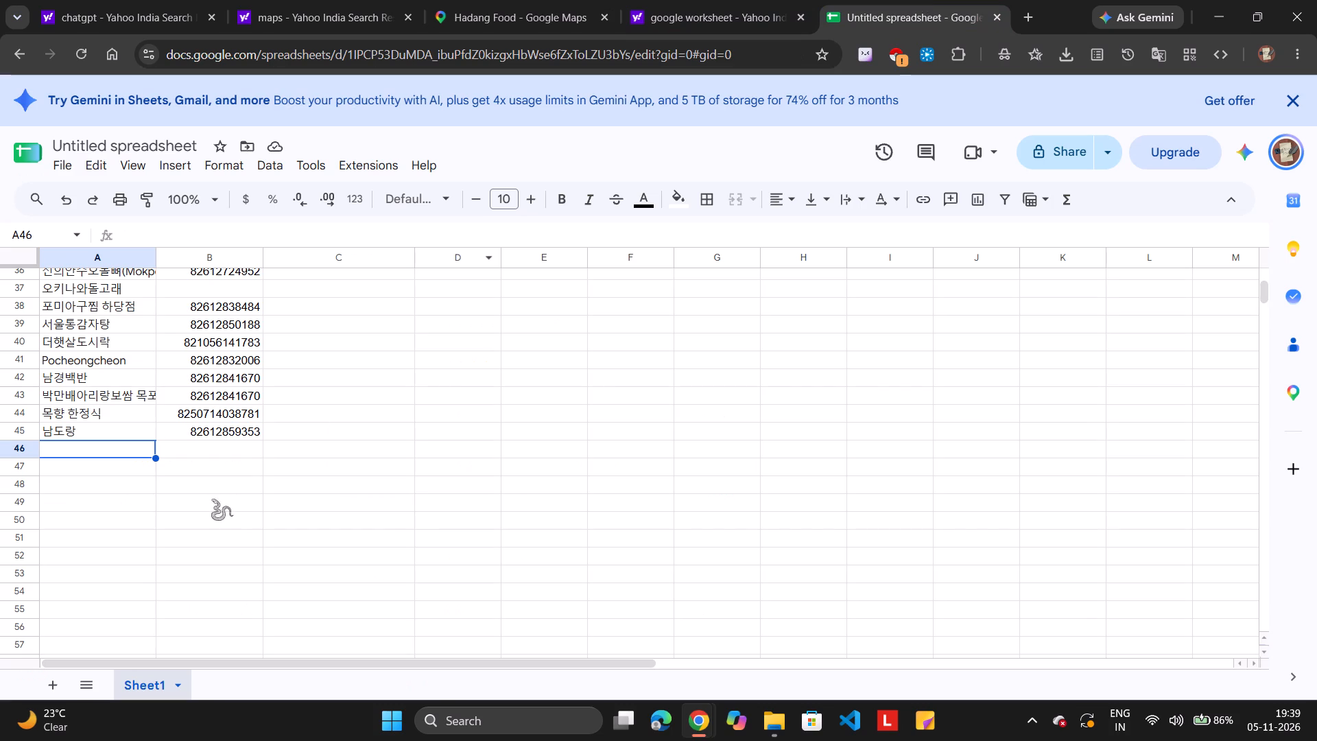
{"action": "left_click", "coordinate": [98, 453]}
{"action": "key", "text": "ctrl+v"}
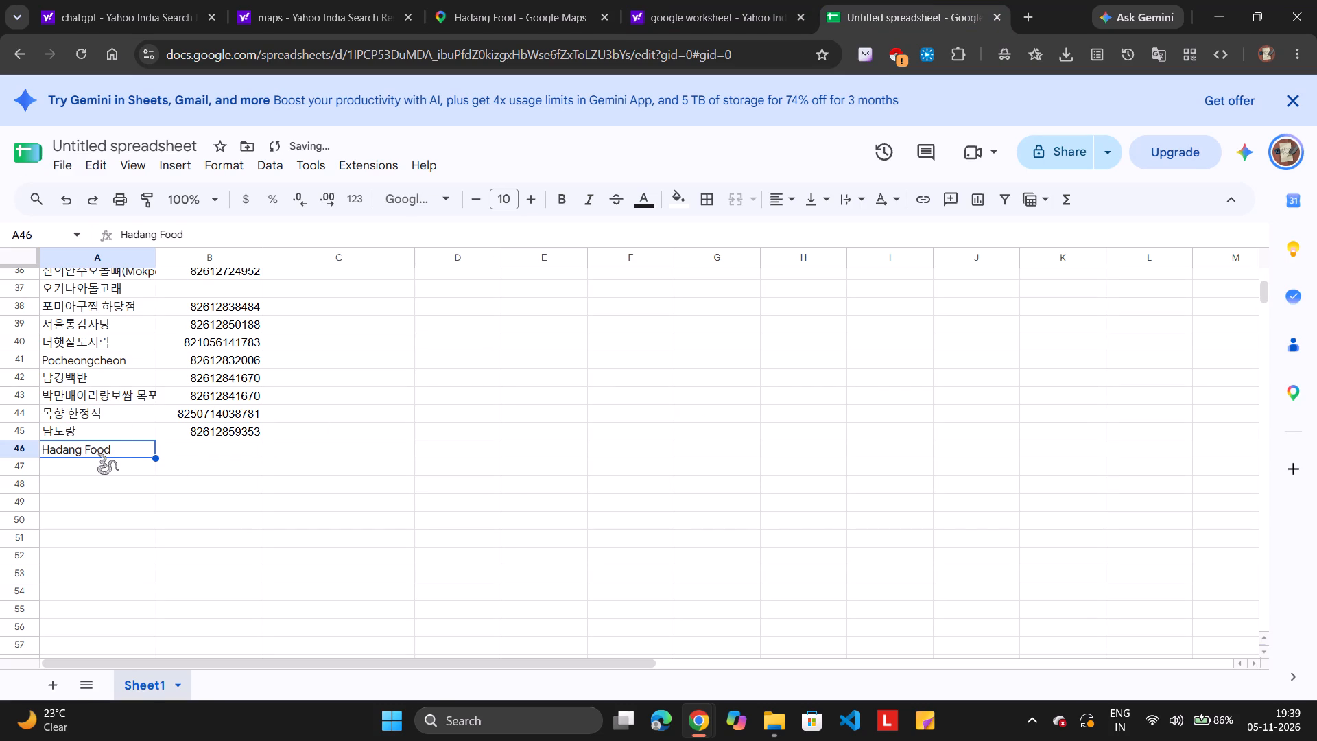
Copy the phone number from the Hadang Food listing in Google Maps into cell B46 of the spreadsheet.
{"action": "left_click", "coordinate": [497, 25]}
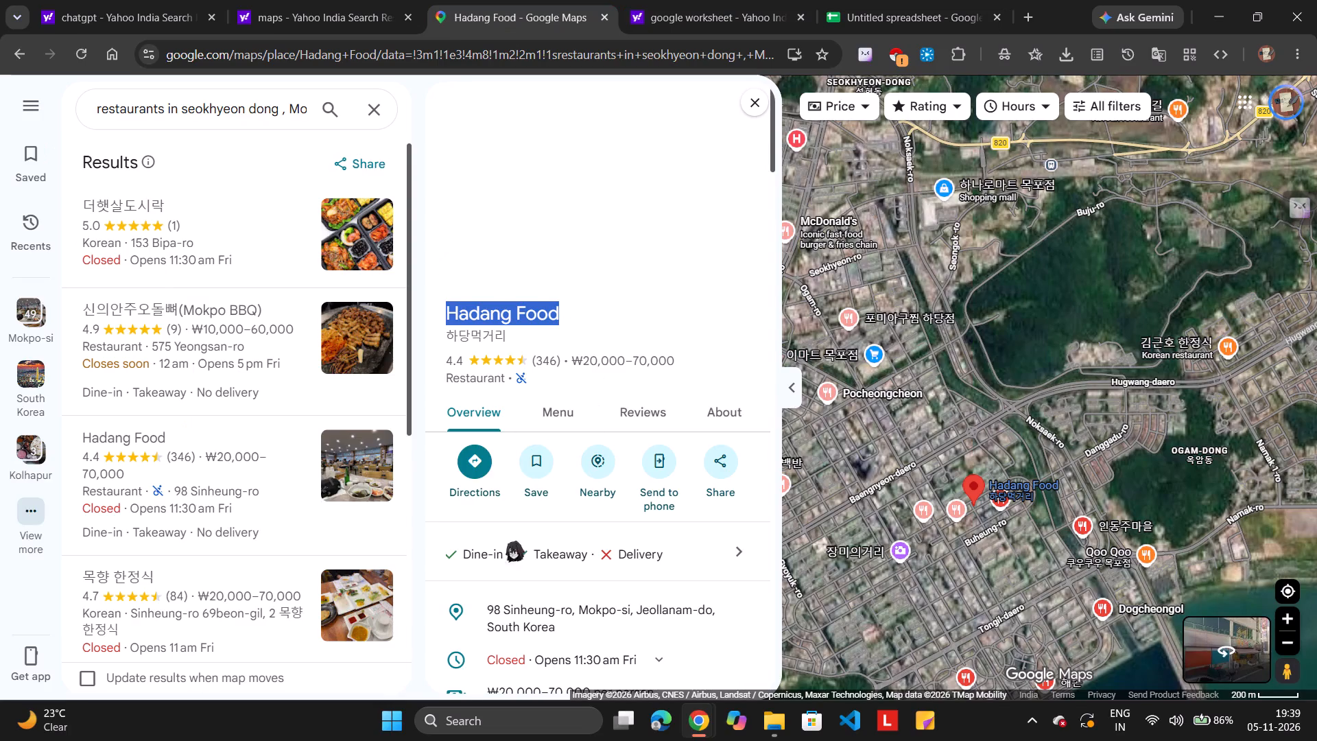
{"action": "scroll", "coordinate": [511, 558], "scroll_direction": "down", "scroll_amount": 3}
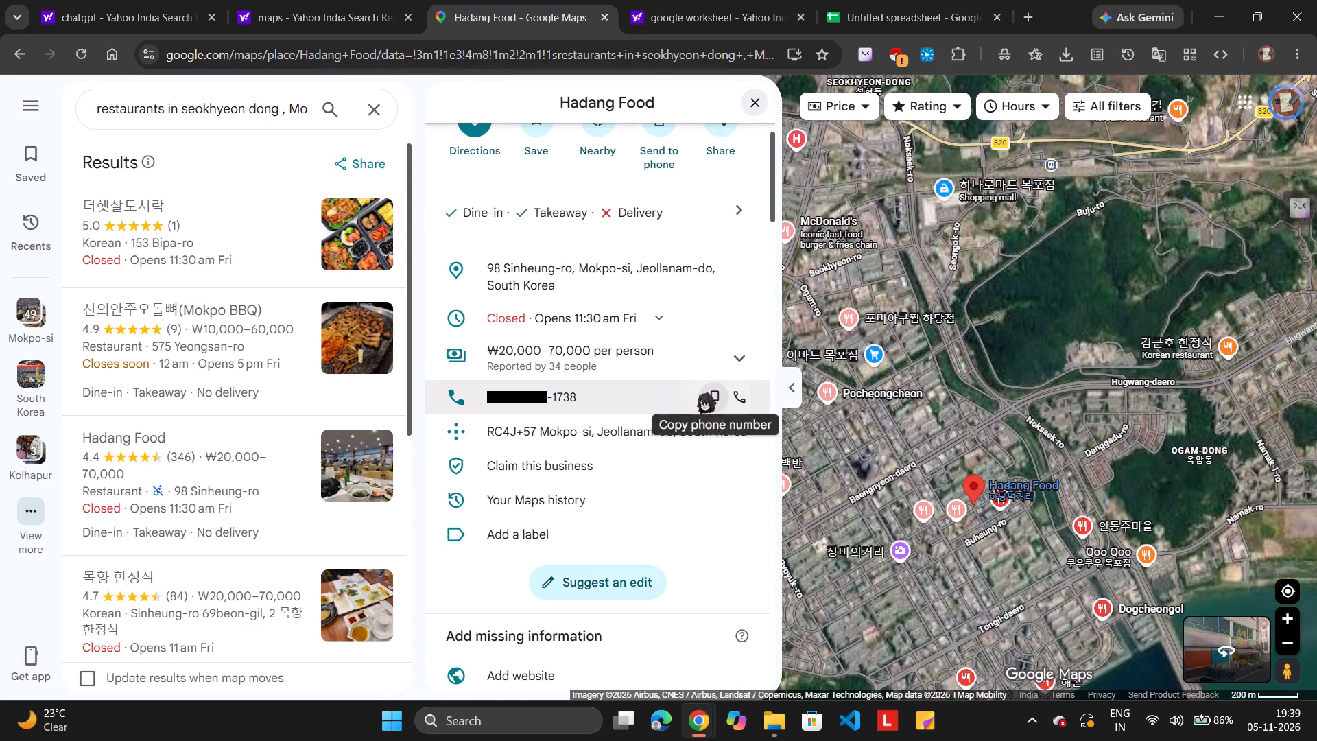
{"action": "left_click", "coordinate": [702, 393]}
{"action": "left_click", "coordinate": [858, 0]}
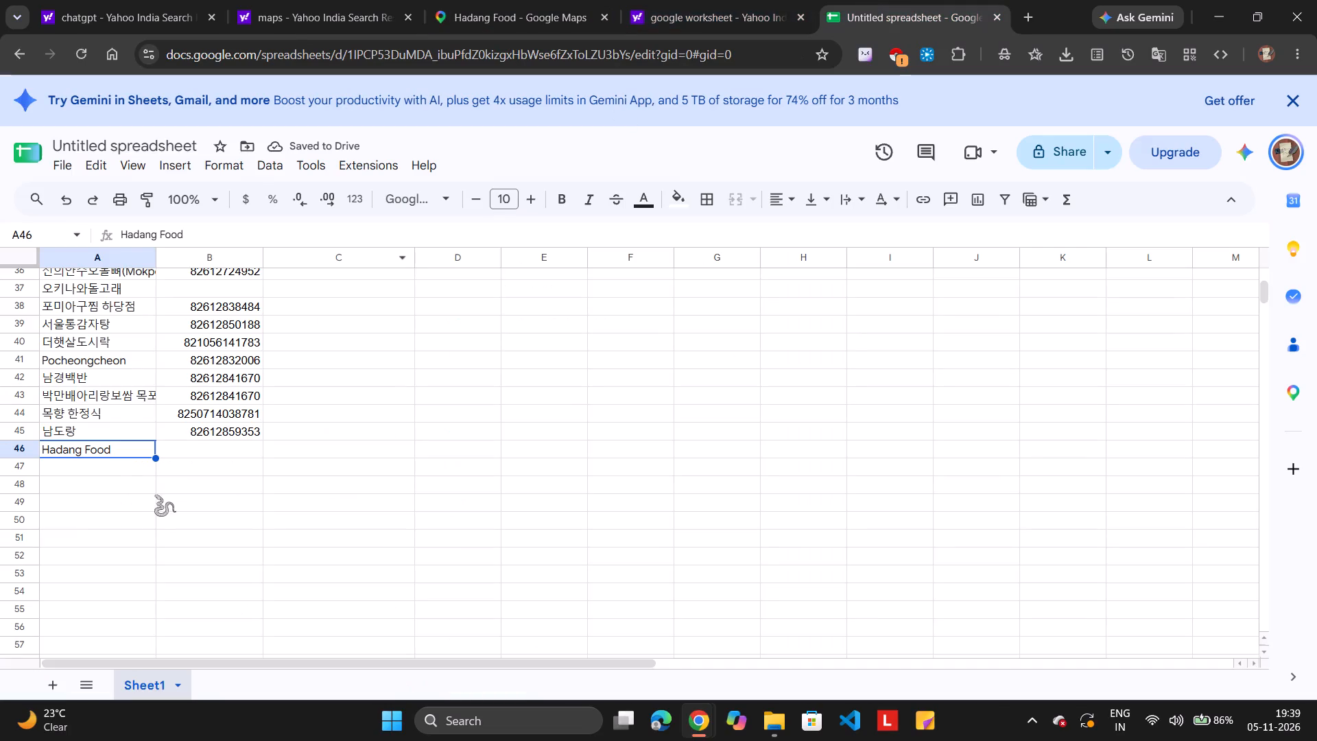
{"action": "left_click", "coordinate": [206, 449]}
{"action": "key", "text": "ctrl+v"}
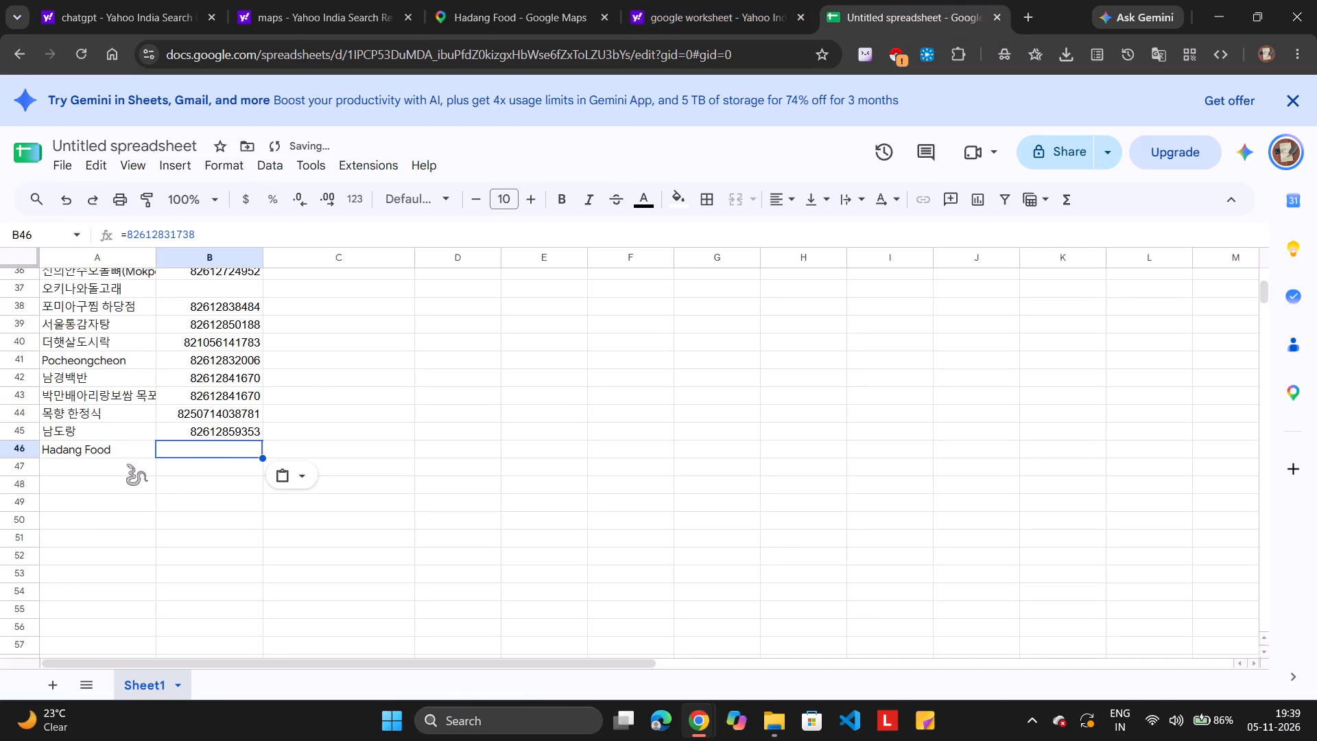
Open the 황소방 listing in Google Maps and copy its name into cell A47 of the spreadsheet.
{"action": "left_click", "coordinate": [127, 466]}
{"action": "left_click", "coordinate": [570, 3]}
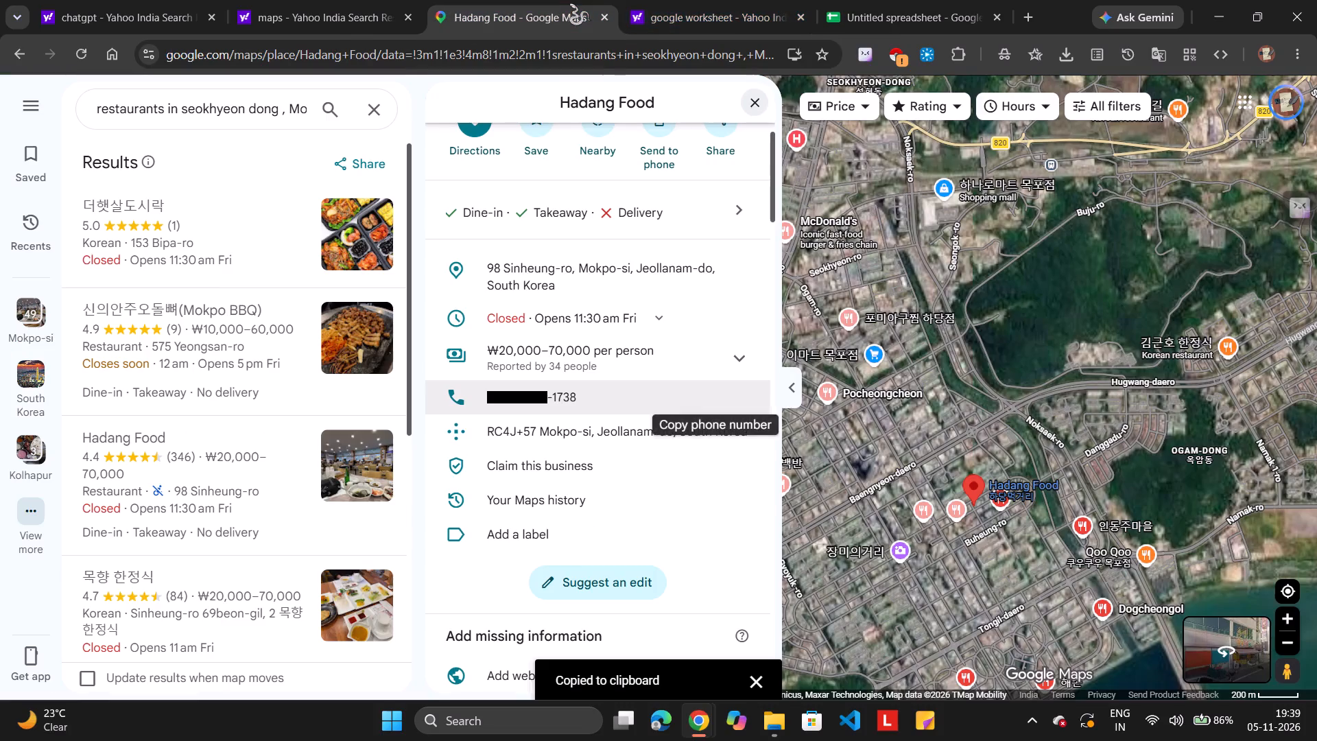
{"action": "left_click", "coordinate": [1005, 506]}
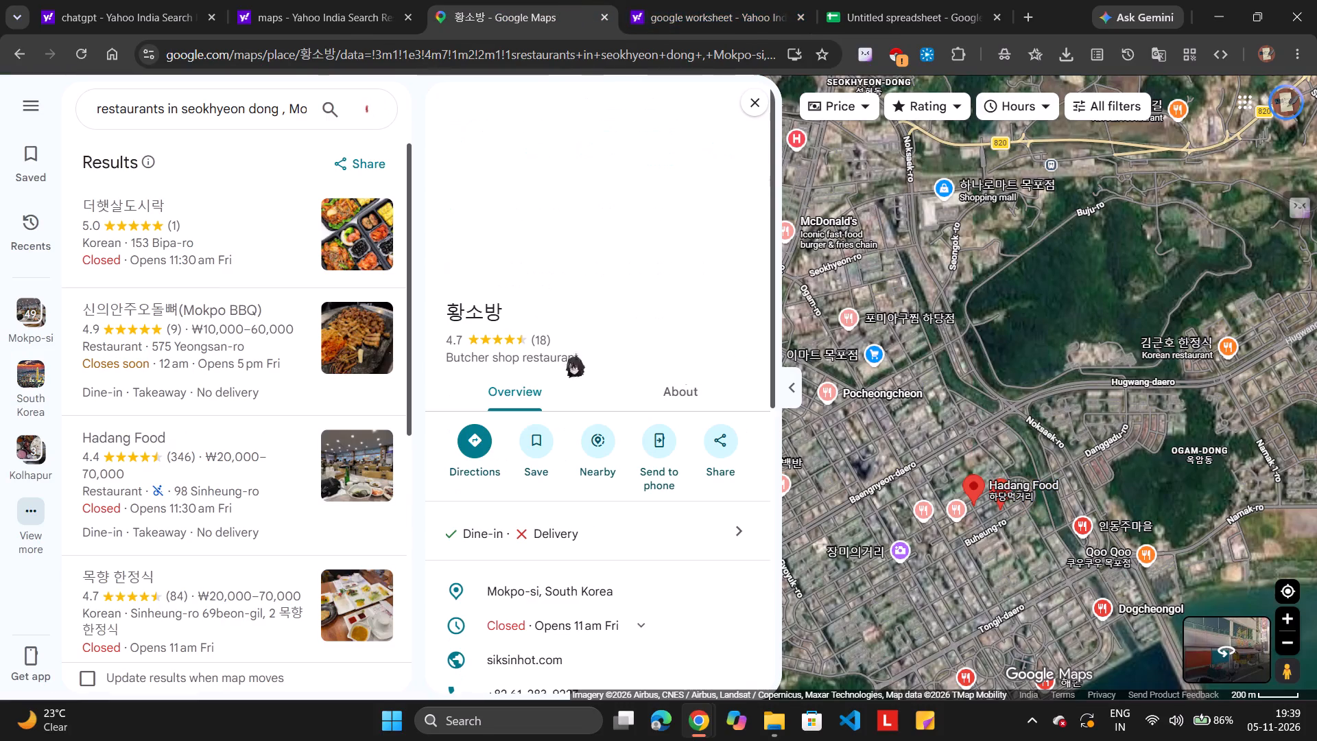
{"action": "left_click_drag", "start_coordinate": [435, 305], "coordinate": [541, 309]}
{"action": "key", "text": "ctrl+c"}
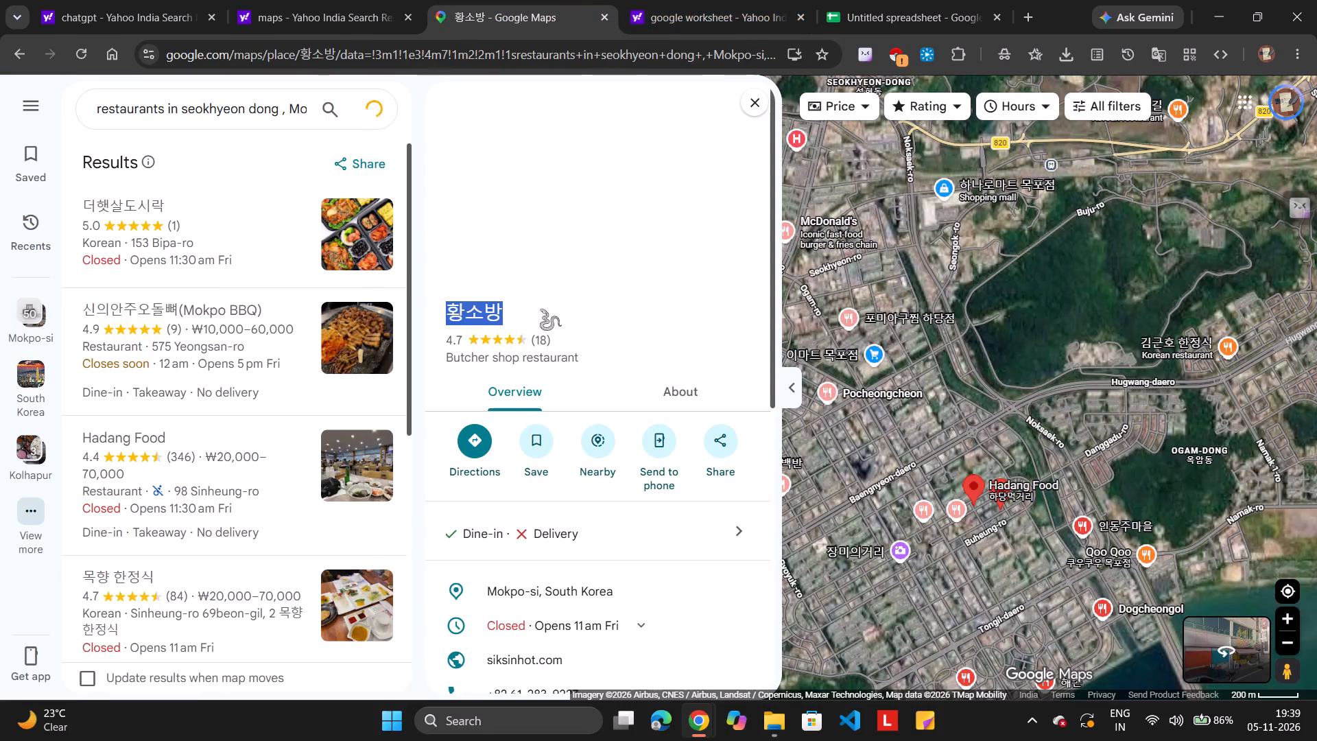
{"action": "left_click", "coordinate": [818, 0]}
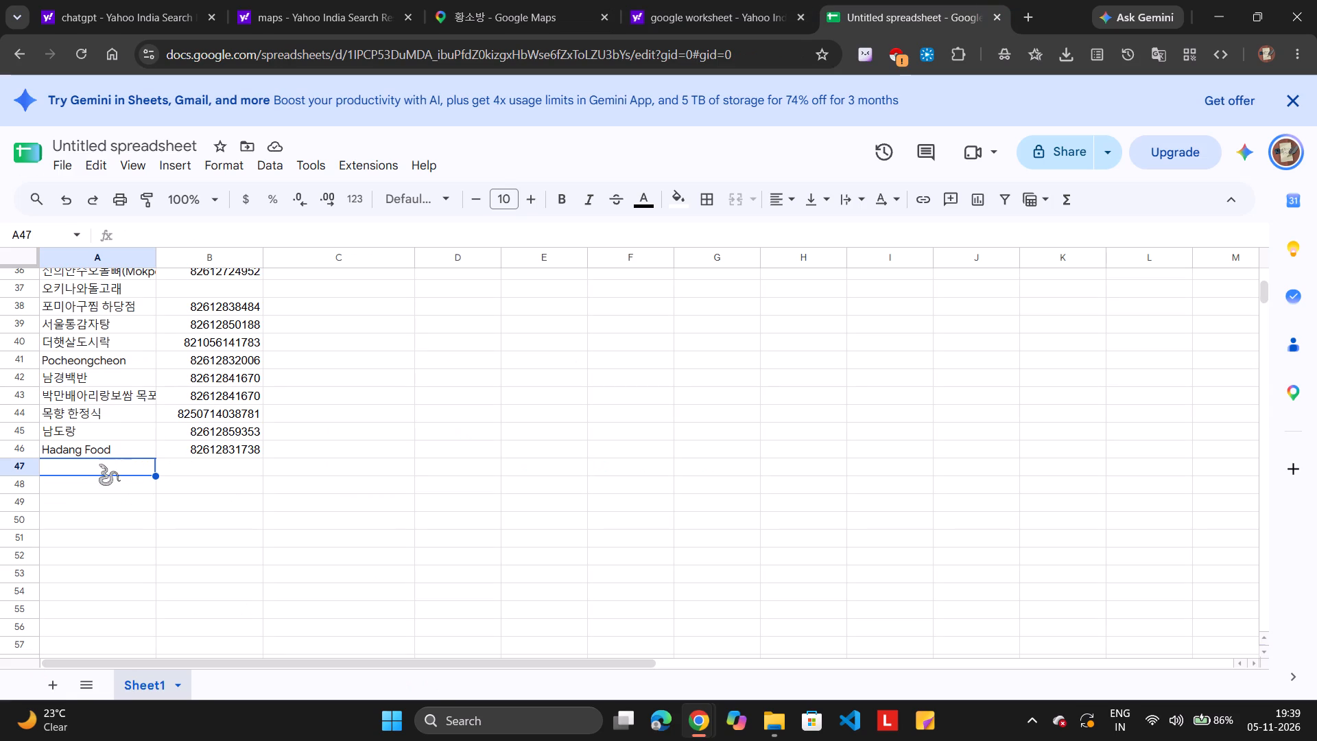
{"action": "left_click", "coordinate": [97, 465]}
{"action": "key", "text": "ctrl+v"}
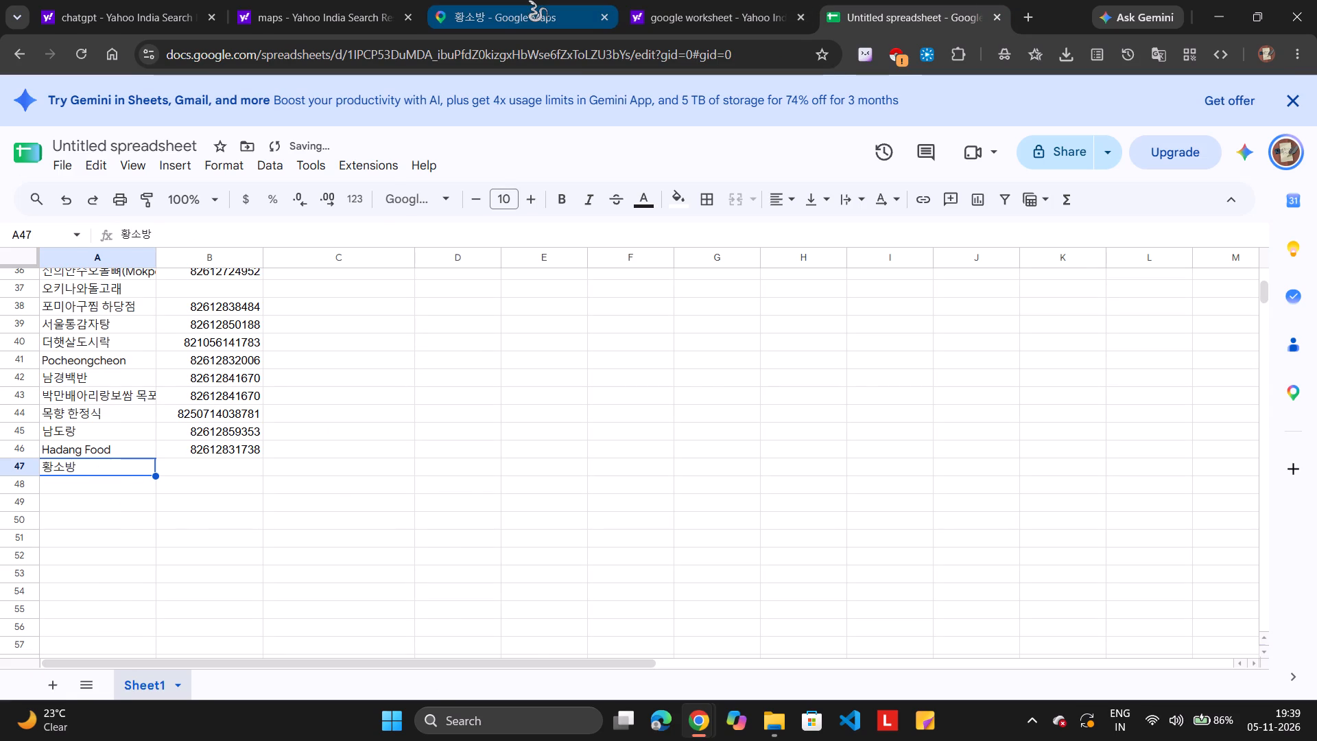
Copy the phone number from the 황소방 listing in Google Maps into cell B47 of the spreadsheet.
{"action": "left_click", "coordinate": [529, 0]}
{"action": "scroll", "coordinate": [506, 546], "scroll_direction": "down", "scroll_amount": 2}
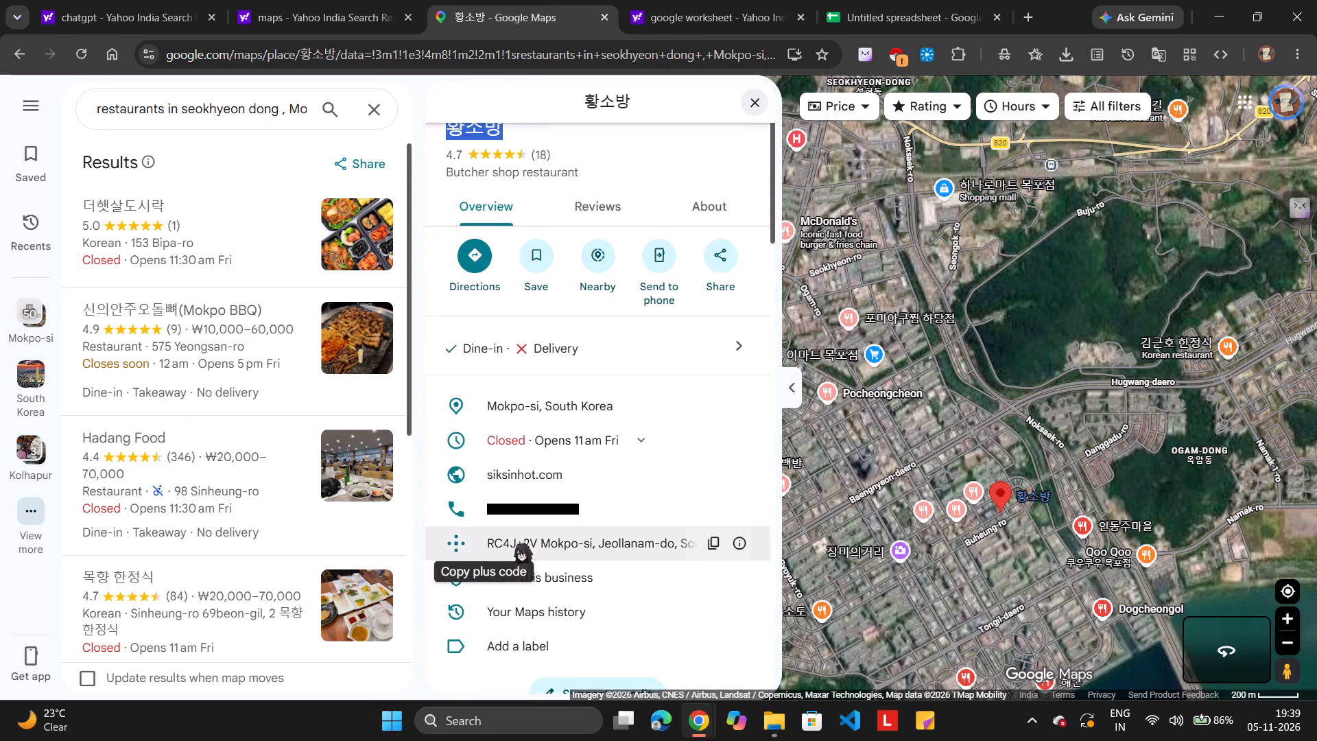
{"action": "left_click", "coordinate": [705, 518]}
{"action": "left_click", "coordinate": [895, 0]}
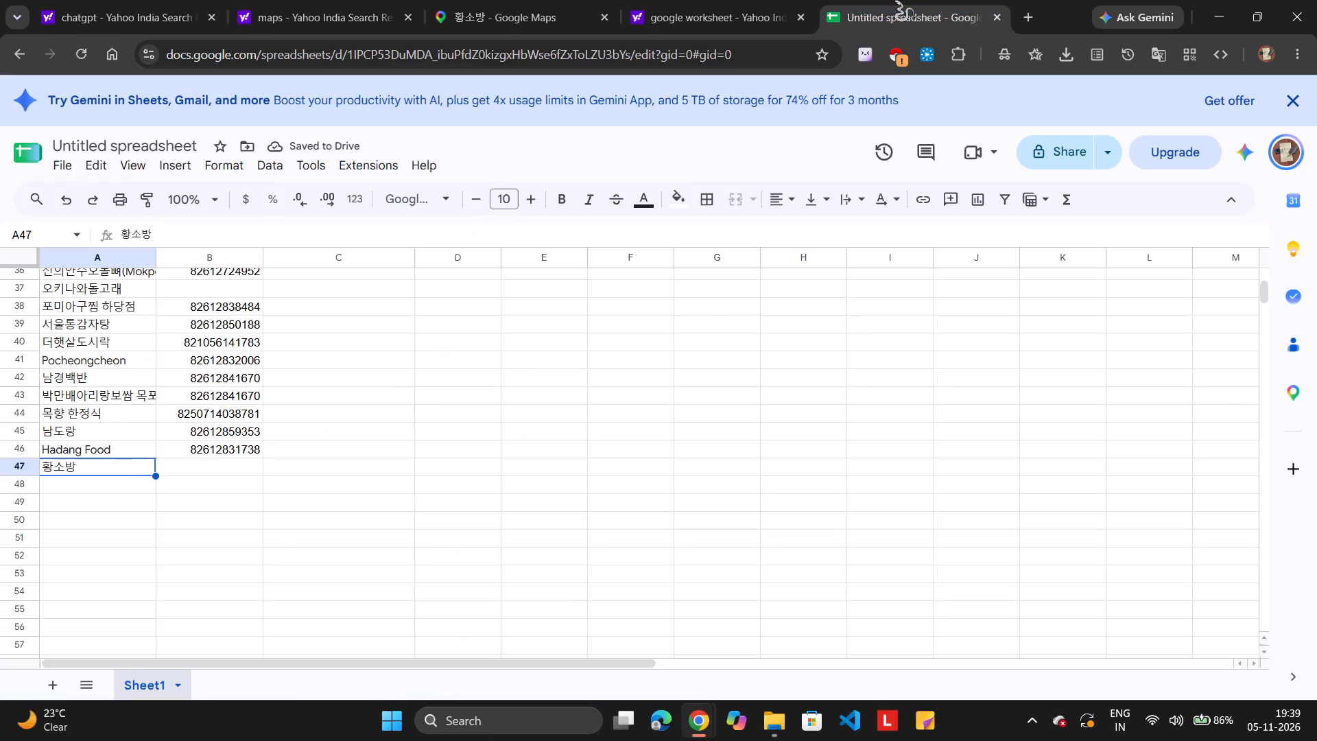
{"action": "left_click", "coordinate": [228, 467]}
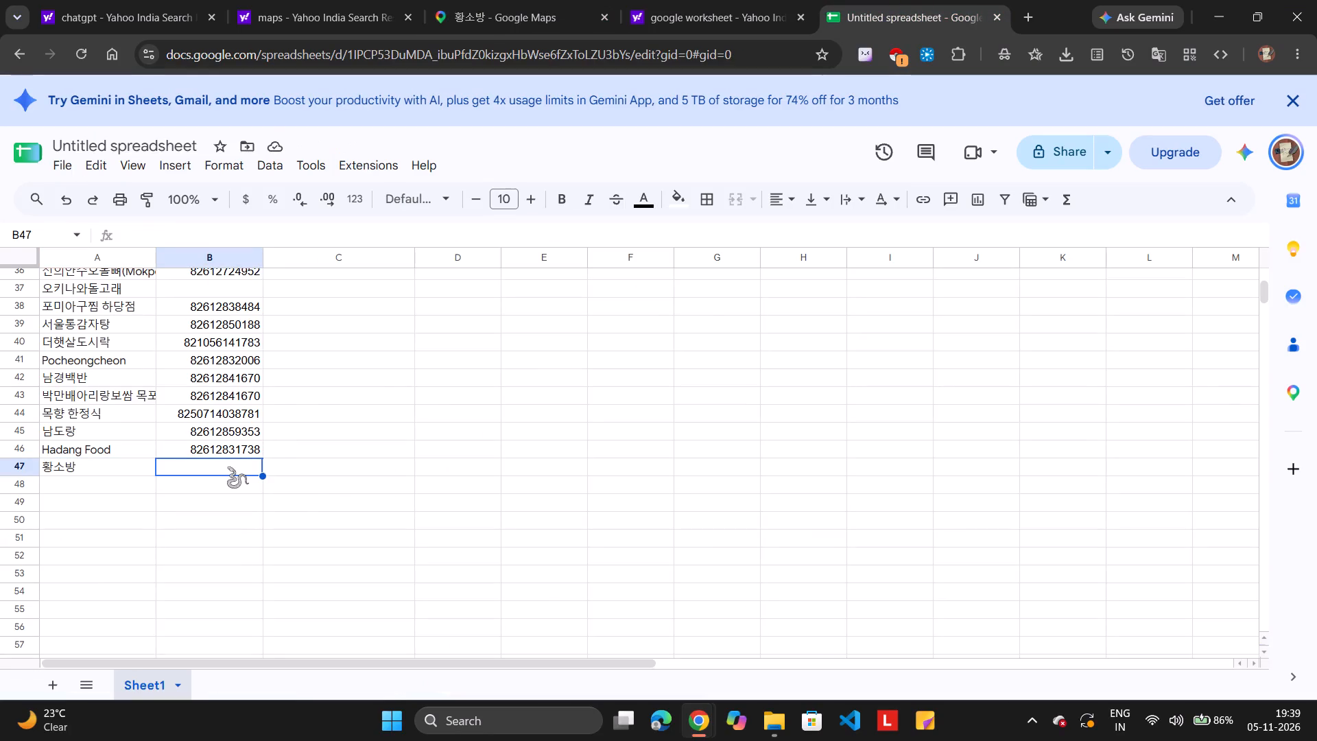
{"action": "key", "text": "ctrl+v"}
Open the 인동주마을 listing in Google Maps and copy its name into cell A48 of the spreadsheet.
{"action": "scroll", "coordinate": [228, 467], "scroll_direction": "up", "scroll_amount": 3}
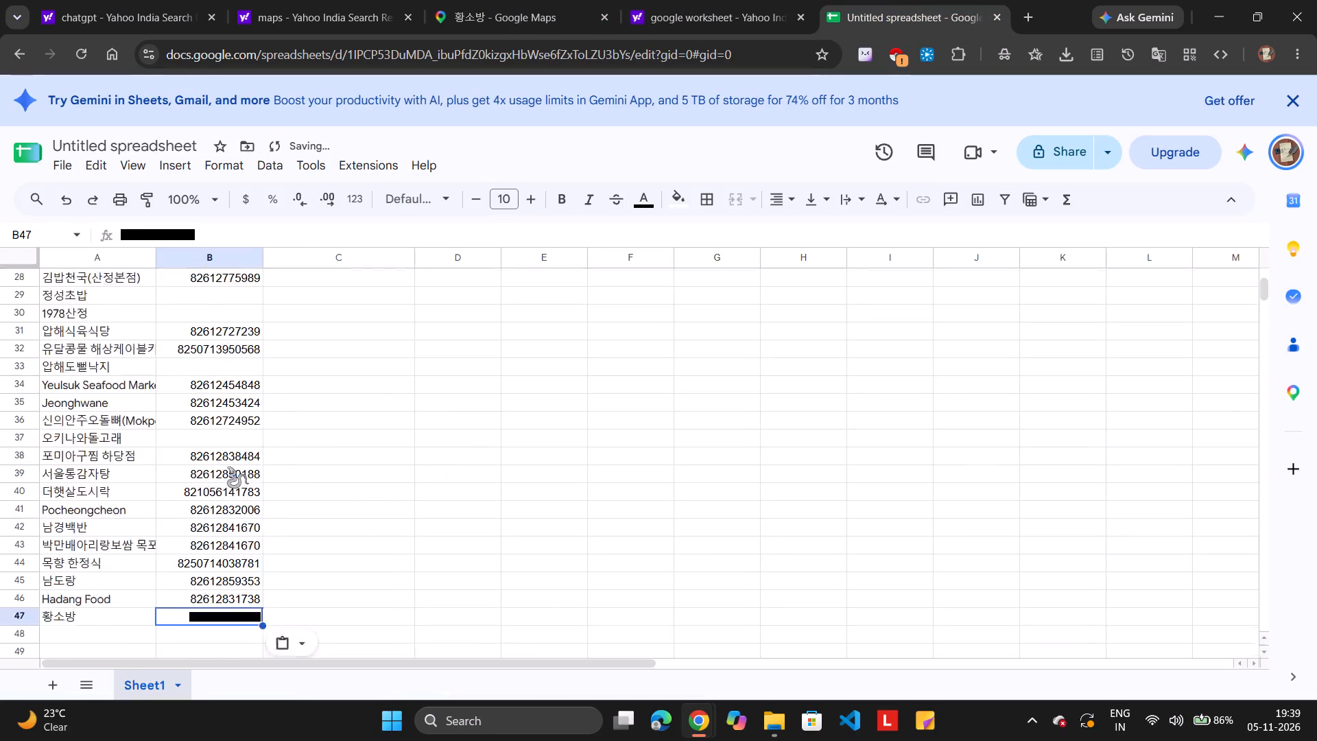
{"action": "scroll", "coordinate": [228, 467], "scroll_direction": "up", "scroll_amount": 3}
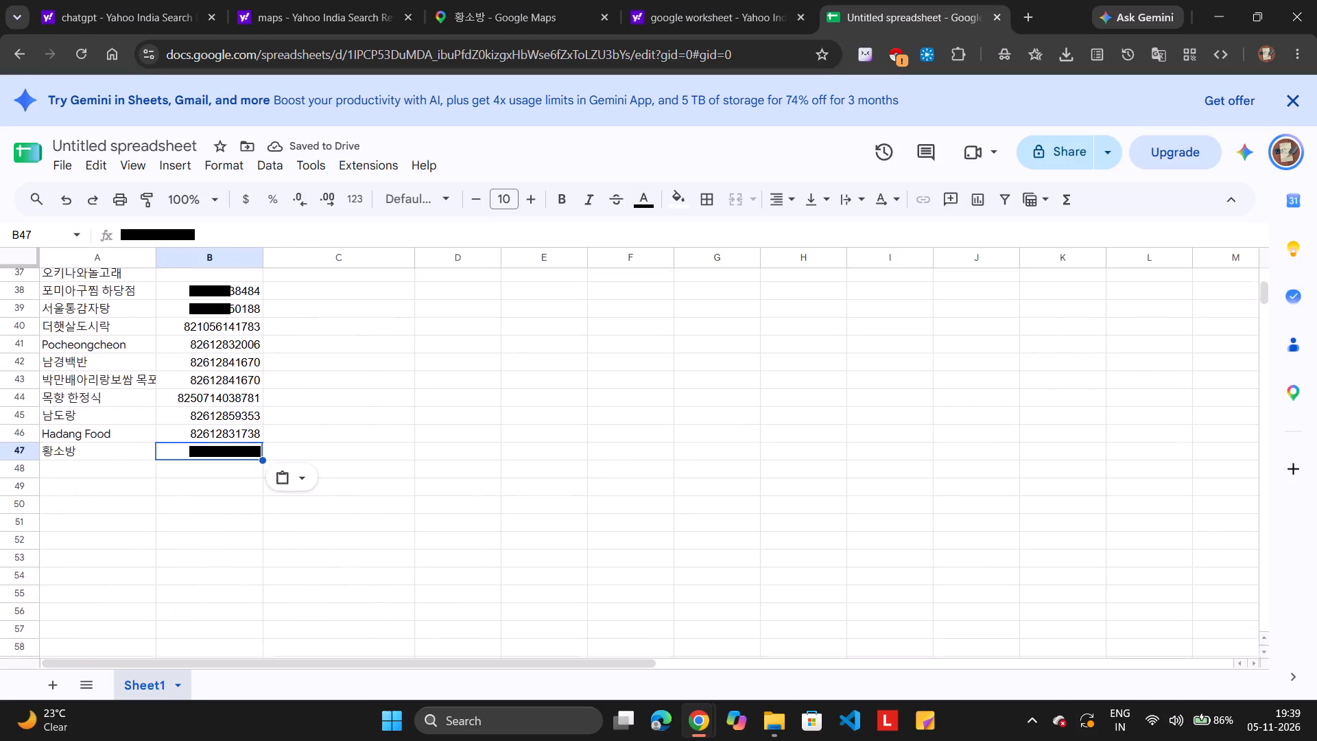
{"action": "scroll", "coordinate": [228, 467], "scroll_direction": "up", "scroll_amount": 1}
{"action": "left_click", "coordinate": [120, 481]}
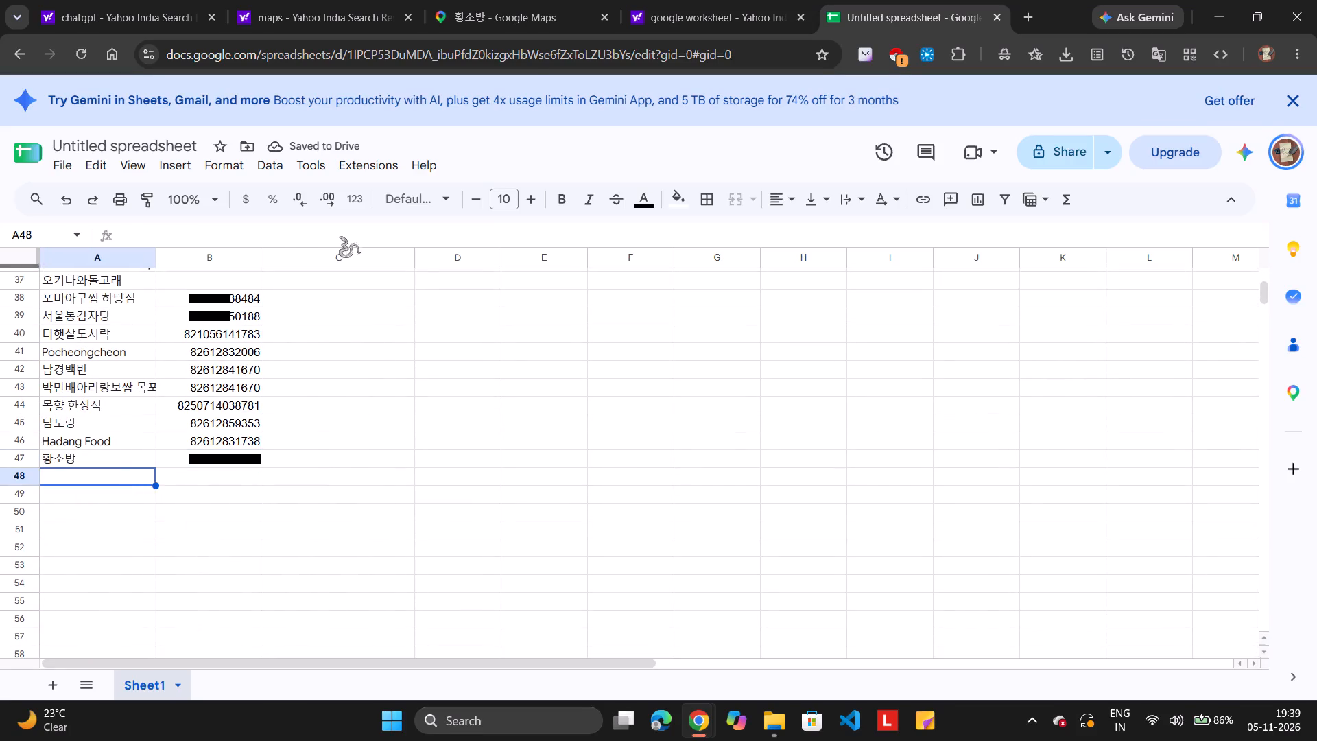
{"action": "left_click", "coordinate": [517, 18]}
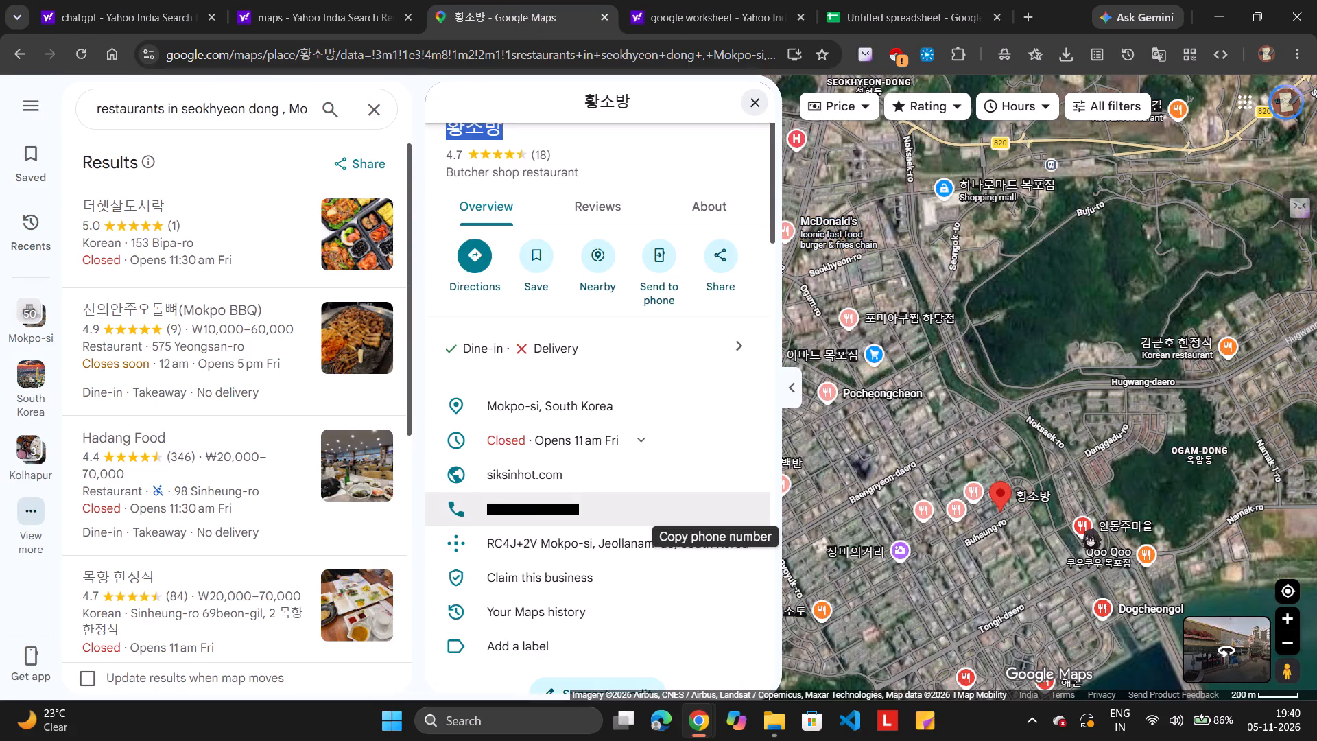
{"action": "left_click", "coordinate": [1088, 529]}
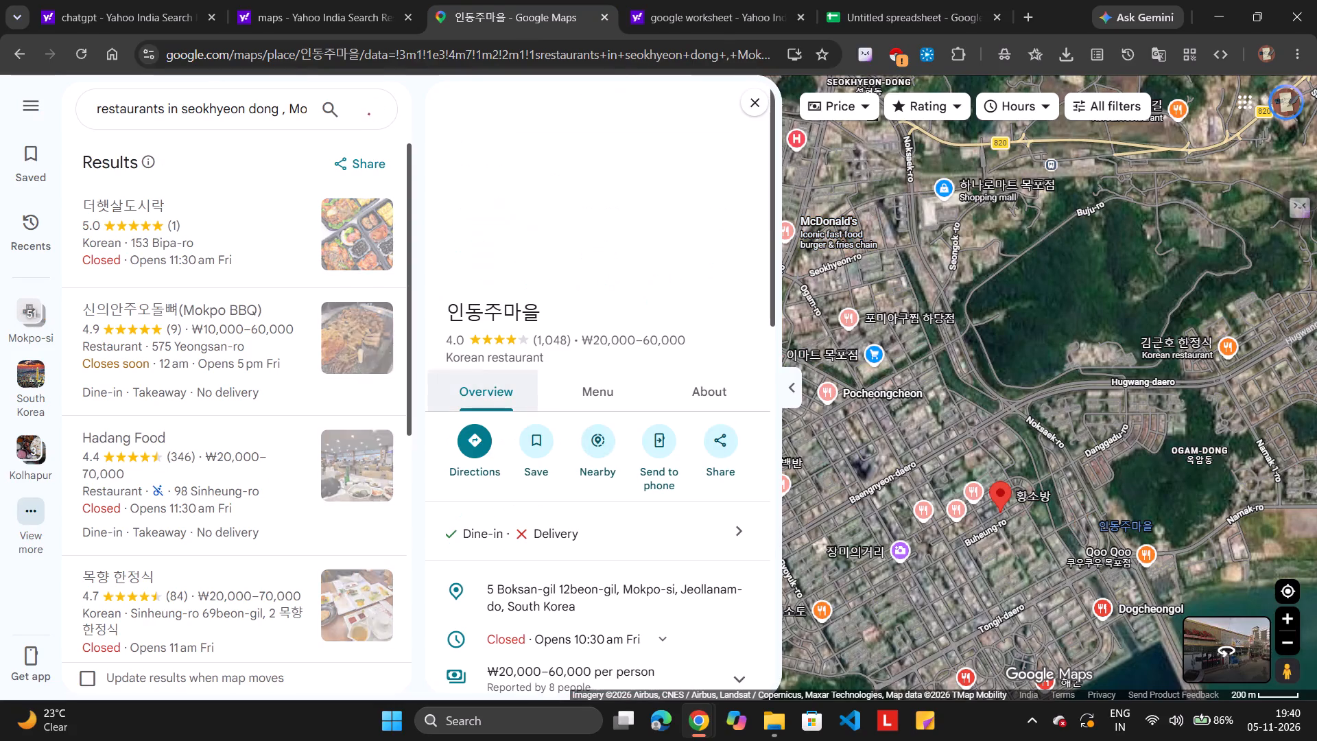
{"action": "left_click_drag", "start_coordinate": [432, 319], "coordinate": [547, 305]}
{"action": "key", "text": "ctrl+c"}
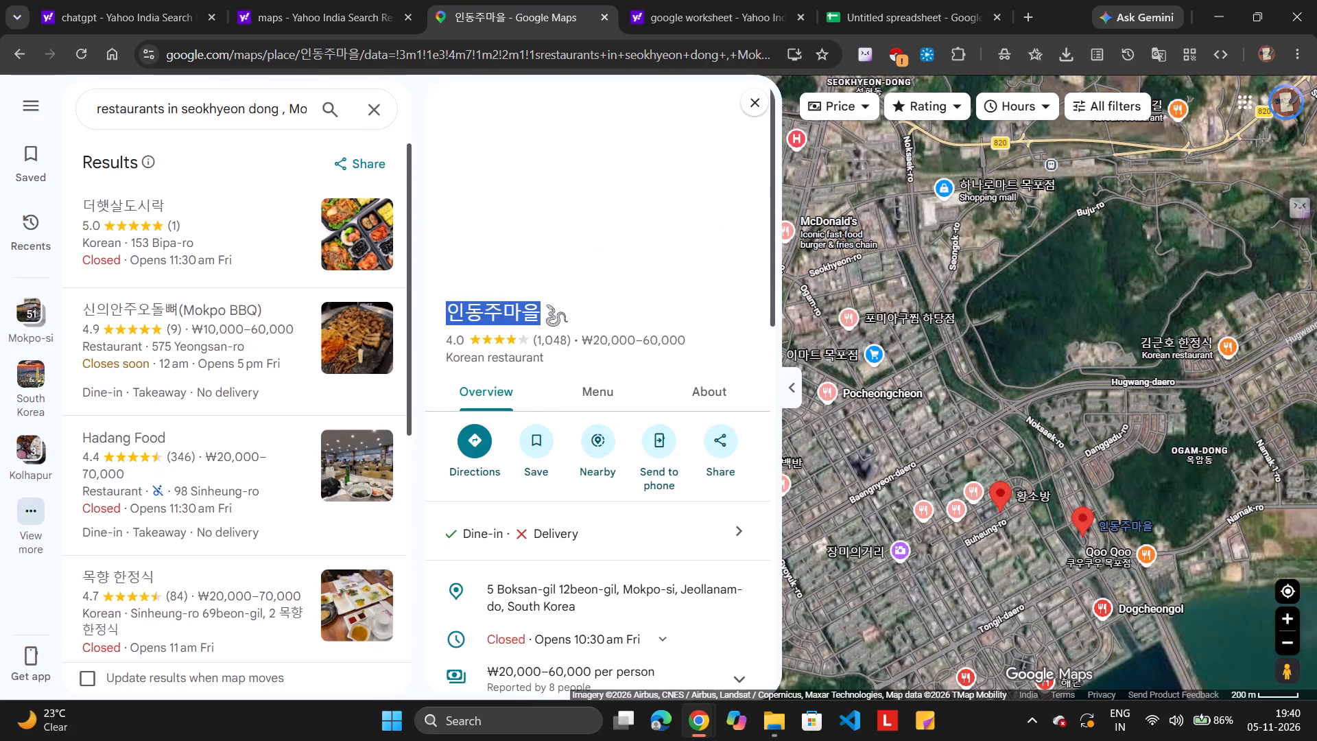
{"action": "left_click", "coordinate": [898, 5]}
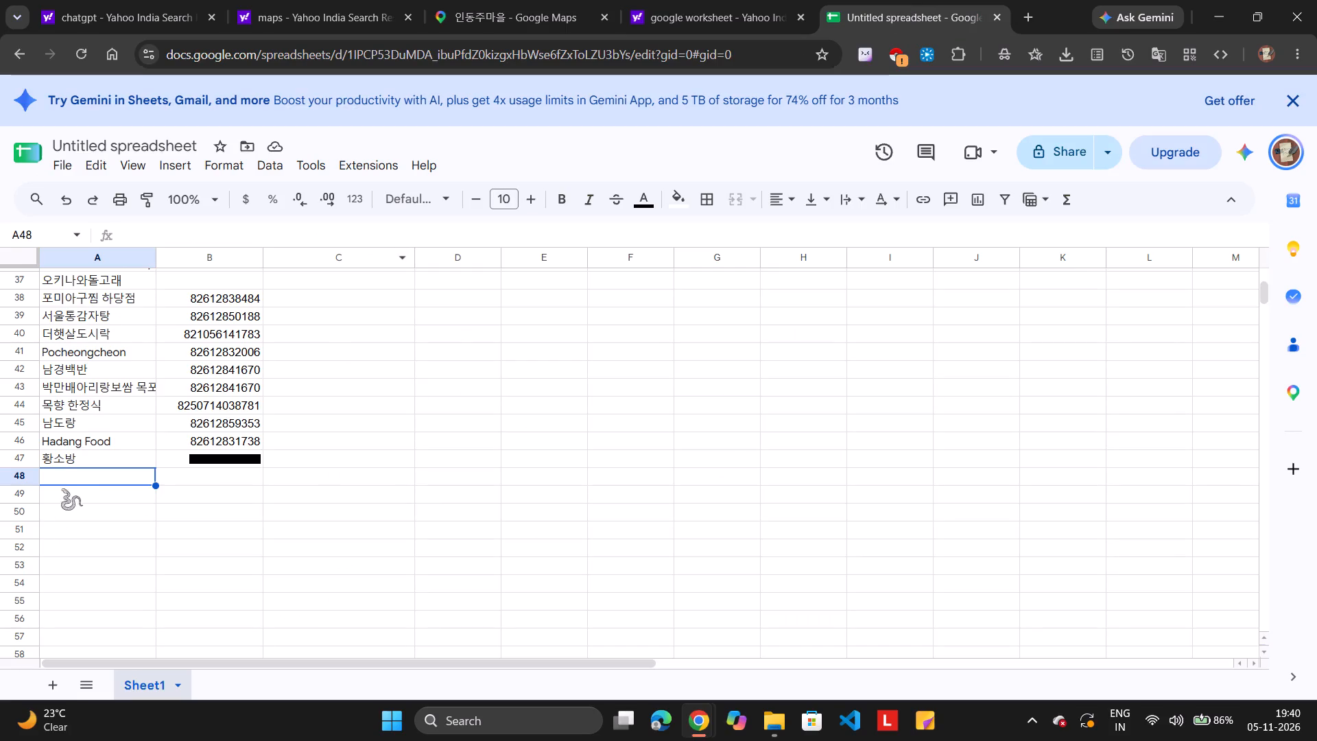
{"action": "left_click", "coordinate": [62, 482]}
{"action": "key", "text": "ctrl+v"}
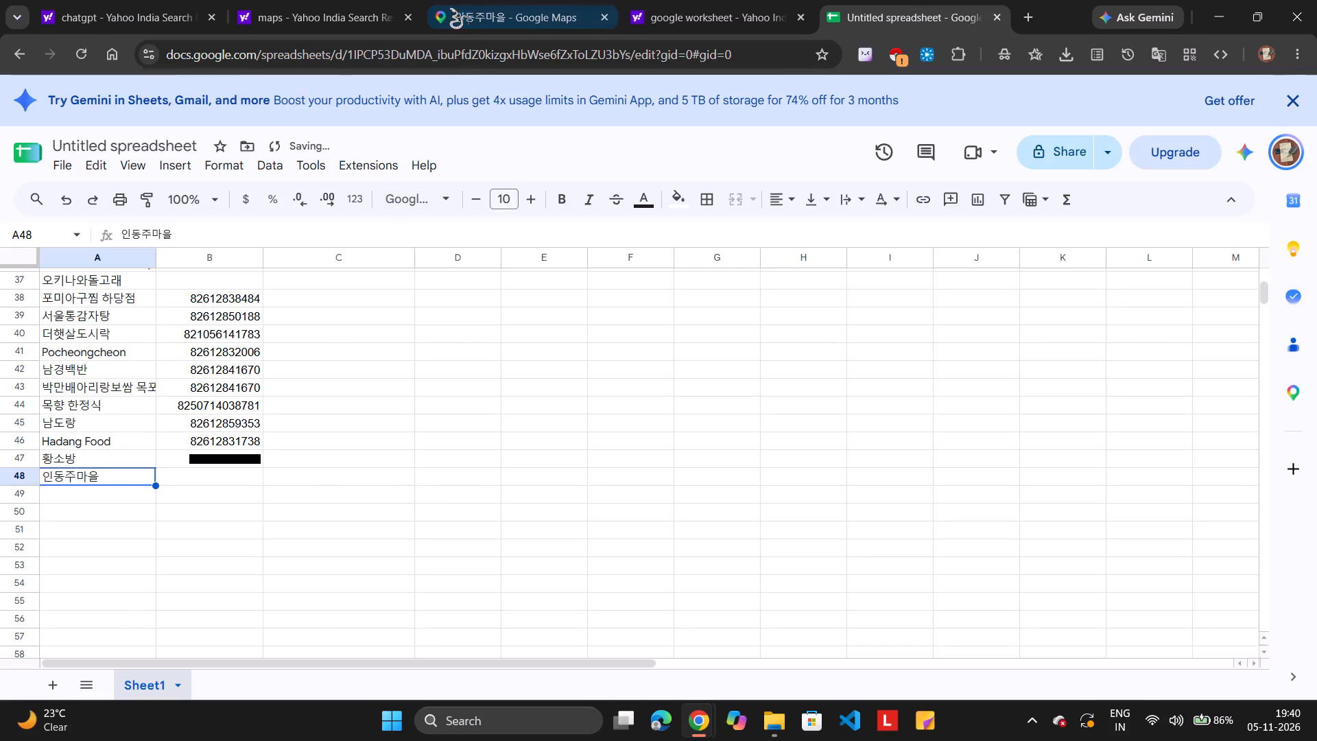
Copy the phone number from the 인동주마을 listing in Google Maps into cell B48 of the spreadsheet.
{"action": "left_click", "coordinate": [450, 8]}
{"action": "scroll", "coordinate": [567, 597], "scroll_direction": "down", "scroll_amount": 2}
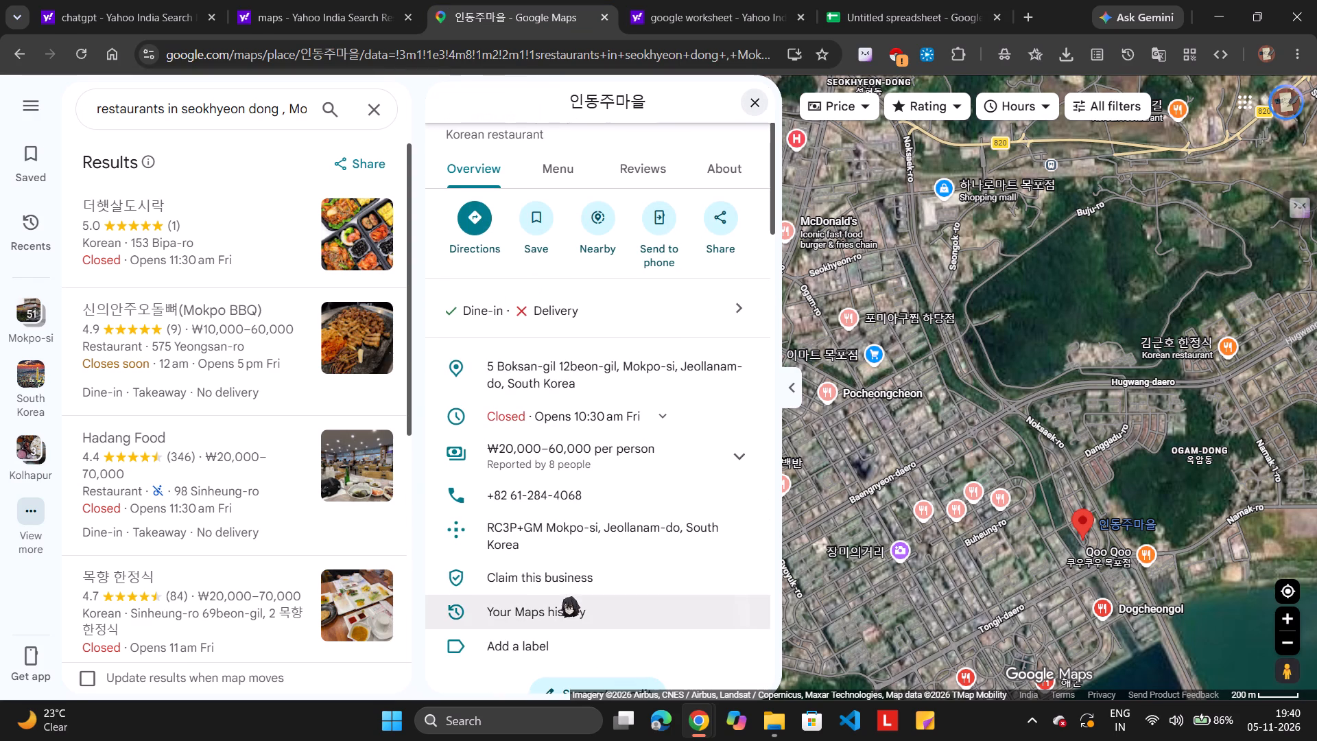
{"action": "left_click", "coordinate": [716, 496]}
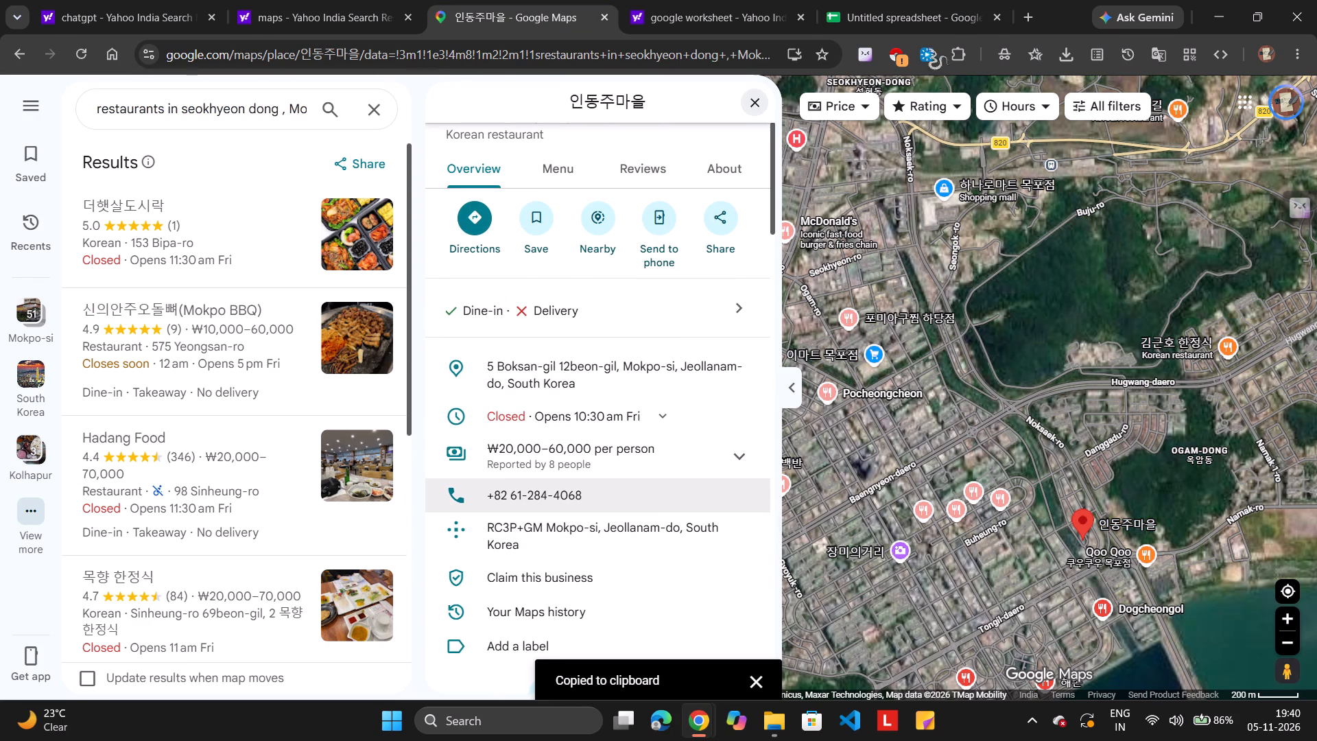
{"action": "left_click", "coordinate": [868, 0]}
{"action": "left_click", "coordinate": [199, 473]}
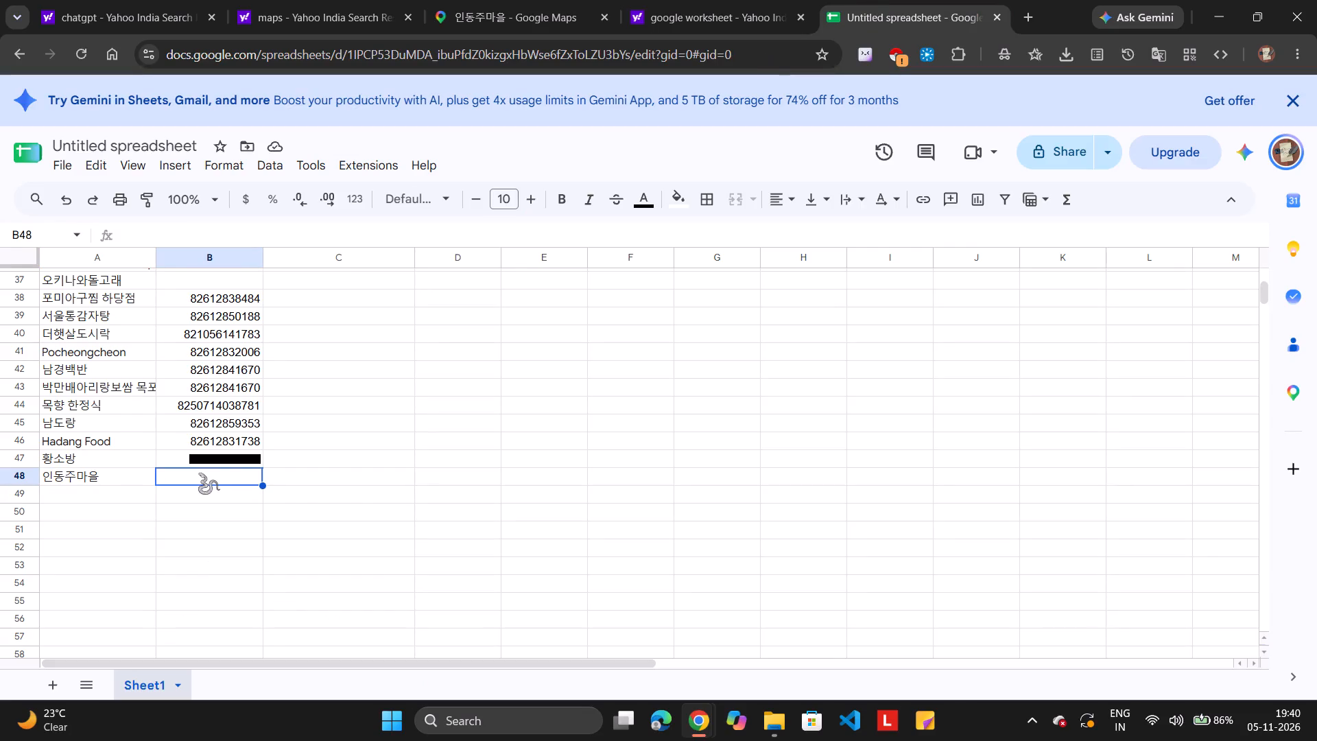
{"action": "key", "text": "ctrl+v"}
Open the Curry world 커리 월드(스토리) listing in Google Maps and copy its name into cell A49 of the spreadsheet.
{"action": "left_click", "coordinate": [125, 492]}
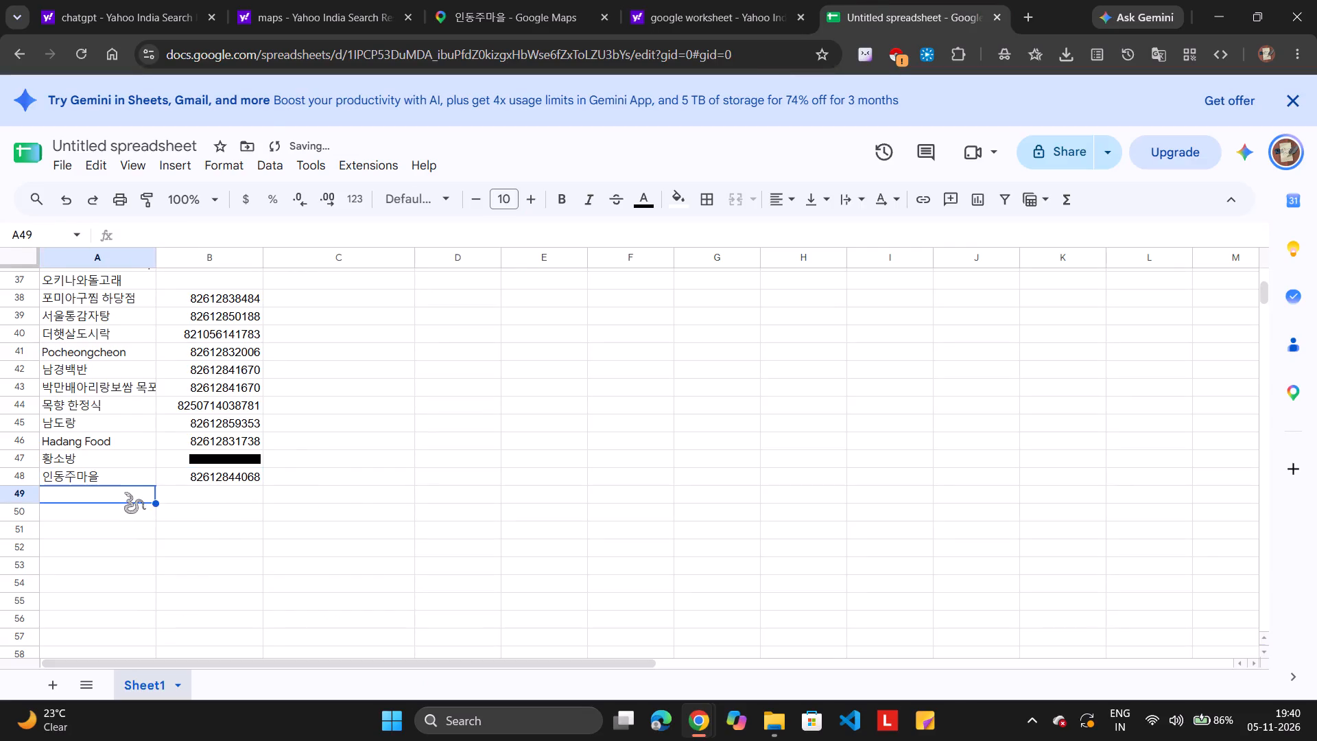
{"action": "left_click", "coordinate": [499, 10]}
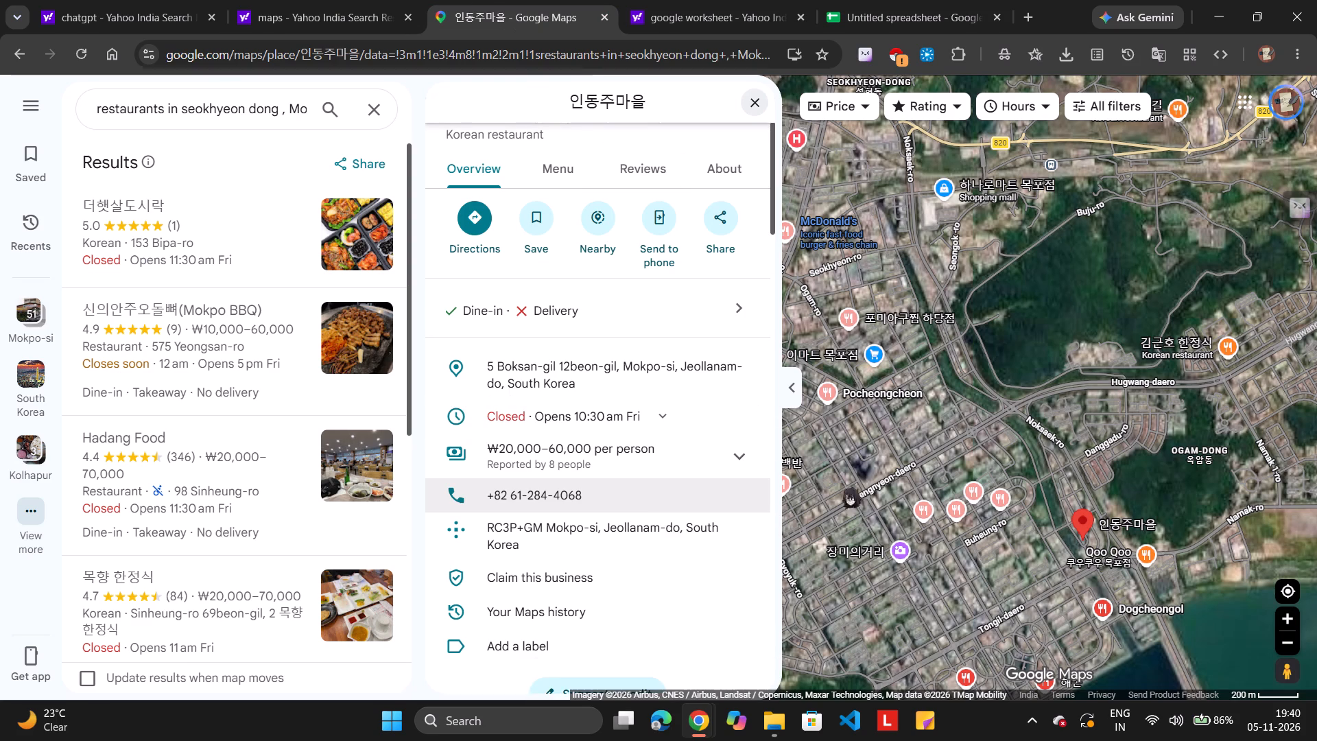
{"action": "left_click_drag", "start_coordinate": [873, 484], "coordinate": [897, 377]}
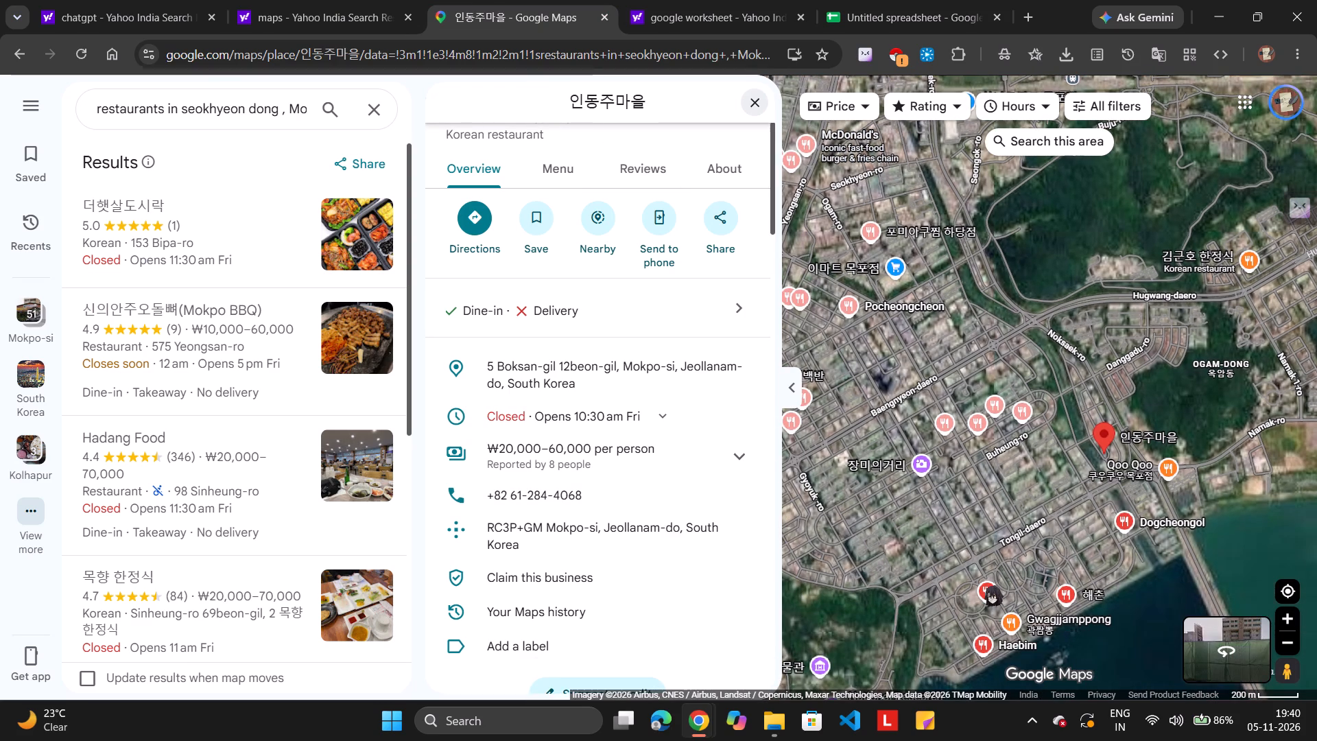
{"action": "left_click", "coordinate": [990, 586]}
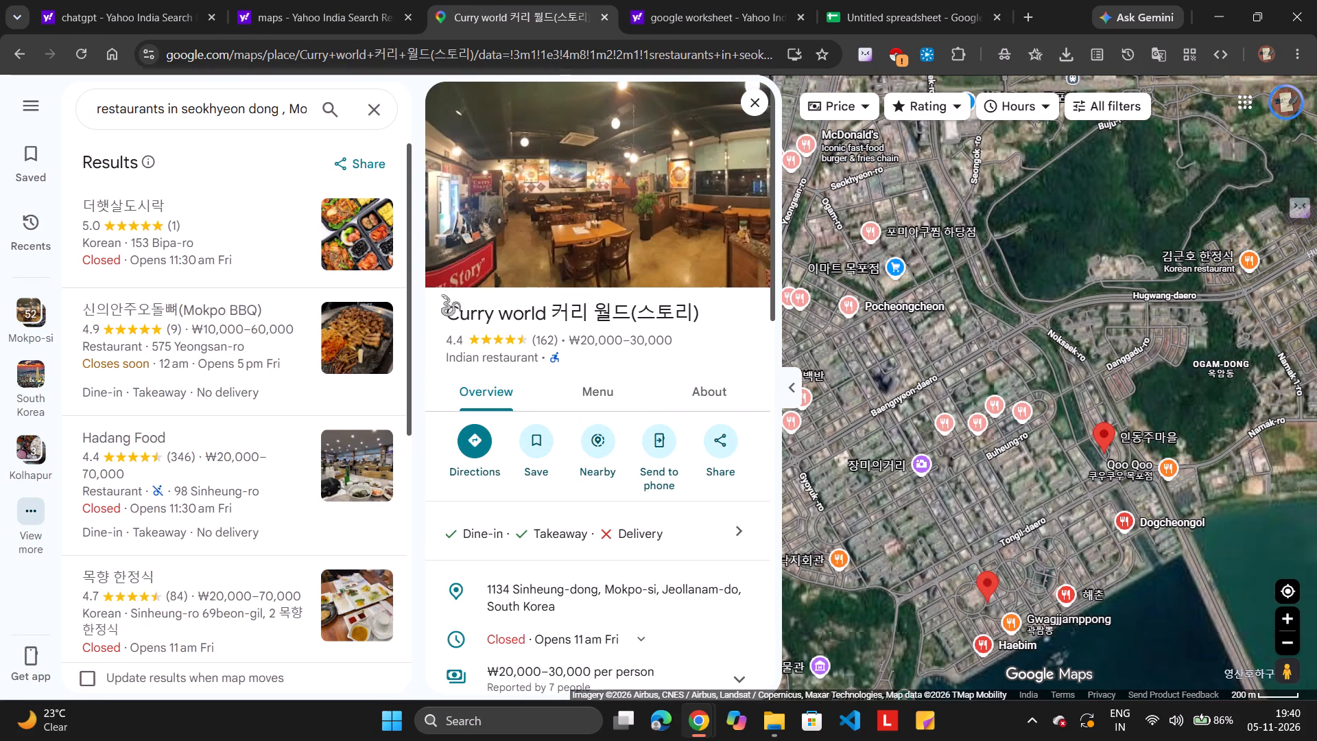
{"action": "left_click_drag", "start_coordinate": [444, 300], "coordinate": [727, 314]}
{"action": "key", "text": "ctrl+c"}
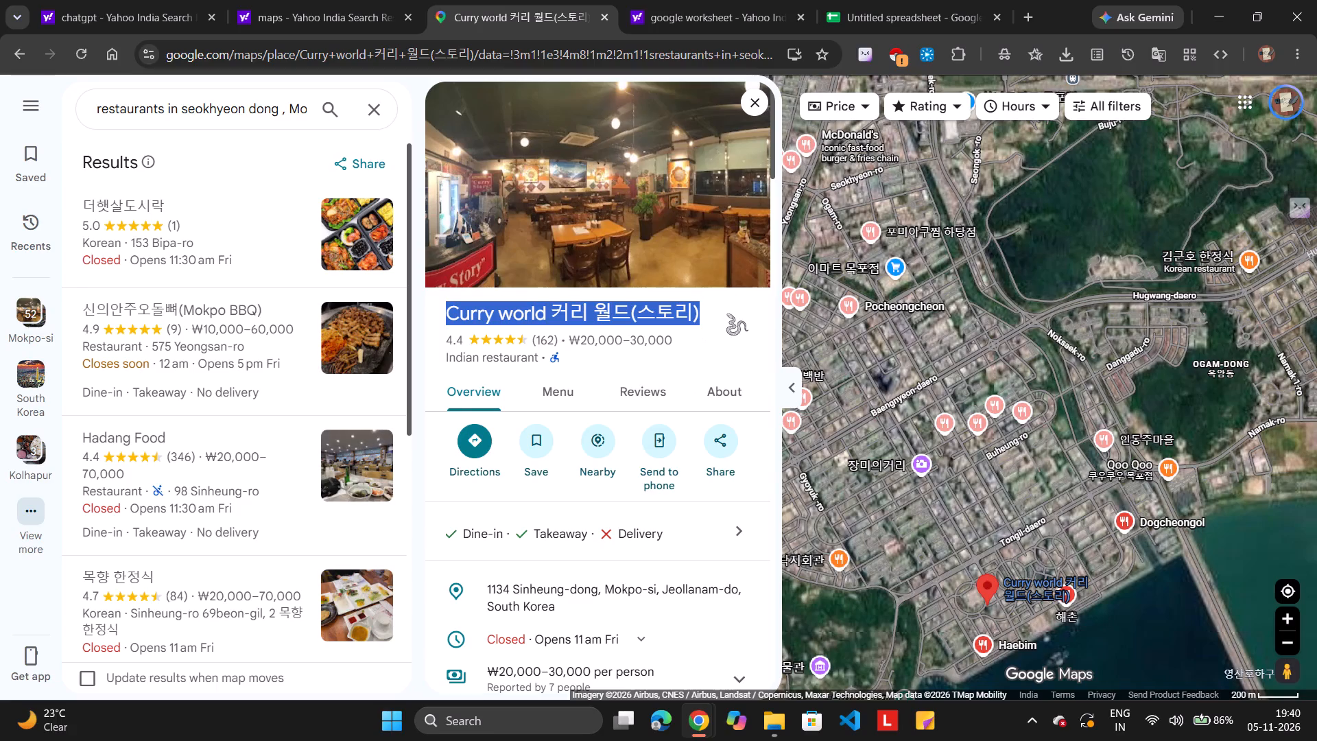
{"action": "left_click", "coordinate": [942, 2]}
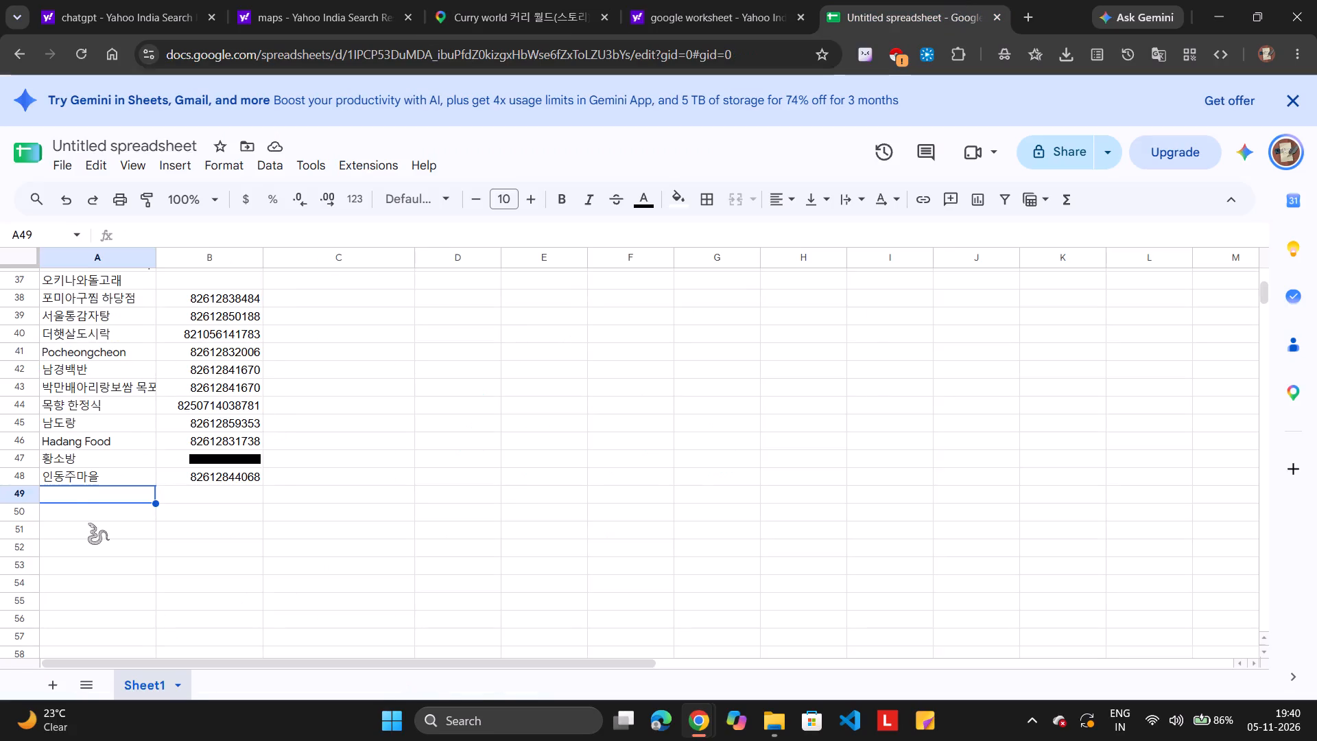
{"action": "left_click", "coordinate": [67, 495]}
{"action": "key", "text": "ctrl+v"}
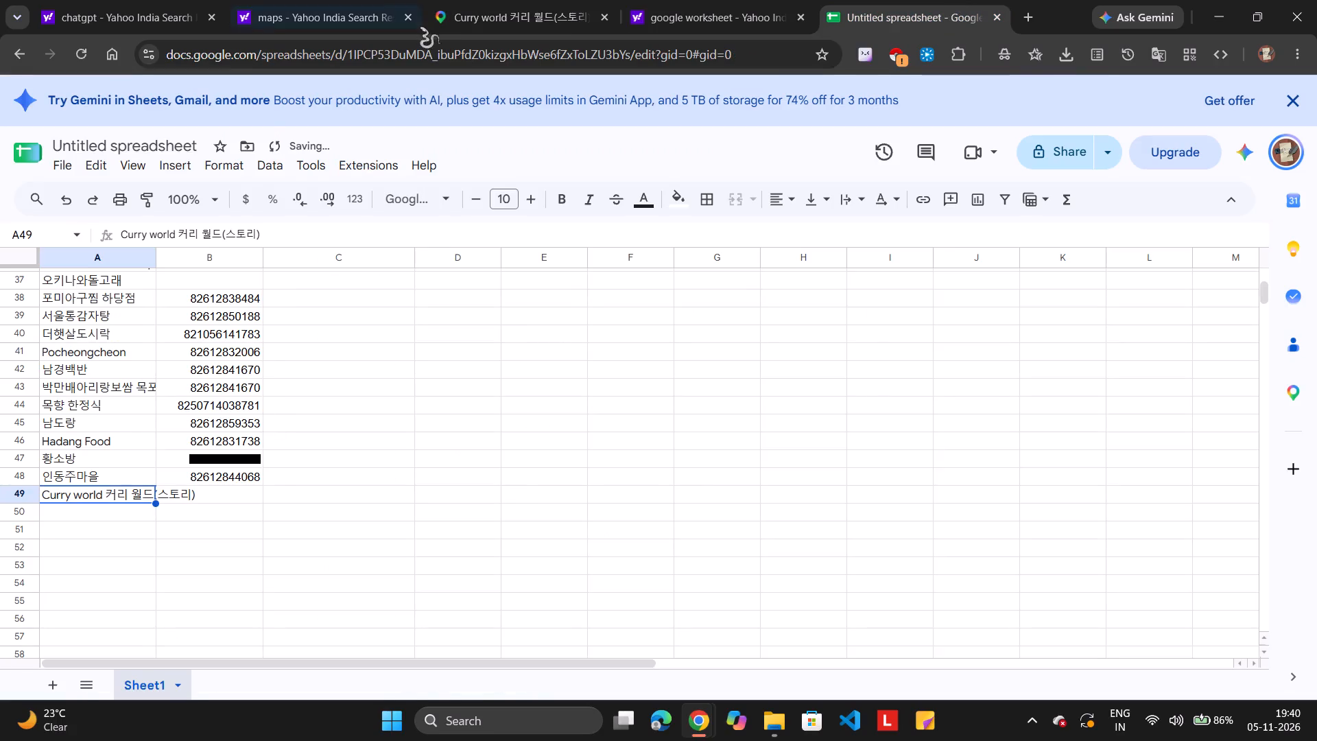
Copy the phone number from the Curry world 커리 월드(스토리) listing in Google Maps into cell B49 of the spreadsheet.
{"action": "left_click", "coordinate": [456, 22]}
{"action": "scroll", "coordinate": [538, 610], "scroll_direction": "down", "scroll_amount": 2}
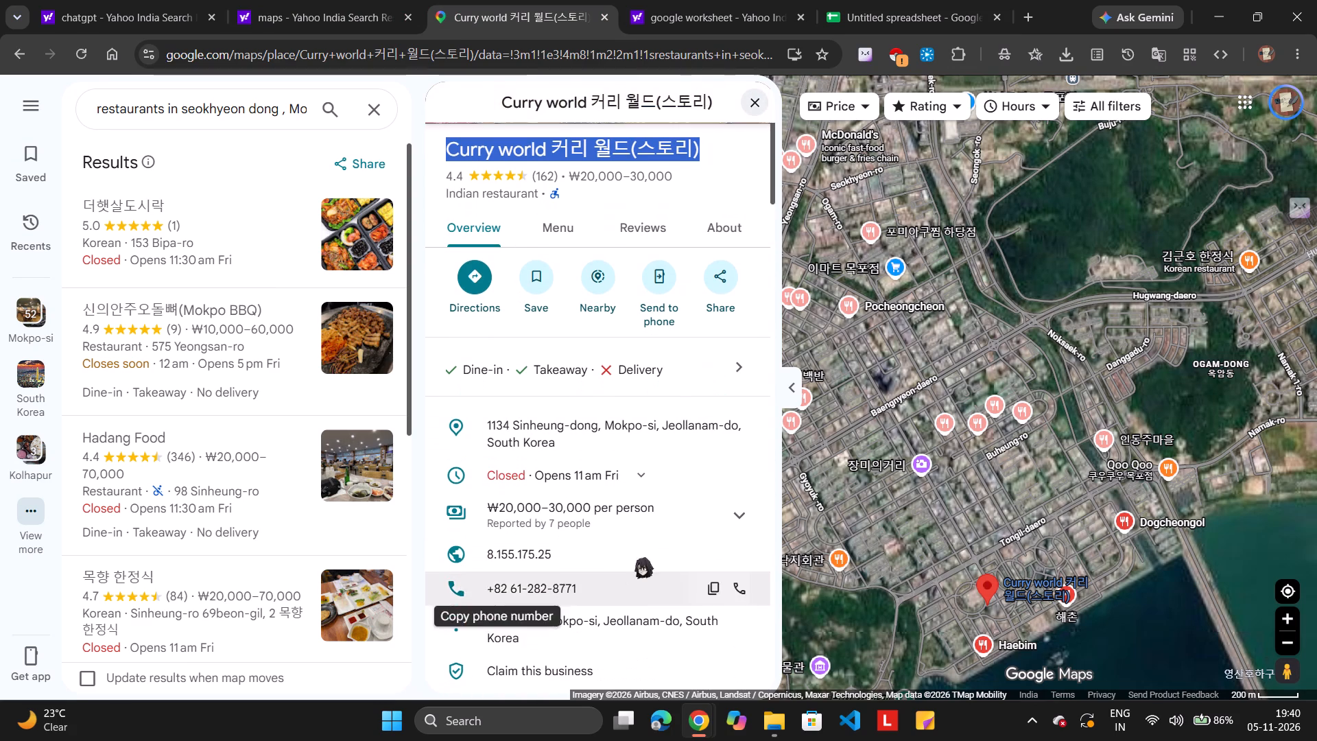
{"action": "left_click", "coordinate": [719, 591]}
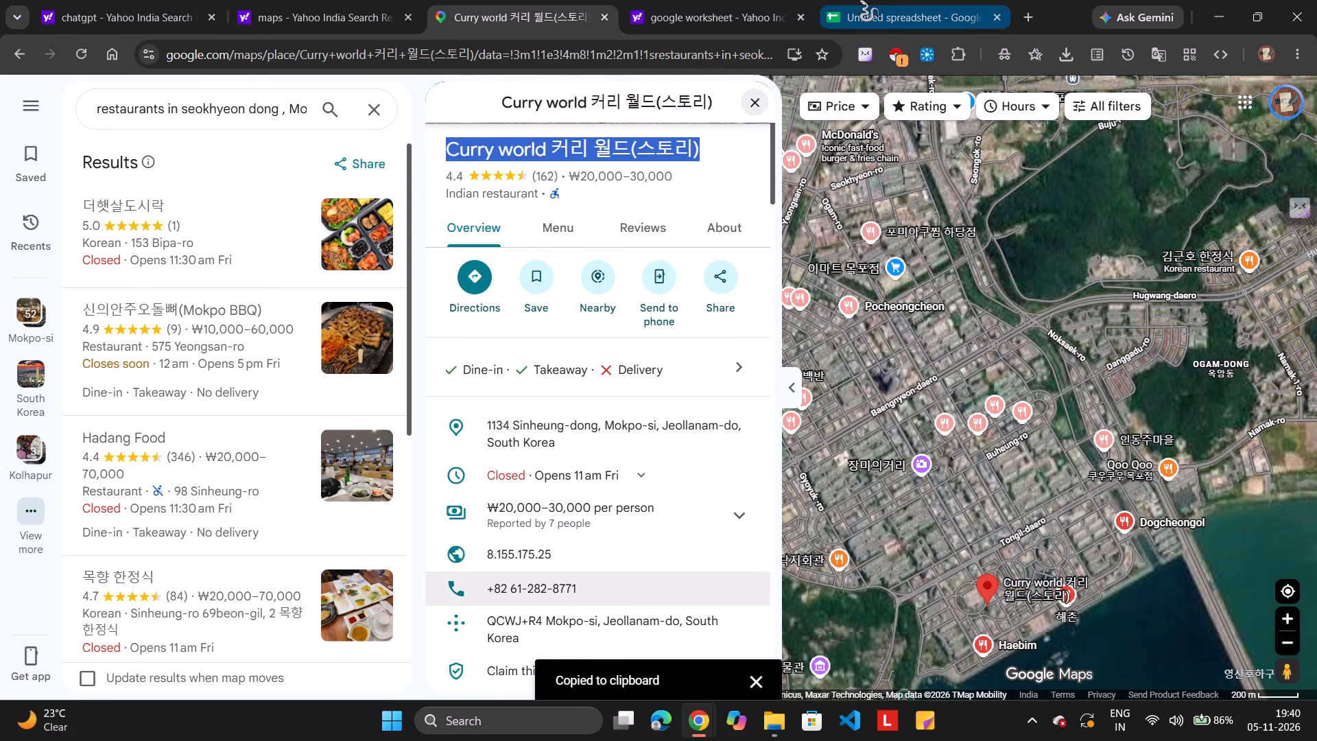
{"action": "left_click", "coordinate": [860, 0]}
{"action": "left_click", "coordinate": [208, 574]}
{"action": "left_click", "coordinate": [219, 497]}
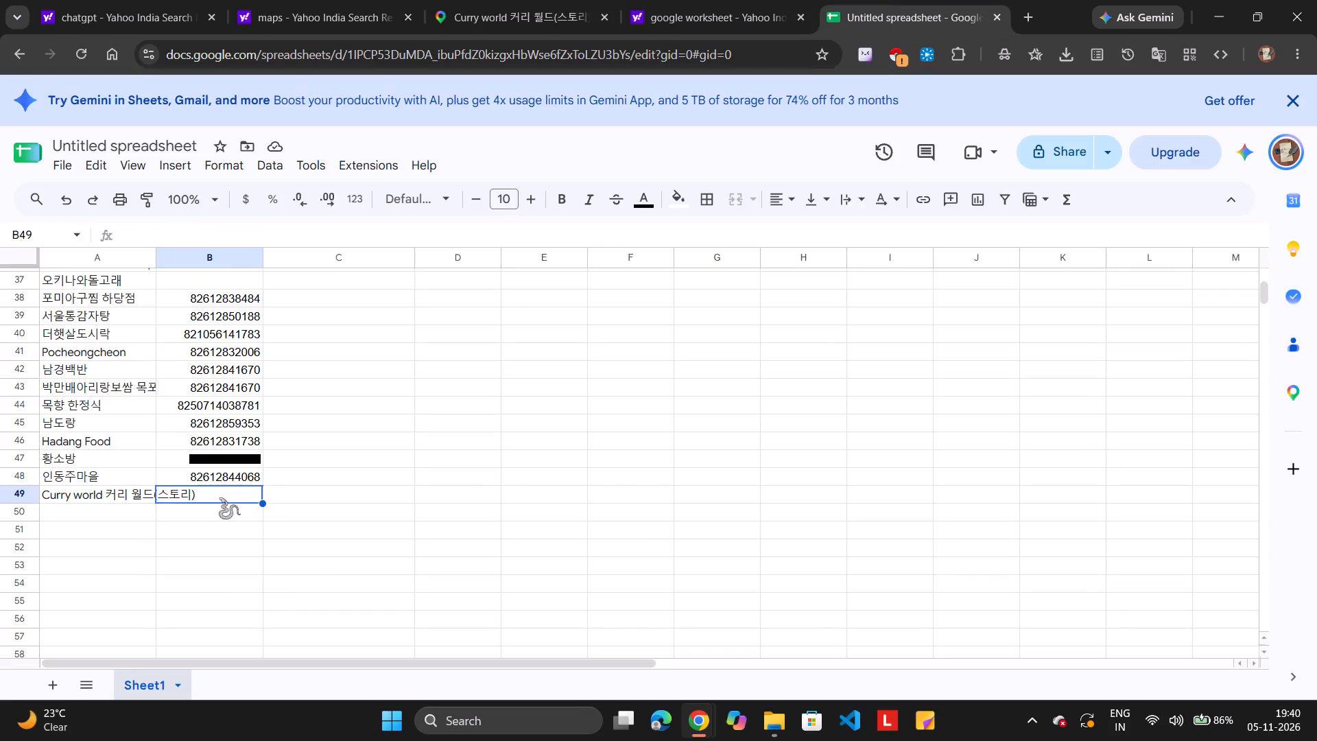
{"action": "key", "text": "ctrl+v"}
Open the Haebim listing in Google Maps and copy its English name into cell A50 of the spreadsheet.
{"action": "left_click", "coordinate": [93, 510]}
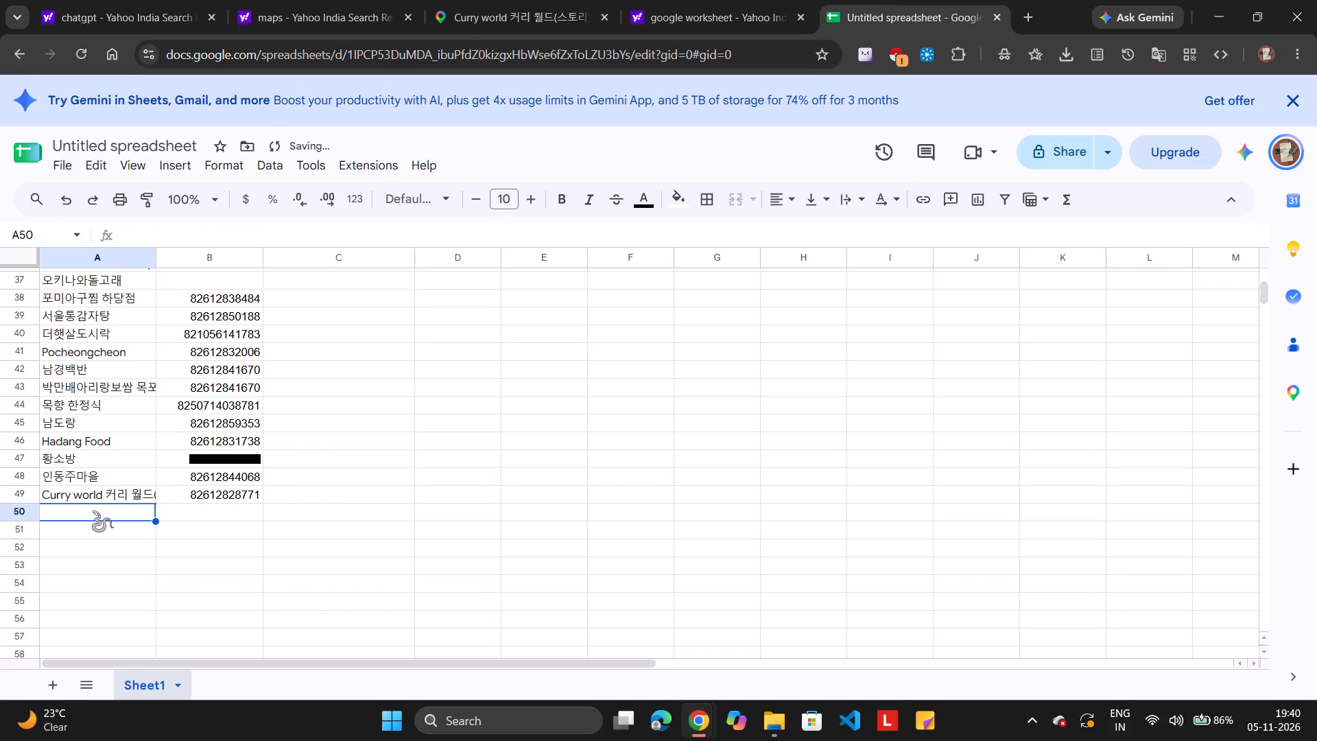
{"action": "left_click", "coordinate": [512, 0]}
{"action": "left_click", "coordinate": [989, 641]}
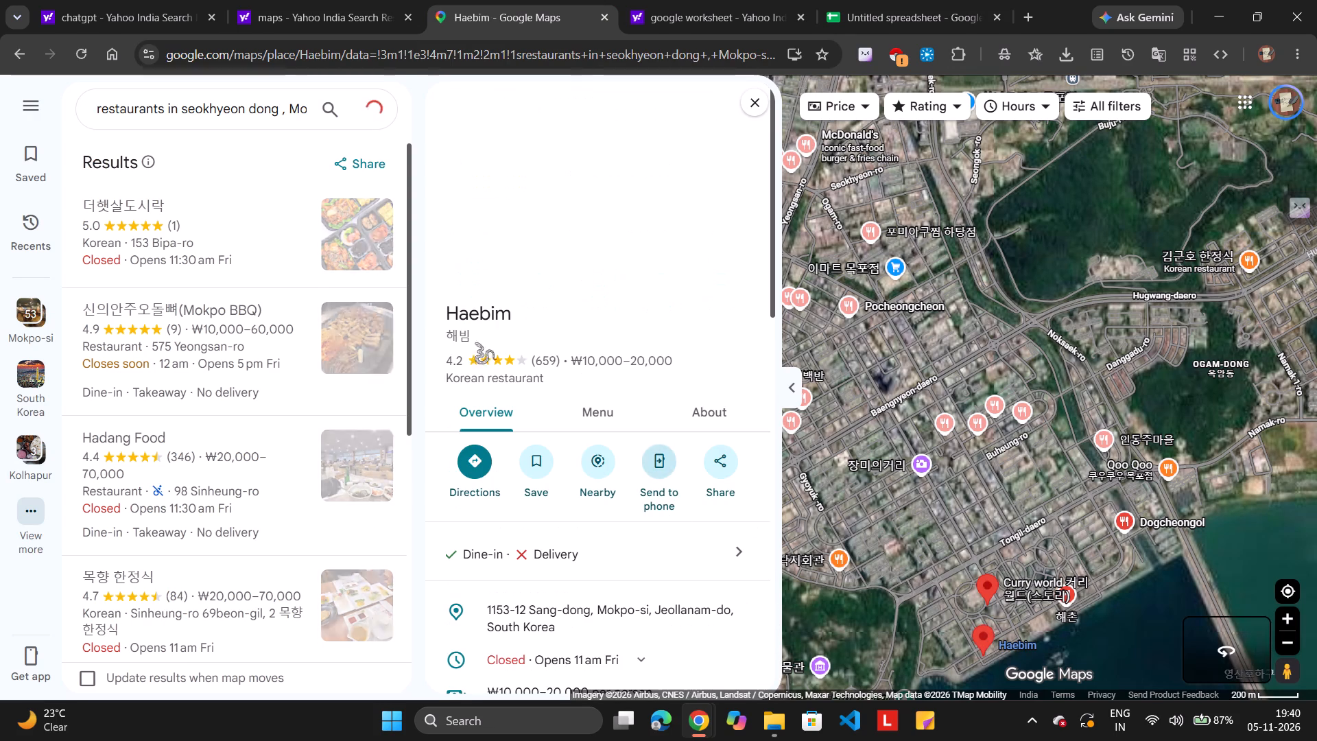
{"action": "left_click_drag", "start_coordinate": [442, 314], "coordinate": [518, 317]}
{"action": "key", "text": "ctrl+c"}
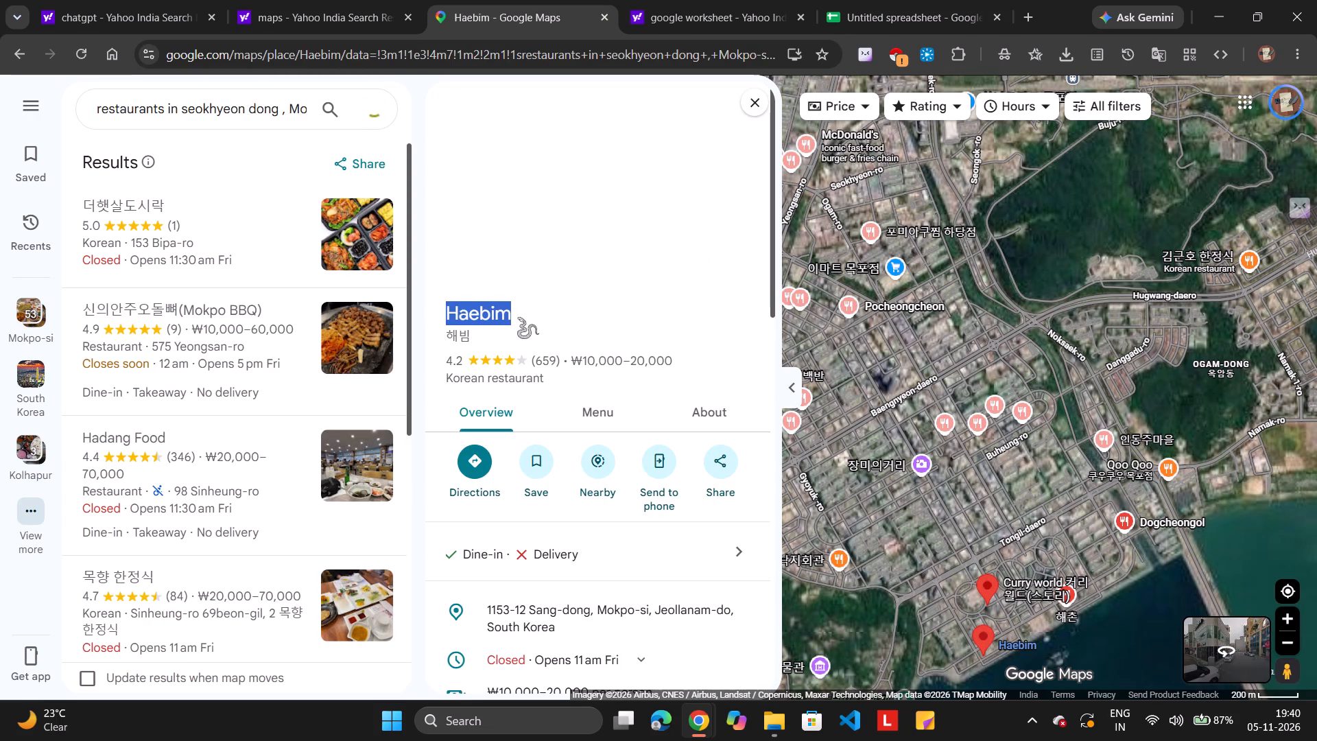
{"action": "left_click", "coordinate": [899, 0]}
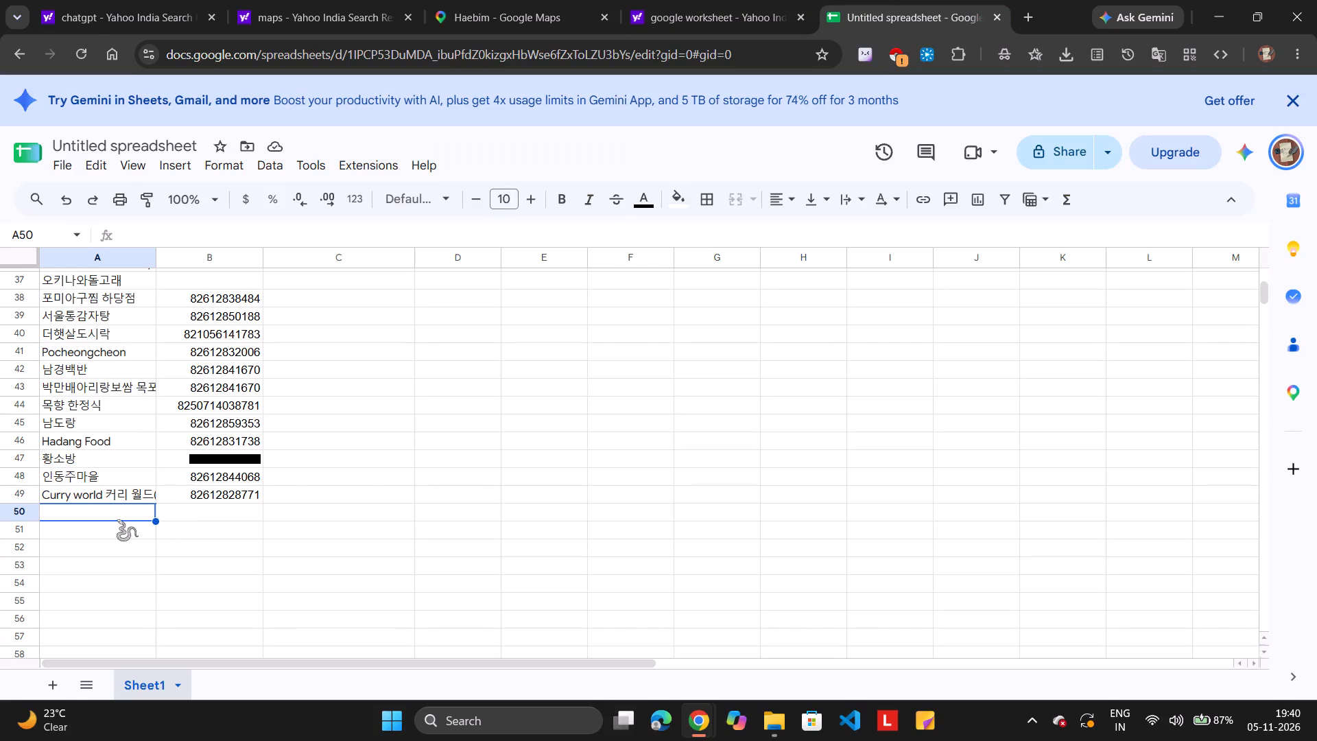
{"action": "left_click", "coordinate": [111, 518]}
{"action": "key", "text": "ctrl+v"}
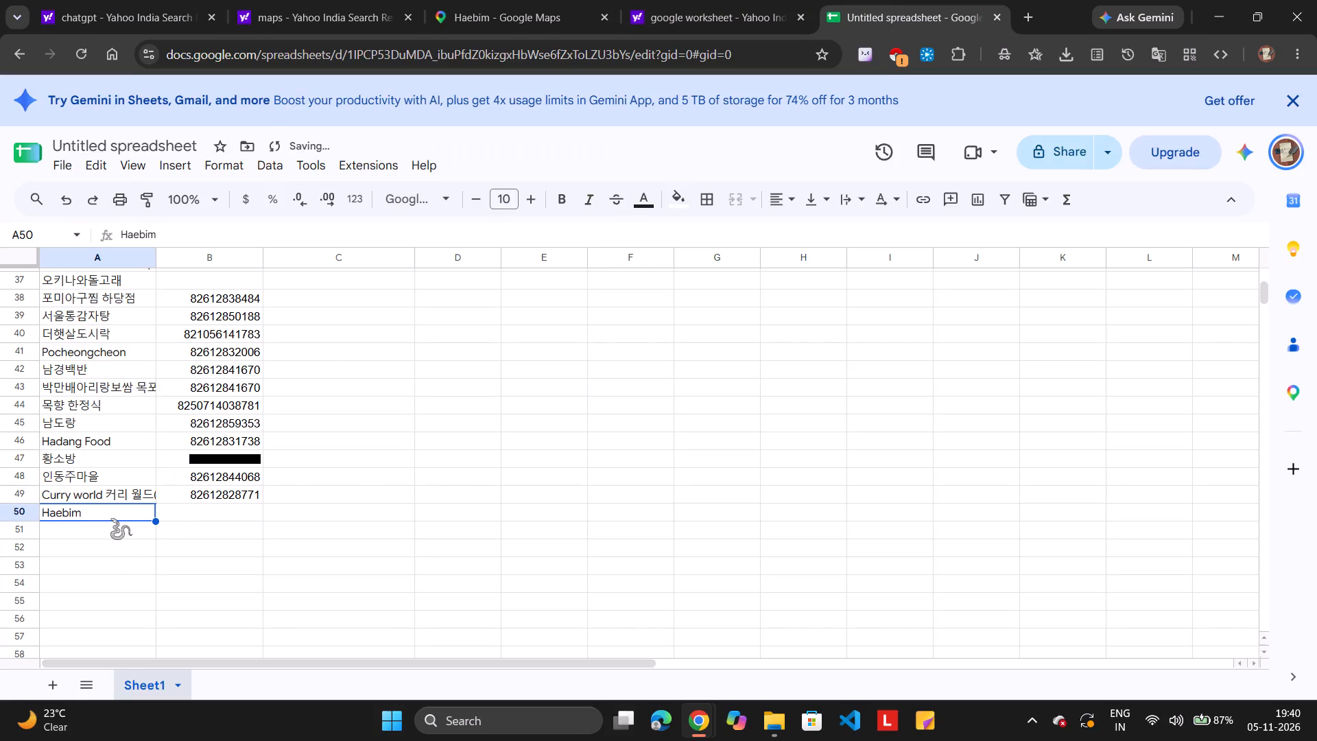
Copy the phone number from the Haebim listing in Google Maps into cell B50 of the spreadsheet.
{"action": "left_click", "coordinate": [540, 1]}
{"action": "scroll", "coordinate": [553, 576], "scroll_direction": "down", "scroll_amount": 1}
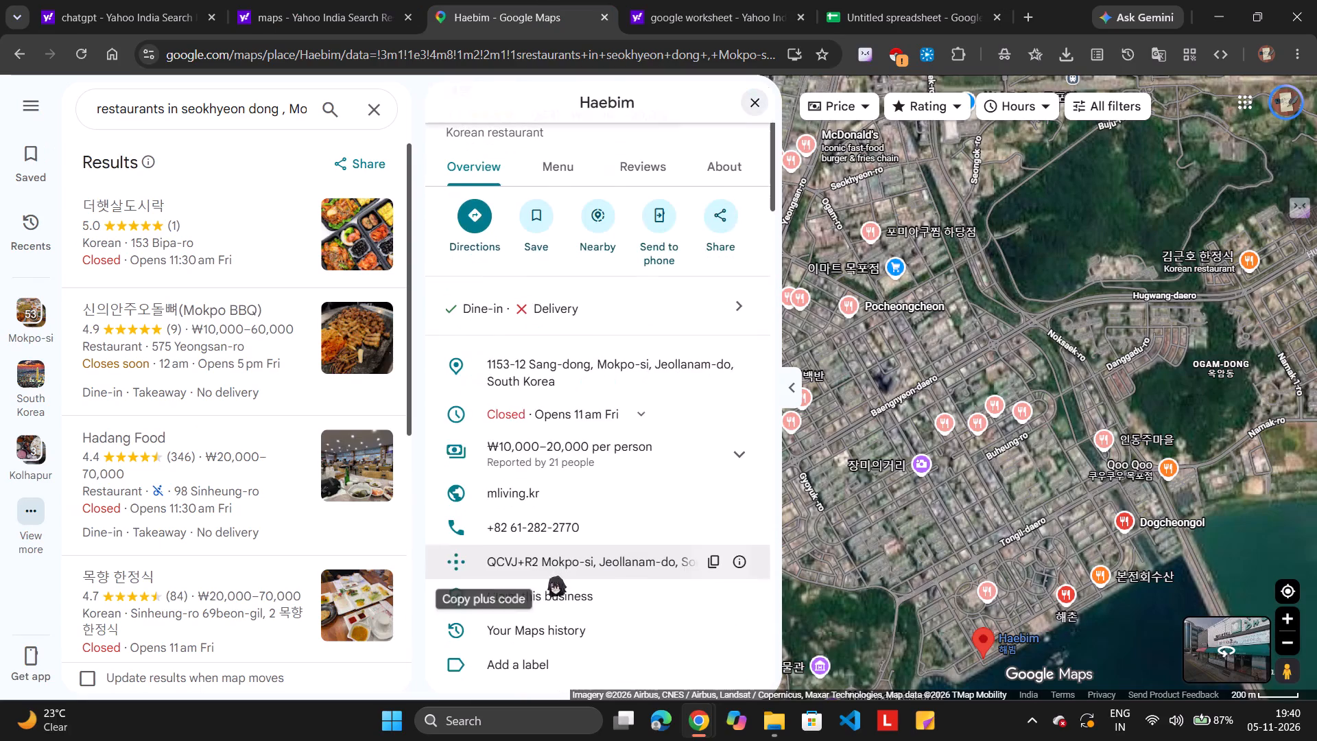
{"action": "scroll", "coordinate": [553, 576], "scroll_direction": "down", "scroll_amount": 1}
{"action": "left_click", "coordinate": [717, 533]}
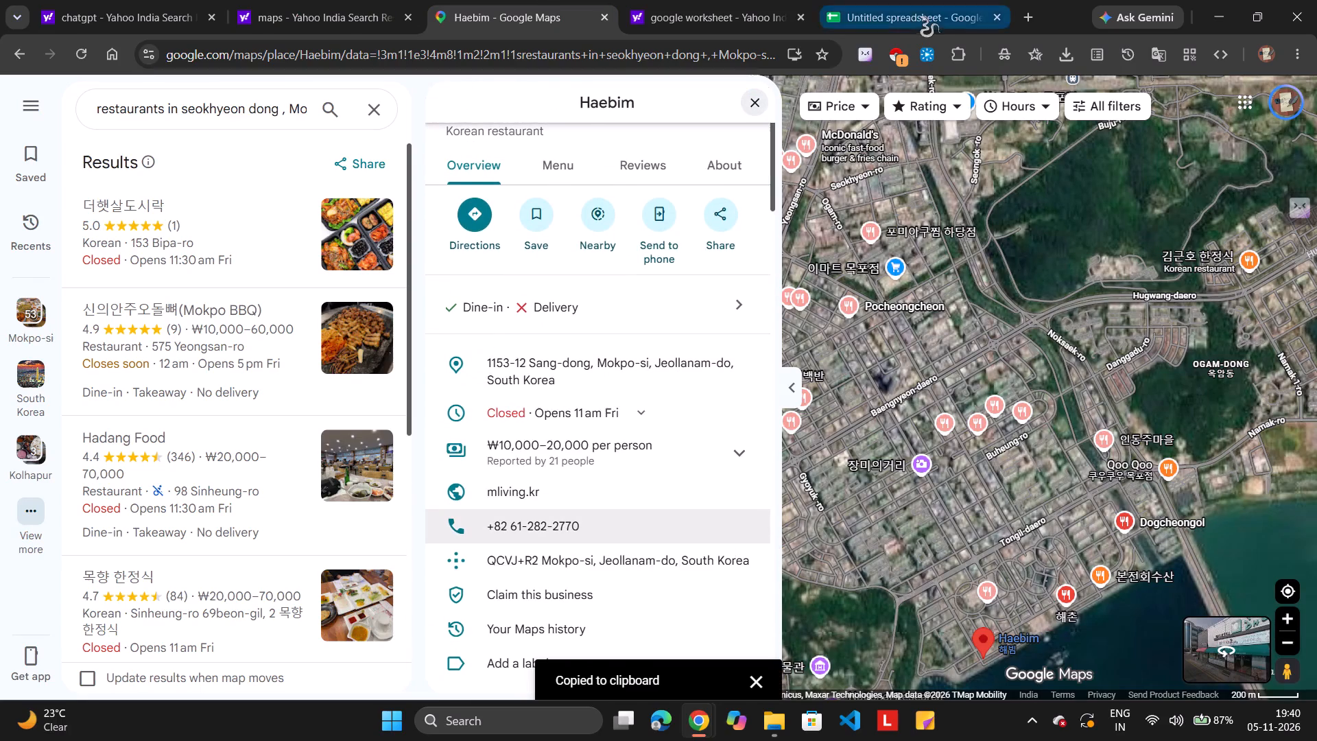
{"action": "left_click", "coordinate": [920, 14]}
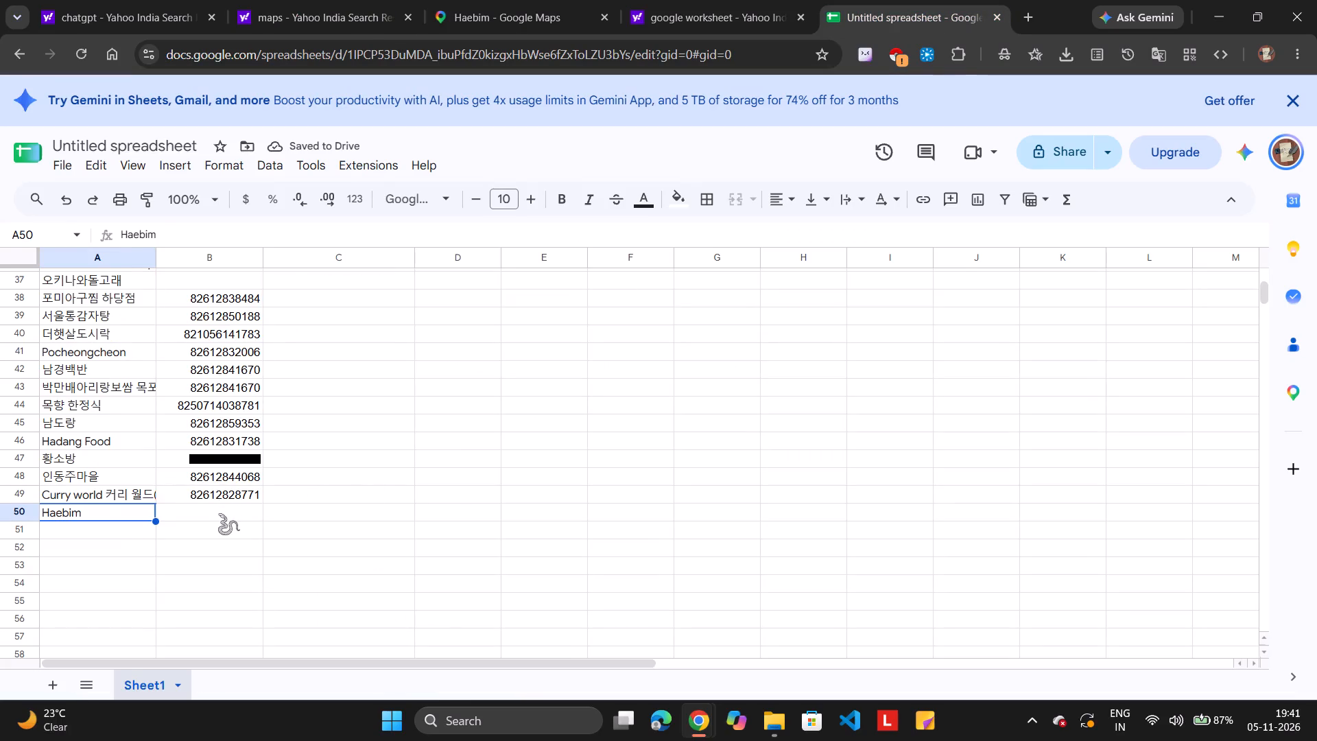
{"action": "left_click", "coordinate": [219, 513]}
{"action": "key", "text": "ctrl+v"}
Open the 해촌 listing in Google Maps and copy its name into cell A51 of the spreadsheet.
{"action": "left_click", "coordinate": [136, 528]}
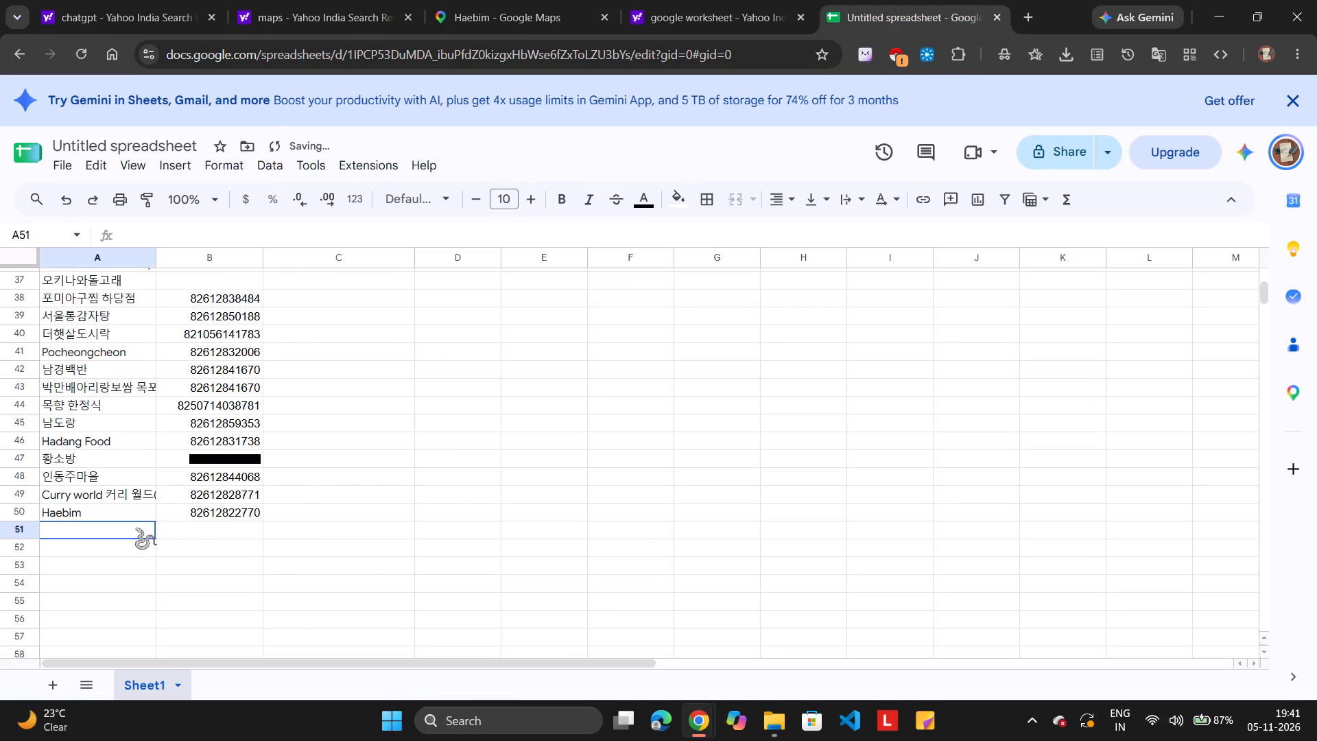
{"action": "left_click", "coordinate": [508, 0]}
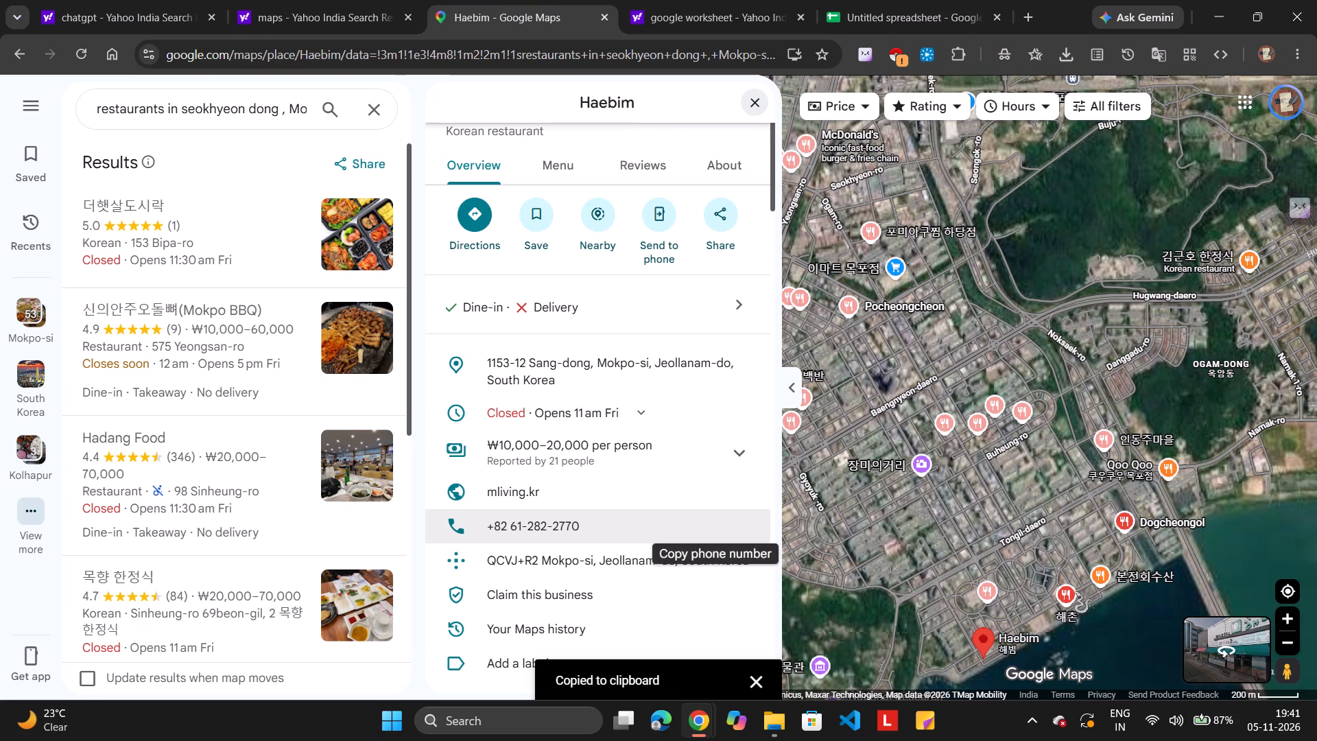
{"action": "left_click", "coordinate": [1067, 604]}
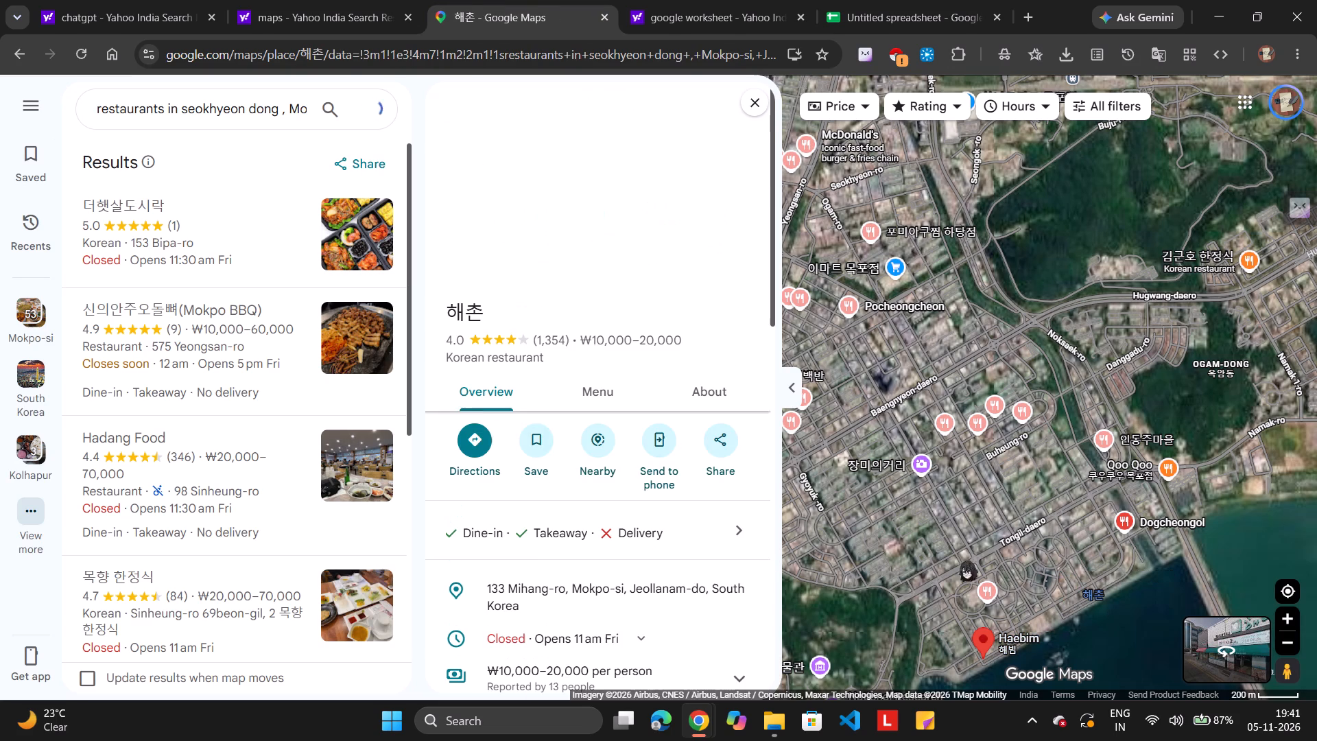
{"action": "left_click_drag", "start_coordinate": [444, 295], "coordinate": [499, 312]}
{"action": "key", "text": "ctrl+c"}
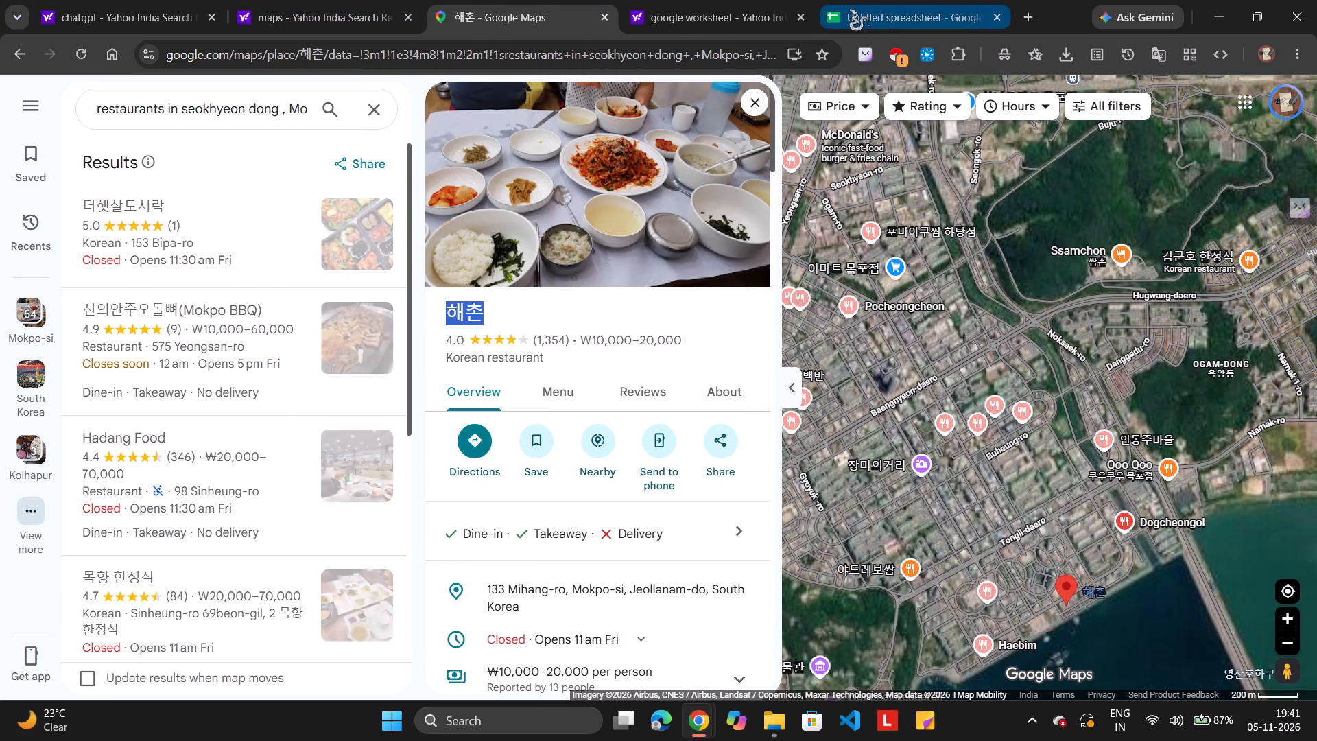
{"action": "left_click", "coordinate": [850, 9]}
{"action": "left_click", "coordinate": [121, 529]}
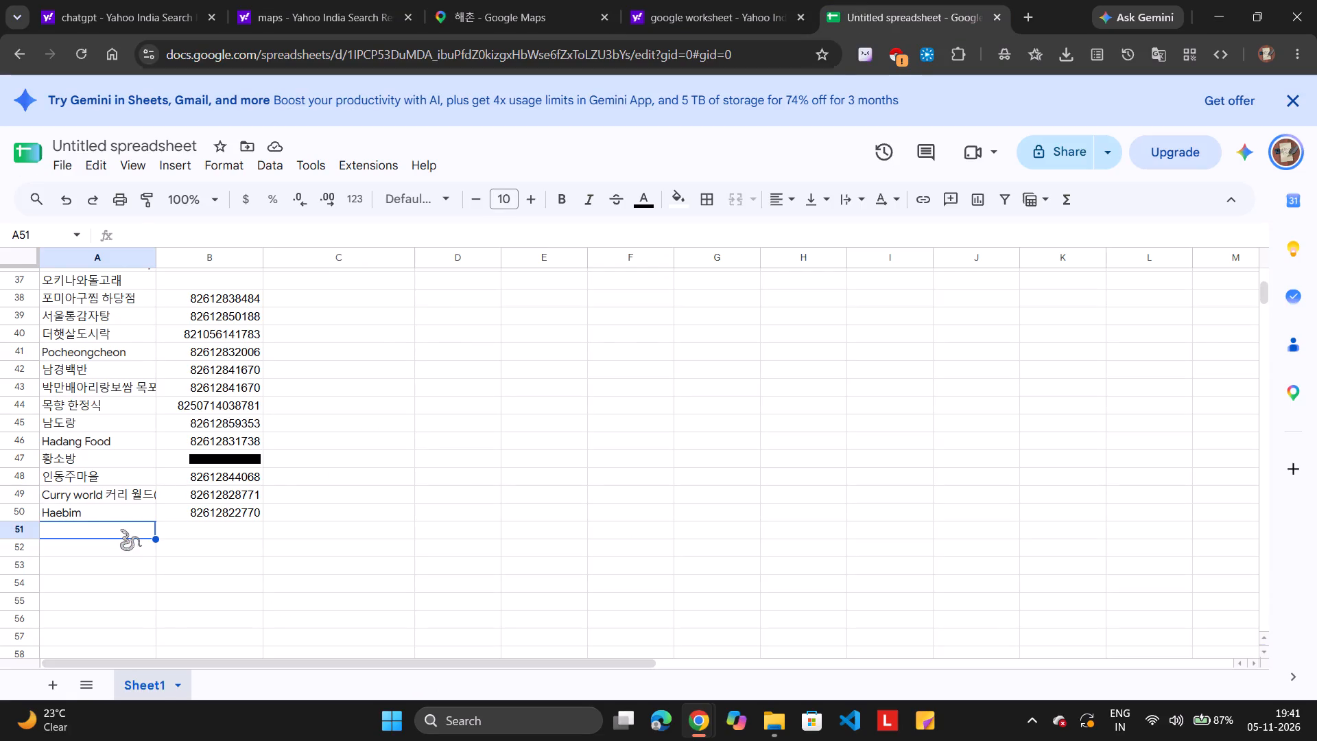
{"action": "key", "text": "ctrl+v"}
Copy the phone number from the 해촌 listing in Google Maps into cell B51 of the spreadsheet.
{"action": "left_click", "coordinate": [468, 27]}
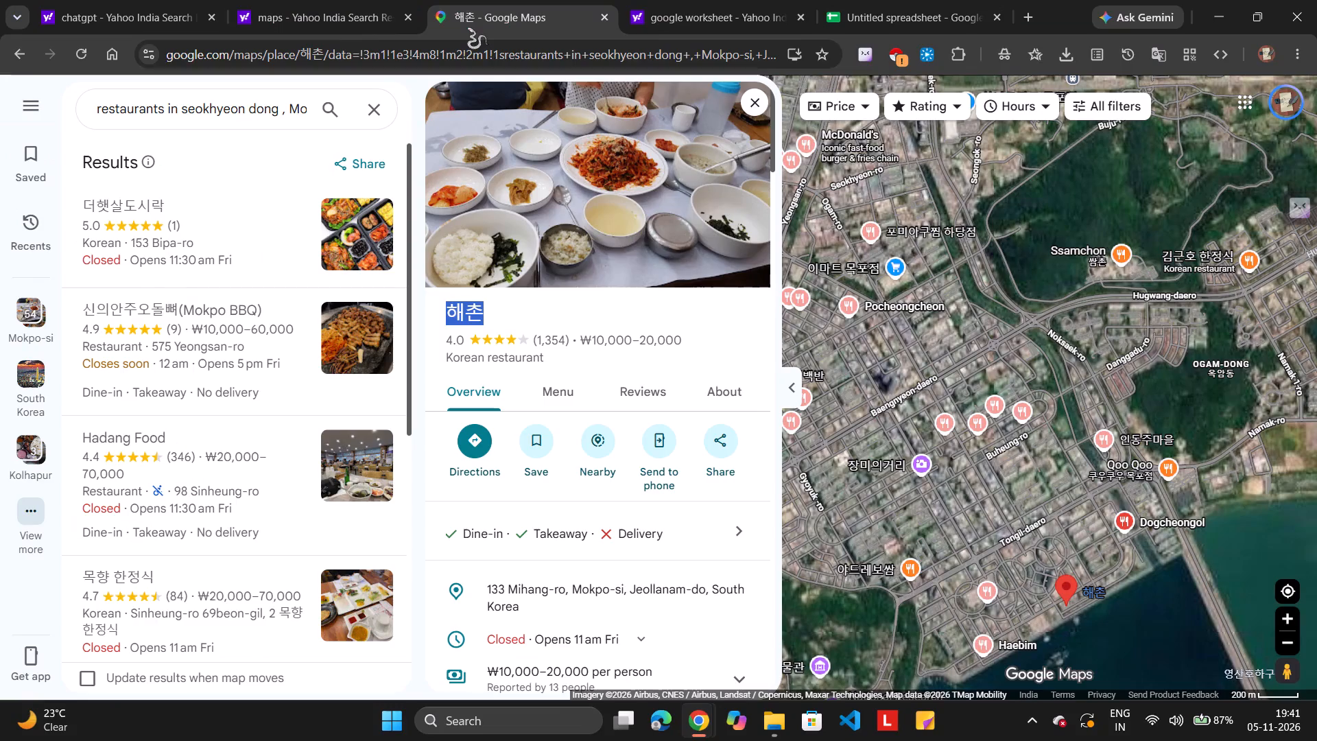
{"action": "scroll", "coordinate": [494, 532], "scroll_direction": "down", "scroll_amount": 2}
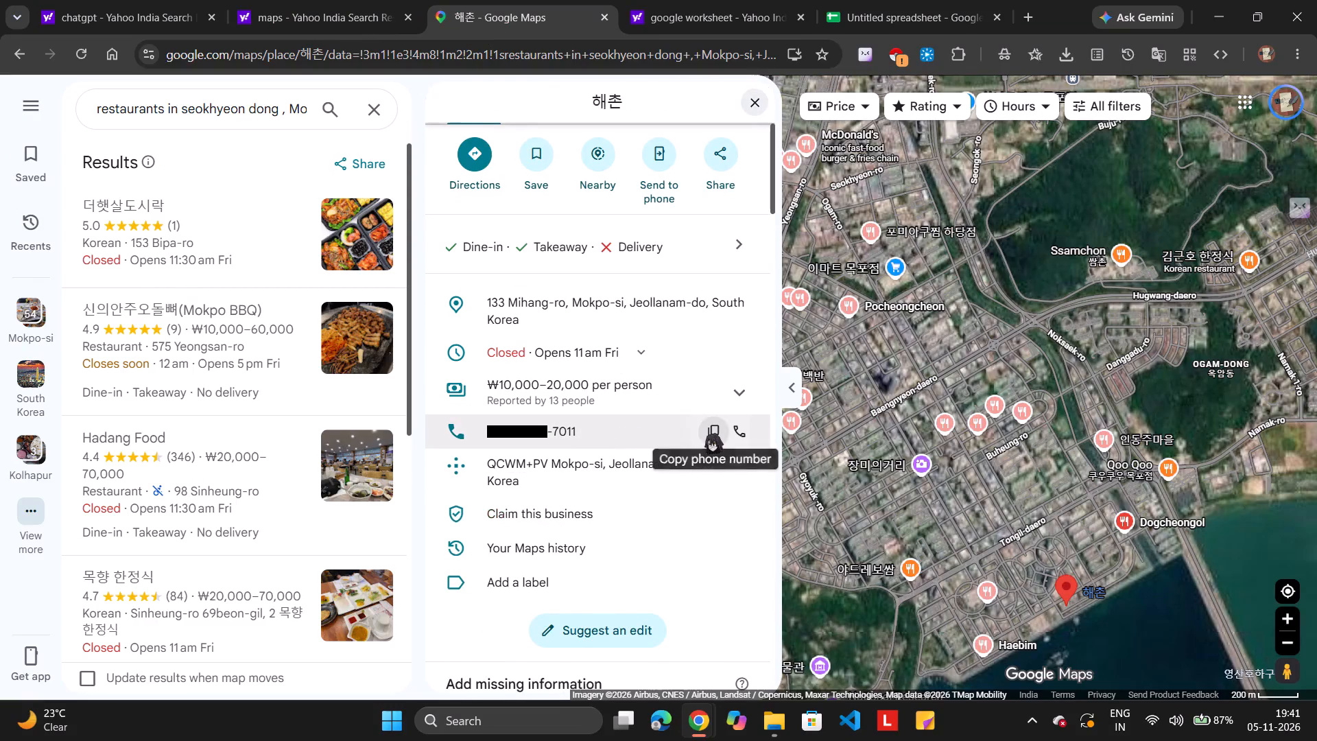
{"action": "left_click", "coordinate": [710, 434]}
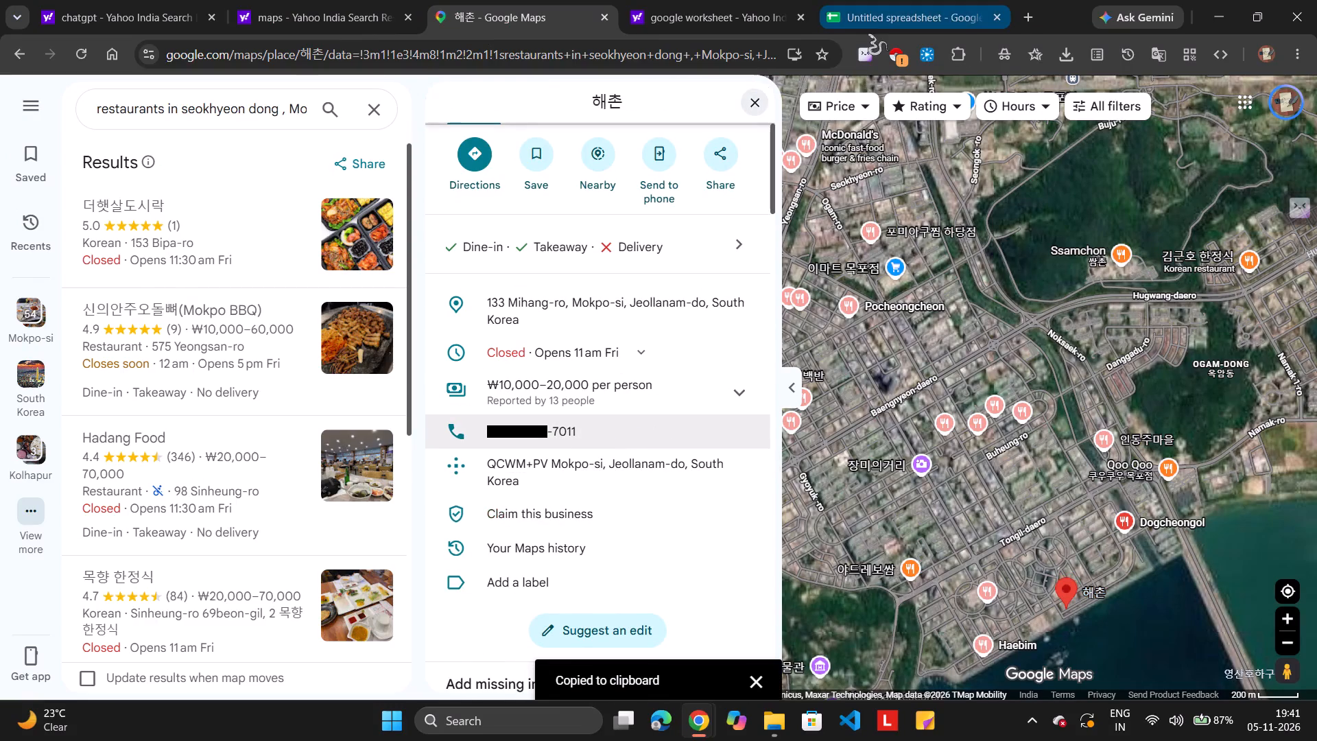
{"action": "left_click", "coordinate": [868, 34]}
{"action": "left_click", "coordinate": [207, 532]}
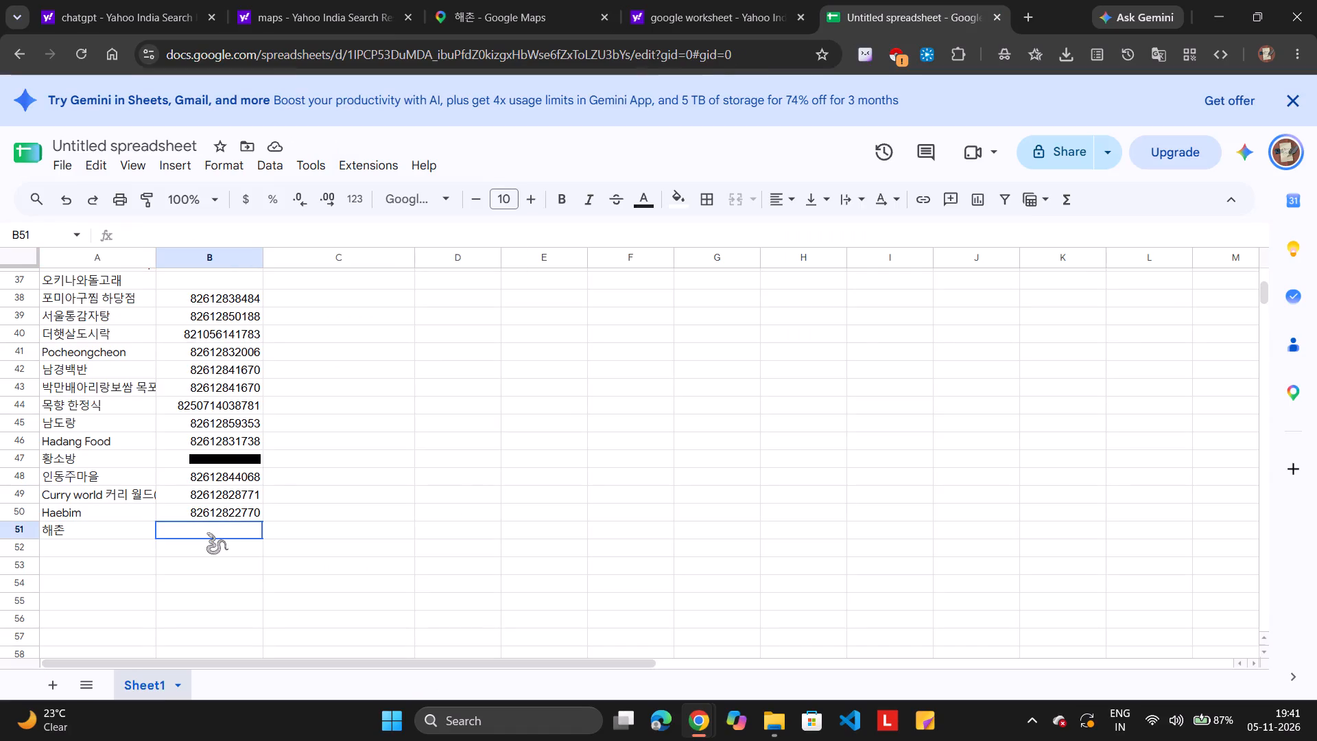
{"action": "key", "text": "ctrl+v"}
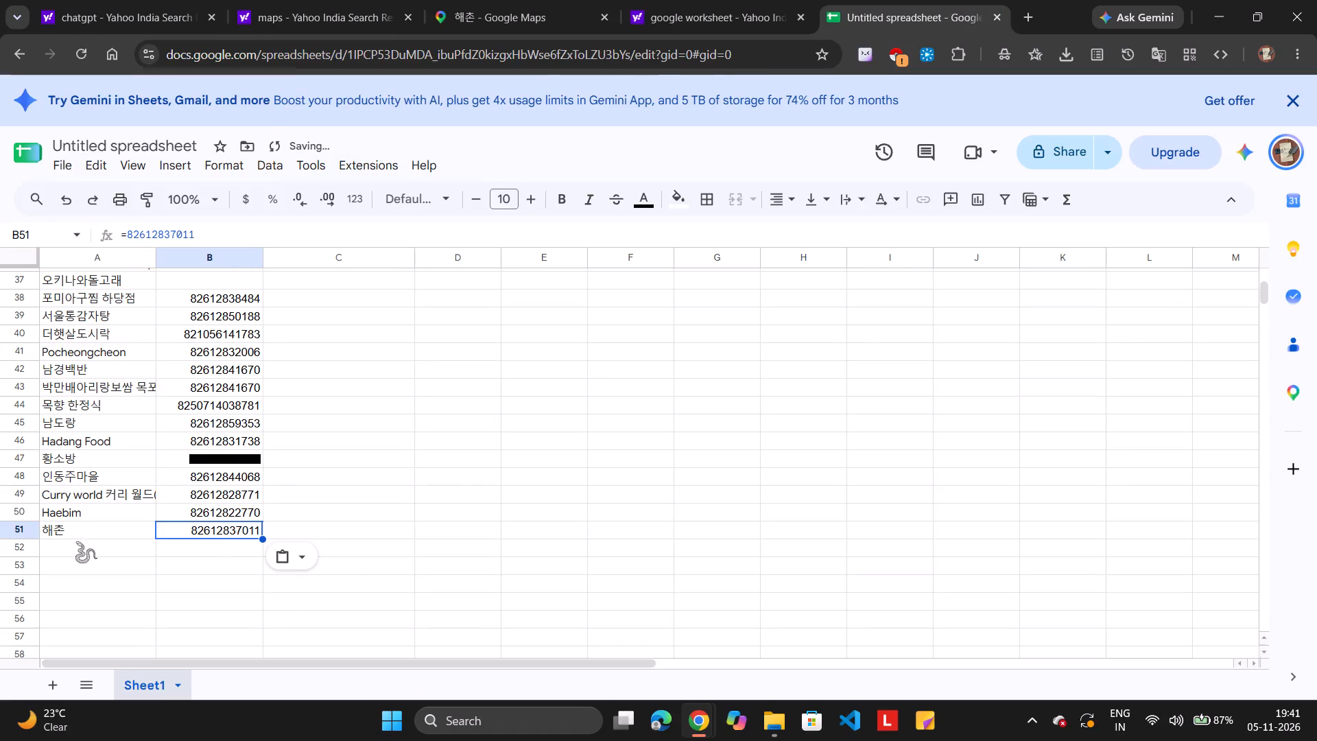
Open the Dogcheongol listing in Google Maps and copy its English name into cell A52 of the spreadsheet.
{"action": "left_click", "coordinate": [82, 549]}
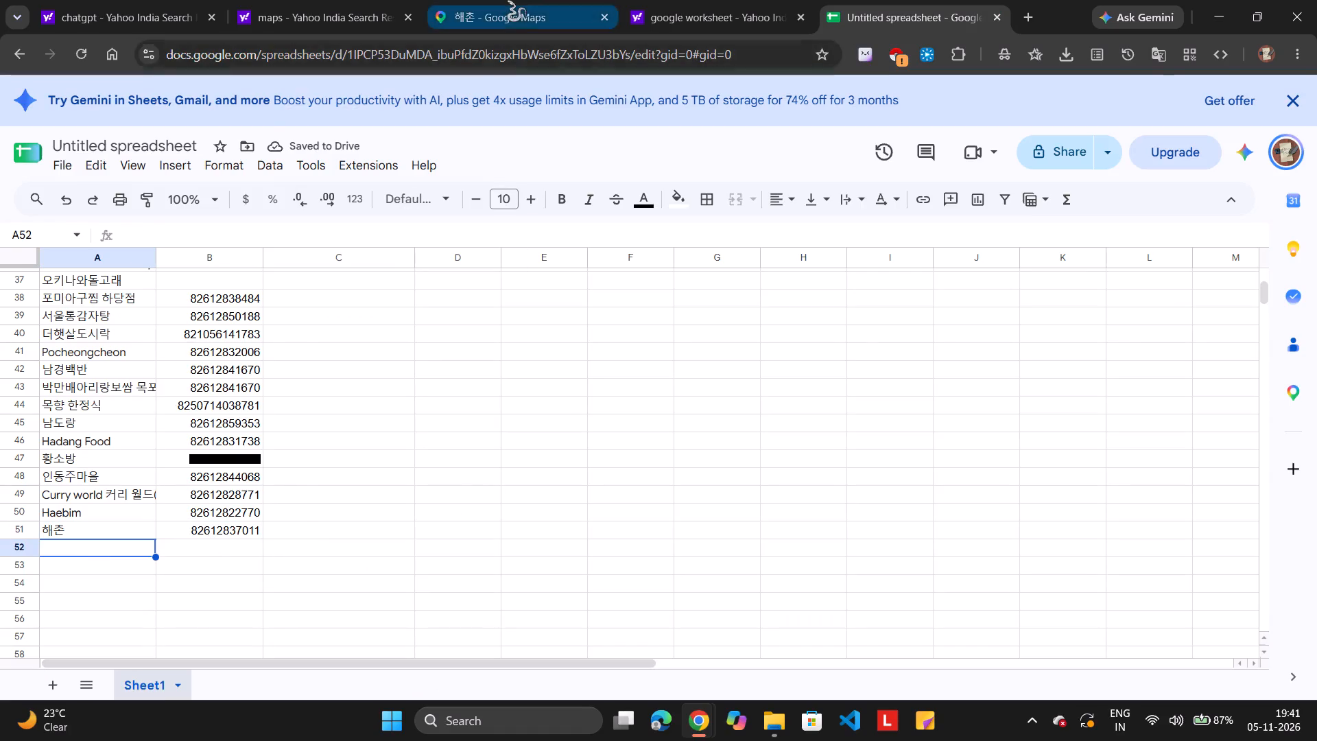
{"action": "left_click", "coordinate": [508, 0]}
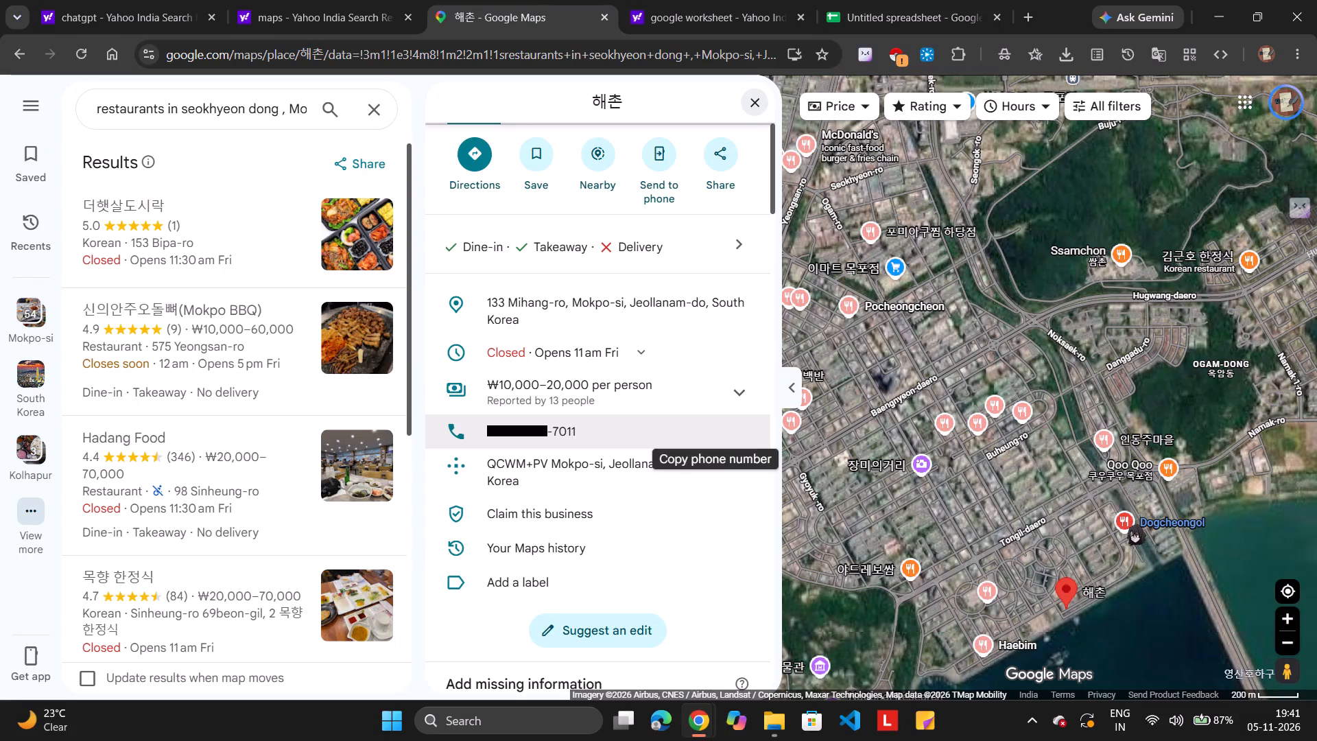
{"action": "left_click", "coordinate": [1132, 525]}
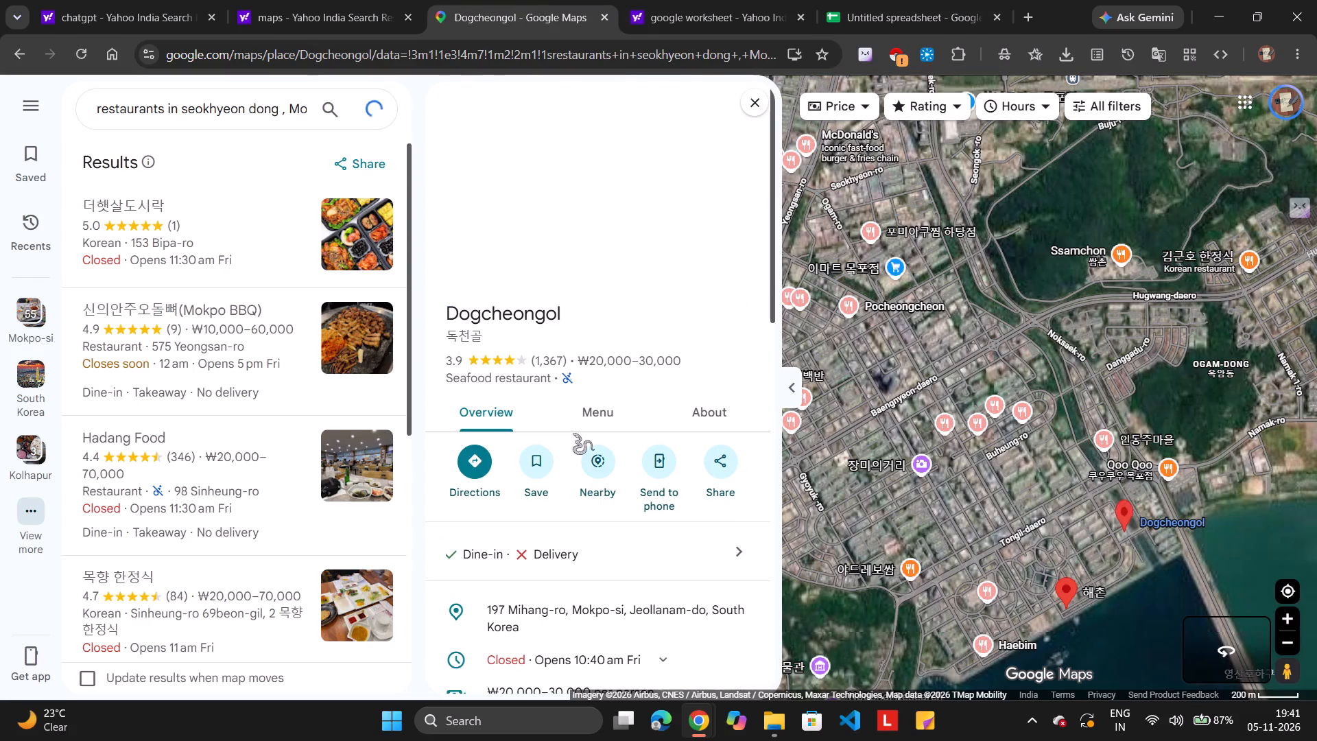
{"action": "left_click_drag", "start_coordinate": [432, 309], "coordinate": [576, 303]}
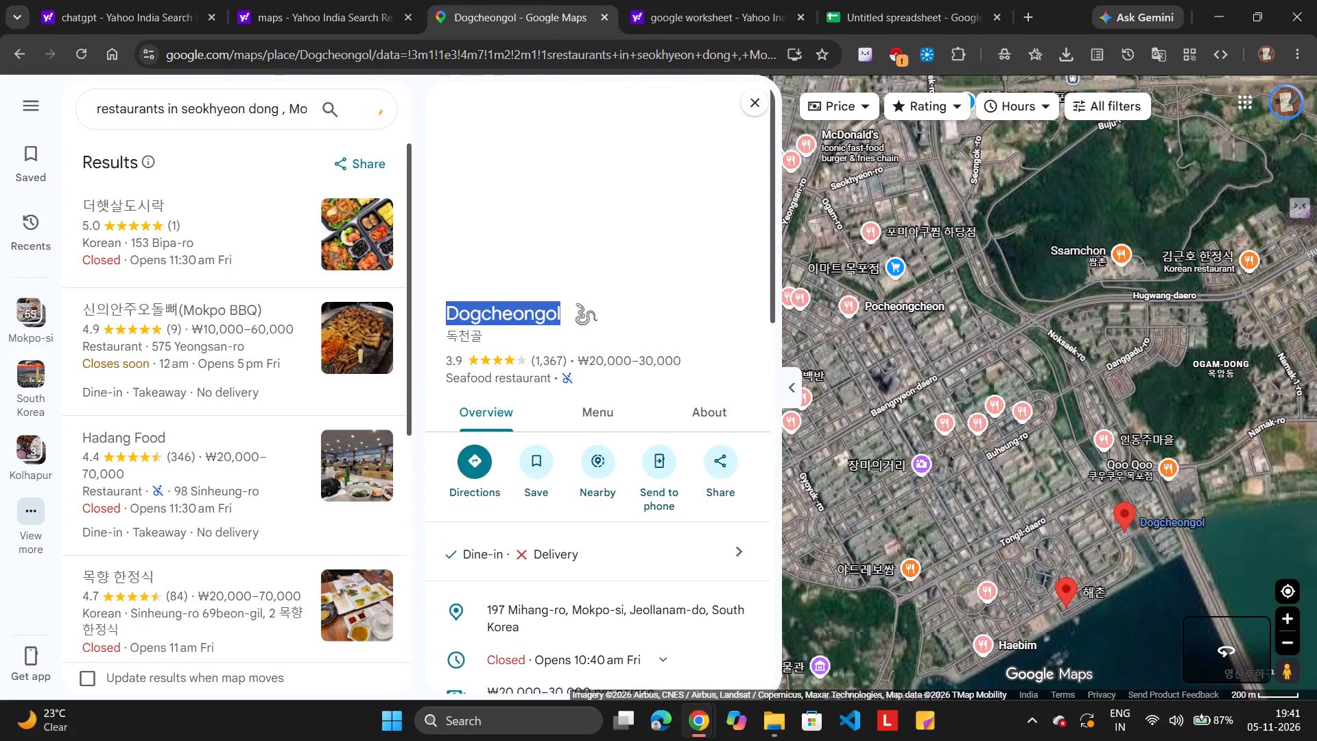
{"action": "key", "text": "ctrl+c"}
{"action": "left_click", "coordinate": [942, 10]}
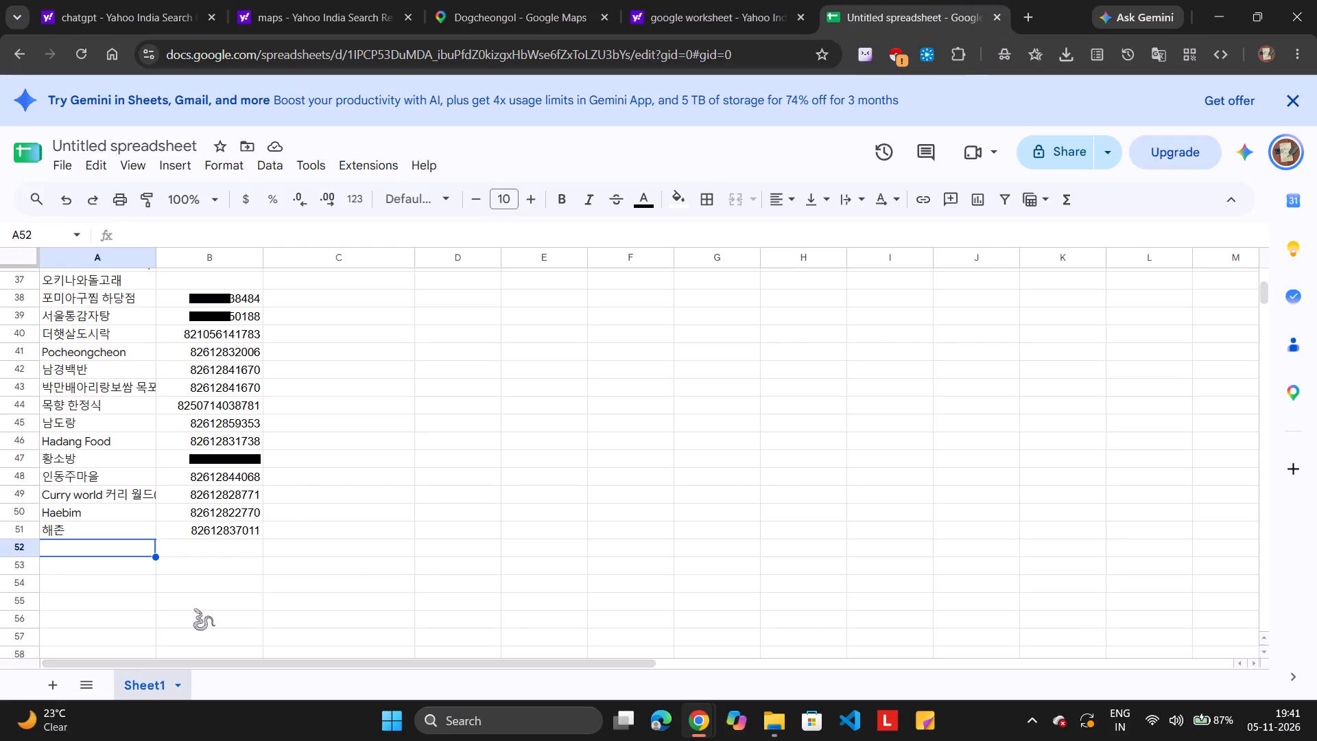
{"action": "left_click", "coordinate": [64, 549]}
{"action": "key", "text": "ctrl+v"}
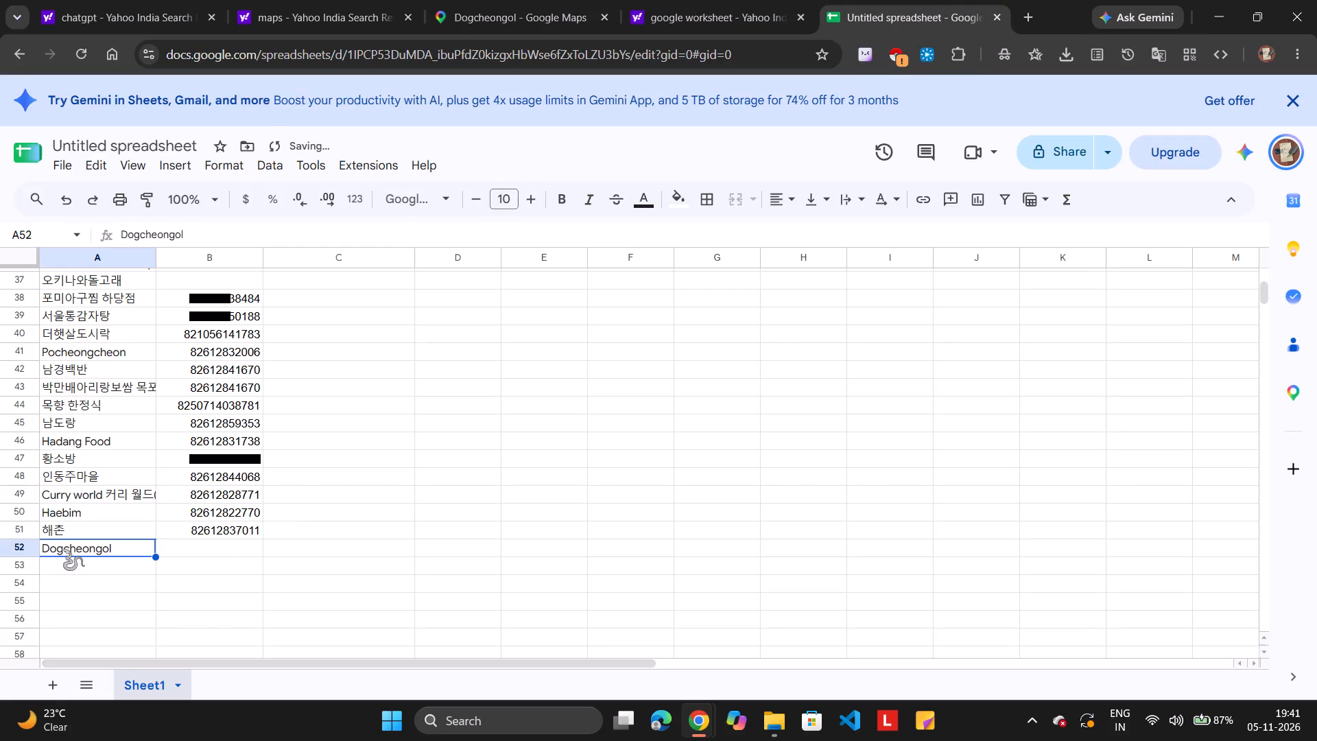
Copy the phone number from the Dogcheongol listing in Google Maps into cell B52 of the spreadsheet.
{"action": "left_click", "coordinate": [462, 8]}
{"action": "scroll", "coordinate": [668, 546], "scroll_direction": "down", "scroll_amount": 1}
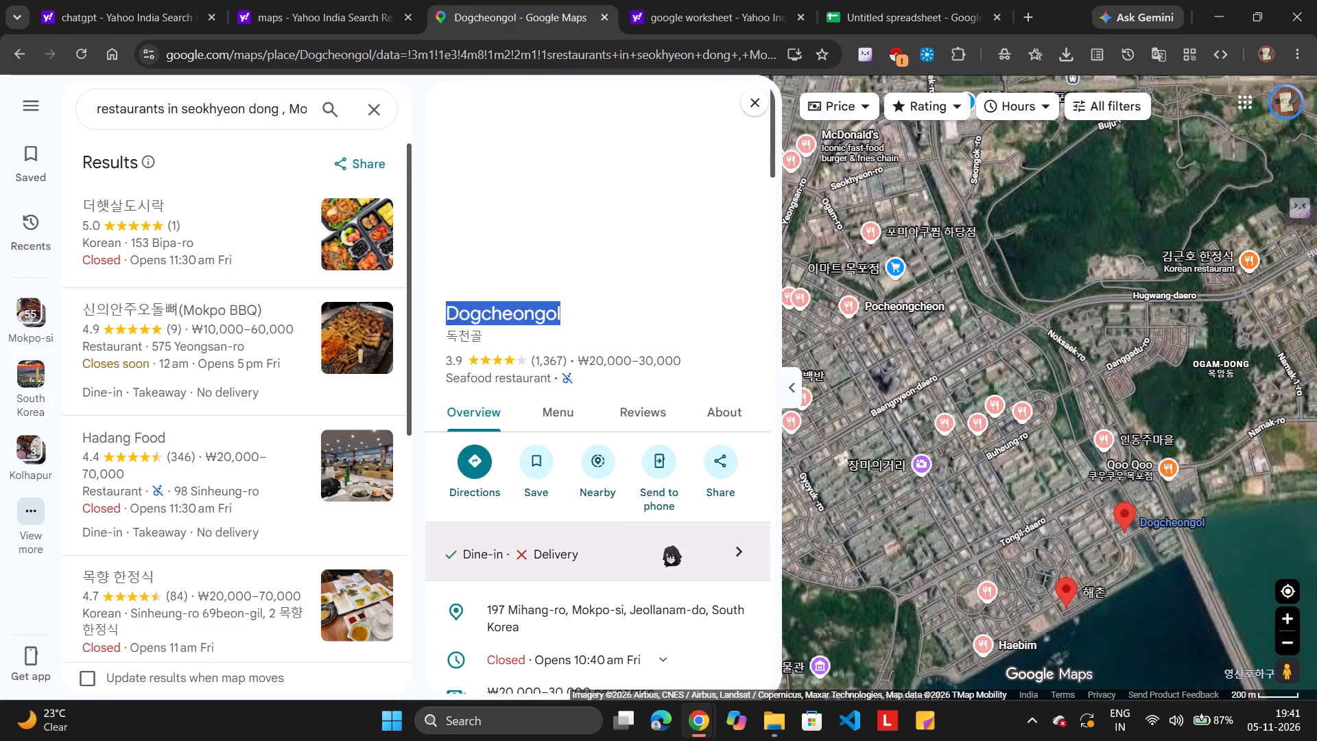
{"action": "scroll", "coordinate": [668, 546], "scroll_direction": "down", "scroll_amount": 2}
{"action": "left_click", "coordinate": [717, 532]}
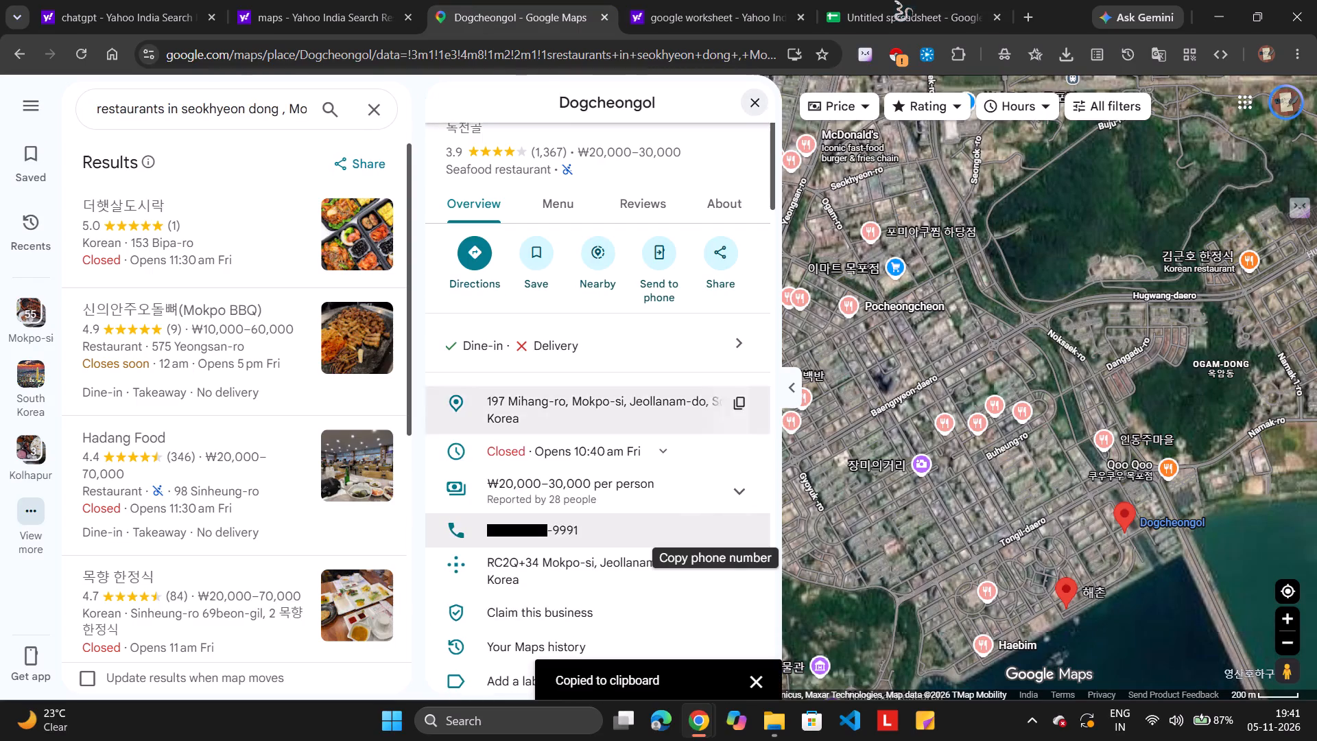
{"action": "left_click", "coordinate": [896, 0]}
{"action": "left_click", "coordinate": [224, 548]}
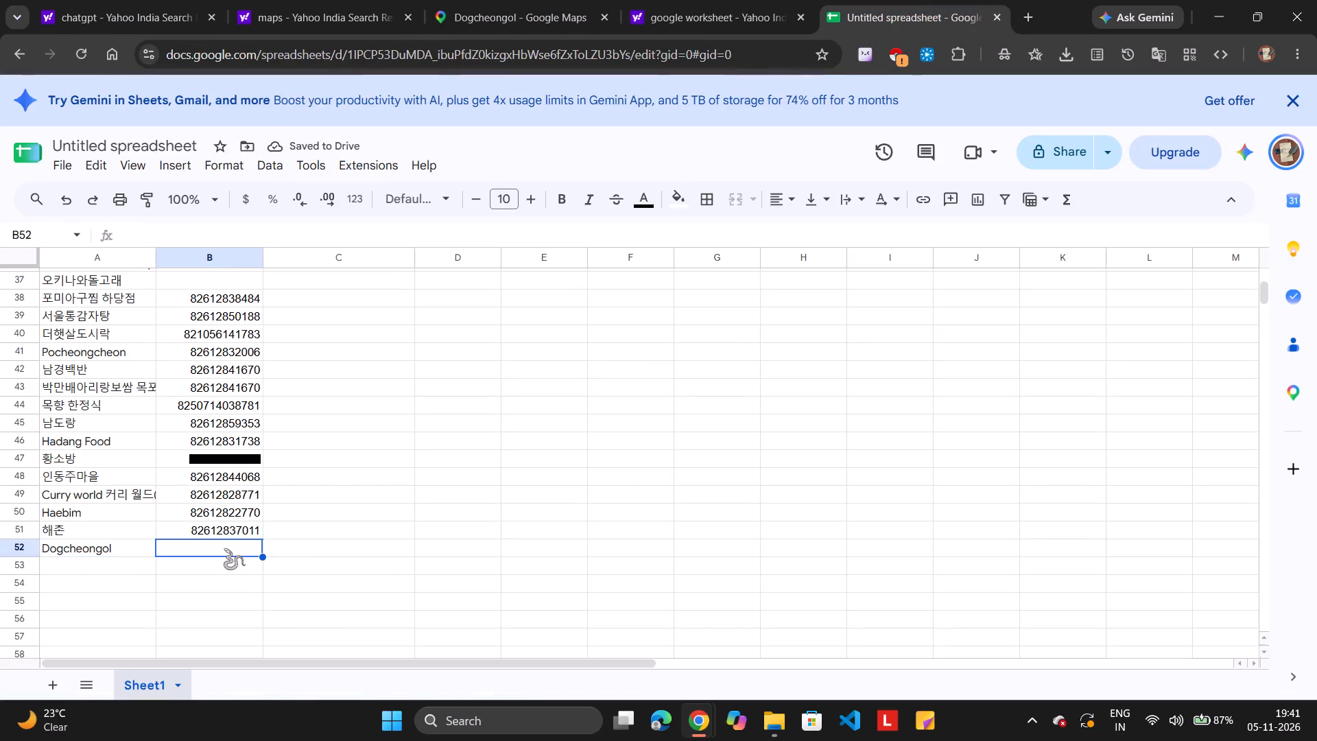
{"action": "key", "text": "ctrl+v"}
{"action": "left_click", "coordinate": [99, 566]}
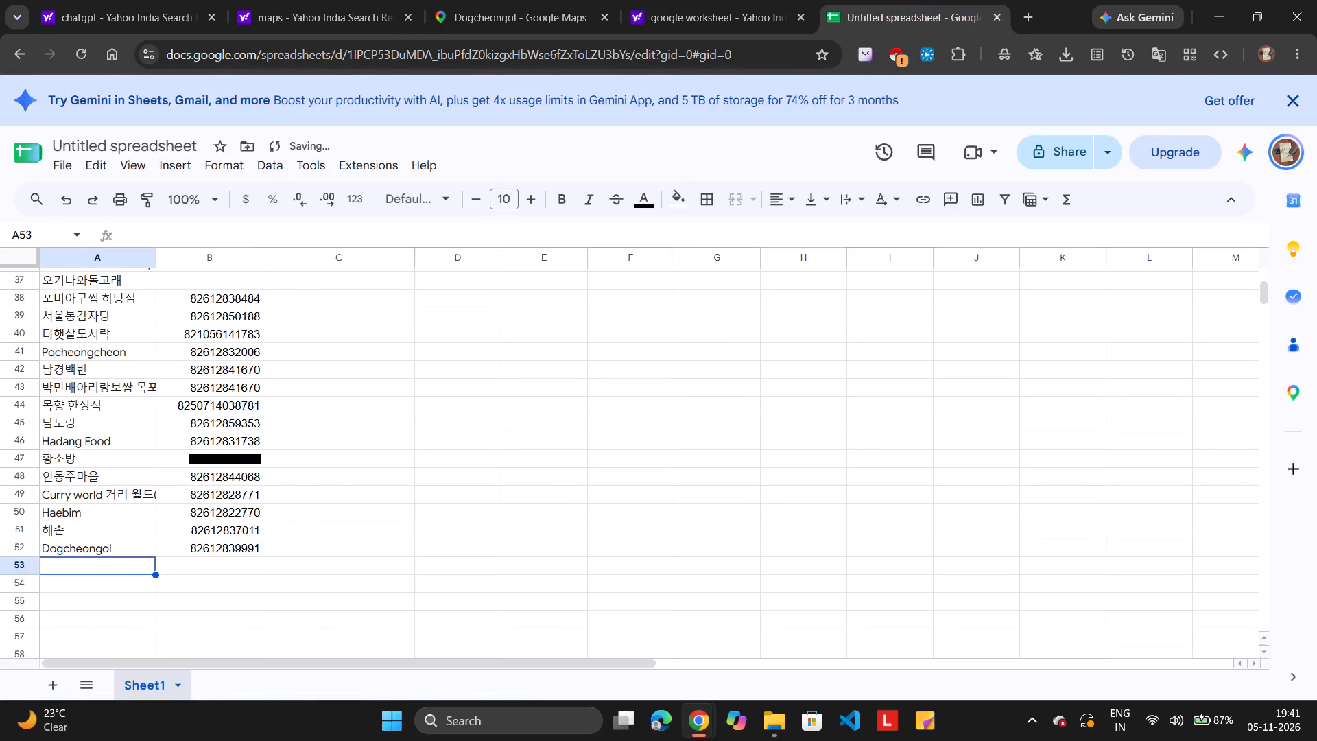
In Google Maps, change the district in the restaurant search from seokhyeon dong to "namak ri" and run the search.
{"action": "left_click", "coordinate": [485, 0]}
{"action": "left_click_drag", "start_coordinate": [973, 478], "coordinate": [1135, 358]}
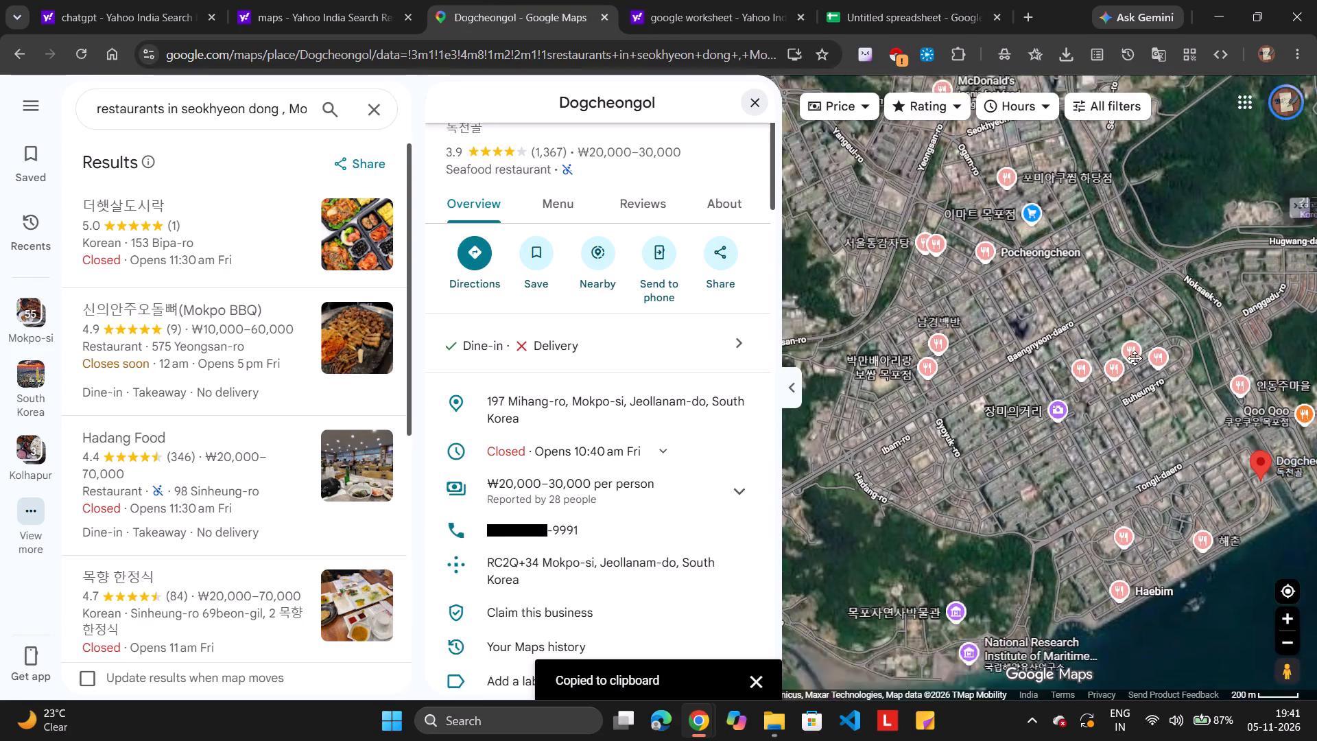
{"action": "left_click_drag", "start_coordinate": [1135, 358], "coordinate": [907, 740]}
{"action": "left_click_drag", "start_coordinate": [958, 526], "coordinate": [598, 340]}
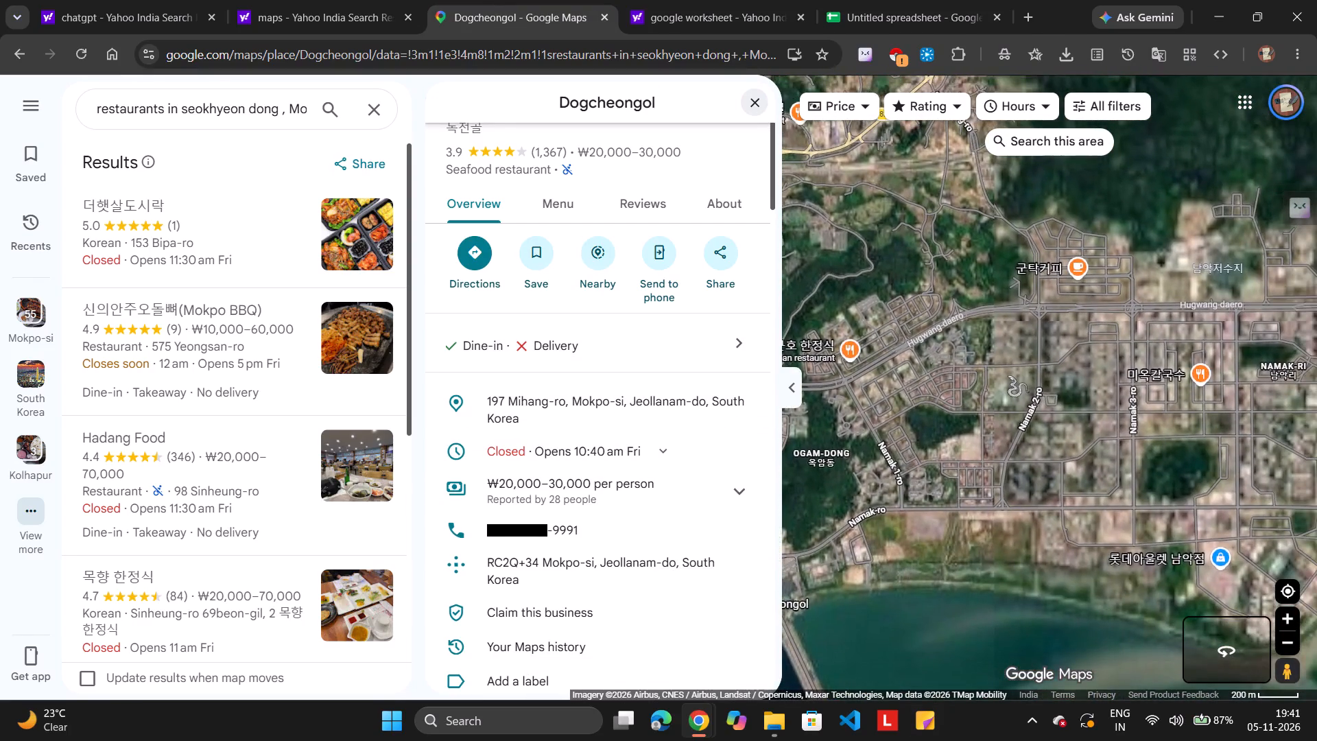
{"action": "left_click_drag", "start_coordinate": [1009, 375], "coordinate": [914, 391]}
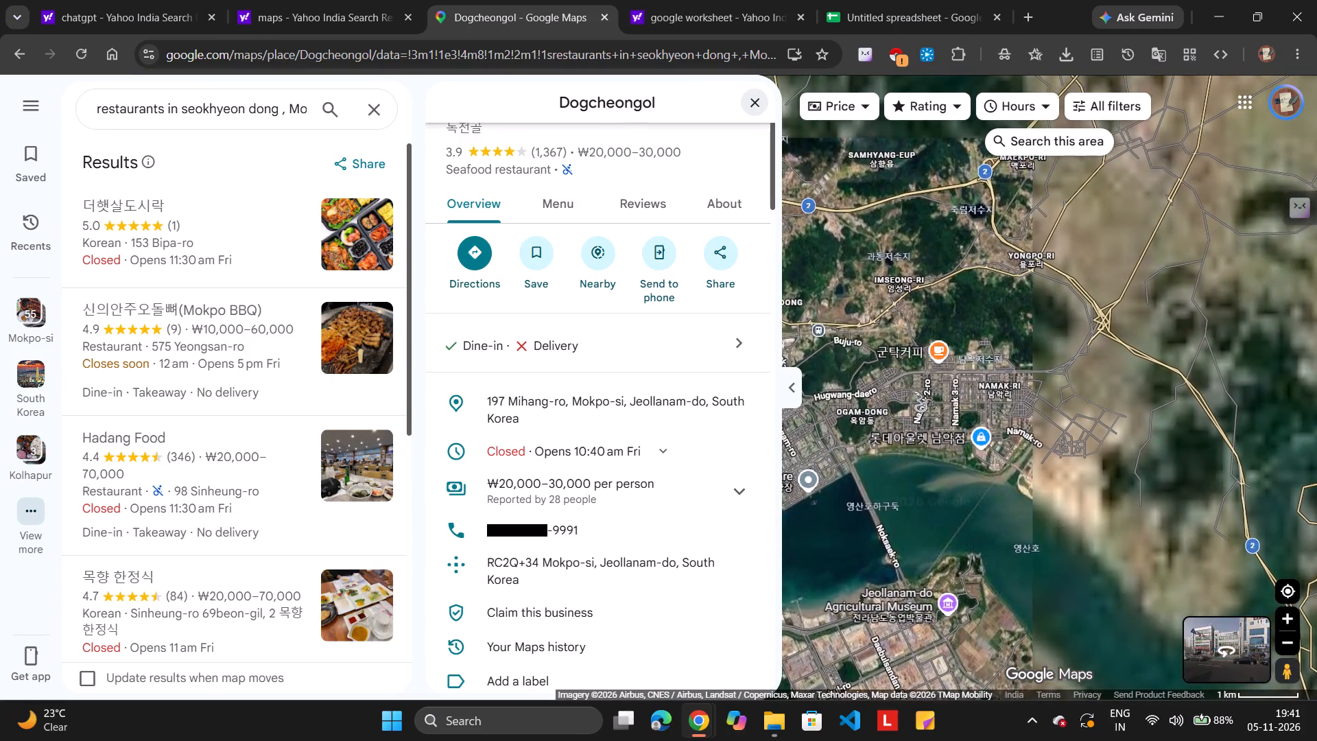
{"action": "left_click_drag", "start_coordinate": [914, 391], "coordinate": [1252, 408]}
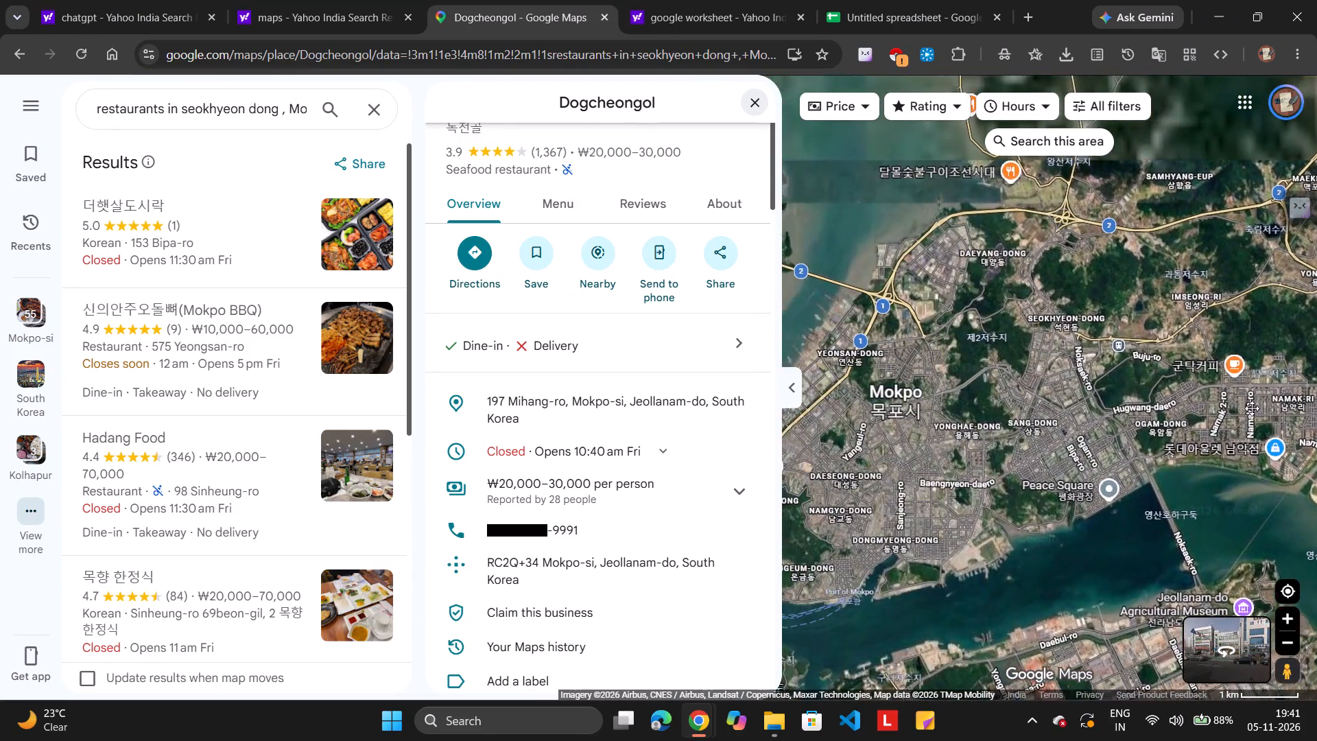
{"action": "left_click_drag", "start_coordinate": [1252, 408], "coordinate": [925, 404]}
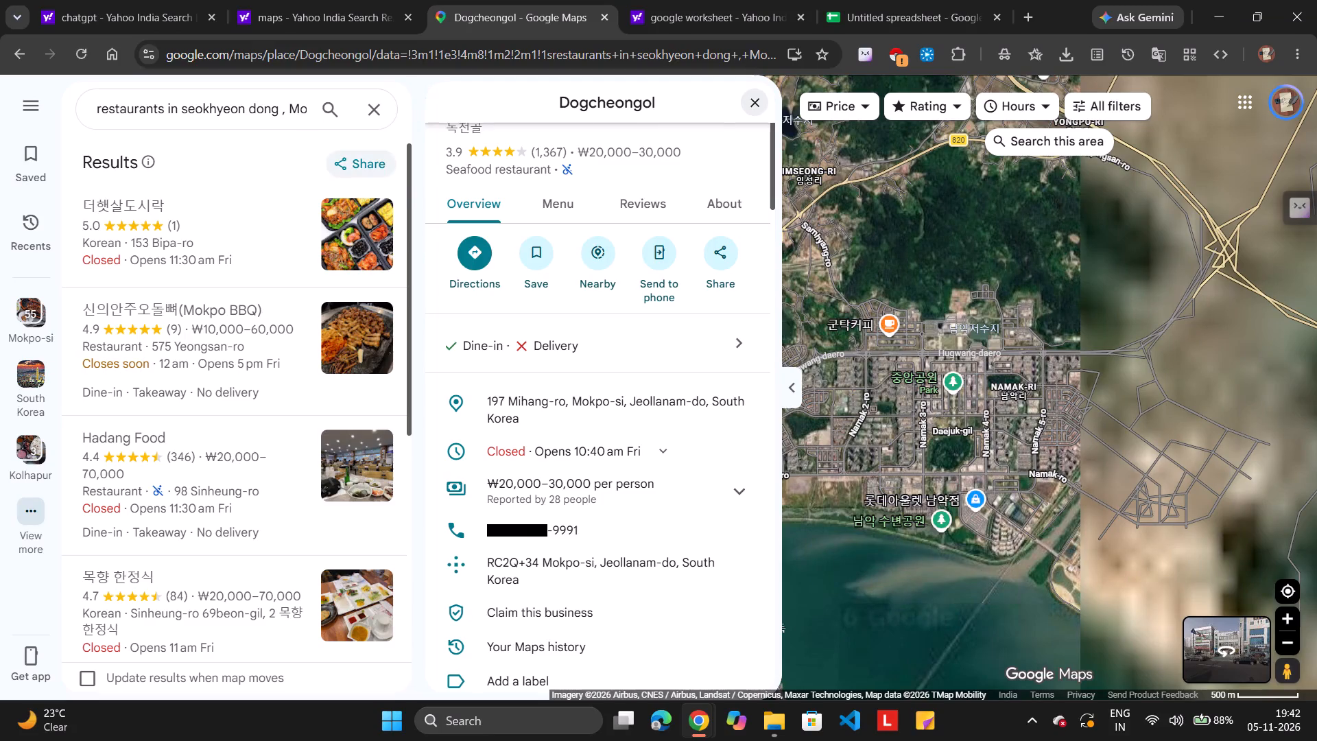
{"action": "left_click", "coordinate": [283, 110]}
{"action": "key", "text": "Left"}
{"action": "key", "text": "BackSpace"}
{"action": "key", "text": "BackSpace"}
{"action": "key", "text": "BackSpace"}
{"action": "key", "text": "BackSpace"}
{"action": "key", "text": "BackSpace"}
{"action": "key", "text": "BackSpace"}
{"action": "key", "text": "BackSpace"}
{"action": "key", "text": "BackSpace"}
{"action": "key", "text": "BackSpace"}
{"action": "key", "text": "BackSpace"}
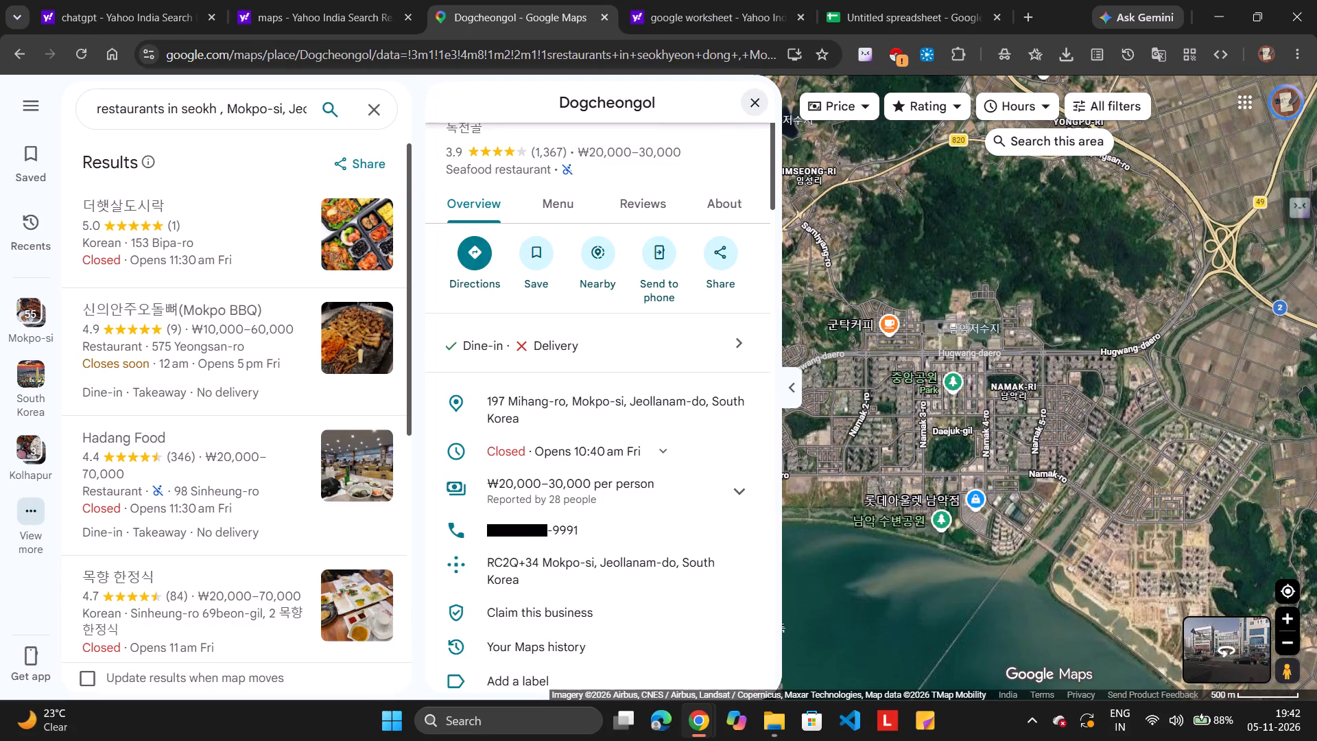
{"action": "key", "text": "BackSpace"}
{"action": "key", "text": "BackSpace"}
{"action": "key", "text": "BackSpace"}
{"action": "key", "text": "BackSpace"}
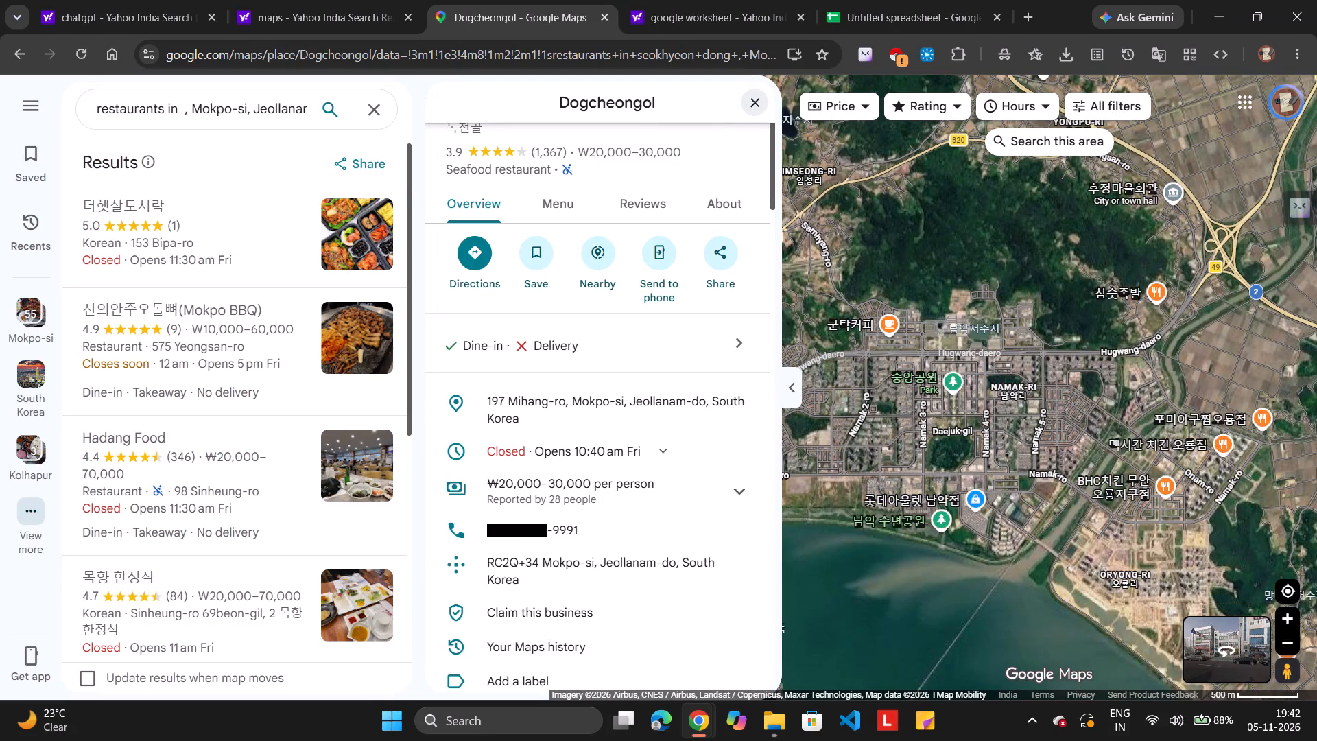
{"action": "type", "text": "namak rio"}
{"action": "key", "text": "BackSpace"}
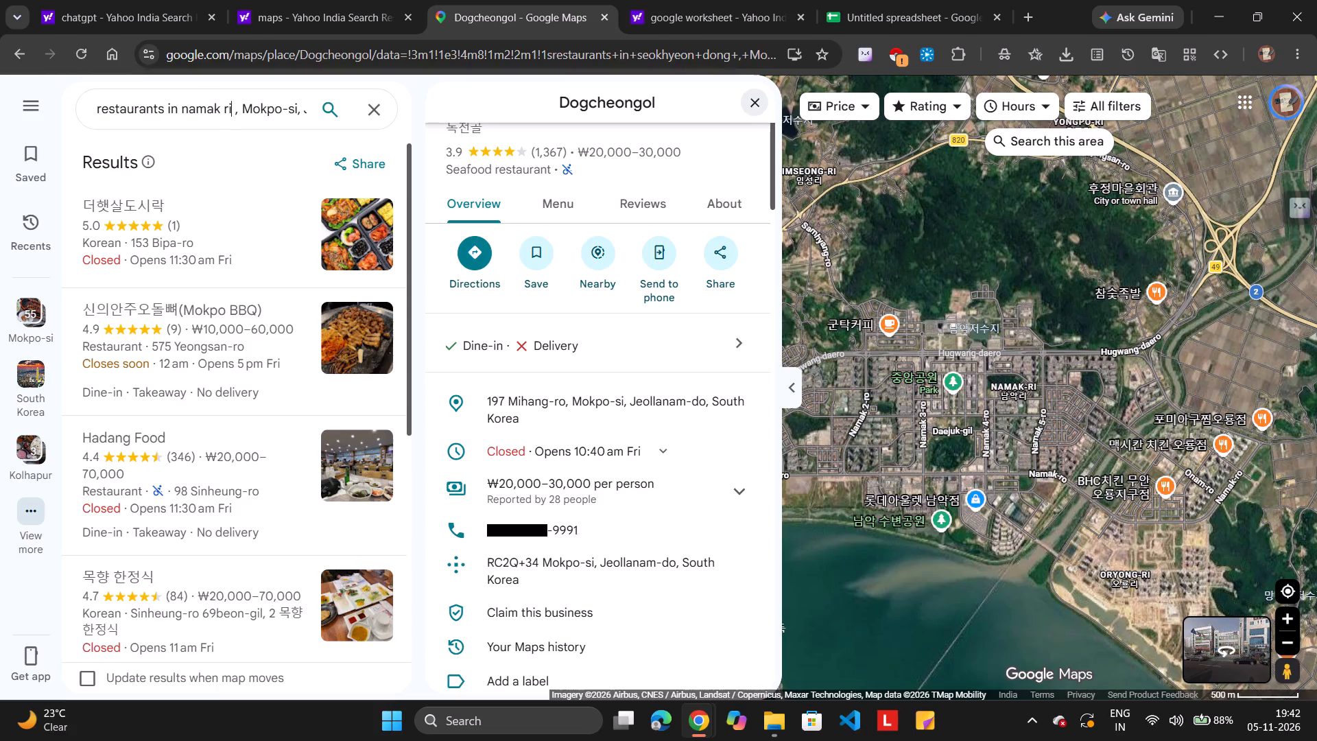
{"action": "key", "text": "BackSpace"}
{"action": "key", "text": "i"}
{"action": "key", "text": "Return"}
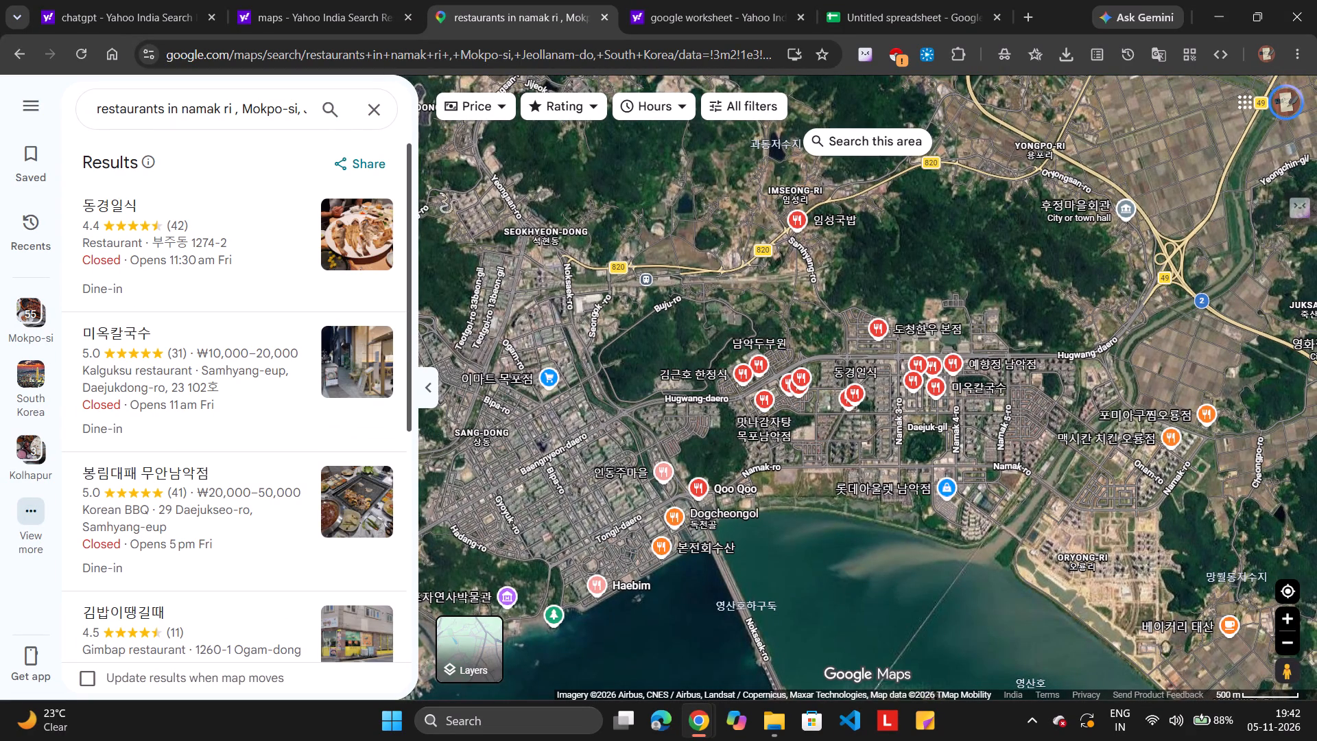
Open the Qoo Qoo listing in Google Maps and copy its English name into cell A53 of the spreadsheet.
{"action": "left_click", "coordinate": [696, 493]}
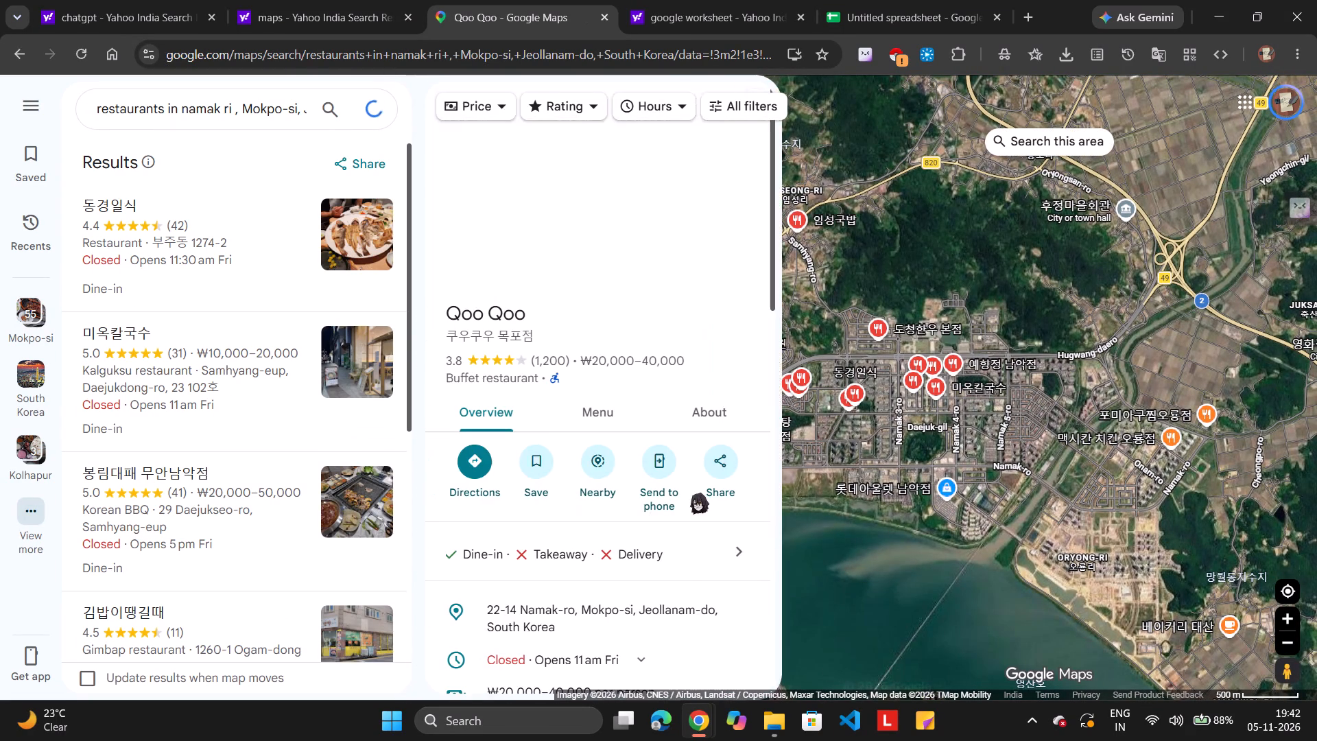
{"action": "left_click_drag", "start_coordinate": [448, 314], "coordinate": [554, 313]}
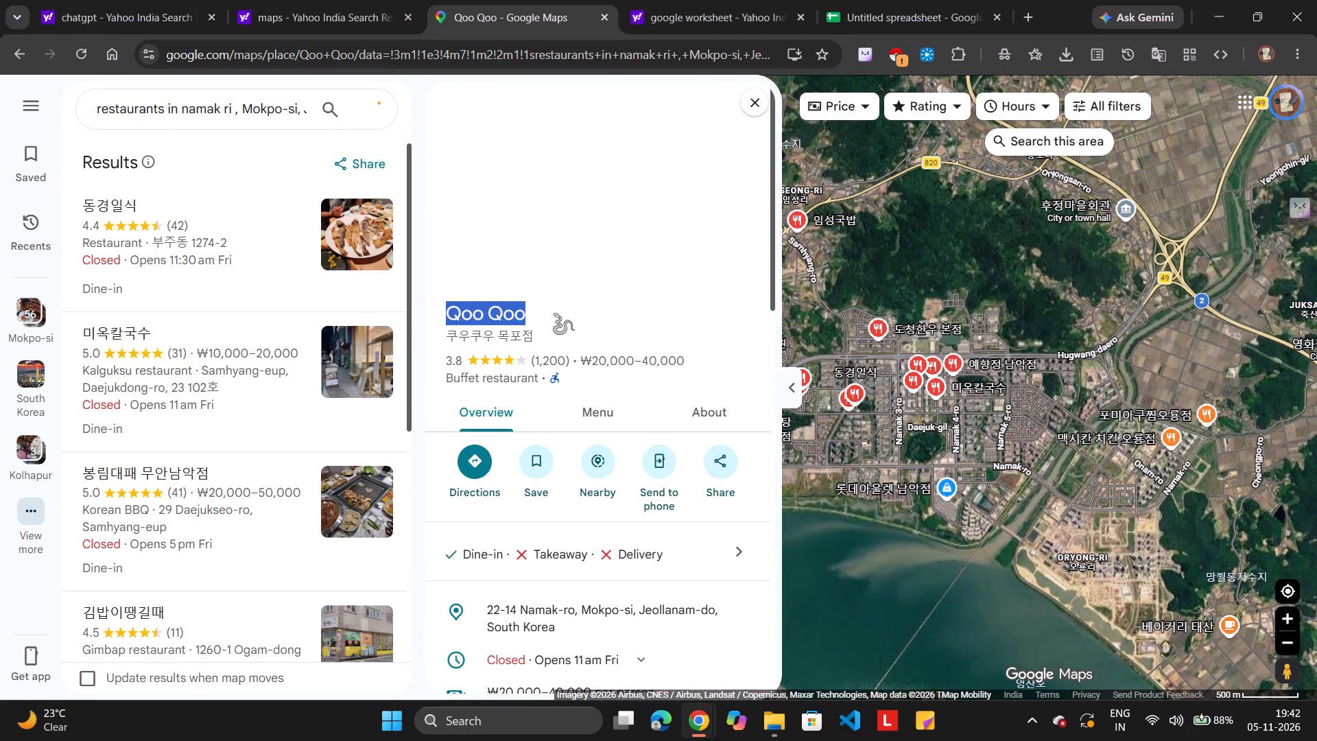
{"action": "key", "text": "ctrl+c"}
{"action": "left_click", "coordinate": [920, 0]}
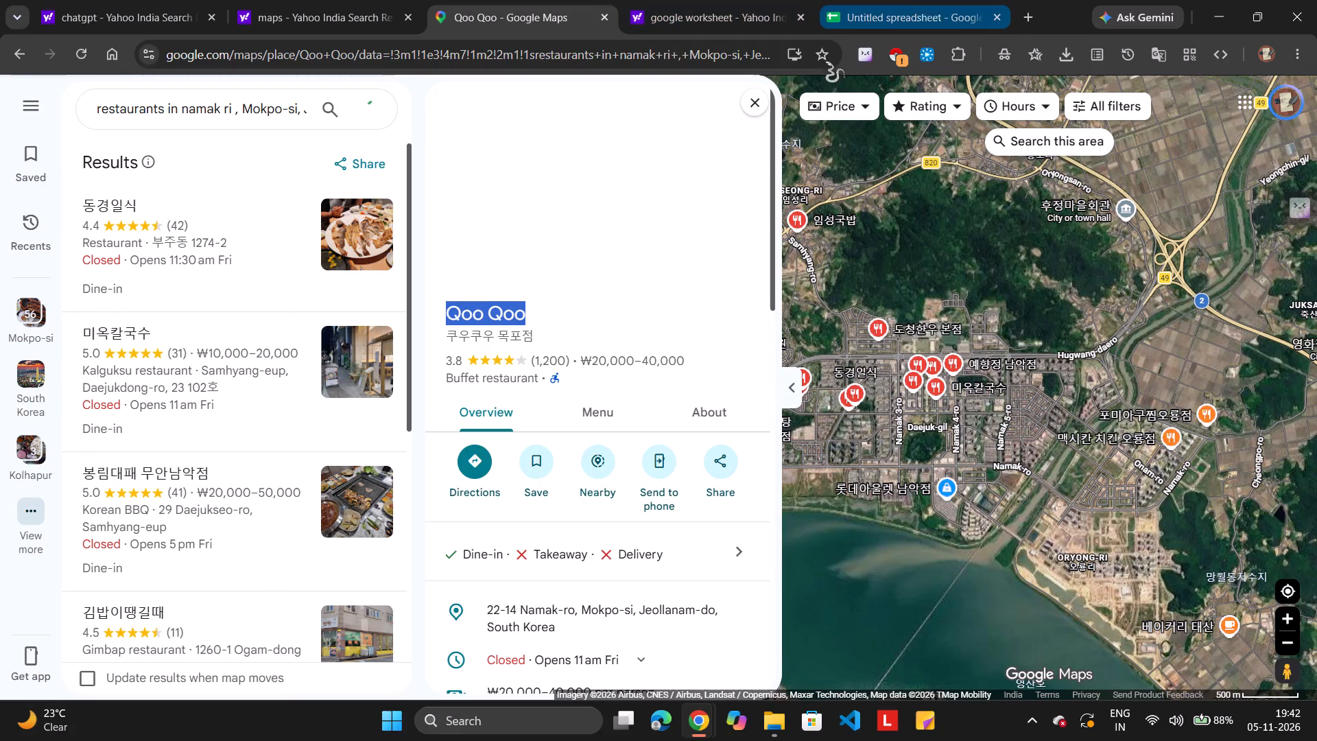
{"action": "left_click", "coordinate": [58, 569]}
{"action": "key", "text": "ctrl+v"}
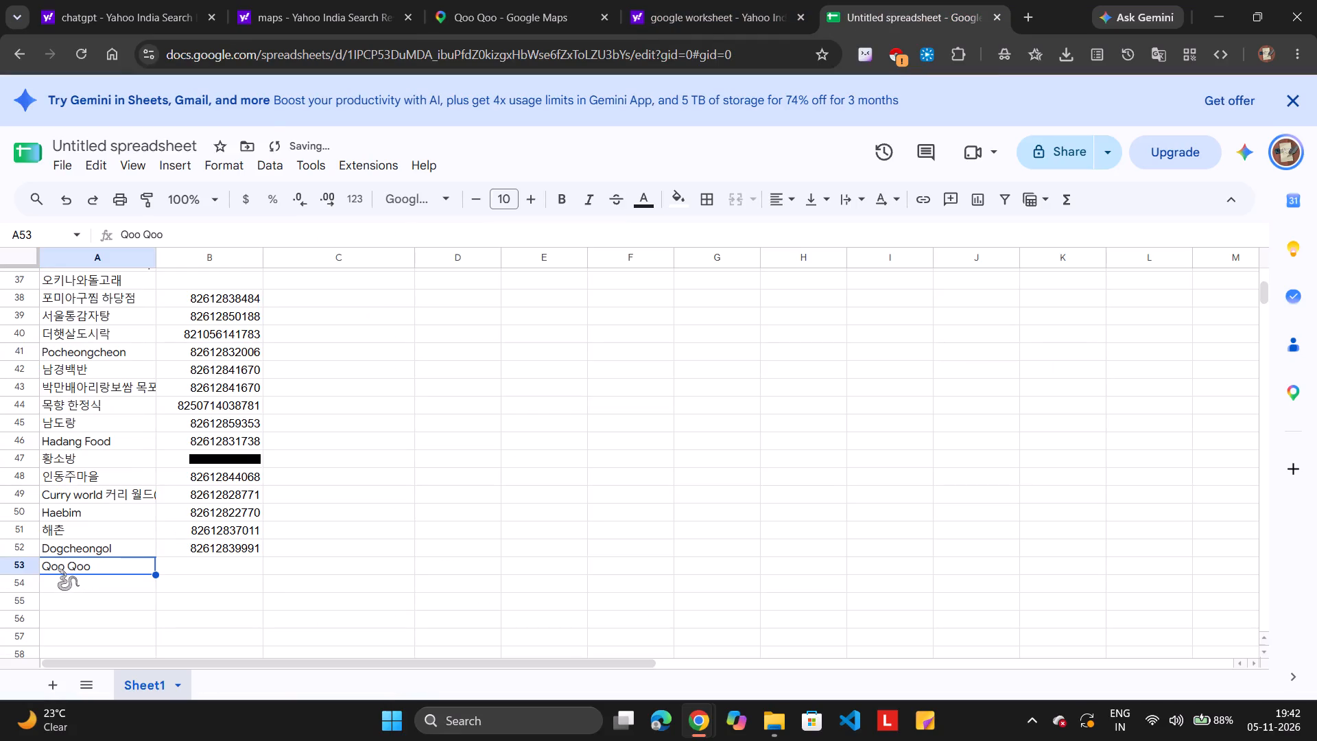
Copy the phone number from the Qoo Qoo listing in Google Maps into cell B53 of the spreadsheet.
{"action": "left_click", "coordinate": [486, 0]}
{"action": "scroll", "coordinate": [496, 576], "scroll_direction": "down", "scroll_amount": 1}
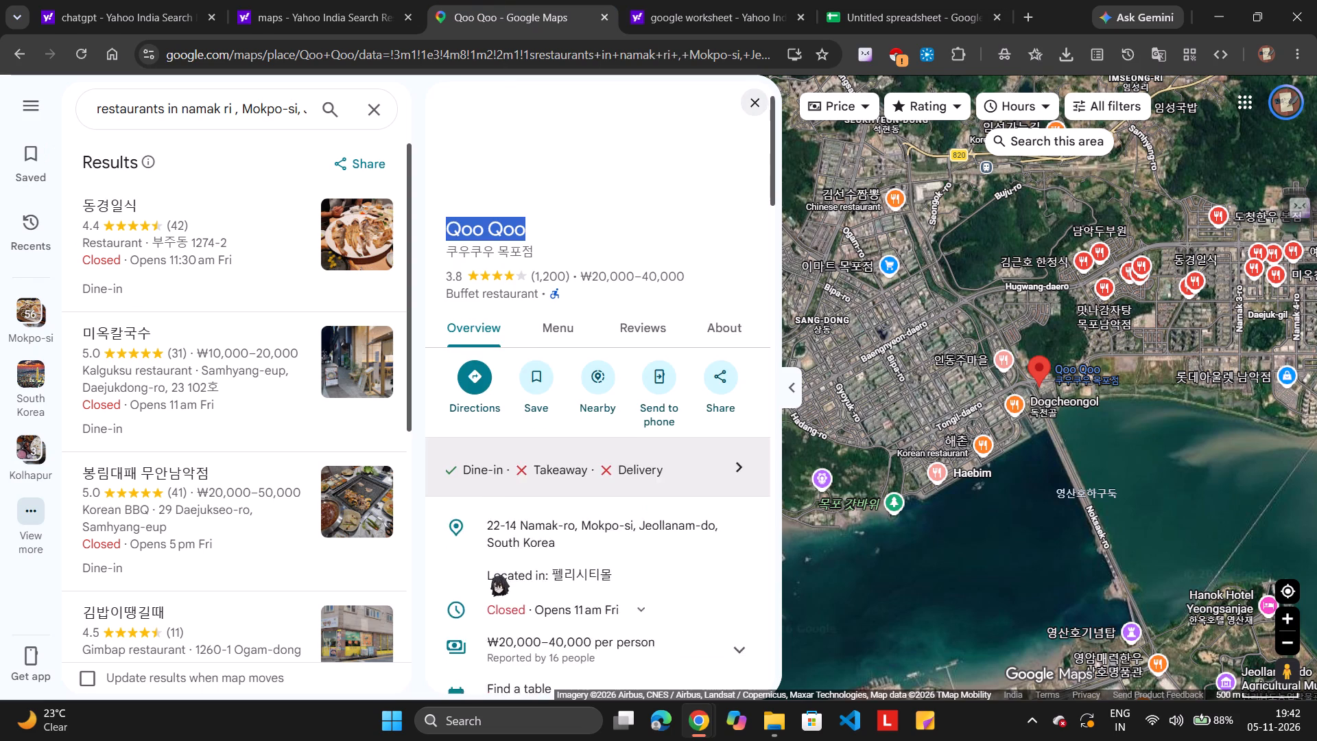
{"action": "scroll", "coordinate": [496, 576], "scroll_direction": "down", "scroll_amount": 1}
{"action": "scroll", "coordinate": [592, 575], "scroll_direction": "down", "scroll_amount": 1}
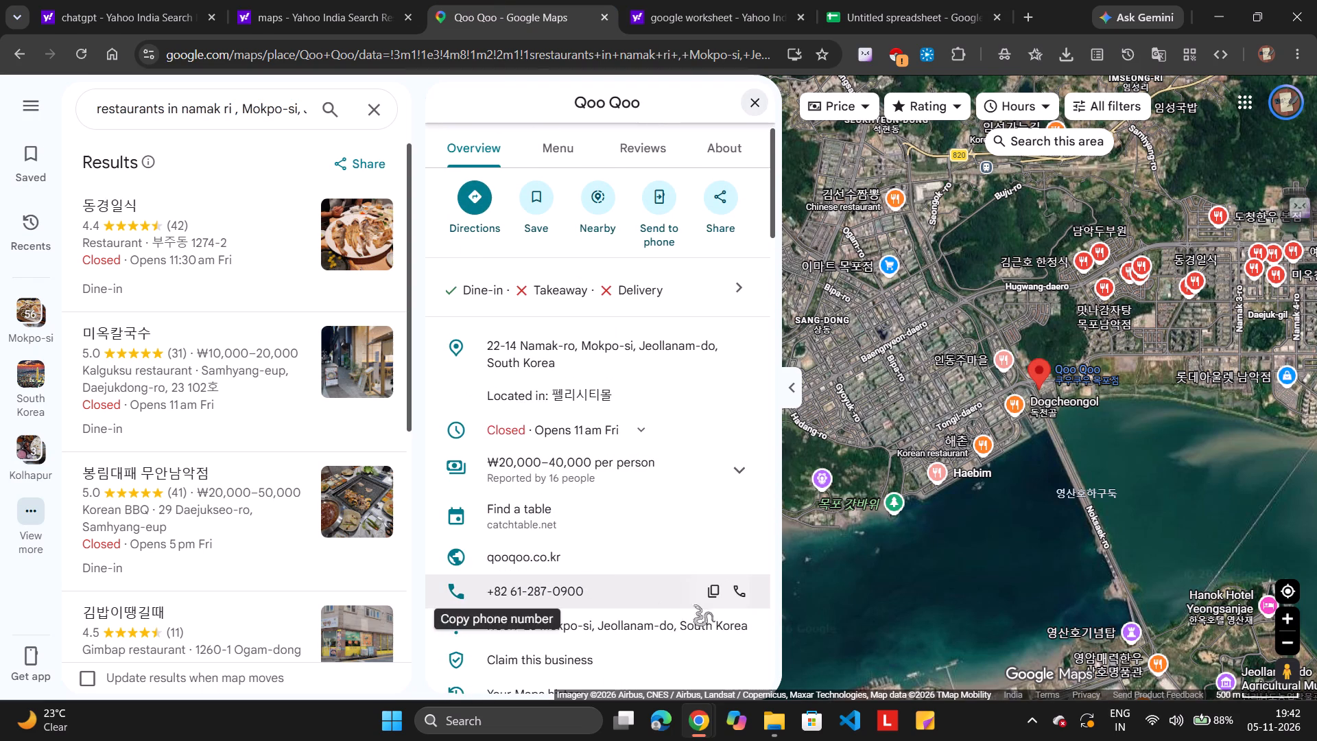
{"action": "left_click", "coordinate": [703, 596]}
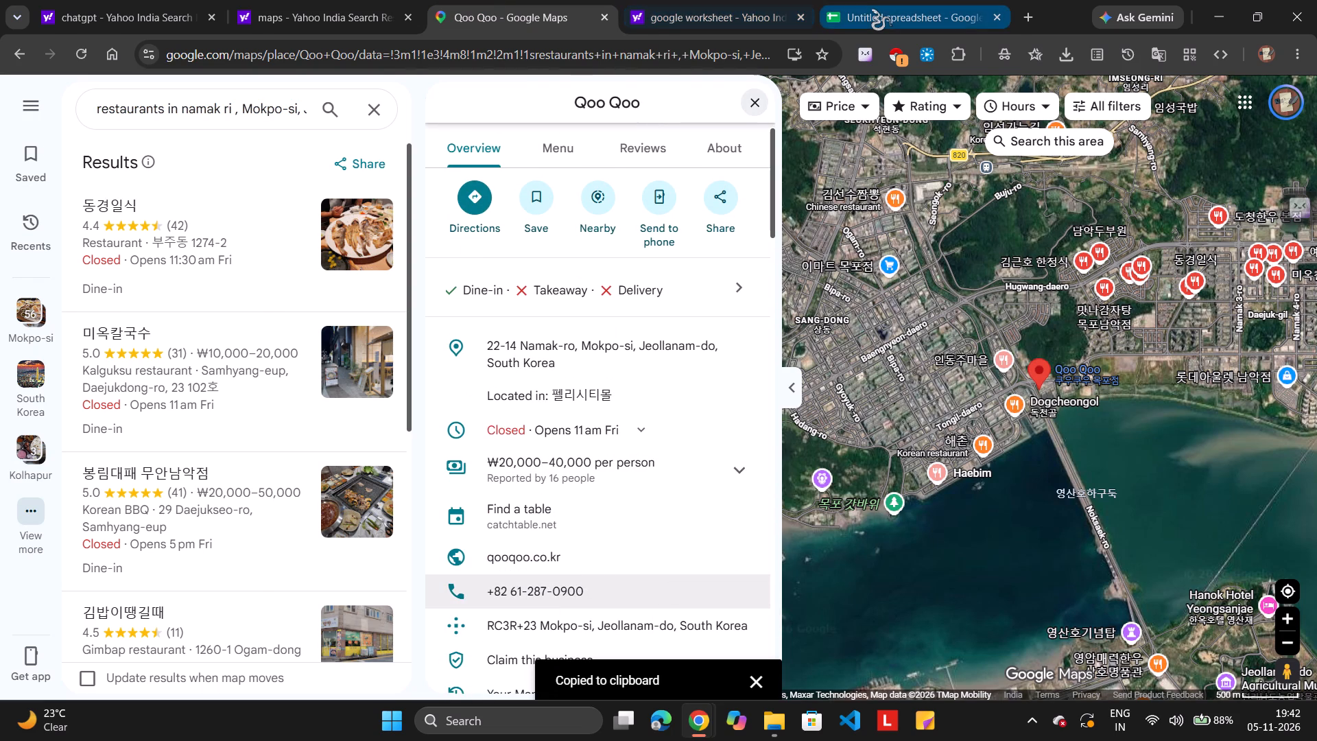
{"action": "left_click", "coordinate": [872, 9]}
{"action": "left_click", "coordinate": [229, 565]}
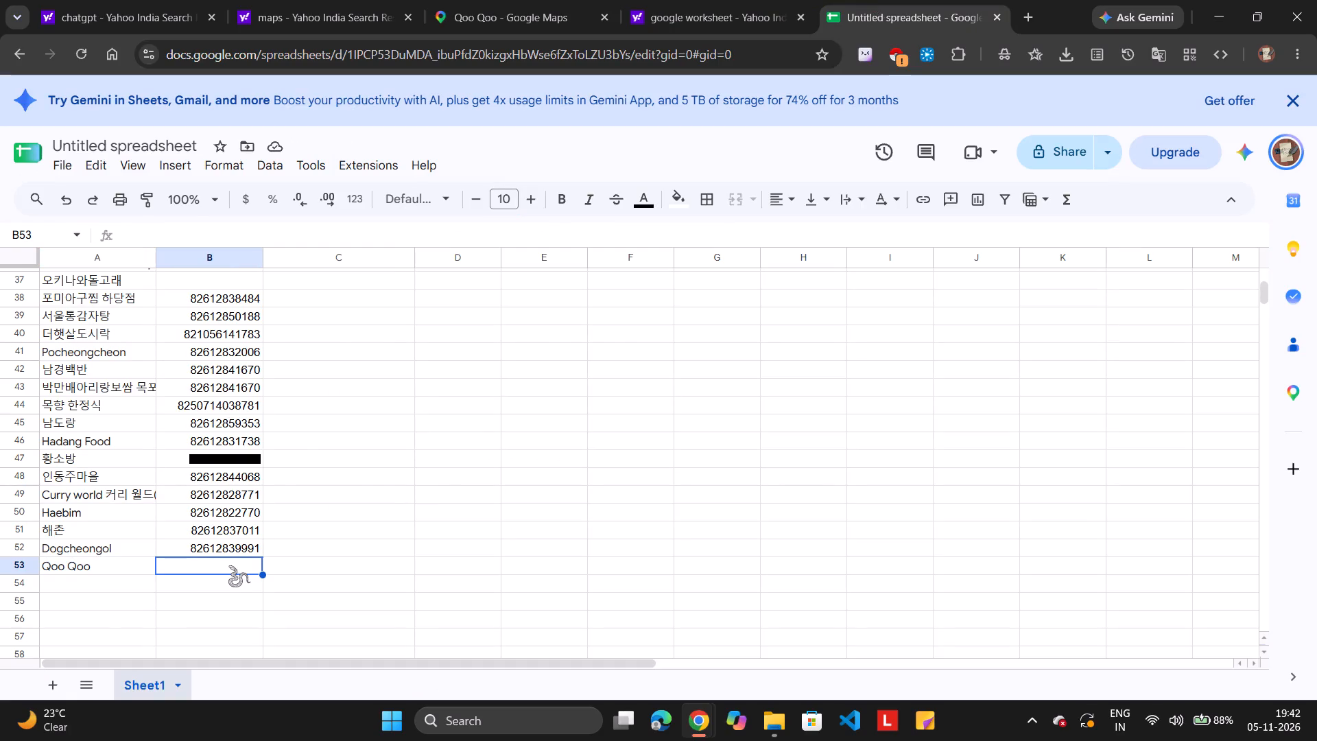
{"action": "key", "text": "ctrl+v"}
Open the 김근호 한정식 listing in Google Maps and copy its name into cell A54 of the spreadsheet.
{"action": "left_click", "coordinate": [521, 0]}
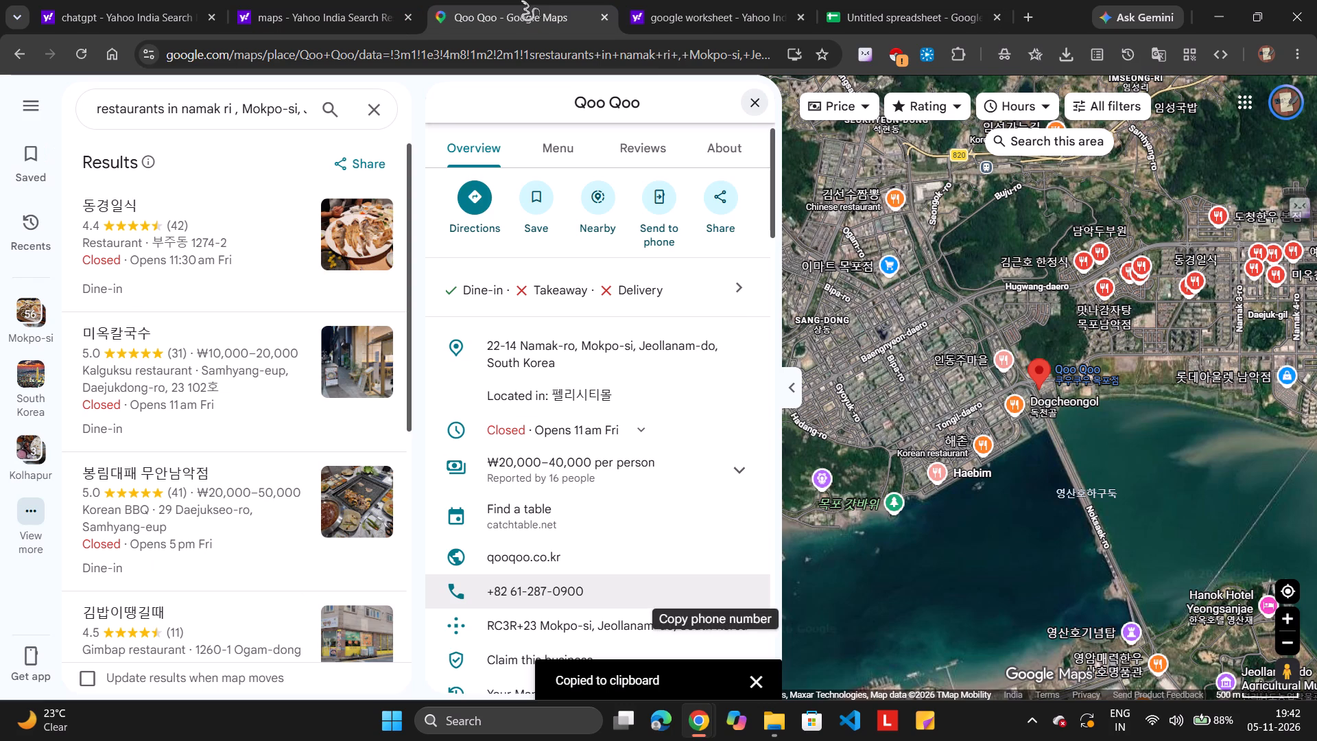
{"action": "left_click_drag", "start_coordinate": [1061, 282], "coordinate": [952, 317]}
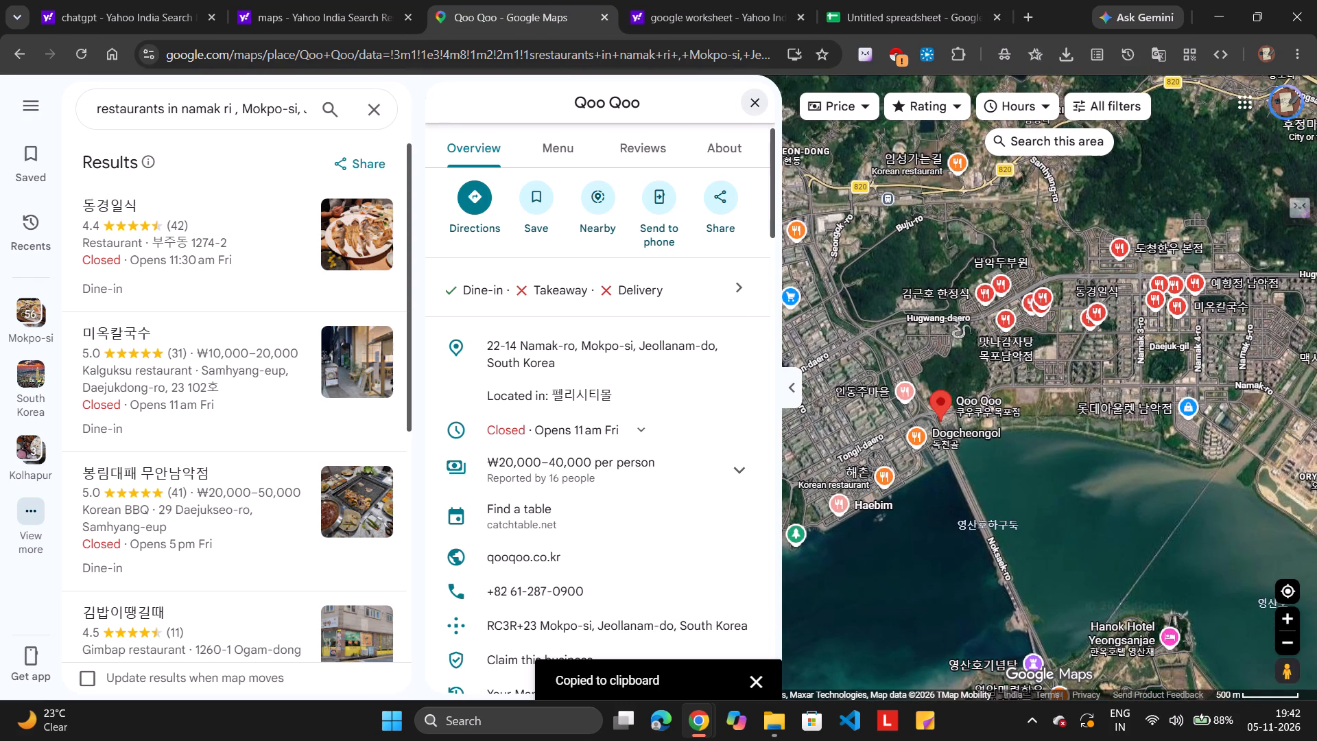
{"action": "left_click", "coordinate": [981, 287]}
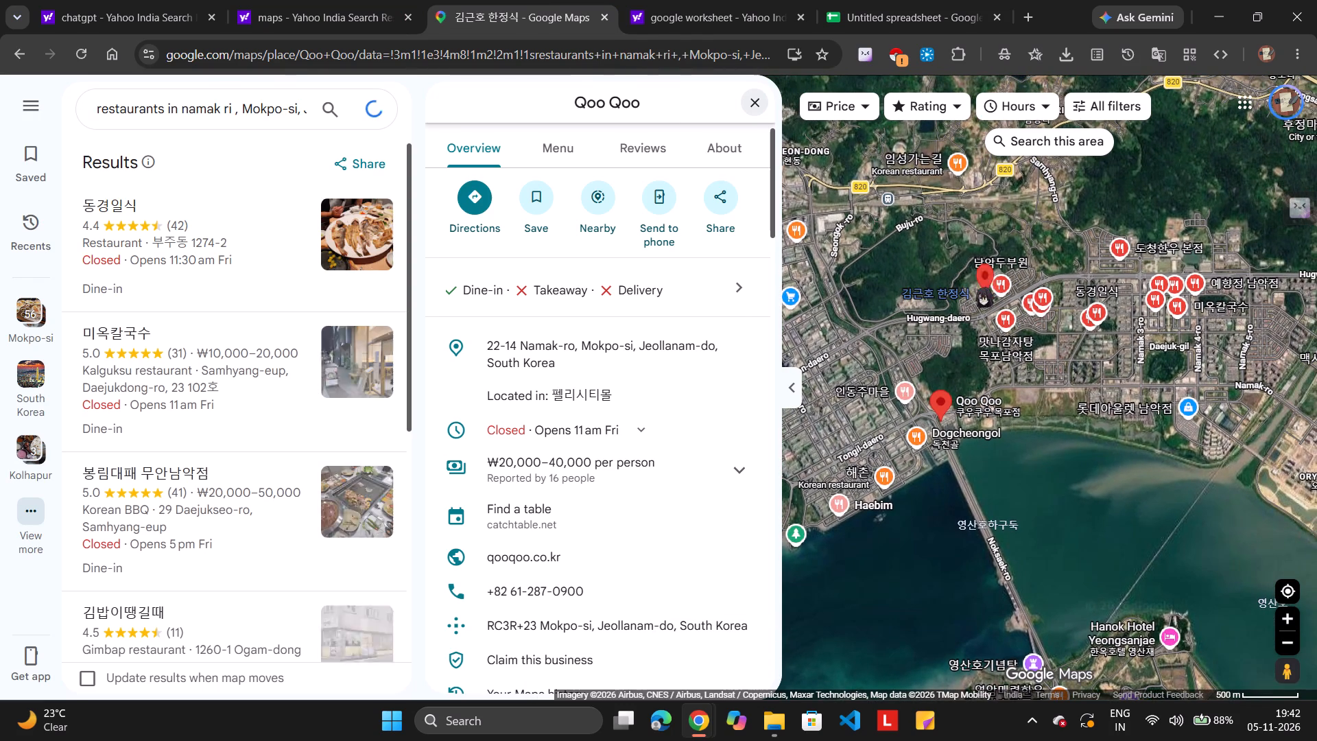
{"action": "left_click_drag", "start_coordinate": [444, 321], "coordinate": [581, 305]}
{"action": "key", "text": "ctrl+c"}
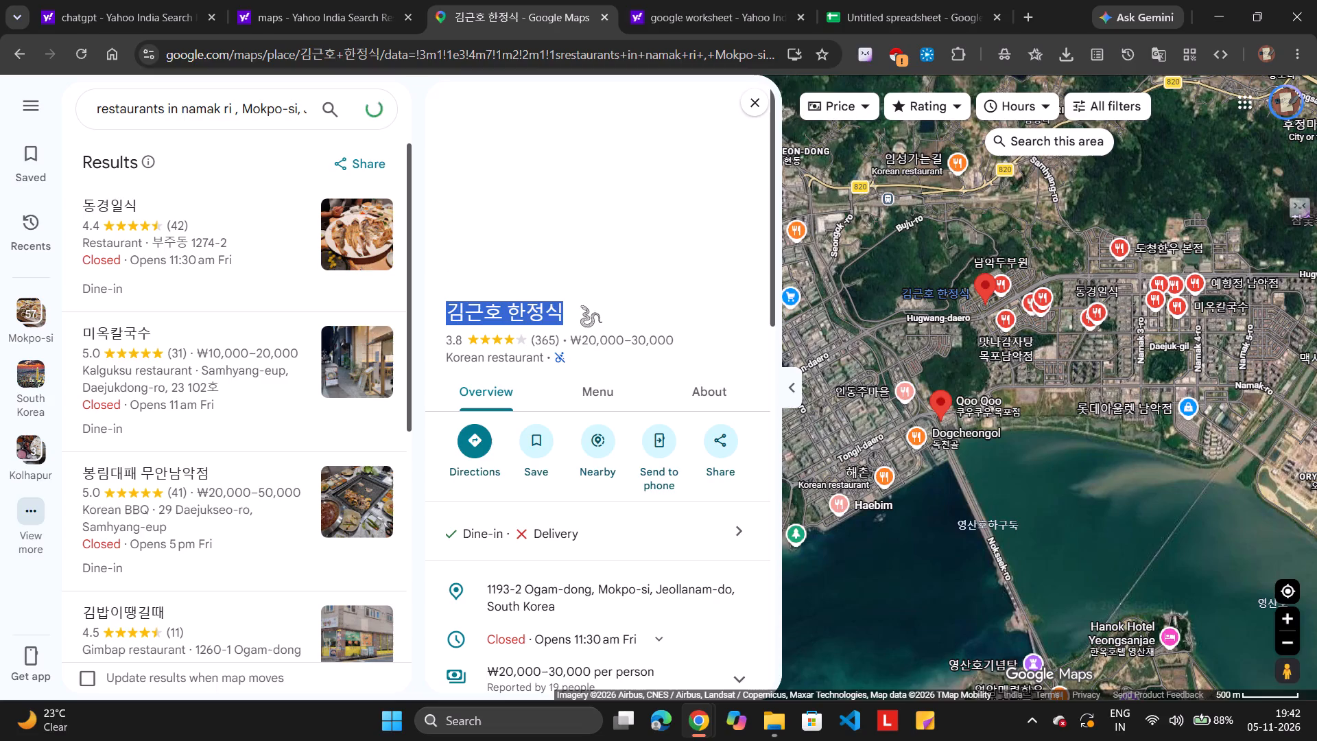
{"action": "left_click", "coordinate": [954, 0]}
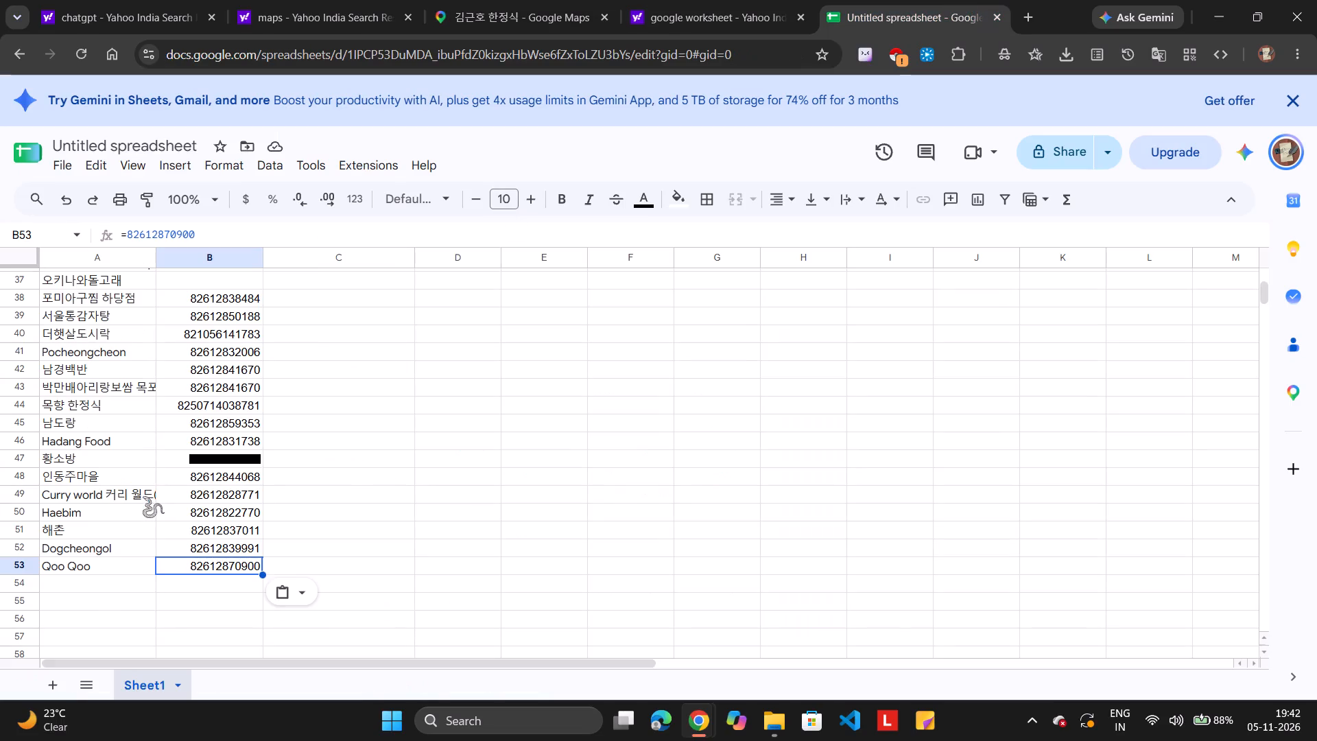
{"action": "left_click", "coordinate": [97, 585]}
{"action": "key", "text": "ctrl+v"}
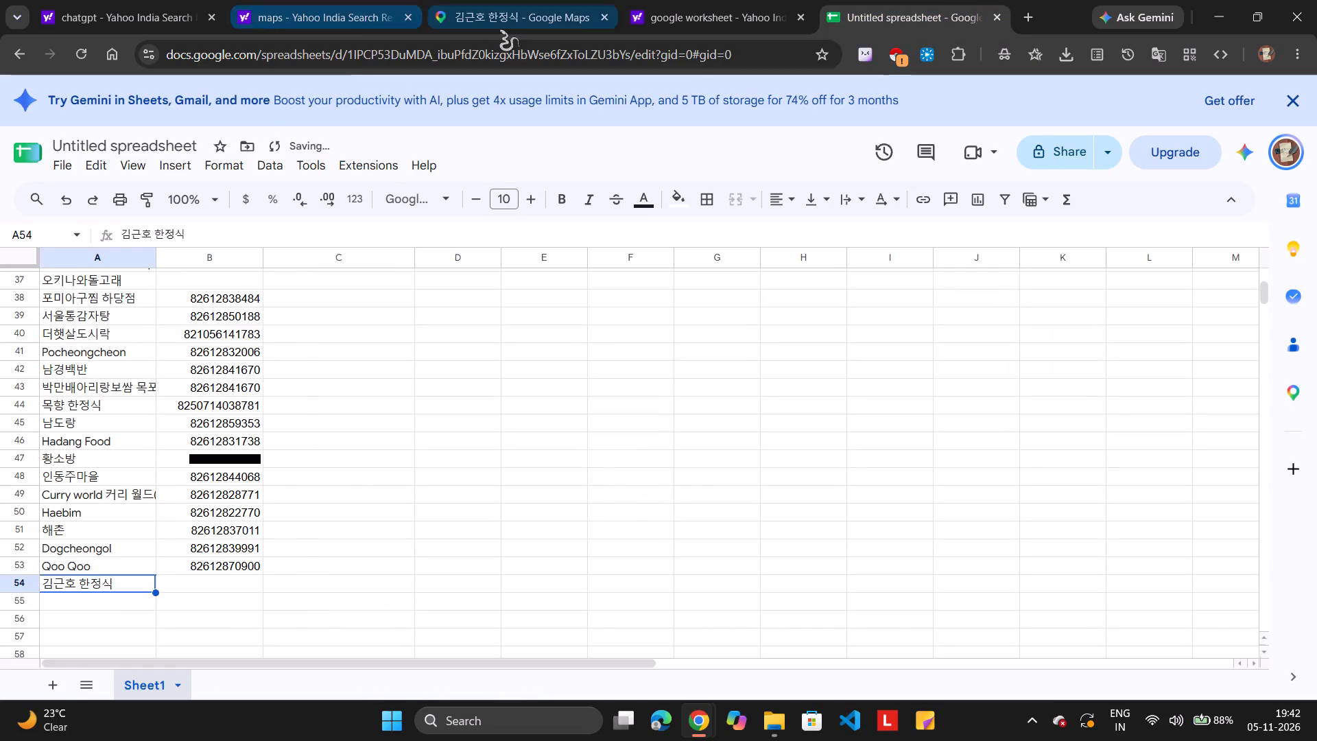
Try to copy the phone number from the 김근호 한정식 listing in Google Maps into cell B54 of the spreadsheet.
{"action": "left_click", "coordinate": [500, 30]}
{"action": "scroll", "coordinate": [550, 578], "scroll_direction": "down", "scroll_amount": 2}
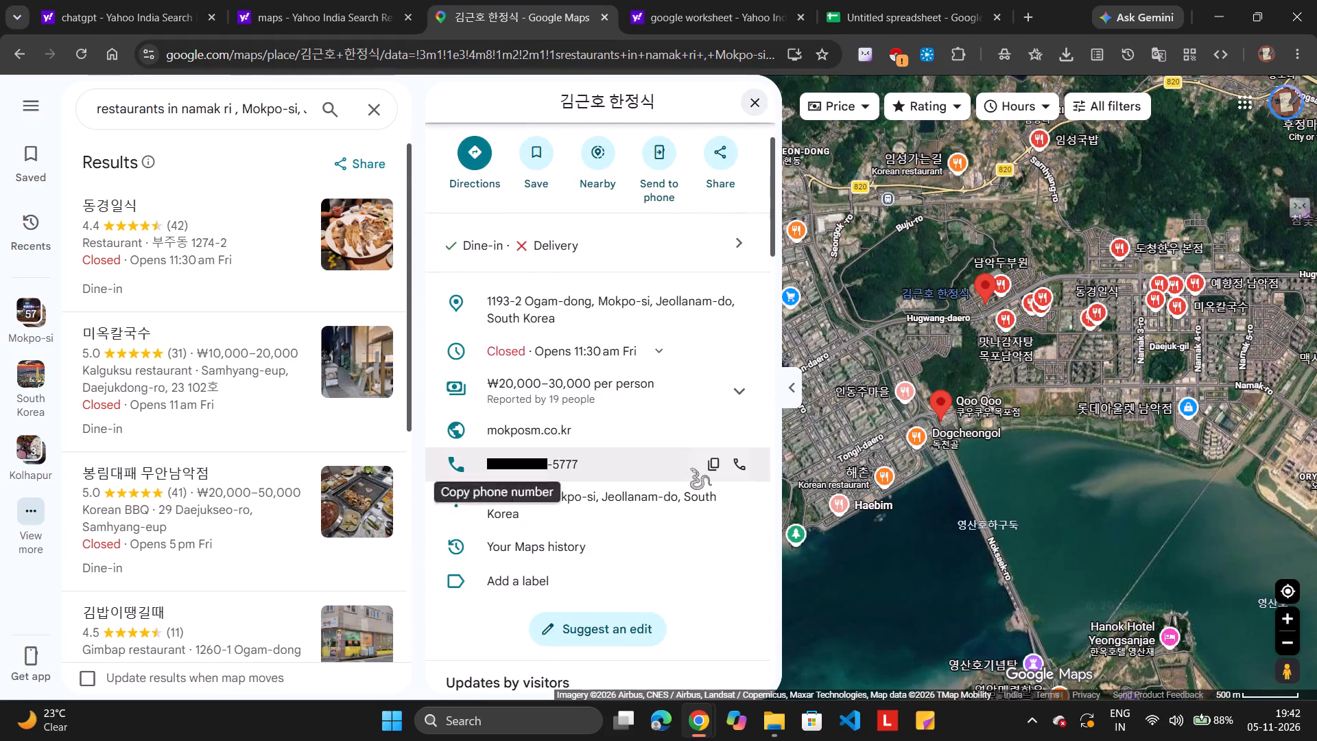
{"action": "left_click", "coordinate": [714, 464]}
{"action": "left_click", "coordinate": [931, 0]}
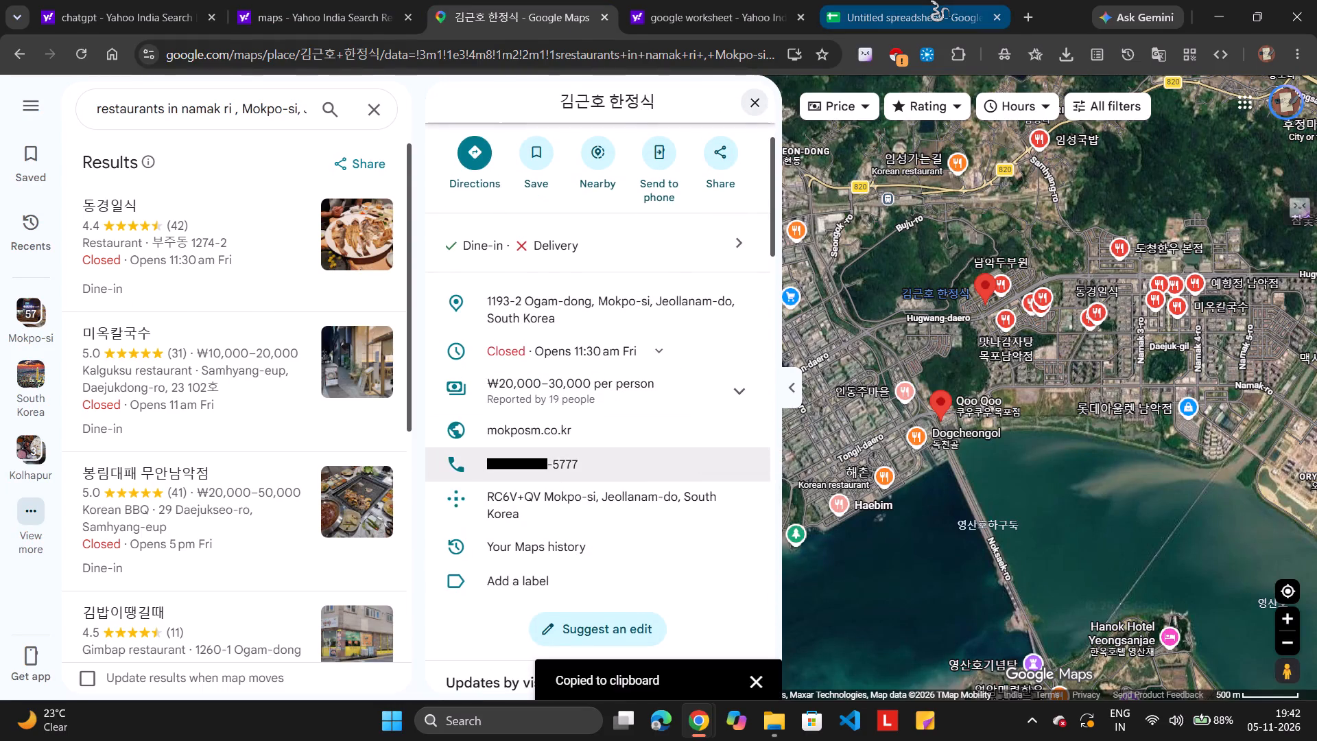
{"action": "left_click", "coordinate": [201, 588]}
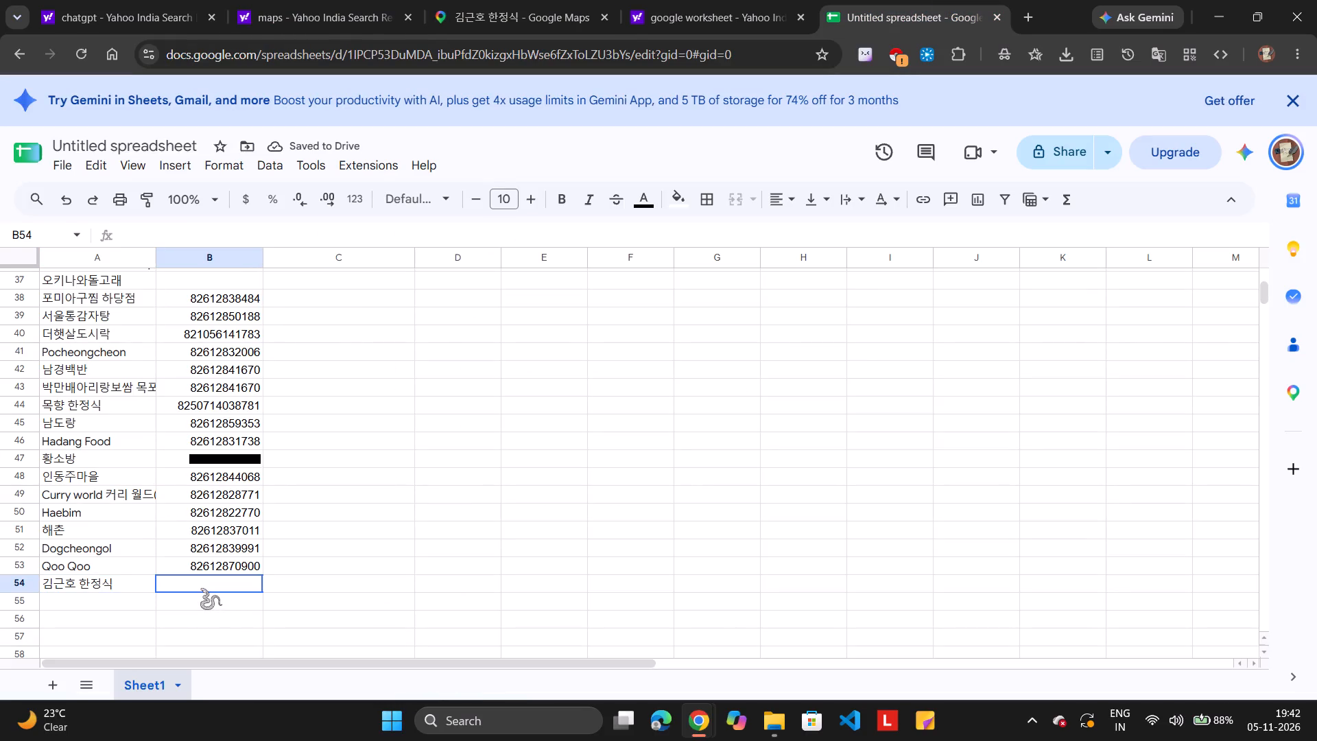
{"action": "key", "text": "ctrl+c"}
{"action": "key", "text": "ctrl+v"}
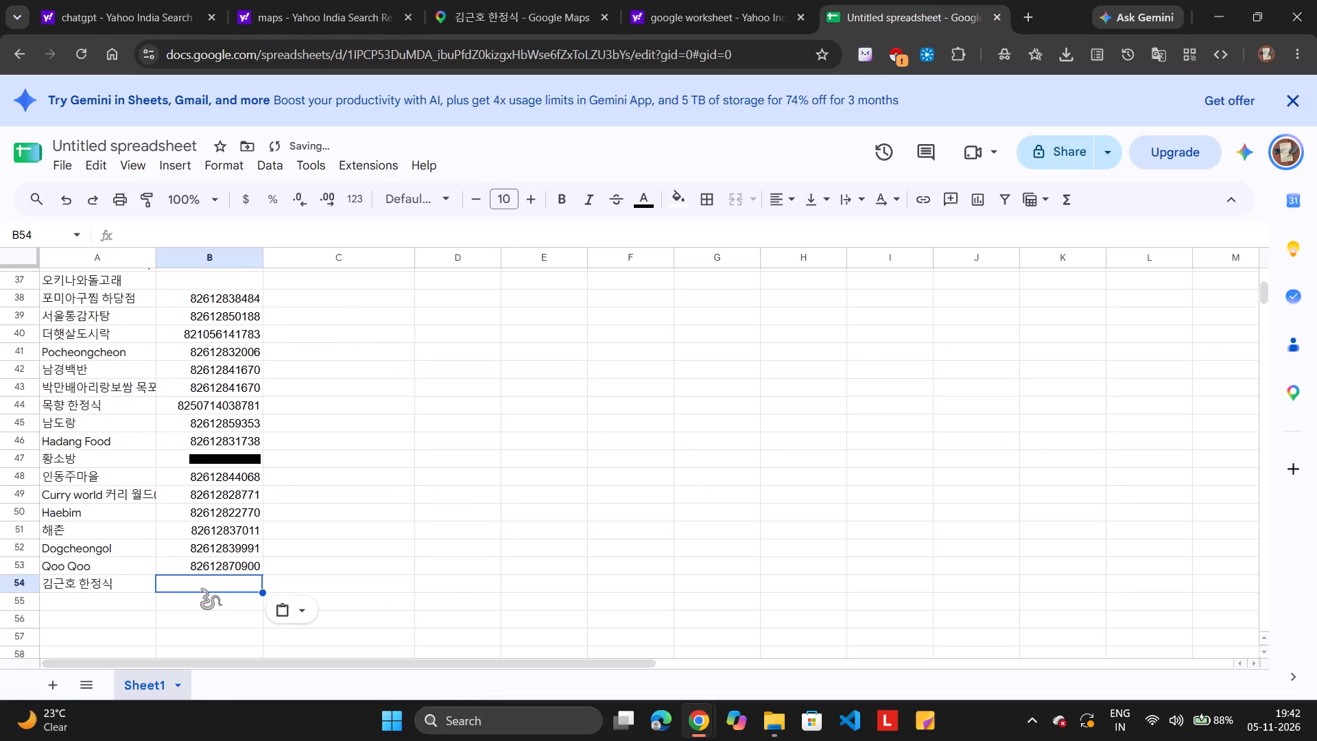
Copy the phone number from the 김근호 한정식 listing in Google Maps into cell B54 of the spreadsheet.
{"action": "left_click", "coordinate": [517, 27]}
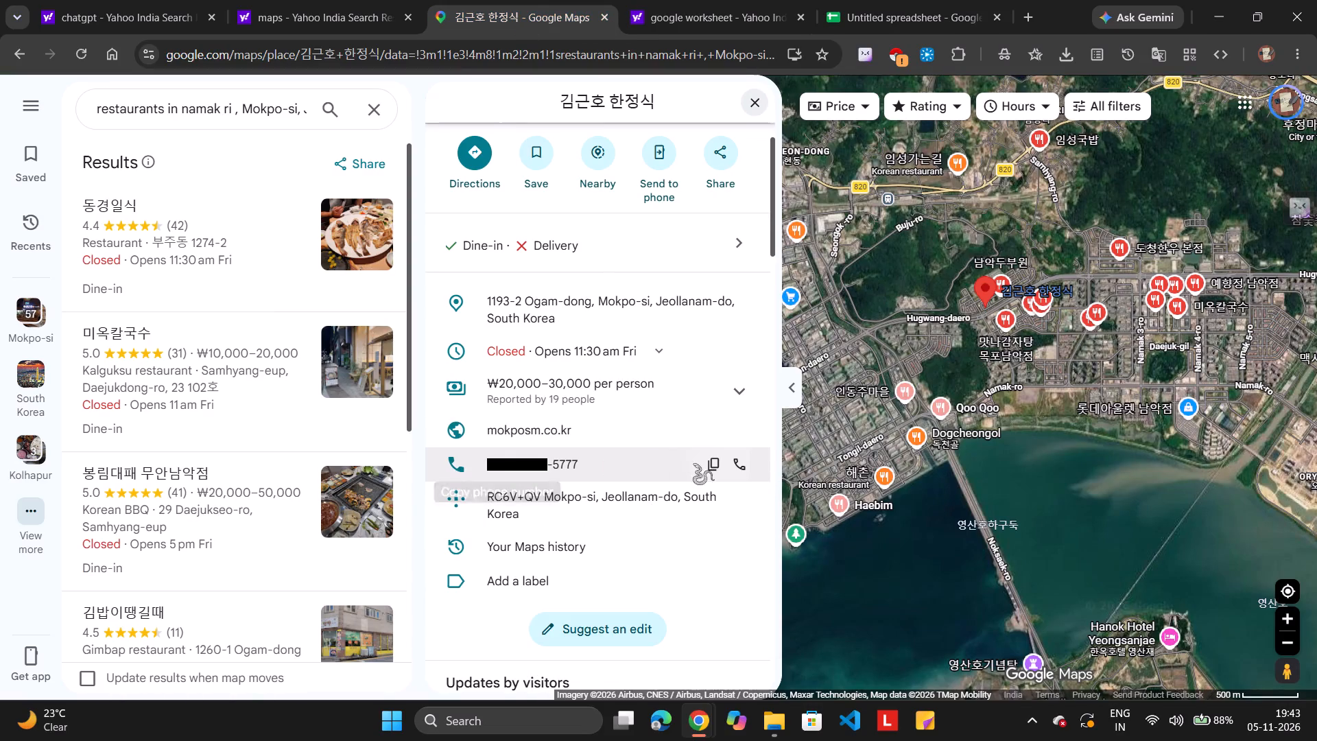
{"action": "left_click", "coordinate": [704, 464]}
{"action": "left_click", "coordinate": [964, 0]}
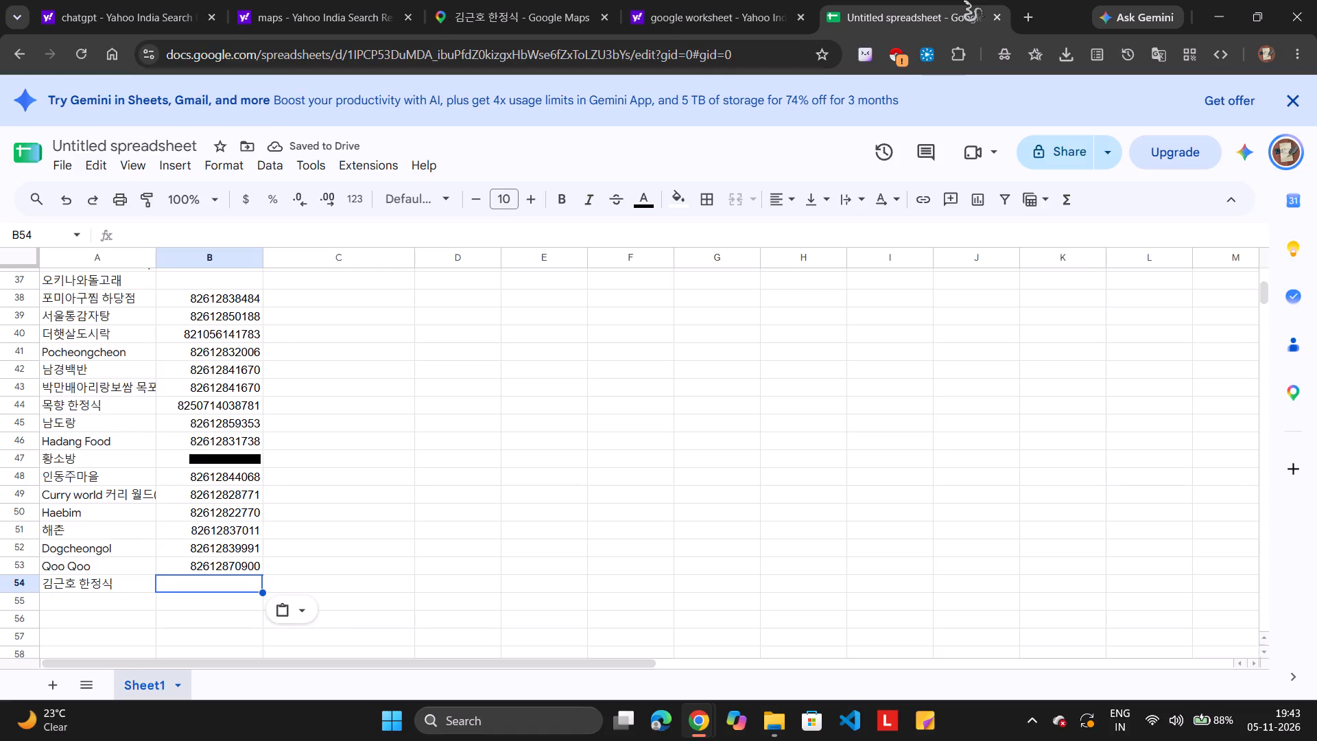
{"action": "left_click", "coordinate": [187, 585]}
{"action": "key", "text": "ctrl+v"}
Copy the website address from the 김근호 한정식 listing in Google Maps into cell C54 of the spreadsheet, in bold.
{"action": "left_click", "coordinate": [496, 0]}
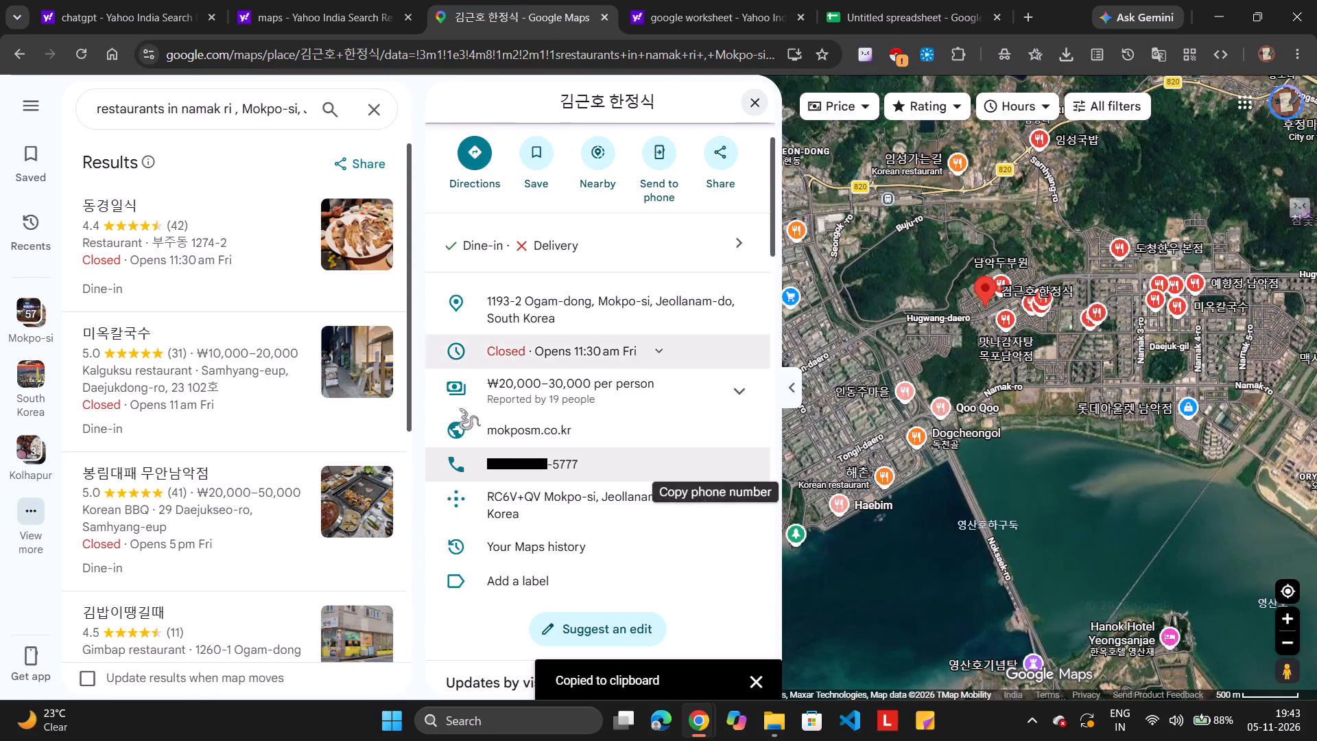
{"action": "left_click", "coordinate": [736, 432]}
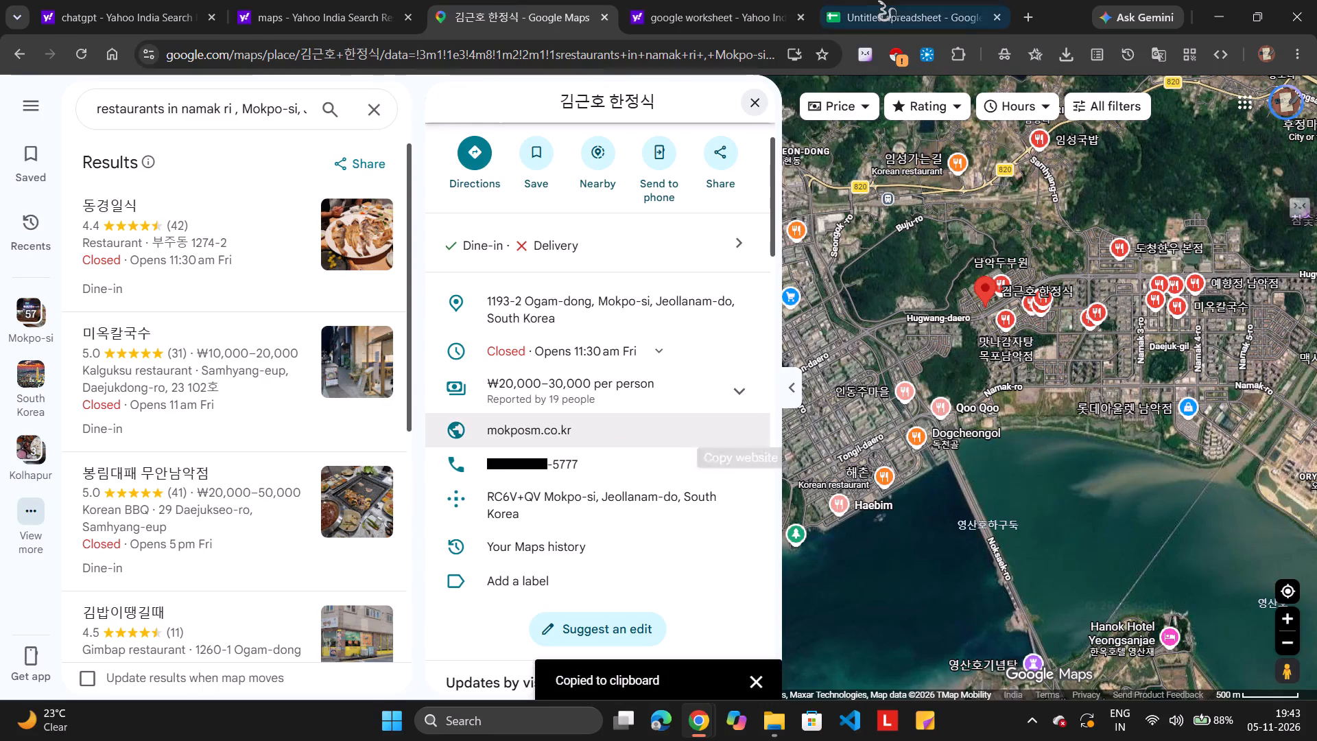
{"action": "left_click", "coordinate": [880, 0]}
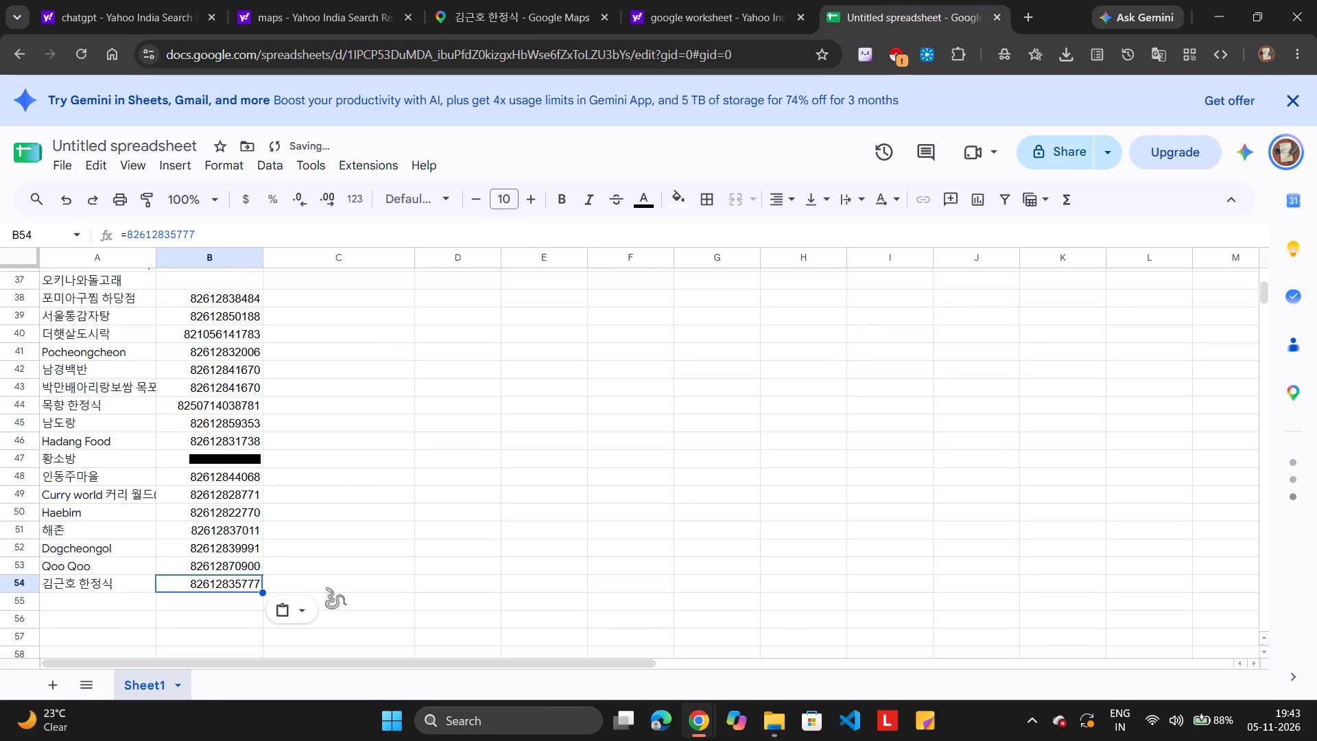
{"action": "left_click", "coordinate": [326, 587]}
{"action": "key", "text": "ctrl+b"}
{"action": "key", "text": "ctrl+v"}
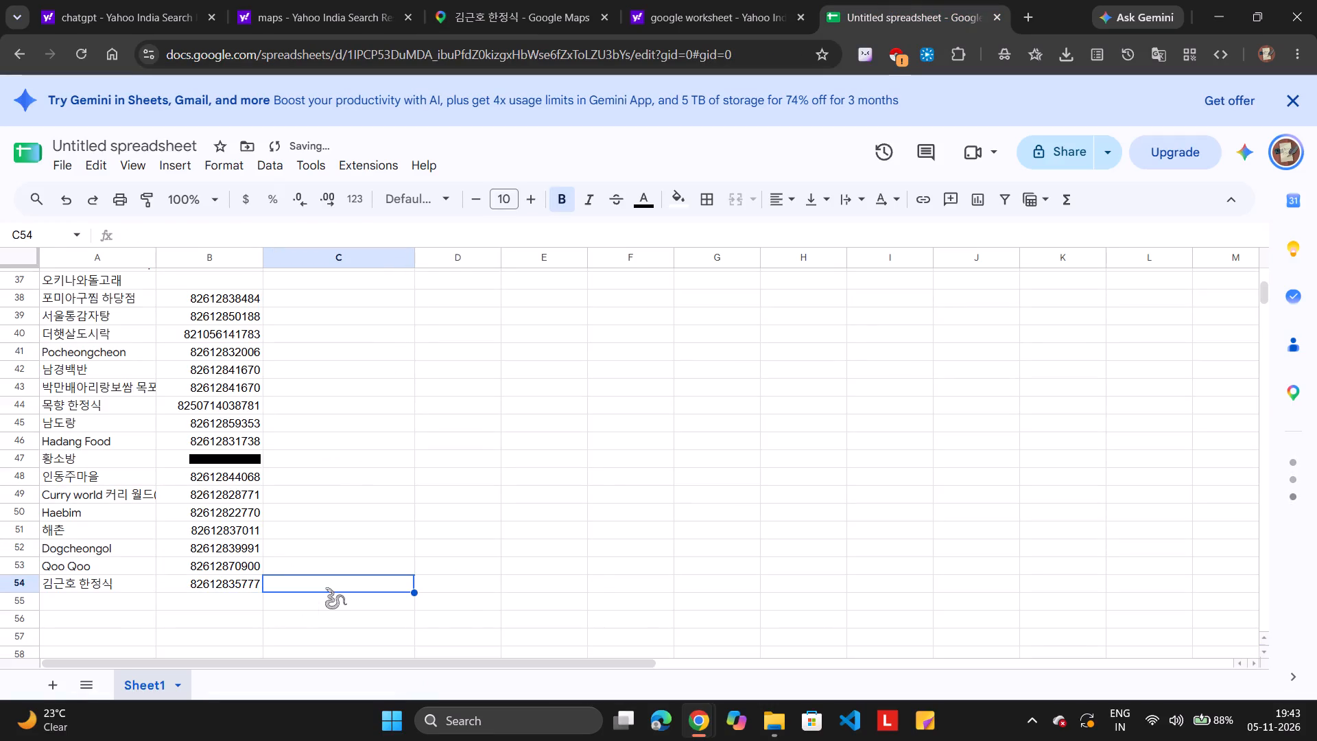
Open the 맛나감자탕 목포남악점 listing in Google Maps and copy its name into cell A55 of the spreadsheet.
{"action": "left_click", "coordinate": [132, 605]}
{"action": "left_click", "coordinate": [568, 0]}
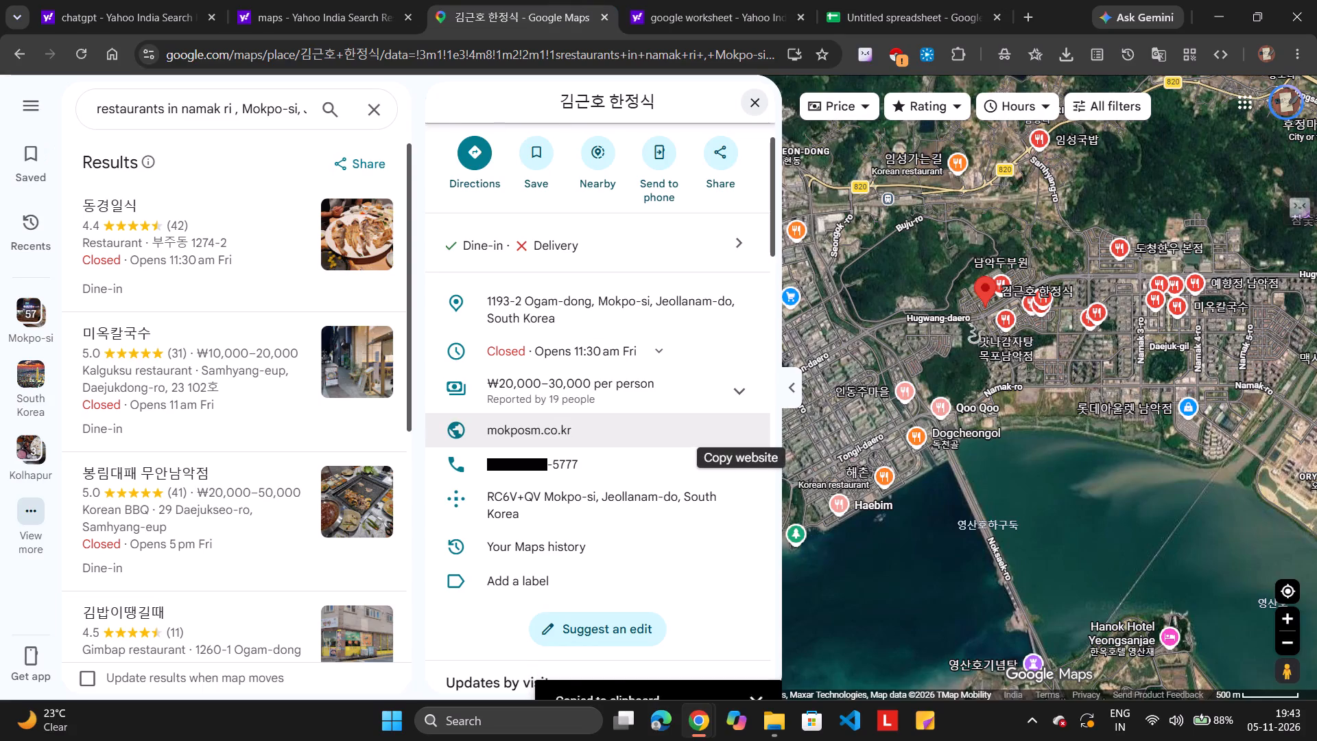
{"action": "left_click", "coordinate": [1001, 313]}
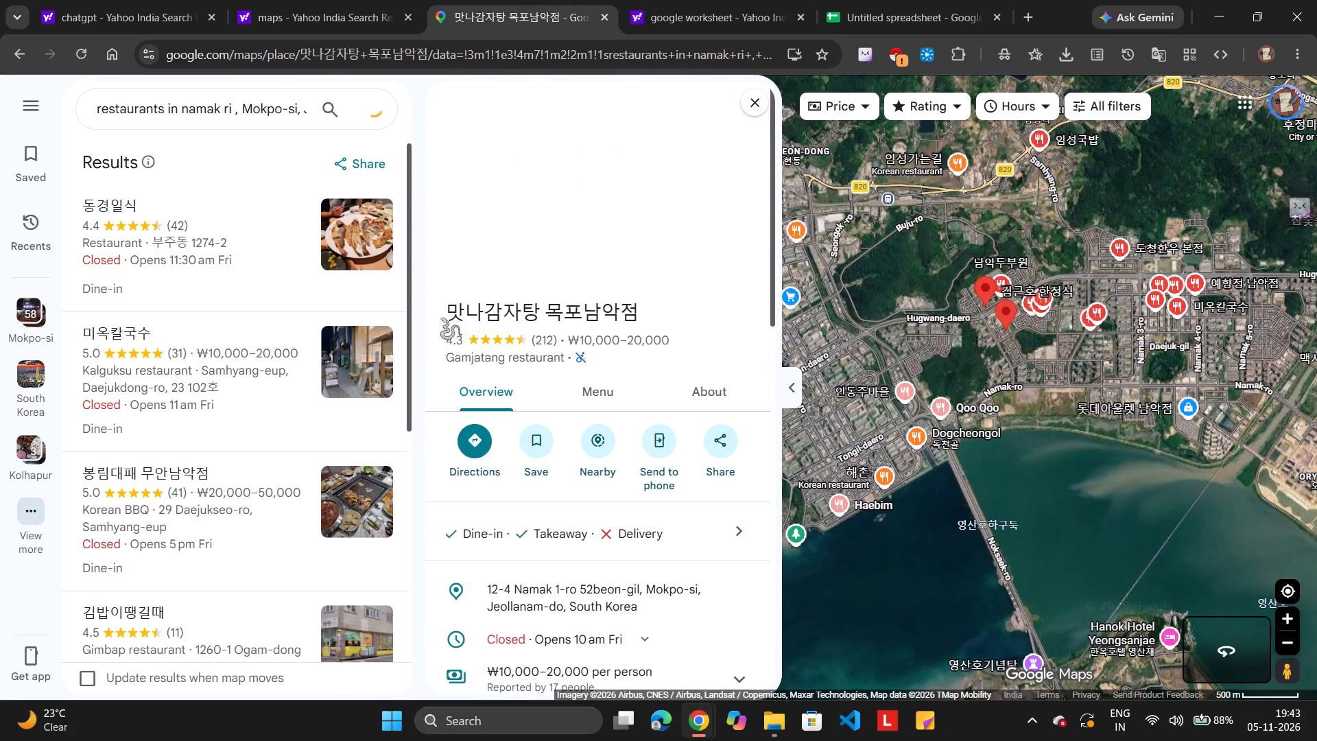
{"action": "left_click_drag", "start_coordinate": [441, 318], "coordinate": [668, 306]}
{"action": "key", "text": "ctrl+c"}
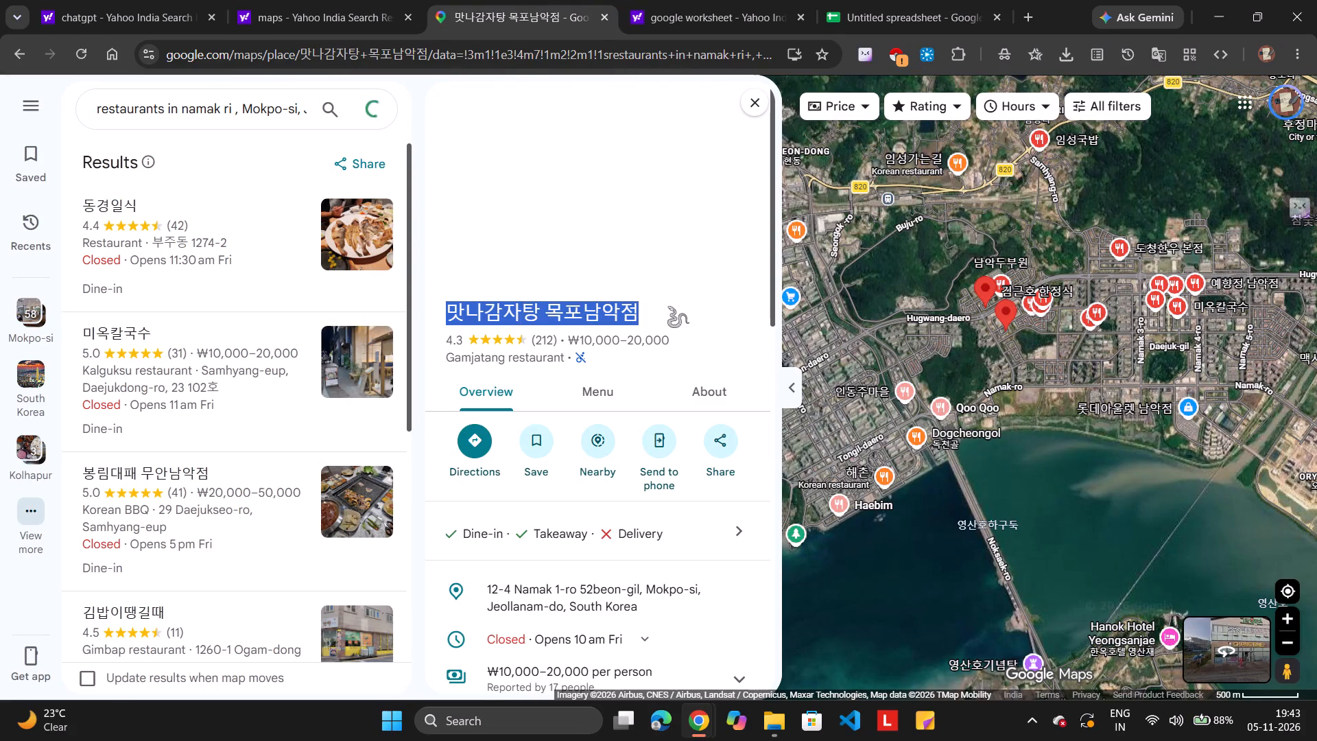
{"action": "left_click", "coordinate": [902, 0]}
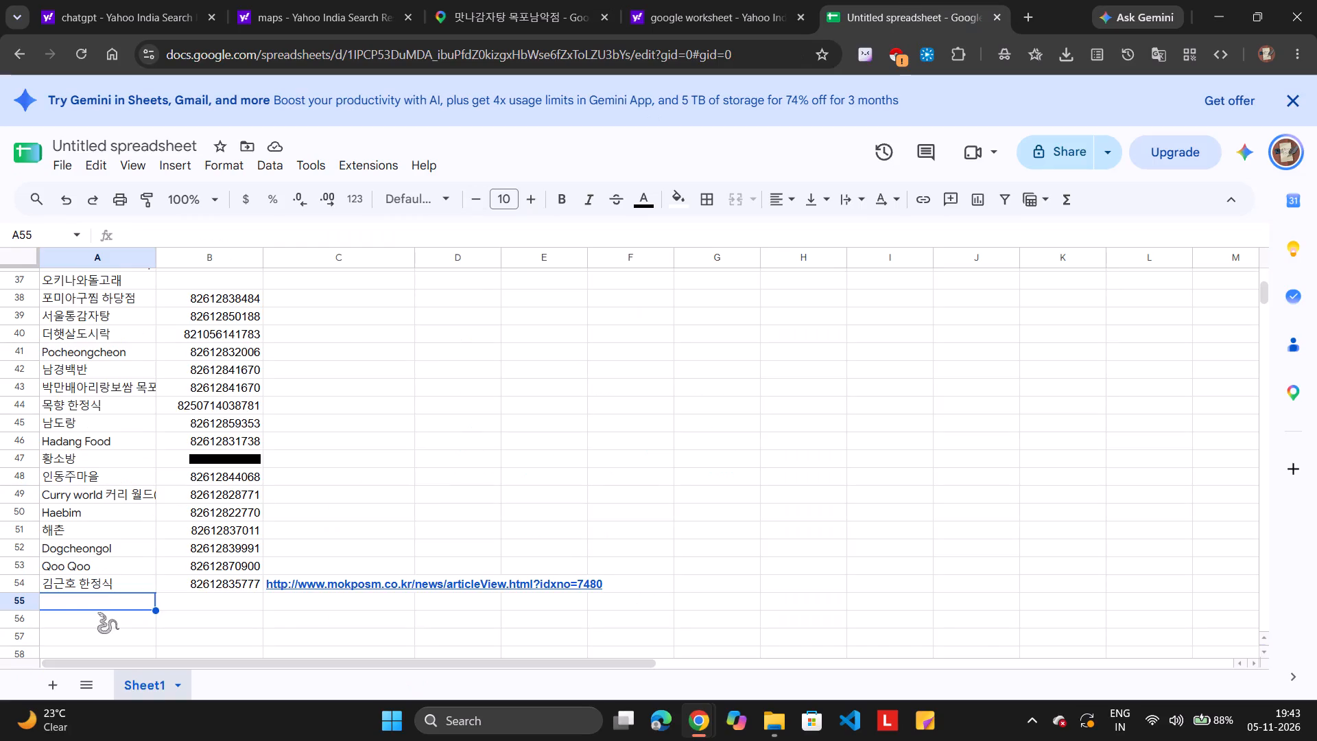
{"action": "left_click", "coordinate": [84, 601]}
{"action": "key", "text": "ctrl+v"}
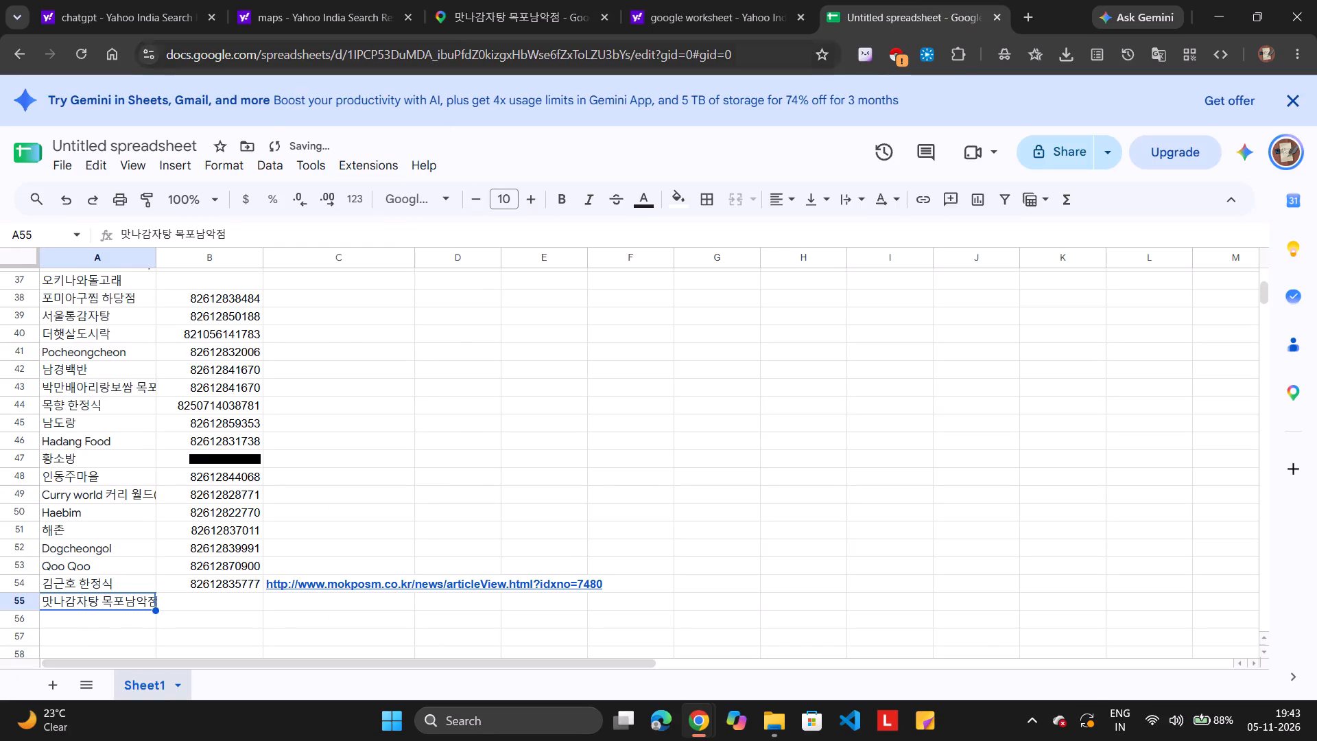
Copy the phone number from the 맛나감자탕 목포남악점 listing in Google Maps into cell B55 of the spreadsheet.
{"action": "left_click", "coordinate": [474, 0]}
{"action": "scroll", "coordinate": [530, 560], "scroll_direction": "down", "scroll_amount": 3}
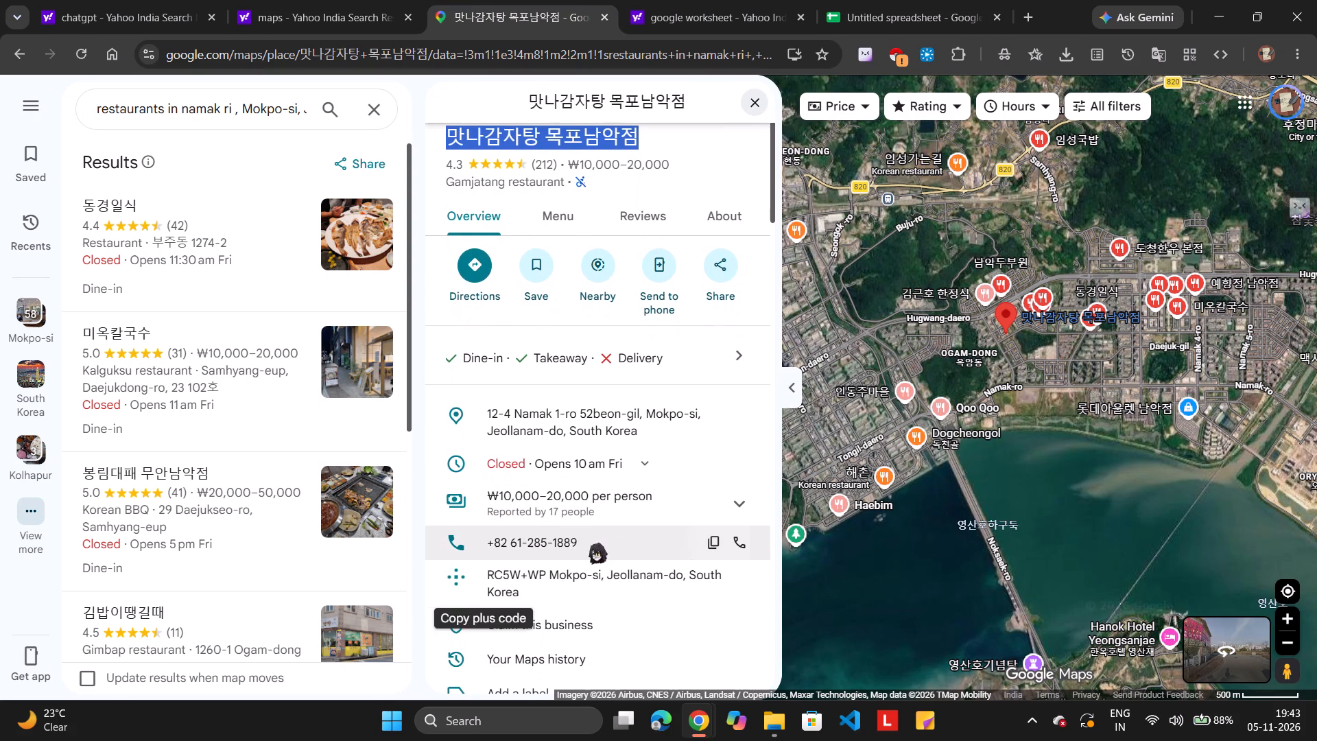
{"action": "left_click", "coordinate": [711, 543]}
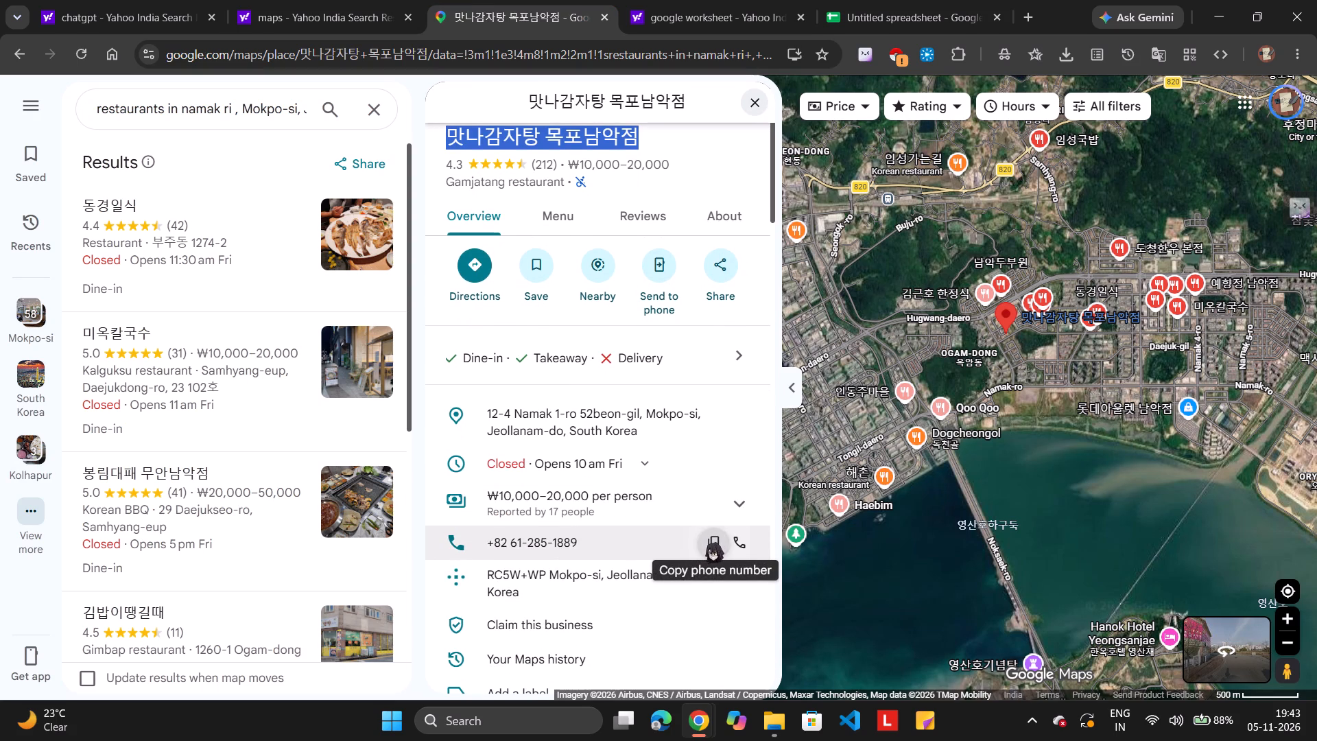
{"action": "left_click", "coordinate": [862, 1]}
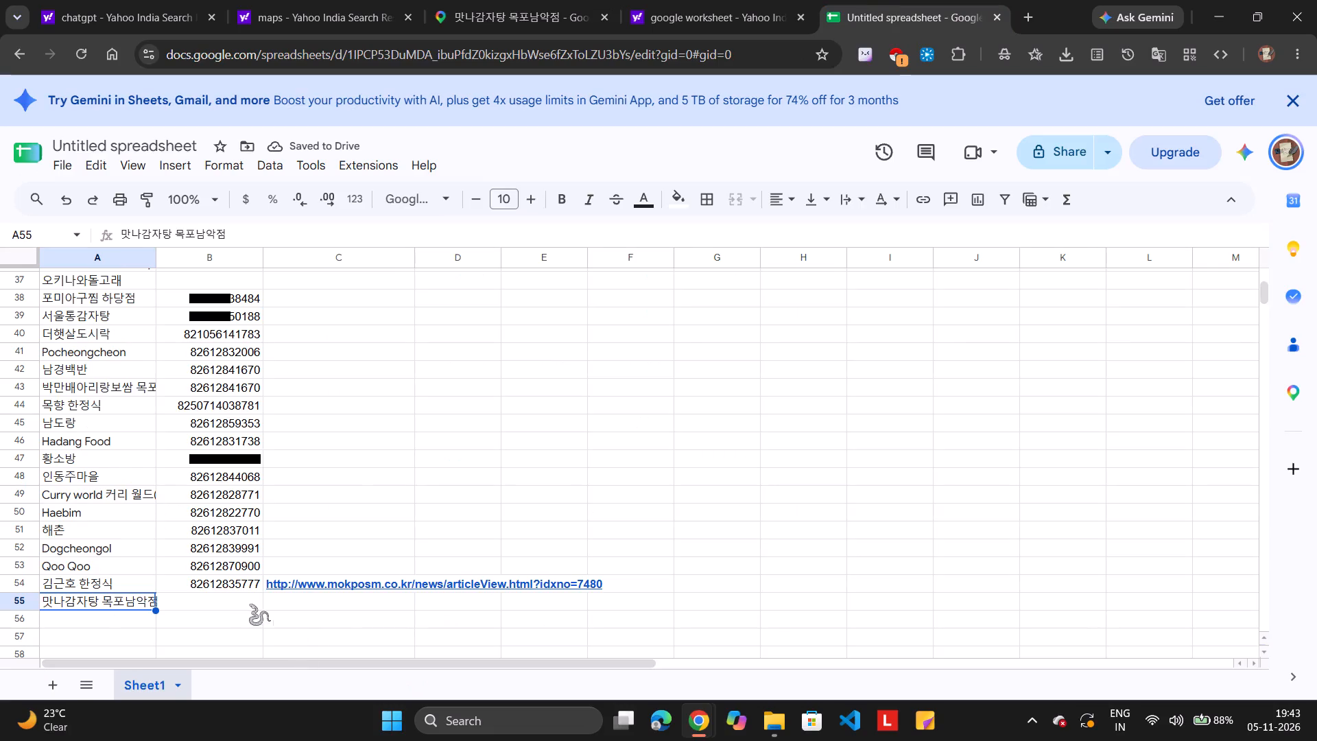
{"action": "left_click", "coordinate": [233, 603]}
{"action": "key", "text": "ctrl+v"}
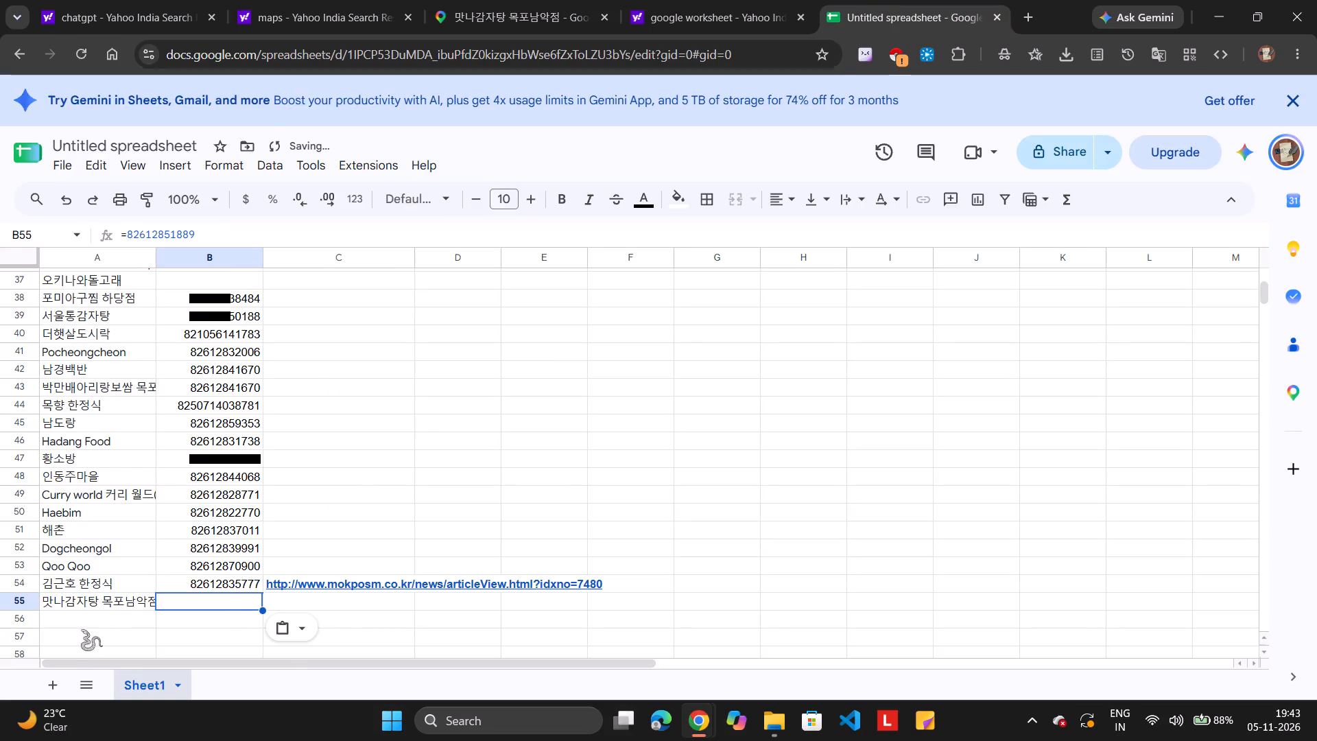
Open the 남악두부원 listing in Google Maps and copy its name into cell A56 of the spreadsheet.
{"action": "left_click", "coordinate": [80, 624]}
{"action": "left_click", "coordinate": [442, 16]}
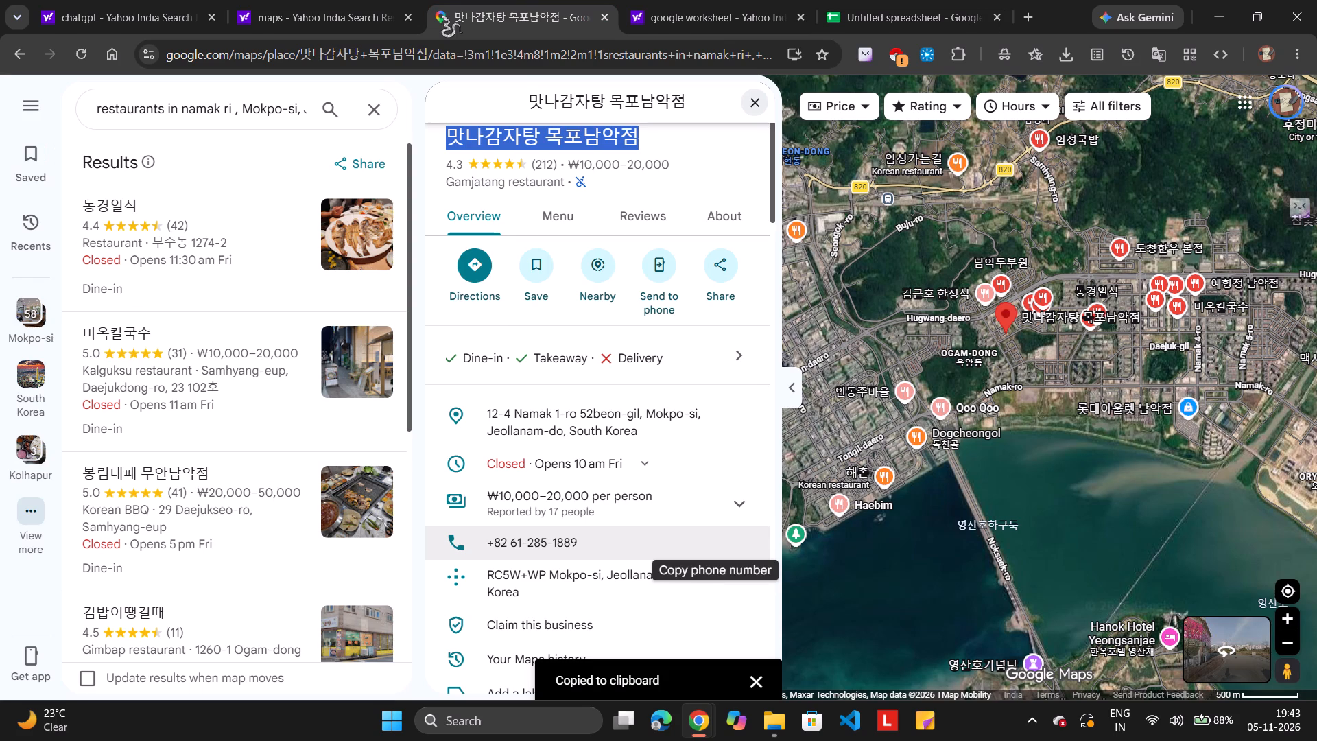
{"action": "left_click", "coordinate": [1010, 281]}
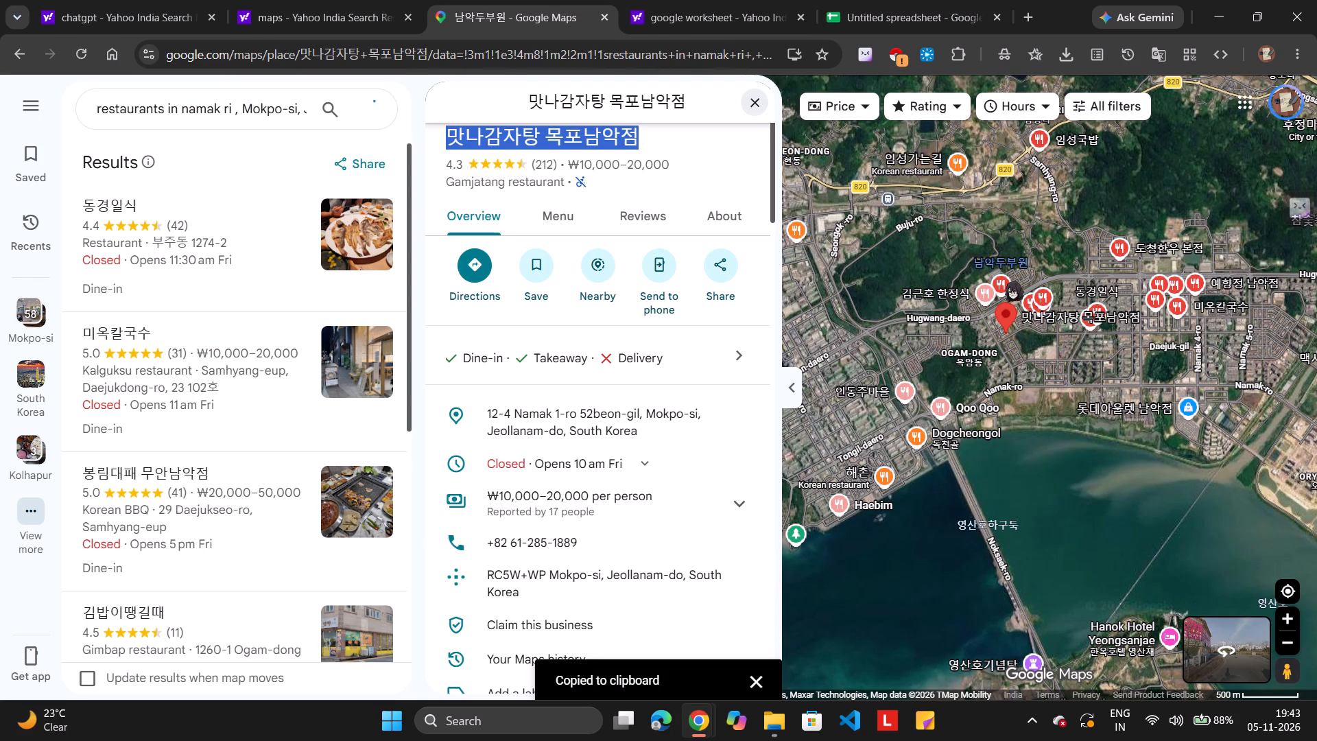
{"action": "left_click_drag", "start_coordinate": [438, 309], "coordinate": [551, 311]}
{"action": "key", "text": "ctrl+c"}
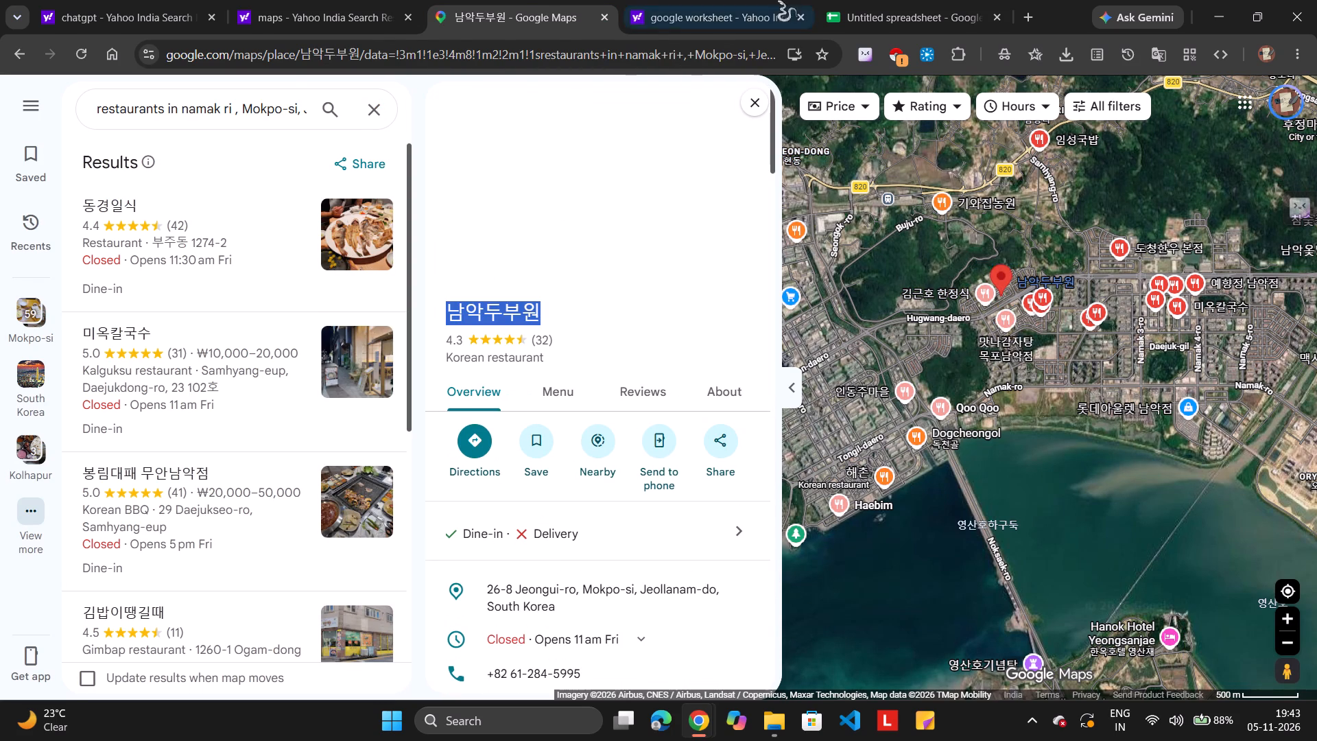
{"action": "left_click", "coordinate": [847, 0]}
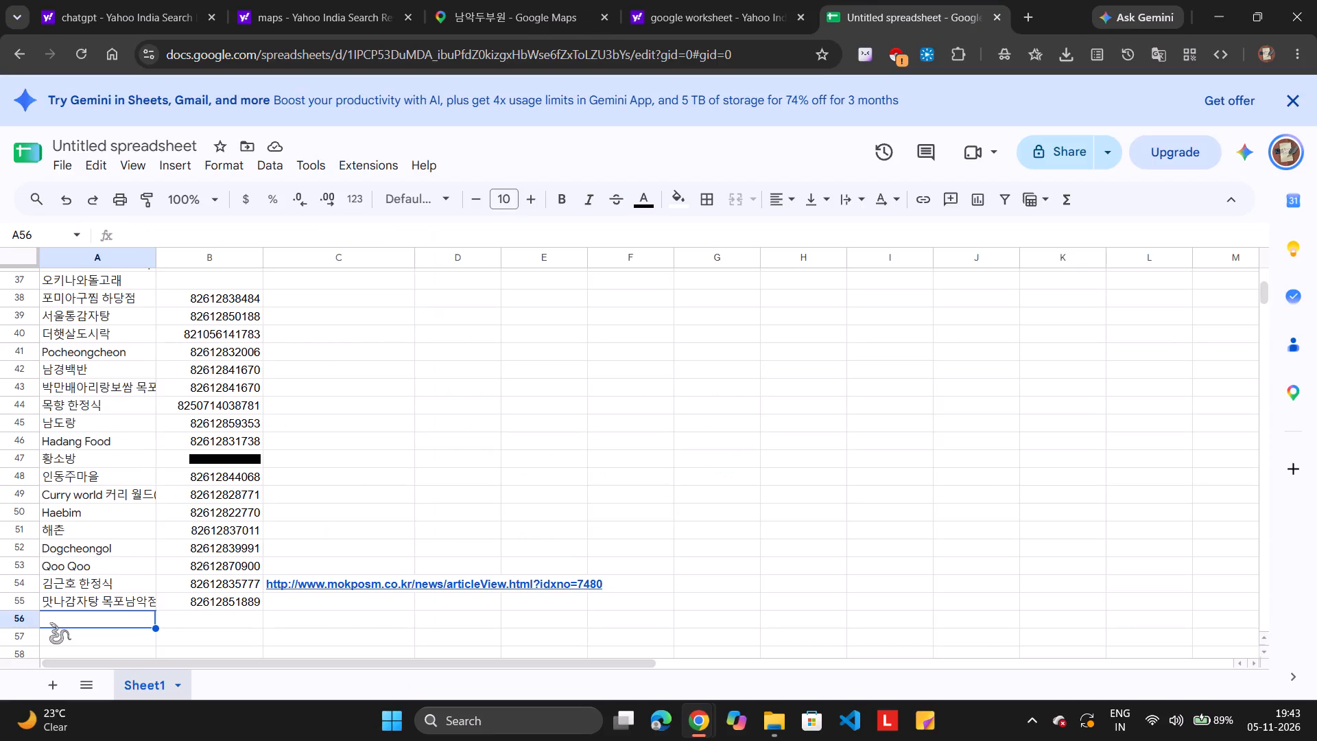
{"action": "left_click", "coordinate": [50, 622]}
{"action": "key", "text": "ctrl+v"}
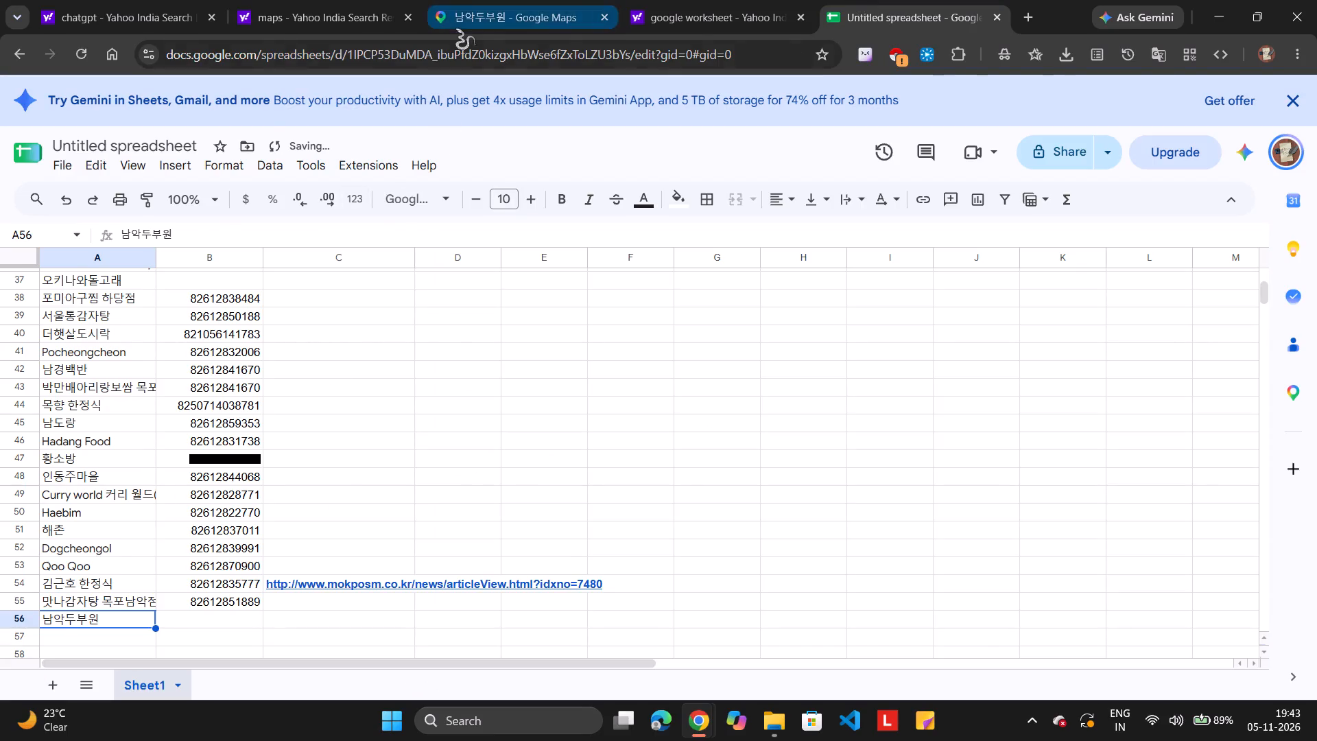
Copy the phone number from the 남악두부원 listing in Google Maps into cell B56 of the spreadsheet.
{"action": "left_click", "coordinate": [456, 28]}
{"action": "scroll", "coordinate": [521, 563], "scroll_direction": "down", "scroll_amount": 2}
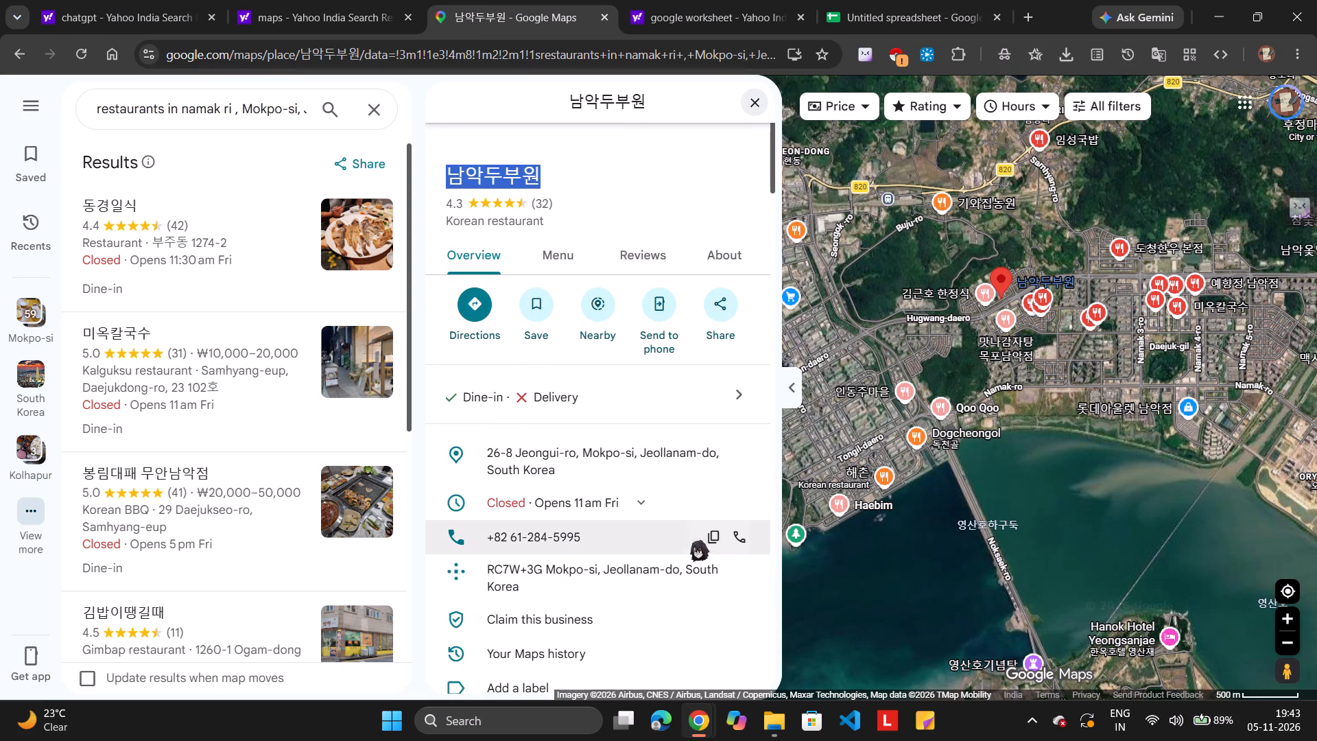
{"action": "left_click", "coordinate": [703, 539]}
{"action": "left_click", "coordinate": [916, 23]}
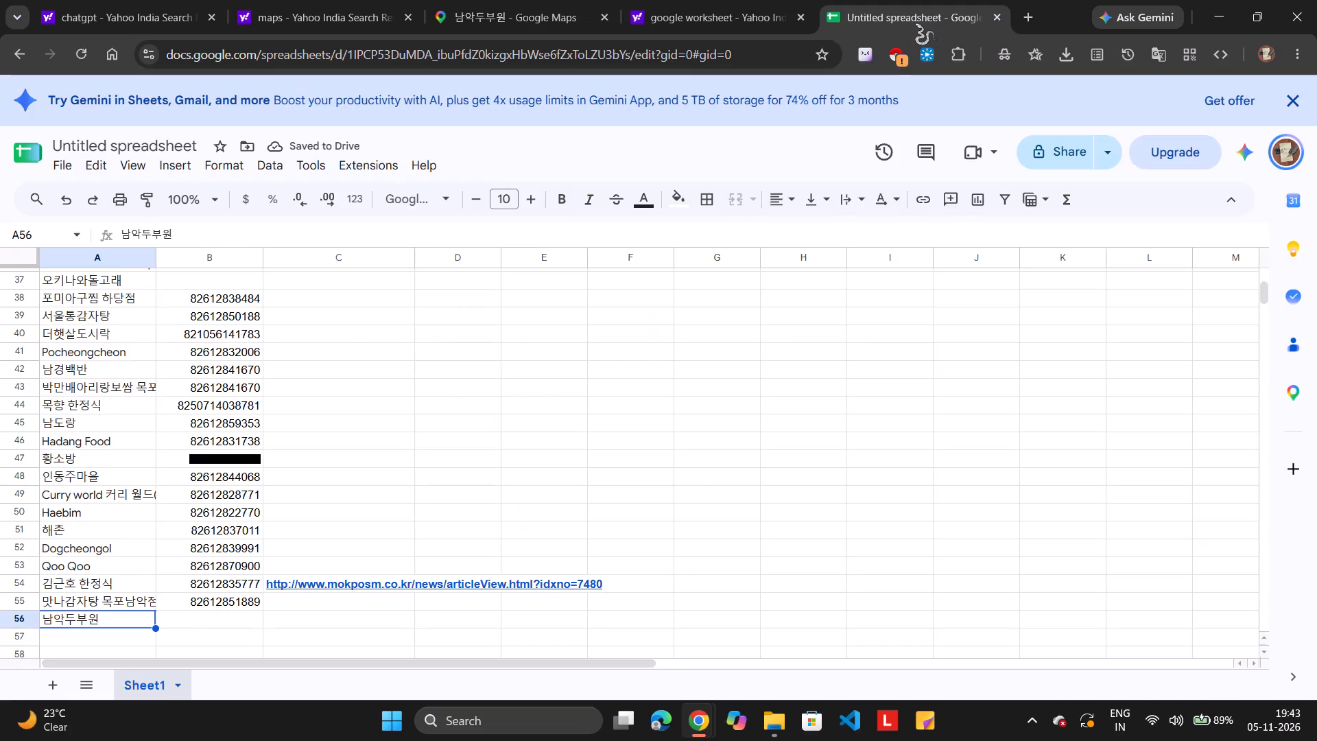
{"action": "left_click", "coordinate": [193, 626]}
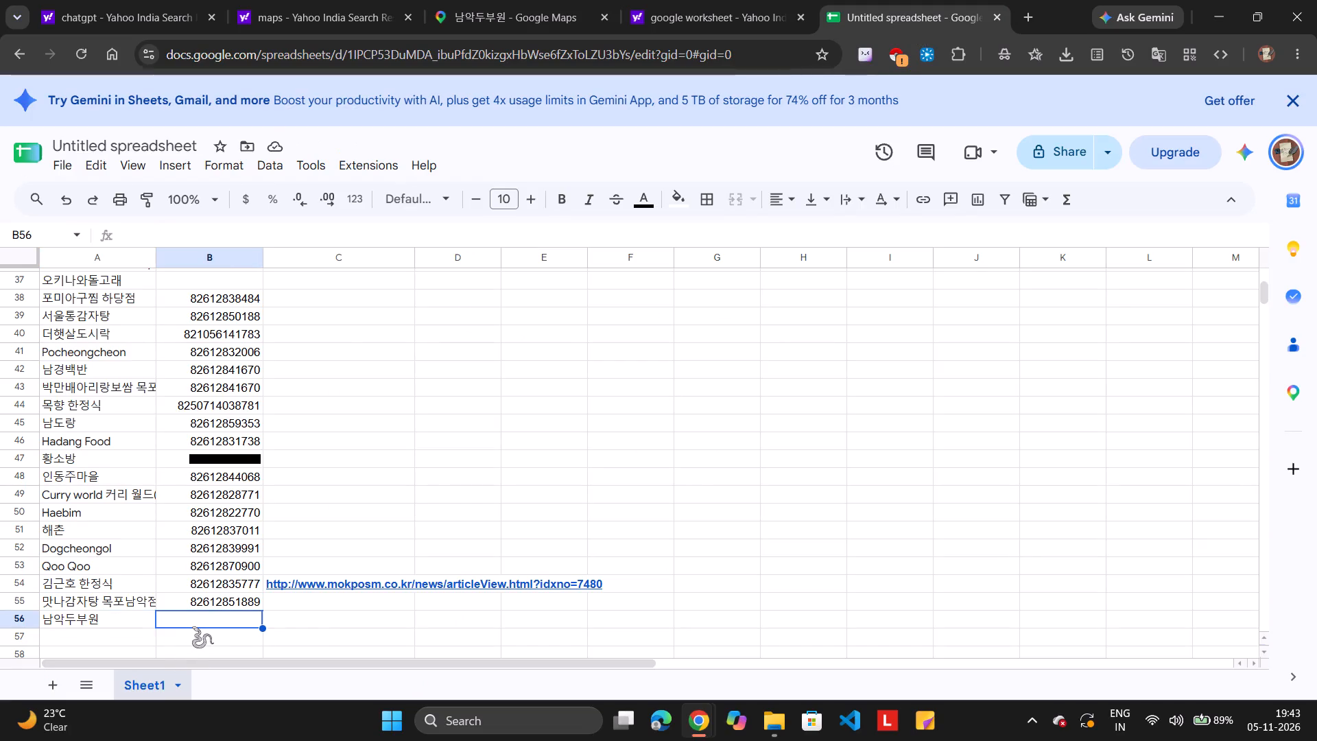
{"action": "key", "text": "ctrl+v"}
Open the 모든이산내들식당 listing in Google Maps and copy its name into cell A57 of the spreadsheet.
{"action": "left_click", "coordinate": [467, 1]}
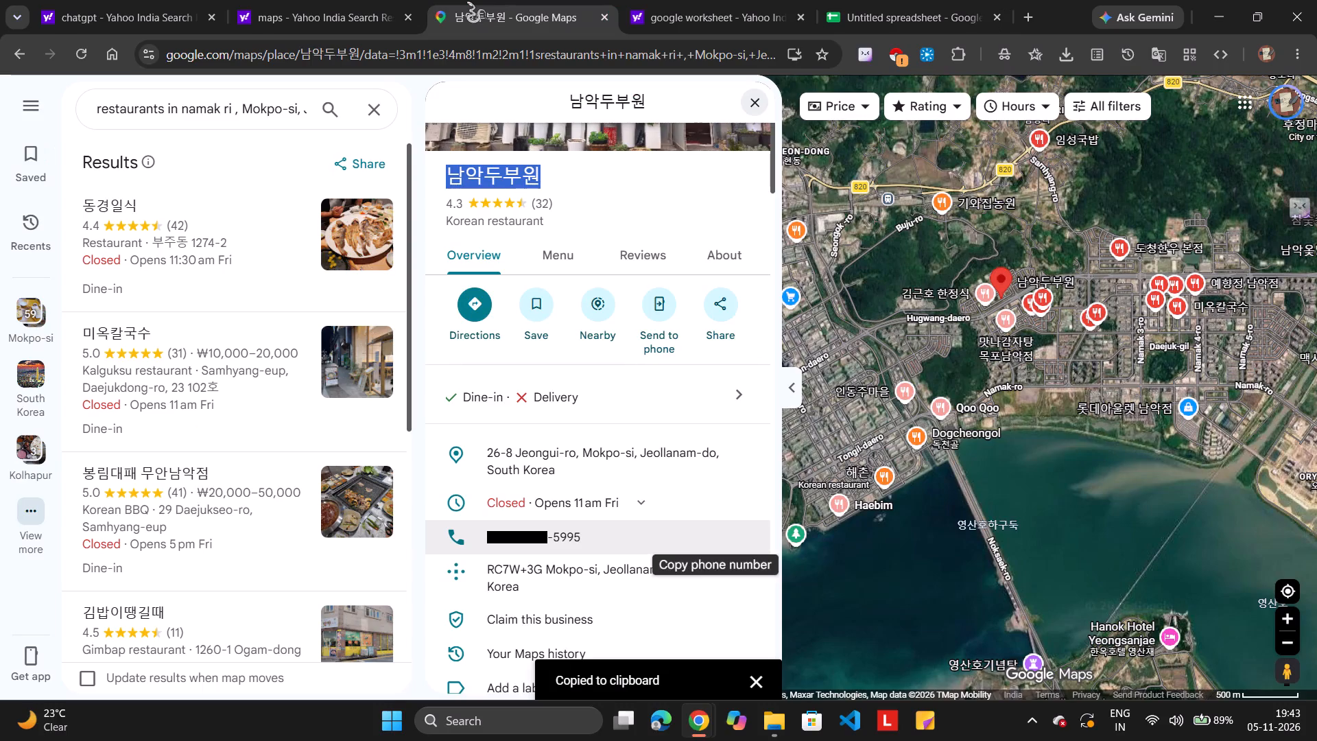
{"action": "scroll", "coordinate": [545, 464], "scroll_direction": "down", "scroll_amount": 1}
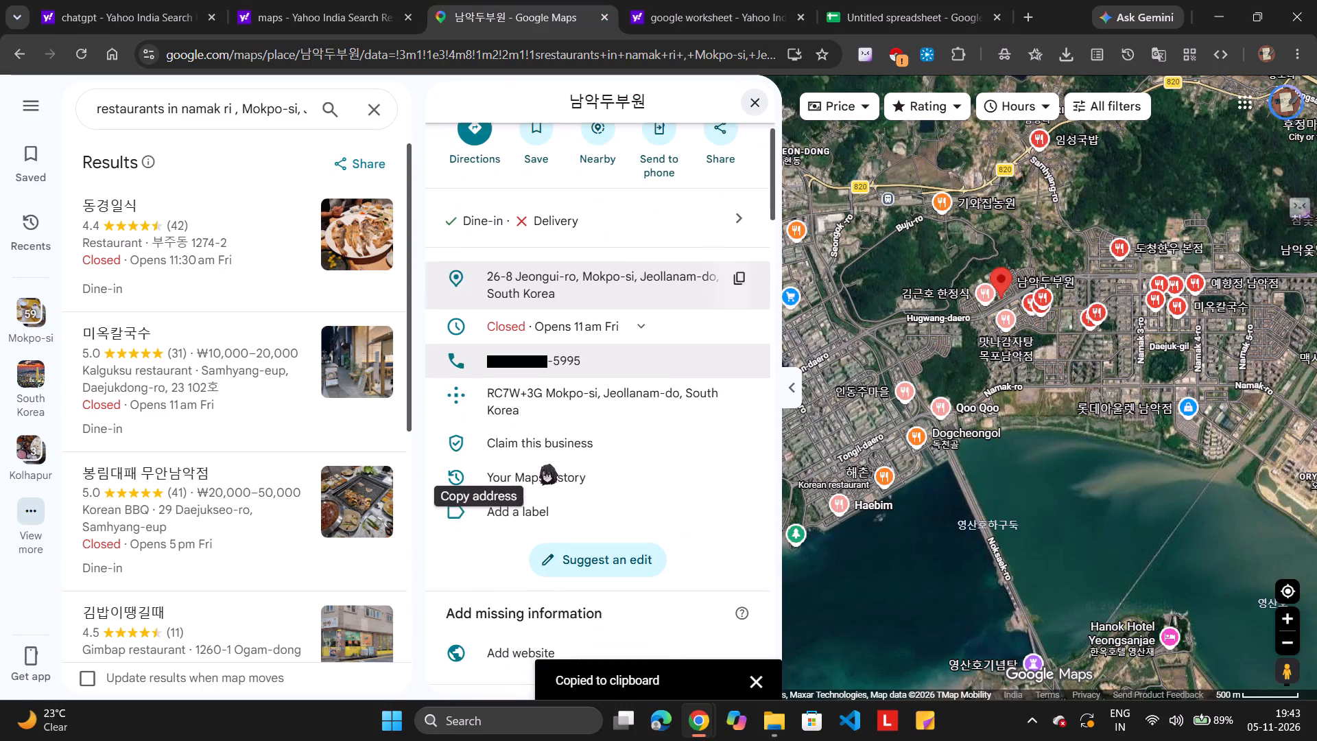
{"action": "scroll", "coordinate": [545, 464], "scroll_direction": "down", "scroll_amount": 1}
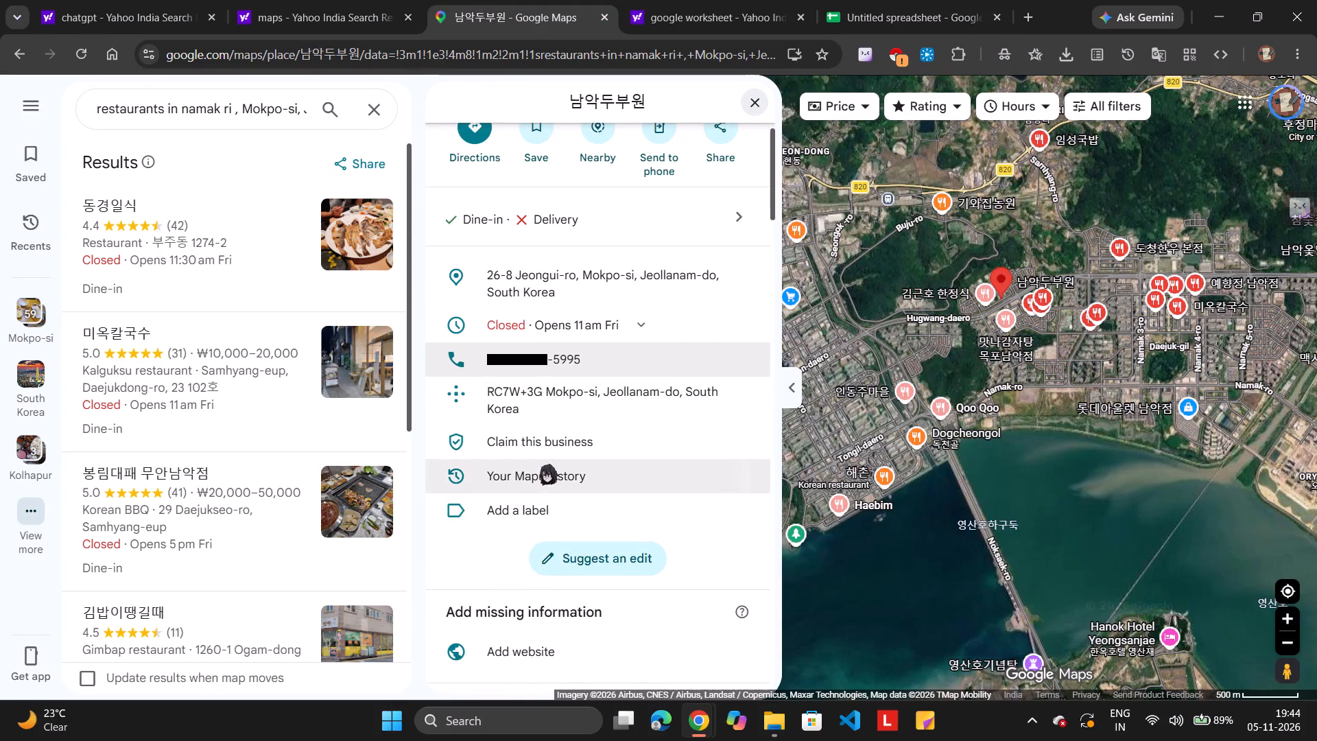
{"action": "left_click", "coordinate": [1026, 300]}
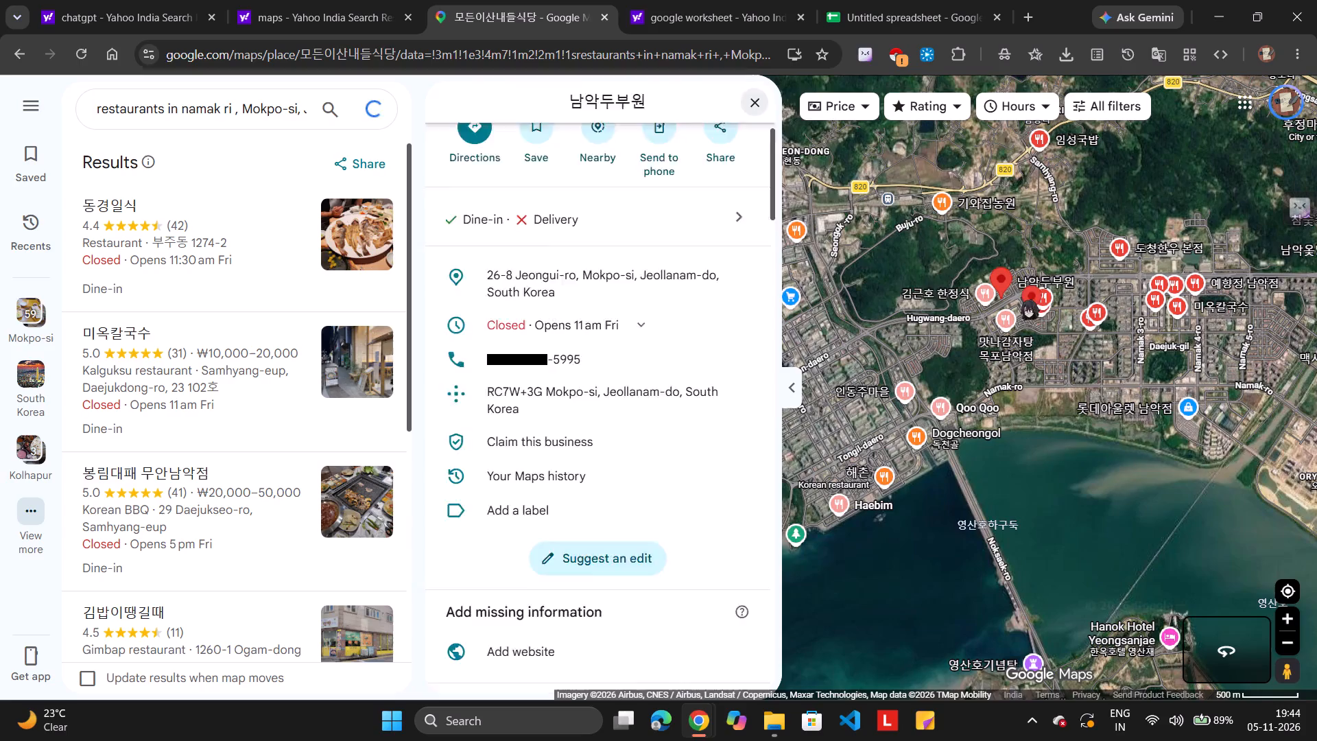
{"action": "left_click_drag", "start_coordinate": [441, 314], "coordinate": [592, 315]}
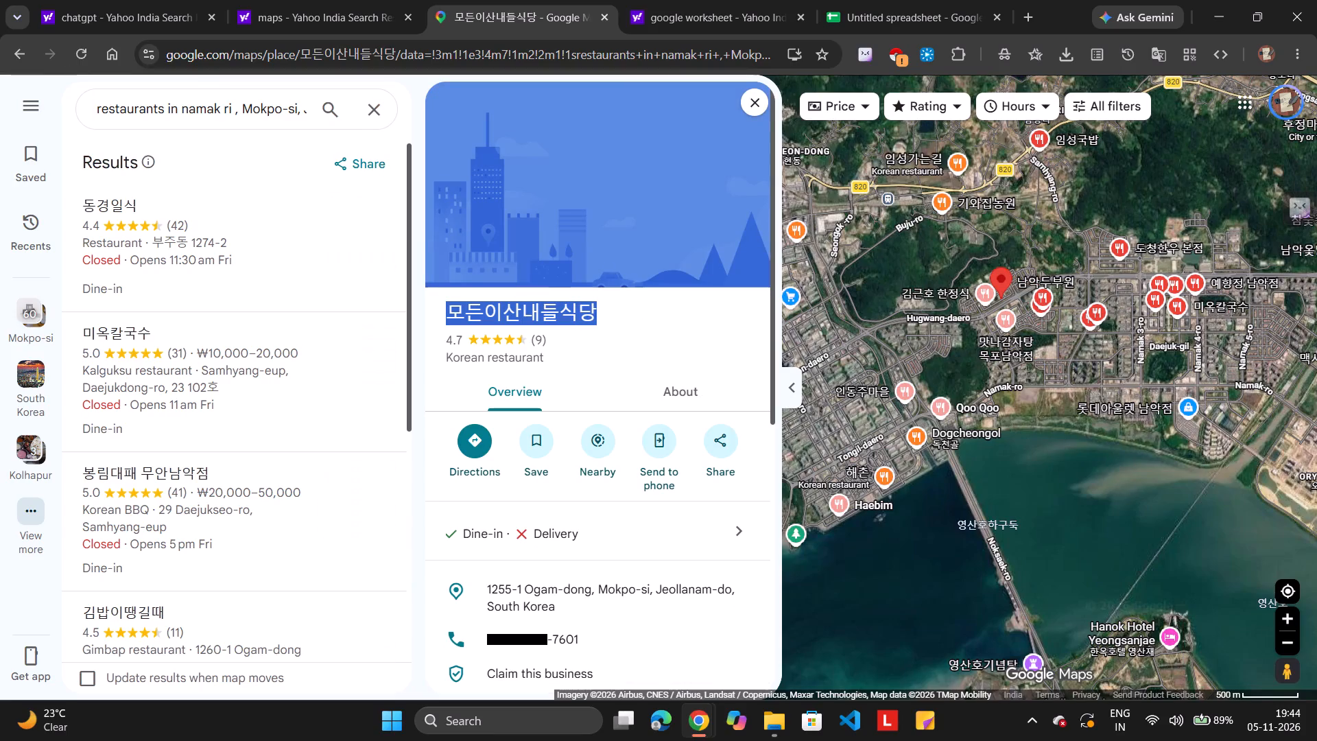
{"action": "key", "text": "ctrl+c"}
{"action": "left_click", "coordinate": [857, 0]}
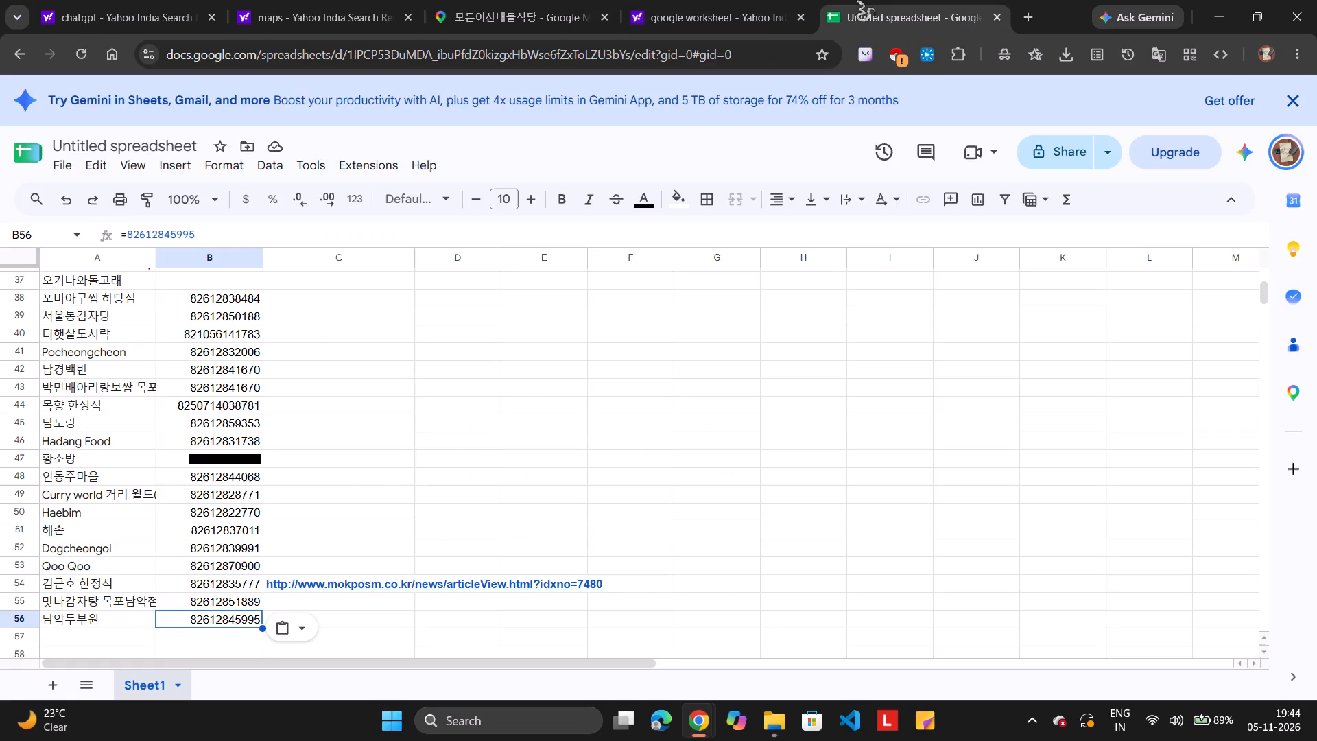
{"action": "left_click", "coordinate": [117, 637]}
{"action": "key", "text": "ctrl+v"}
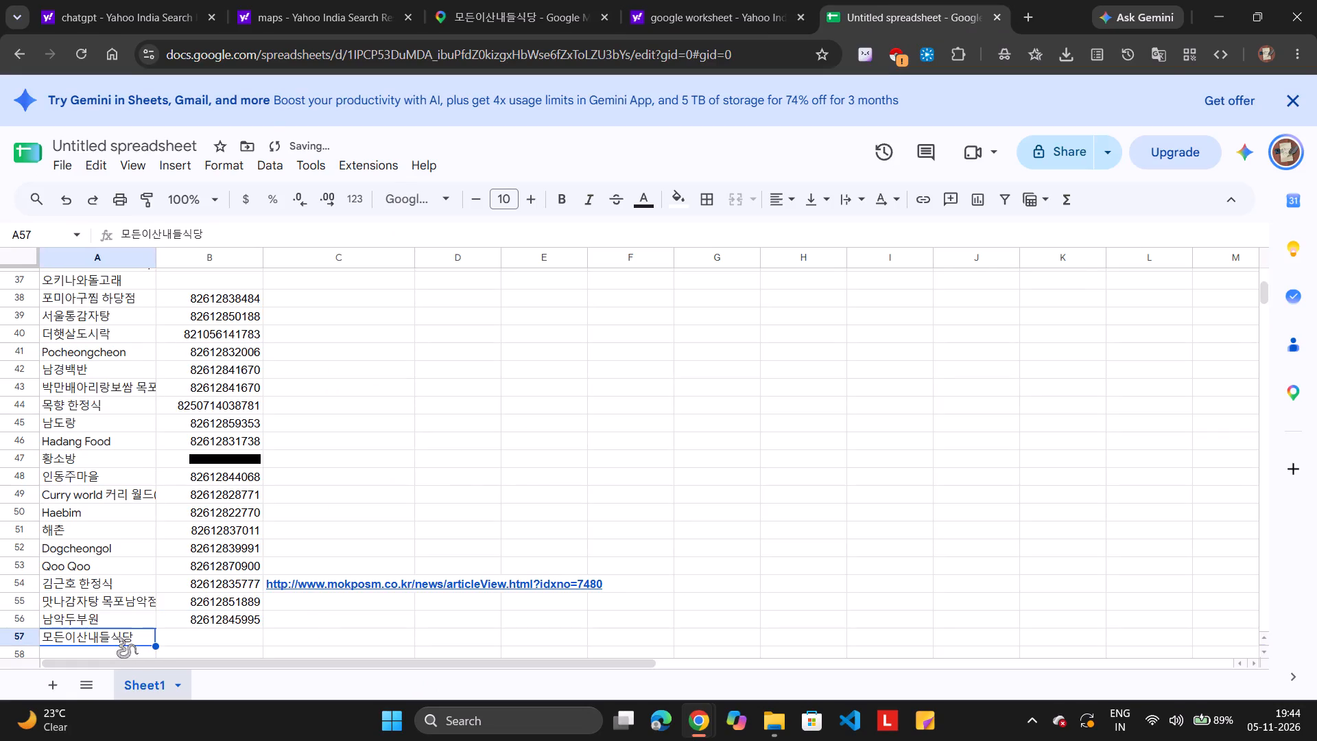
Copy the phone number from the 모든이산내들식당 listing in Google Maps into cell B57 of the spreadsheet.
{"action": "left_click", "coordinate": [580, 0]}
{"action": "scroll", "coordinate": [559, 583], "scroll_direction": "down", "scroll_amount": 1}
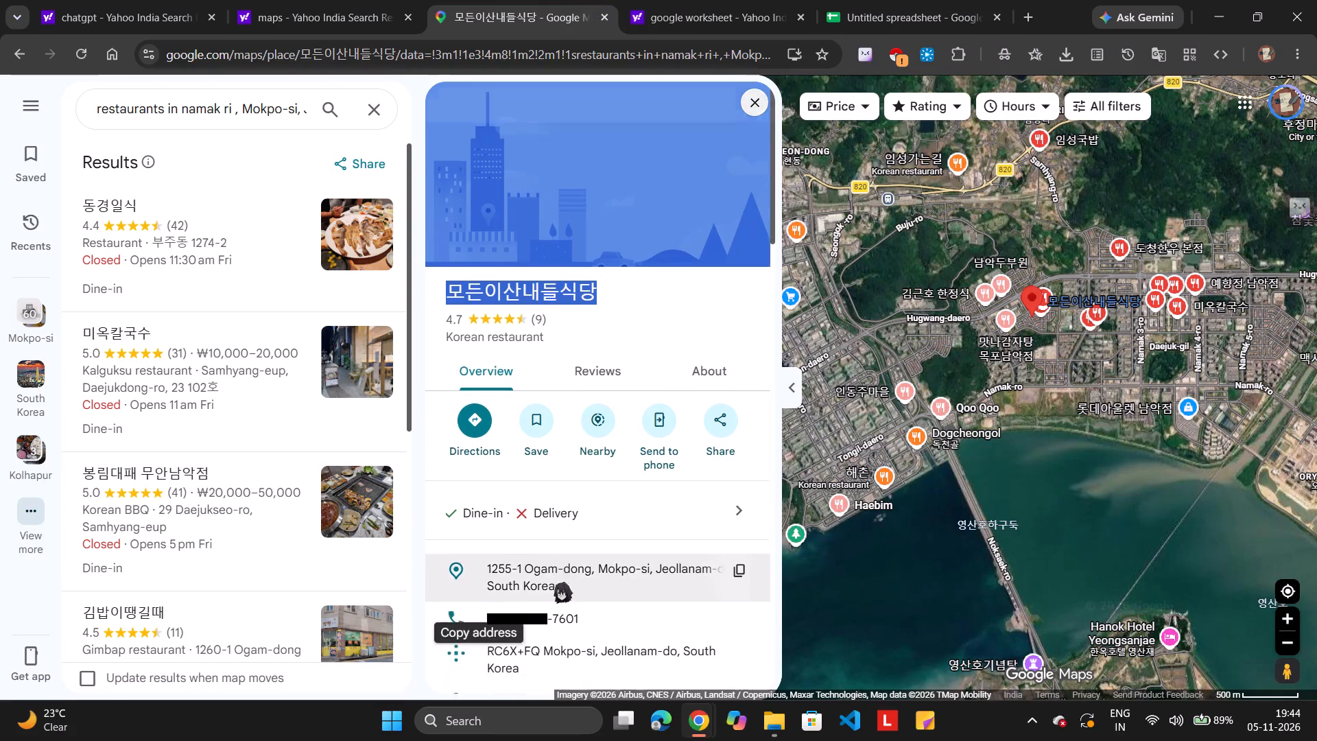
{"action": "scroll", "coordinate": [559, 583], "scroll_direction": "down", "scroll_amount": 1}
{"action": "left_click", "coordinate": [709, 508]}
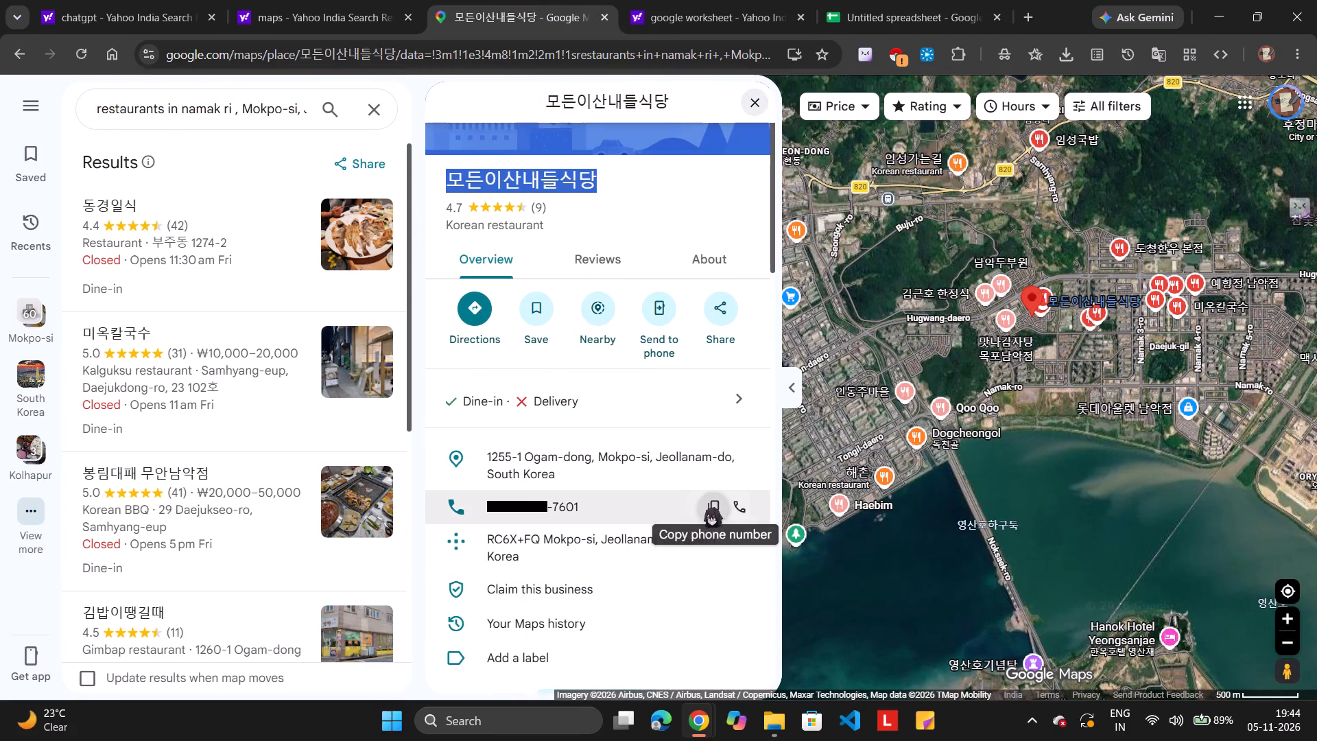
{"action": "left_click", "coordinate": [849, 5]}
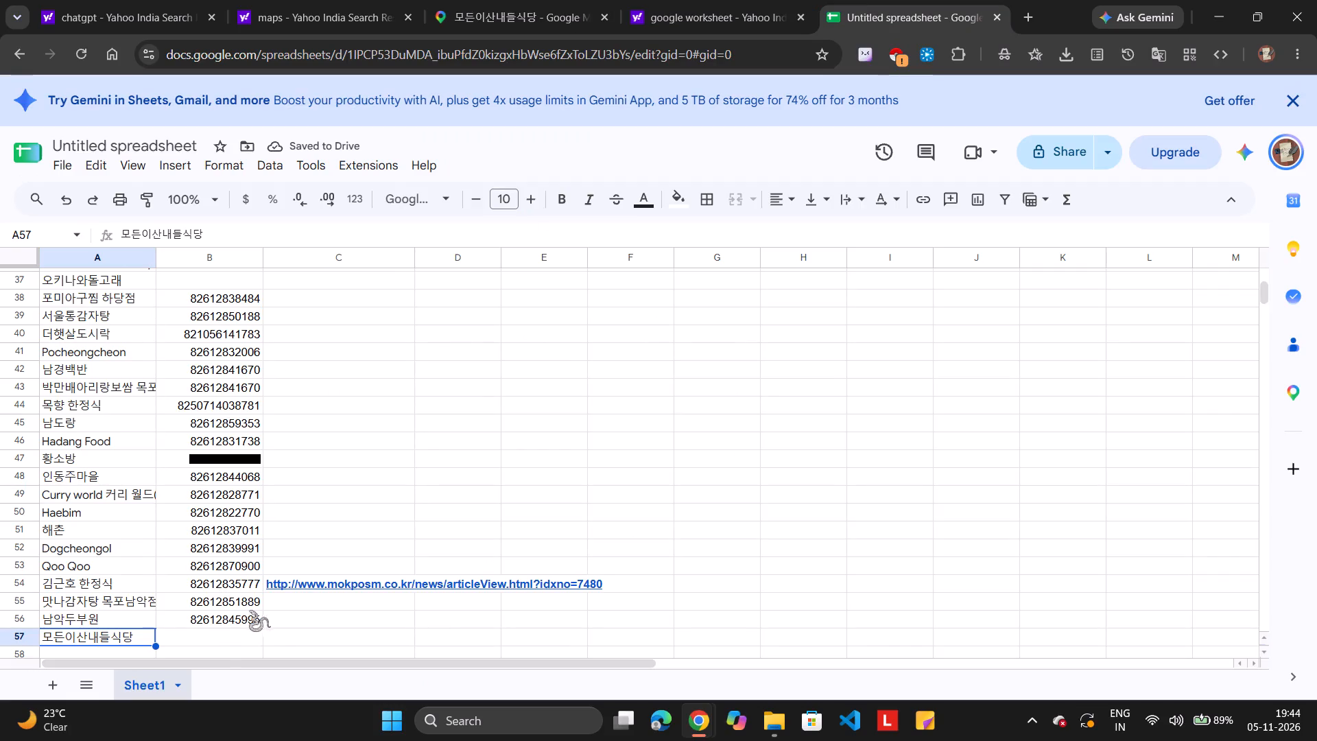
{"action": "left_click", "coordinate": [207, 639]}
{"action": "key", "text": "ctrl+v"}
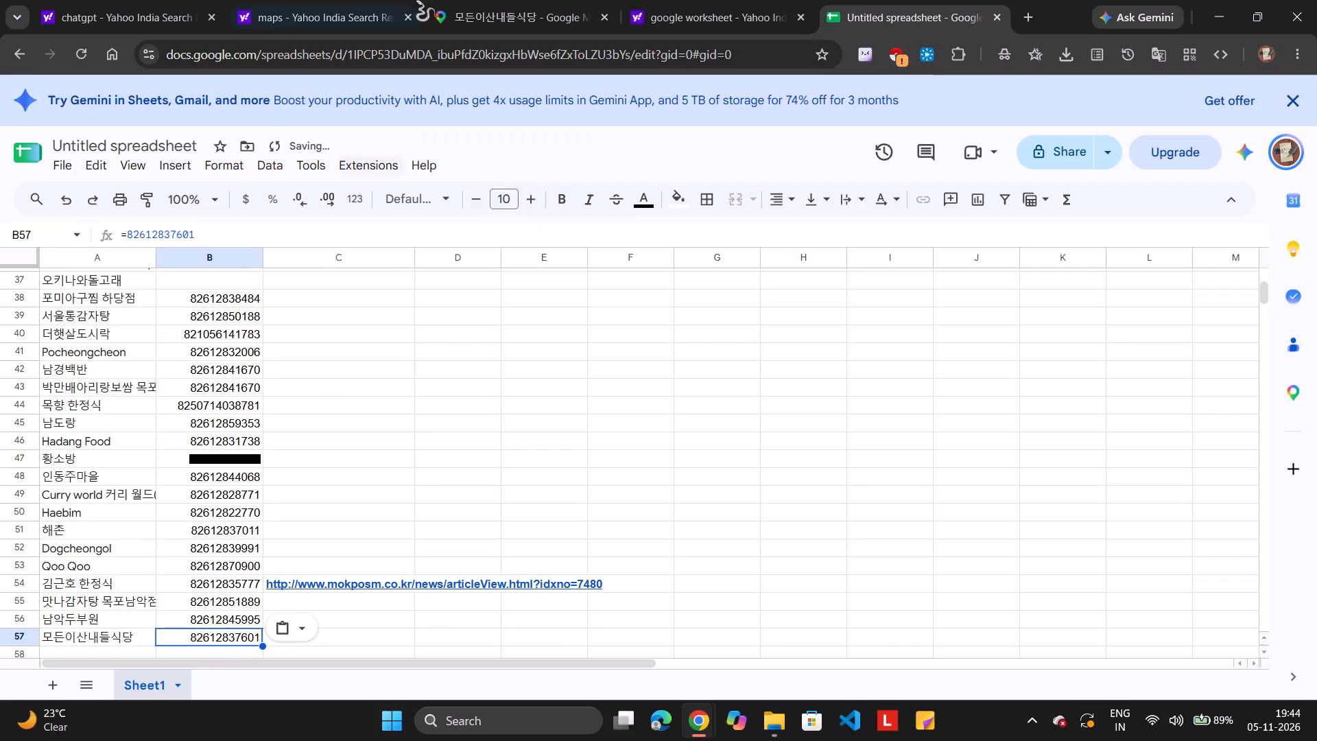
Open the 김밥이땡길때 listing in Google Maps and copy its name into cell A58 of the spreadsheet.
{"action": "left_click", "coordinate": [479, 11]}
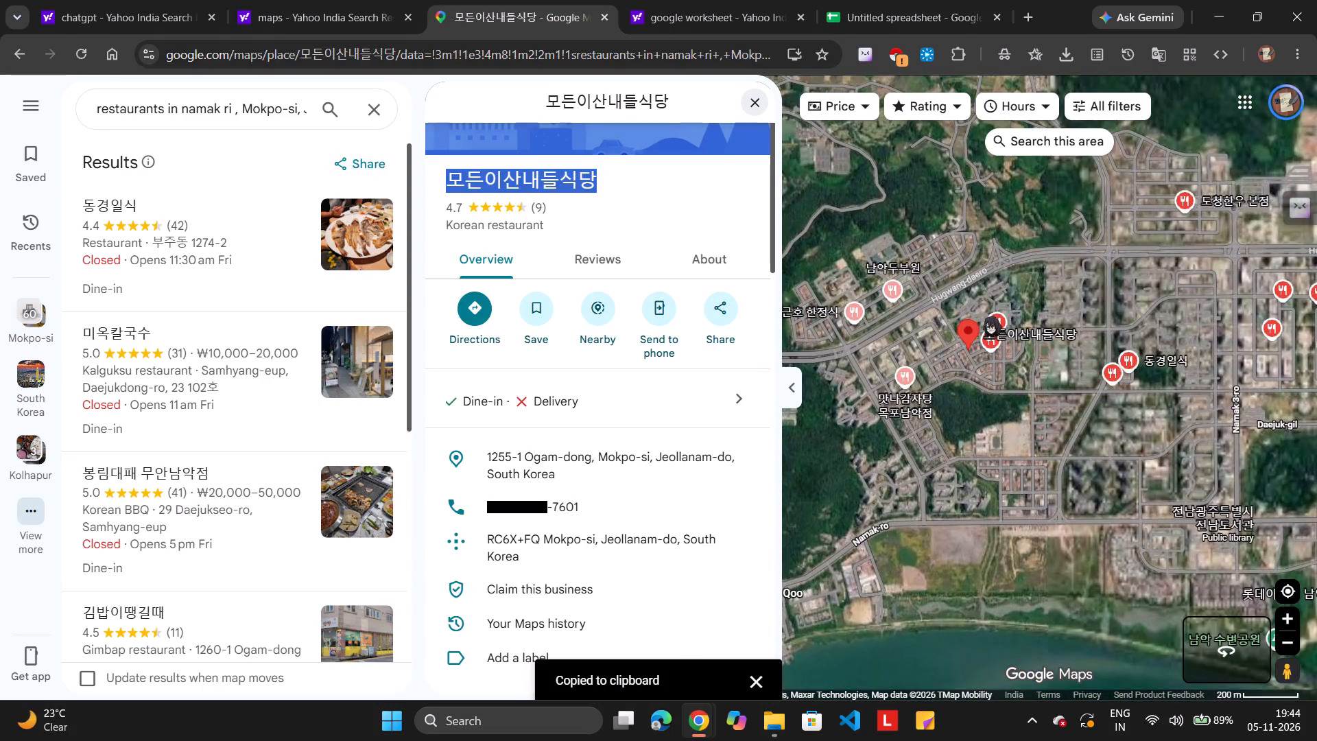
{"action": "left_click", "coordinate": [988, 316]}
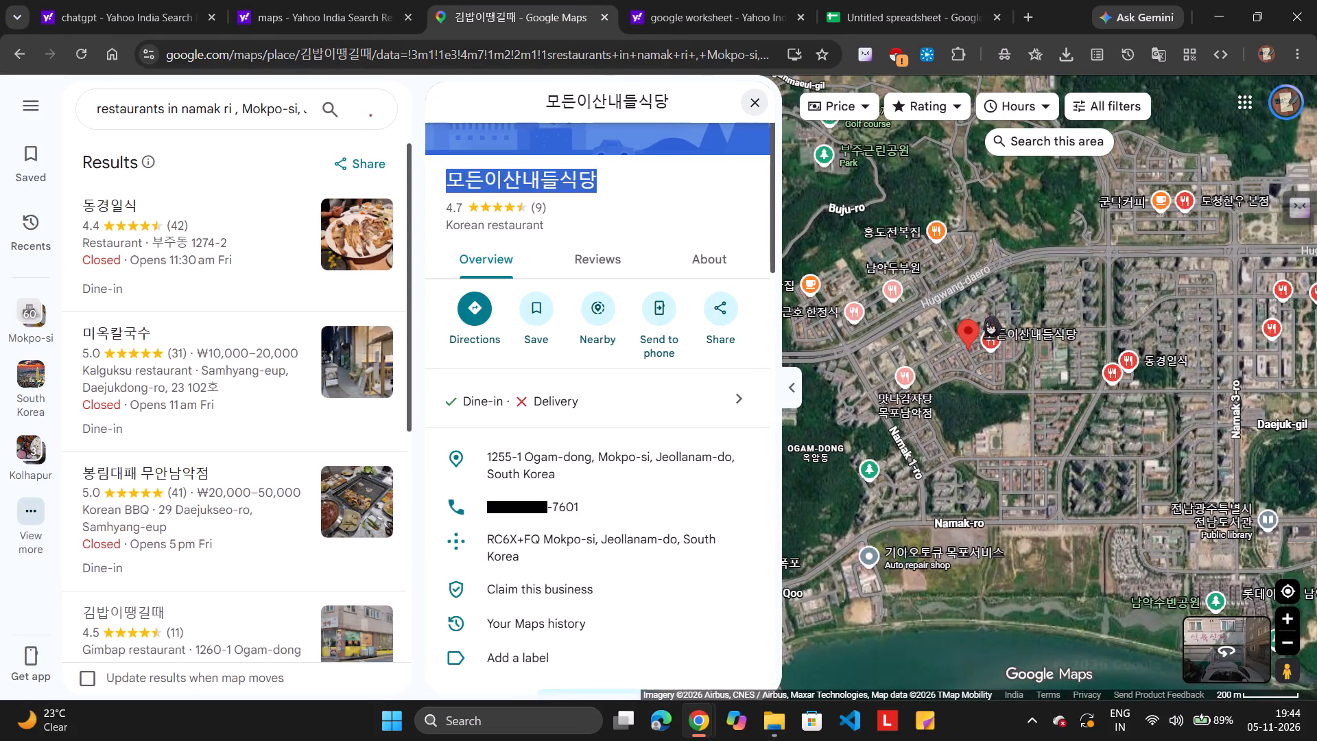
{"action": "left_click_drag", "start_coordinate": [449, 313], "coordinate": [539, 318]}
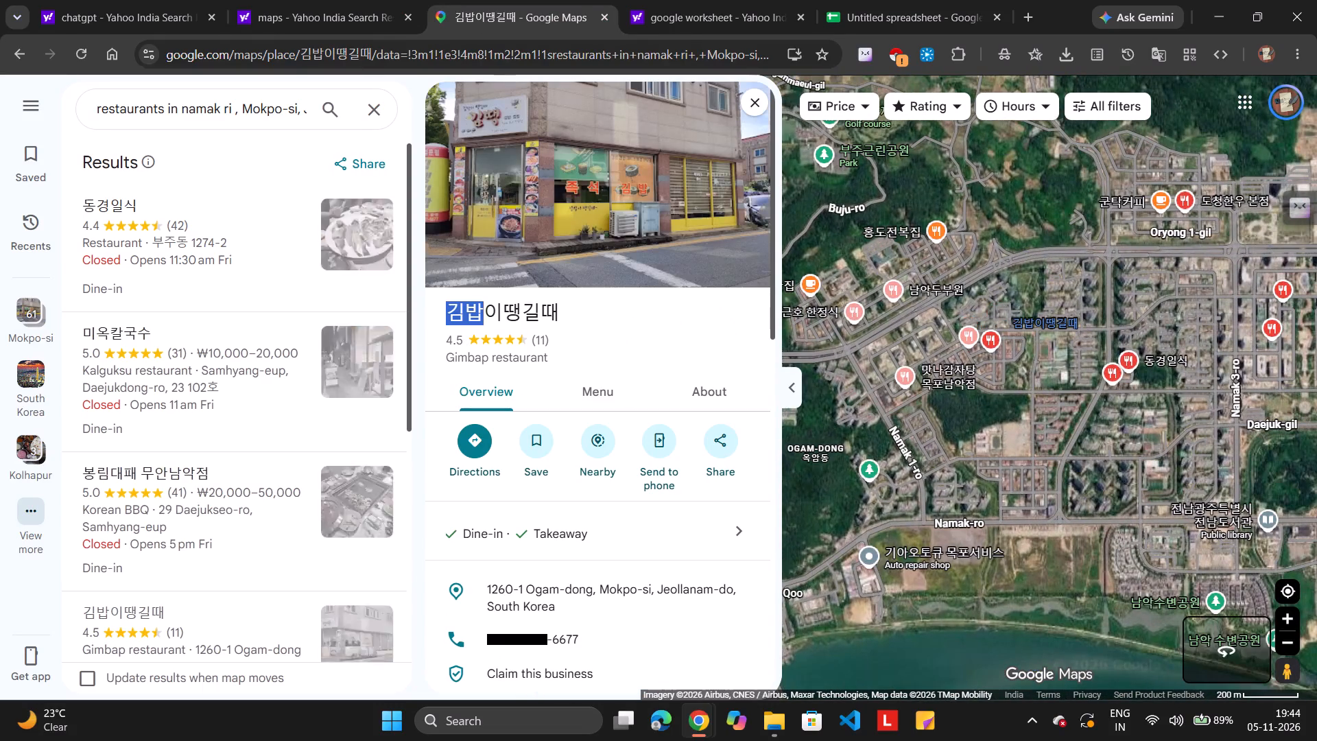
{"action": "left_click_drag", "start_coordinate": [539, 318], "coordinate": [606, 313]}
{"action": "key", "text": "ctrl+c"}
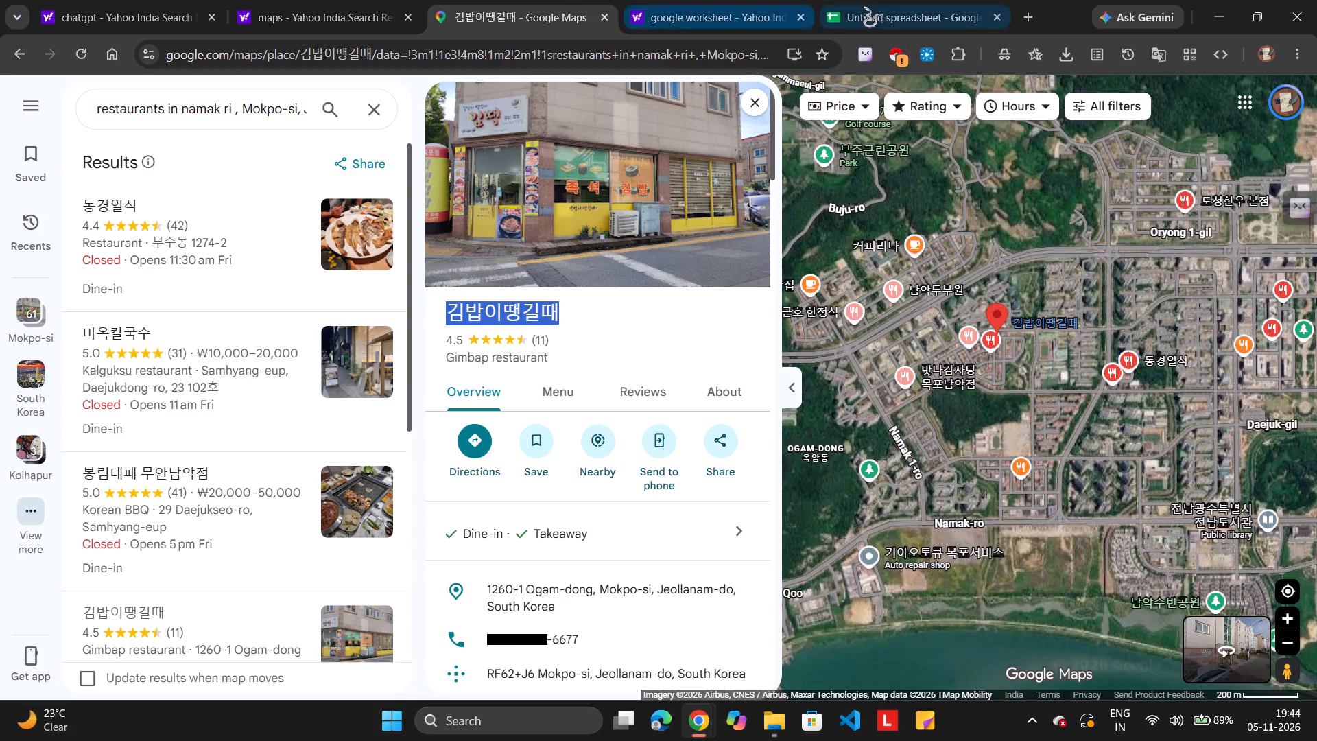
{"action": "left_click", "coordinate": [864, 6]}
{"action": "left_click", "coordinate": [102, 652]}
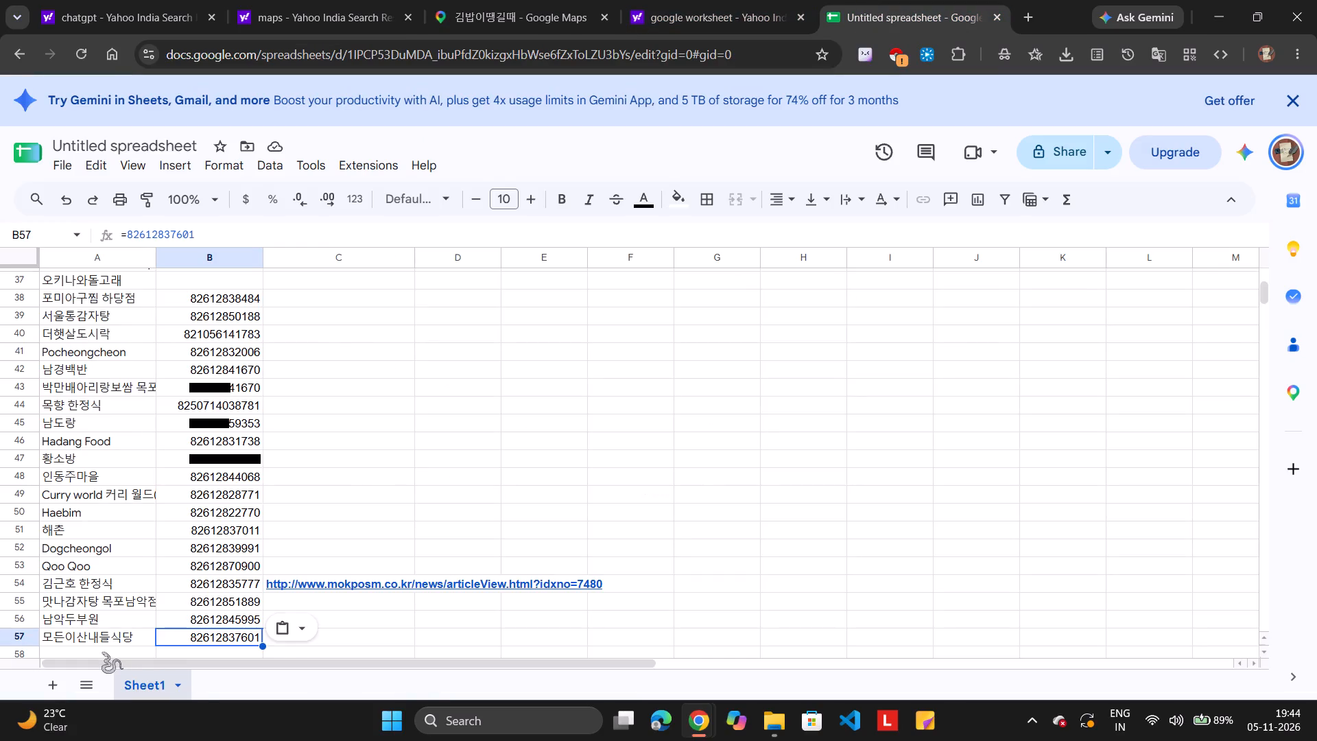
{"action": "key", "text": "ctrl+v"}
{"action": "scroll", "coordinate": [102, 652], "scroll_direction": "down", "scroll_amount": 1}
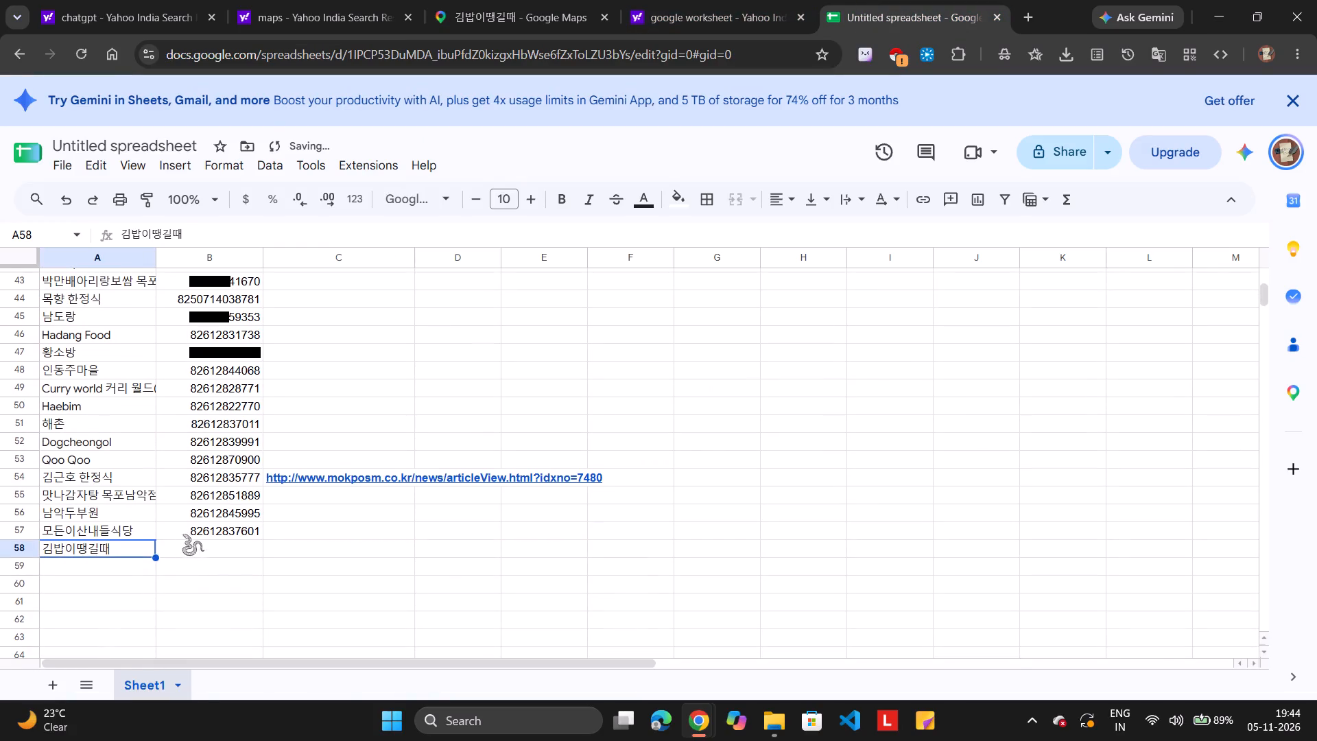
Copy the phone number from the 김밥이땡길때 listing in Google Maps into cell B58 of the spreadsheet.
{"action": "left_click", "coordinate": [190, 546]}
{"action": "left_click", "coordinate": [481, 16]}
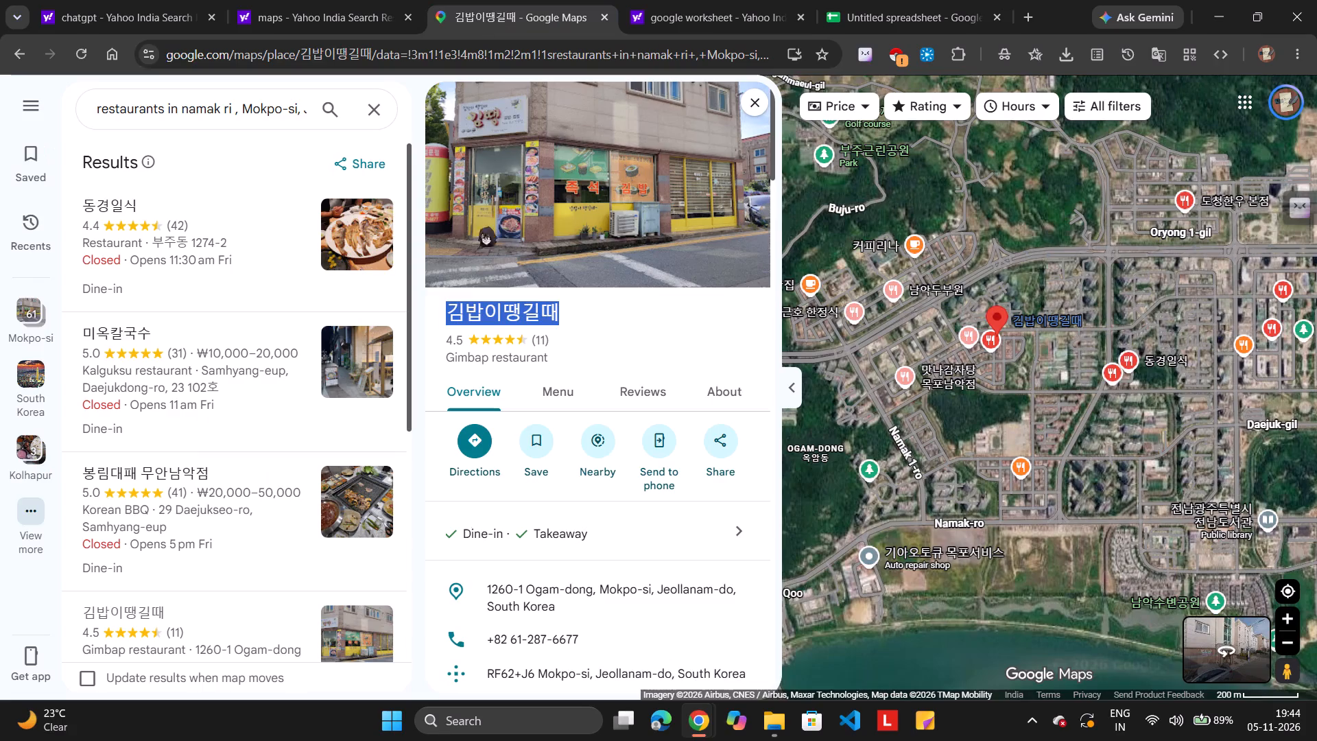
{"action": "left_click", "coordinate": [715, 639]}
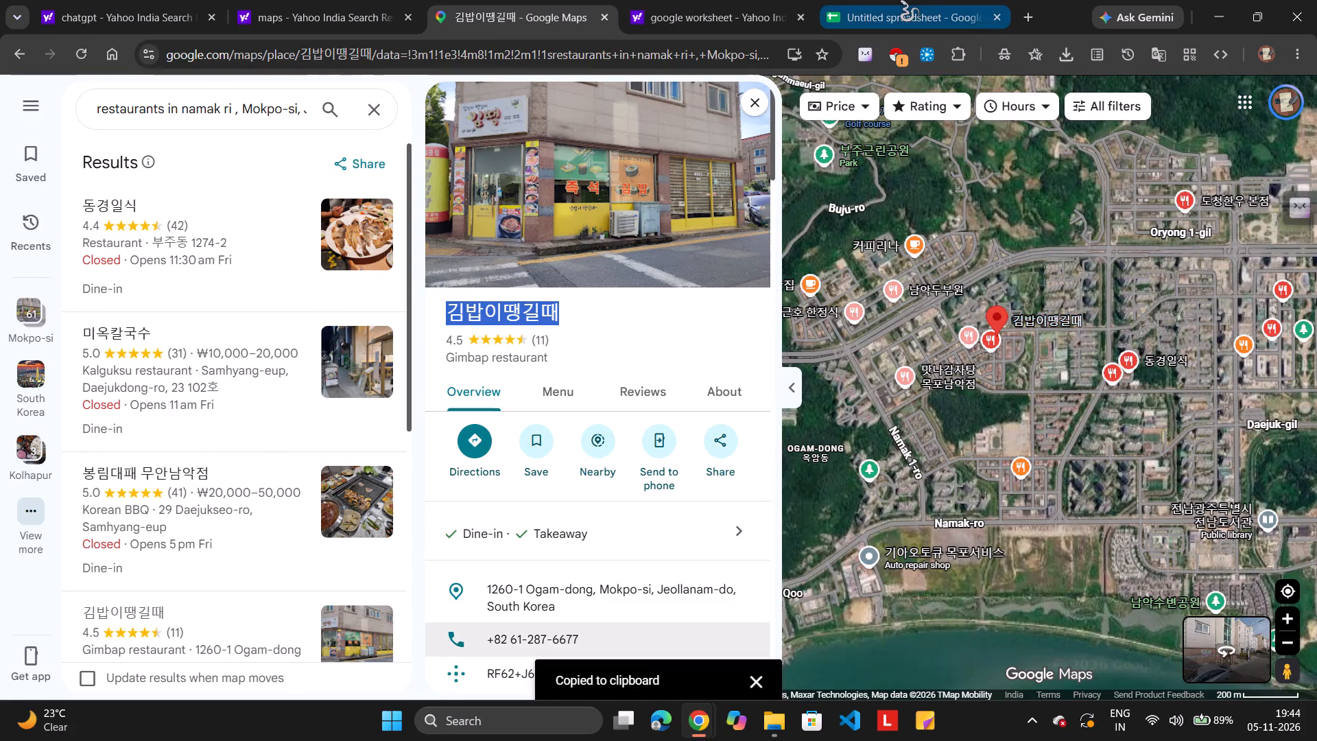
{"action": "left_click", "coordinate": [901, 0]}
{"action": "left_click", "coordinate": [211, 546]}
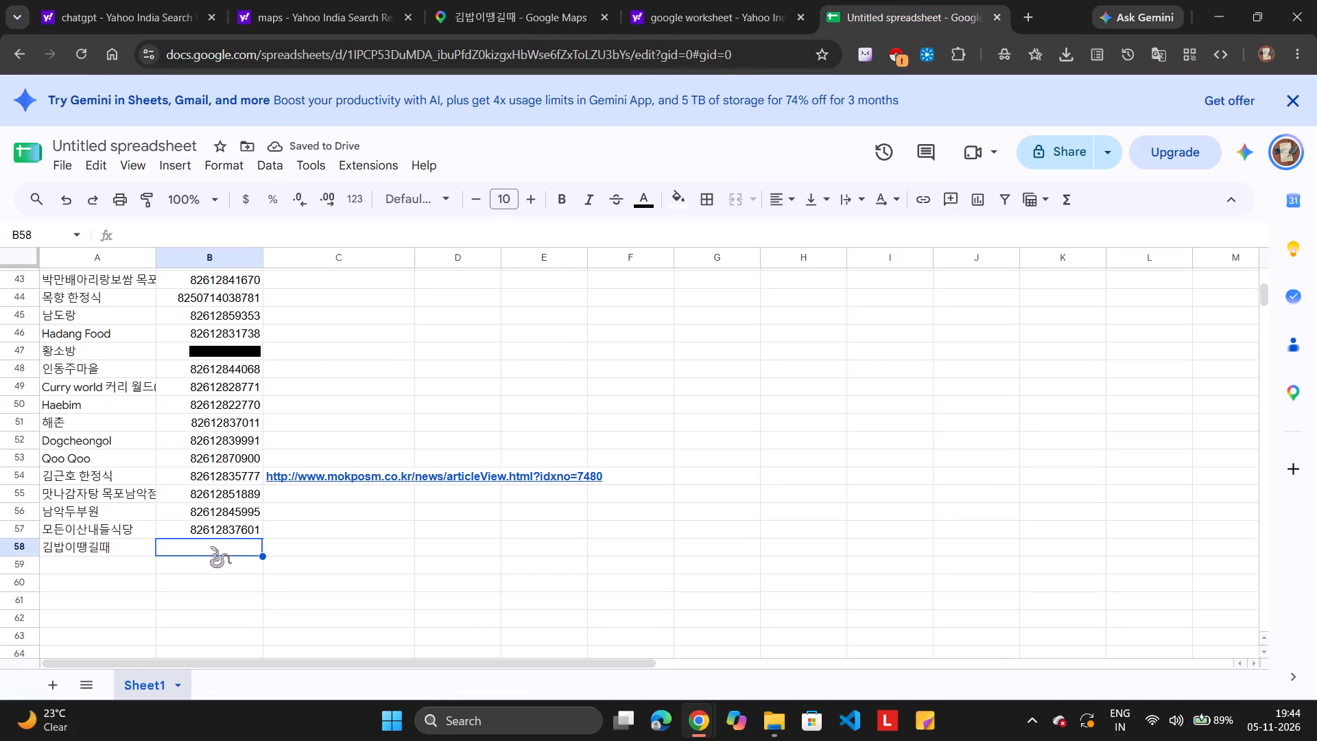
{"action": "key", "text": "ctrl+v"}
Open the 아리랑순대국밥감자탕 listing in Google Maps and copy its name into cell A59 of the spreadsheet.
{"action": "left_click", "coordinate": [93, 561]}
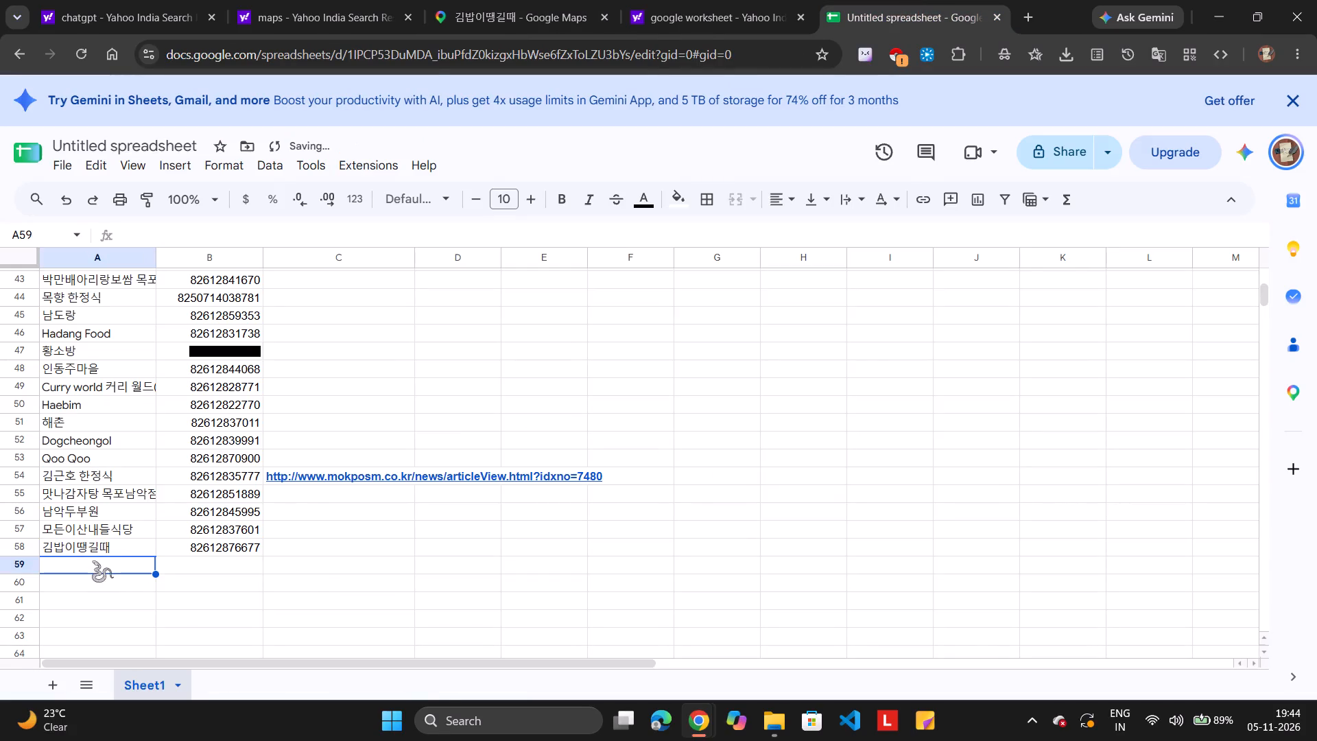
{"action": "left_click", "coordinate": [489, 0]}
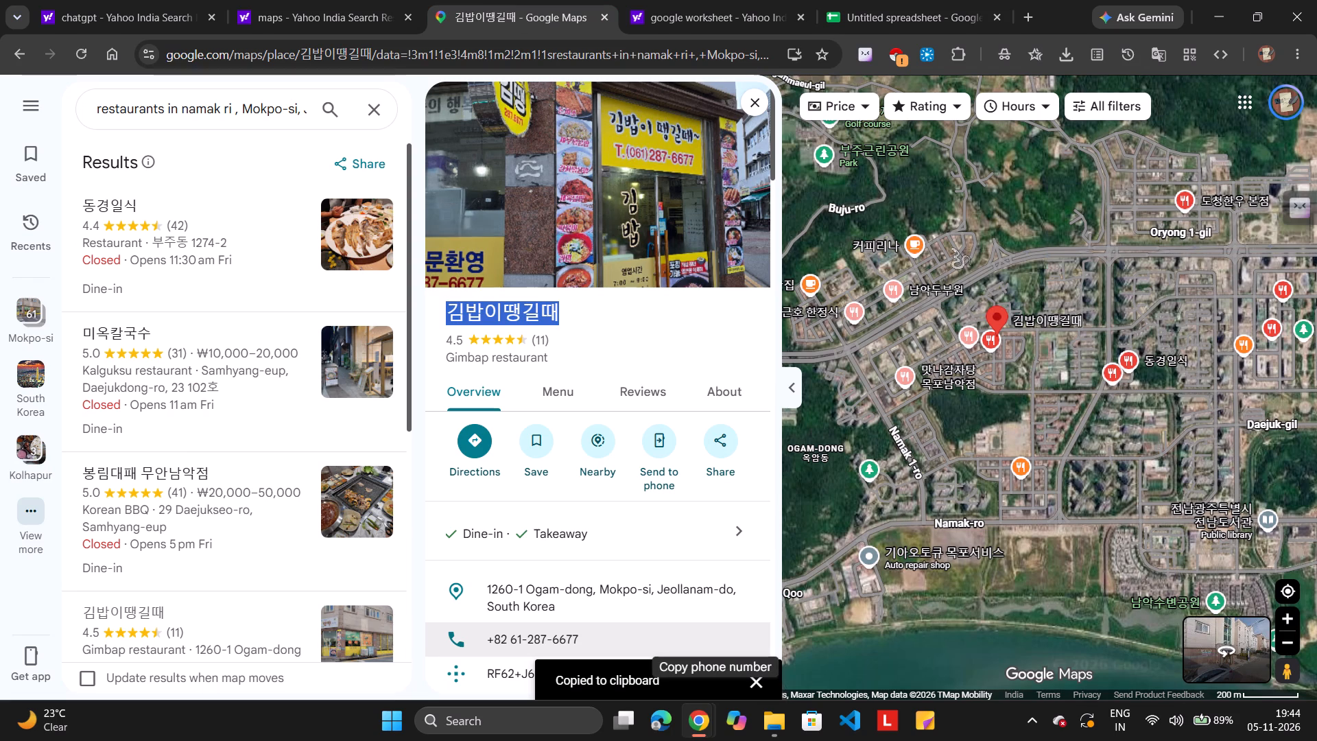
{"action": "left_click", "coordinate": [999, 353]}
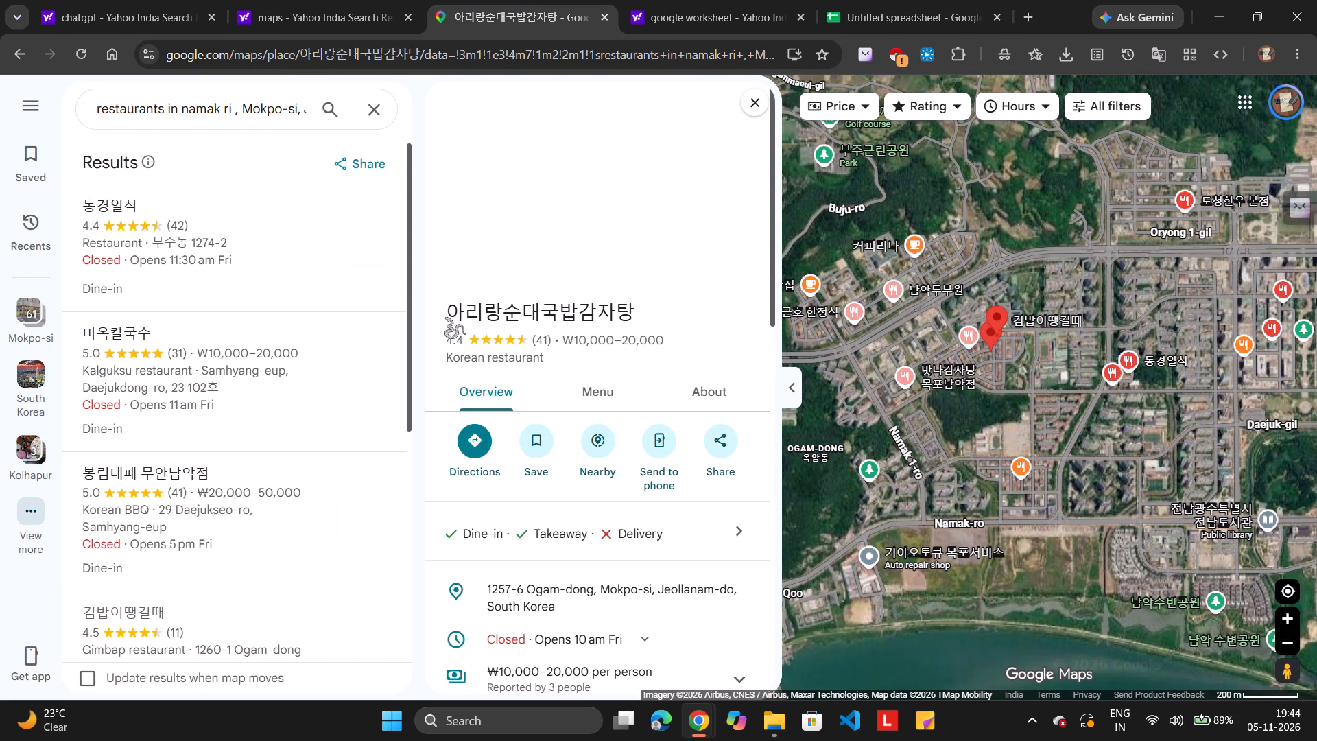
{"action": "left_click_drag", "start_coordinate": [445, 317], "coordinate": [646, 311]}
{"action": "key", "text": "ctrl+c"}
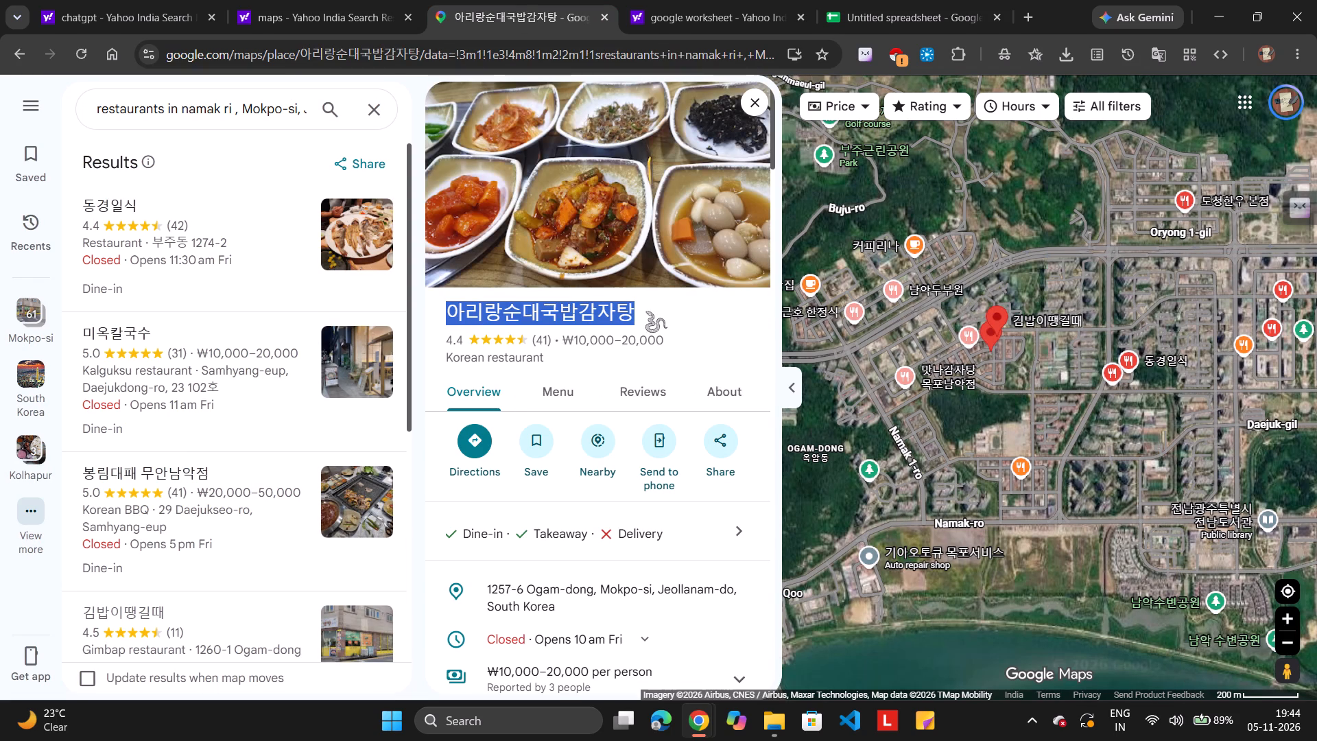
{"action": "left_click", "coordinate": [901, 1]}
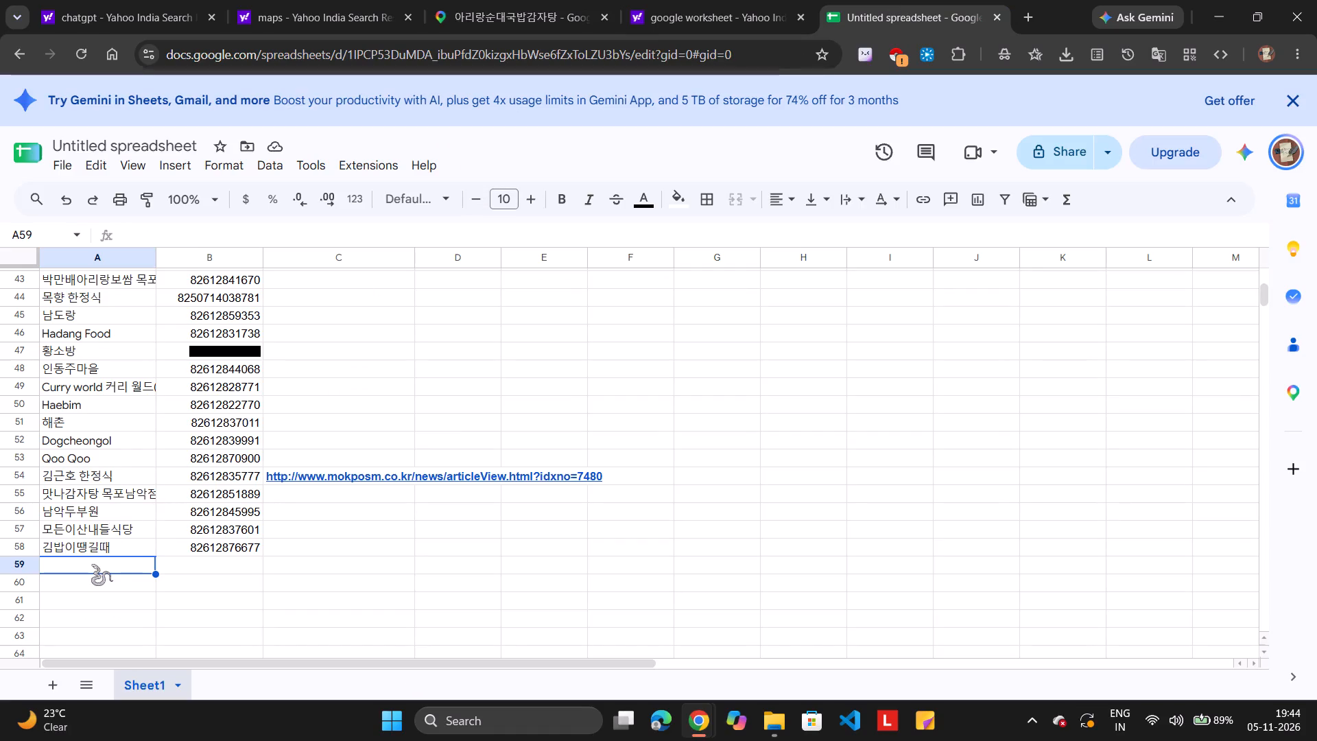
{"action": "left_click", "coordinate": [92, 564]}
{"action": "key", "text": "ctrl+v"}
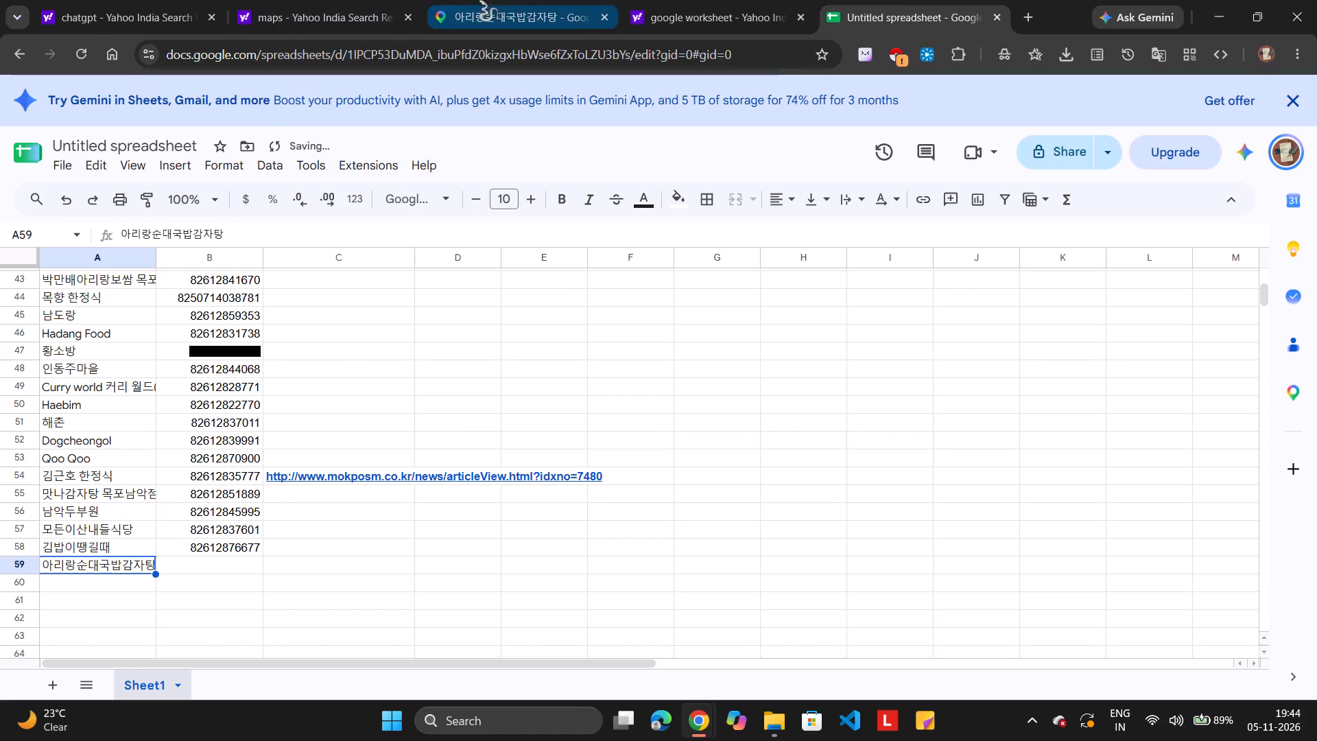
Copy the phone number from the 아리랑순대국밥감자탕 listing in Google Maps into cell B59 of the spreadsheet.
{"action": "left_click", "coordinate": [479, 5]}
{"action": "scroll", "coordinate": [511, 622], "scroll_direction": "down", "scroll_amount": 2}
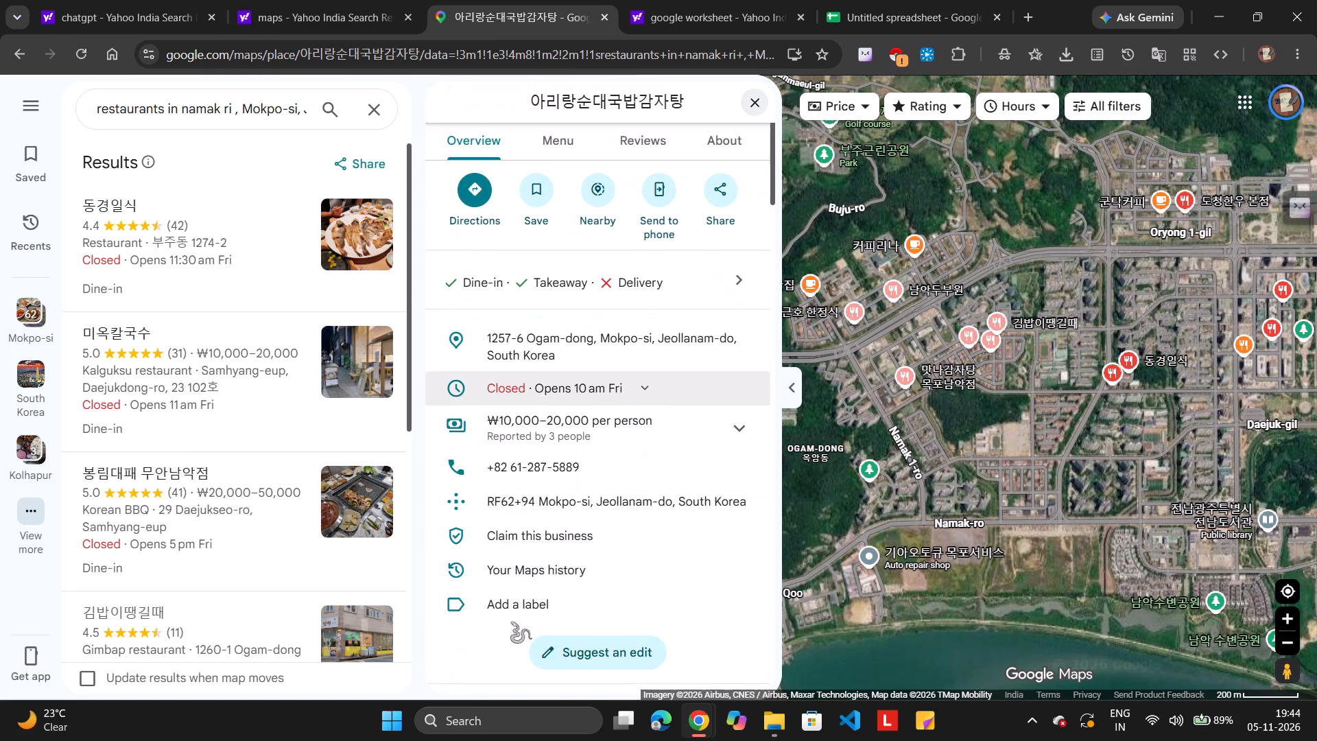
{"action": "left_click", "coordinate": [711, 469]}
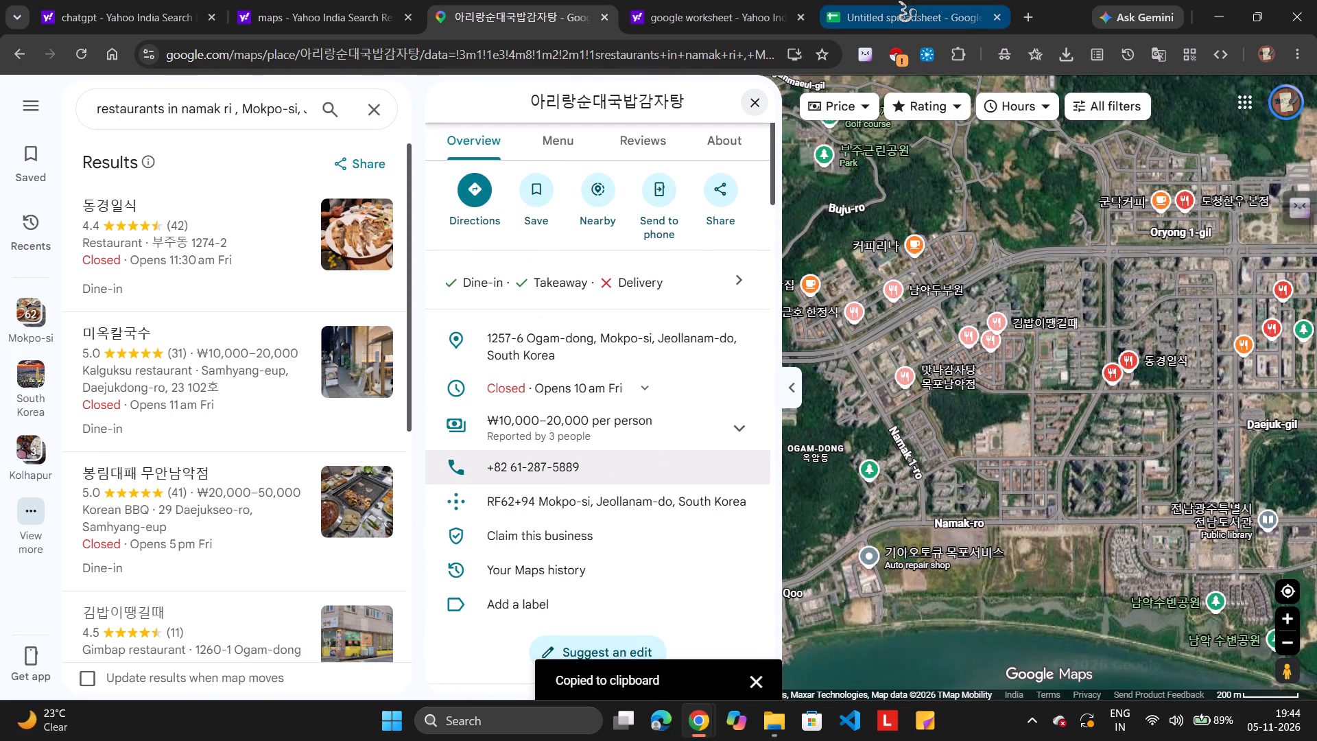
{"action": "left_click", "coordinate": [899, 1]}
{"action": "left_click", "coordinate": [233, 568]}
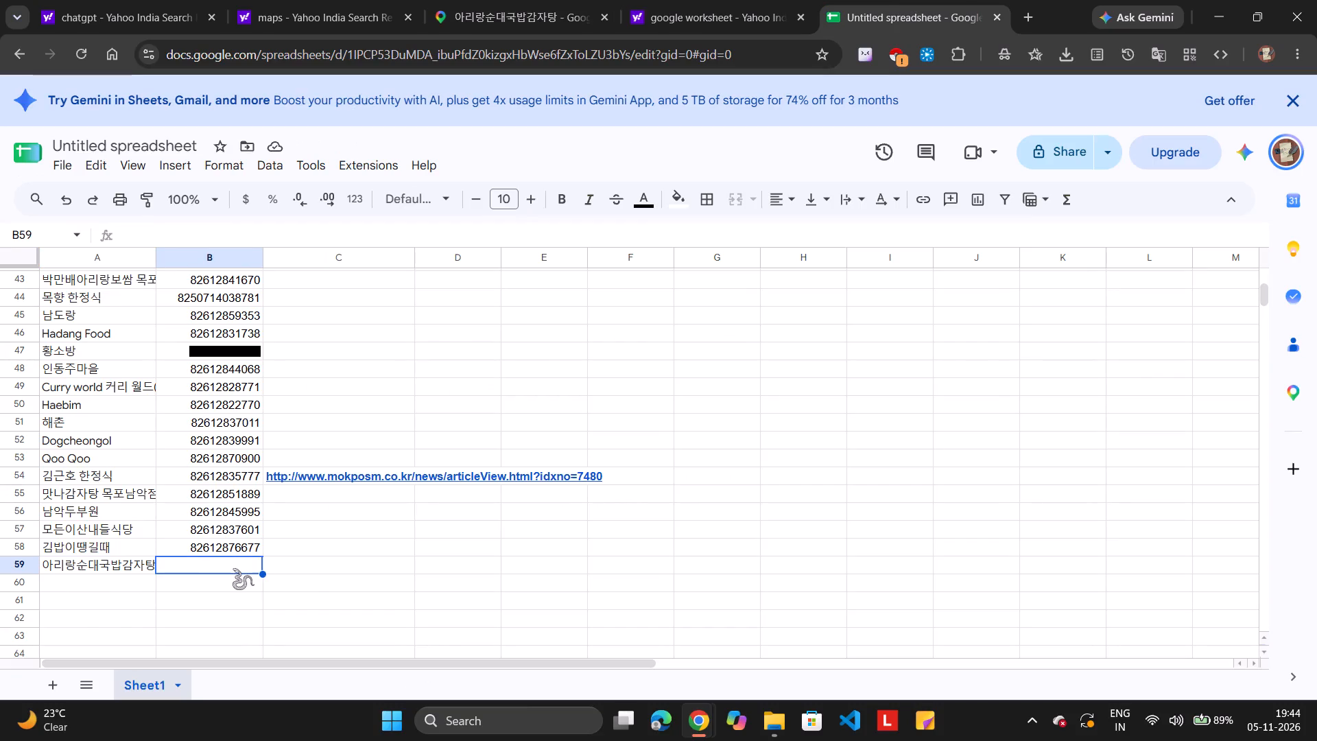
{"action": "key", "text": "ctrl+v"}
Open the 김밥매니아(옥암점) listing in Google Maps and copy its name into cell A60 of the spreadsheet.
{"action": "left_click", "coordinate": [113, 585]}
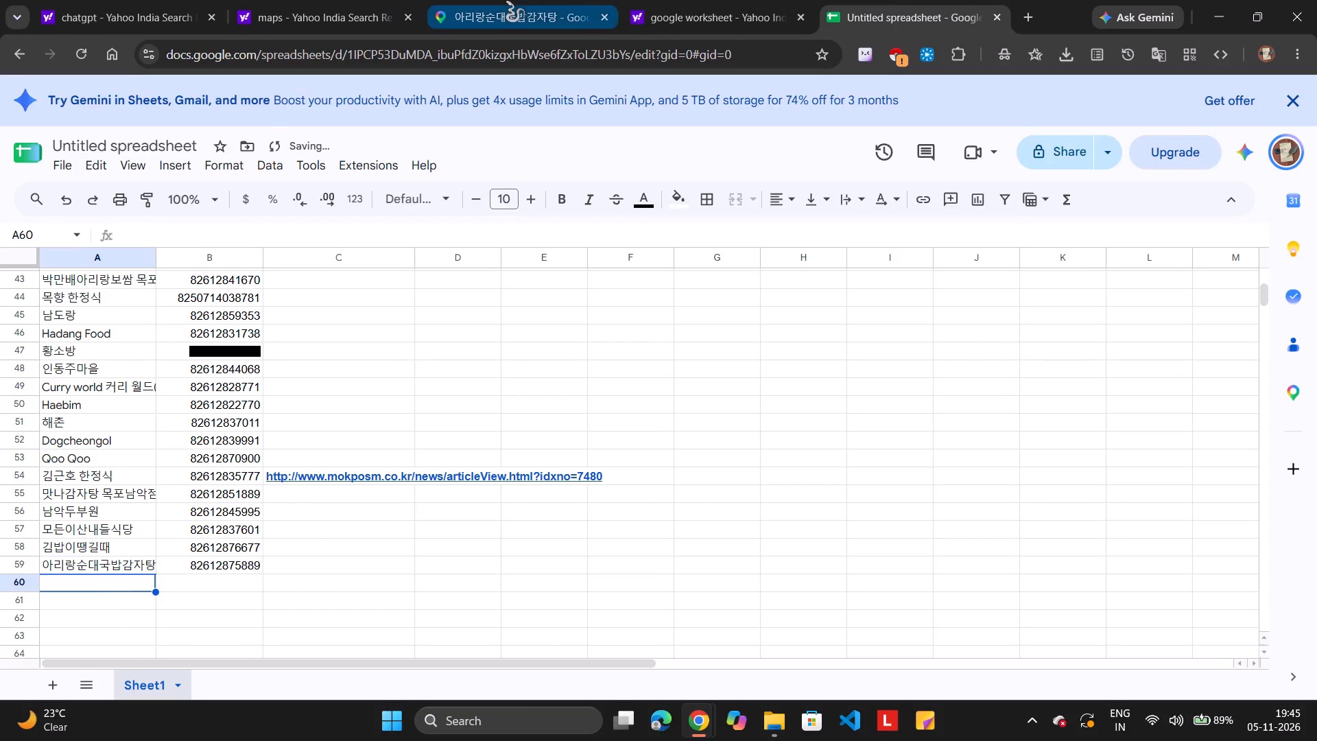
{"action": "left_click", "coordinate": [506, 1]}
{"action": "left_click", "coordinate": [1102, 373]}
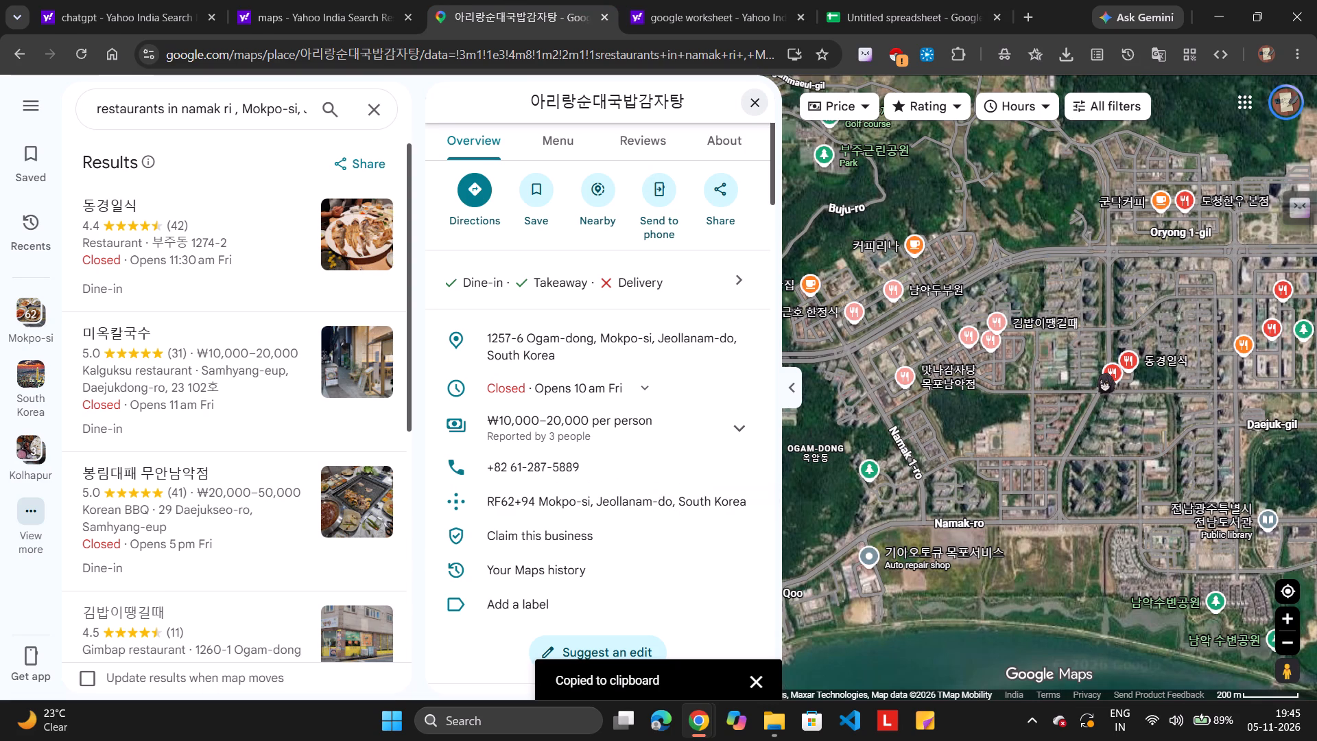
{"action": "left_click_drag", "start_coordinate": [427, 311], "coordinate": [588, 306]}
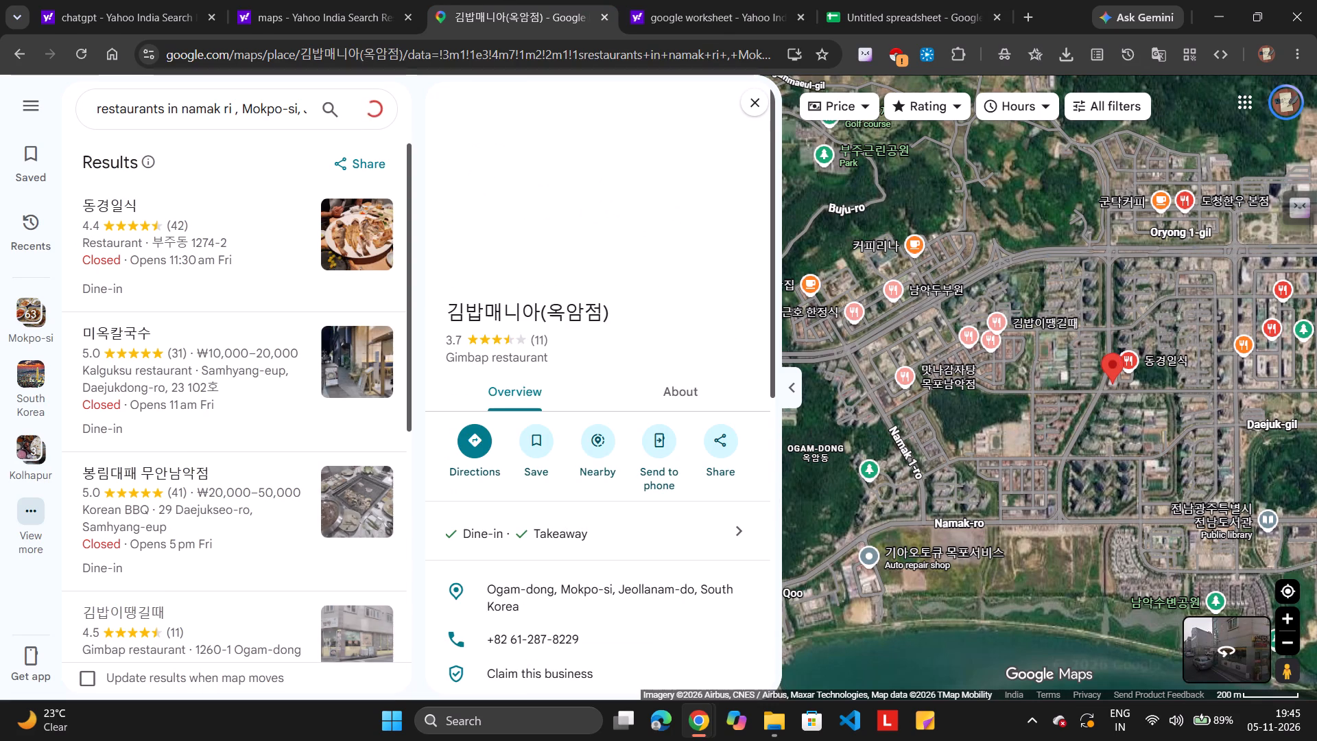
{"action": "left_click_drag", "start_coordinate": [588, 306], "coordinate": [697, 299]}
{"action": "key", "text": "ctrl+c"}
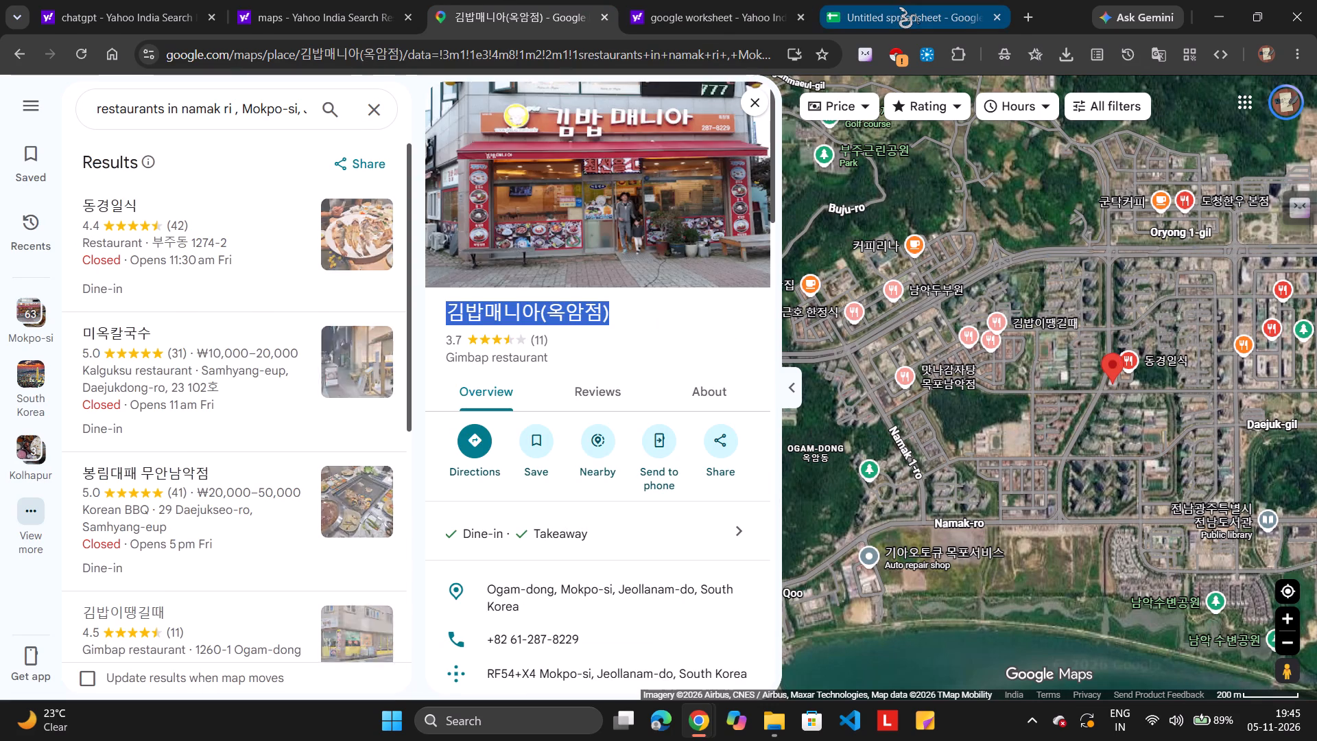
{"action": "left_click", "coordinate": [899, 7]}
{"action": "left_click", "coordinate": [73, 588]}
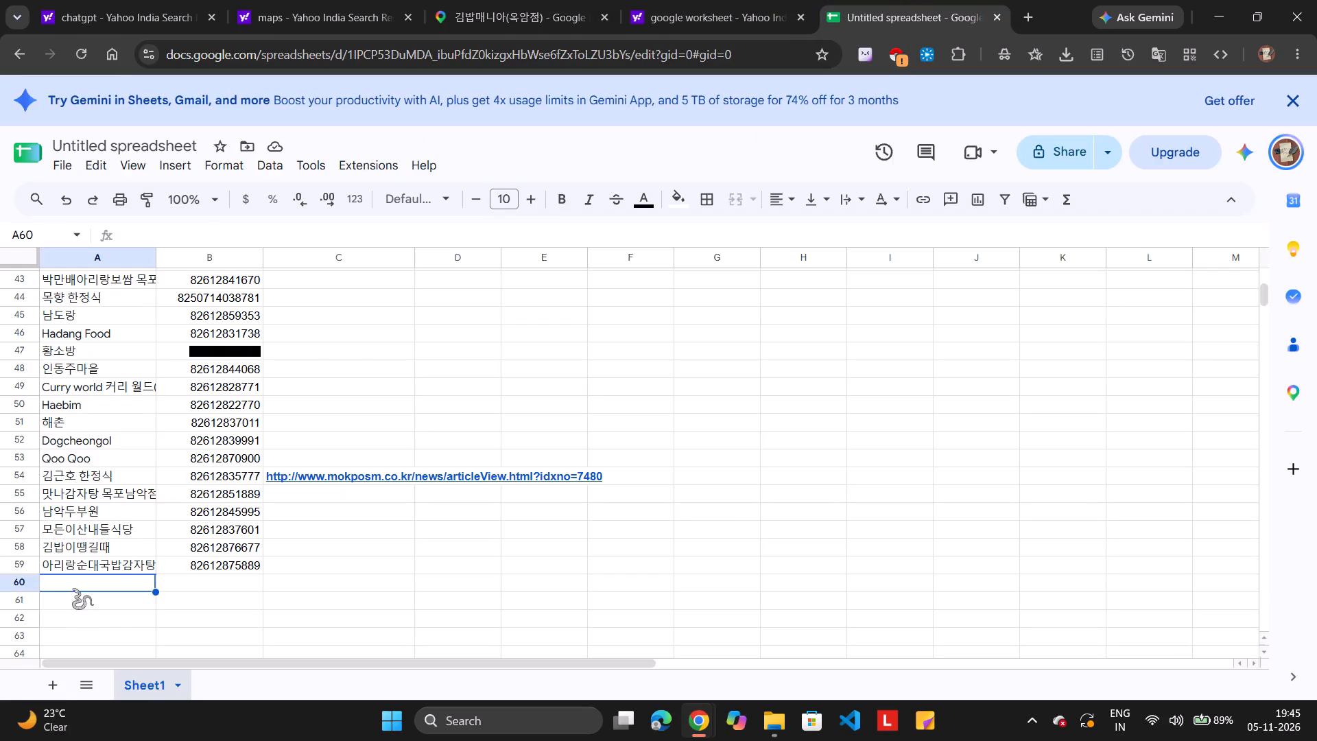
{"action": "key", "text": "ctrl+v"}
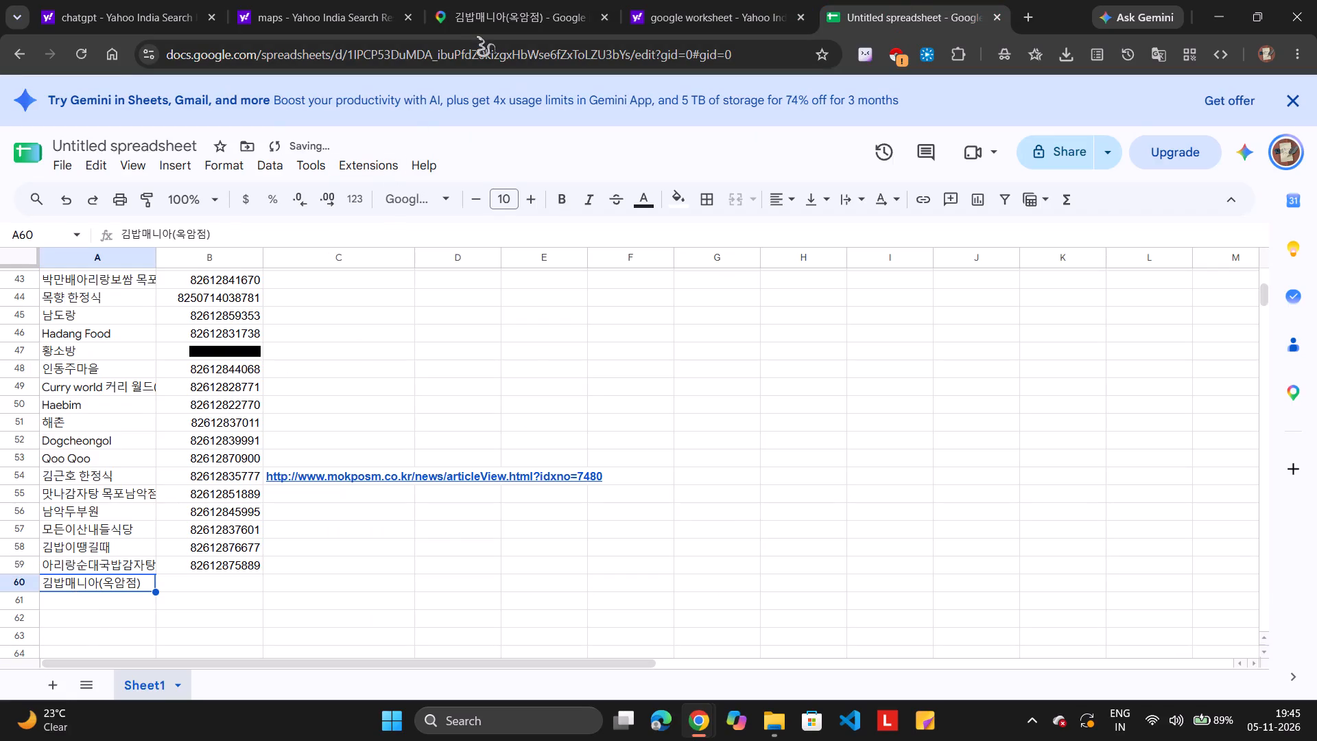
Copy the phone number from the 김밥매니아(옥암점) listing in Google Maps into cell B60 of the spreadsheet.
{"action": "left_click", "coordinate": [475, 28]}
{"action": "scroll", "coordinate": [488, 675], "scroll_direction": "down", "scroll_amount": 2}
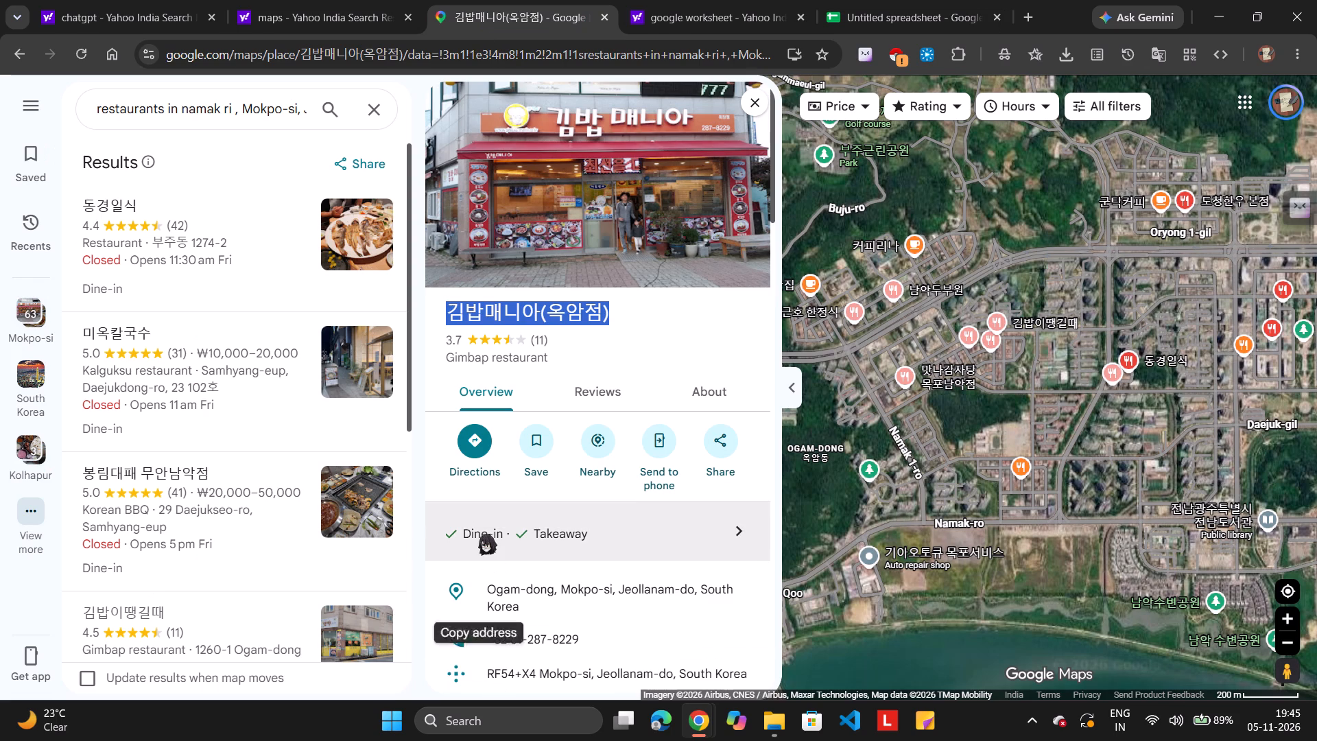
{"action": "scroll", "coordinate": [484, 534], "scroll_direction": "down", "scroll_amount": 1}
{"action": "left_click", "coordinate": [707, 534]}
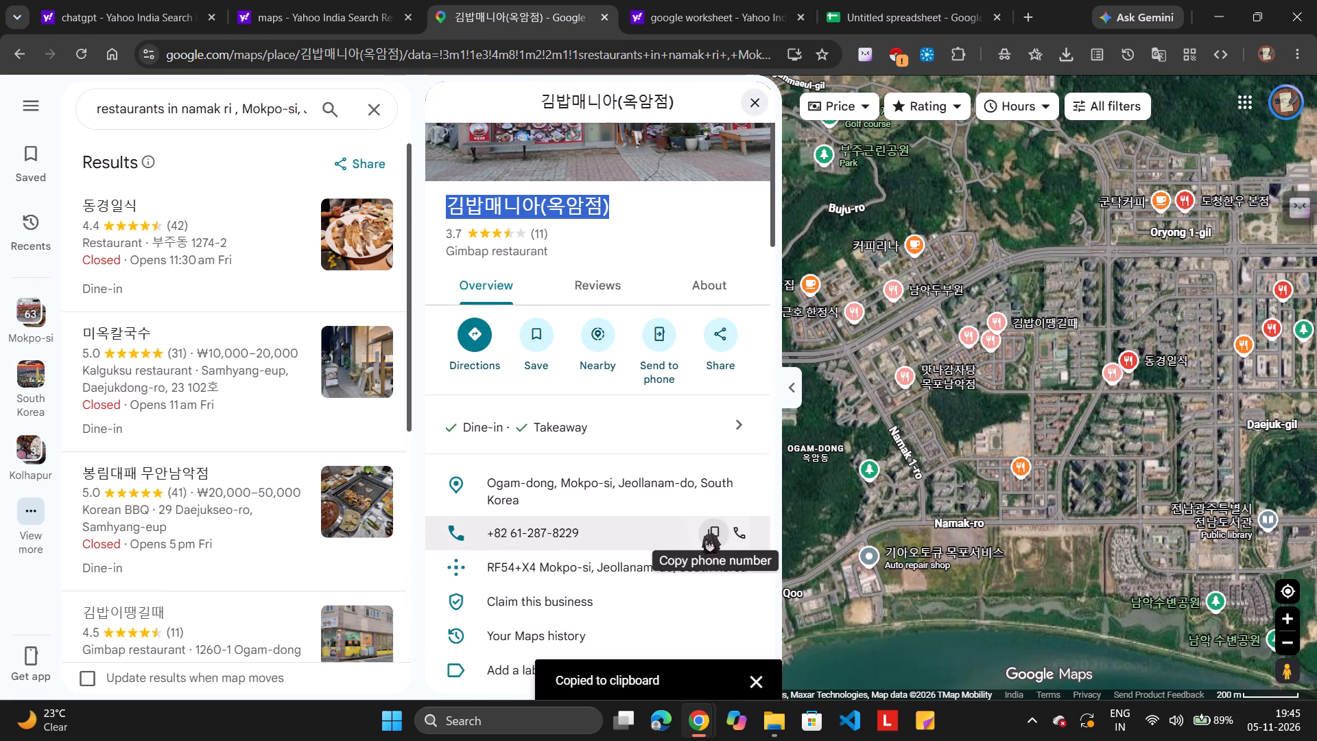
{"action": "left_click", "coordinate": [868, 7]}
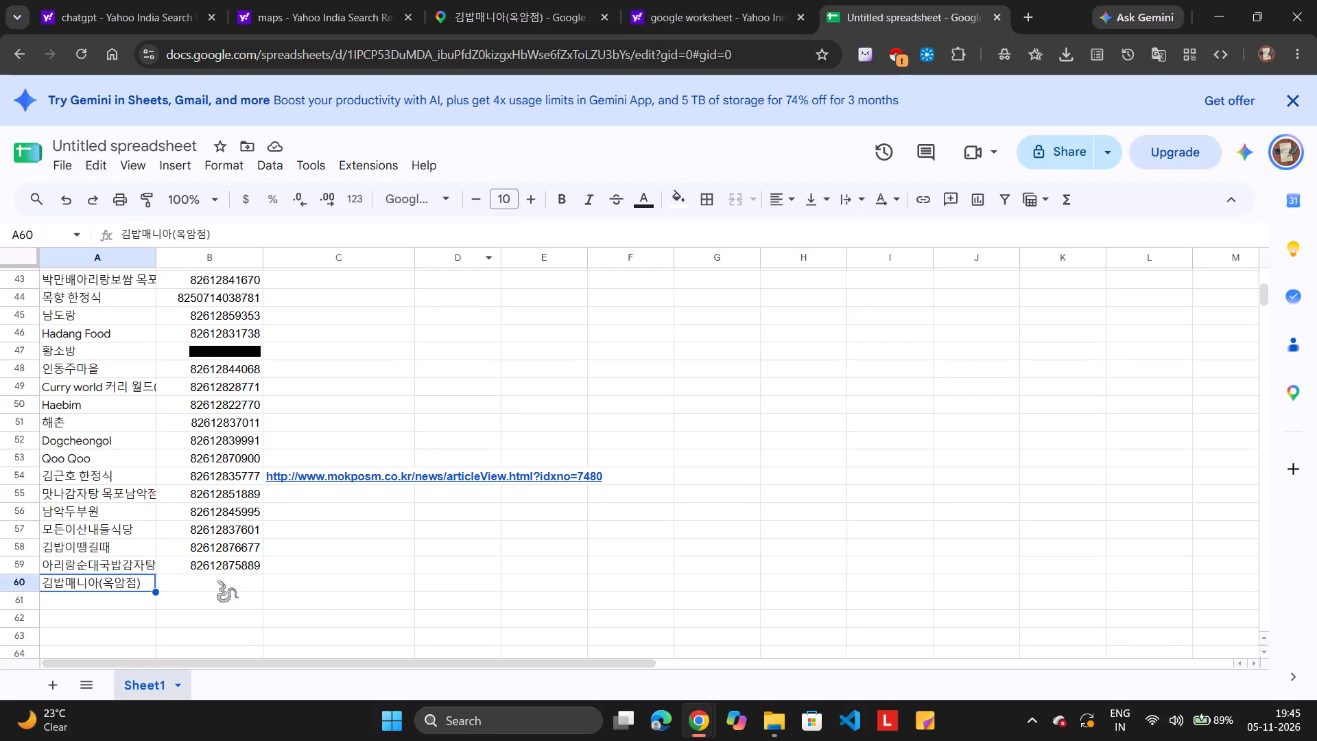
{"action": "left_click", "coordinate": [217, 580]}
{"action": "key", "text": "ctrl+v"}
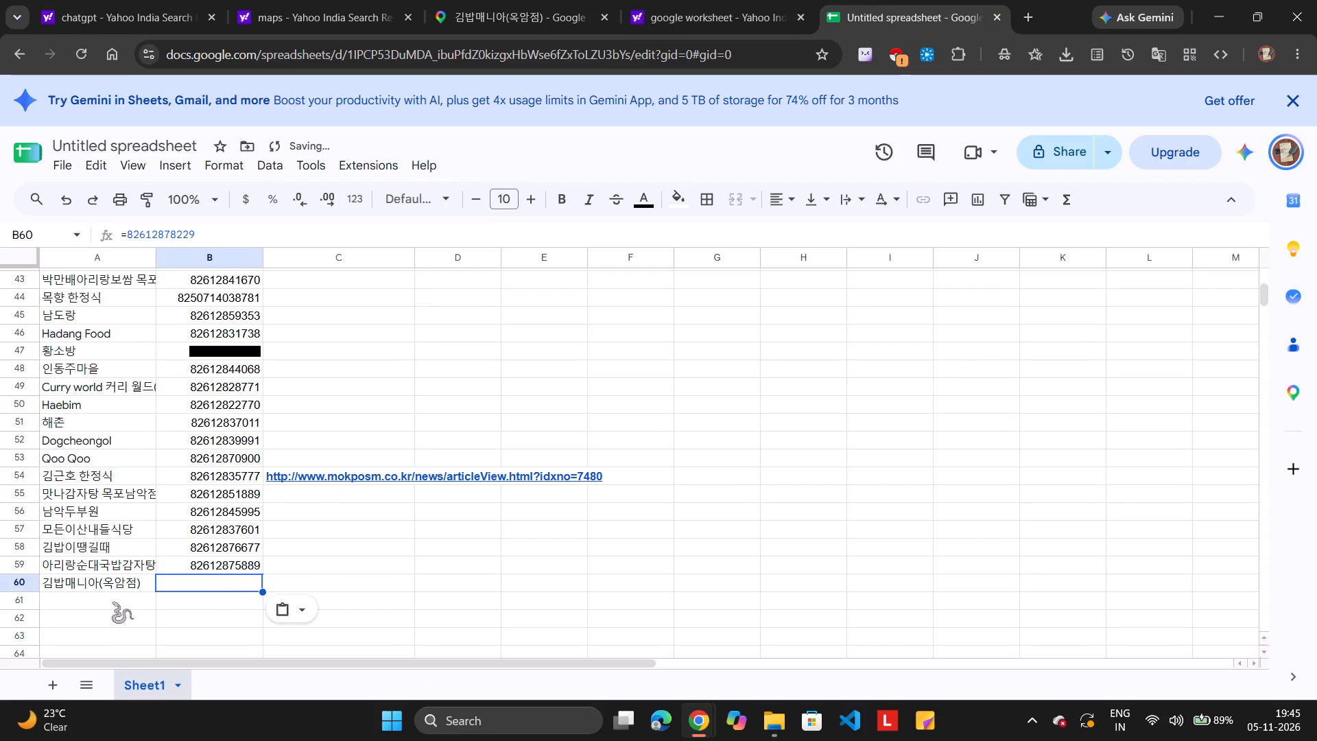
Open the 동경일식 listing in Google Maps and copy its name into cell A61 of the spreadsheet.
{"action": "left_click", "coordinate": [112, 602]}
{"action": "left_click", "coordinate": [565, 0]}
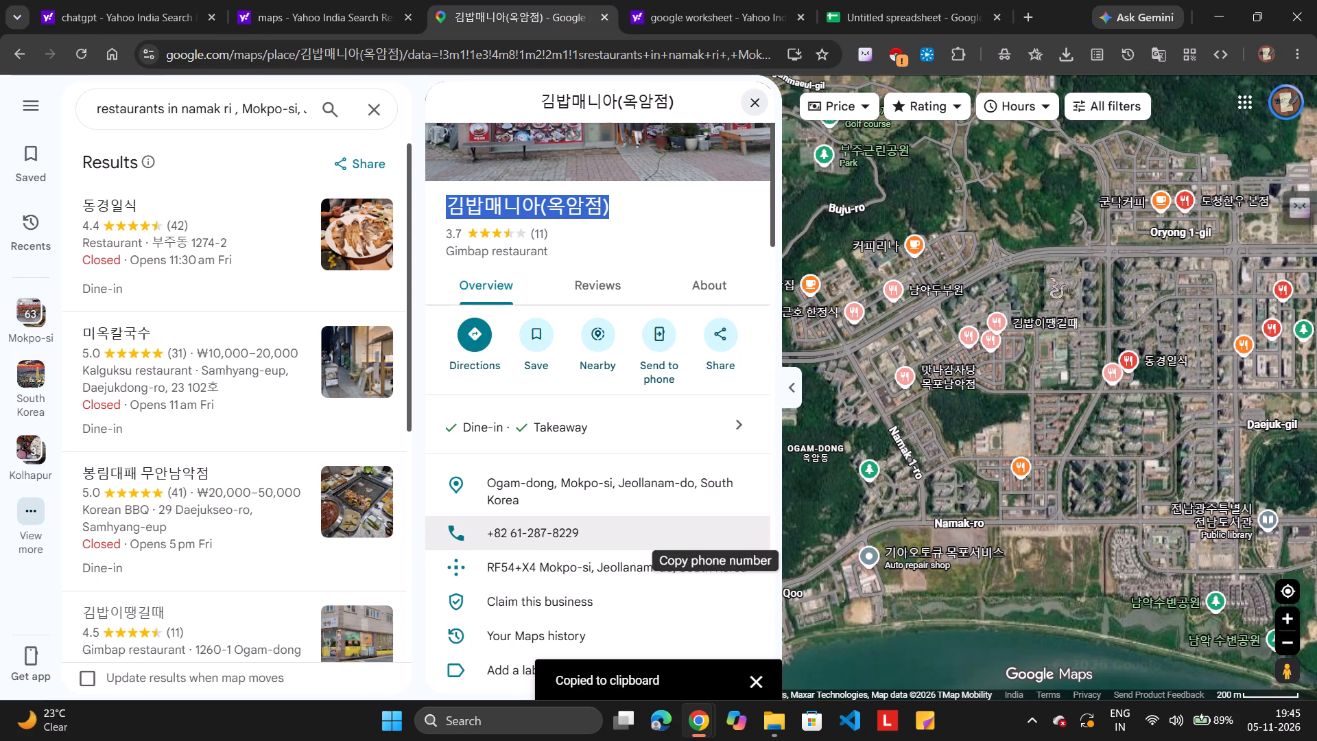
{"action": "left_click", "coordinate": [1132, 354]}
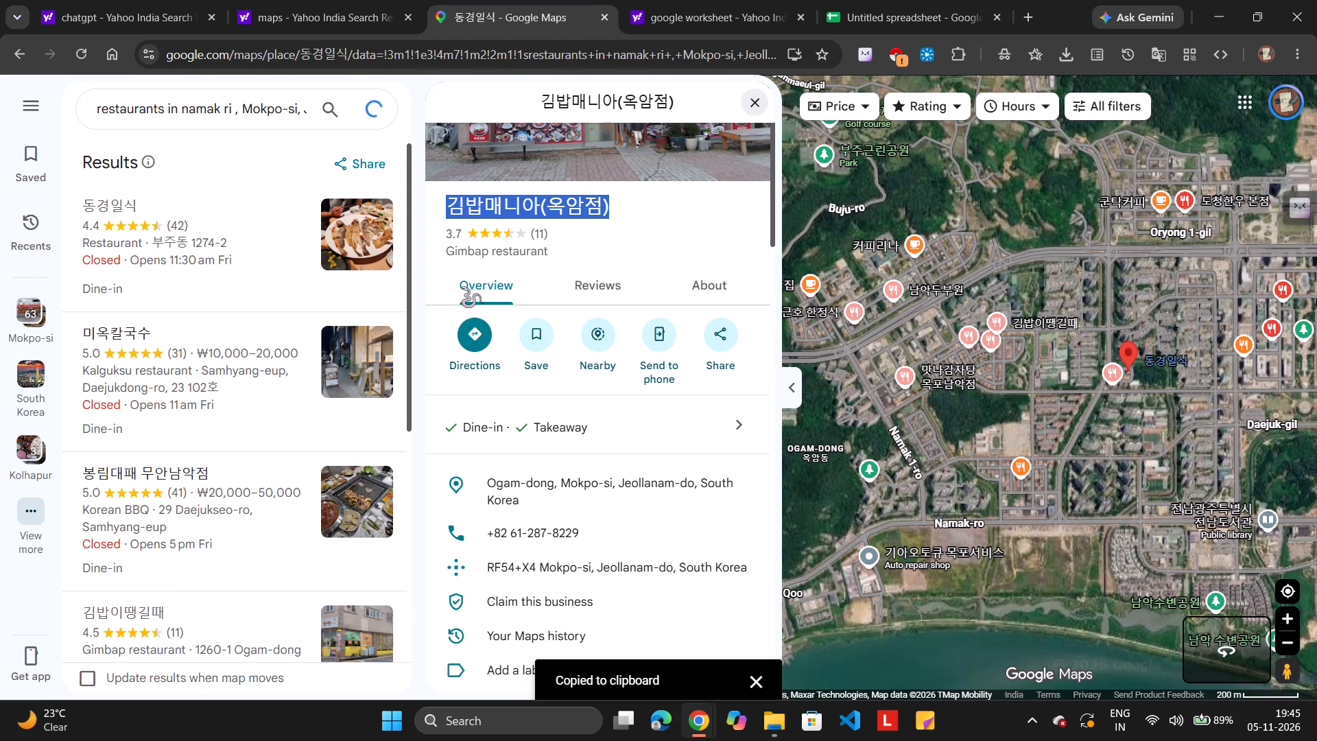
{"action": "left_click_drag", "start_coordinate": [442, 317], "coordinate": [555, 314]}
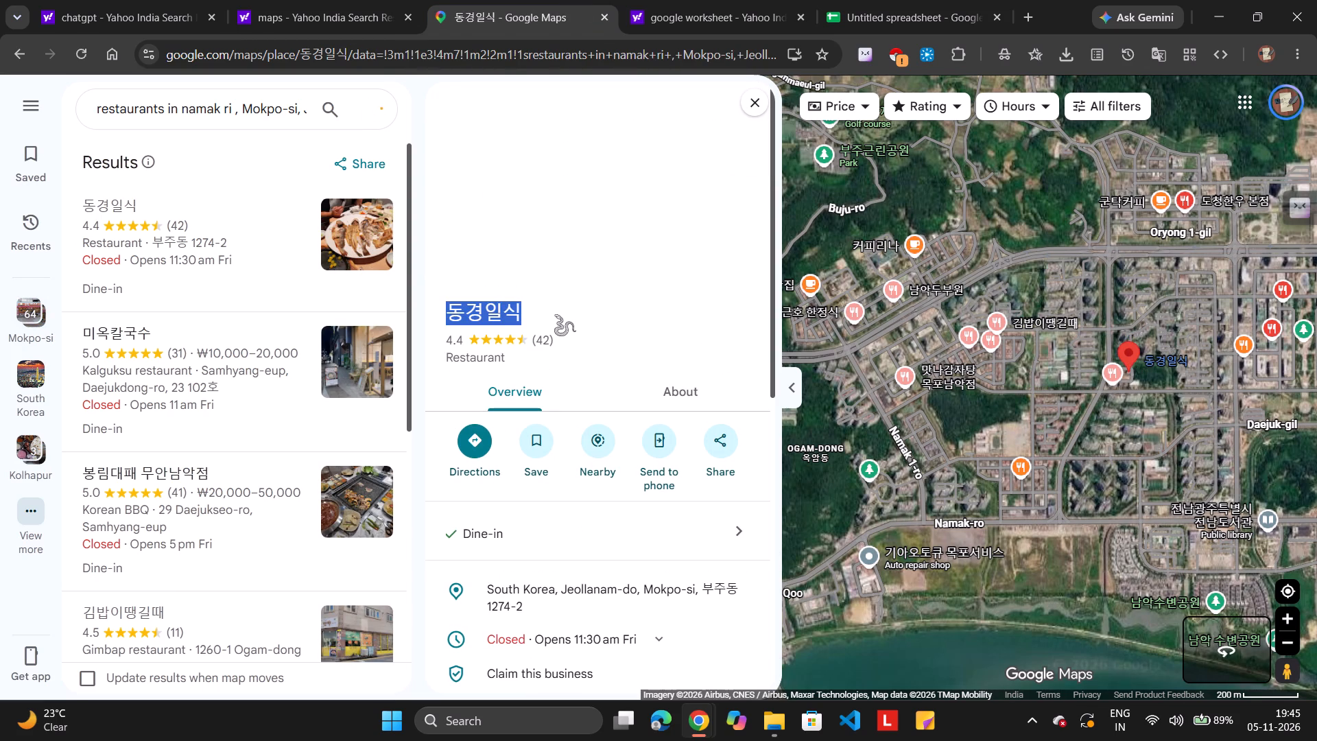
{"action": "key", "text": "ctrl+c"}
{"action": "left_click", "coordinate": [922, 2]}
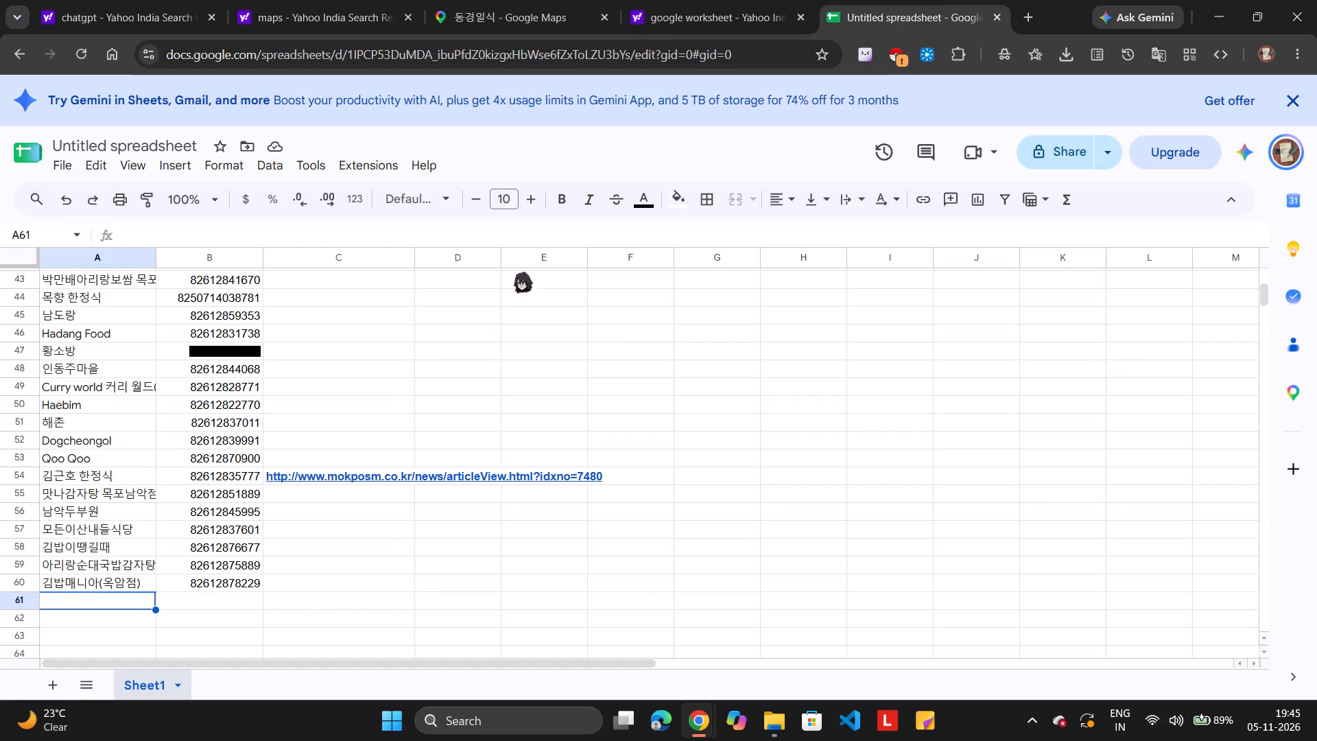
{"action": "left_click", "coordinate": [86, 609]}
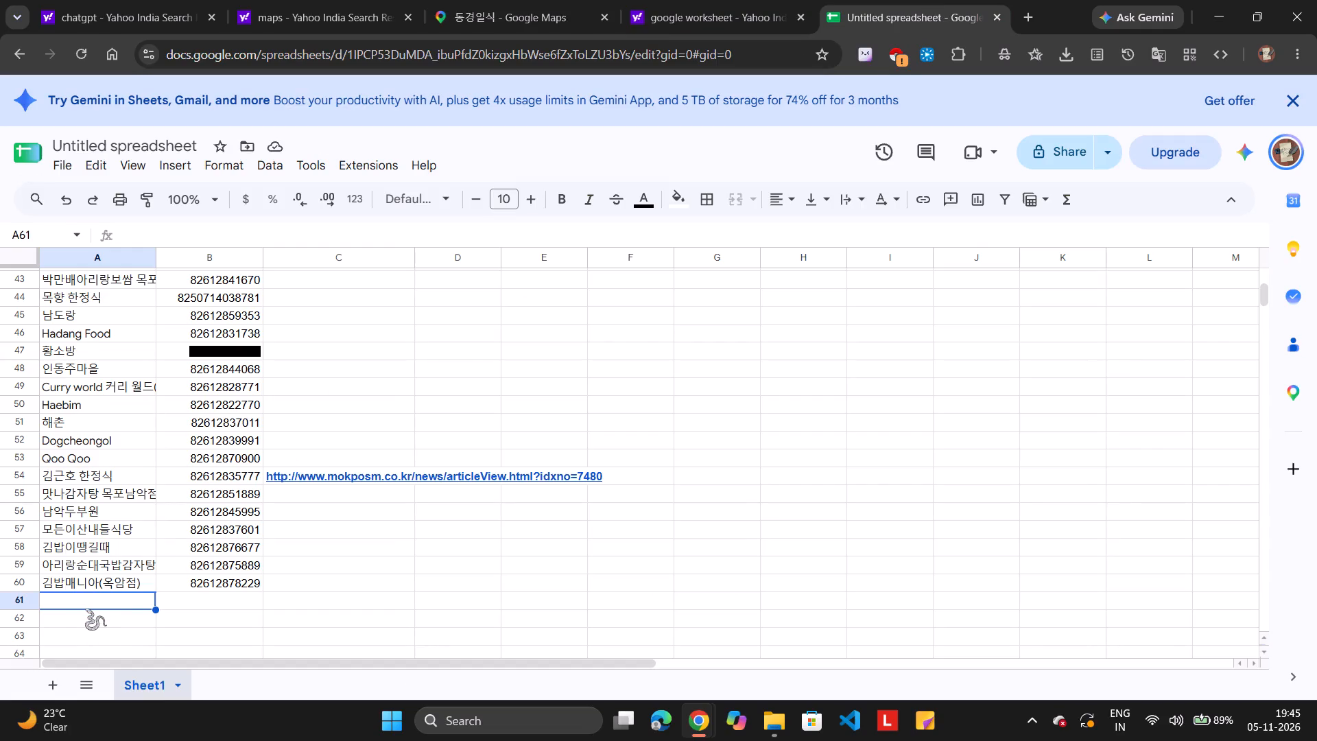
{"action": "key", "text": "ctrl+v"}
Open the 도청한우 본점 listing in Google Maps and copy its name into cell A62 of the spreadsheet.
{"action": "left_click", "coordinate": [521, 0]}
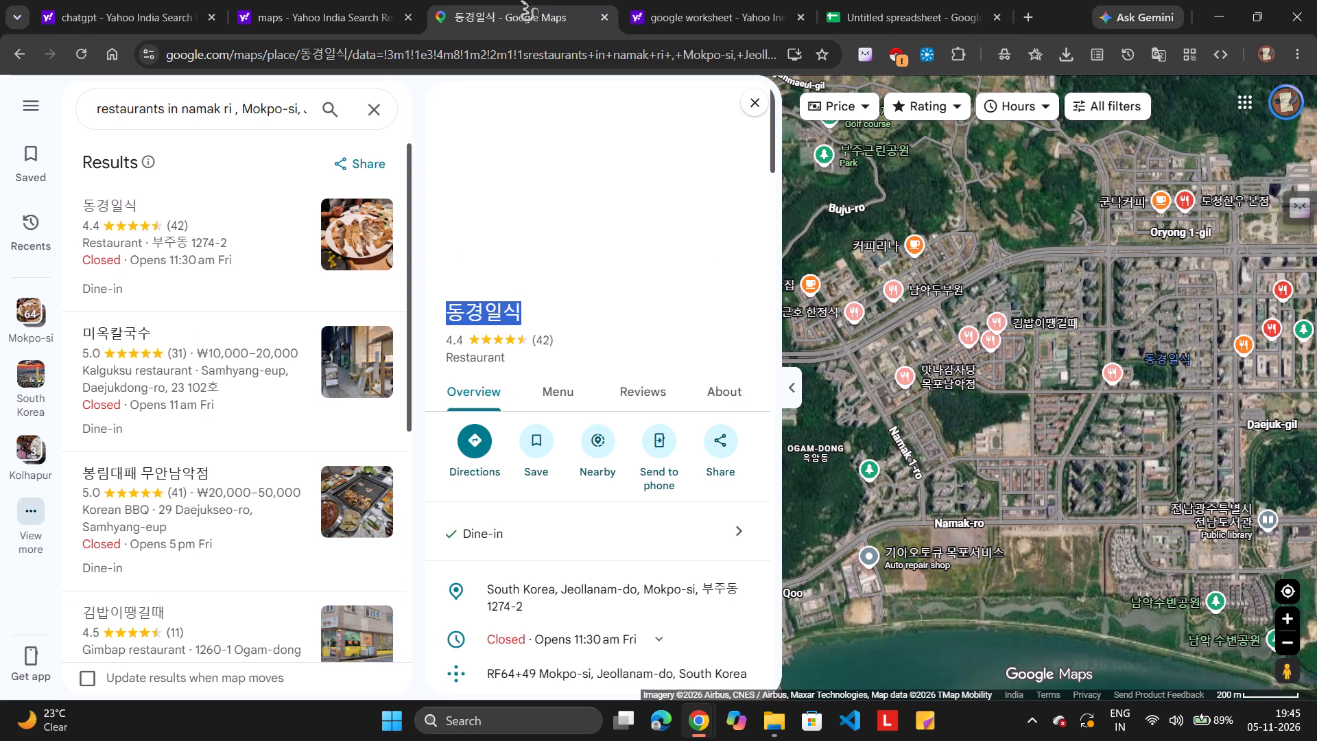
{"action": "scroll", "coordinate": [643, 648], "scroll_direction": "down", "scroll_amount": 1}
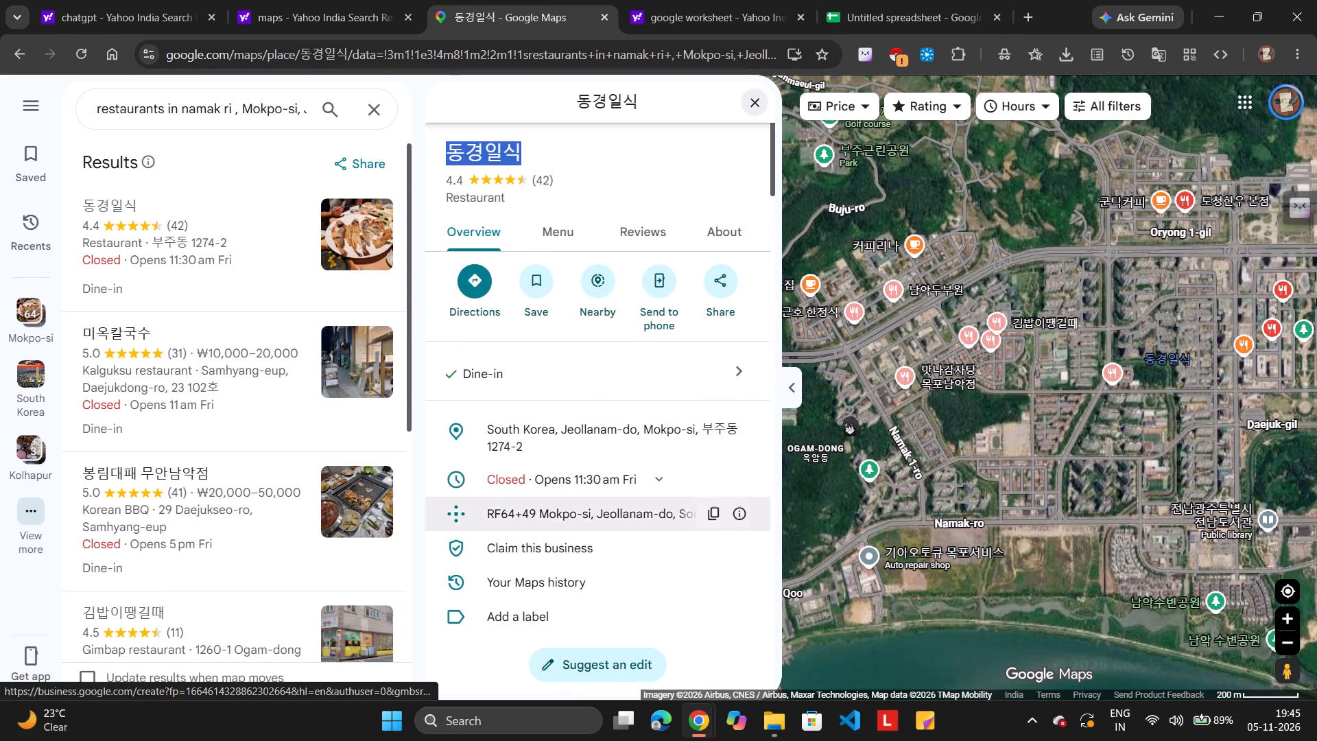
{"action": "left_click", "coordinate": [1071, 342]}
{"action": "left_click_drag", "start_coordinate": [1071, 342], "coordinate": [840, 400]}
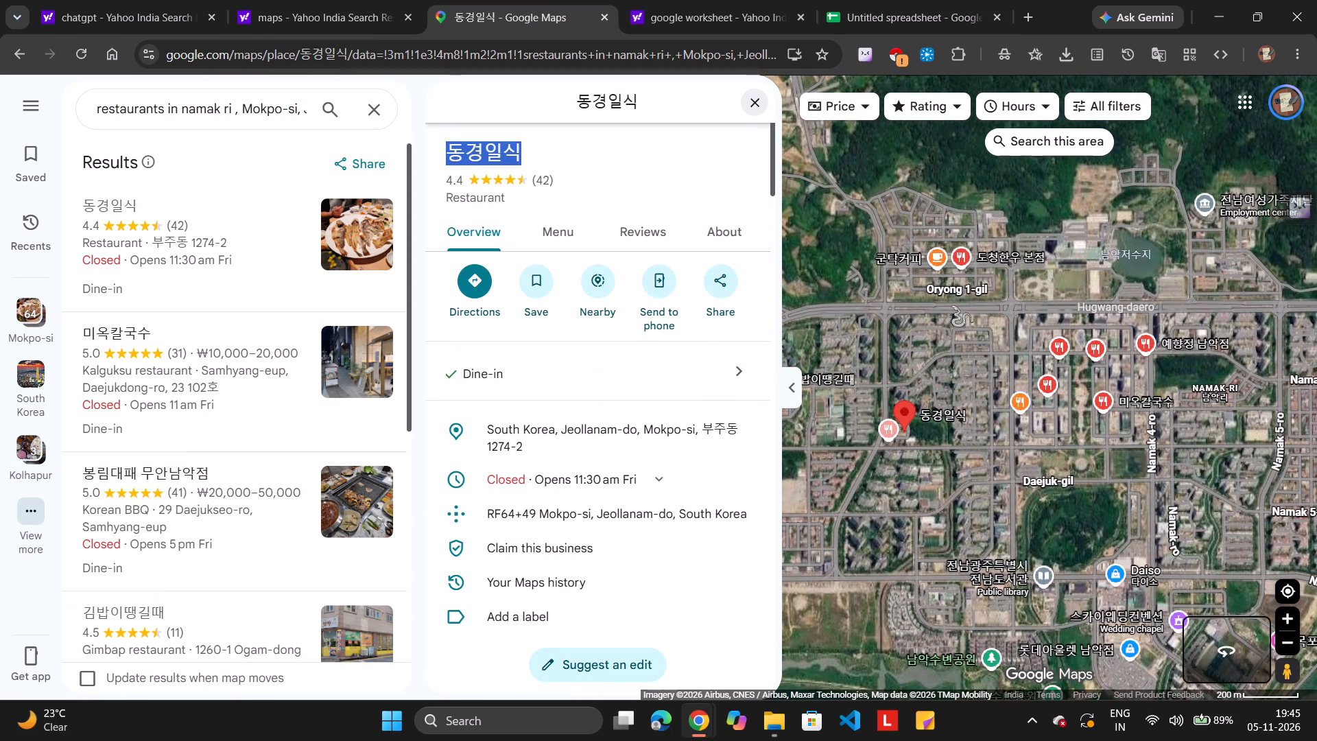
{"action": "left_click", "coordinate": [968, 253]}
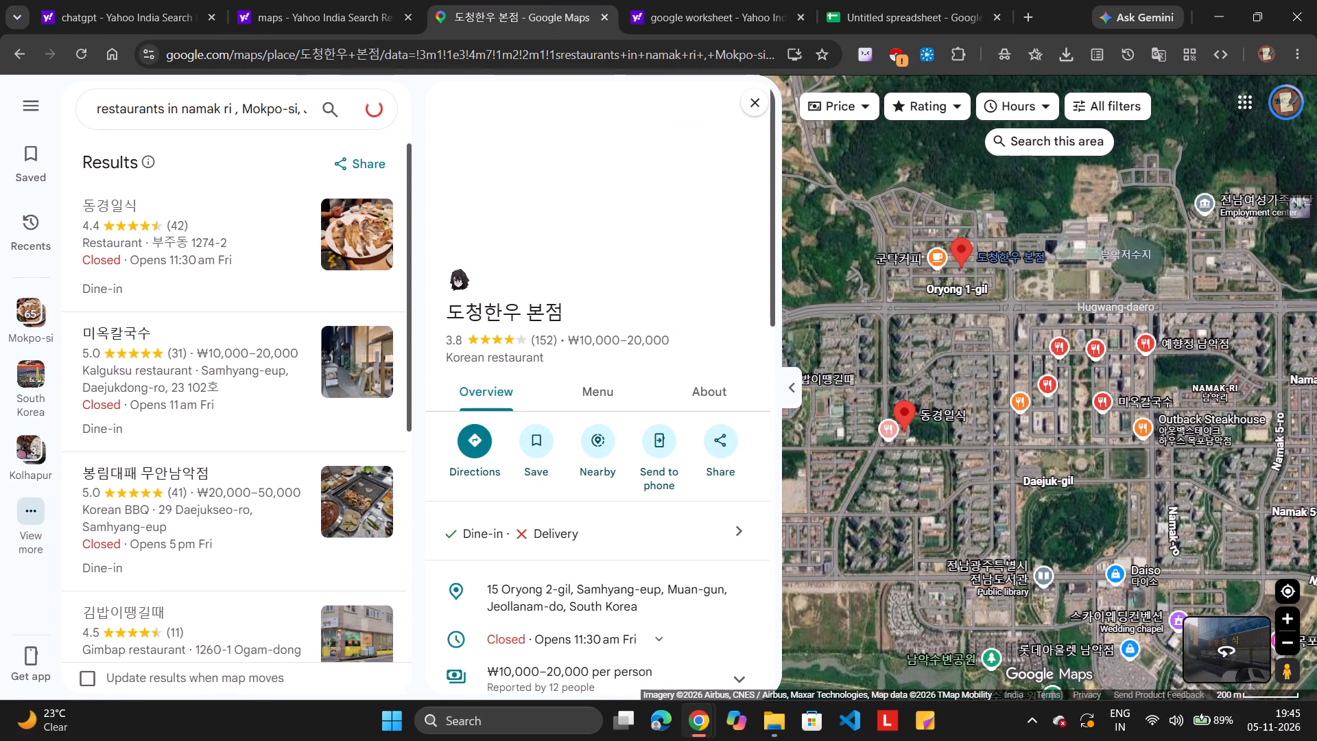
{"action": "left_click_drag", "start_coordinate": [438, 307], "coordinate": [602, 307]}
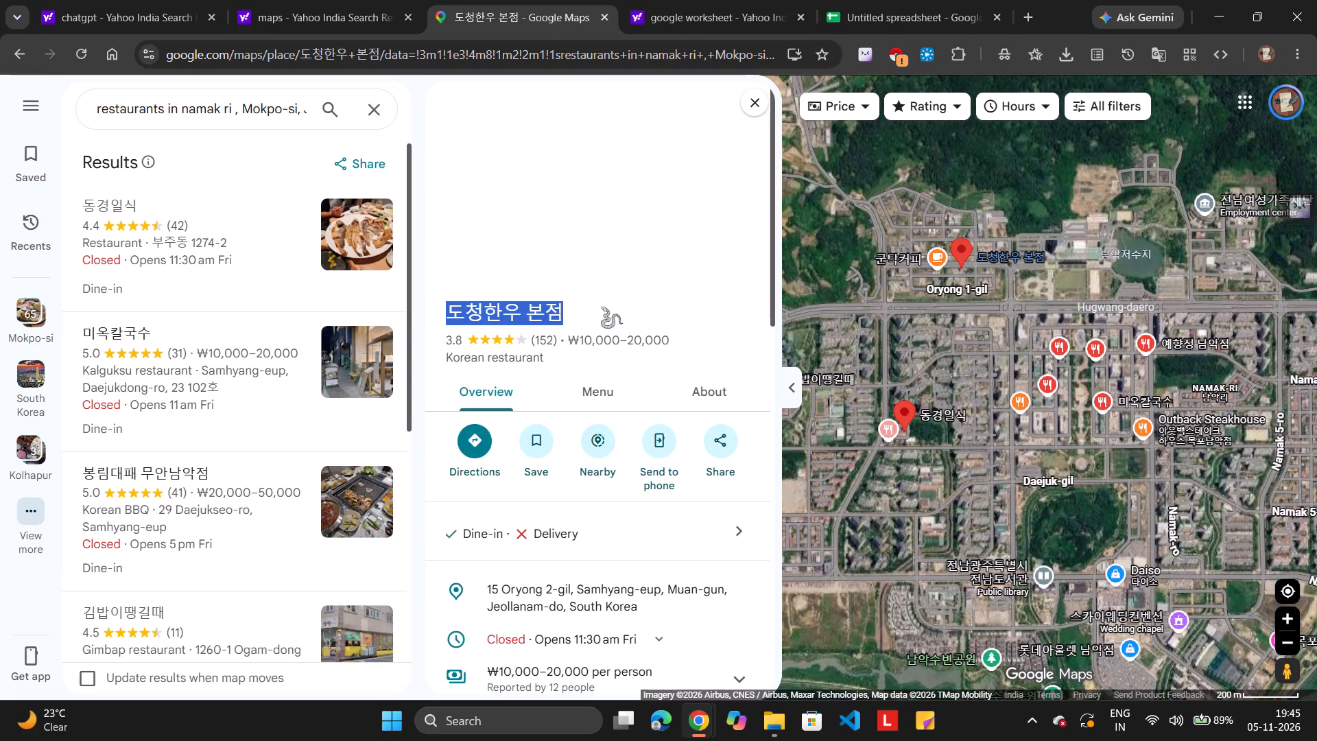
{"action": "key", "text": "ctrl+c"}
{"action": "left_click", "coordinate": [910, 0]}
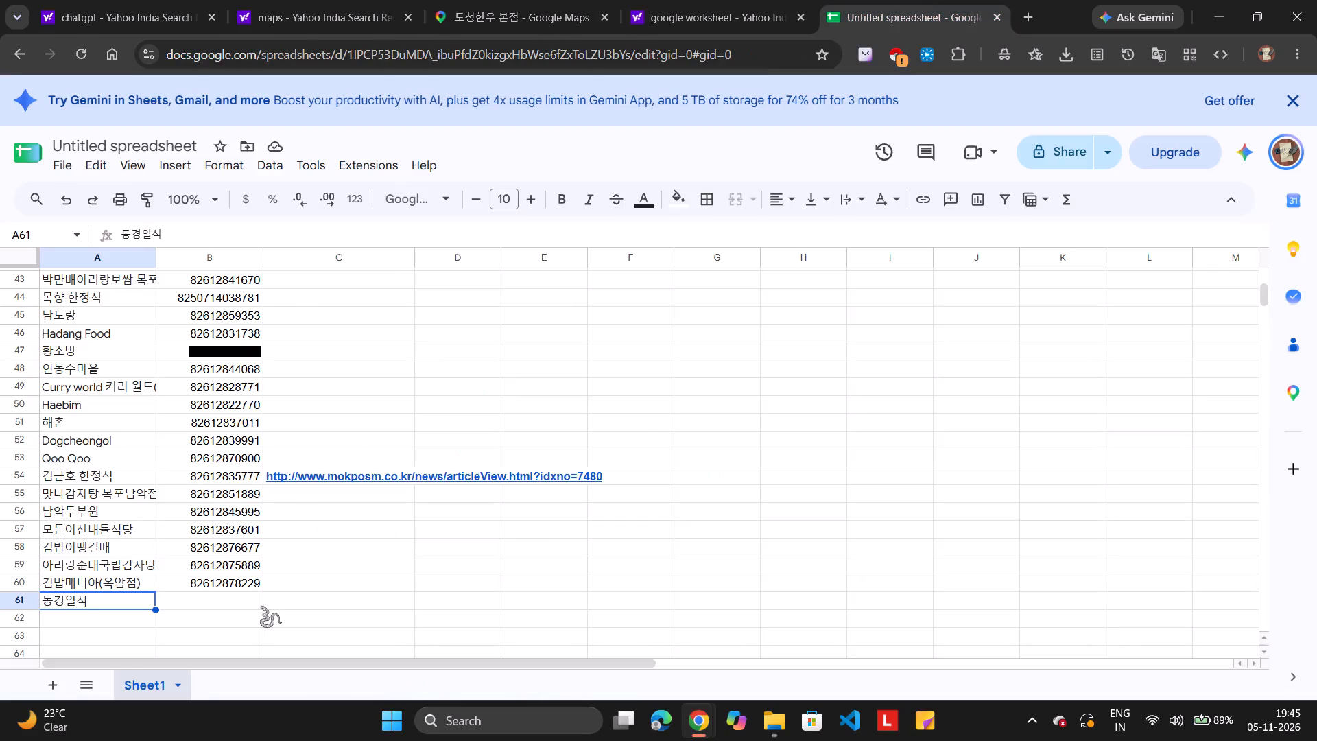
{"action": "left_click", "coordinate": [92, 621]}
{"action": "key", "text": "ctrl+v"}
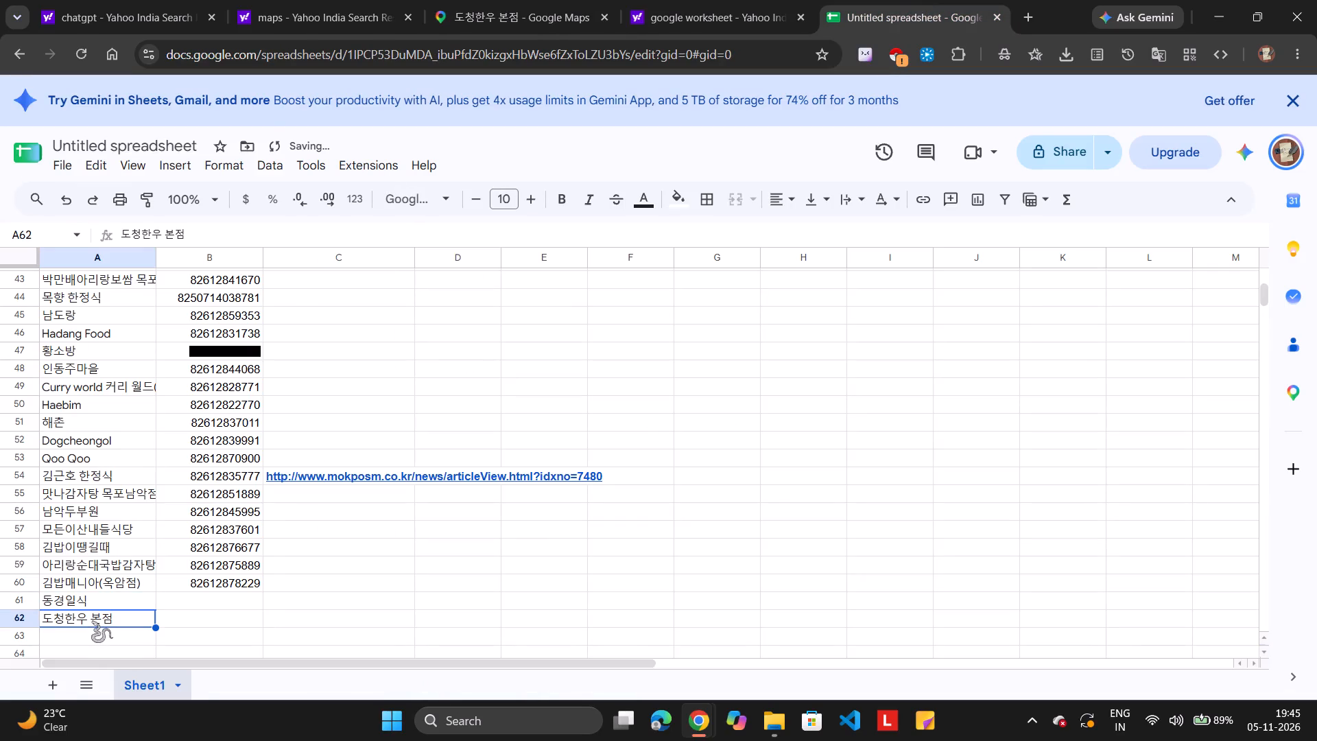
Copy the phone number from the 도청한우 본점 listing in Google Maps into cell B62 of the spreadsheet.
{"action": "left_click", "coordinate": [429, 4]}
{"action": "scroll", "coordinate": [582, 583], "scroll_direction": "down", "scroll_amount": 1}
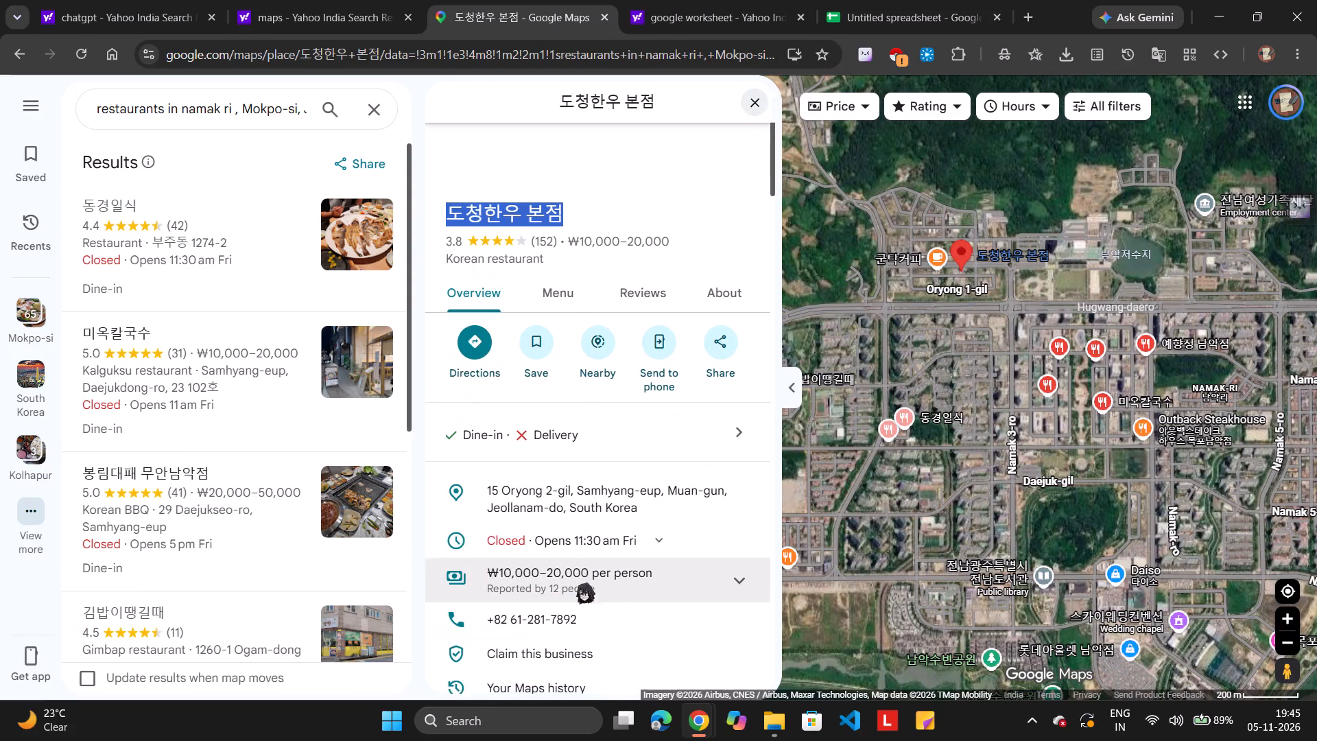
{"action": "left_click", "coordinate": [720, 620]}
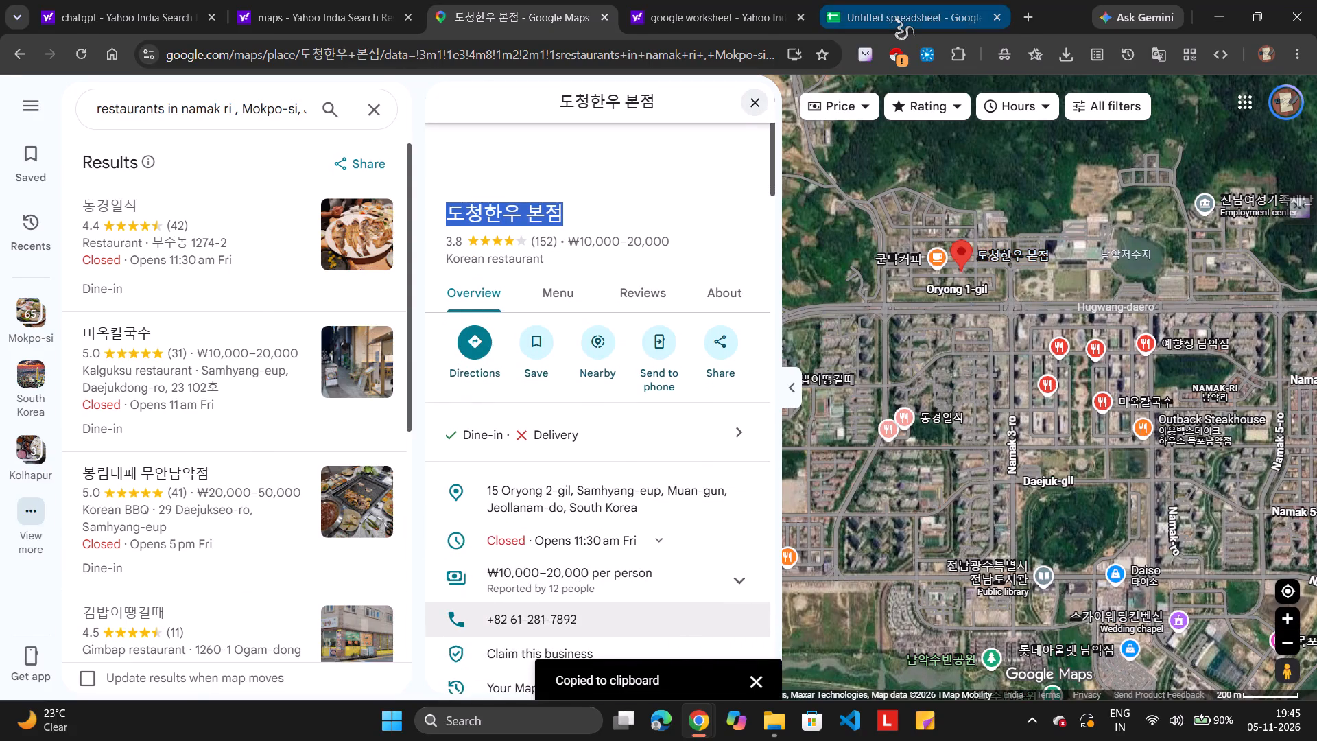
{"action": "left_click", "coordinate": [895, 19]}
{"action": "left_click", "coordinate": [200, 621]}
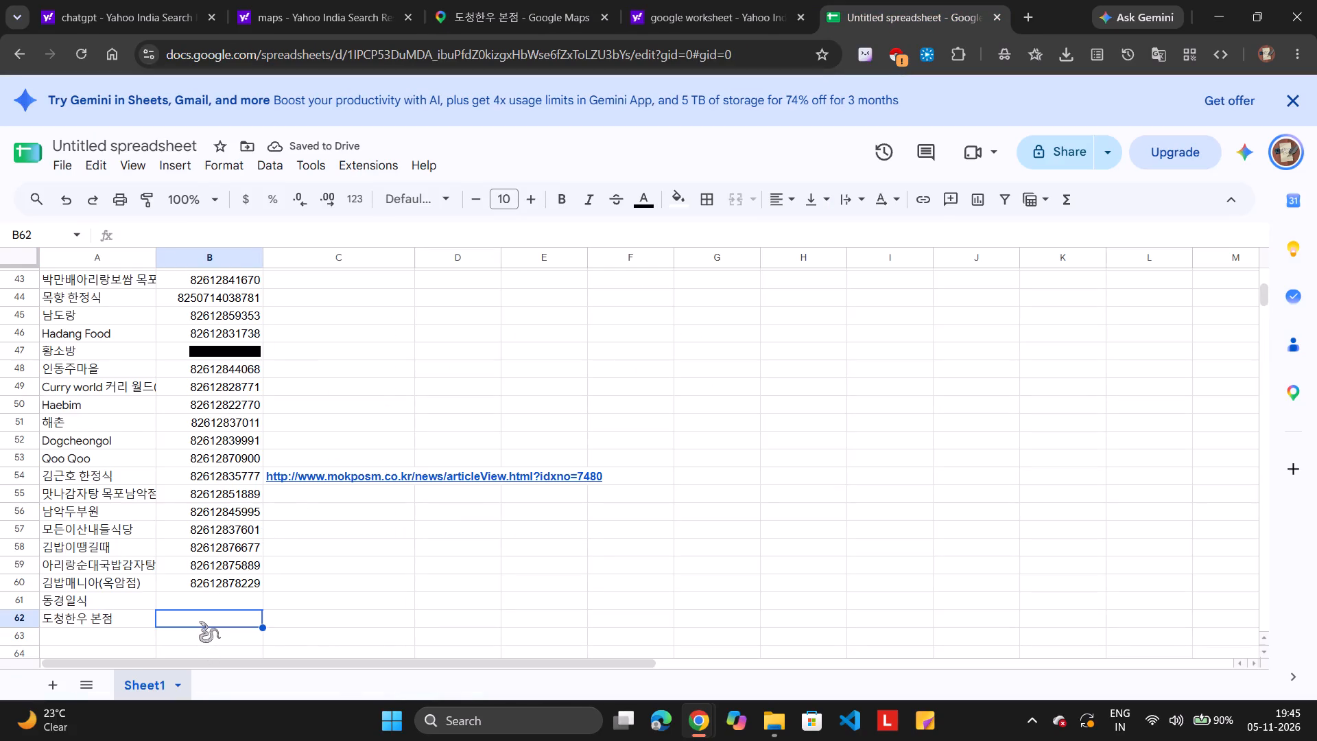
{"action": "key", "text": "ctrl+v"}
Open the 고향식당 listing in Google Maps and copy its name into cell A63 of the spreadsheet.
{"action": "scroll", "coordinate": [200, 621], "scroll_direction": "down", "scroll_amount": 1}
{"action": "left_click", "coordinate": [115, 525]}
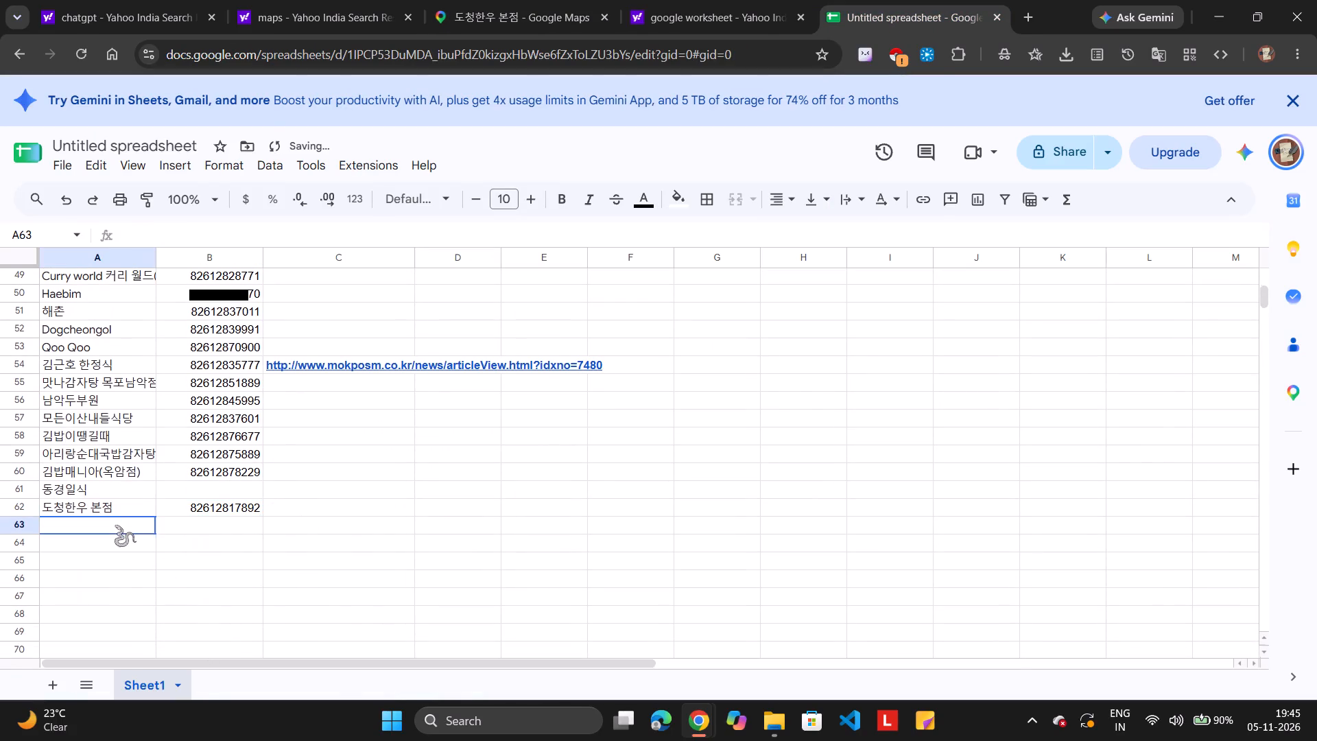
{"action": "left_click", "coordinate": [565, 0]}
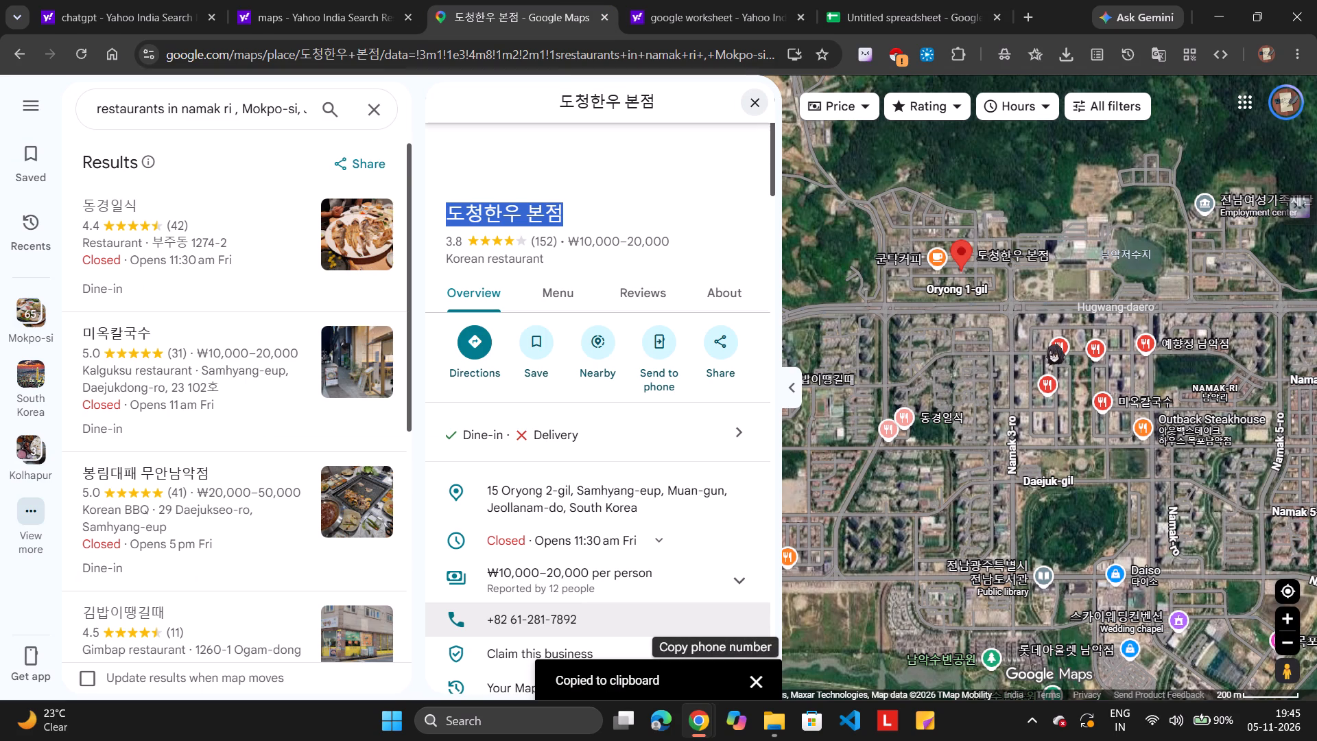
{"action": "left_click", "coordinate": [1052, 344]}
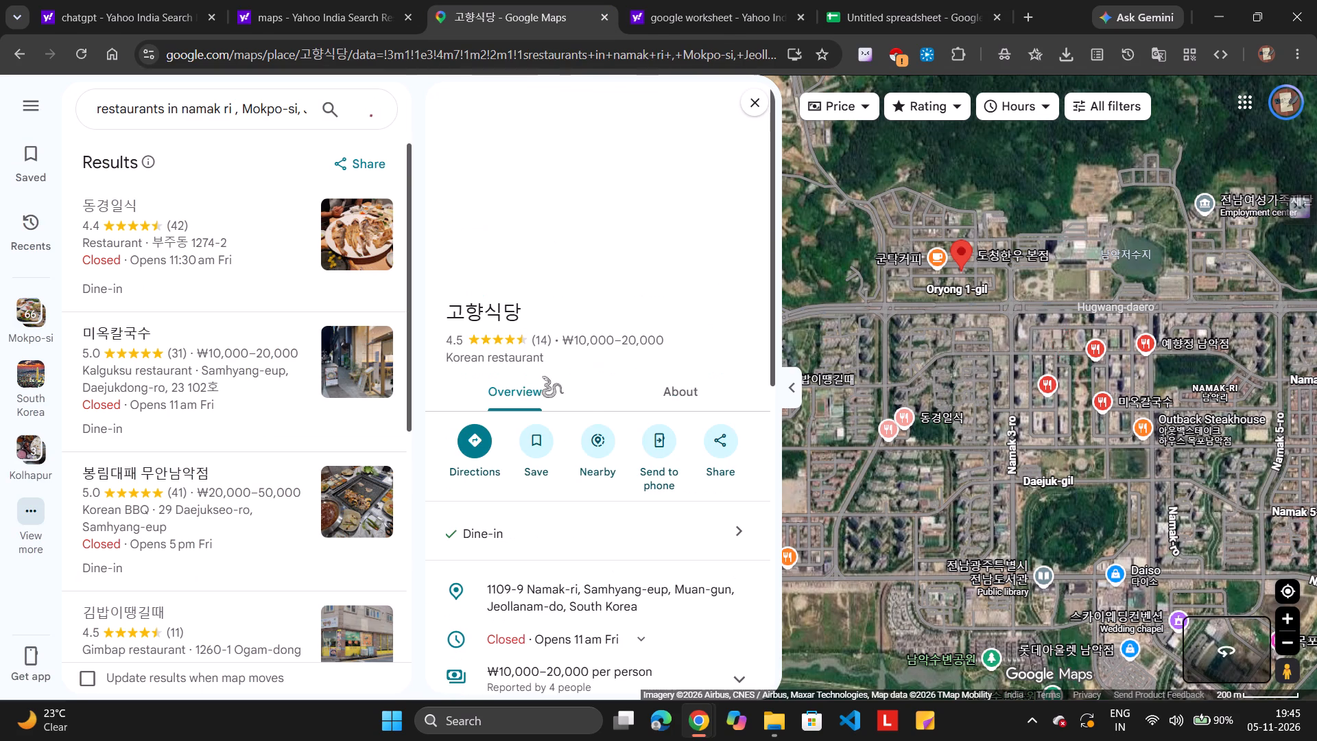
{"action": "left_click_drag", "start_coordinate": [444, 306], "coordinate": [555, 301]}
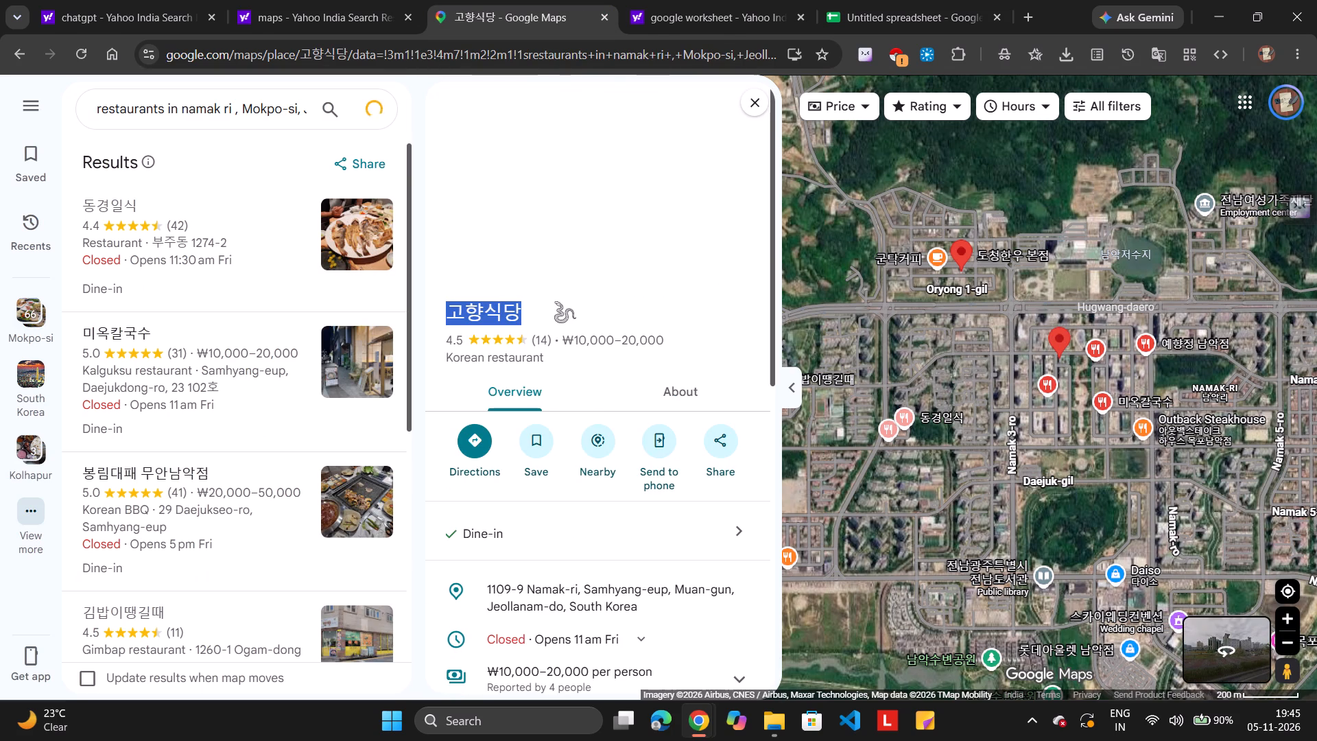
{"action": "key", "text": "ctrl+c"}
{"action": "left_click", "coordinate": [835, 3]}
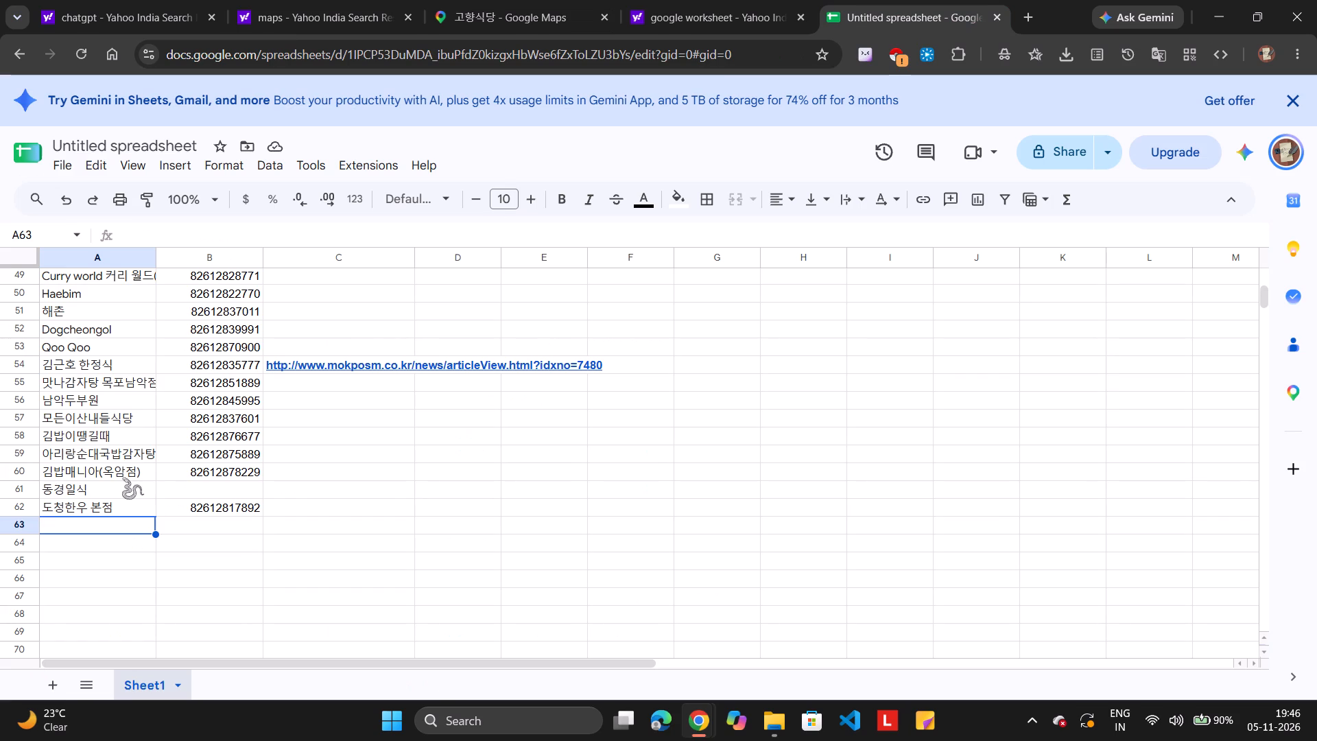
{"action": "left_click", "coordinate": [86, 524]}
{"action": "key", "text": "ctrl+v"}
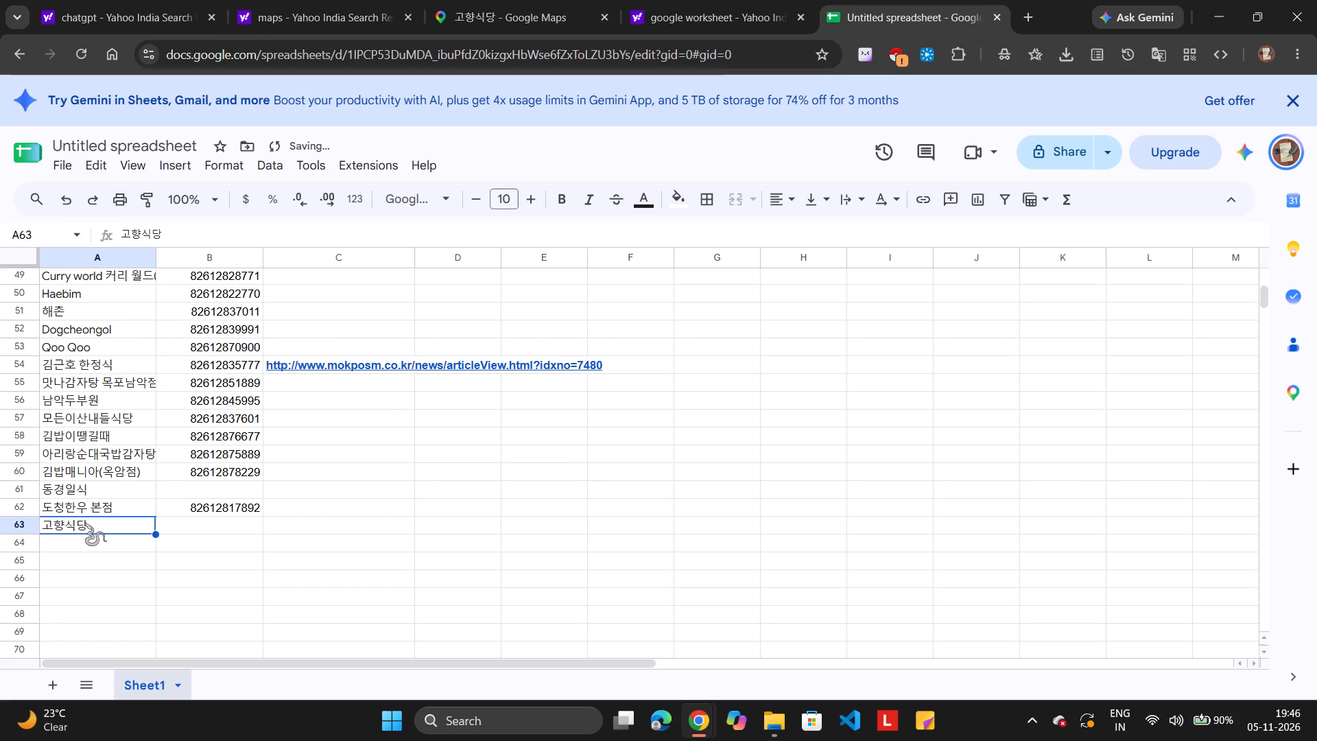
Open the 봉림대패 무안남악점 listing in Google Maps and copy its name into cell A64 of the spreadsheet.
{"action": "left_click", "coordinate": [455, 5]}
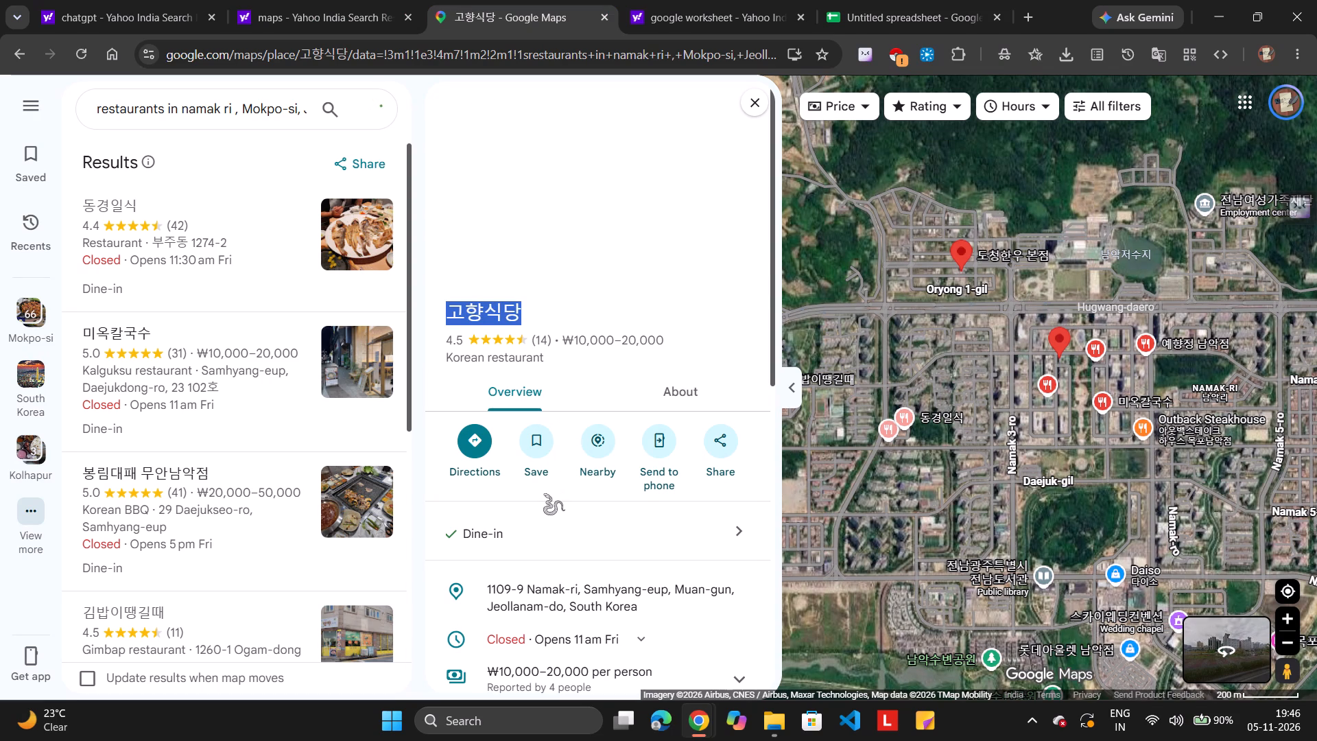
{"action": "scroll", "coordinate": [544, 493], "scroll_direction": "down", "scroll_amount": 2}
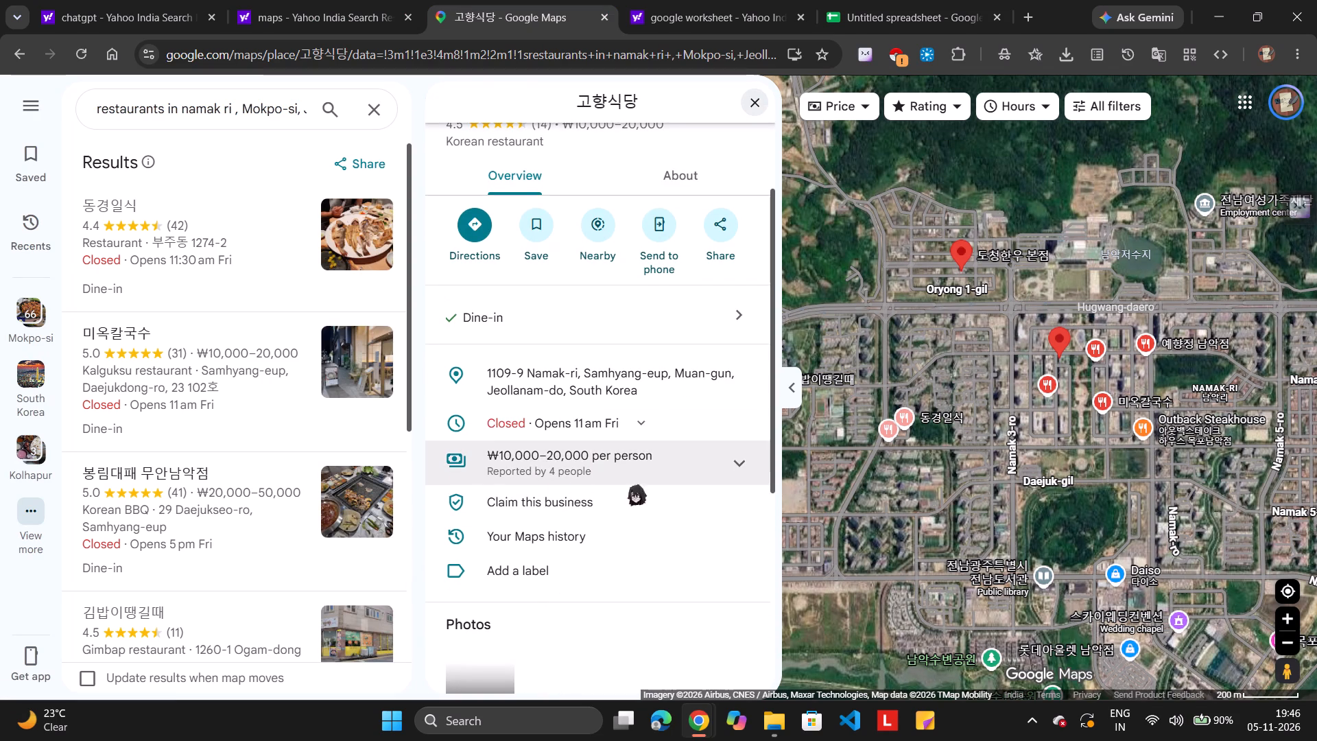
{"action": "left_click", "coordinate": [1054, 388]}
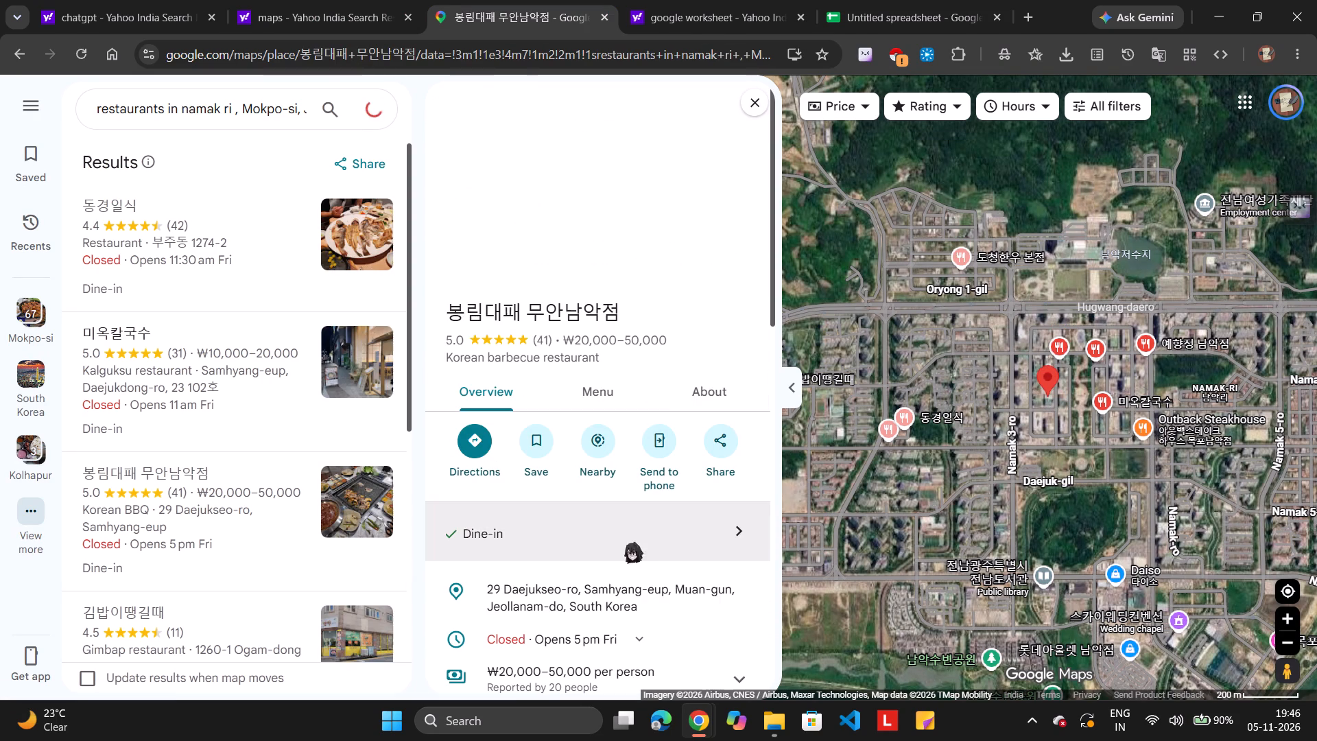
{"action": "scroll", "coordinate": [557, 545], "scroll_direction": "down", "scroll_amount": 1}
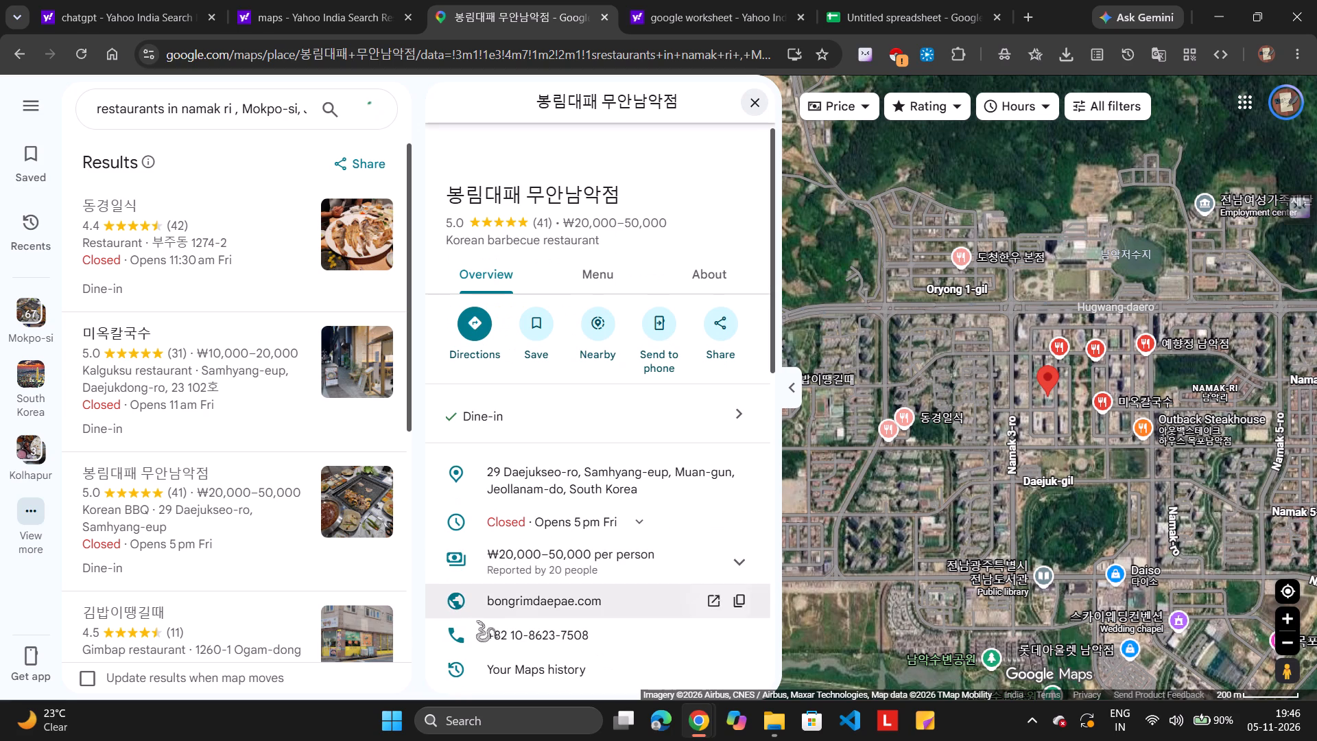
{"action": "left_click_drag", "start_coordinate": [440, 190], "coordinate": [608, 185]}
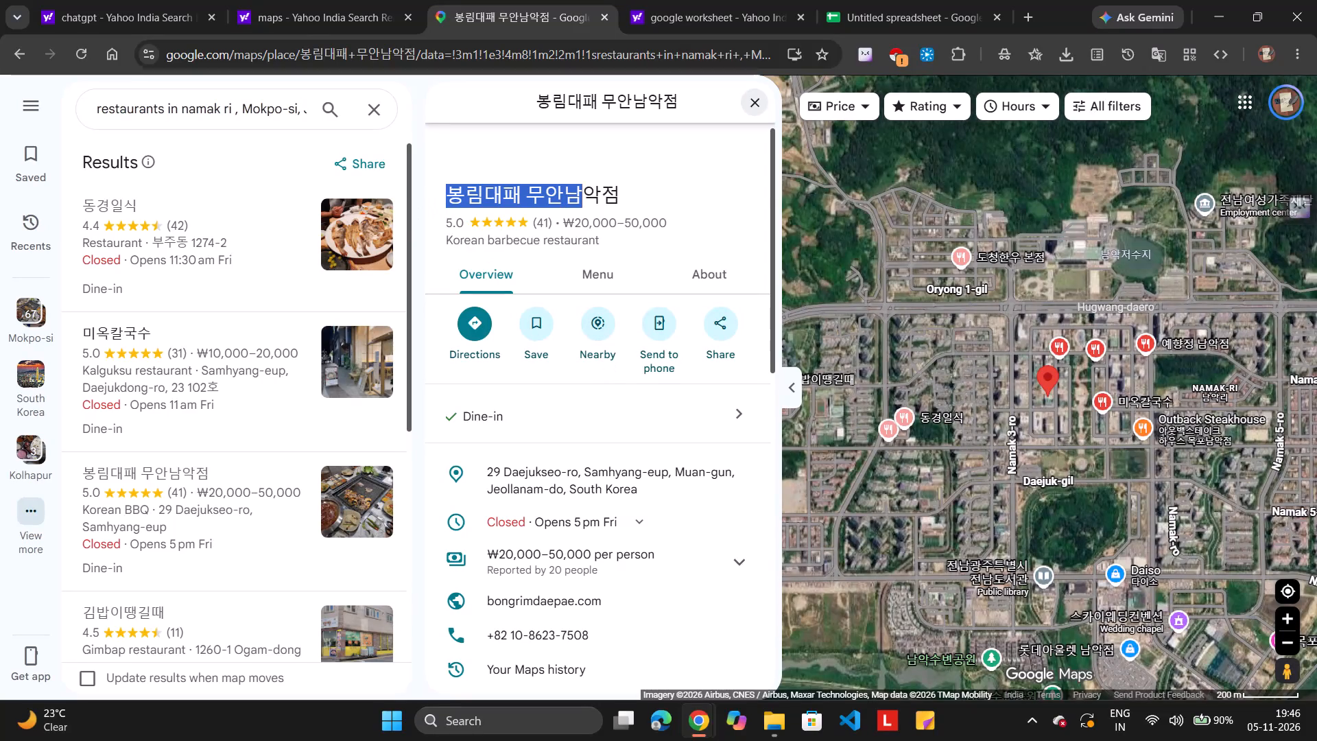
{"action": "left_click_drag", "start_coordinate": [608, 185], "coordinate": [643, 180]}
{"action": "key", "text": "ctrl+c"}
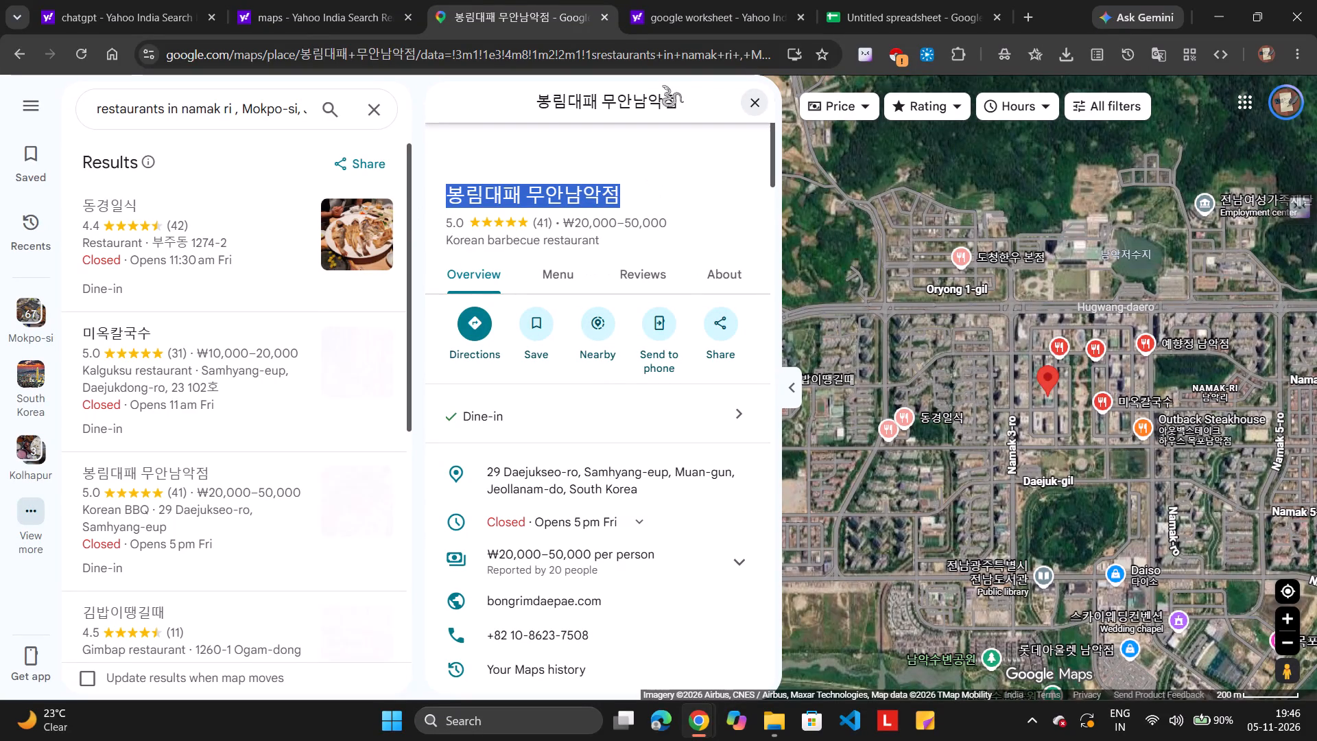
{"action": "left_click", "coordinate": [851, 0]}
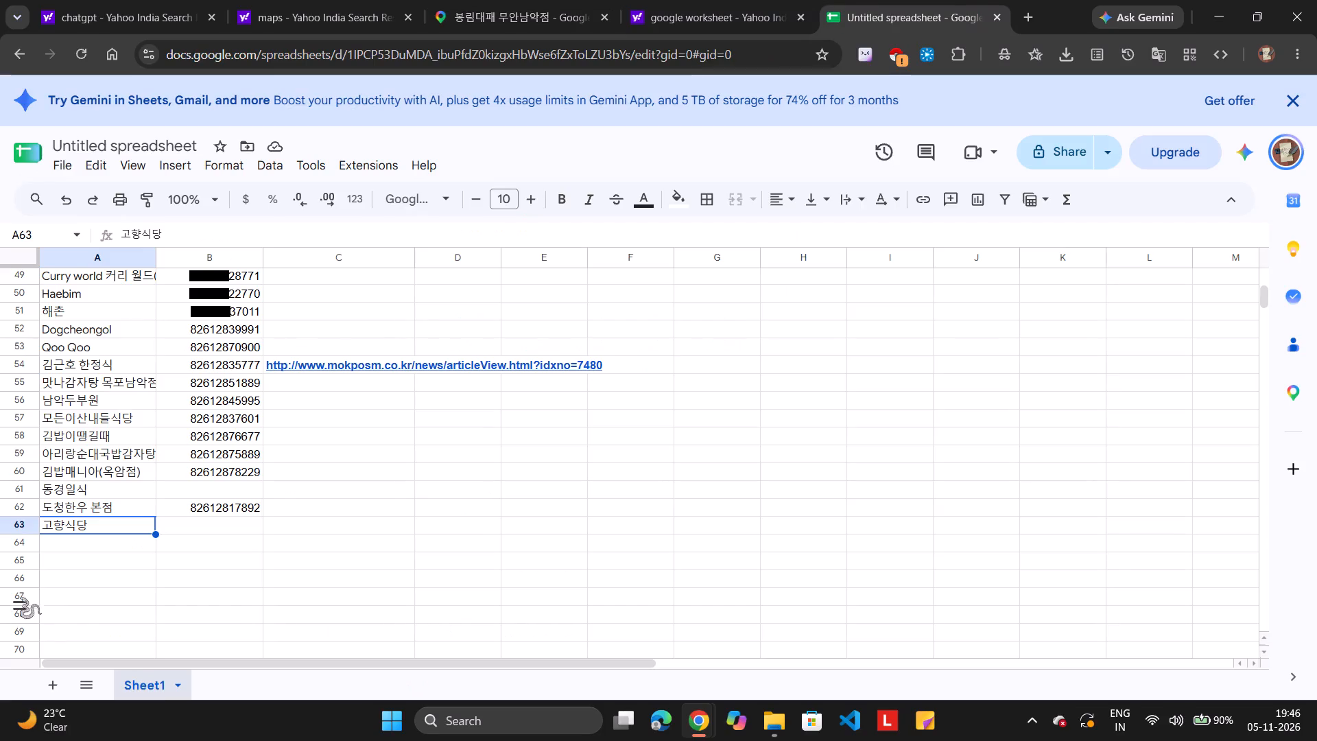
{"action": "left_click", "coordinate": [82, 541]}
{"action": "key", "text": "ctrl+v"}
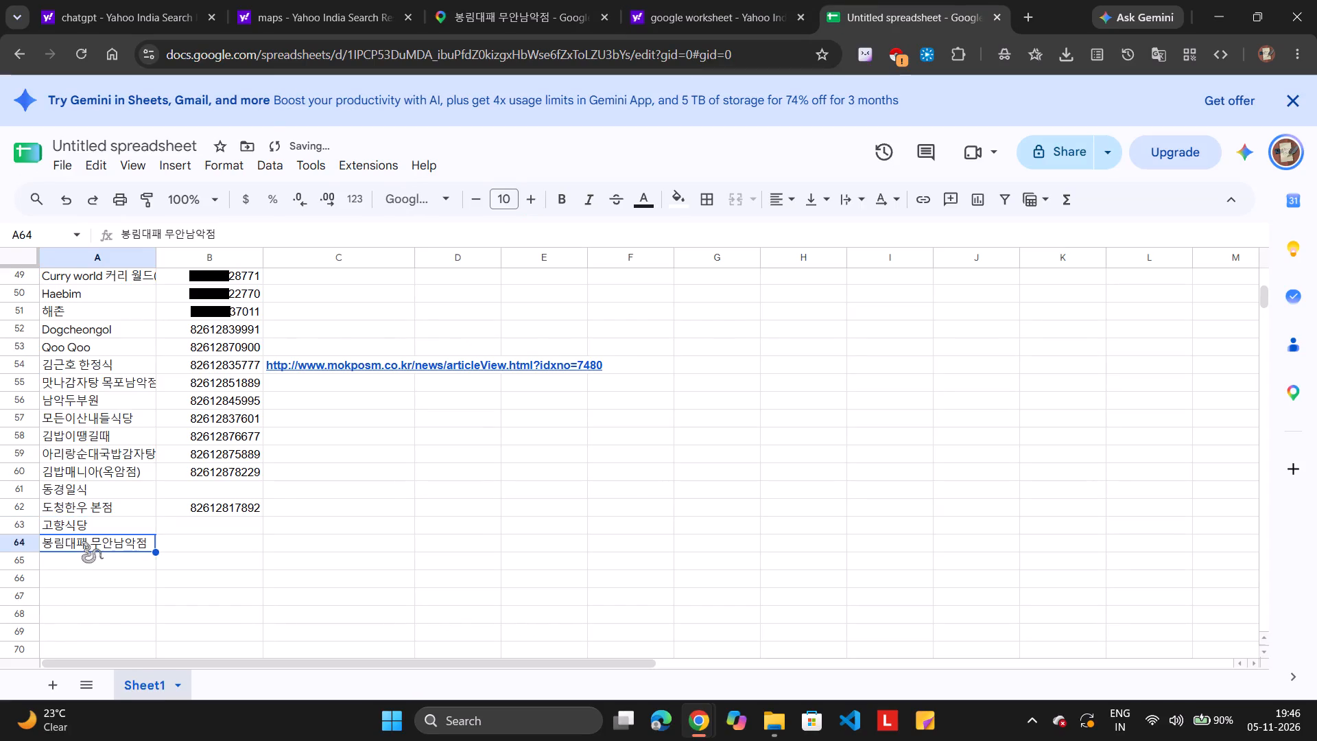
Copy the phone number from the 봉림대패 무안남악점 listing in Google Maps into cell B64 of the spreadsheet.
{"action": "left_click", "coordinate": [491, 0]}
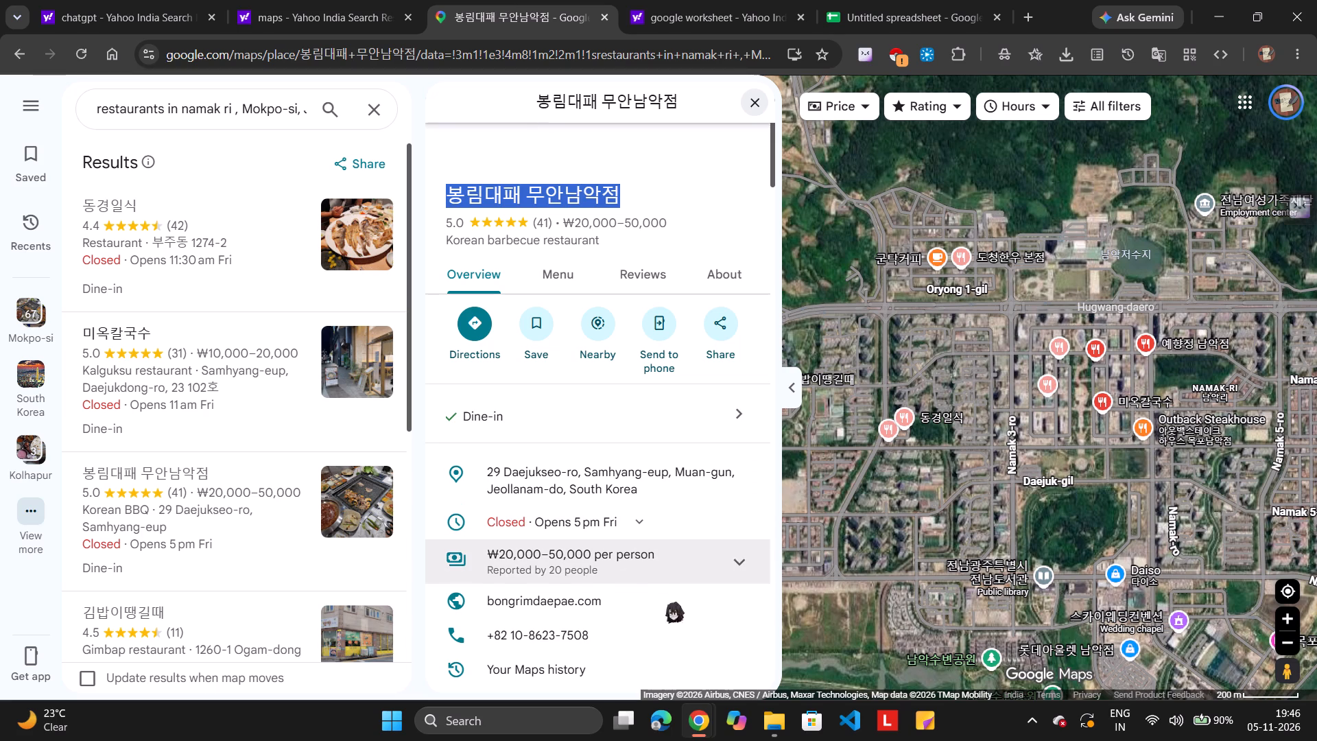
{"action": "left_click", "coordinate": [713, 637]}
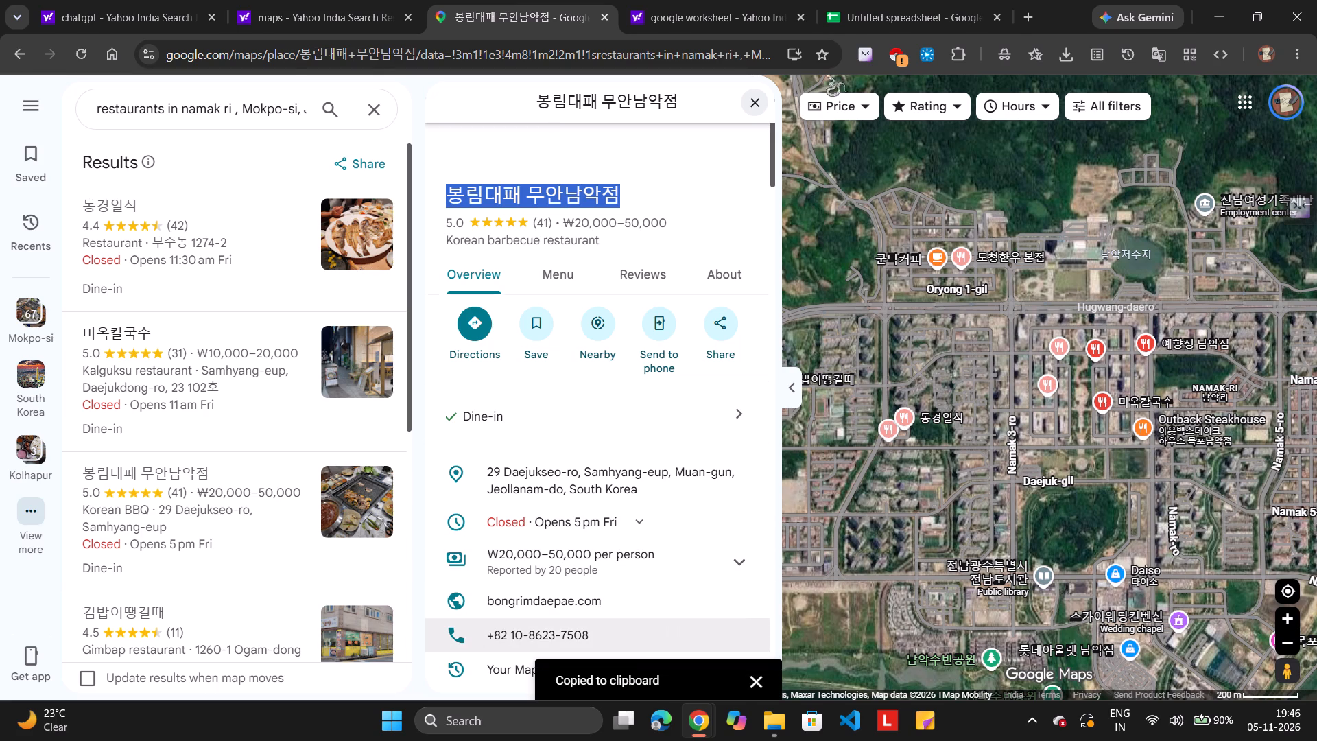
{"action": "left_click", "coordinate": [844, 14]}
{"action": "left_click", "coordinate": [215, 544]}
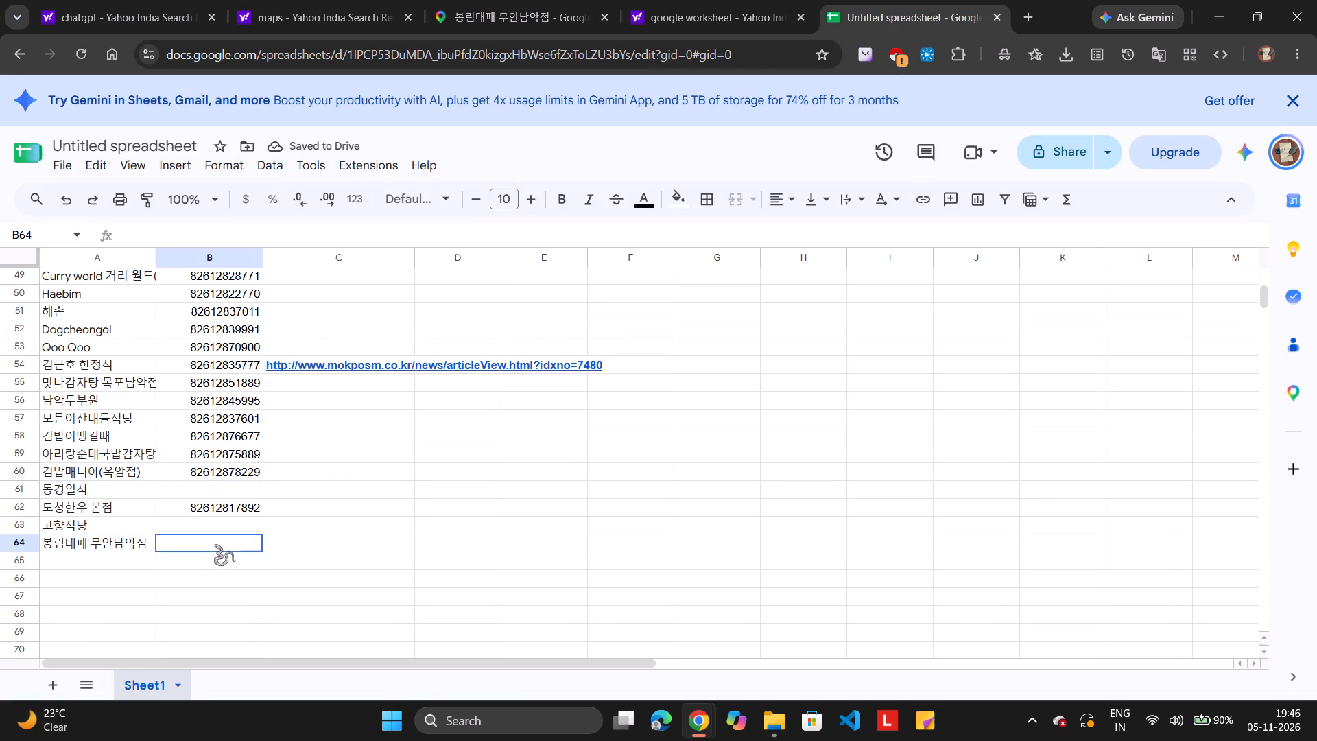
{"action": "key", "text": "ctrl+v"}
Copy the website address from the 봉림대패 무안남악점 listing in Google Maps into cell C64 of the spreadsheet.
{"action": "left_click", "coordinate": [479, 0]}
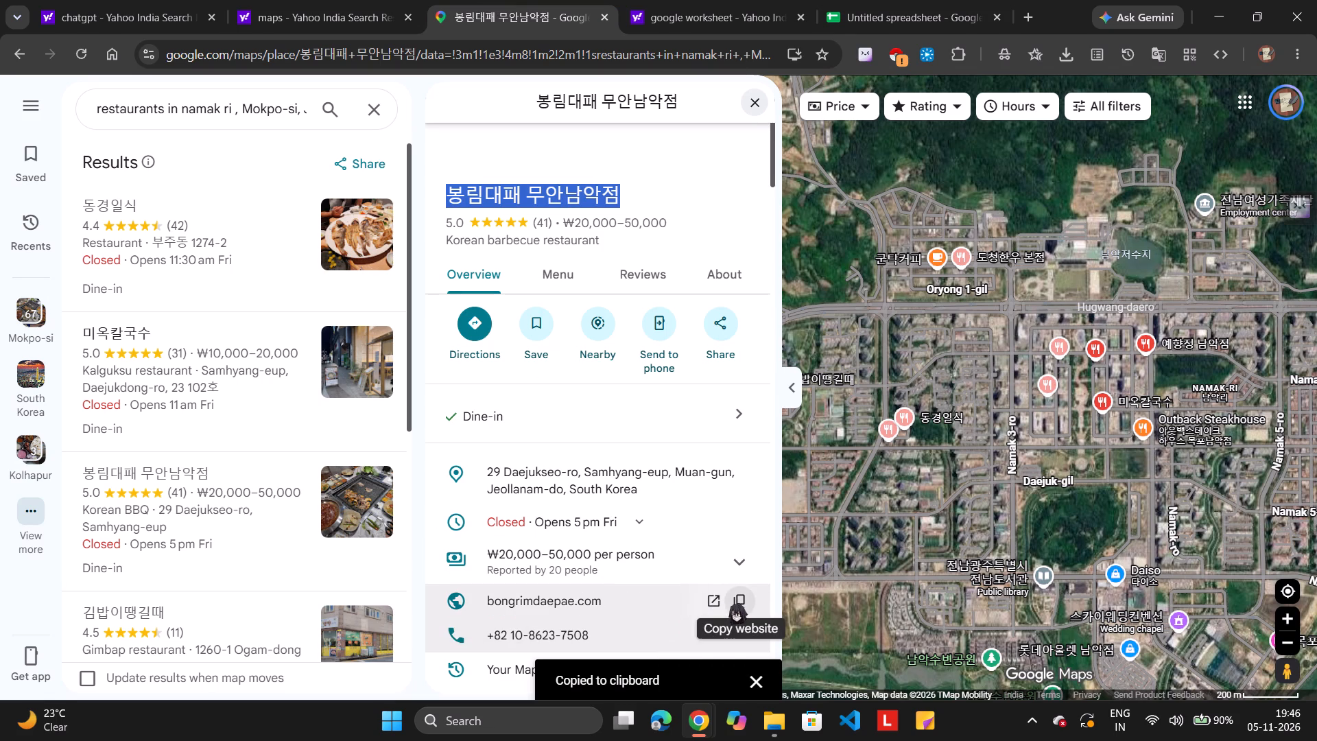
{"action": "left_click", "coordinate": [735, 604]}
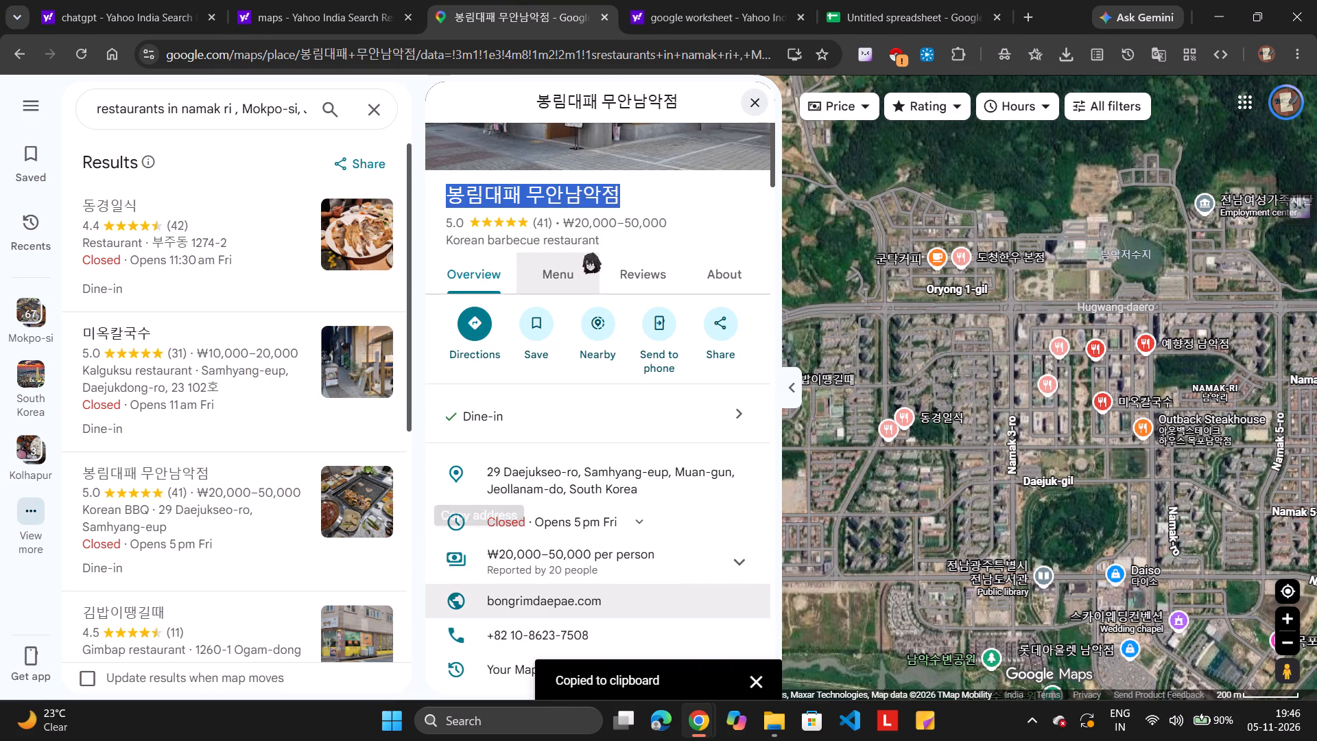
{"action": "scroll", "coordinate": [588, 253], "scroll_direction": "up", "scroll_amount": 2}
{"action": "left_click", "coordinate": [849, 6]}
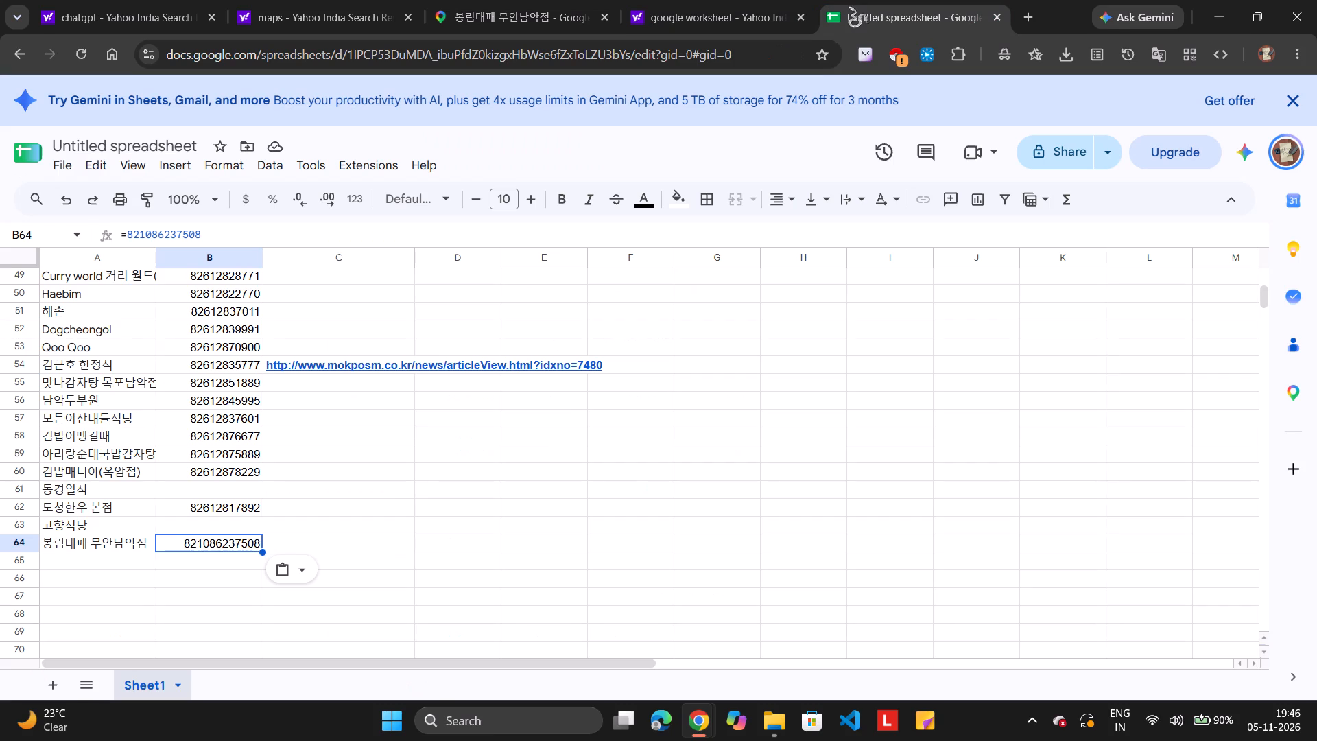
{"action": "left_click", "coordinate": [300, 543]}
{"action": "key", "text": "ctrl+v"}
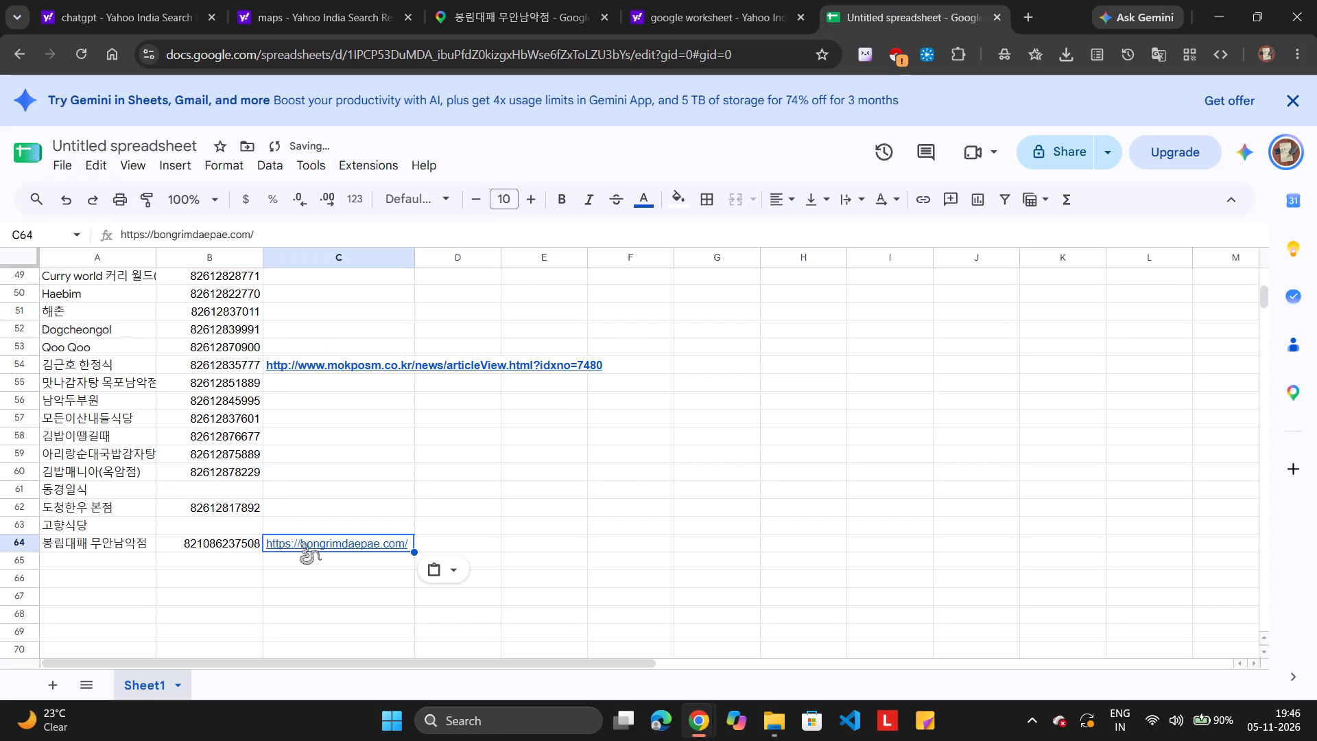
Open the 24시 전주 콩나물 국밥 listing in Google Maps and copy its name into cell A65 of the spreadsheet.
{"action": "left_click", "coordinate": [60, 564]}
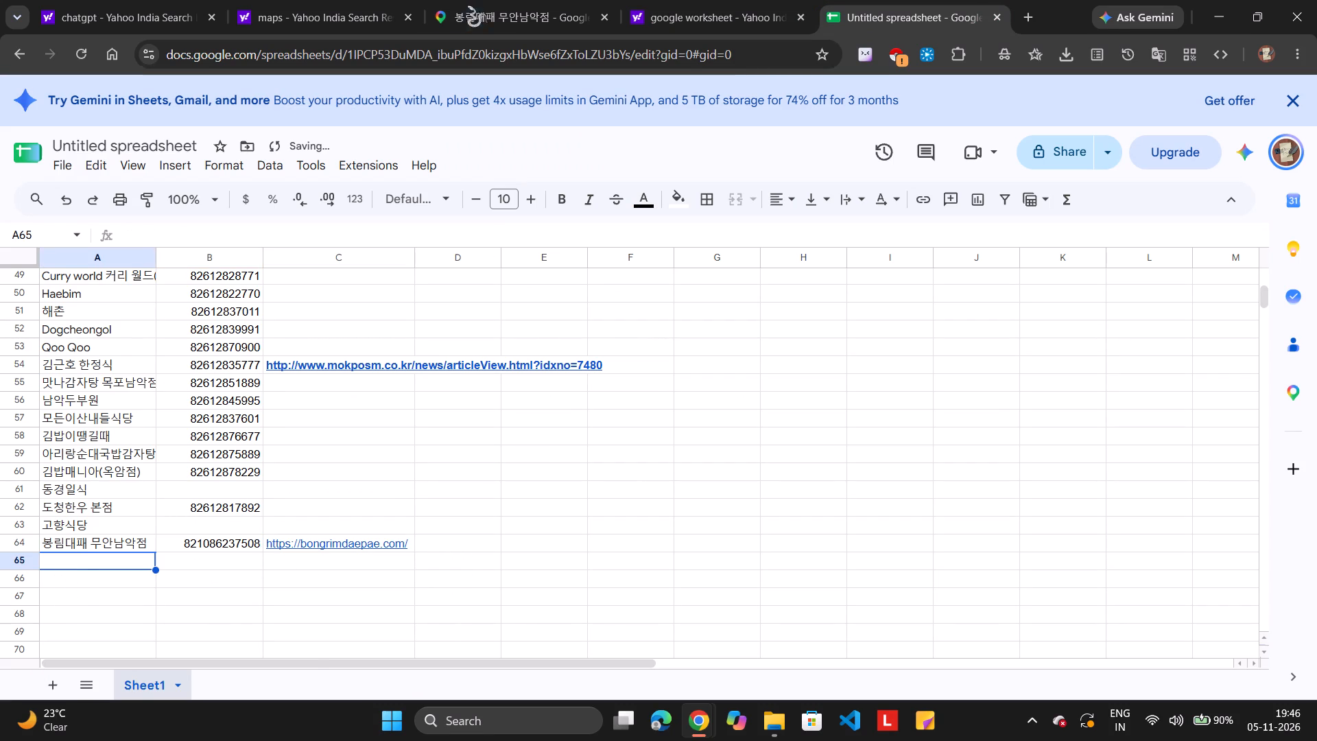
{"action": "left_click", "coordinate": [471, 3]}
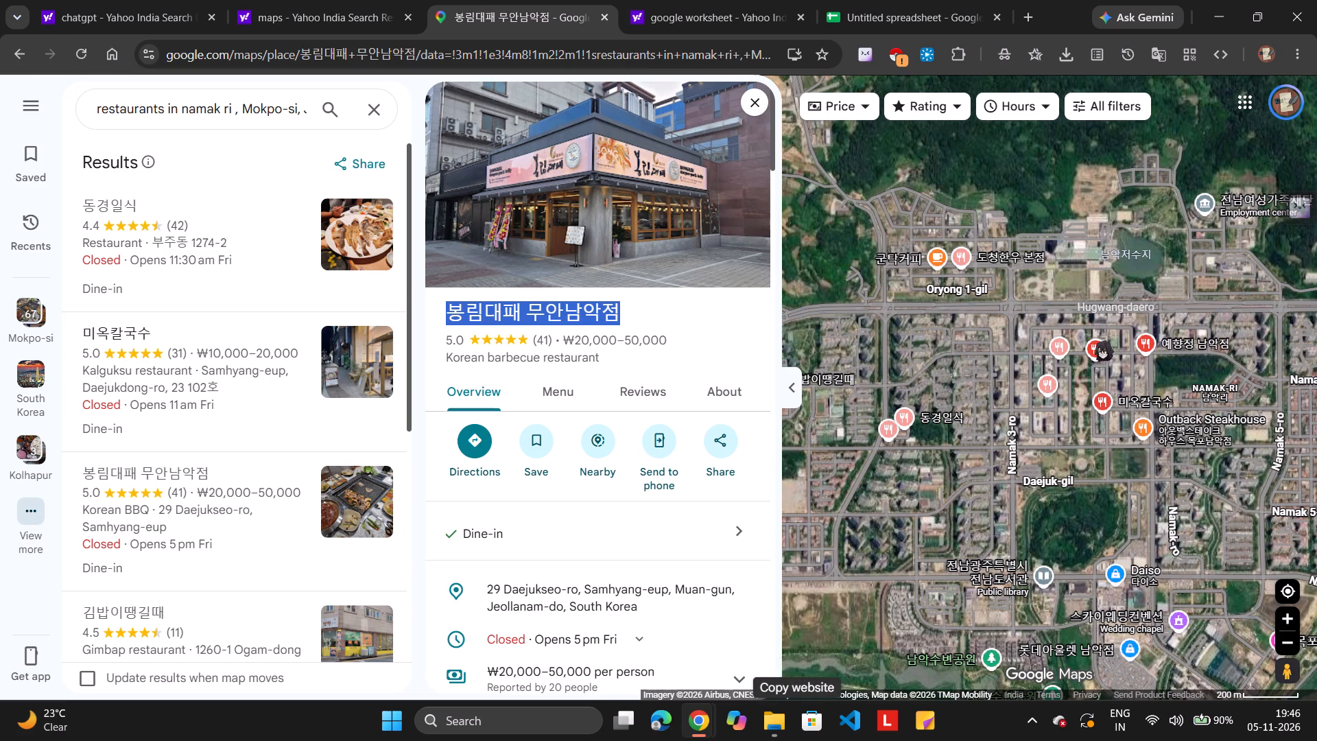
{"action": "left_click", "coordinate": [1100, 341]}
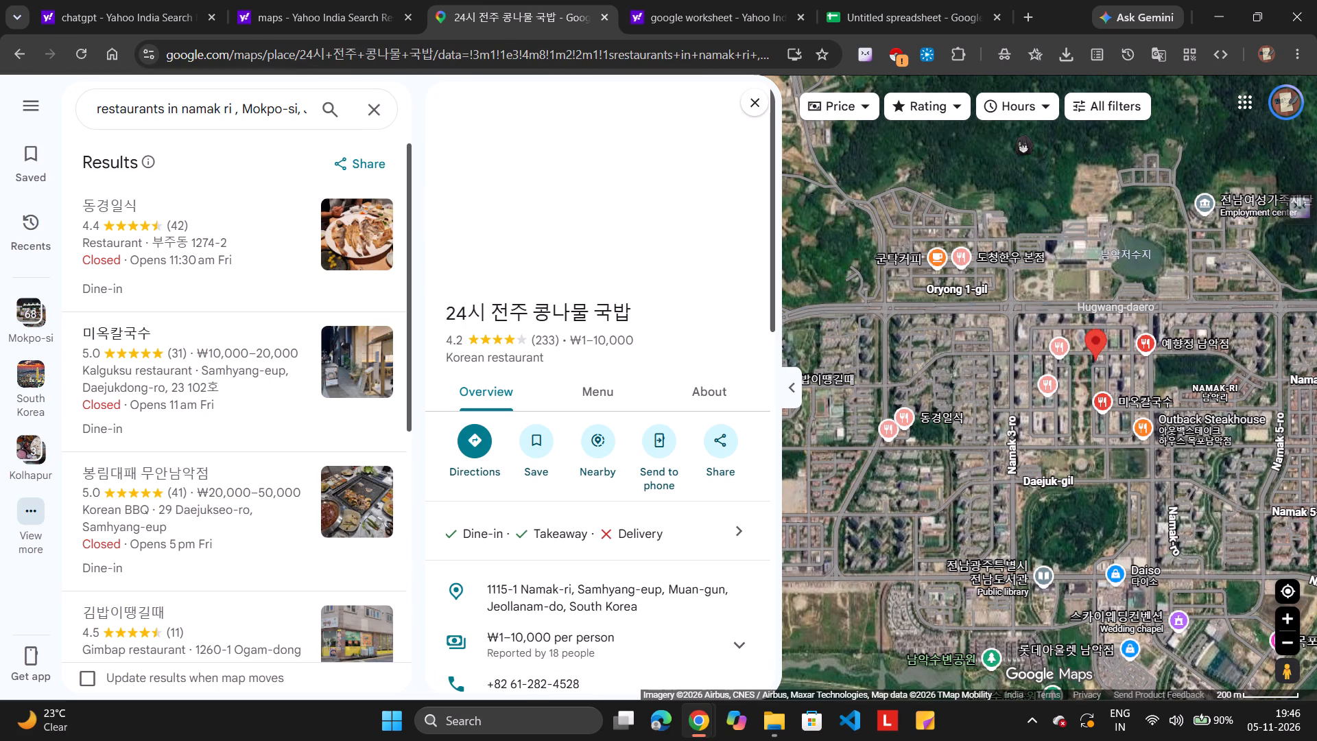
{"action": "left_click_drag", "start_coordinate": [635, 318], "coordinate": [393, 328]}
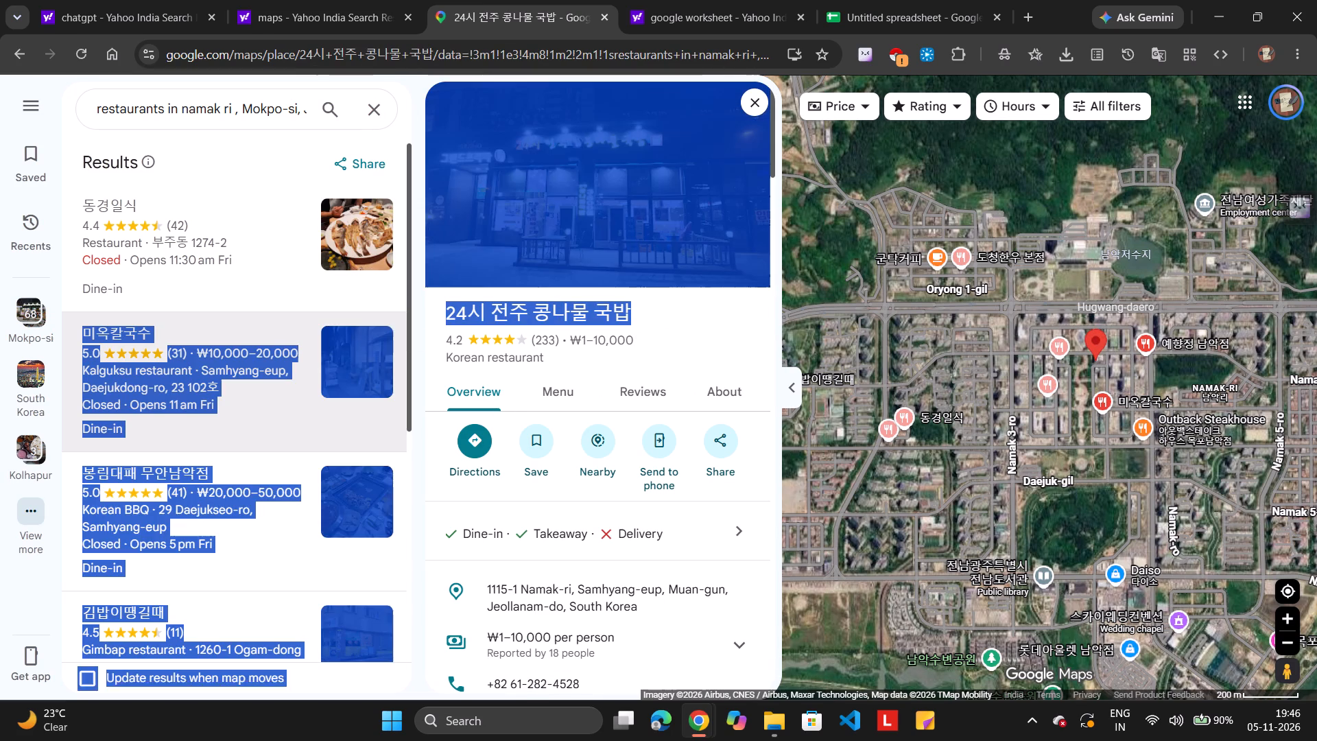
{"action": "left_click_drag", "start_coordinate": [393, 328], "coordinate": [393, 327]}
{"action": "left_click", "coordinate": [417, 321]}
{"action": "left_click_drag", "start_coordinate": [417, 321], "coordinate": [662, 318]}
{"action": "left_click", "coordinate": [662, 318]}
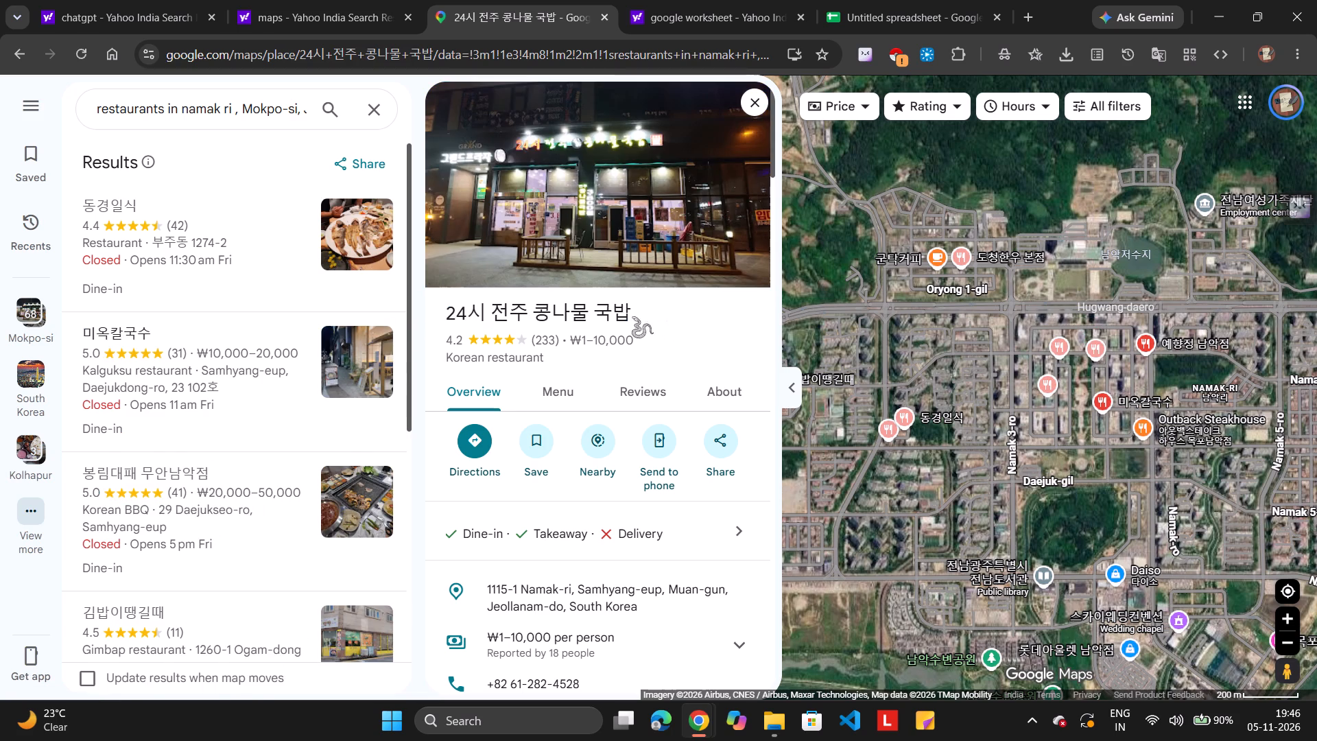
{"action": "left_click_drag", "start_coordinate": [452, 307], "coordinate": [596, 316]}
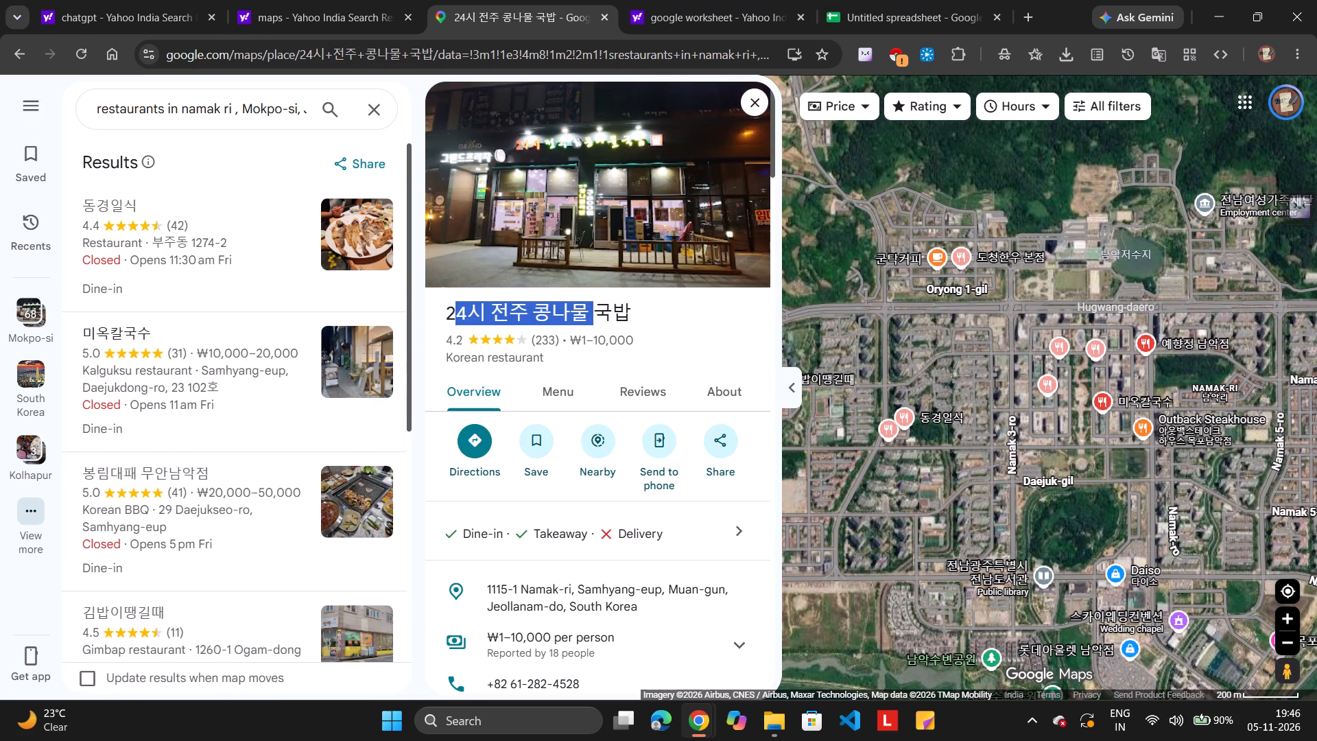
{"action": "left_click_drag", "start_coordinate": [449, 308], "coordinate": [636, 312]}
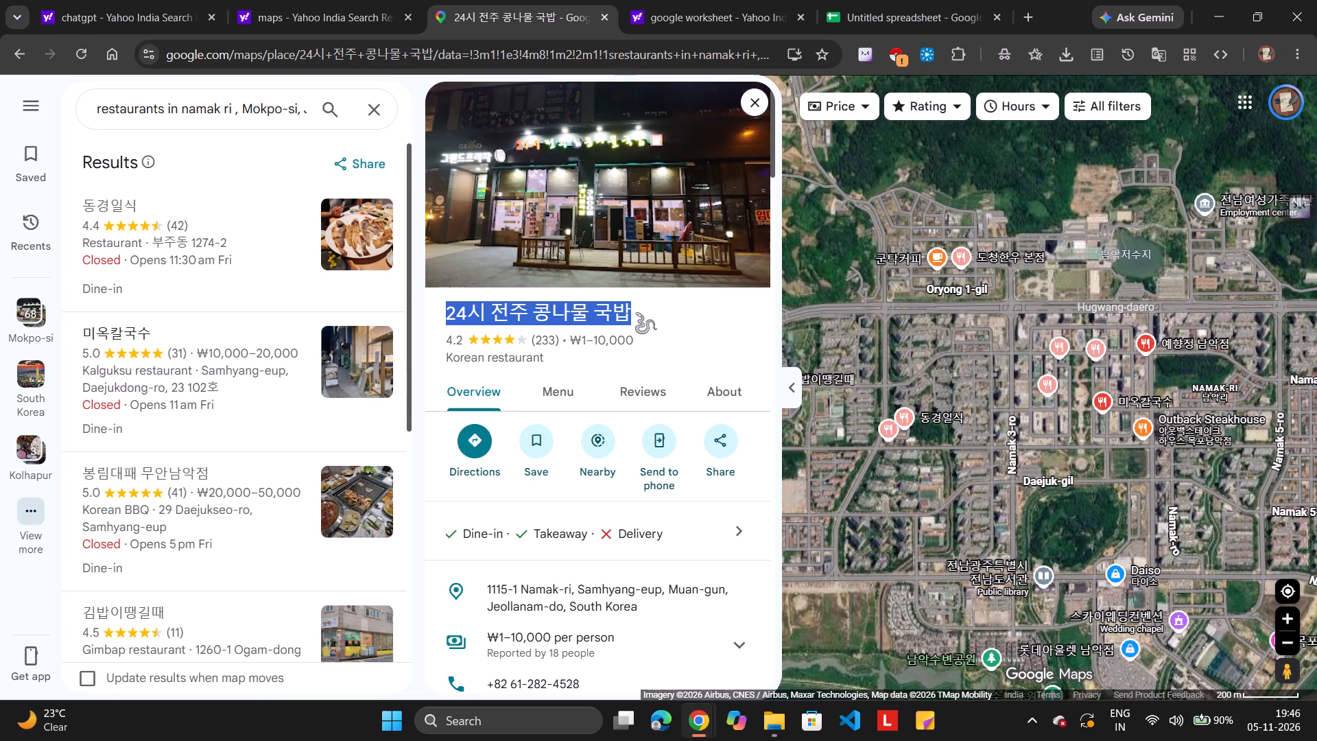
{"action": "key", "text": "ctrl+c"}
{"action": "left_click", "coordinate": [927, 1]}
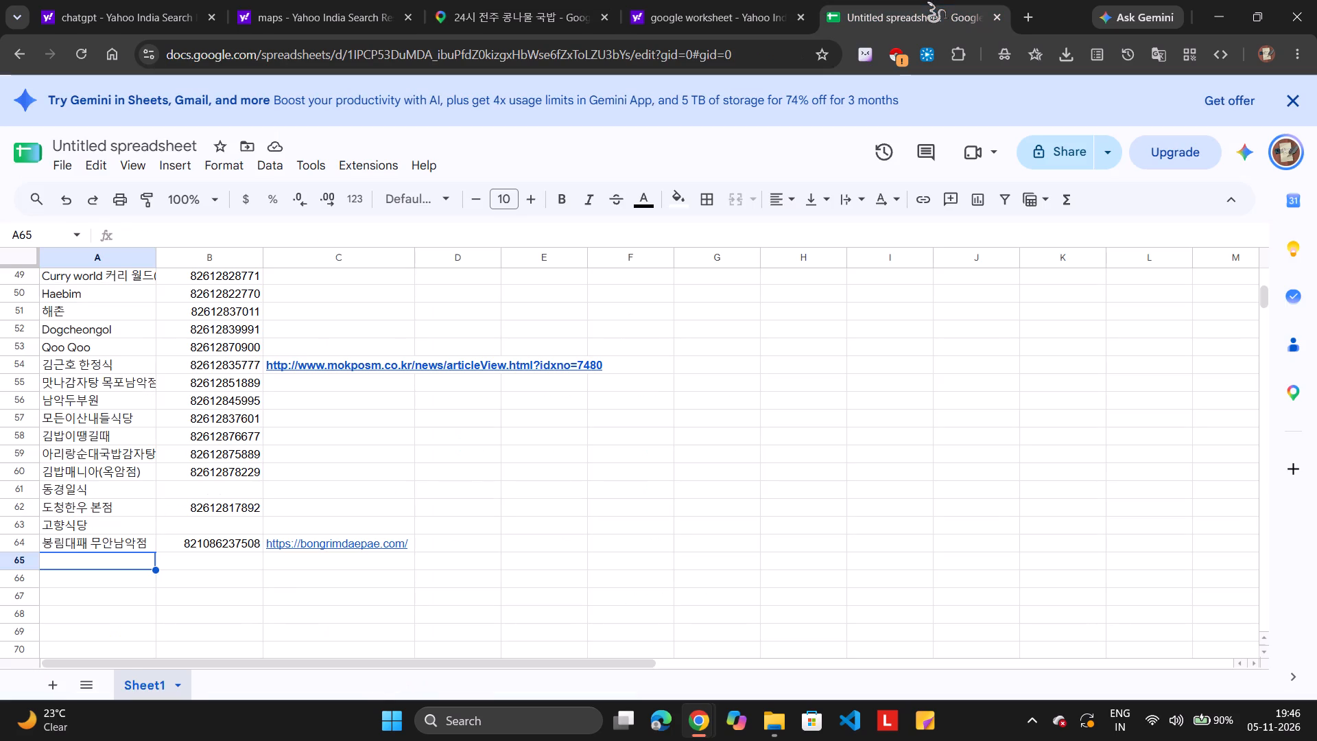
{"action": "left_click", "coordinate": [54, 559]}
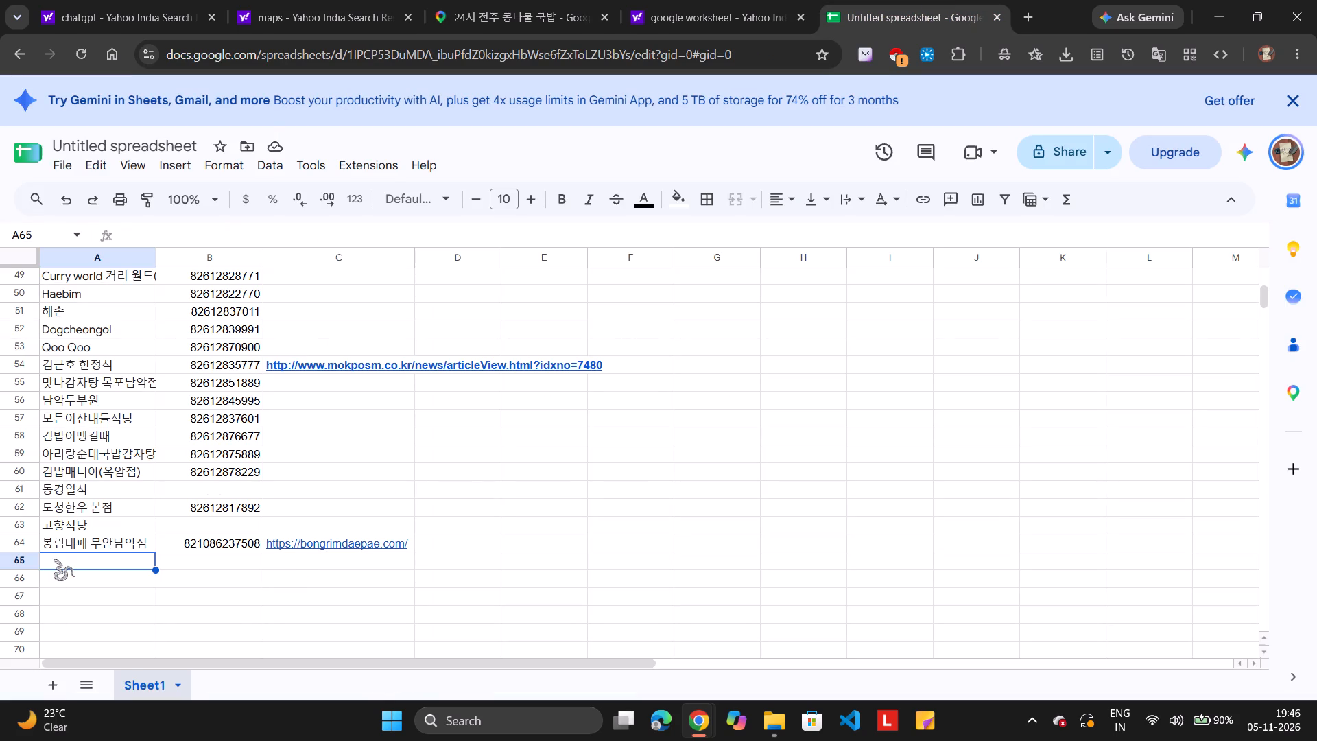
{"action": "key", "text": "ctrl+v"}
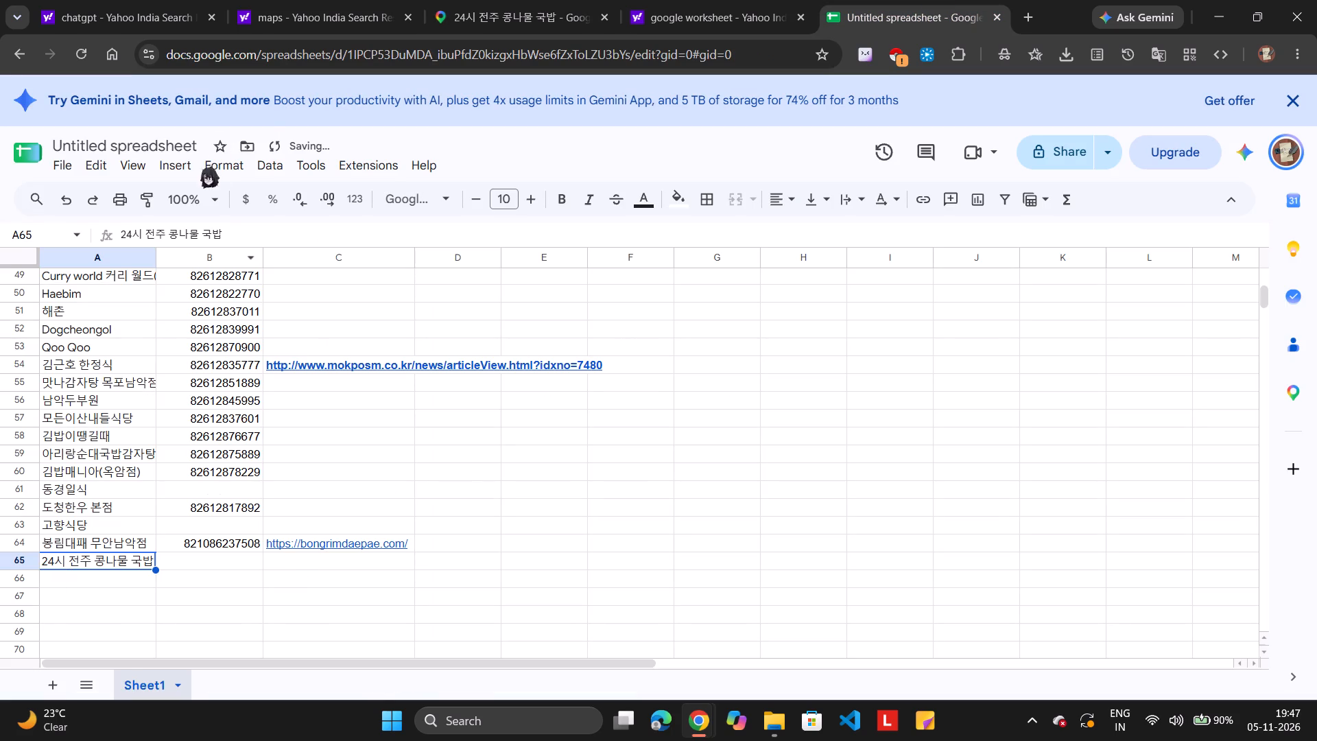
Copy the phone number from the 24시 전주 콩나물 국밥 listing in Google Maps into cell B65 of the spreadsheet.
{"action": "left_click", "coordinate": [438, 4]}
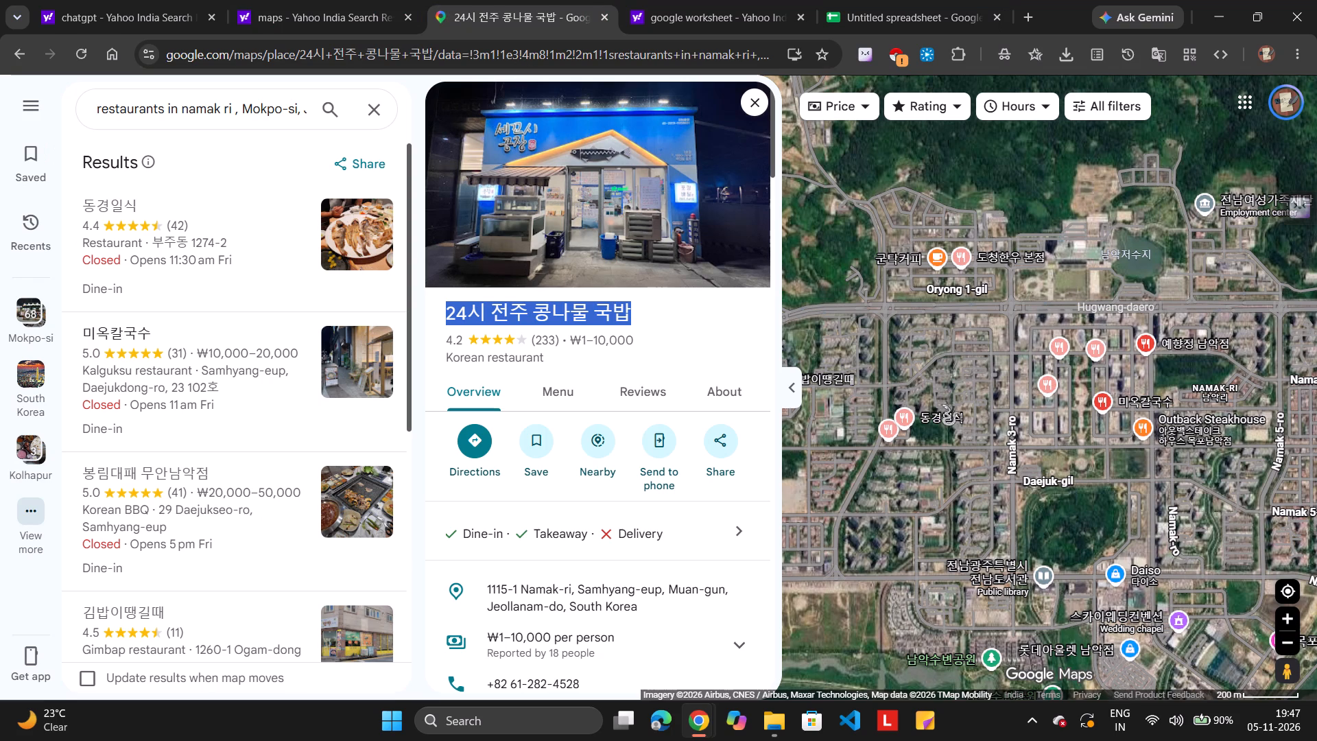
{"action": "scroll", "coordinate": [632, 547], "scroll_direction": "down", "scroll_amount": 1}
{"action": "left_click", "coordinate": [721, 587]}
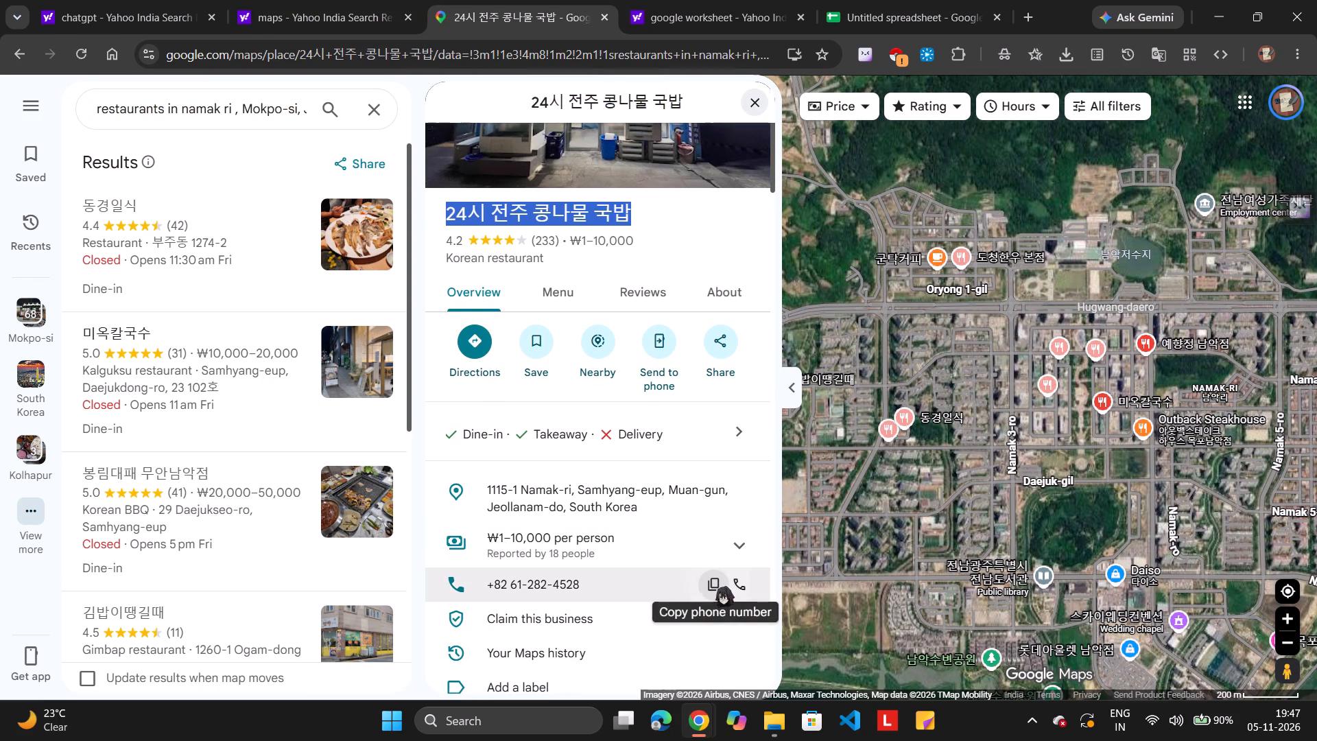
{"action": "left_click", "coordinate": [916, 16]}
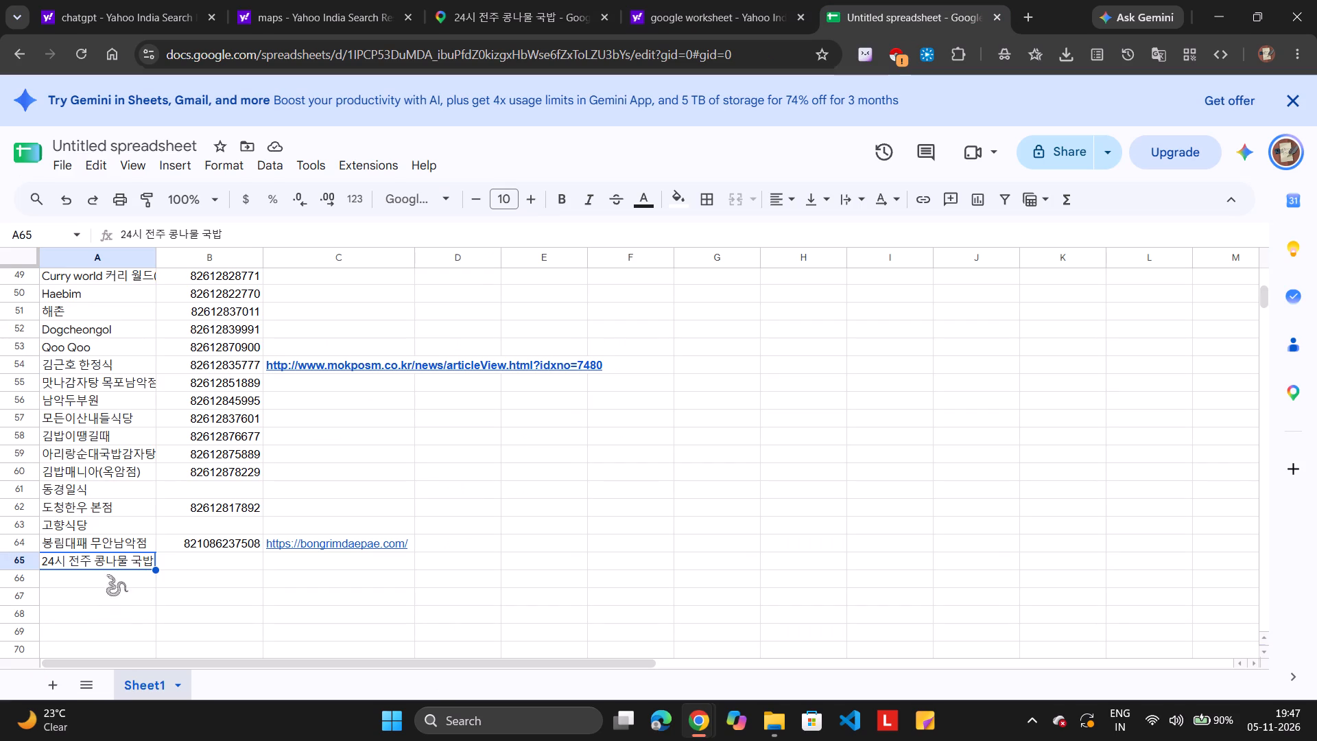
{"action": "left_click", "coordinate": [206, 558]}
{"action": "key", "text": "ctrl+v"}
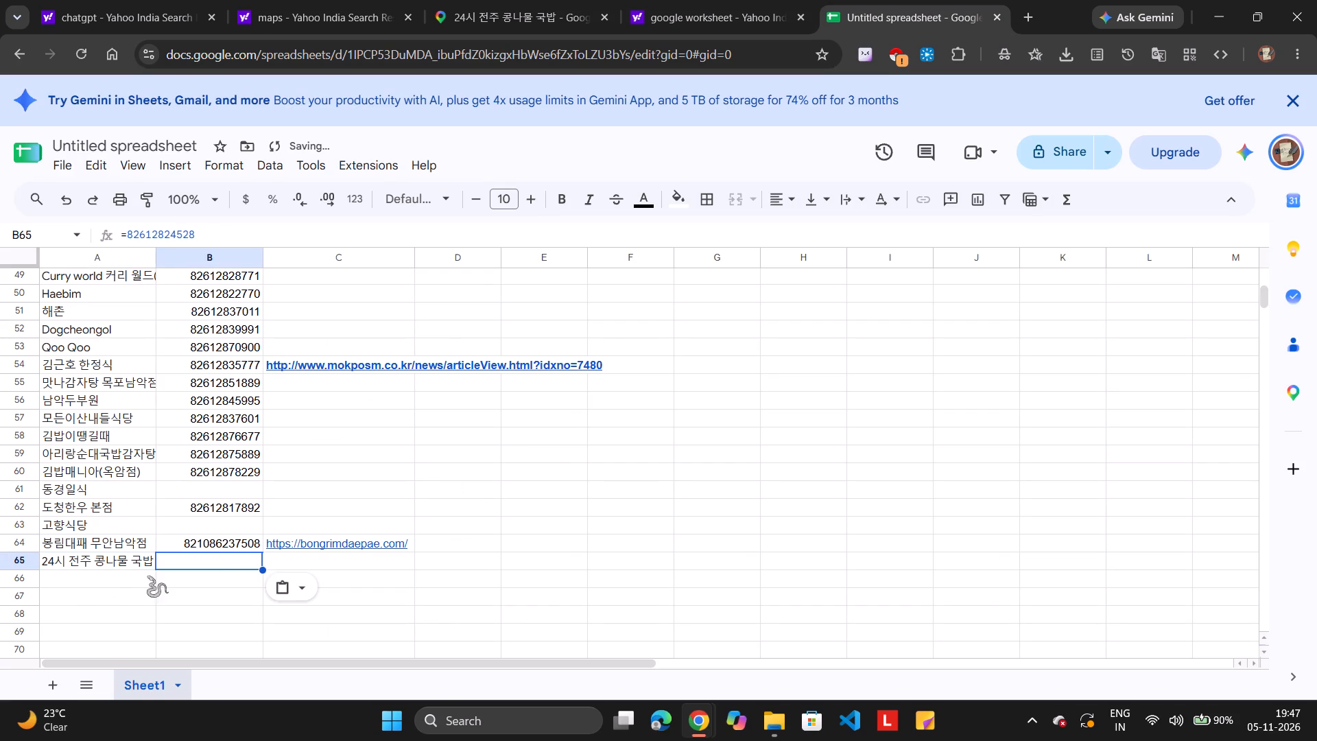
Open the 예향정 남악점 listing in Google Maps and copy its name into cell A66 of the spreadsheet.
{"action": "left_click", "coordinate": [128, 580]}
{"action": "left_click", "coordinate": [508, 0]}
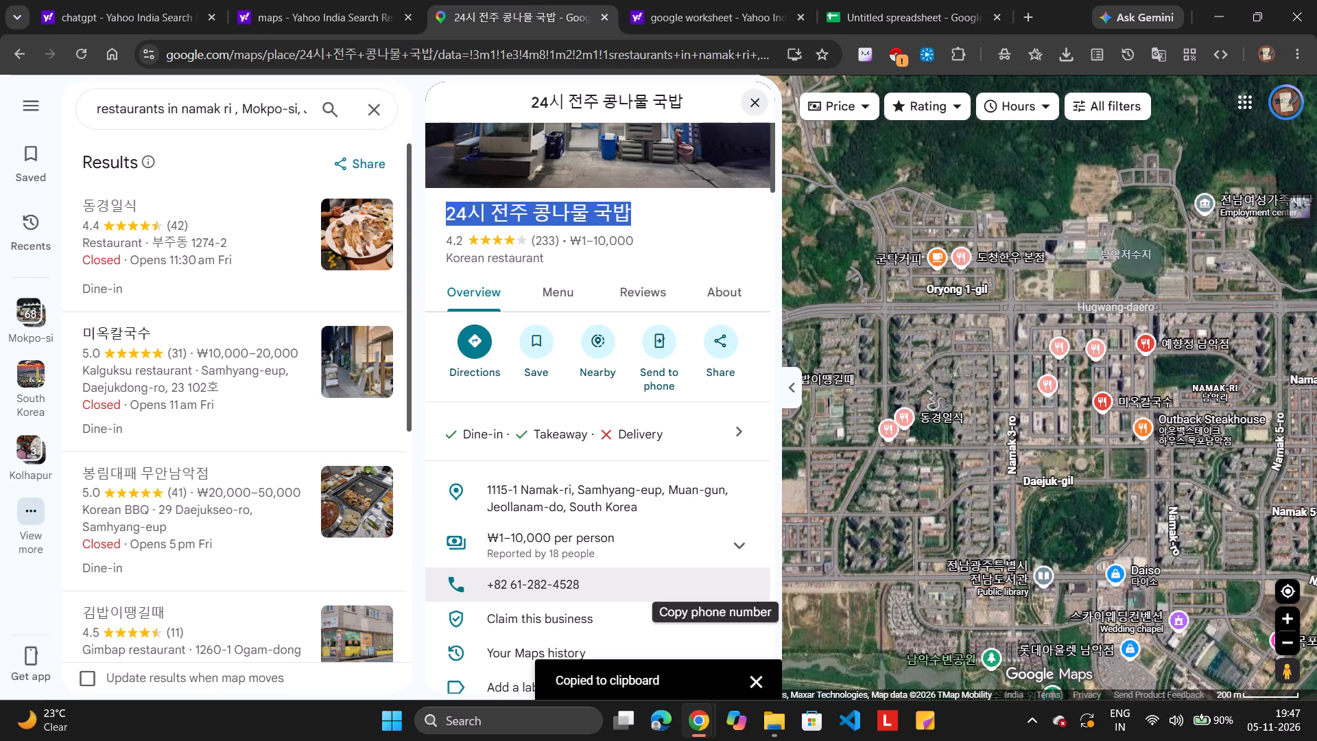
{"action": "left_click", "coordinate": [1148, 343]}
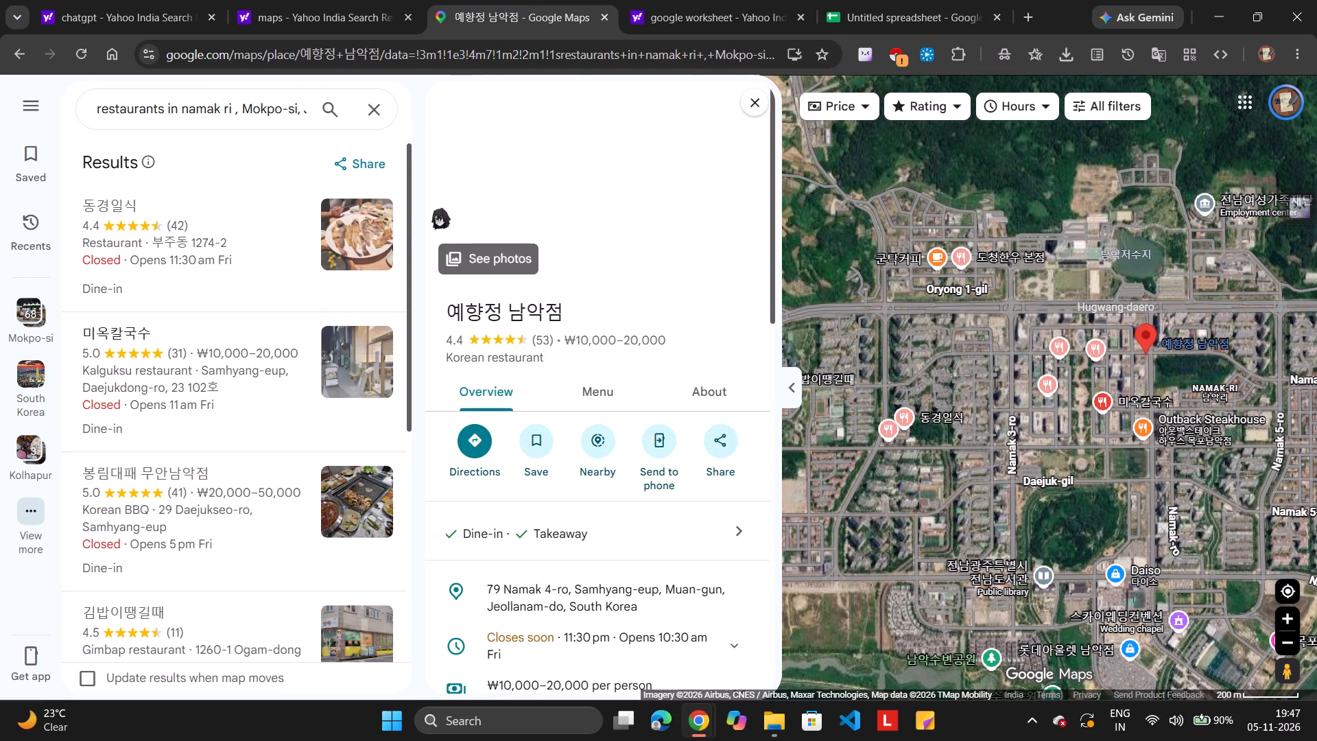
{"action": "left_click_drag", "start_coordinate": [440, 310], "coordinate": [613, 311]}
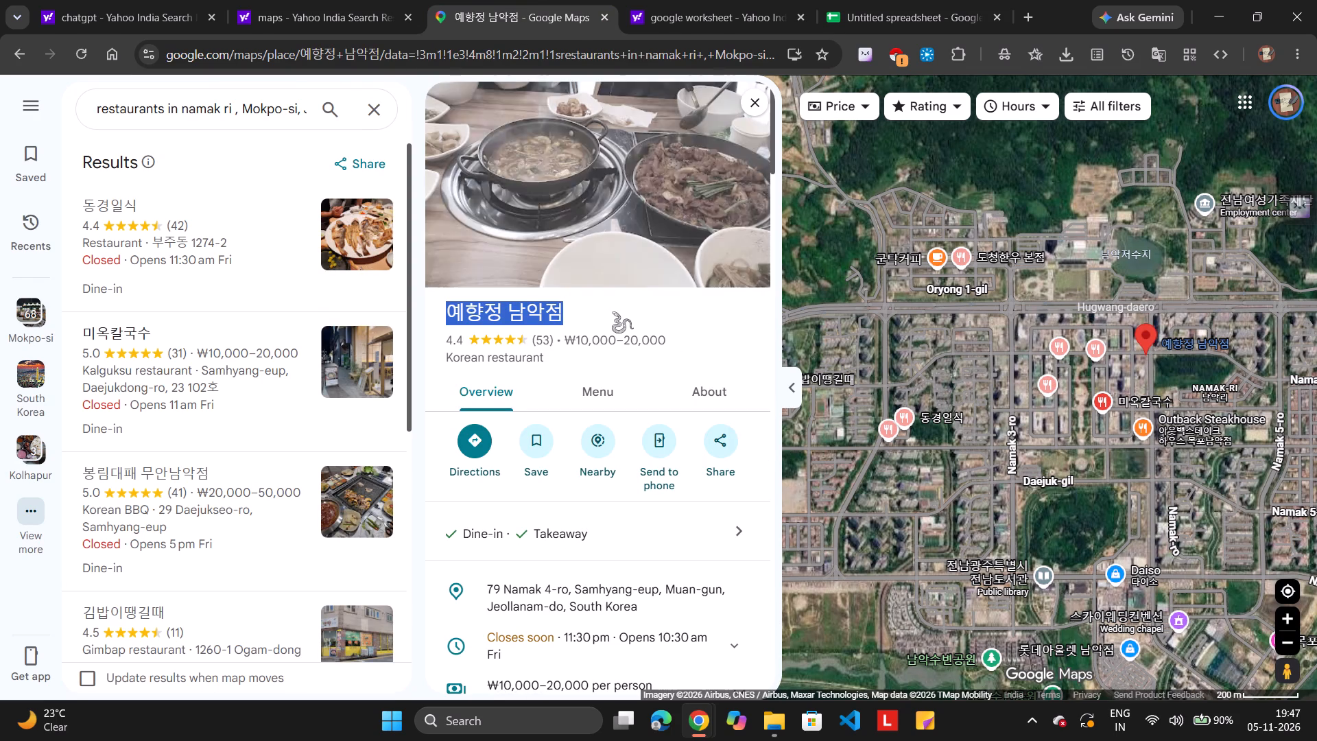
{"action": "key", "text": "ctrl+c"}
{"action": "left_click", "coordinate": [879, 1]}
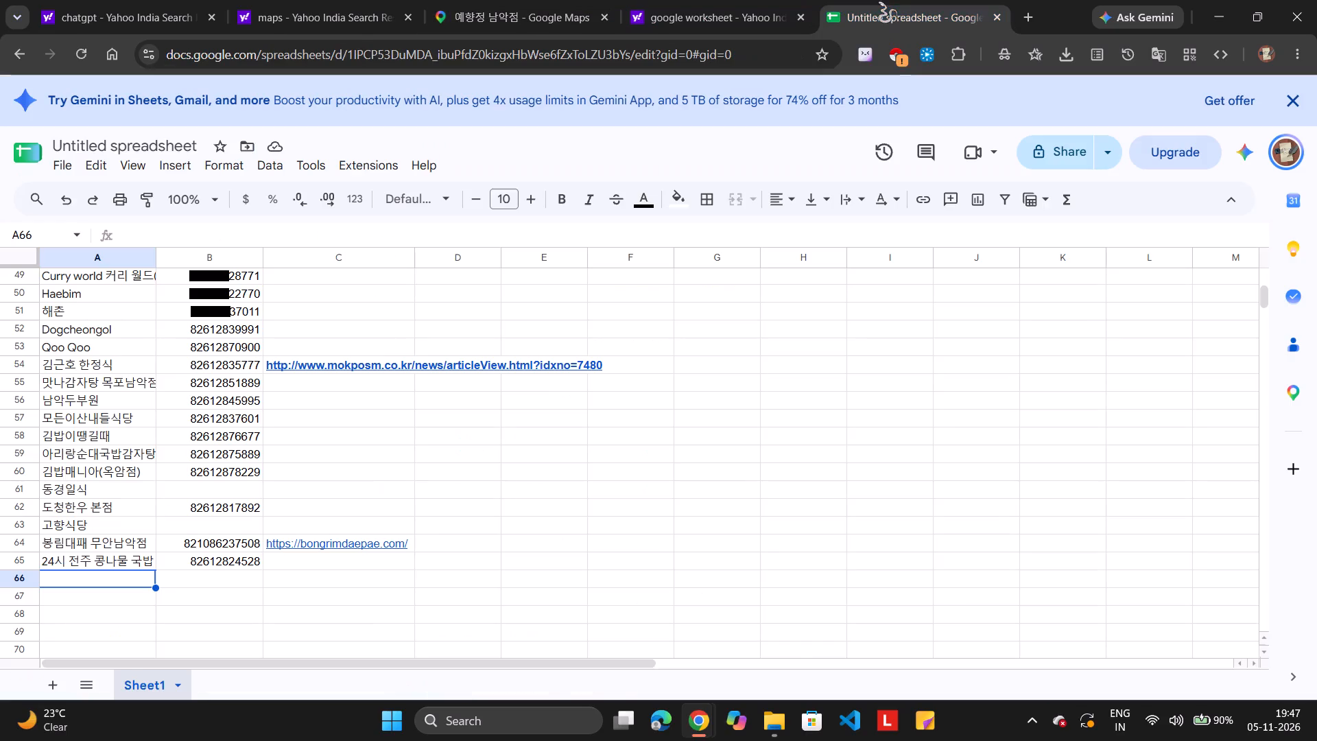
{"action": "left_click", "coordinate": [62, 580]}
{"action": "key", "text": "ctrl+v"}
Copy the phone number from the 예향정 남악점 listing in Google Maps into cell B66 of the spreadsheet.
{"action": "left_click", "coordinate": [511, 0]}
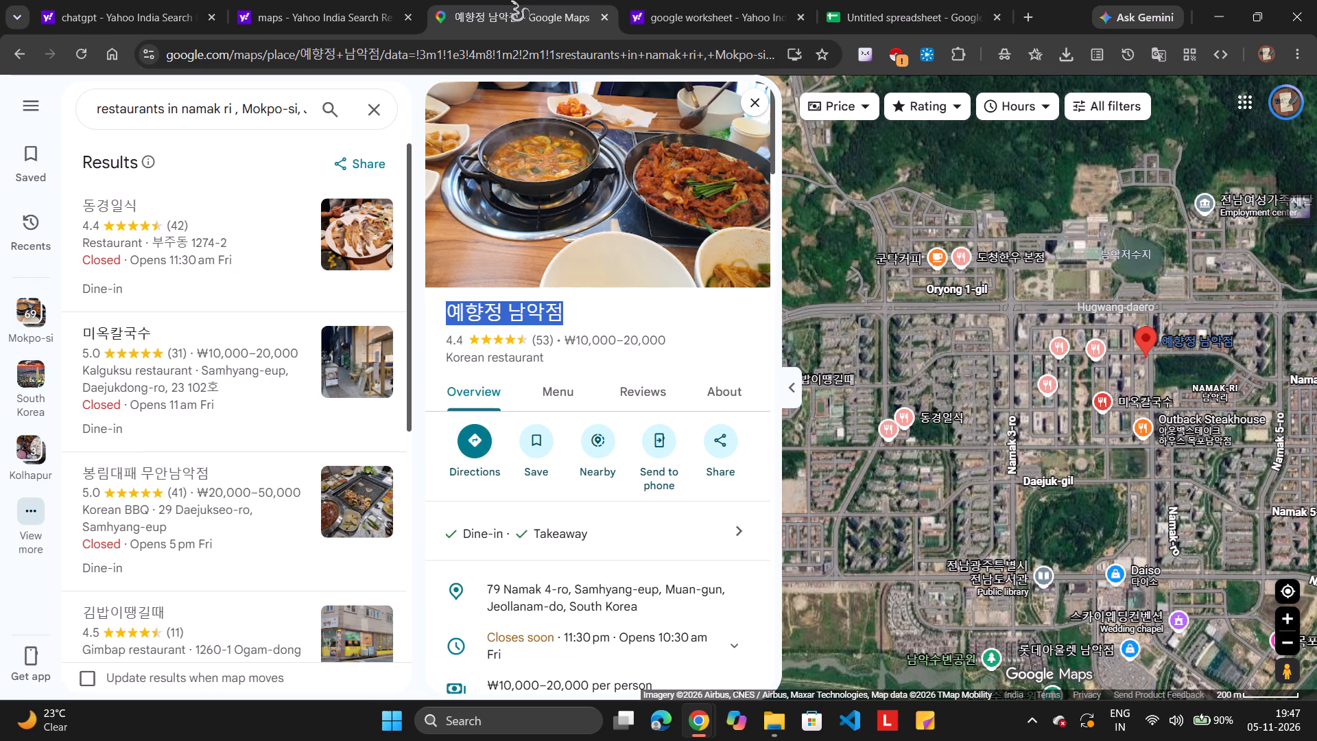
{"action": "scroll", "coordinate": [458, 546], "scroll_direction": "down", "scroll_amount": 1}
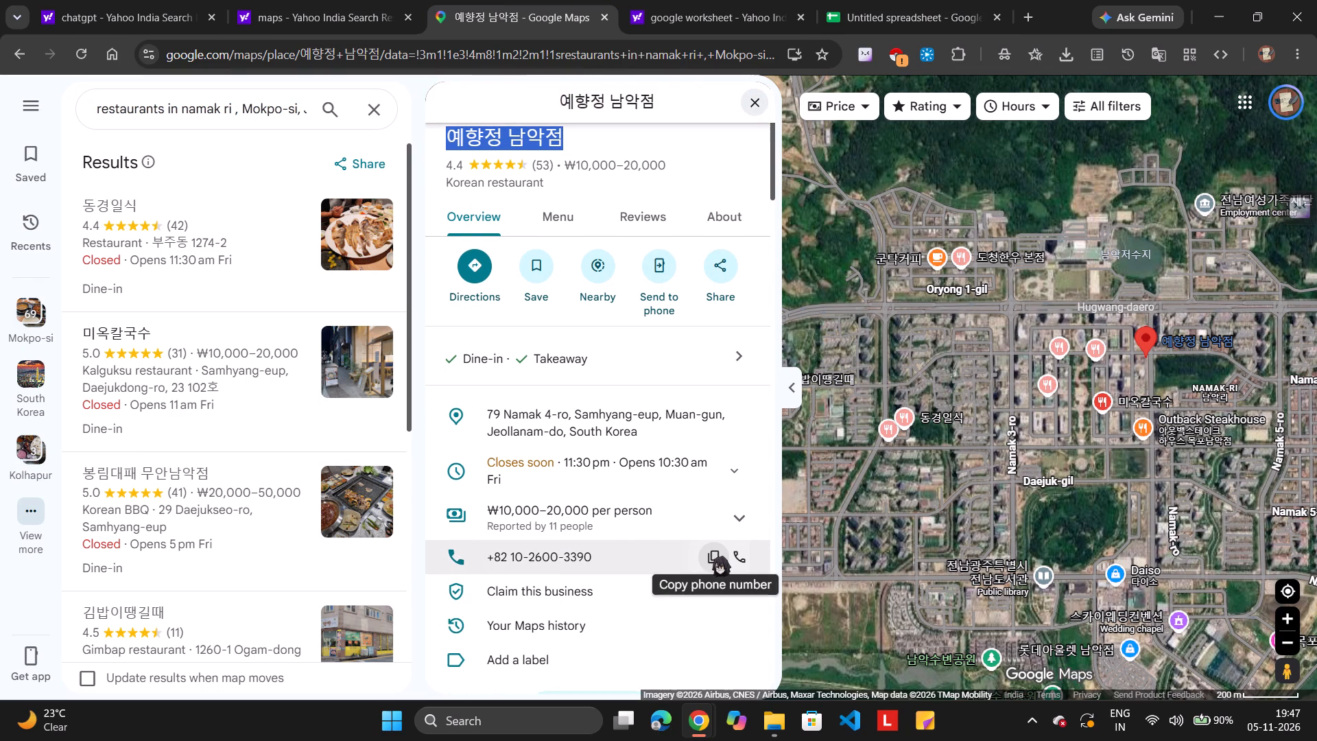
{"action": "left_click", "coordinate": [717, 556]}
{"action": "left_click", "coordinate": [862, 11]}
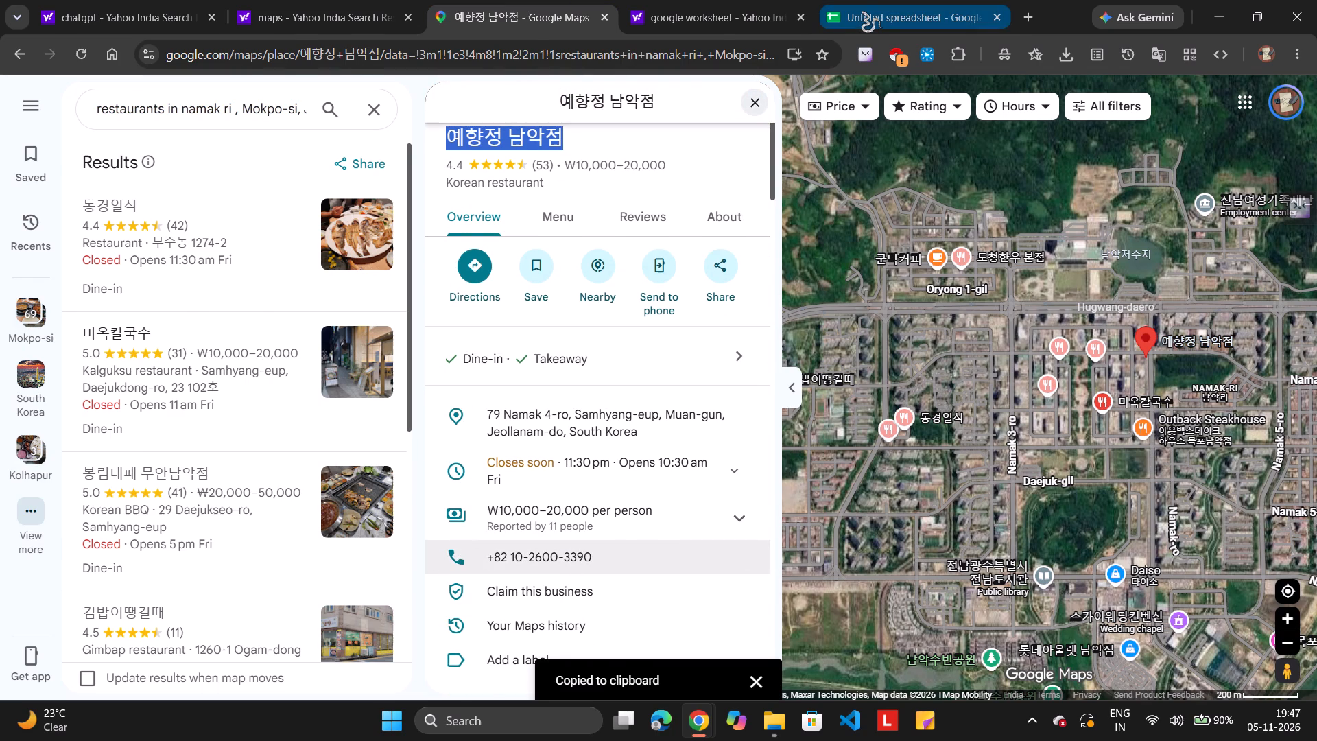
{"action": "left_click", "coordinate": [215, 583]}
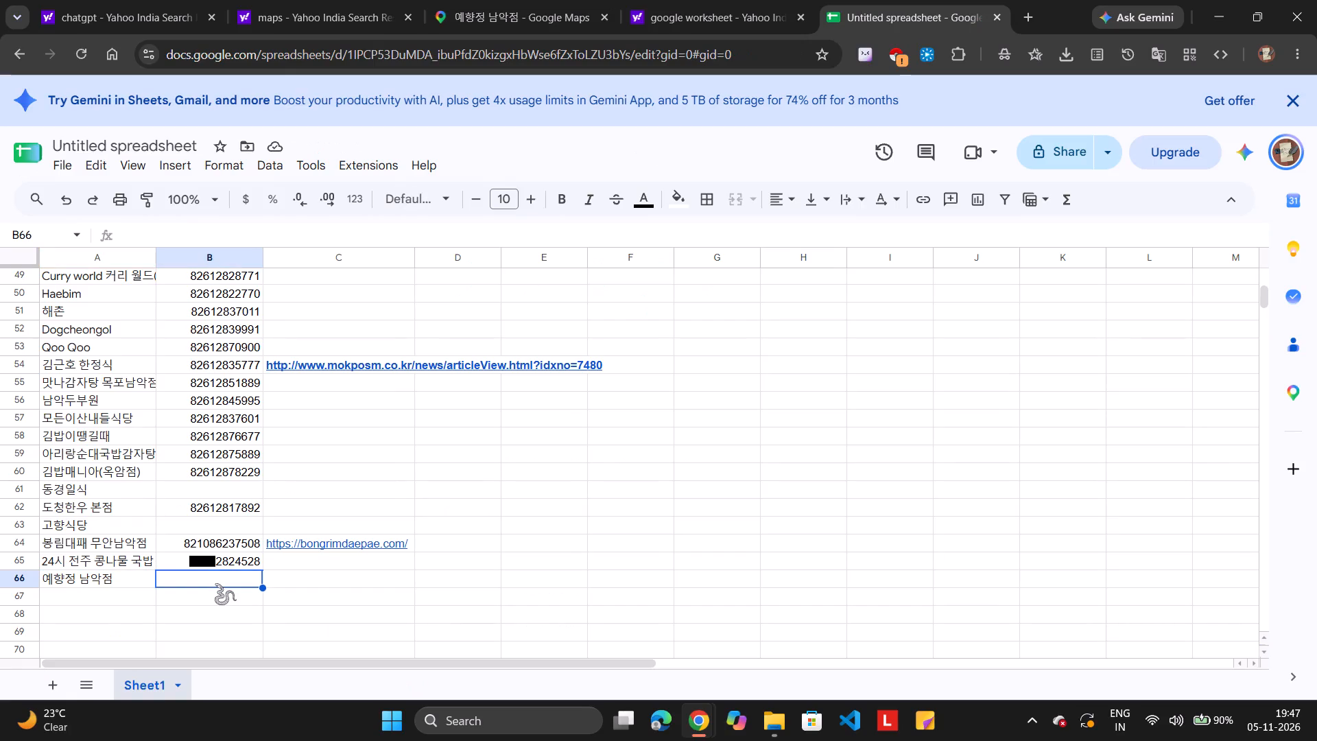
{"action": "key", "text": "ctrl+v"}
Open the 미옥칼국수 listing in Google Maps and copy its name into cell A67 of the spreadsheet.
{"action": "left_click", "coordinate": [489, 5]}
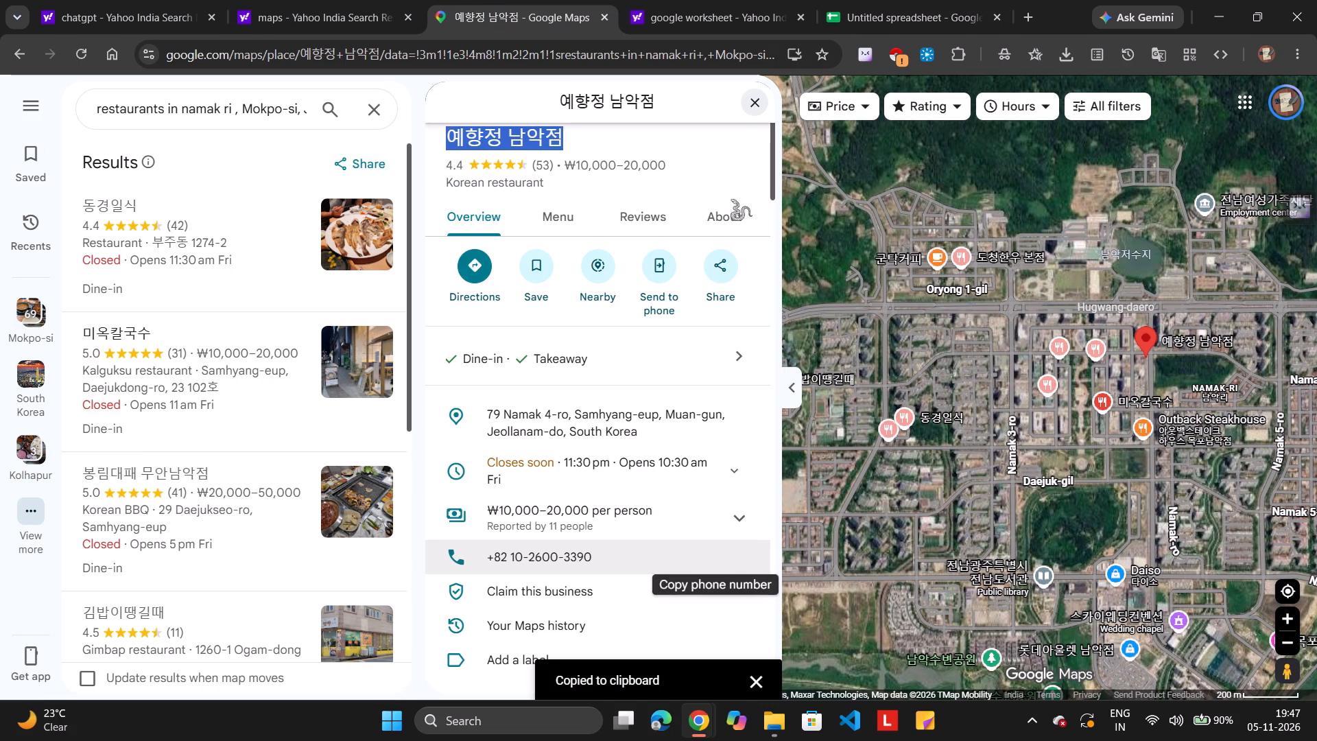
{"action": "left_click", "coordinate": [1100, 405]}
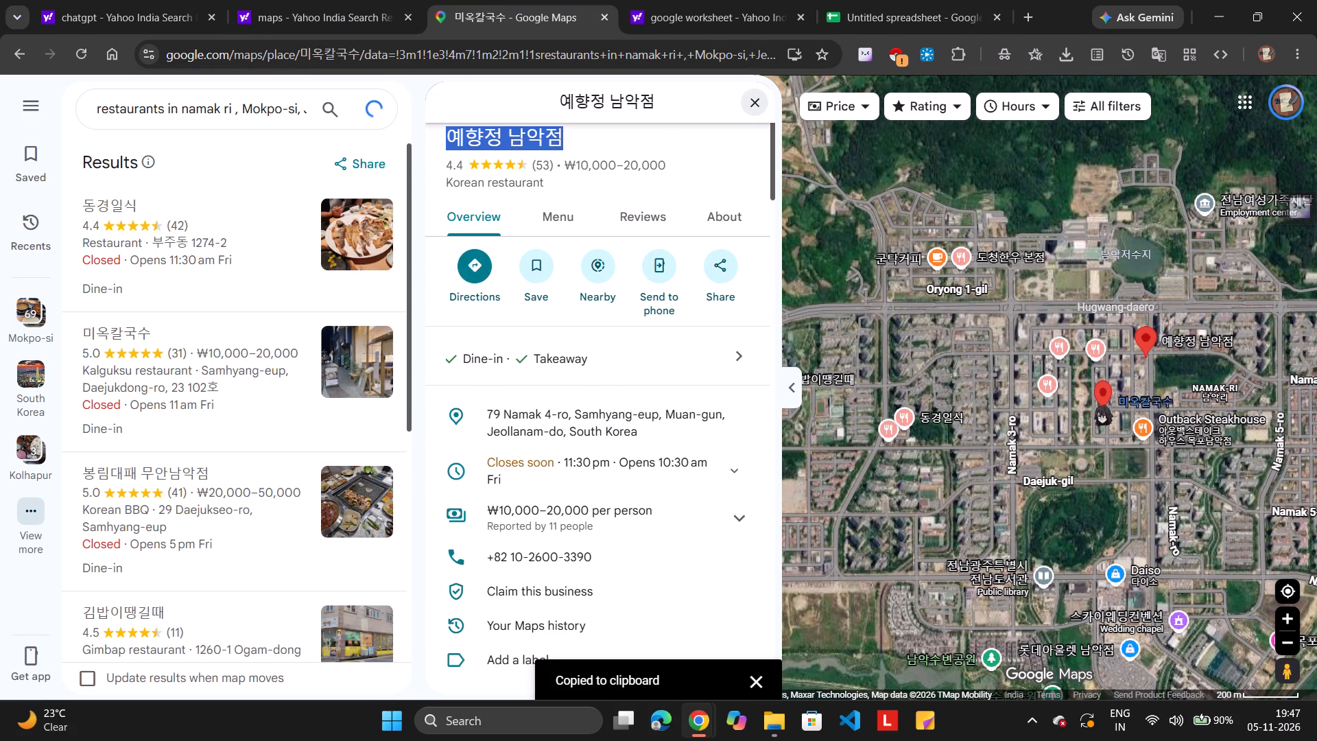
{"action": "scroll", "coordinate": [467, 547], "scroll_direction": "down", "scroll_amount": 2}
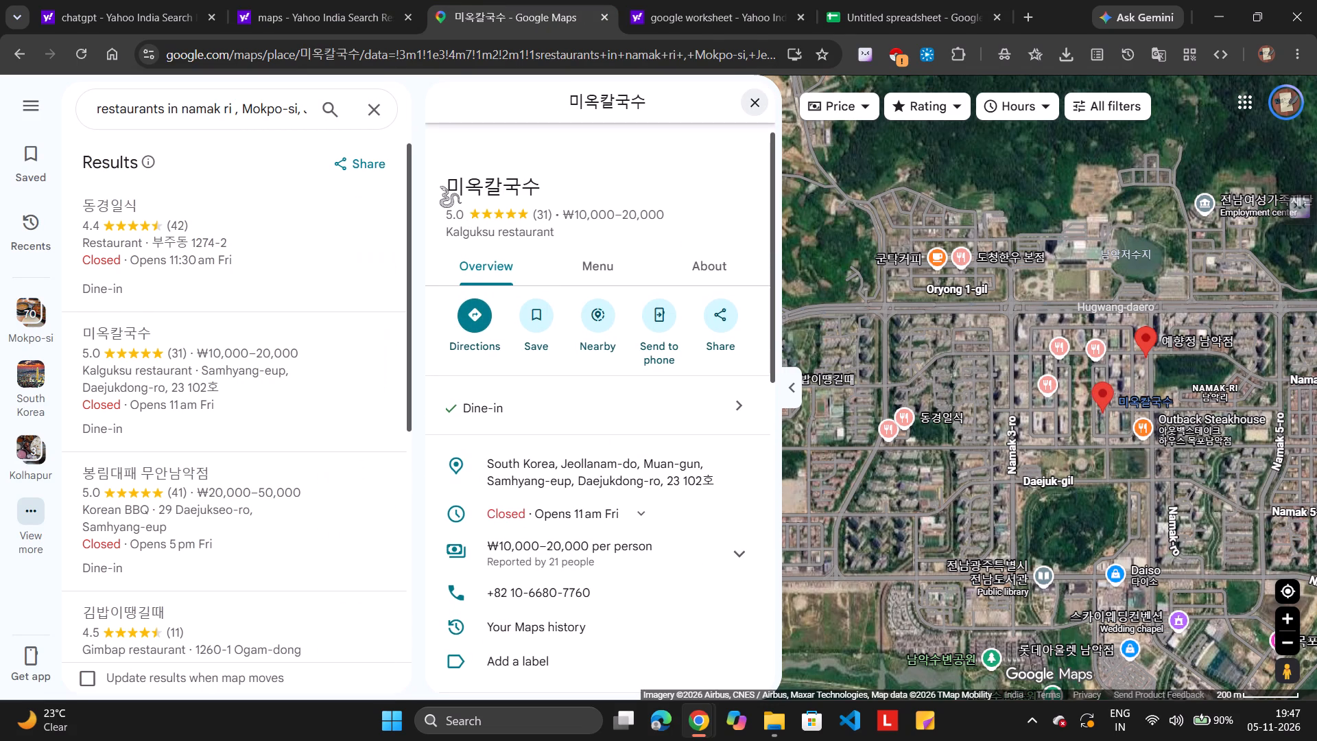
{"action": "left_click_drag", "start_coordinate": [440, 186], "coordinate": [582, 174]}
{"action": "key", "text": "ctrl+c"}
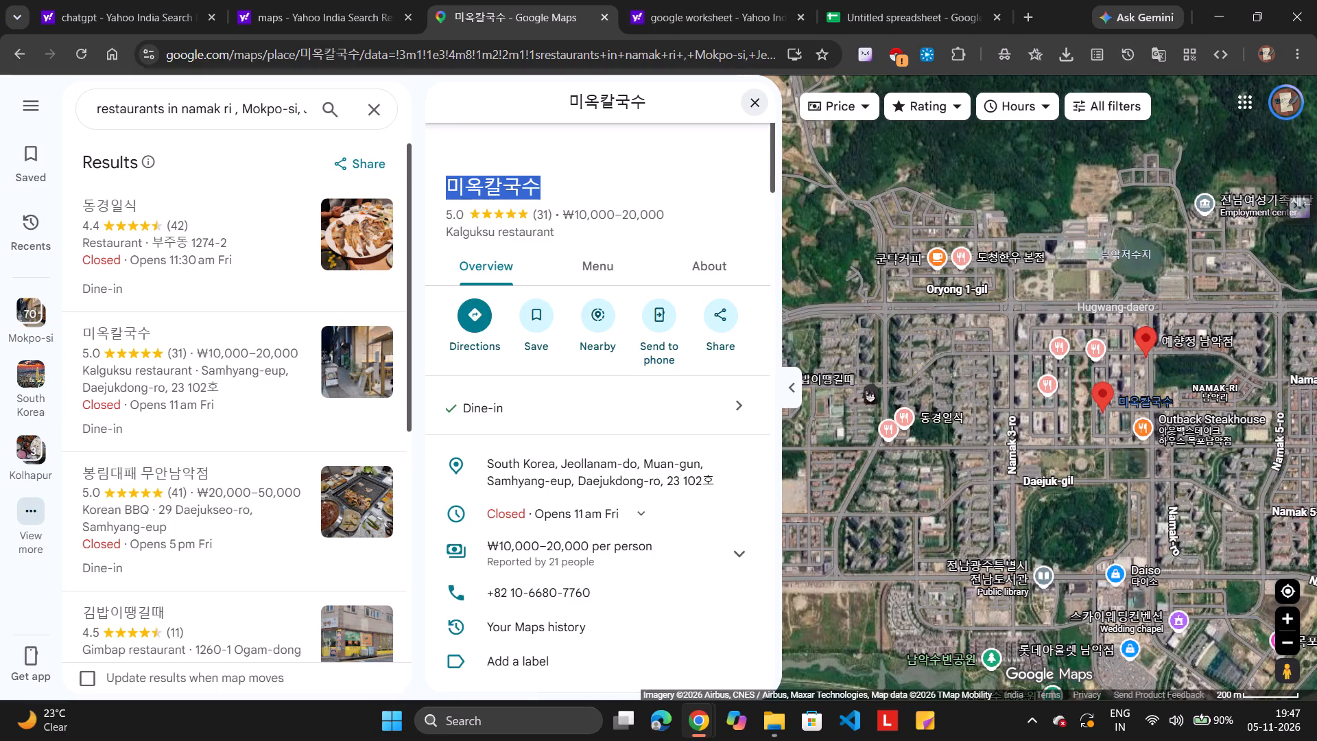
{"action": "left_click", "coordinate": [877, 28]}
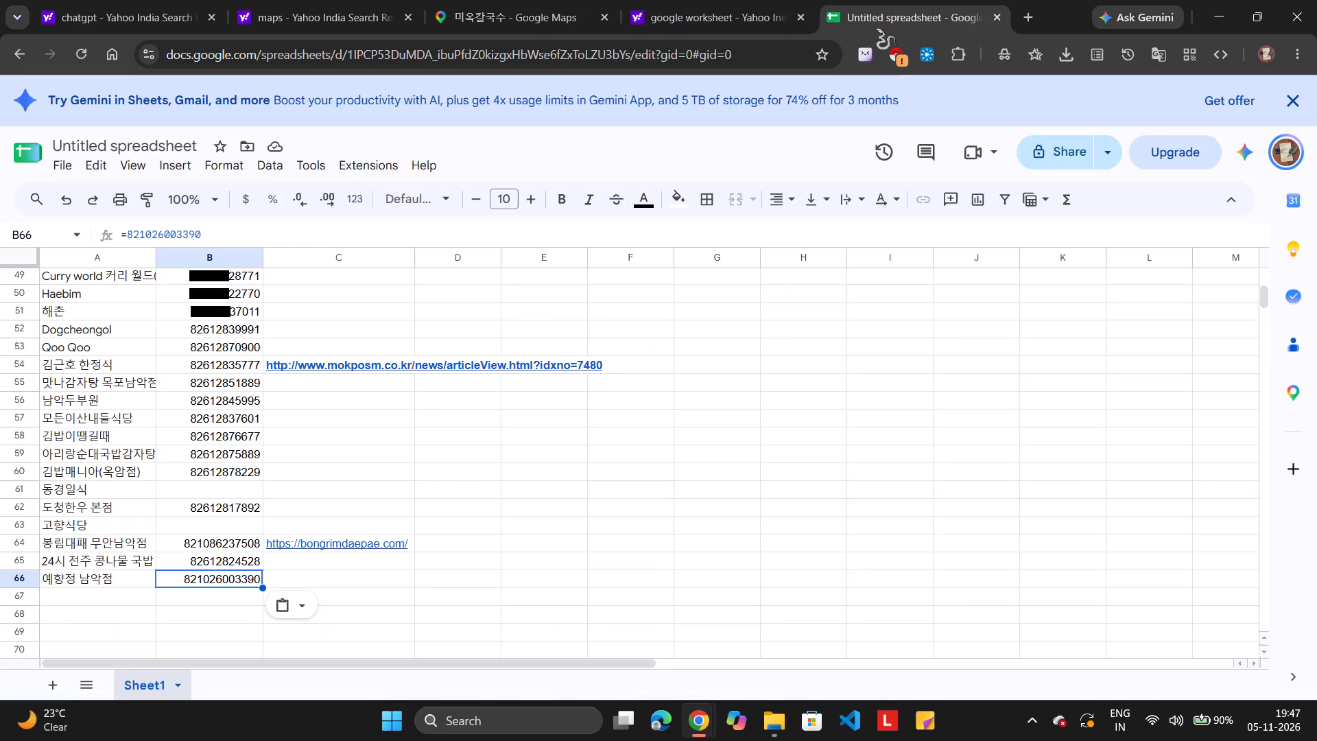
{"action": "left_click", "coordinate": [109, 596]}
{"action": "key", "text": "ctrl+v"}
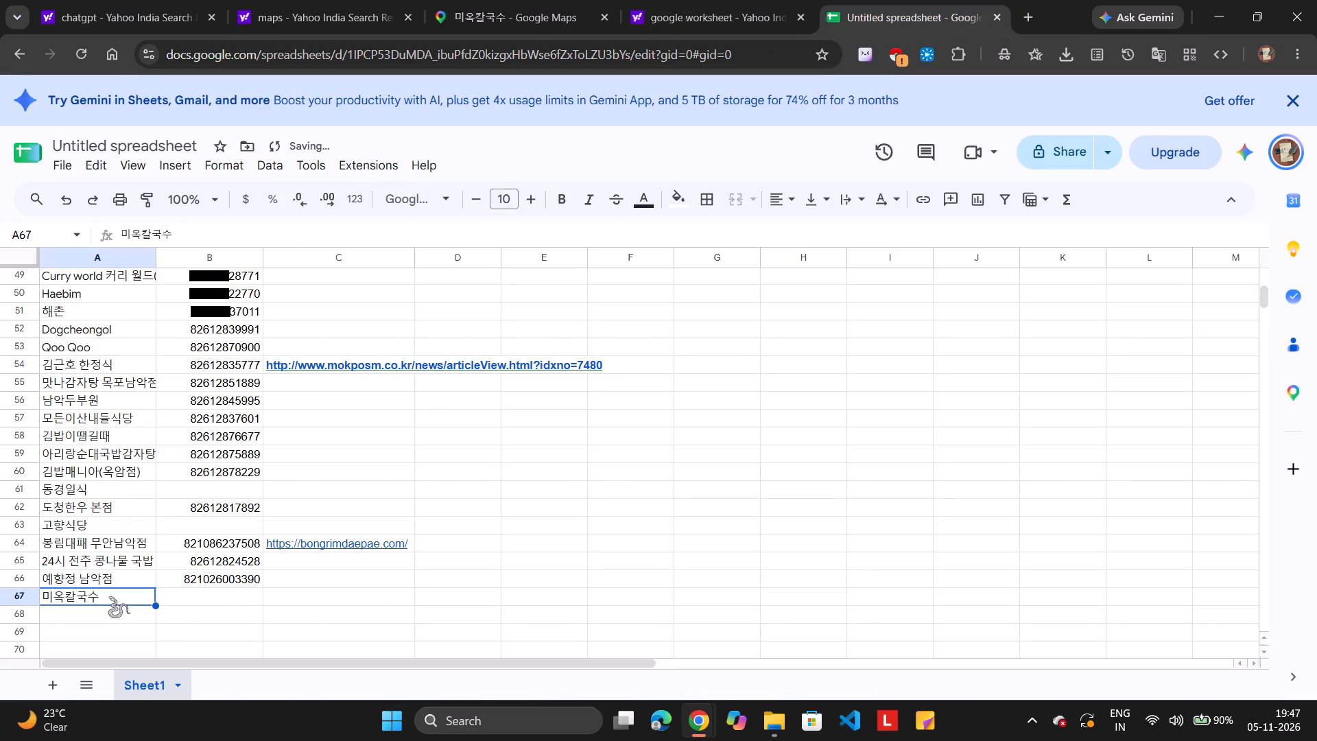
Copy the phone number from the 미옥칼국수 listing in Google Maps into cell B67 of the spreadsheet.
{"action": "left_click", "coordinate": [477, 0]}
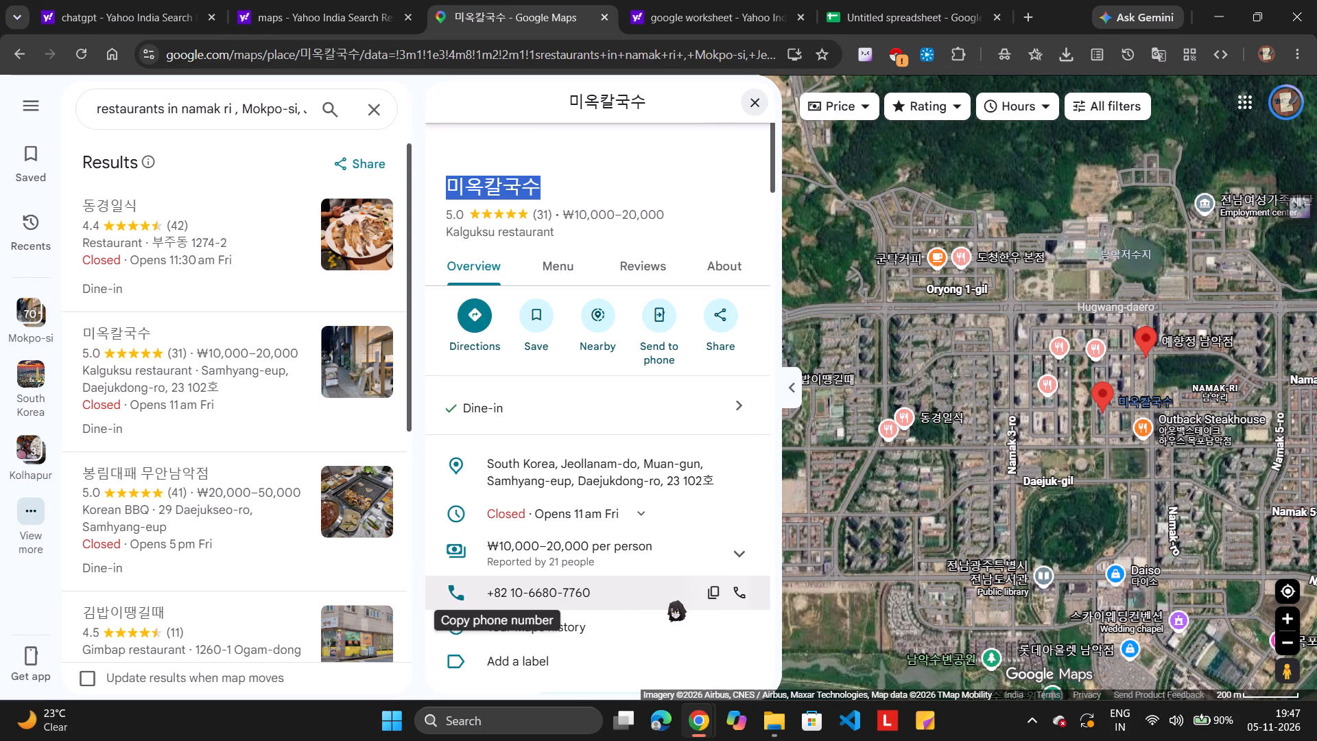
{"action": "left_click", "coordinate": [710, 592]}
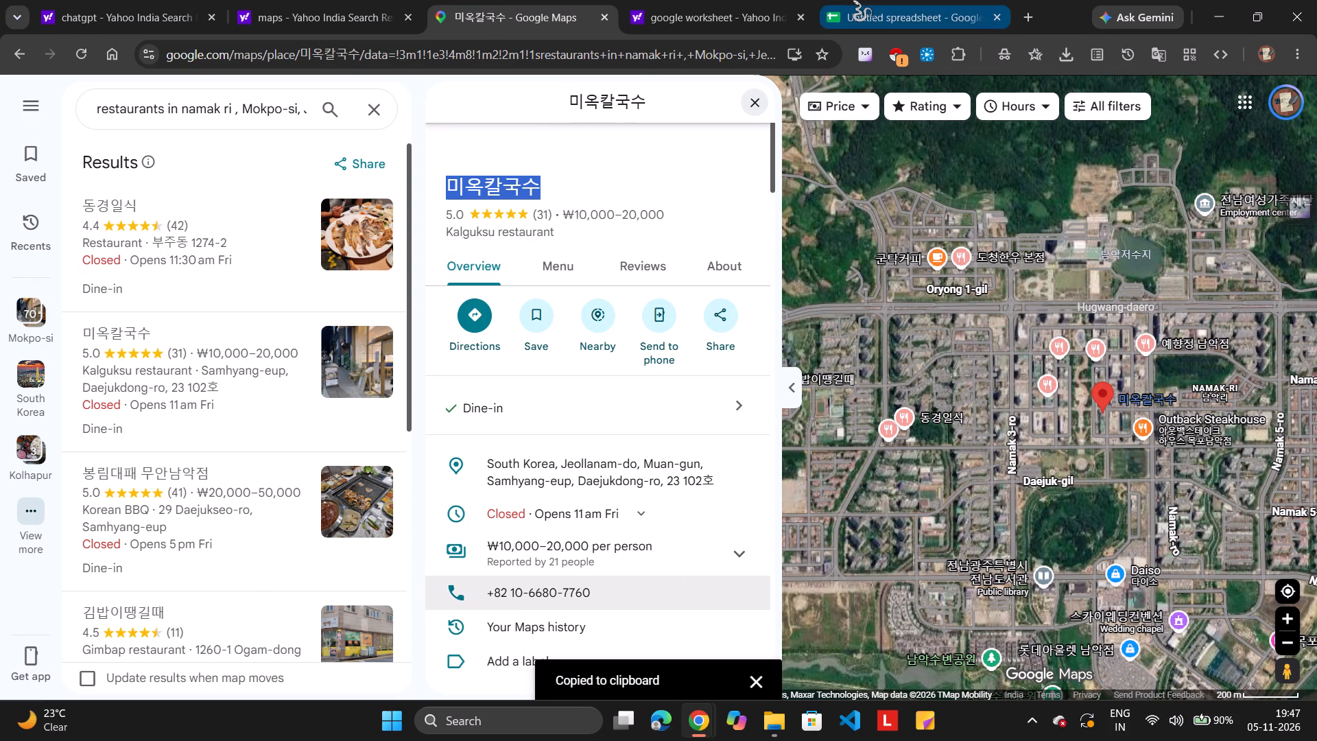
{"action": "left_click", "coordinate": [853, 0]}
{"action": "left_click", "coordinate": [177, 600]}
{"action": "key", "text": "ctrl+v"}
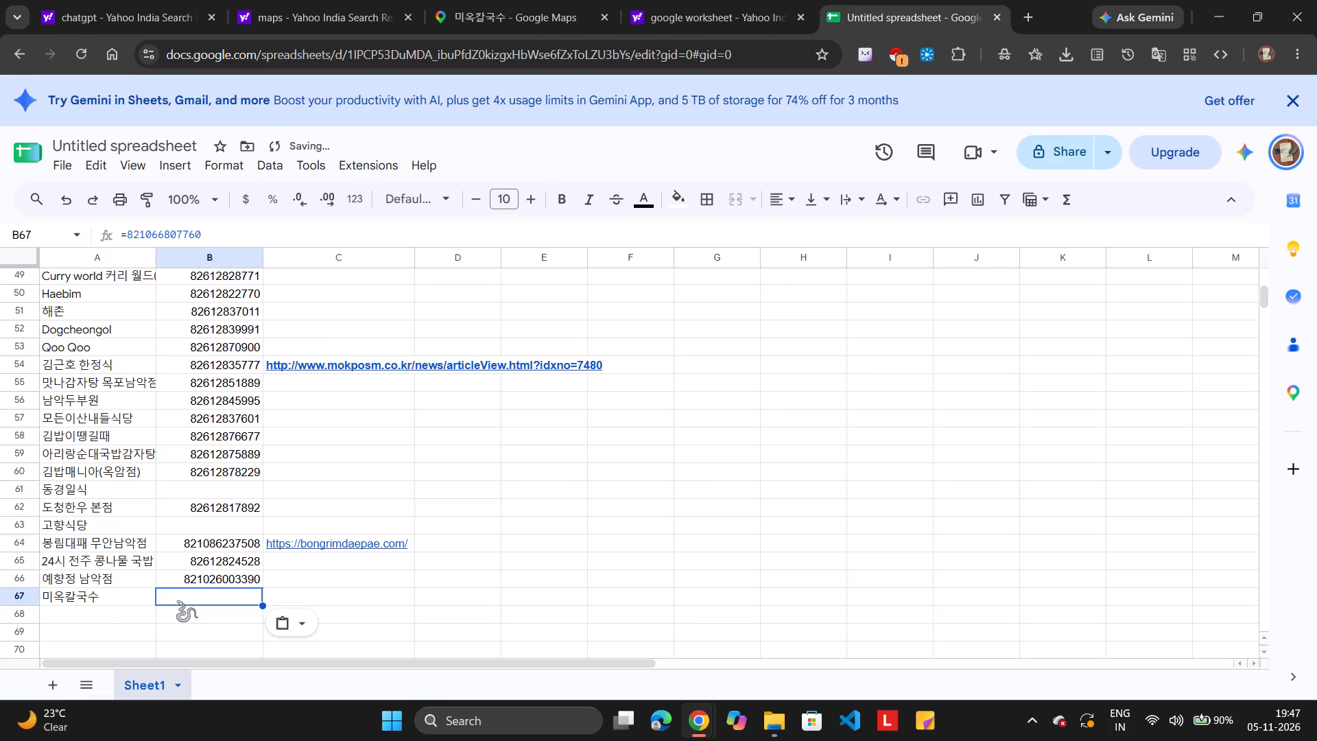
Find the 임성국밥 restaurant near Imseong-ri on the Google Maps map and open its listing.
{"action": "left_click", "coordinate": [482, 0]}
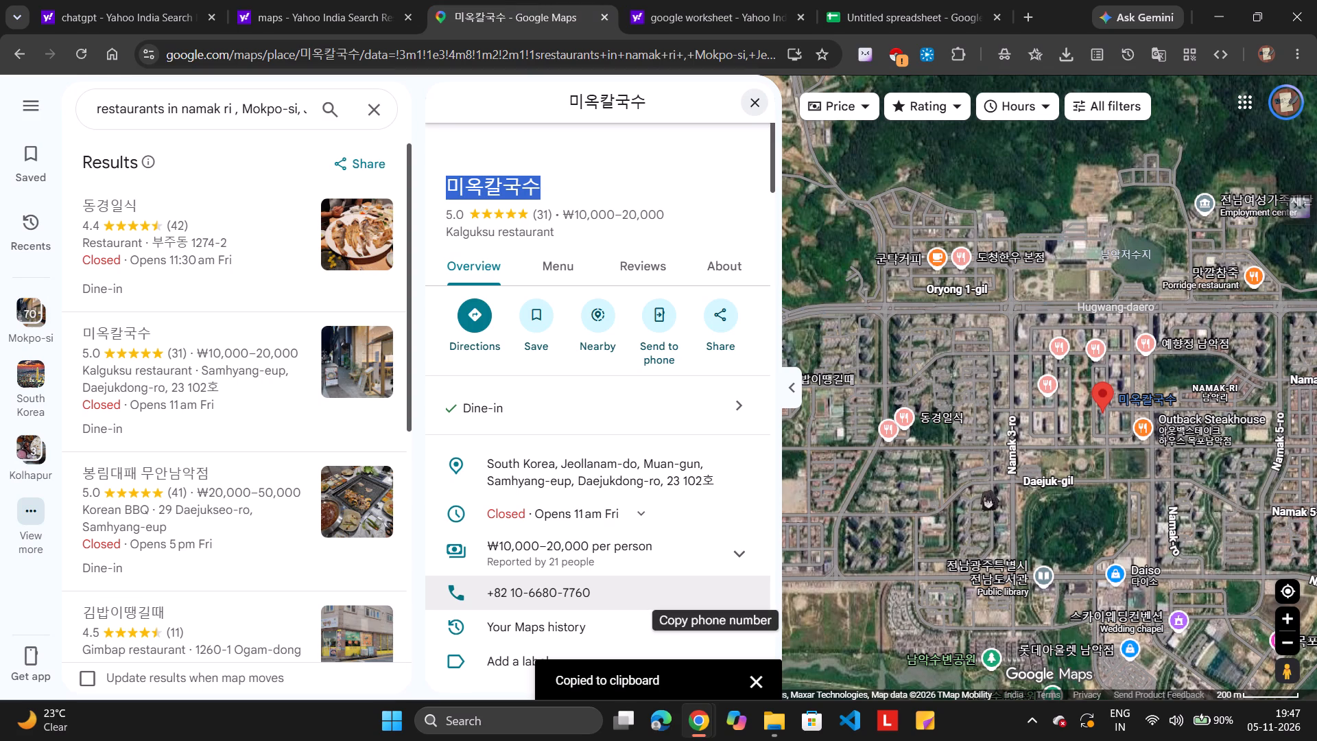
{"action": "left_click_drag", "start_coordinate": [985, 493], "coordinate": [1099, 357]}
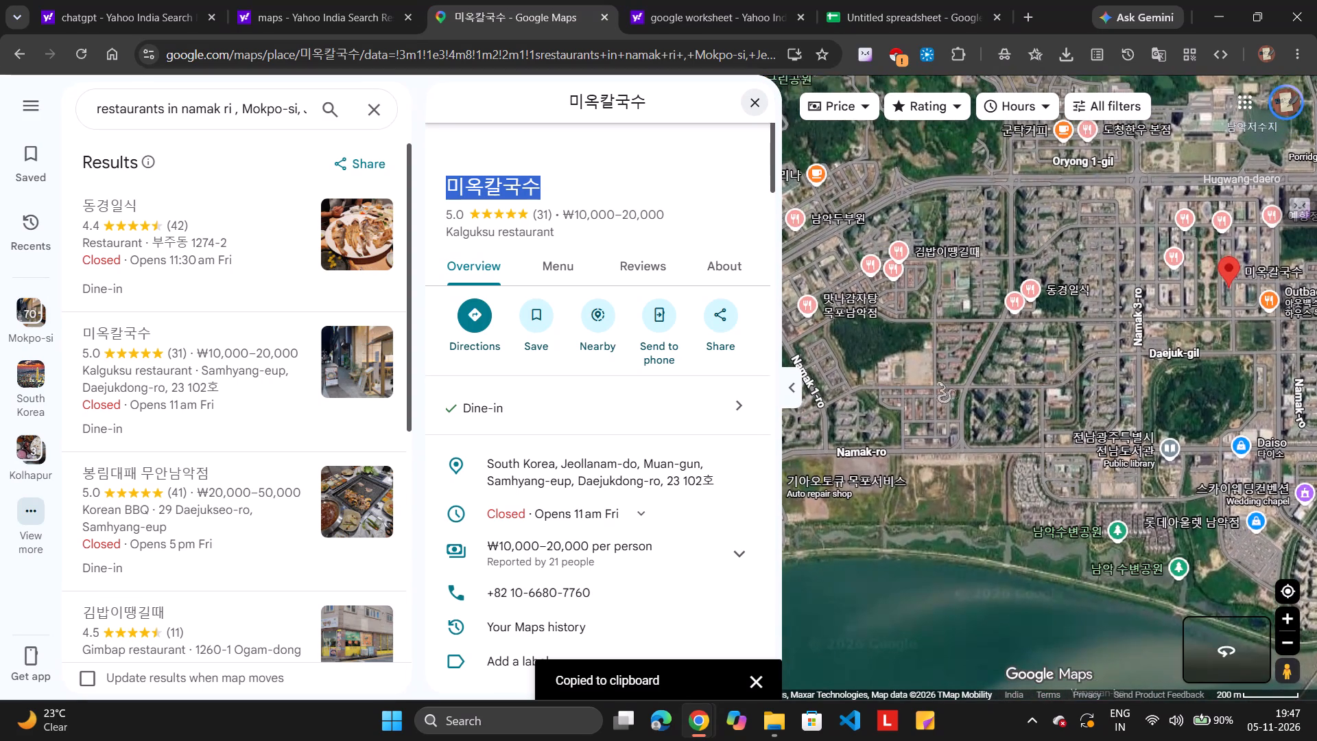
{"action": "left_click", "coordinate": [788, 384]}
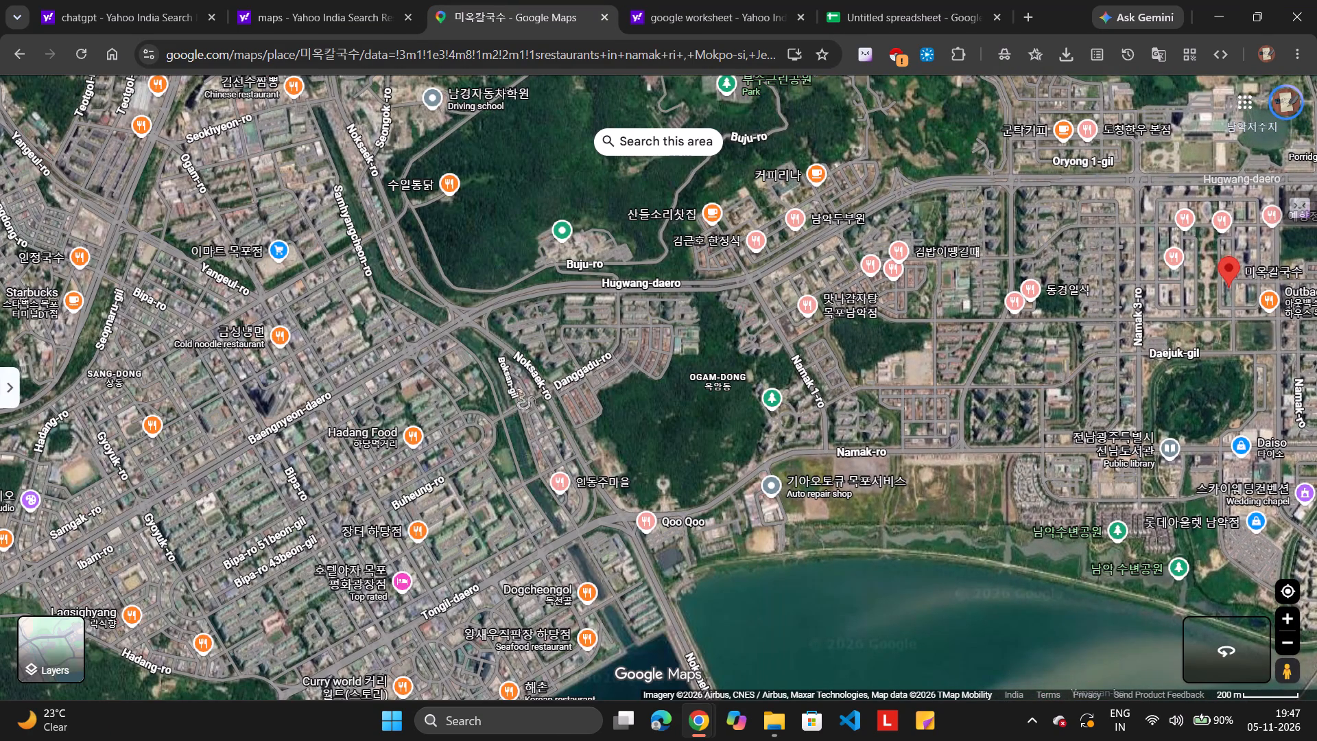
{"action": "left_click_drag", "start_coordinate": [452, 244], "coordinate": [859, 467]}
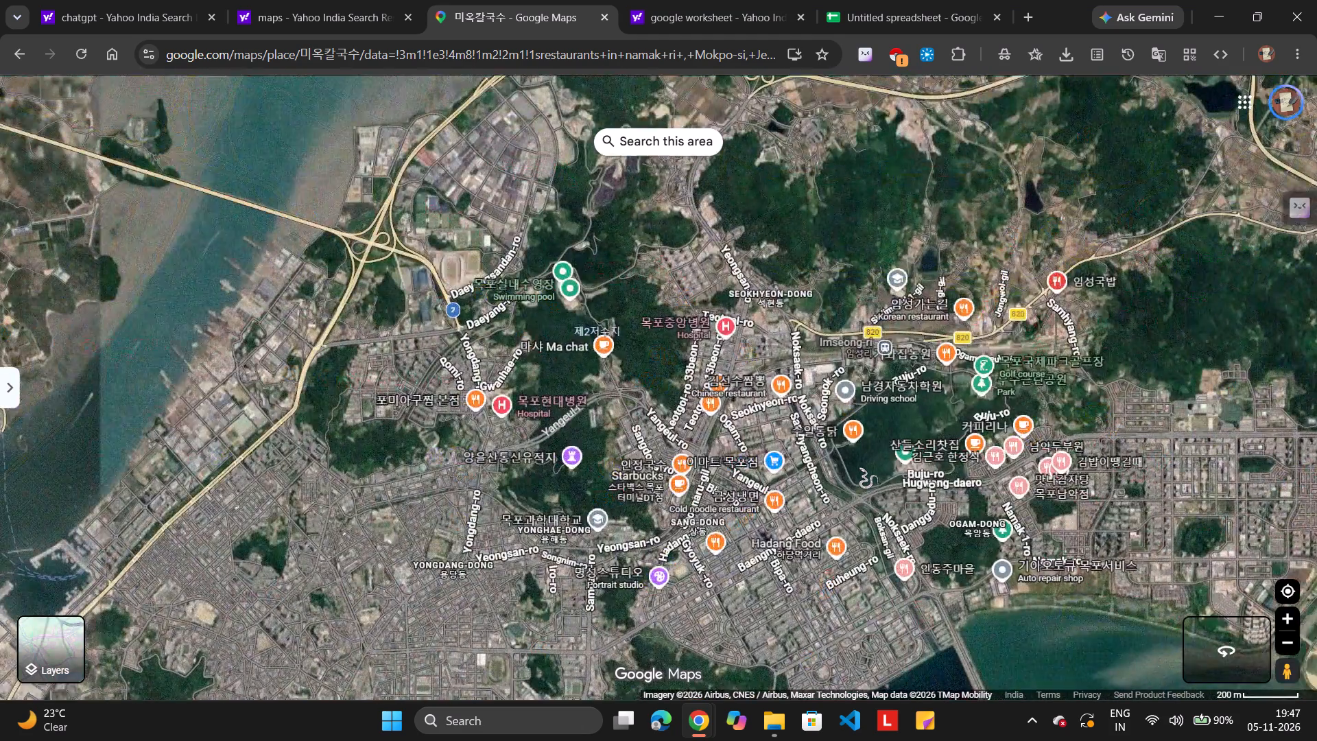
{"action": "left_click_drag", "start_coordinate": [859, 467], "coordinate": [773, 388]}
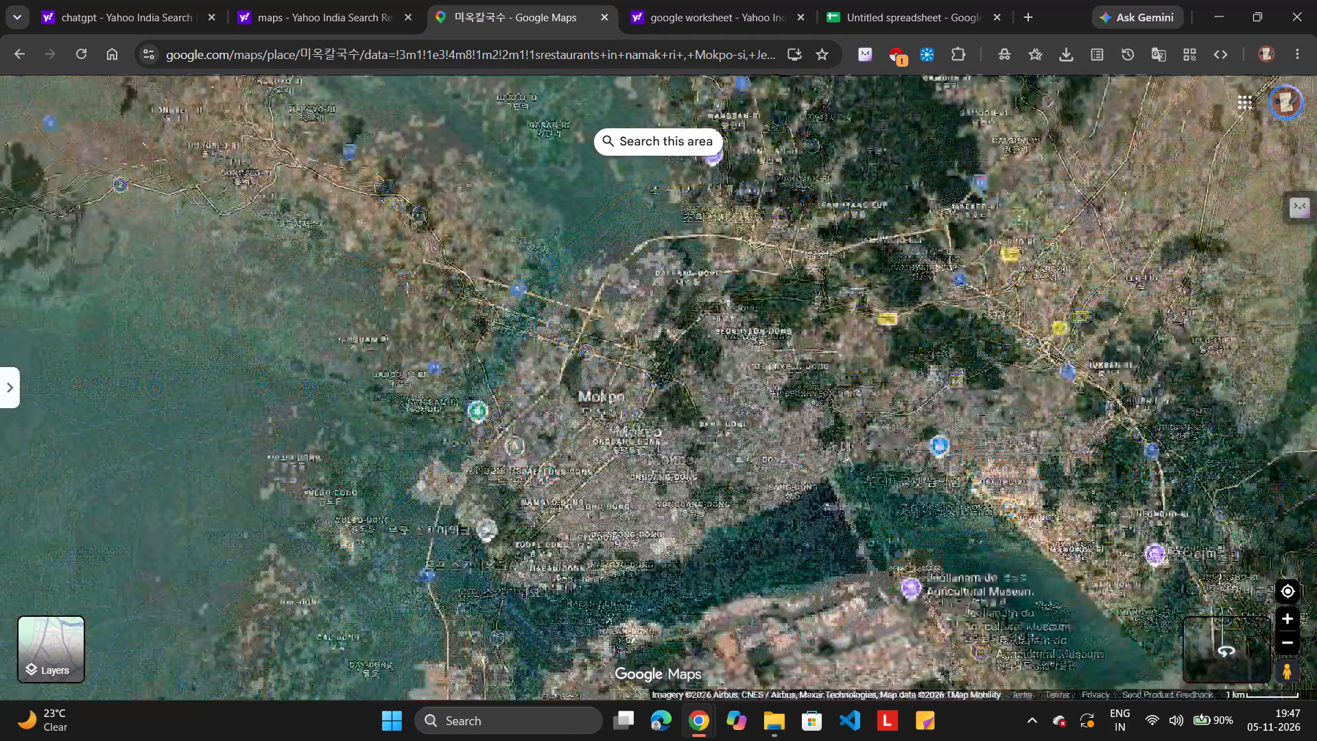
{"action": "left_click_drag", "start_coordinate": [773, 388], "coordinate": [759, 377]}
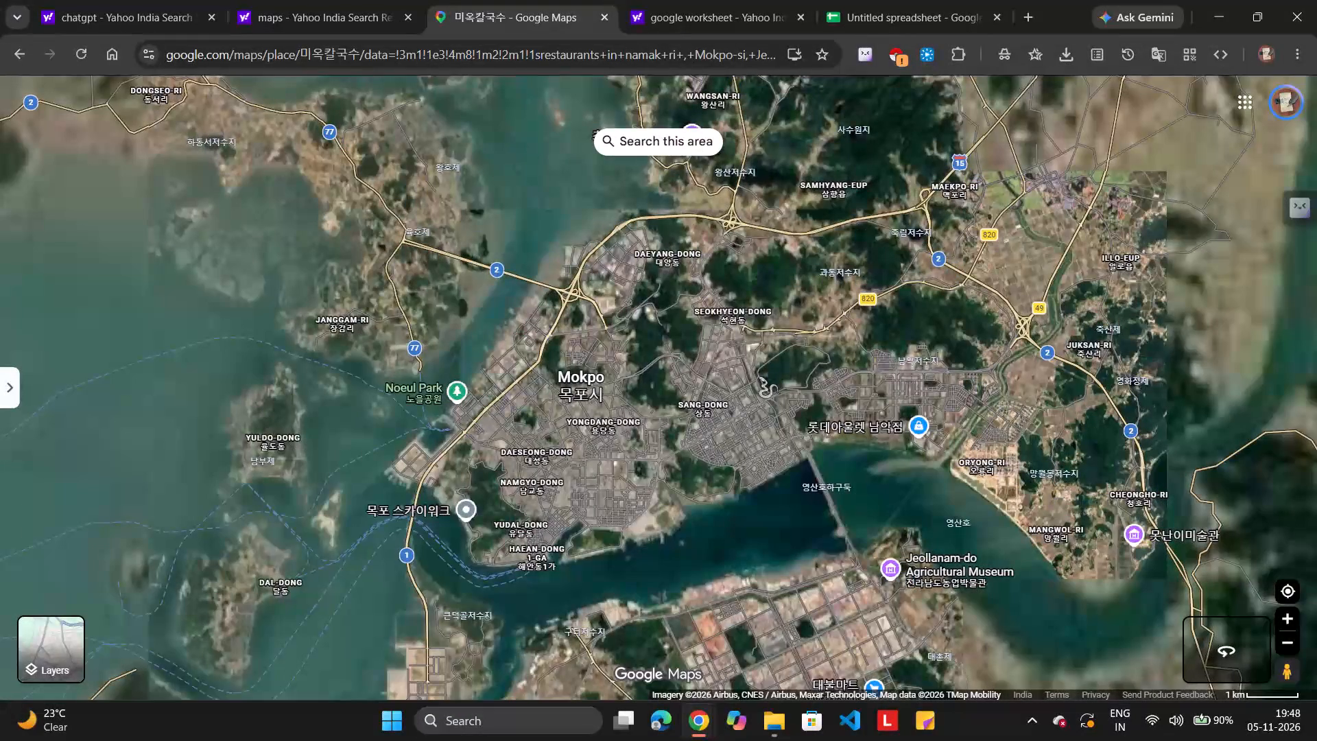
{"action": "left_click_drag", "start_coordinate": [759, 377], "coordinate": [559, 440]}
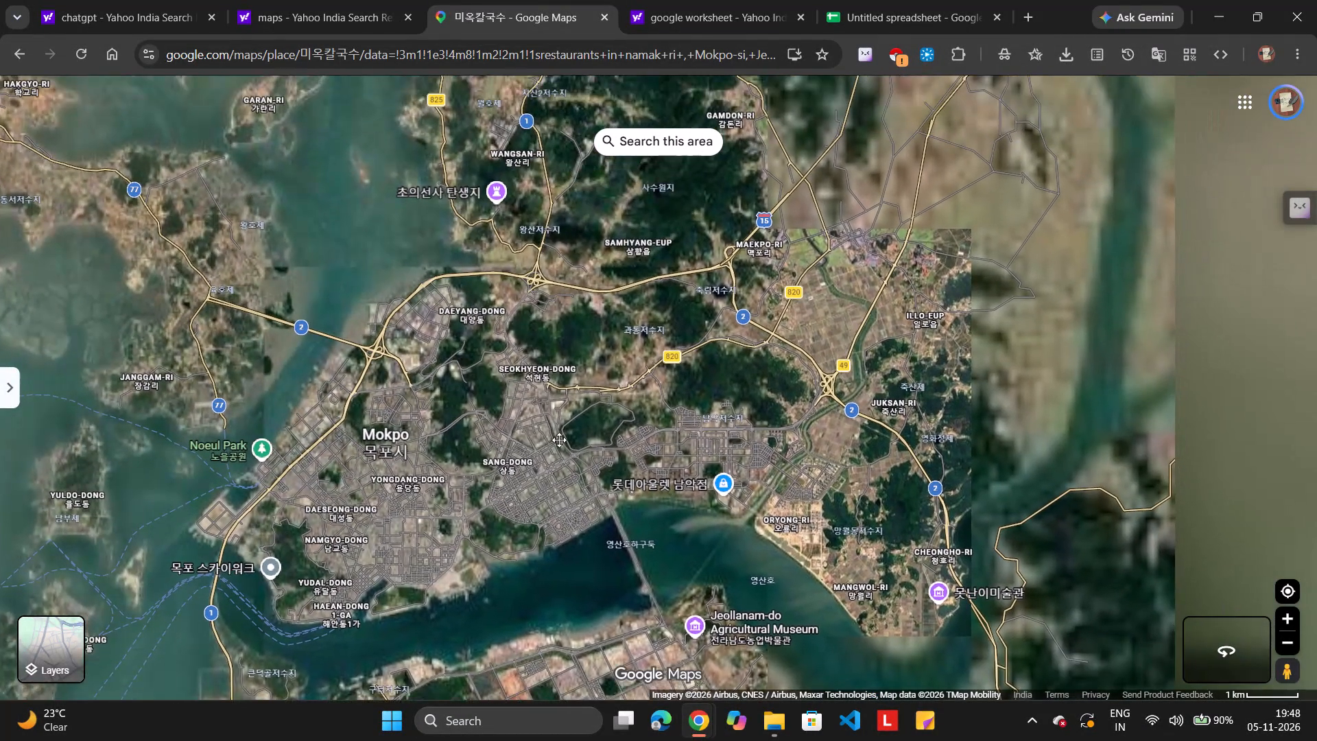
{"action": "left_click_drag", "start_coordinate": [559, 440], "coordinate": [560, 478]}
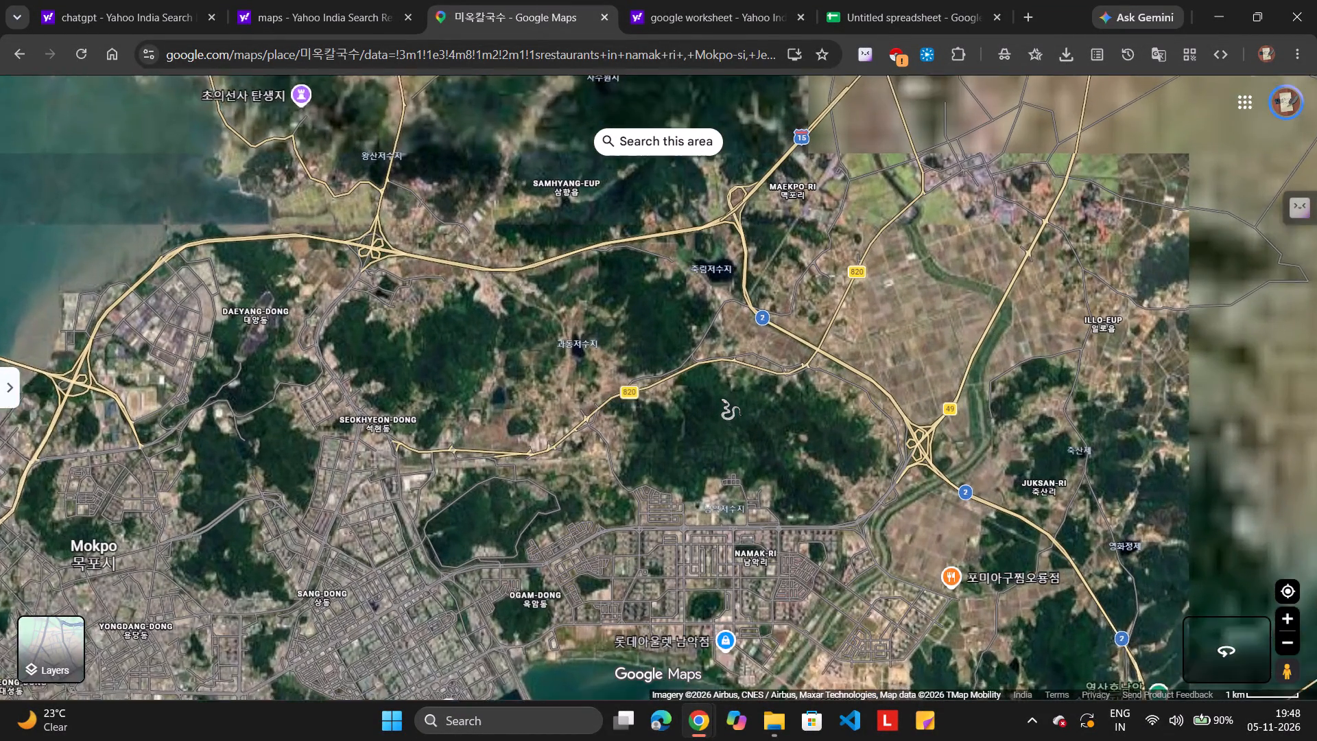
{"action": "left_click_drag", "start_coordinate": [722, 399], "coordinate": [801, 475]}
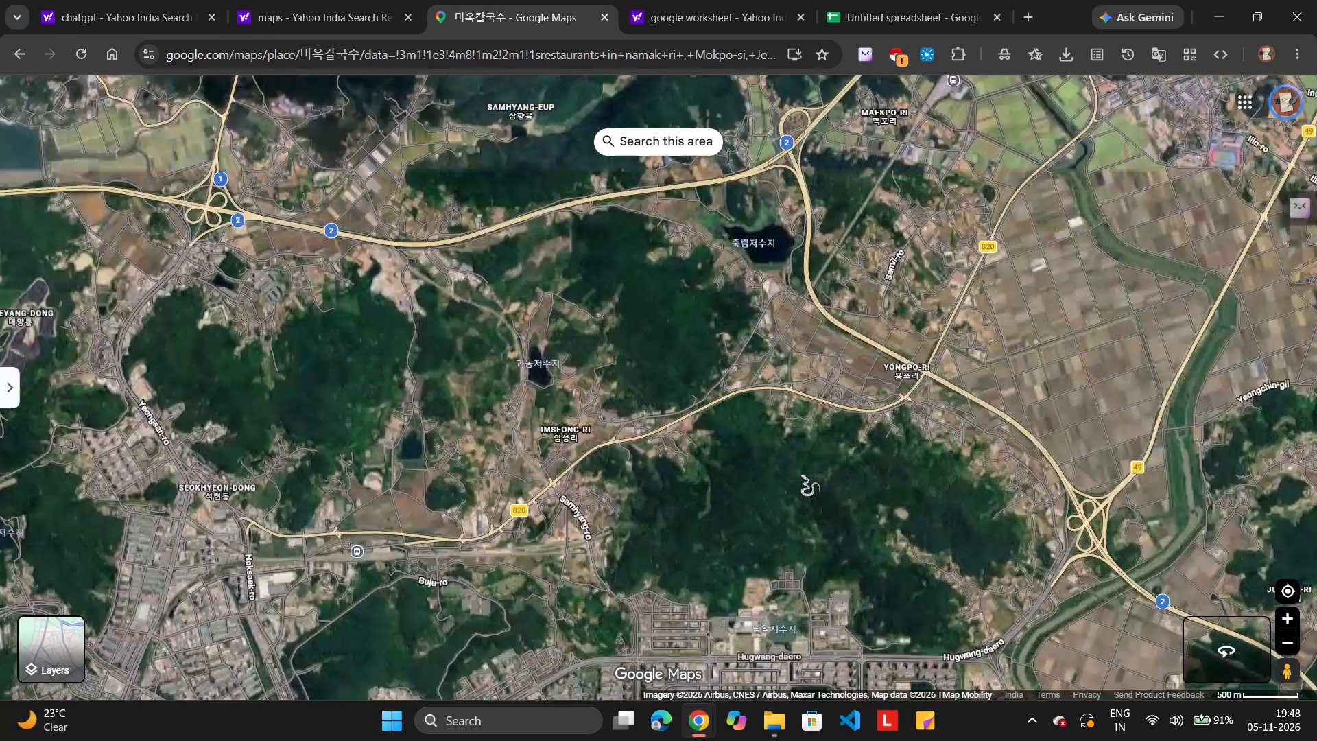
{"action": "left_click_drag", "start_coordinate": [801, 475], "coordinate": [927, 530]}
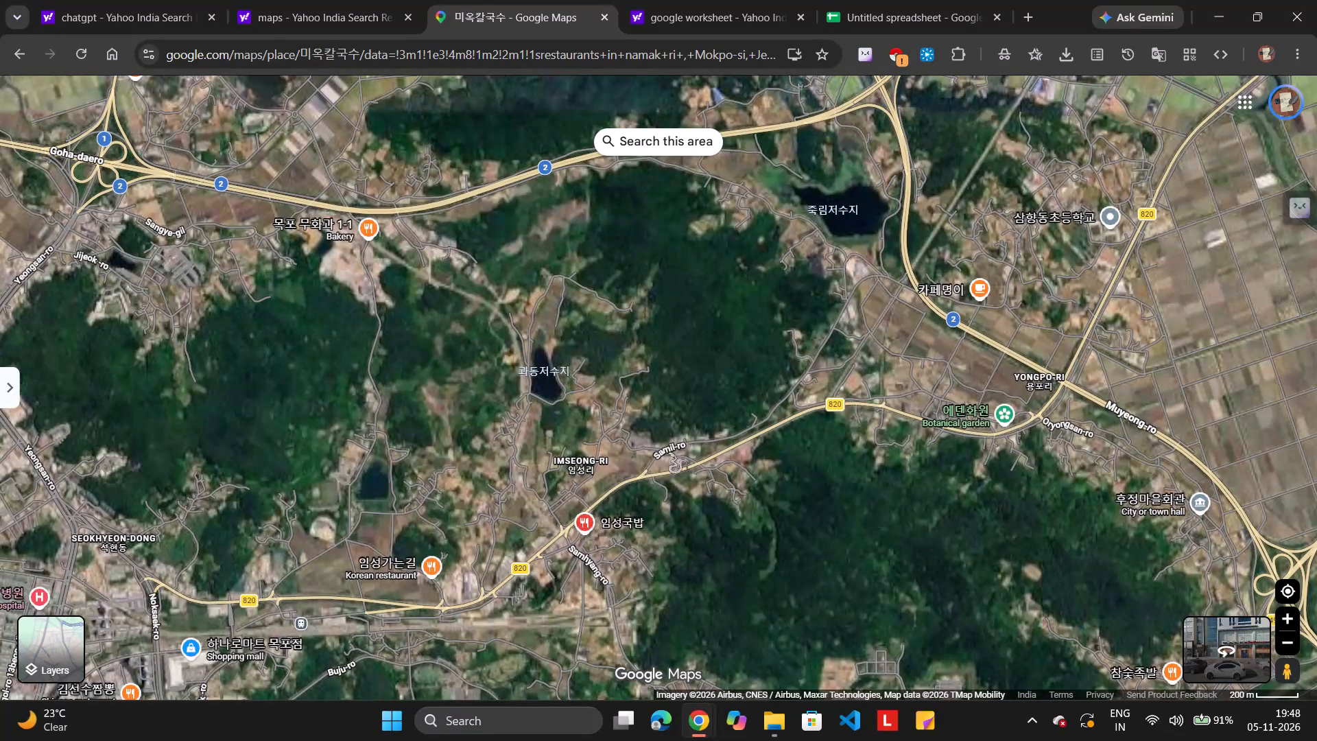
{"action": "left_click_drag", "start_coordinate": [456, 450], "coordinate": [495, 480]}
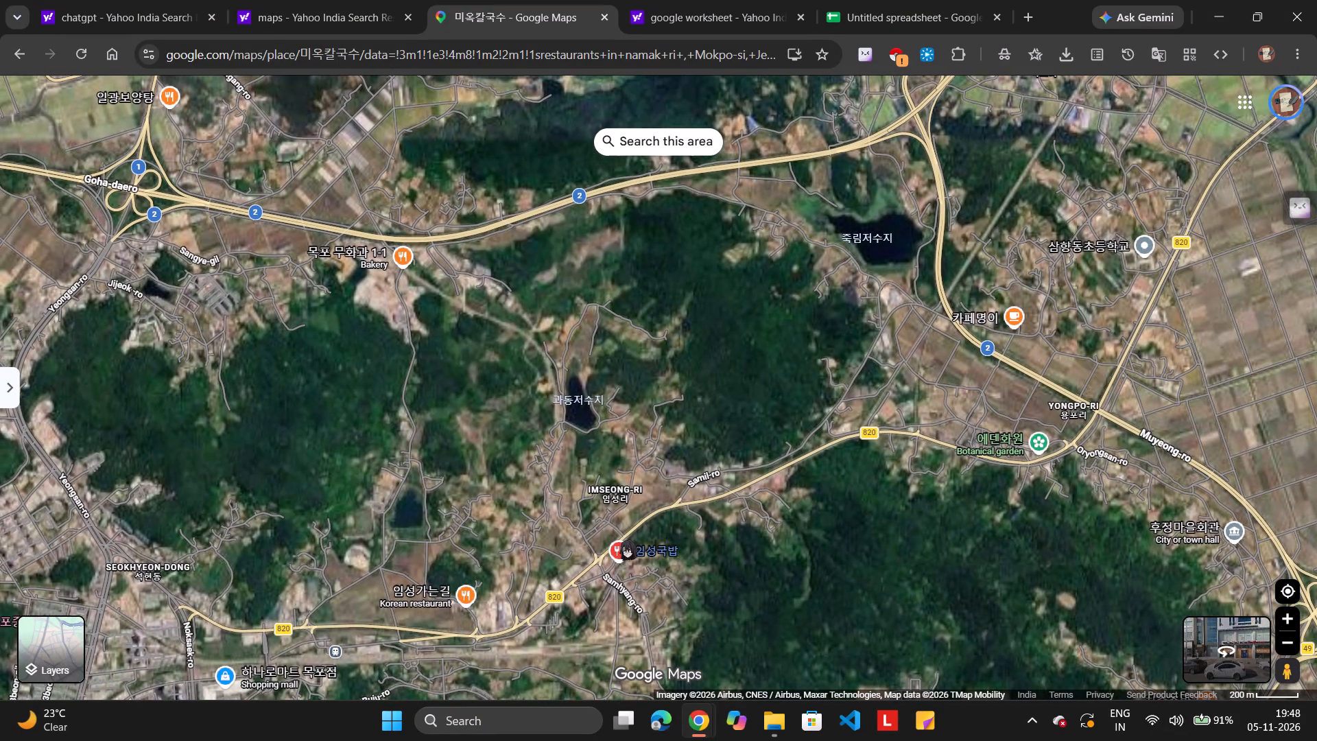
{"action": "left_click", "coordinate": [625, 540]}
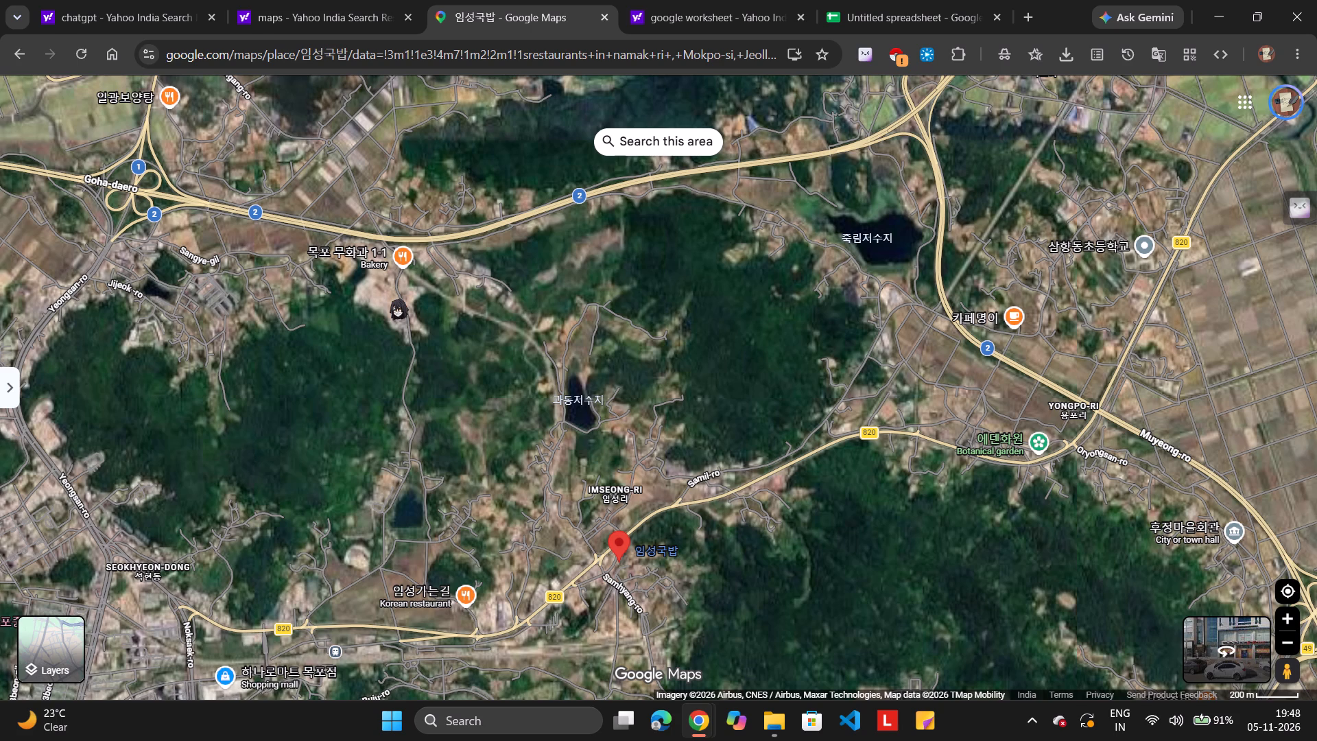
{"action": "left_click", "coordinate": [876, 8]}
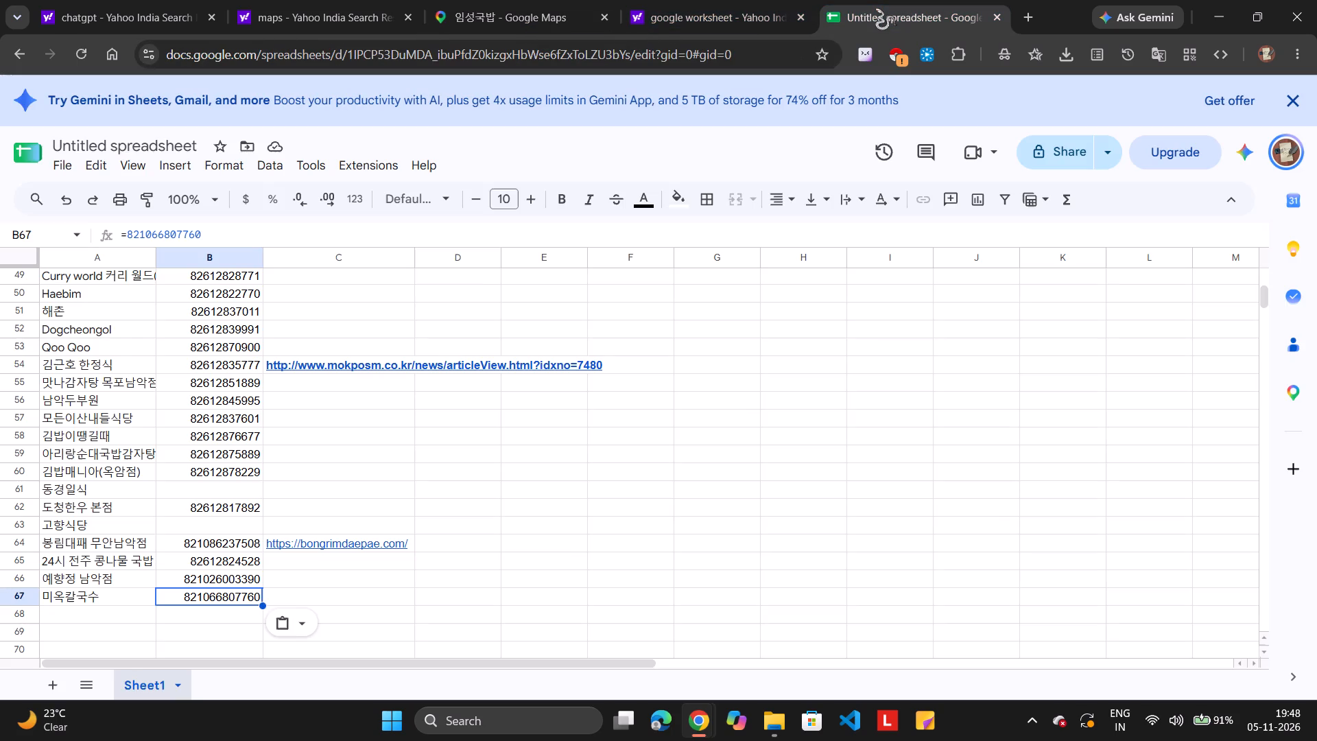
{"action": "left_click", "coordinate": [506, 12]}
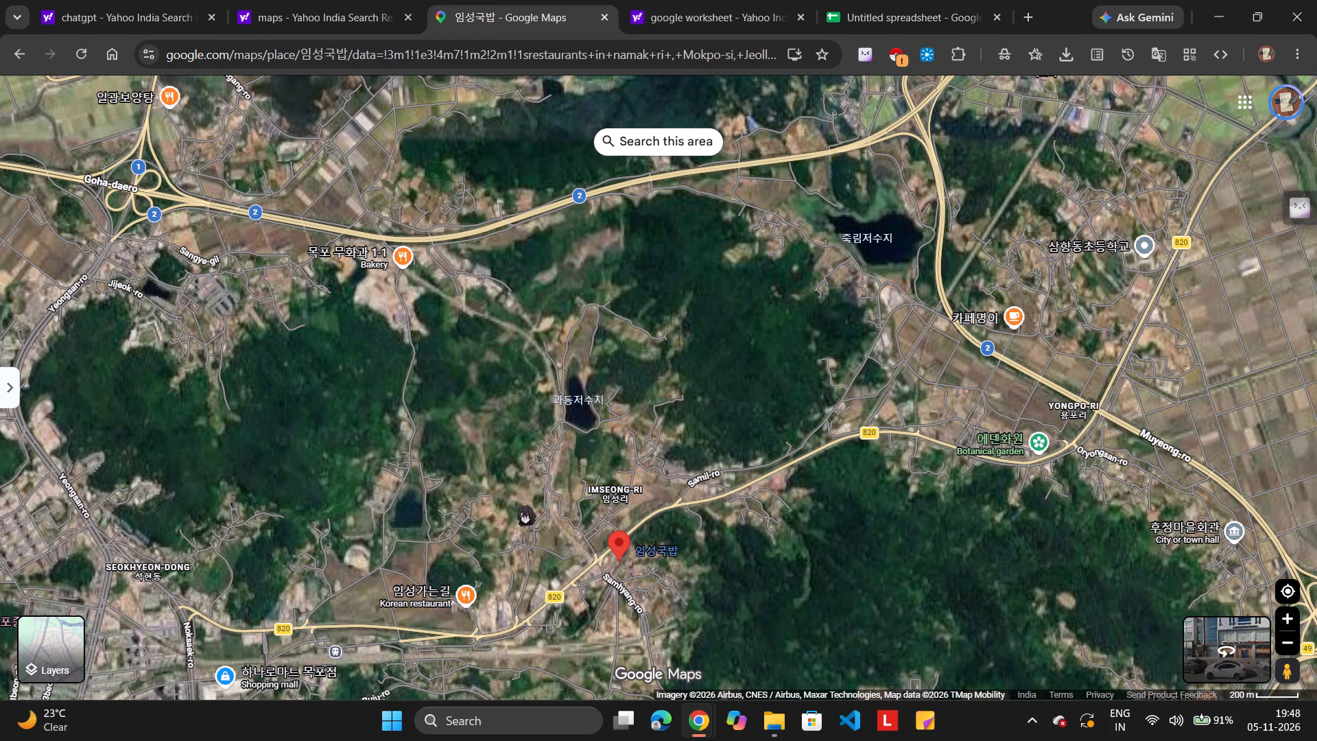
{"action": "left_click", "coordinate": [650, 544]}
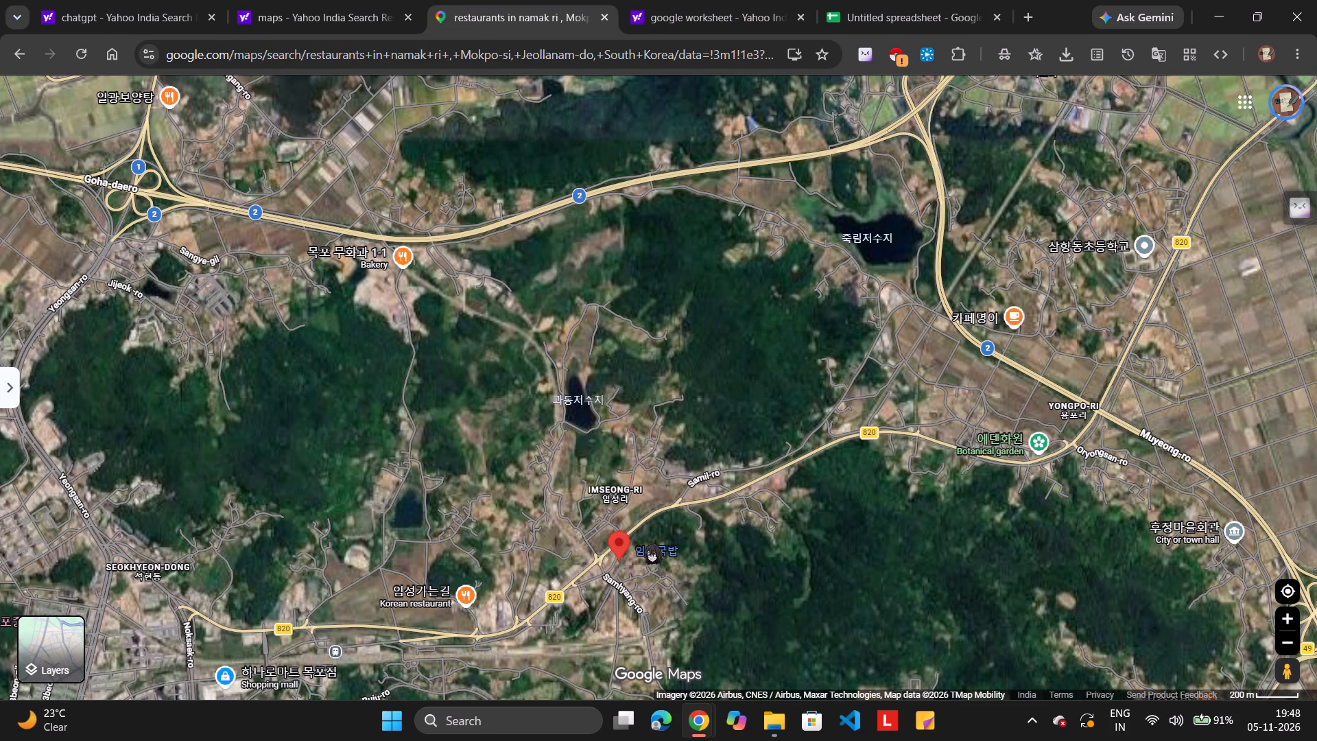
{"action": "left_click", "coordinate": [646, 546]}
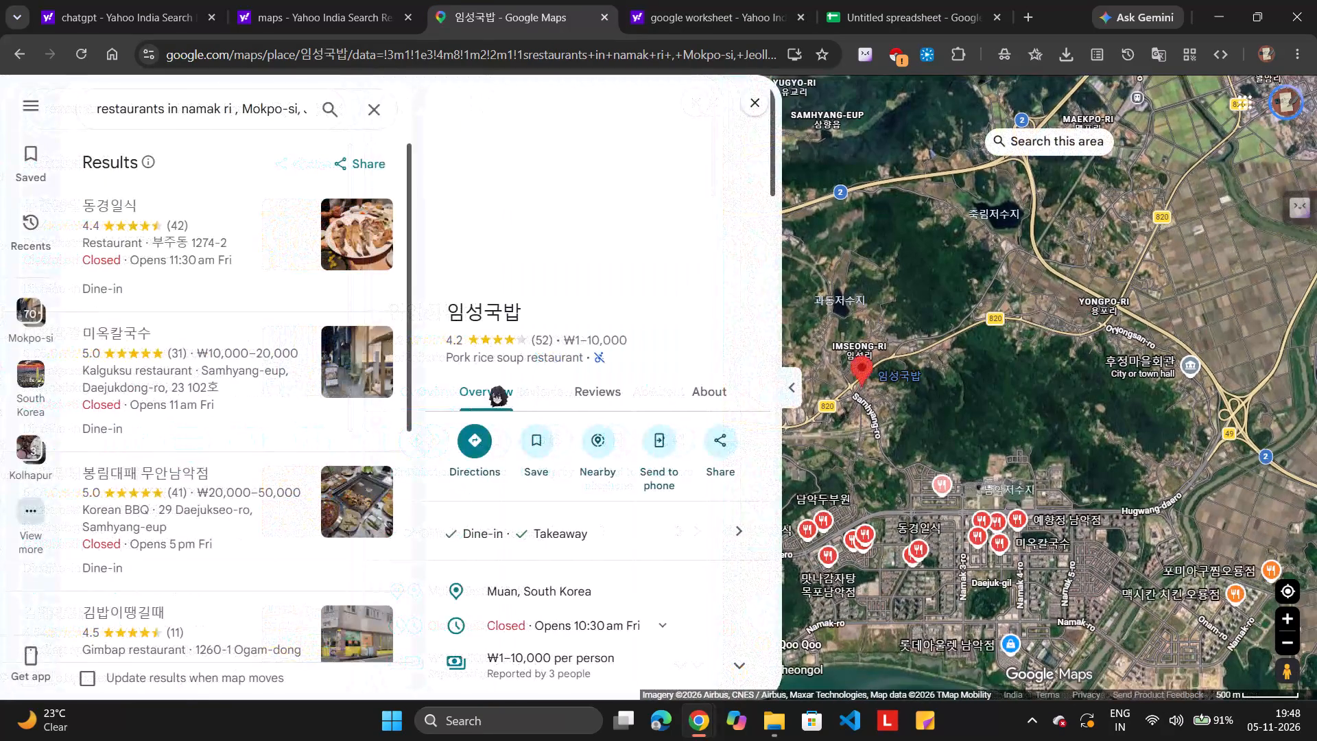
Copy the name from the 임성국밥 listing into cell A68 of the spreadsheet.
{"action": "left_click_drag", "start_coordinate": [443, 303], "coordinate": [567, 305]}
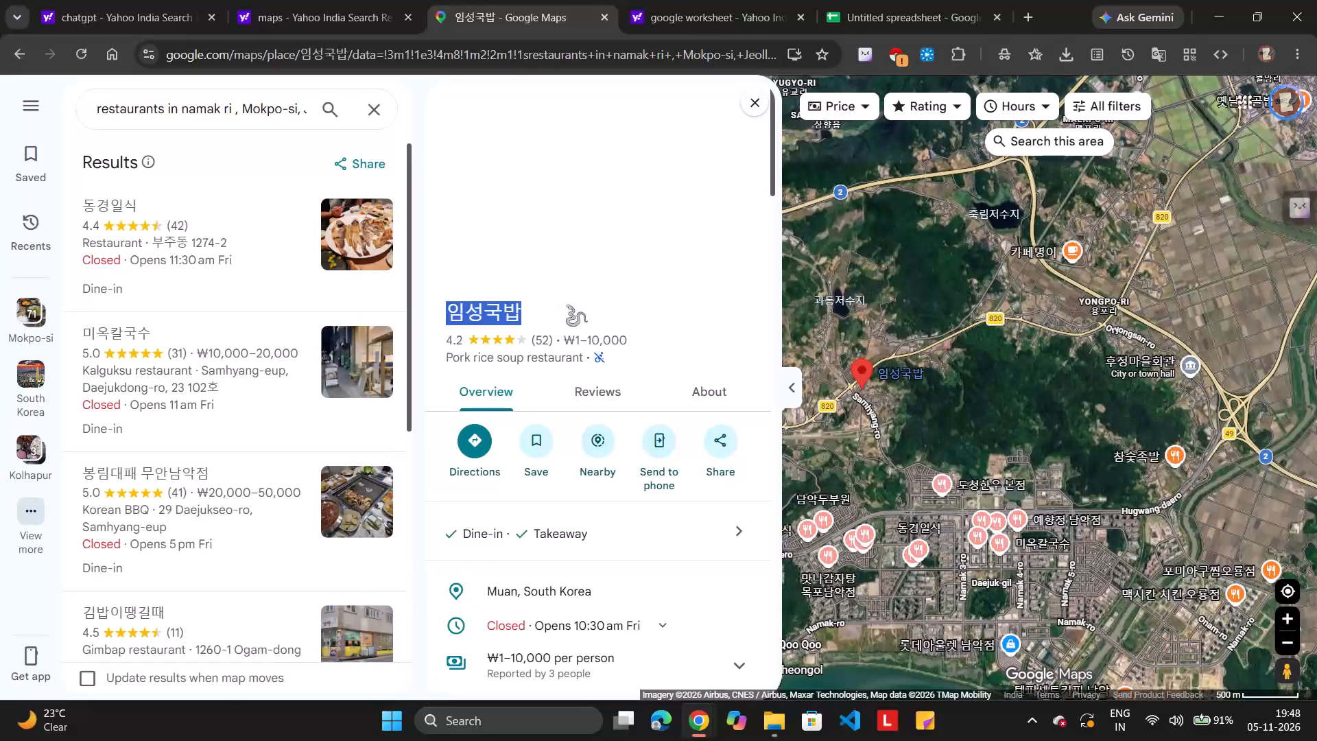
{"action": "left_click_drag", "start_coordinate": [567, 305], "coordinate": [565, 305]}
{"action": "key", "text": "ctrl+c"}
{"action": "left_click", "coordinate": [868, 0]}
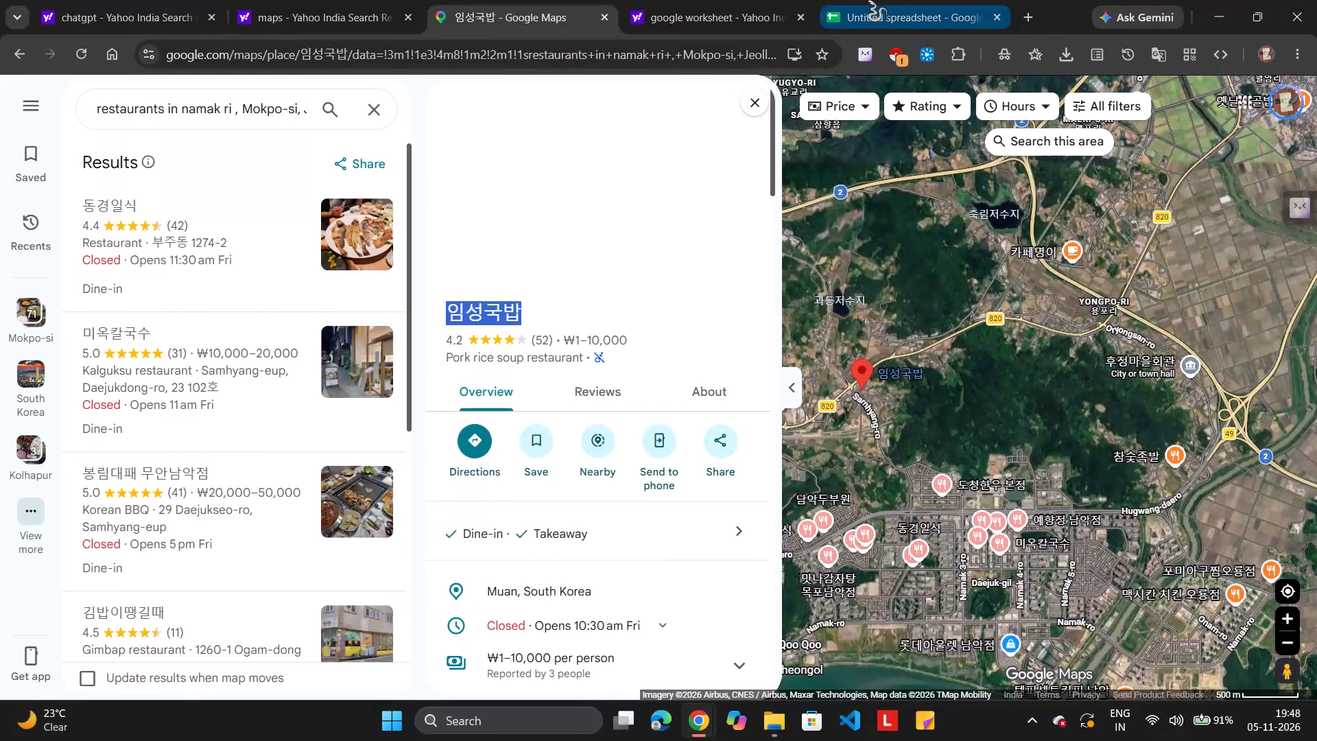
{"action": "left_click", "coordinate": [110, 612]}
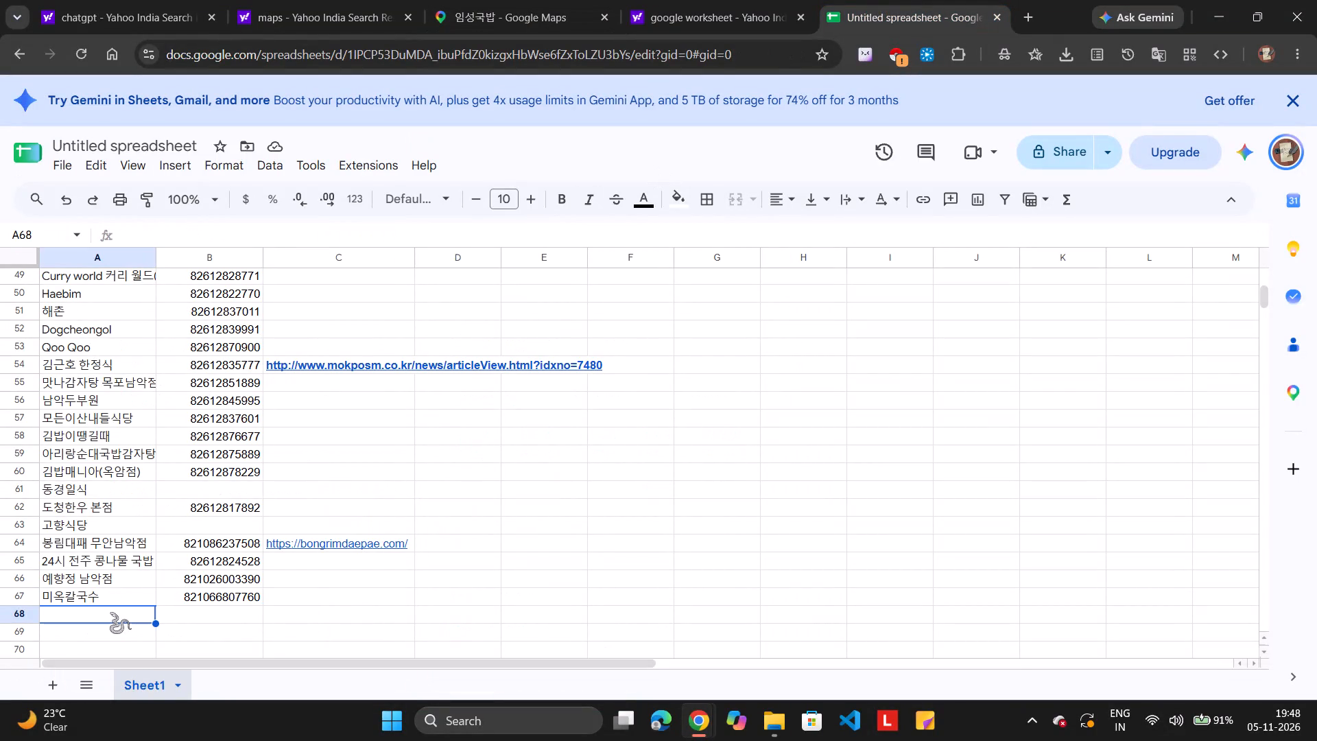
{"action": "key", "text": "ctrl+v"}
Copy the phone number from the 임성국밥 listing in Google Maps into cell B68 of the spreadsheet.
{"action": "left_click", "coordinate": [477, 14]}
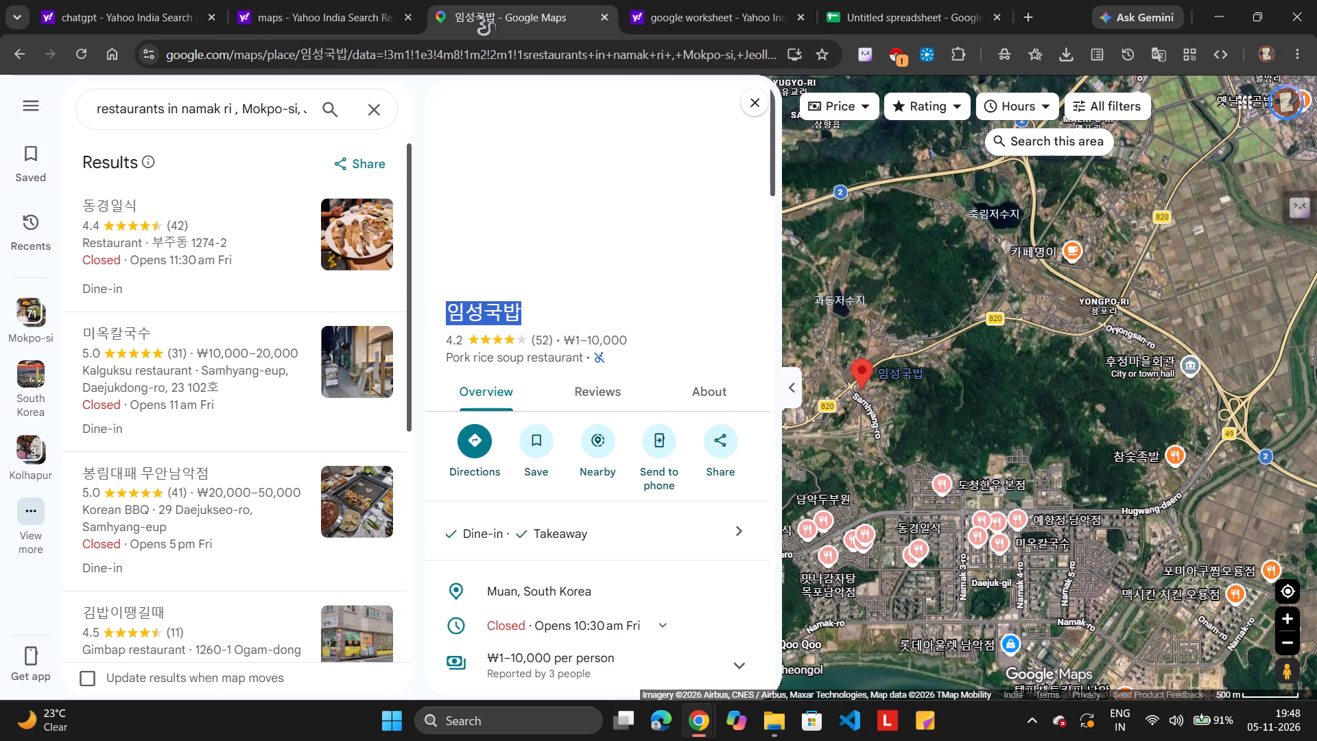
{"action": "scroll", "coordinate": [629, 604], "scroll_direction": "down", "scroll_amount": 2}
{"action": "left_click", "coordinate": [715, 563]}
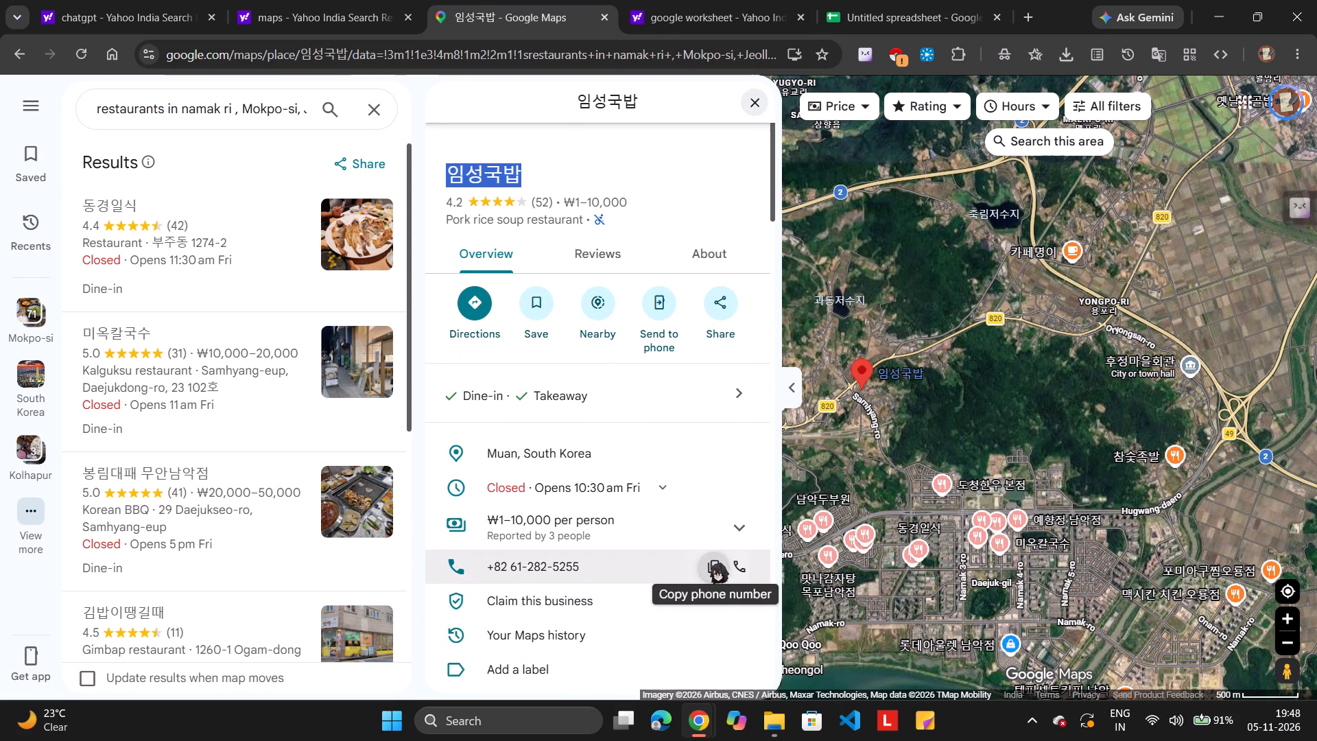
{"action": "left_click", "coordinate": [905, 12]}
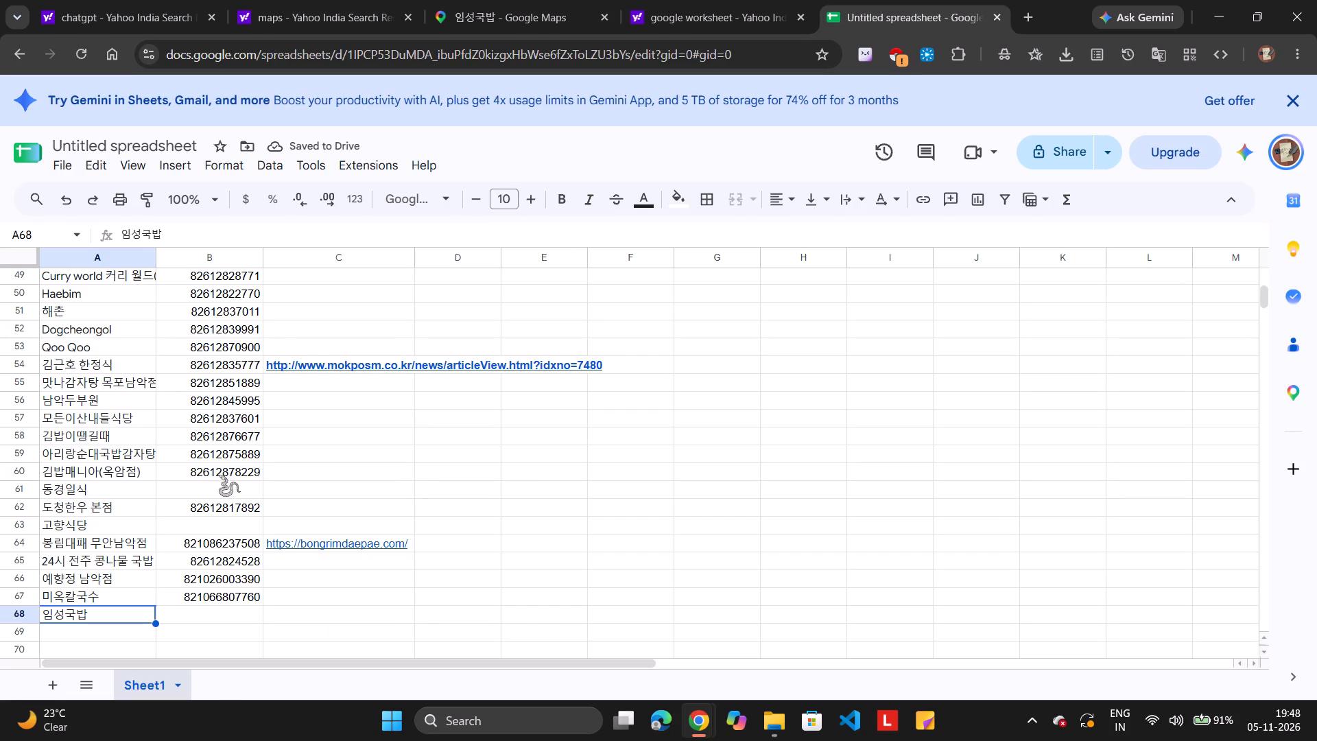
{"action": "left_click", "coordinate": [197, 614]}
{"action": "key", "text": "ctrl+v"}
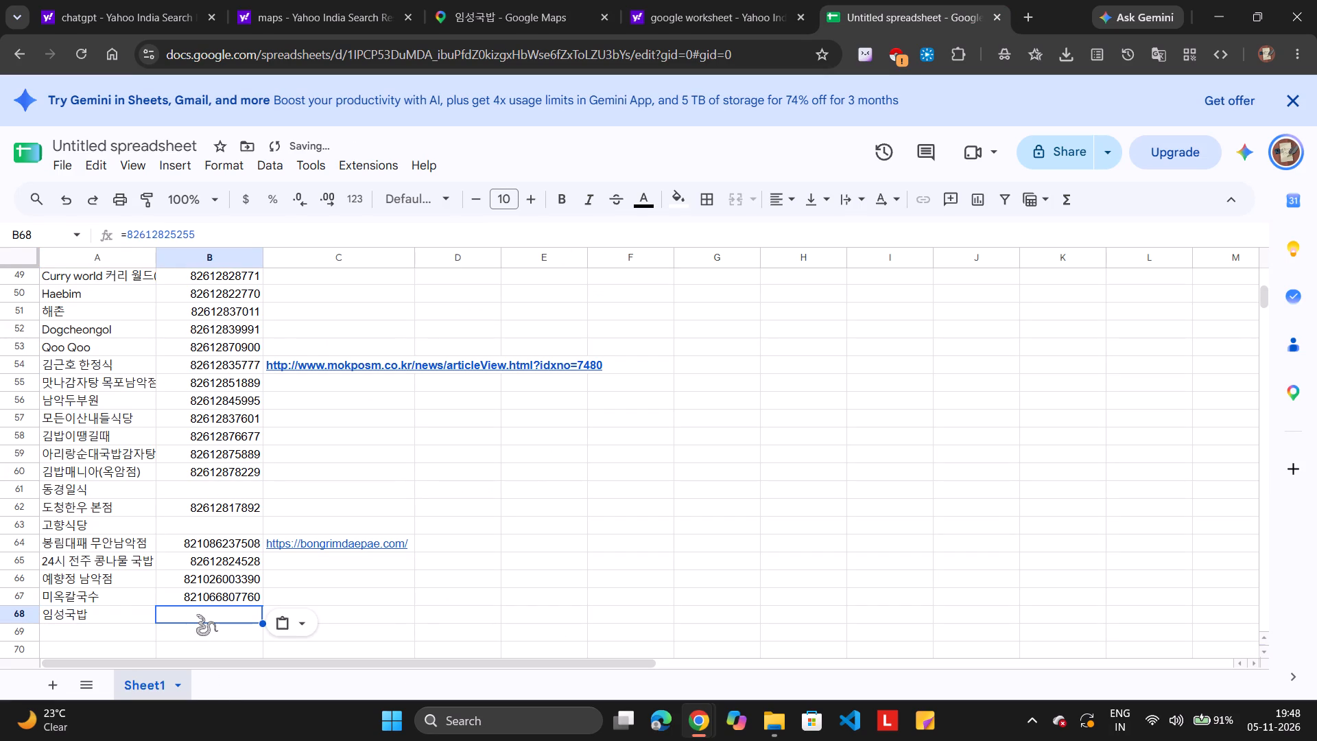
Examine the Google Maps area north of Mokpo around Wangsan-ri and Samhyang-eup for further restaurants.
{"action": "left_click", "coordinate": [493, 0]}
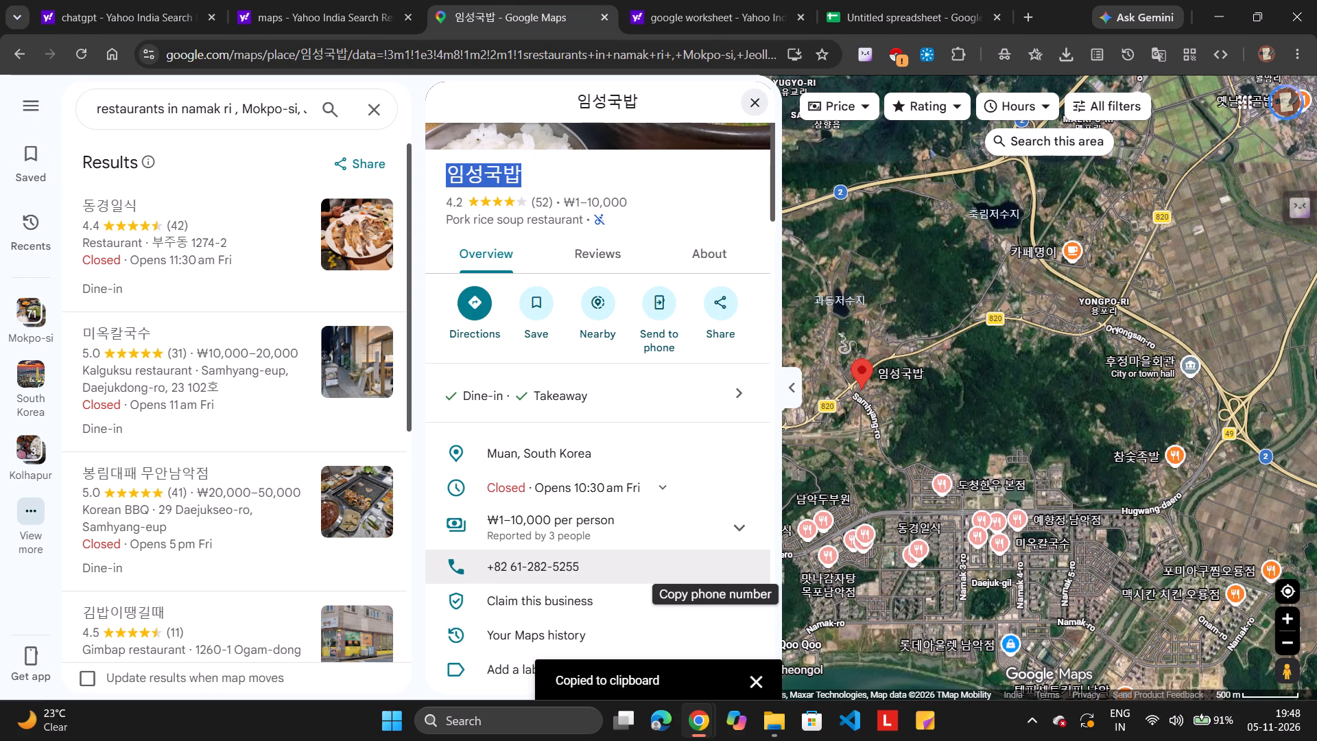
{"action": "left_click", "coordinate": [796, 385]}
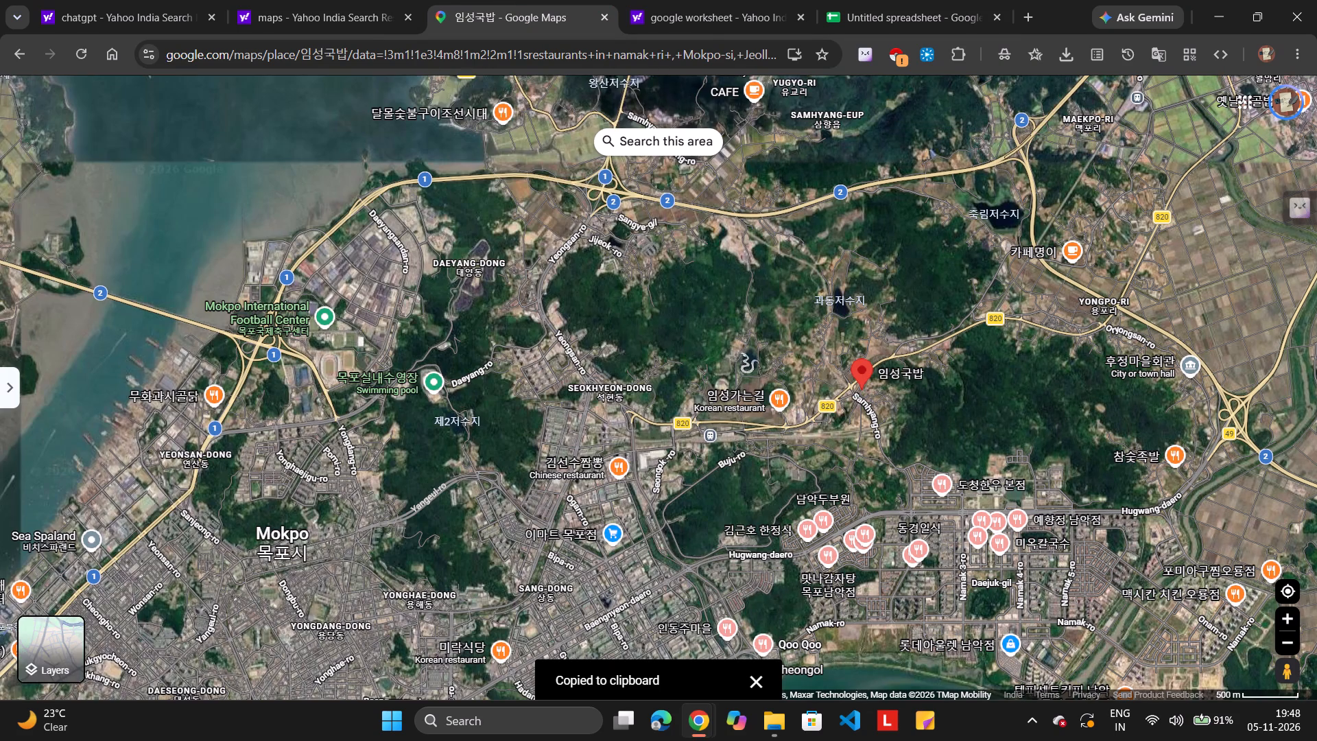
{"action": "left_click_drag", "start_coordinate": [736, 350], "coordinate": [707, 692]}
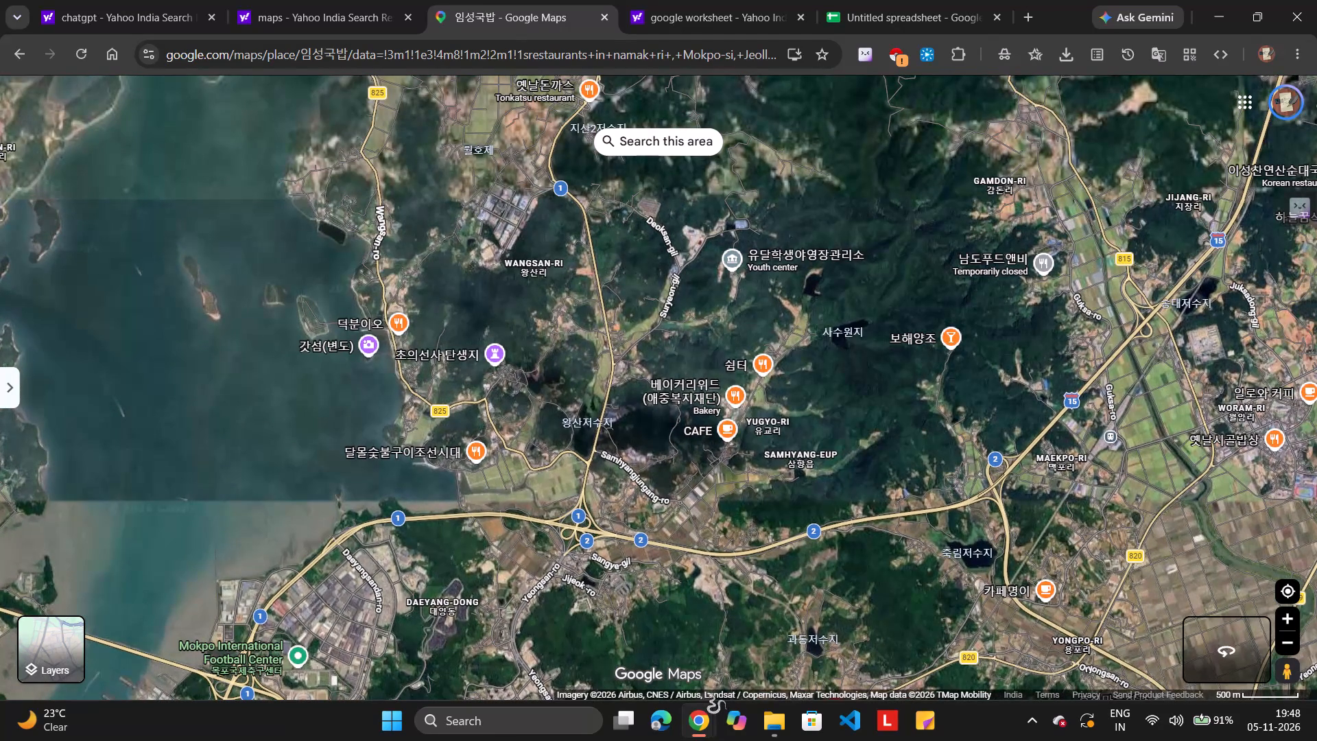